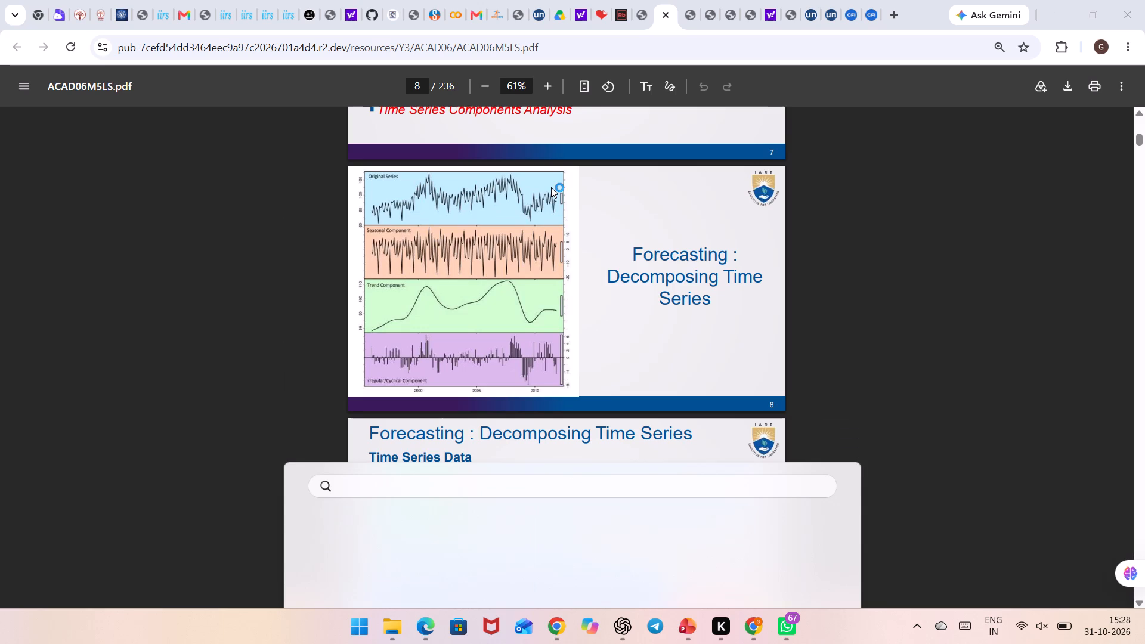
click(202, 131)
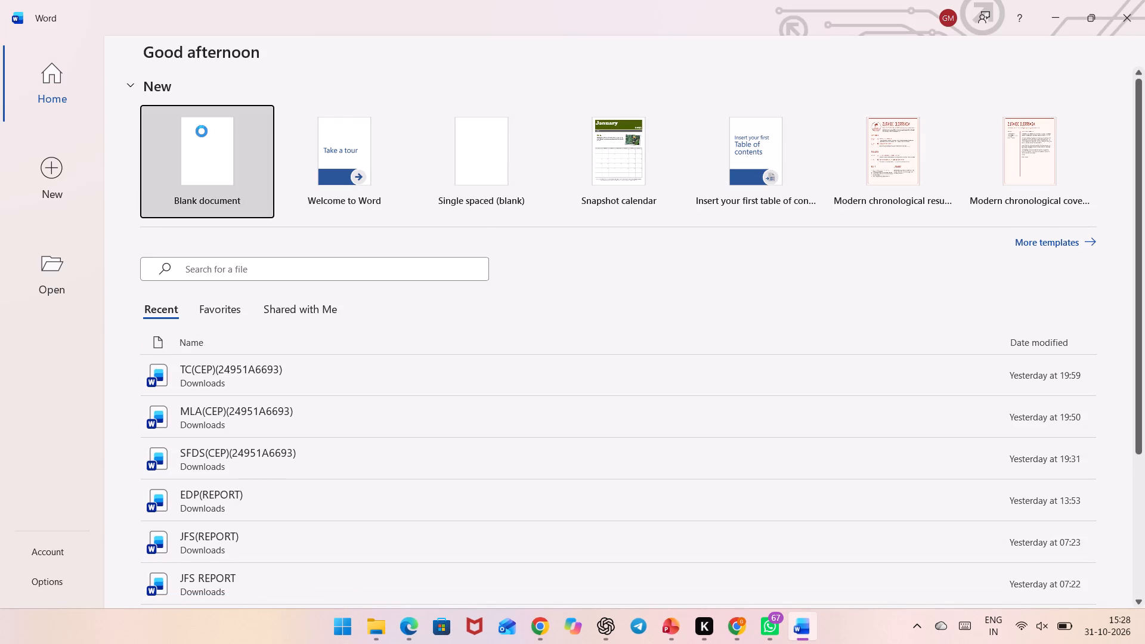
Copy the title "Forecasting : Decomposing Time Series" from slide 8 in Chrome and paste it into the blank Word document.
key(alt+Tab)
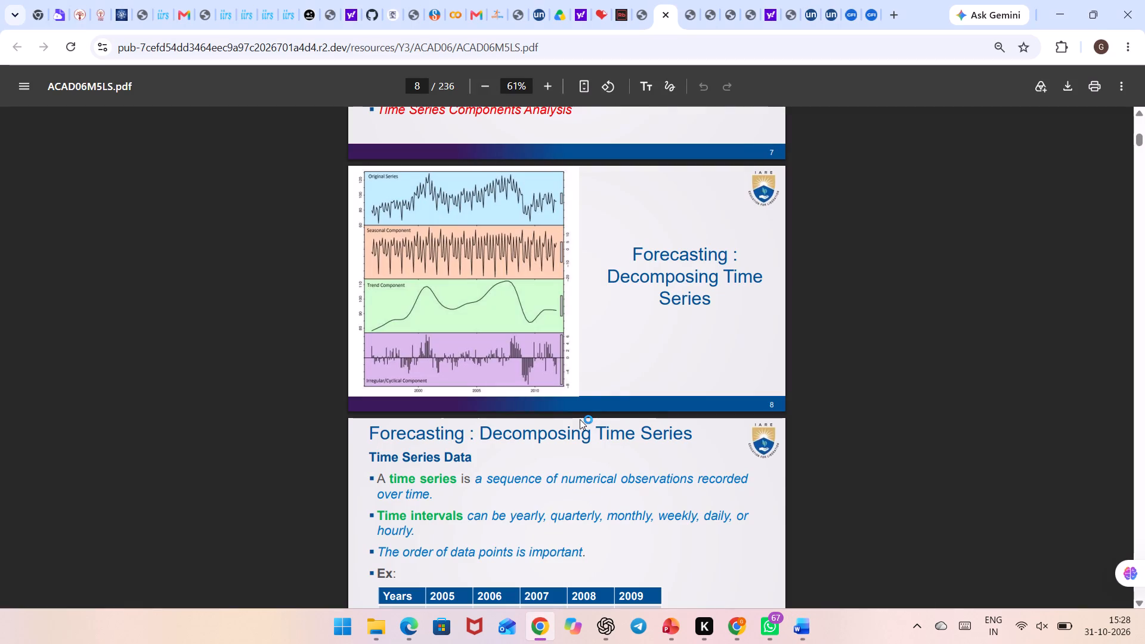
drag(632, 252, 729, 303)
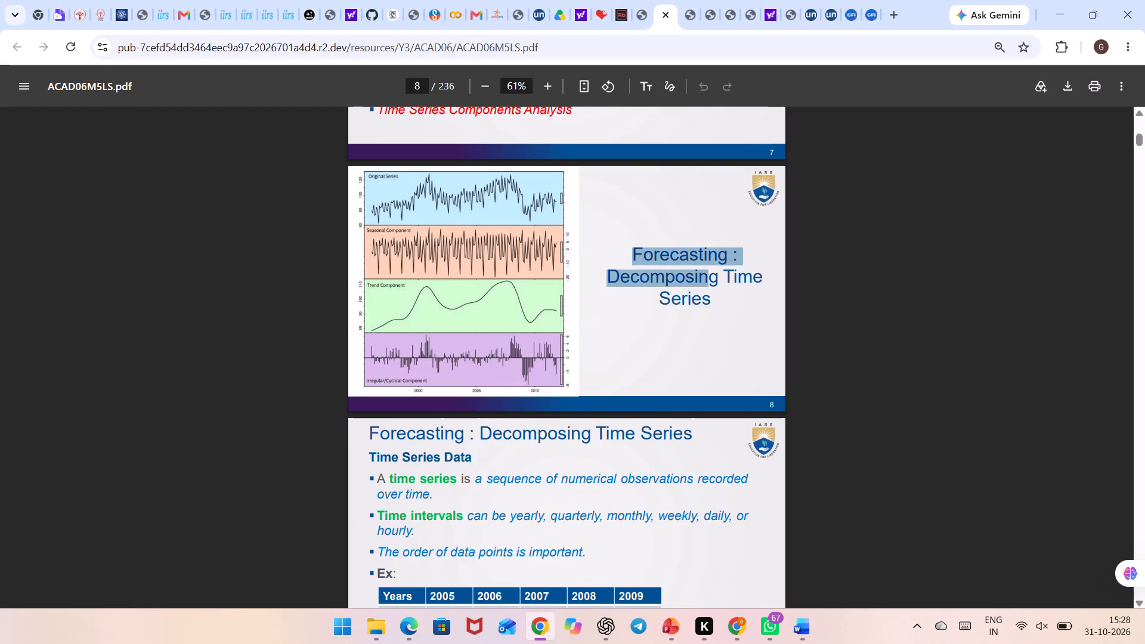
drag(729, 303, 713, 304)
key(ctrl+c)
key(alt+Tab)
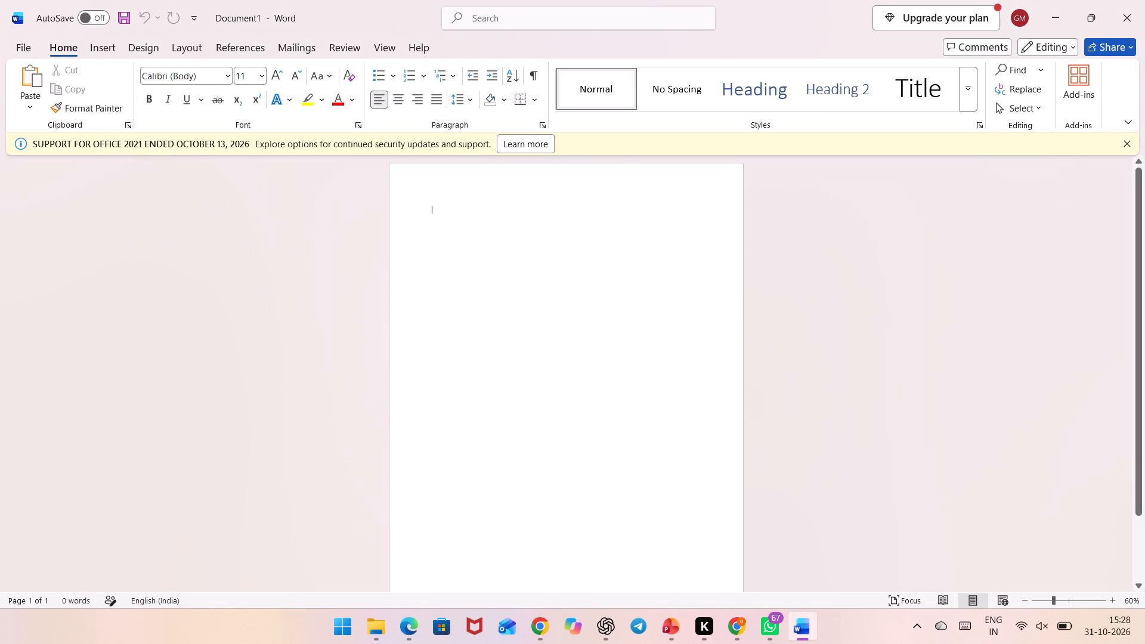
key(ctrl+v)
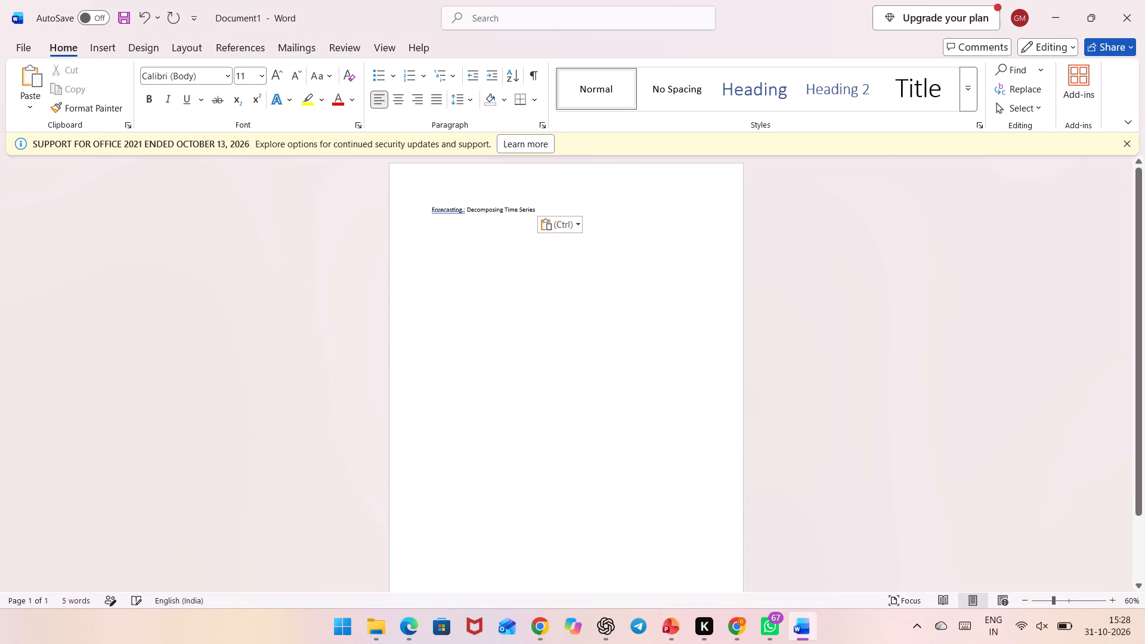
Apply the suggested "Forecasting:" correction to the pasted heading, append "- B-1" to it and start a new line below.
right_click(451, 209)
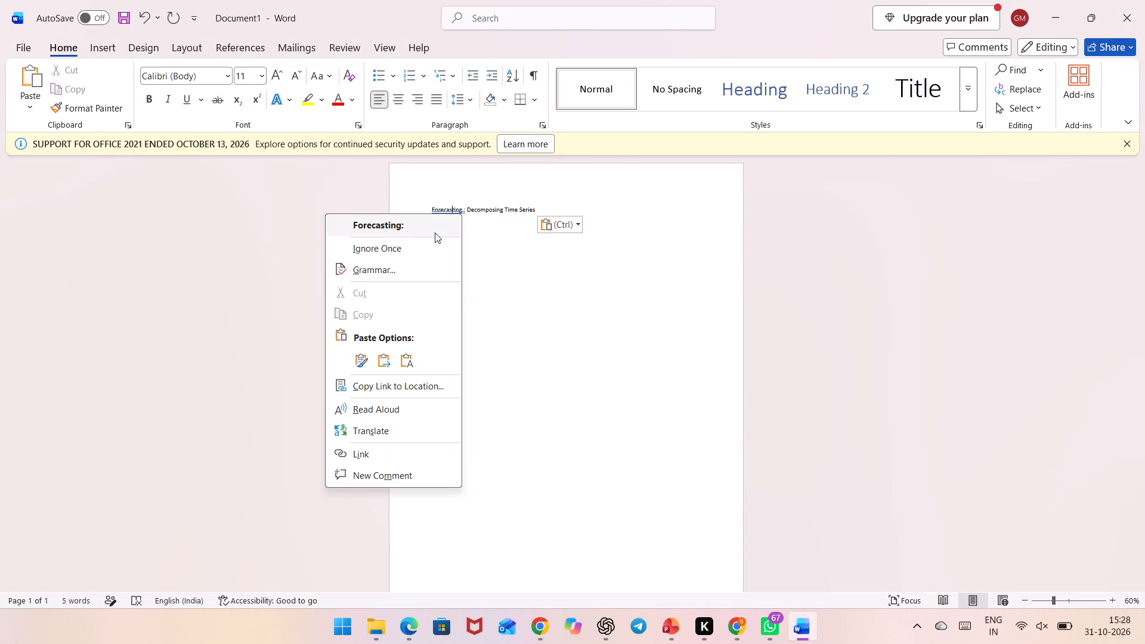
click(435, 233)
click(548, 208)
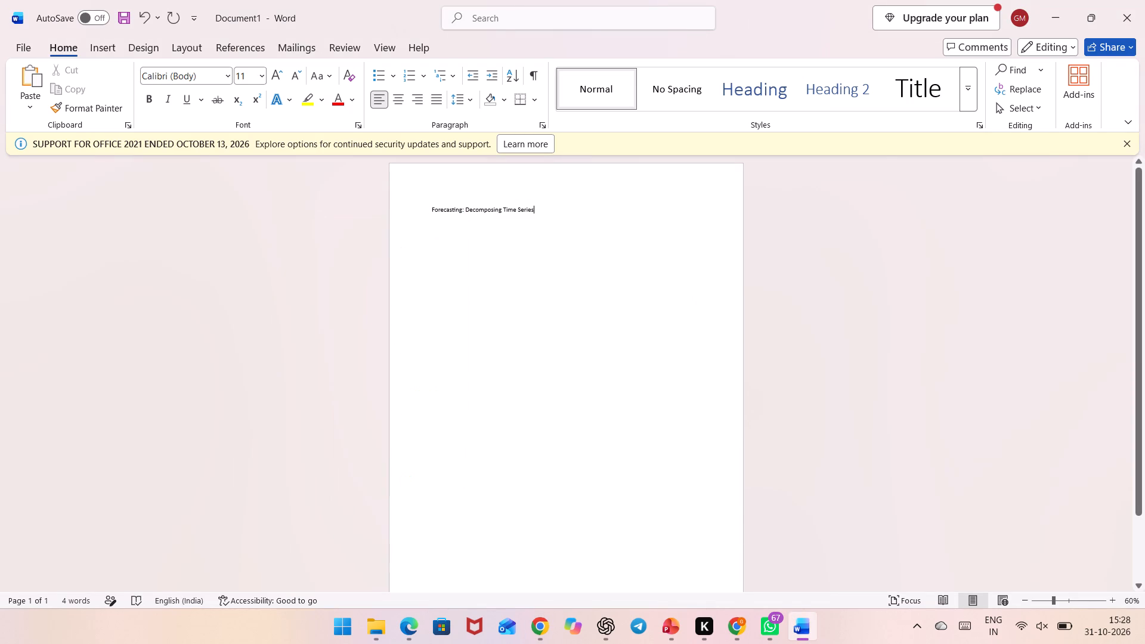
key(space)
text(-)
key(space)
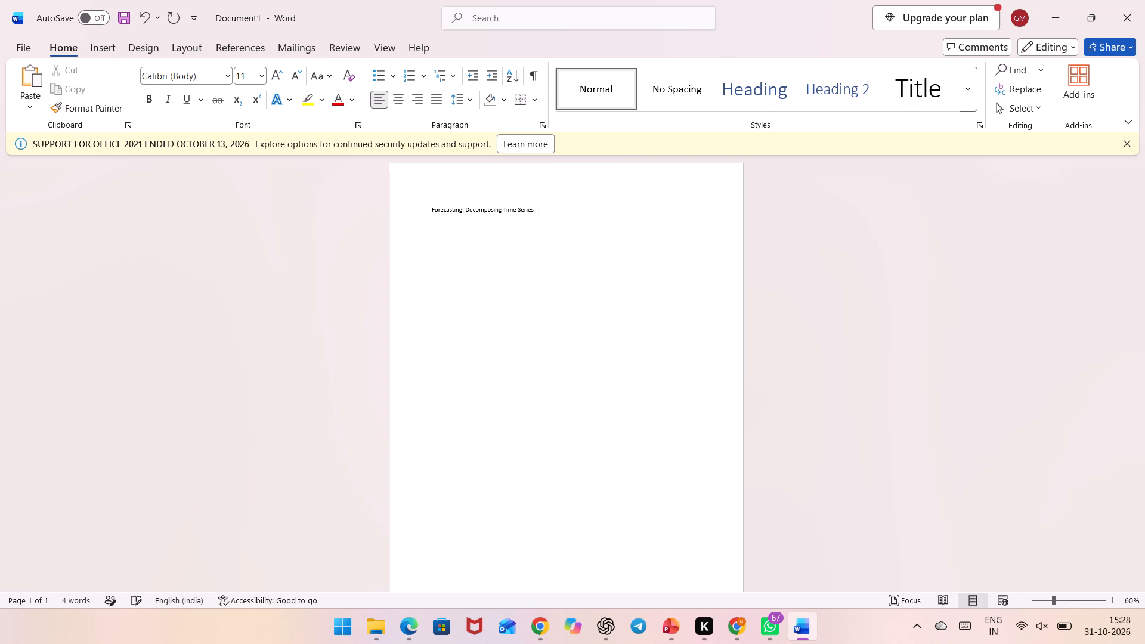
text(pa)
key(BackSpace)
key(BackSpace)
text(B-1)
key(Return)
Snip the Time Series Data content of slide 9 in Chrome and paste it under the heading in Word.
key(alt+Tab)
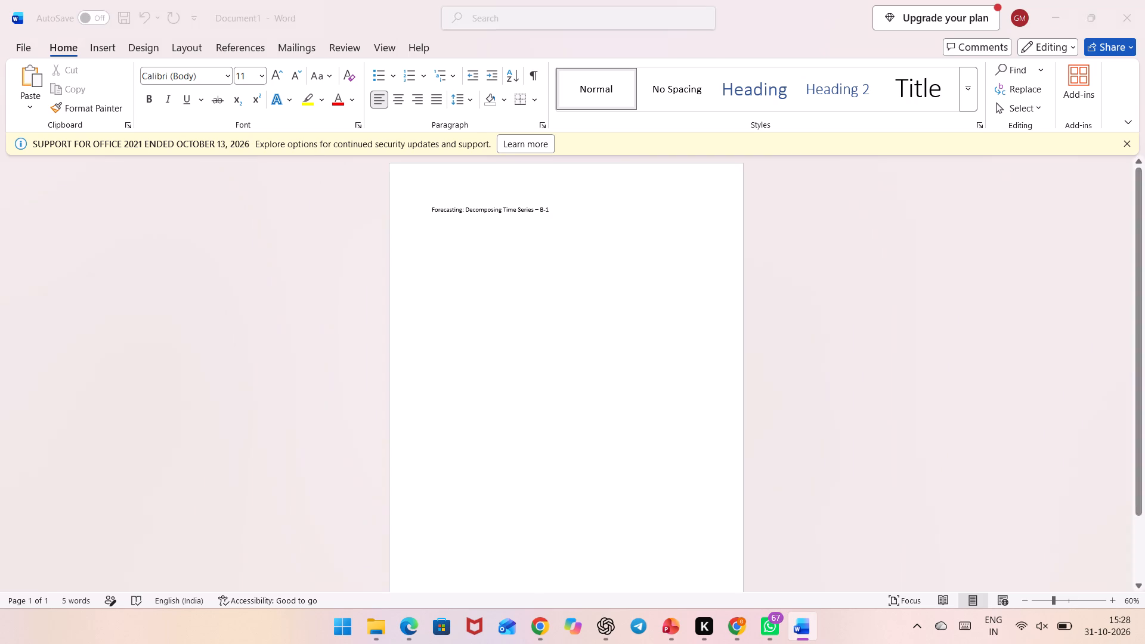
scroll(435, 423, down, 2)
click(435, 423)
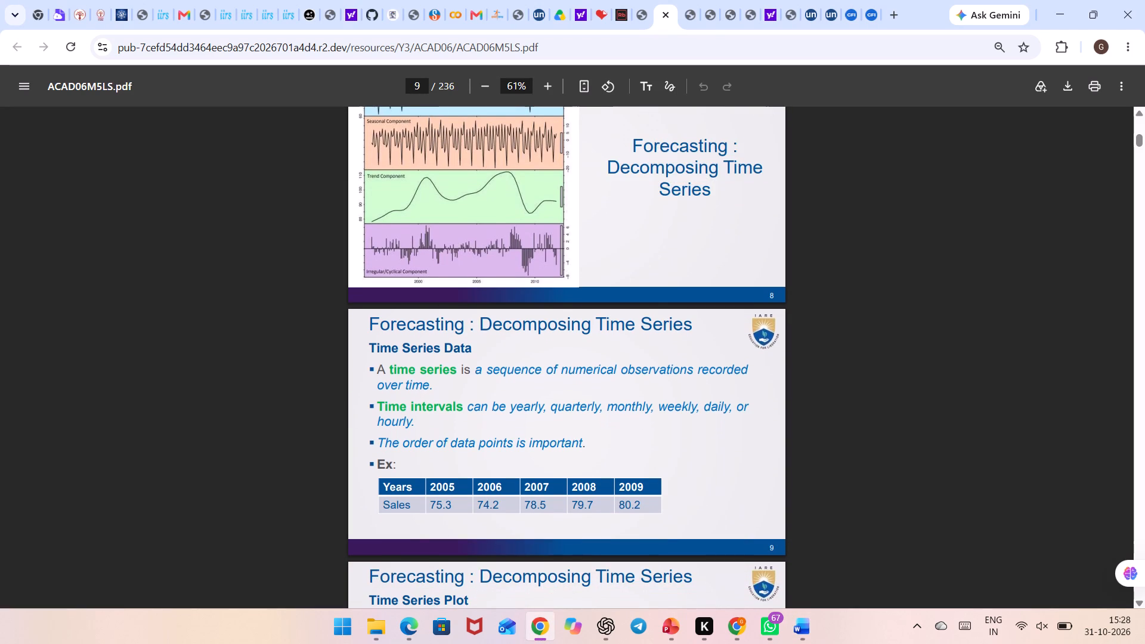
key(Print)
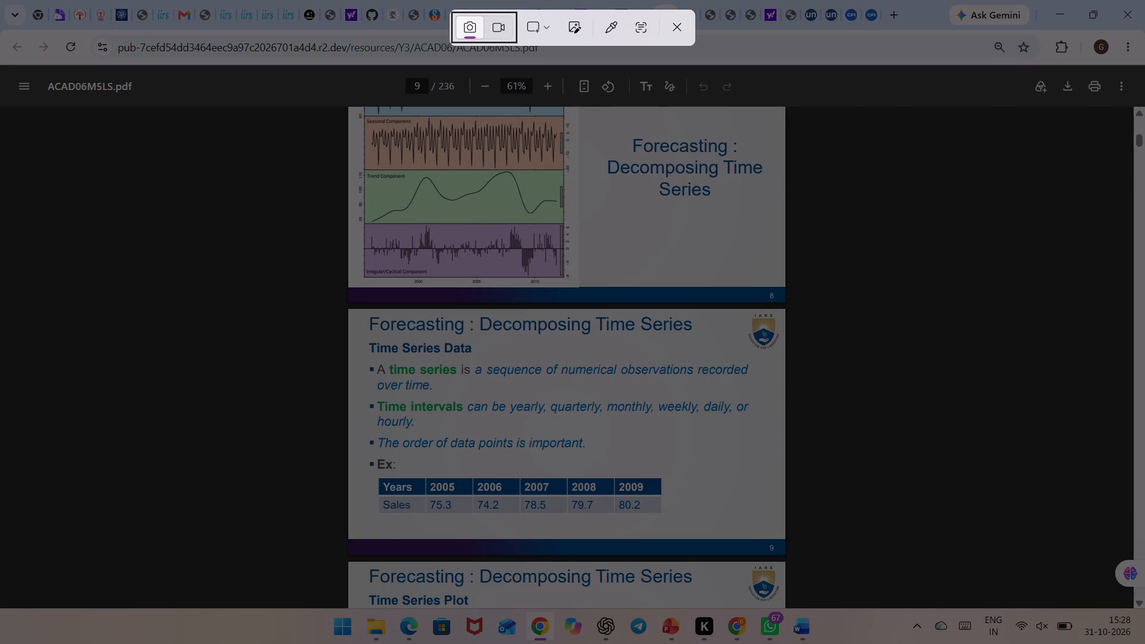
drag(364, 315, 720, 510)
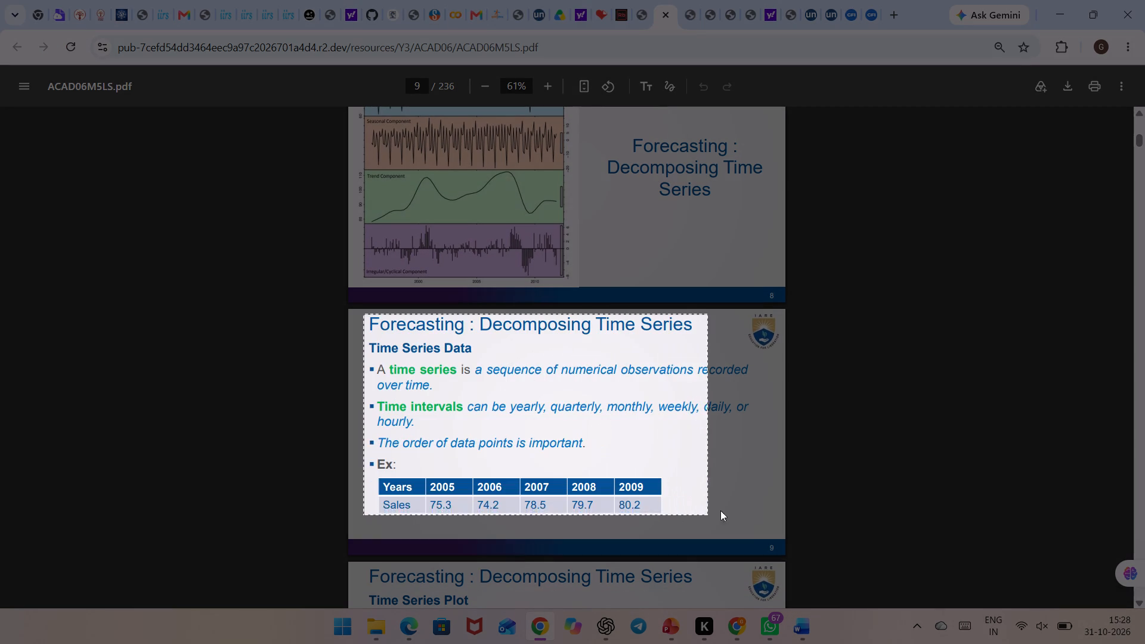
drag(720, 510, 762, 520)
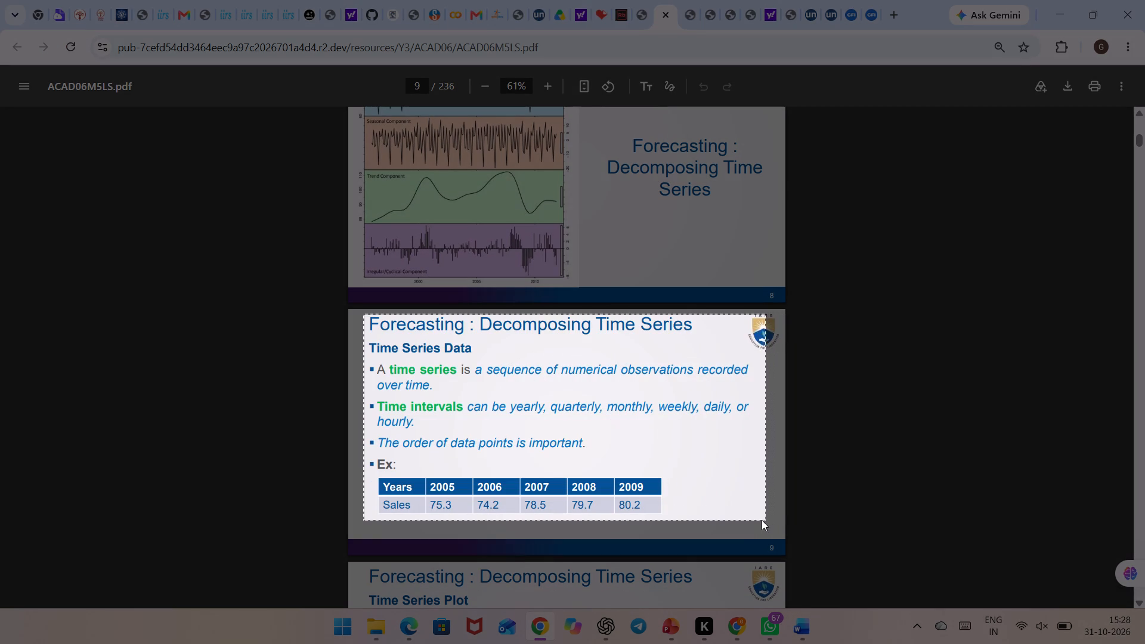
drag(762, 520, 753, 519)
key(alt+Tab)
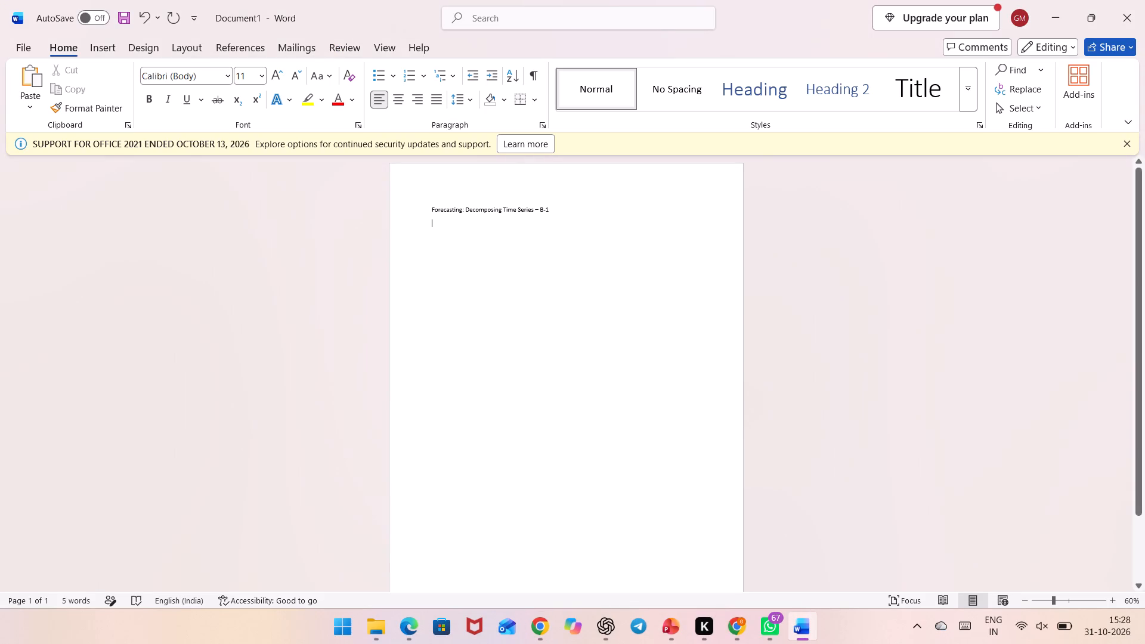
key(ctrl+v)
Snip the Time Series Plot slide 10 in Chrome, including its U.S. Inflation Rate graph, and paste it below in Word.
key(alt+Tab)
scroll(612, 501, down, 1)
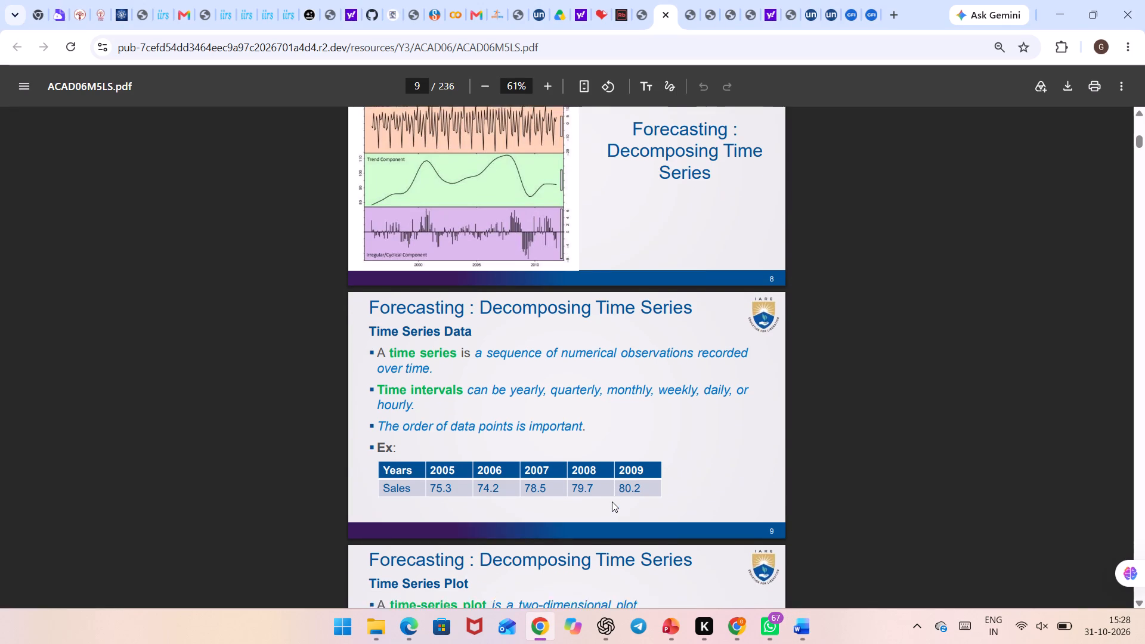
scroll(612, 501, down, 2)
key(Print)
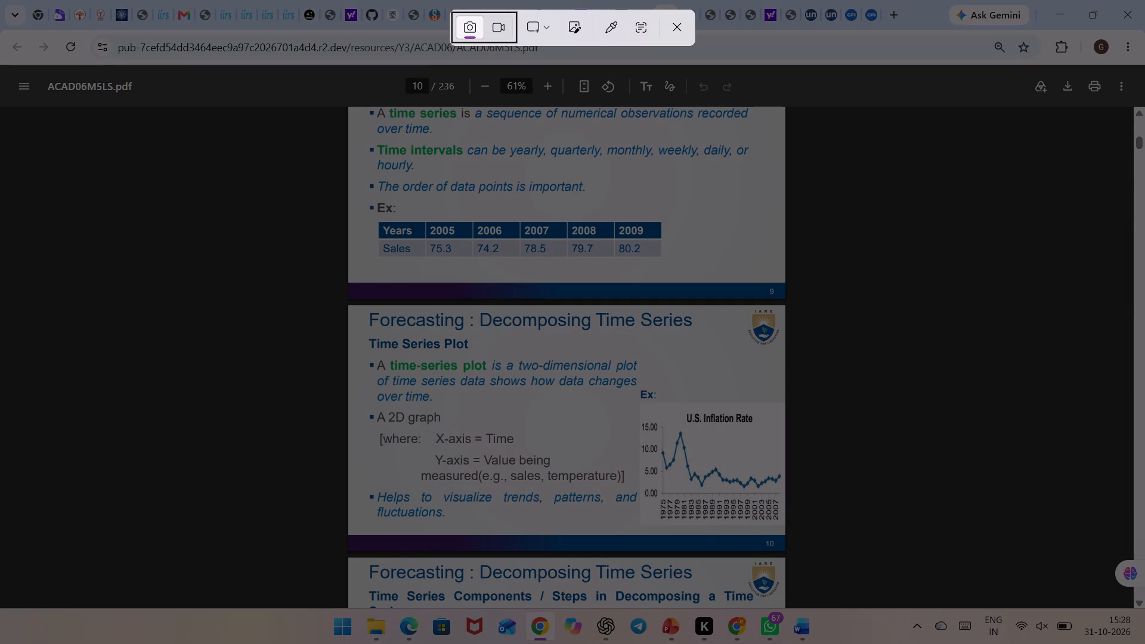
drag(362, 309, 750, 501)
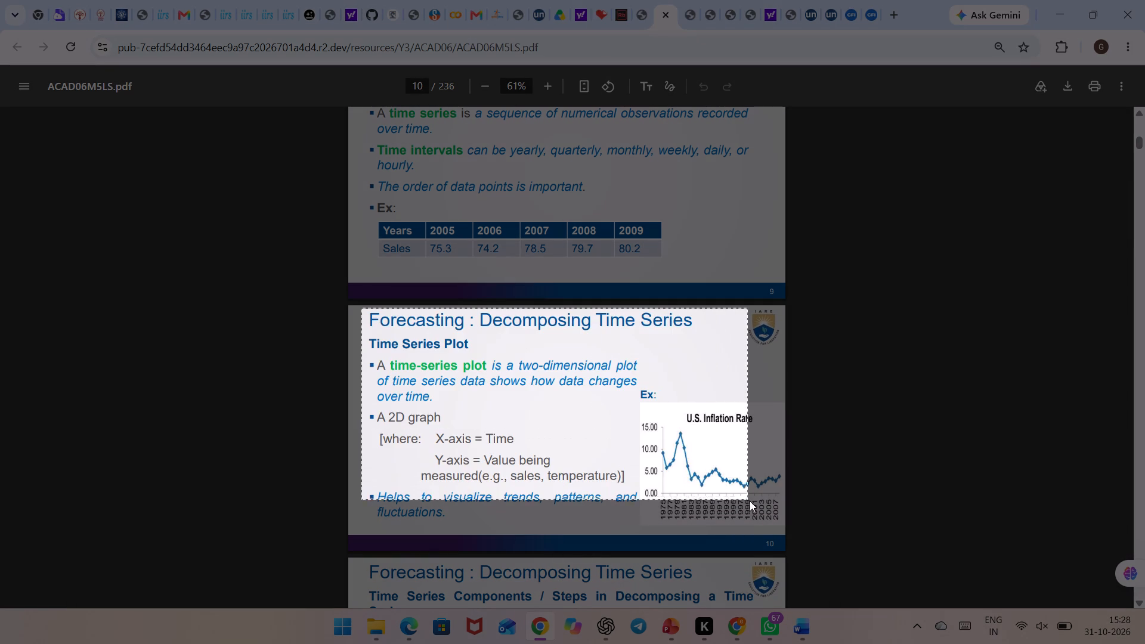
drag(750, 501, 788, 526)
key(alt+Tab)
key(ctrl+v)
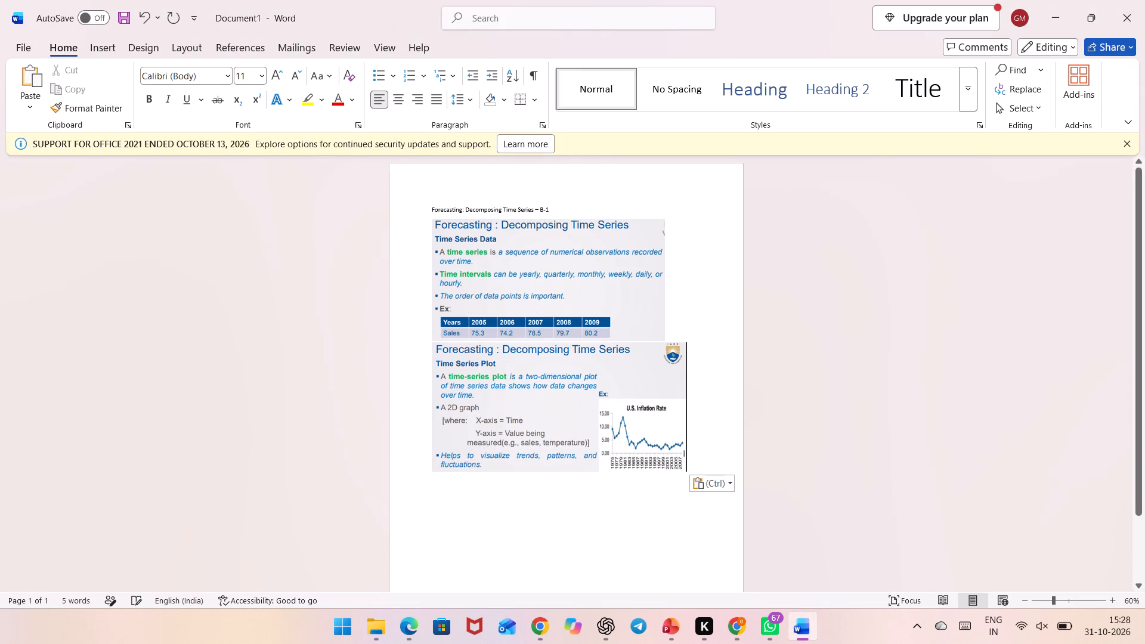
Snip slide 11 with the four-component Time Series diagram in Chrome and paste it below the previous snip in Word.
key(alt+Tab)
scroll(627, 411, down, 2)
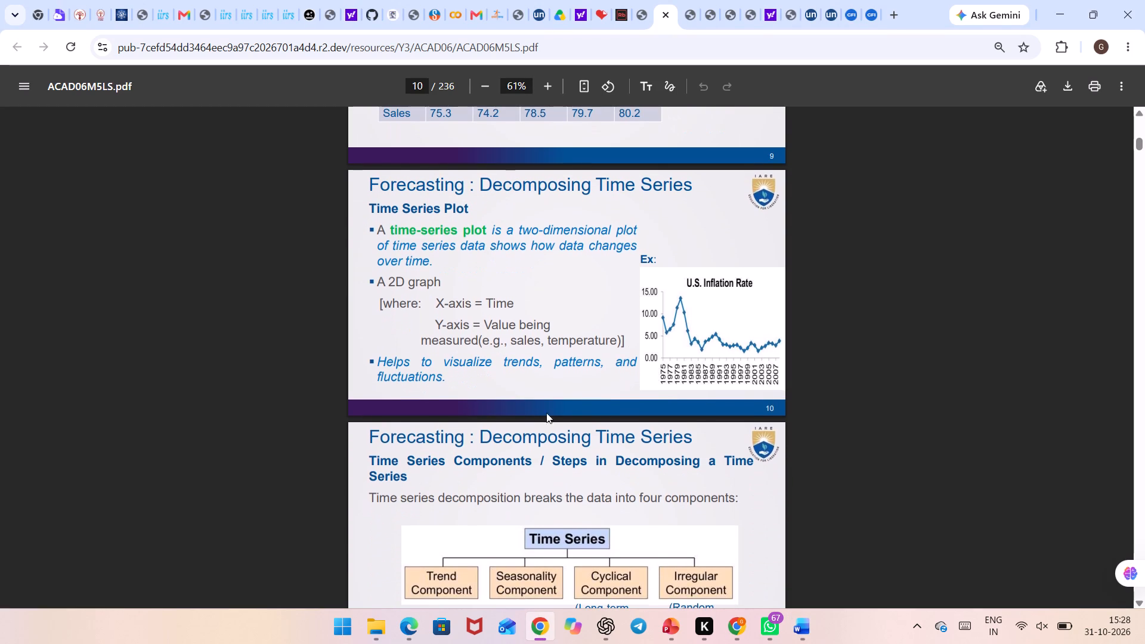
scroll(527, 413, down, 2)
key(Print)
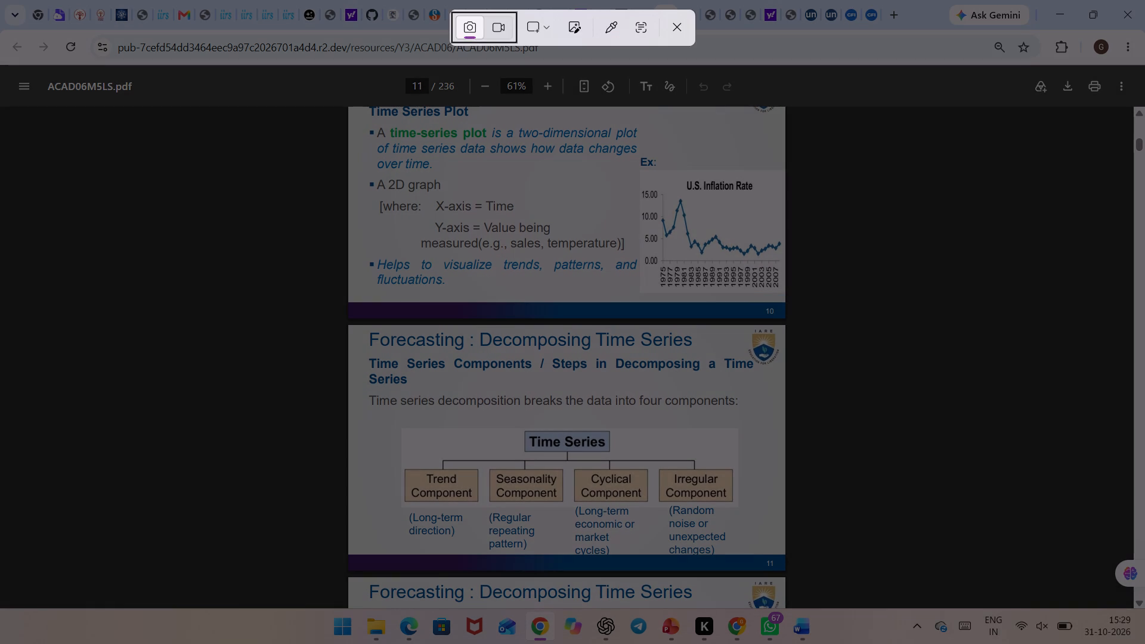
drag(363, 326, 763, 555)
key(alt+Tab)
key(ctrl+v)
Snip the ice cream sales example on slide 12 in Chrome and paste it after the components diagram in Word.
key(alt+Tab)
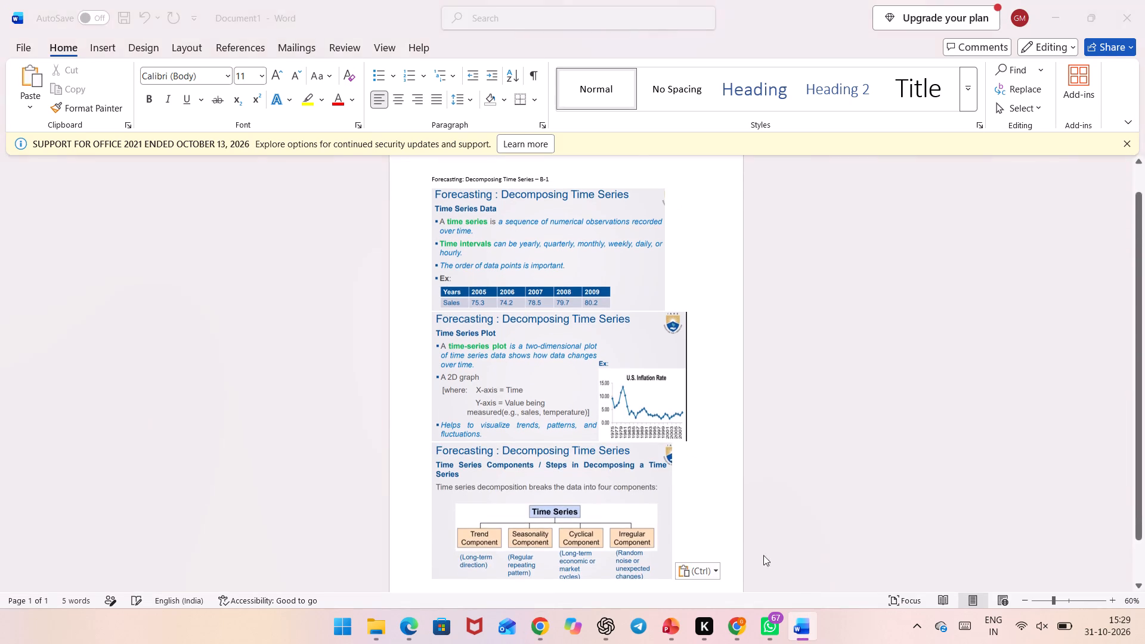
scroll(763, 555, down, 3)
key(Print)
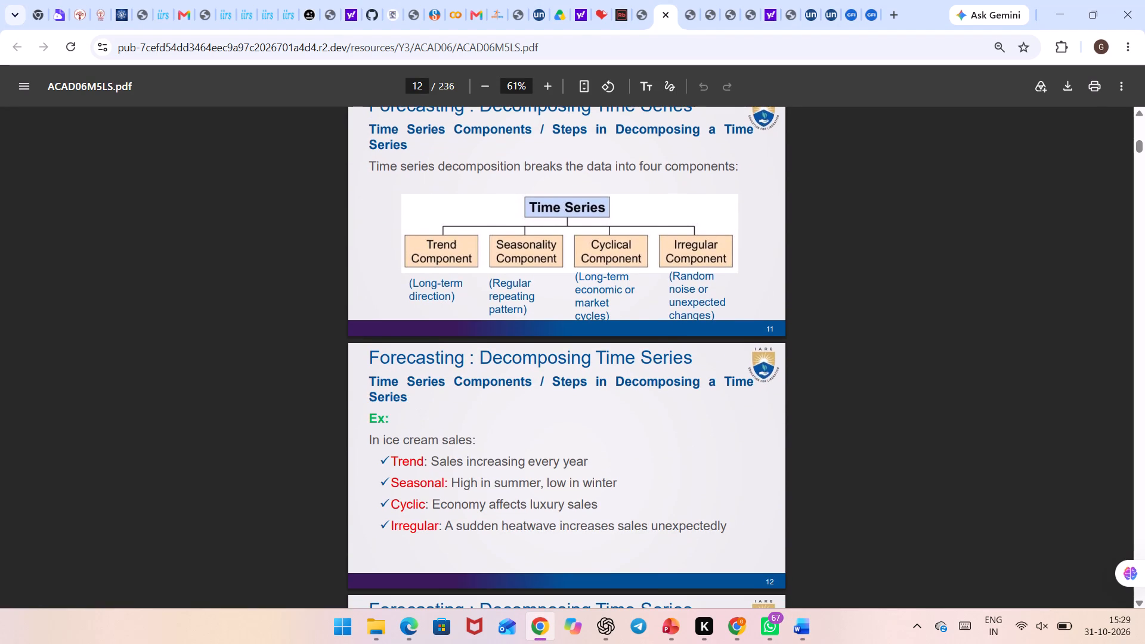
drag(367, 343, 605, 500)
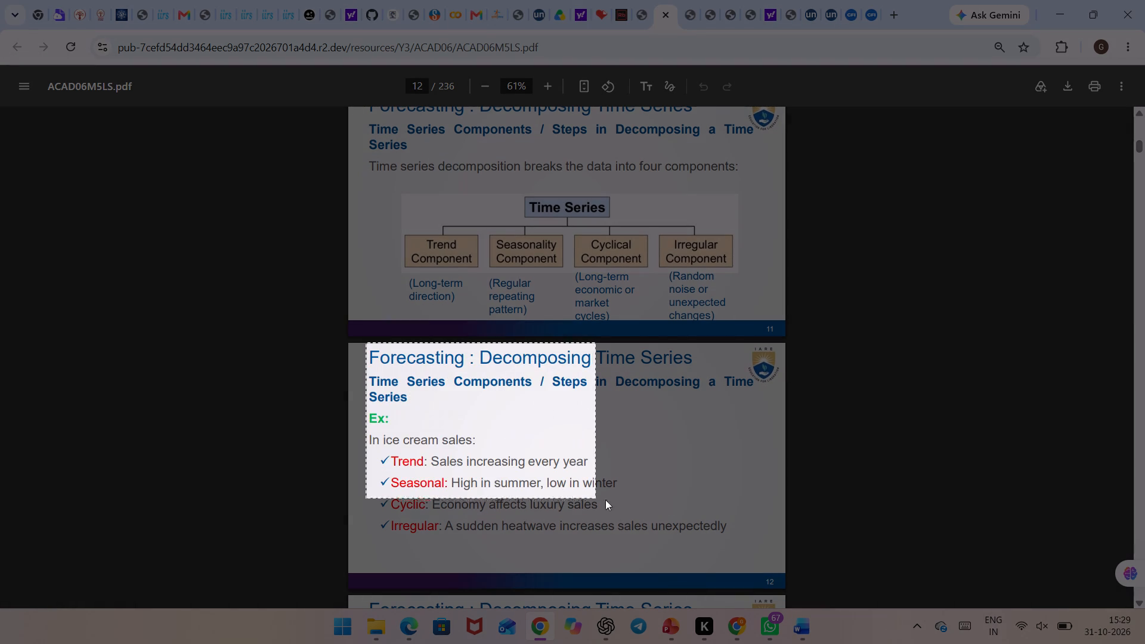
drag(605, 500, 766, 546)
key(alt+Tab)
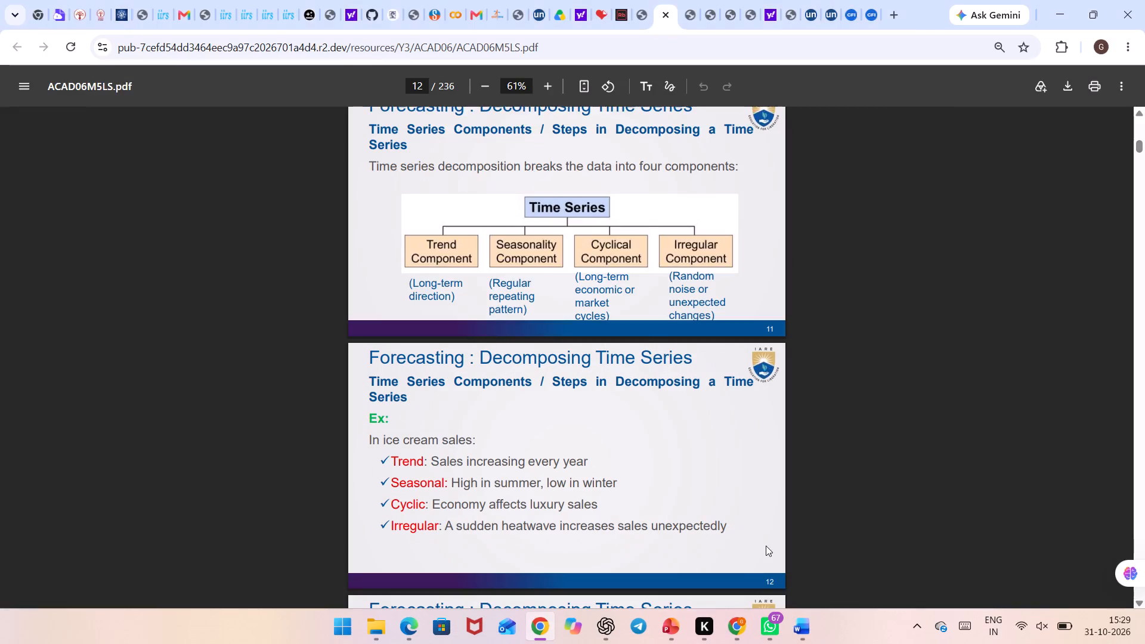
key(ctrl+v)
scroll(766, 546, down, 5)
Snip slide 13, "Step1: Trend Component (T)" with the upward trend graph, in Chrome and paste it next in Word.
key(alt+Tab)
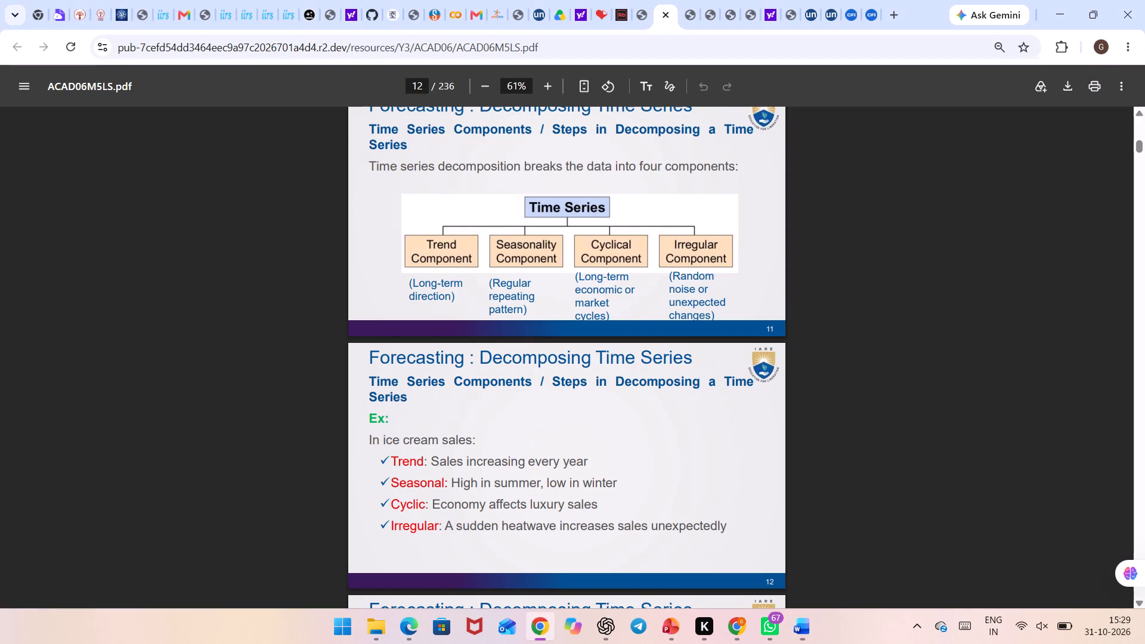
scroll(578, 471, down, 4)
key(Print)
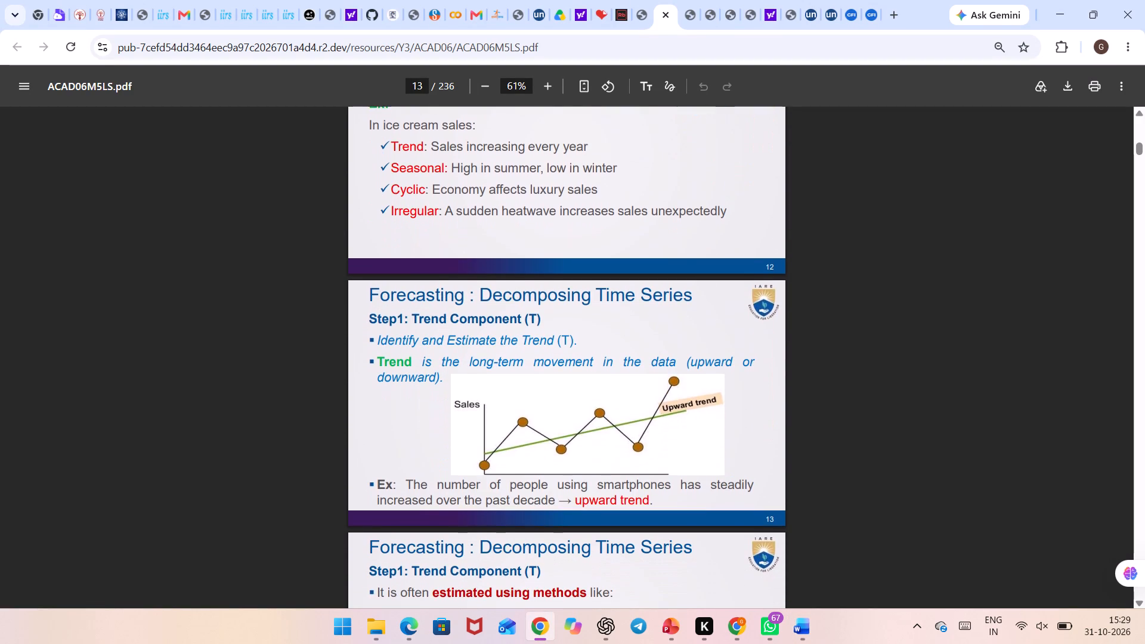
drag(357, 285, 779, 527)
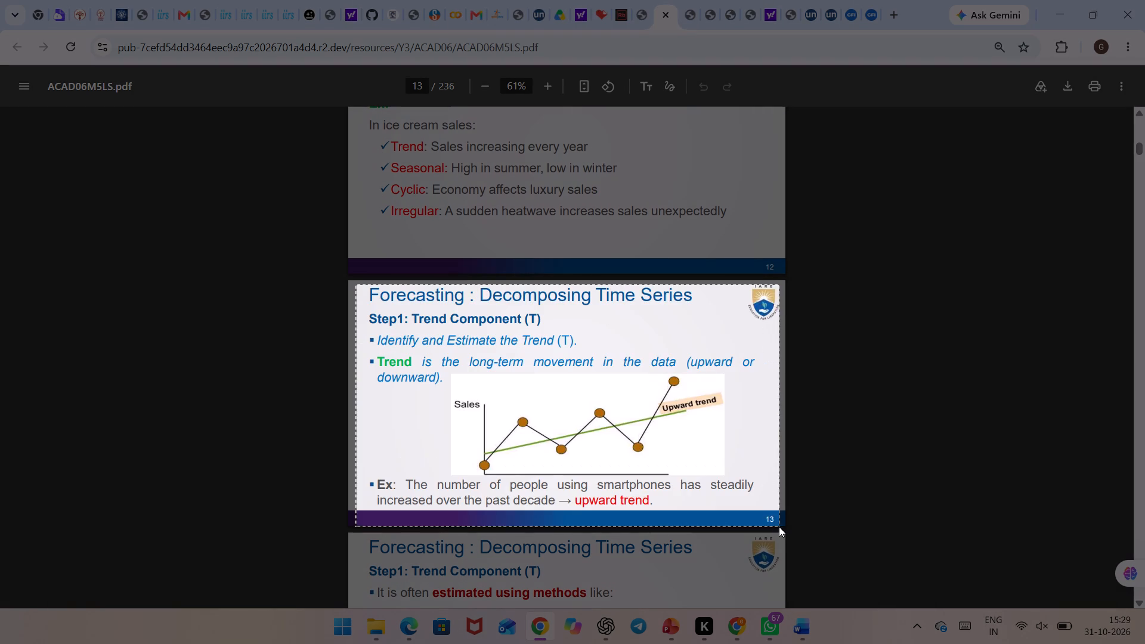
drag(779, 527, 770, 510)
key(alt+Tab)
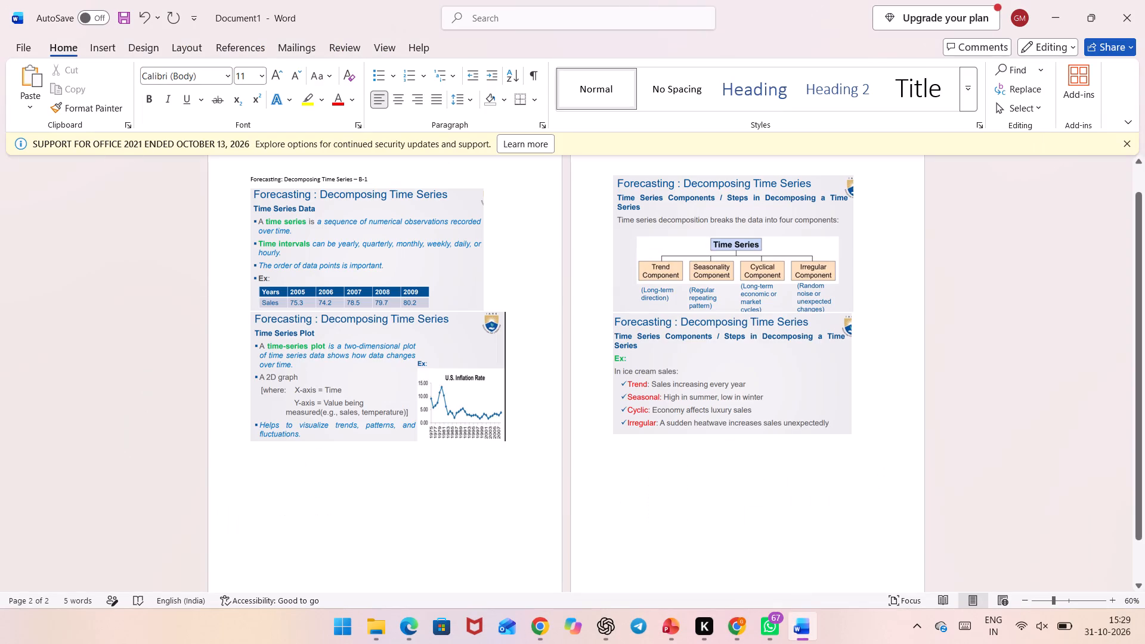
key(ctrl+v)
Snip the Trend Component estimation methods on slide 14 in Chrome and paste them below the upward trend snip in Word.
key(alt+Tab)
scroll(682, 492, down, 3)
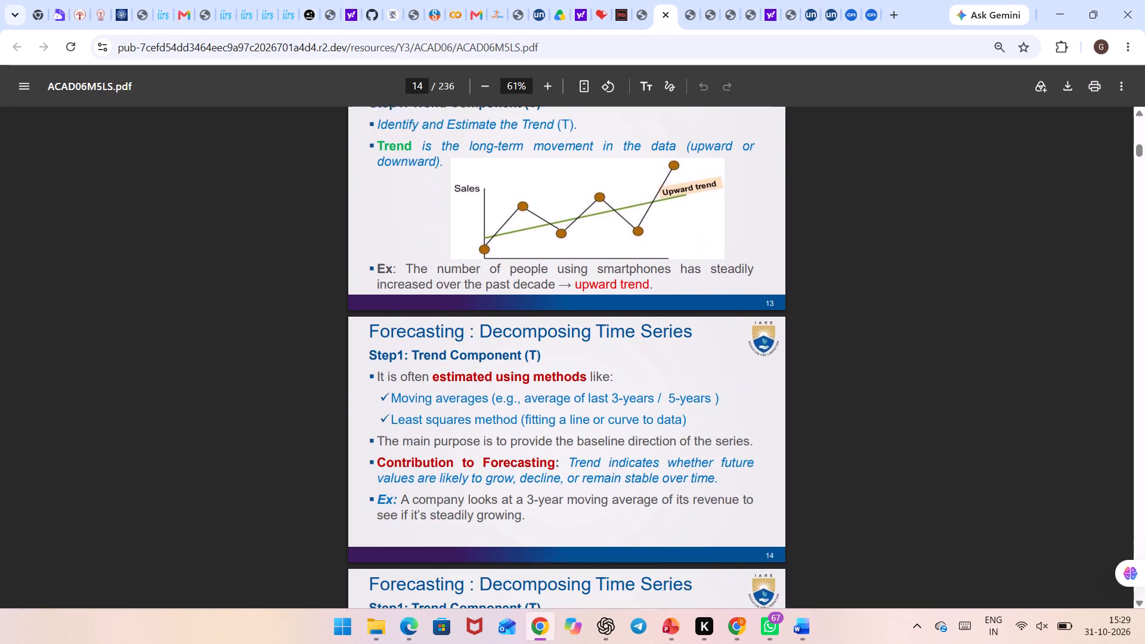
scroll(682, 492, down, 2)
key(F17)
key(Print)
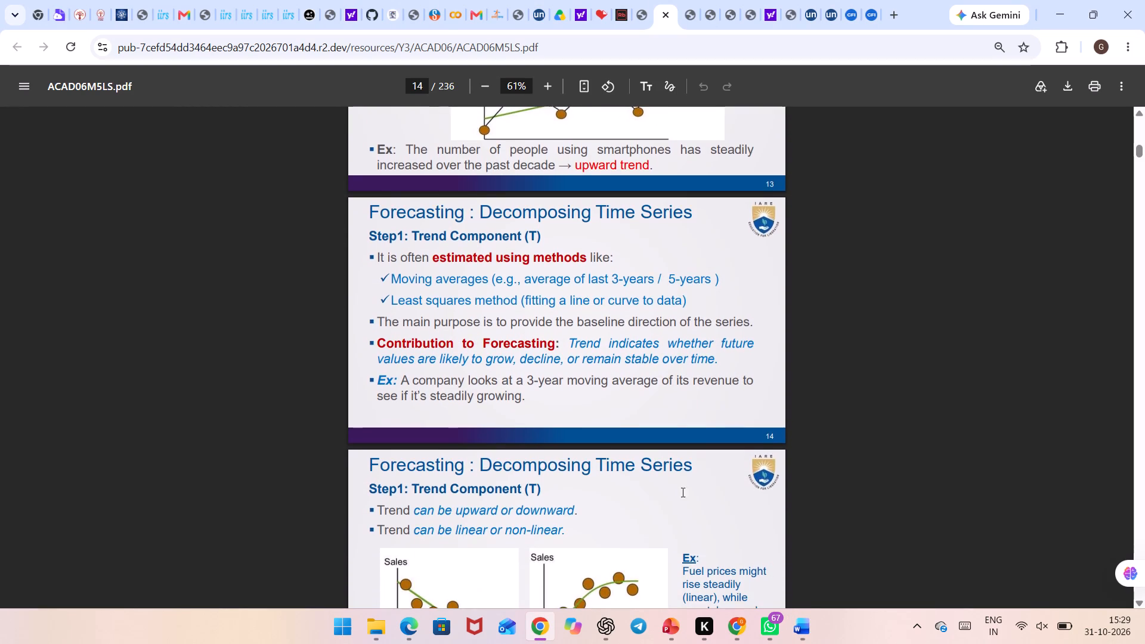
drag(366, 202, 753, 379)
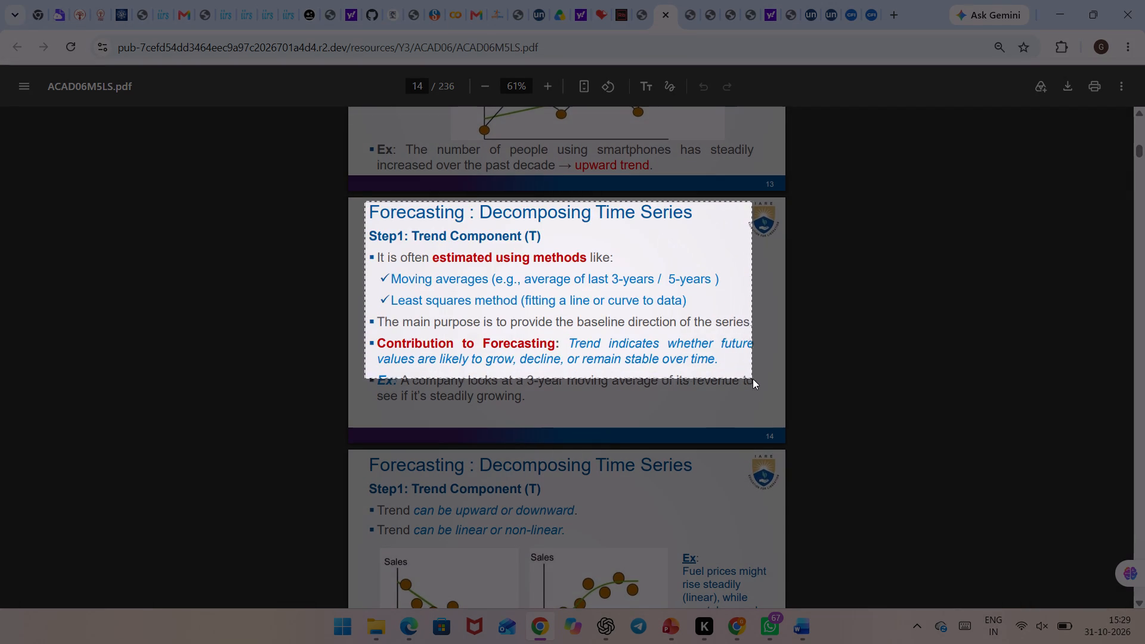
drag(753, 379, 758, 409)
key(alt+Tab)
key(ctrl+v)
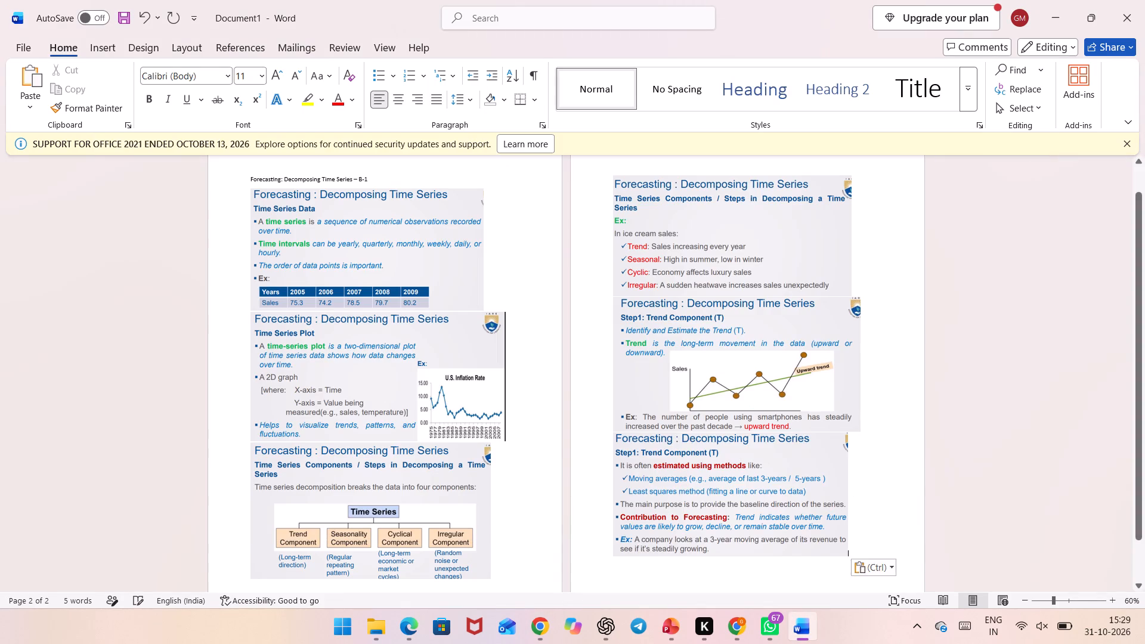
Snip slide 15's linear and nonlinear trend content in Chrome, leaving out the slide title, and paste it next in Word.
key(alt+Tab)
scroll(596, 446, down, 2)
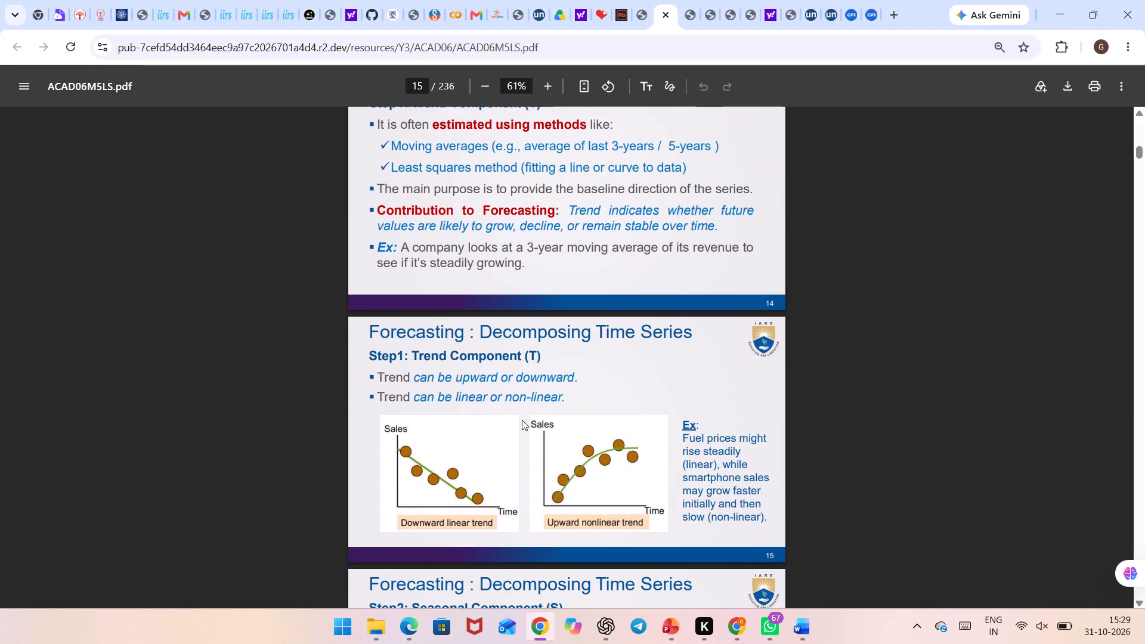
scroll(522, 420, down, 1)
key(Print)
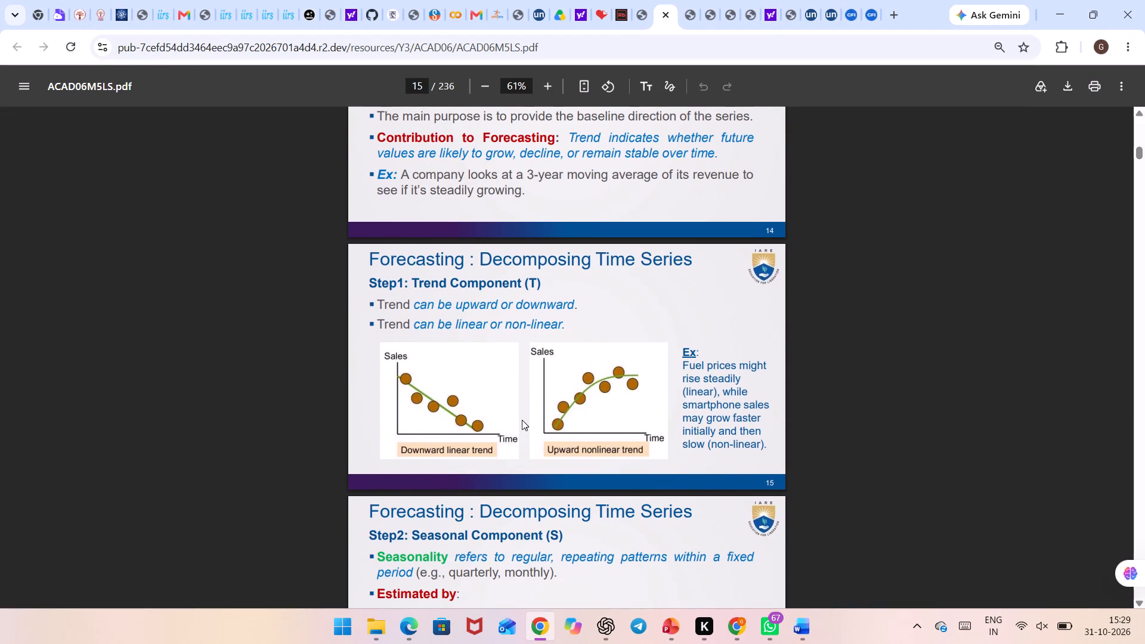
drag(360, 268, 773, 466)
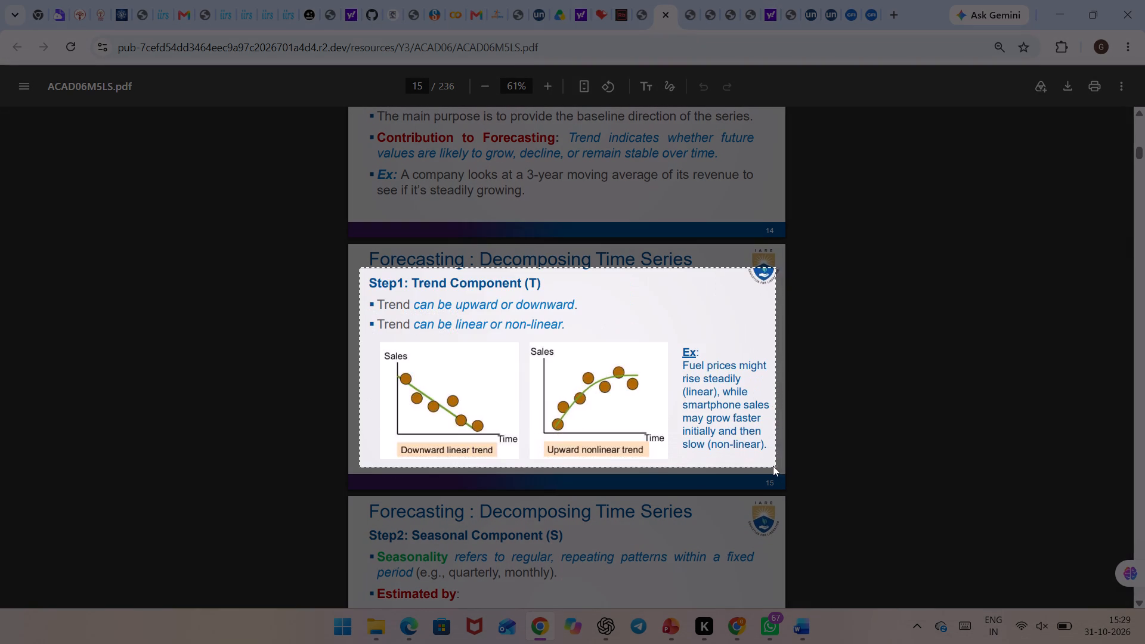
drag(773, 466, 771, 465)
key(alt+Tab)
key(ctrl+v)
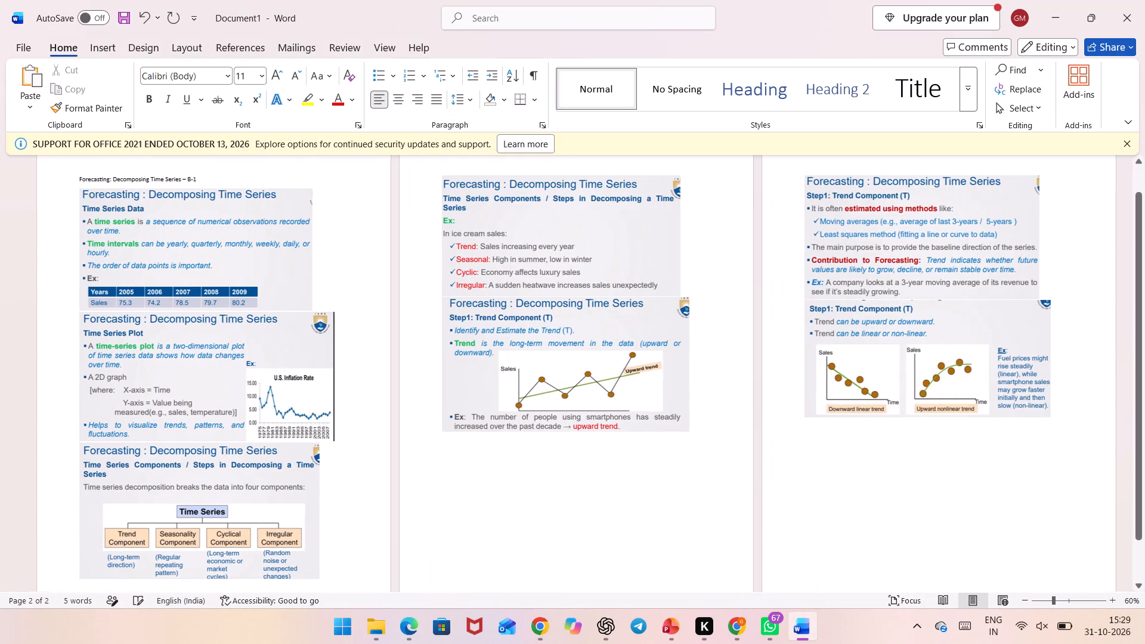
Snip slide 16's "Step2: Seasonal Component (S)" text in Chrome without the slide title and paste it next in Word.
key(alt+Tab)
scroll(771, 465, down, 4)
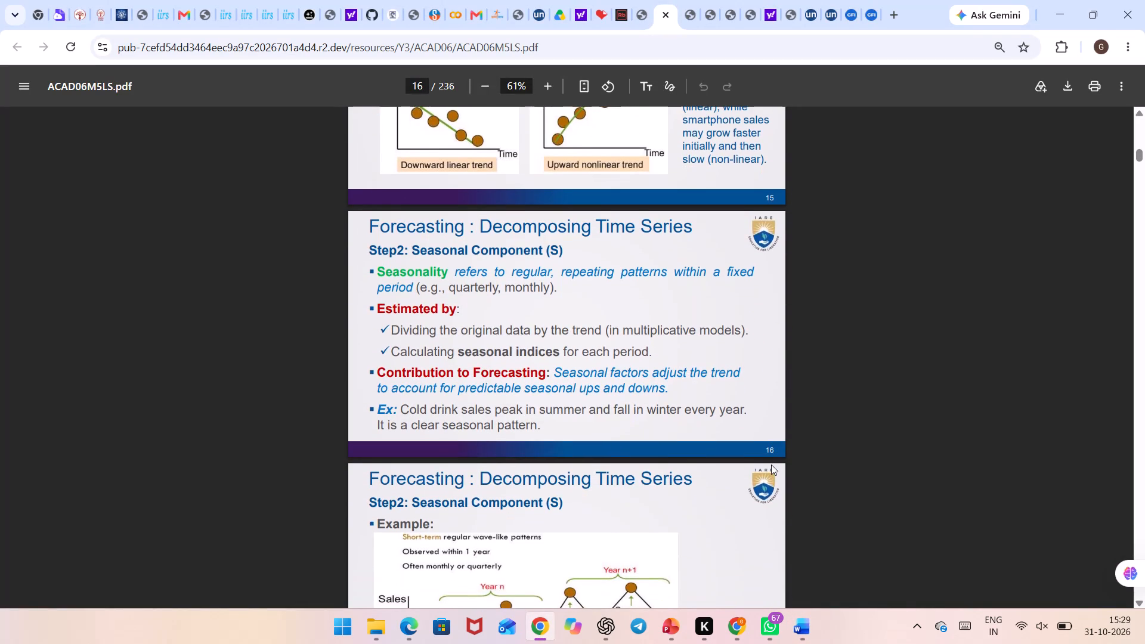
key(Print)
drag(366, 243, 757, 437)
key(alt+Tab)
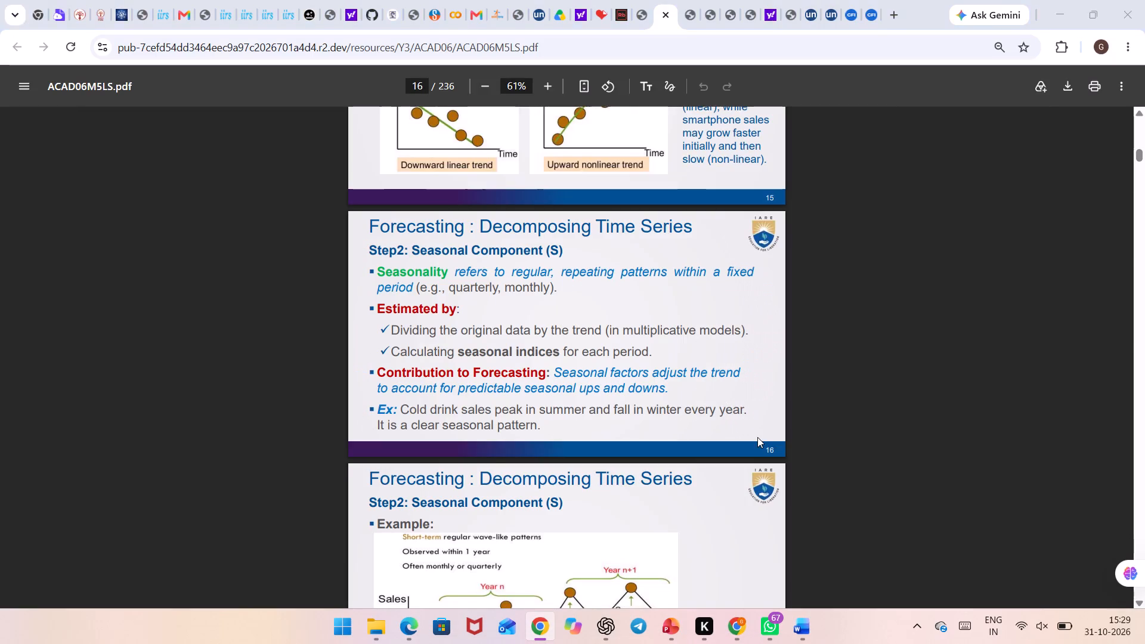
key(ctrl+v)
Snip slide 17's Seasonal Component example with the quarterly sales graph in Chrome, leaving out the slide title, and paste it next in Word.
key(alt+Tab)
scroll(757, 437, down, 1)
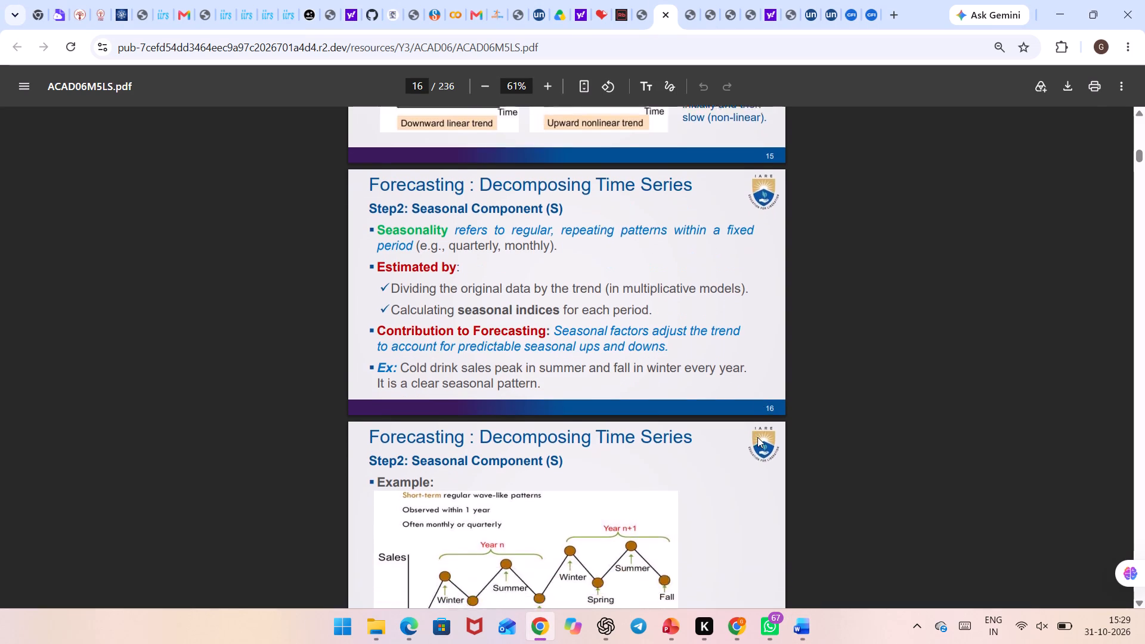
scroll(757, 437, down, 3)
key(Print)
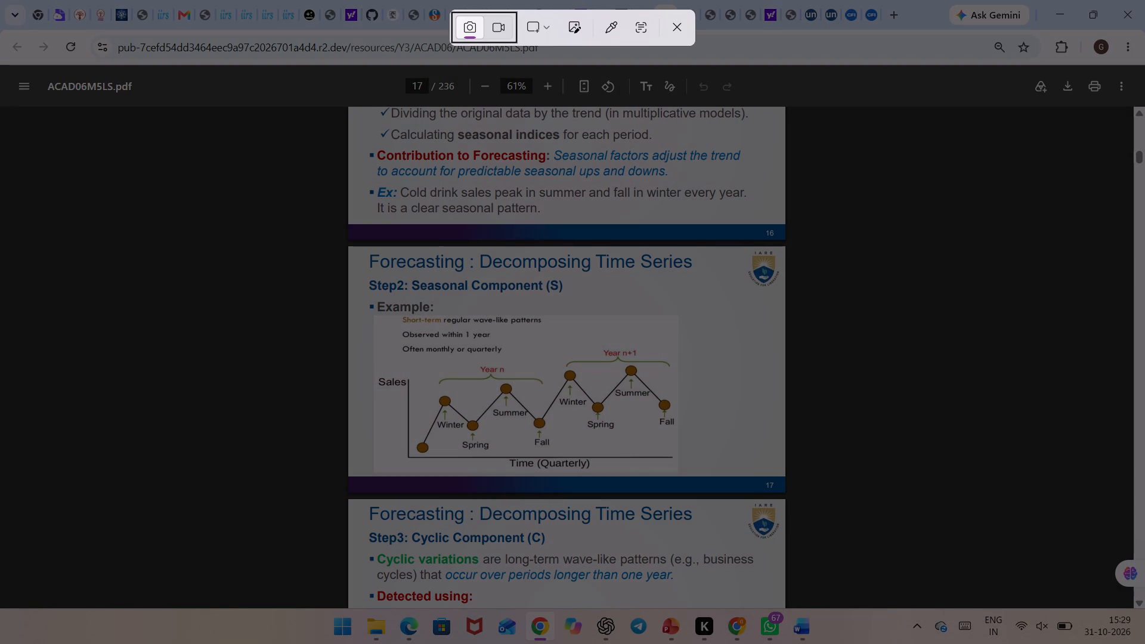
drag(364, 275, 712, 463)
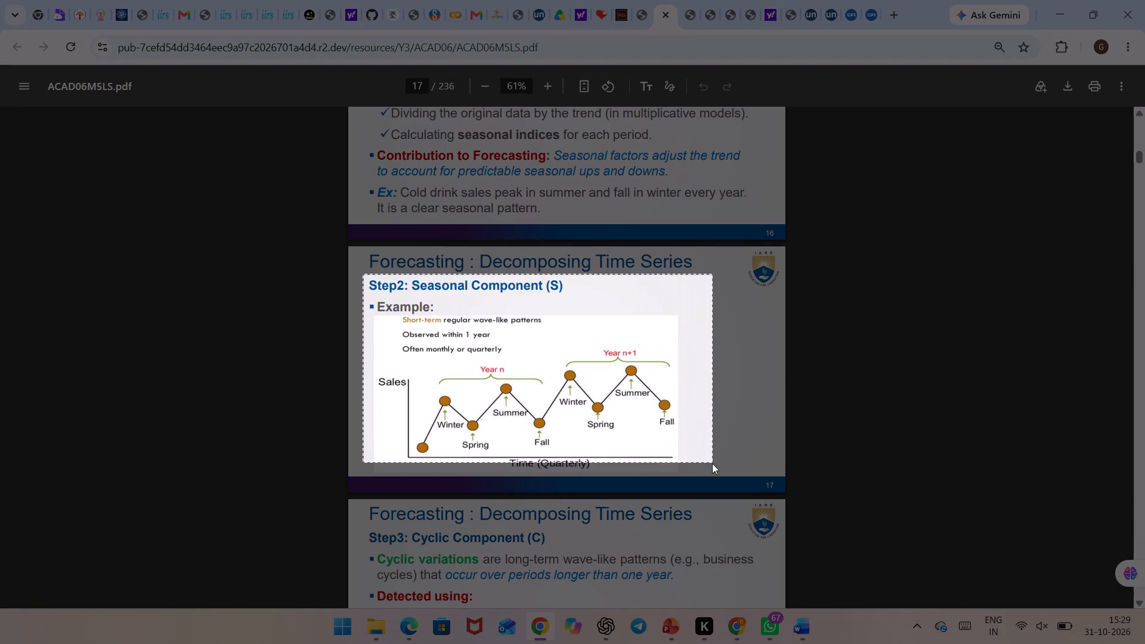
drag(712, 463, 706, 479)
key(alt+Tab)
key(ctrl+v)
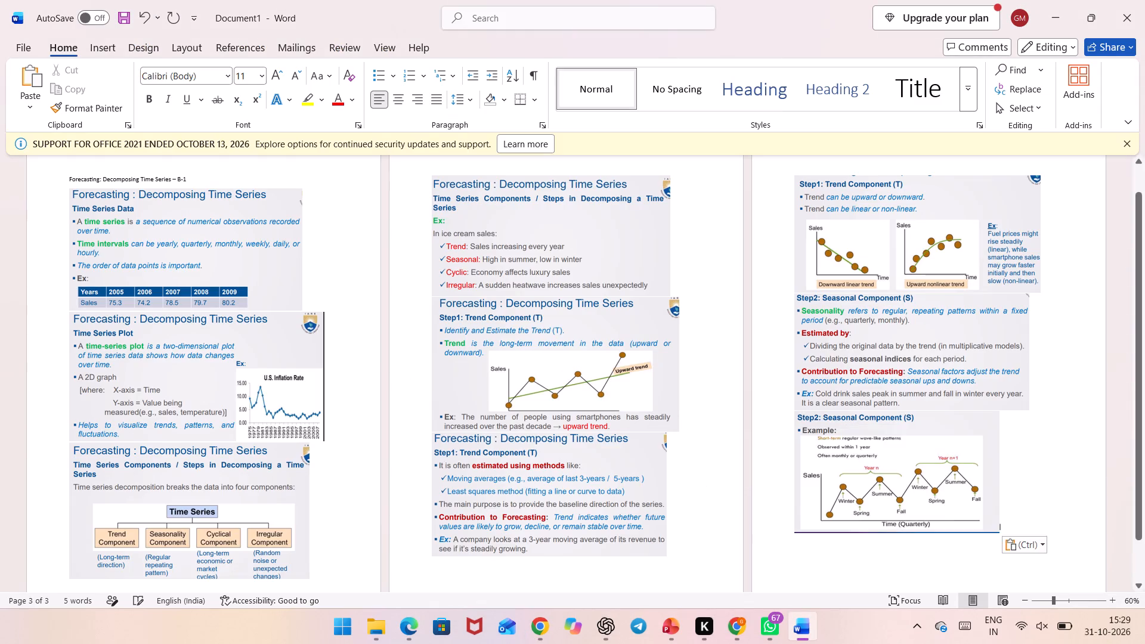
Snip slide 18's "Step3: Cyclic Component (C)" text in Chrome without the slide title and paste it next in Word.
key(alt+Tab)
scroll(706, 479, down, 3)
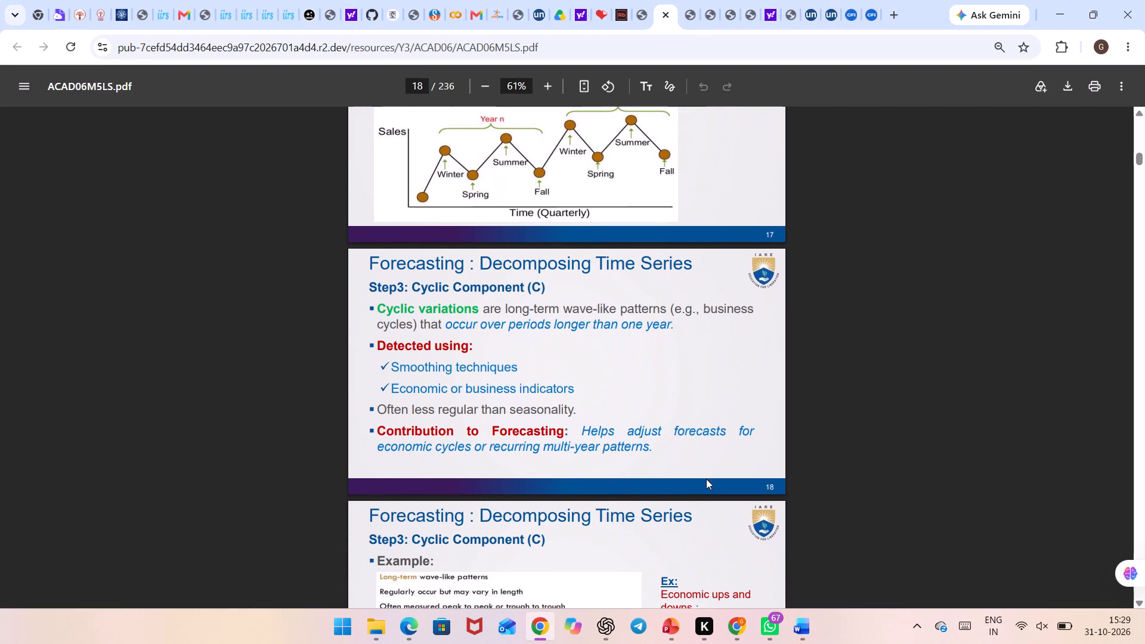
key(Print)
drag(362, 278, 758, 463)
key(alt+Tab)
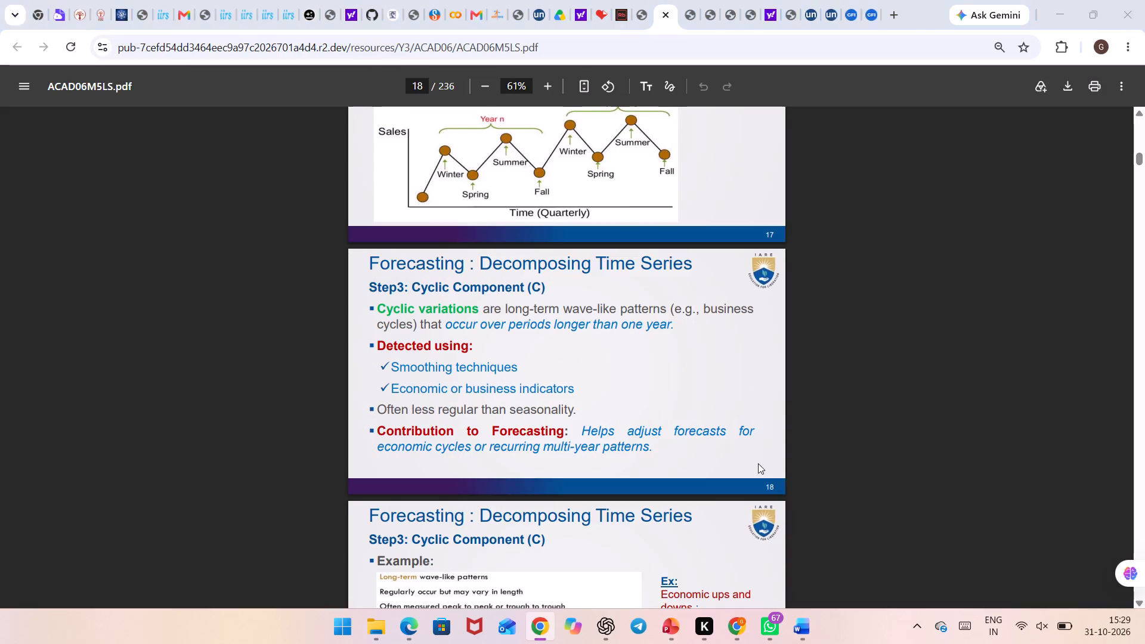
key(ctrl+v)
Snip slide 19's Cyclic Component example, with the 1 Cycle graph and car sales notes, in Chrome and paste it next in Word.
key(alt+Tab)
scroll(758, 463, down, 1)
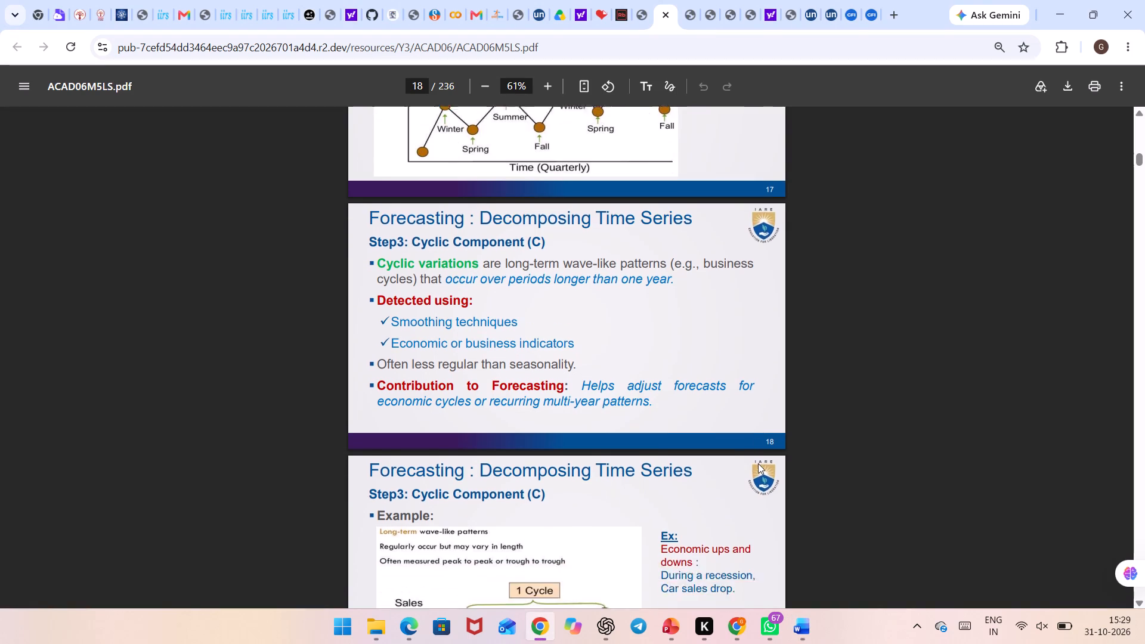
scroll(758, 463, down, 3)
key(Print)
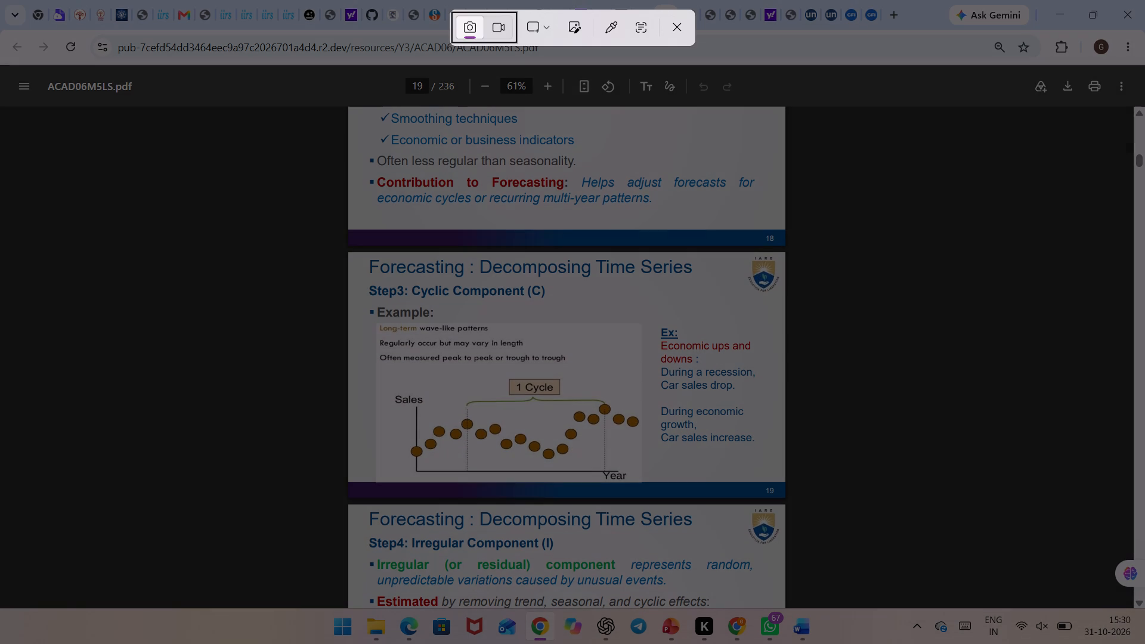
drag(369, 280, 758, 499)
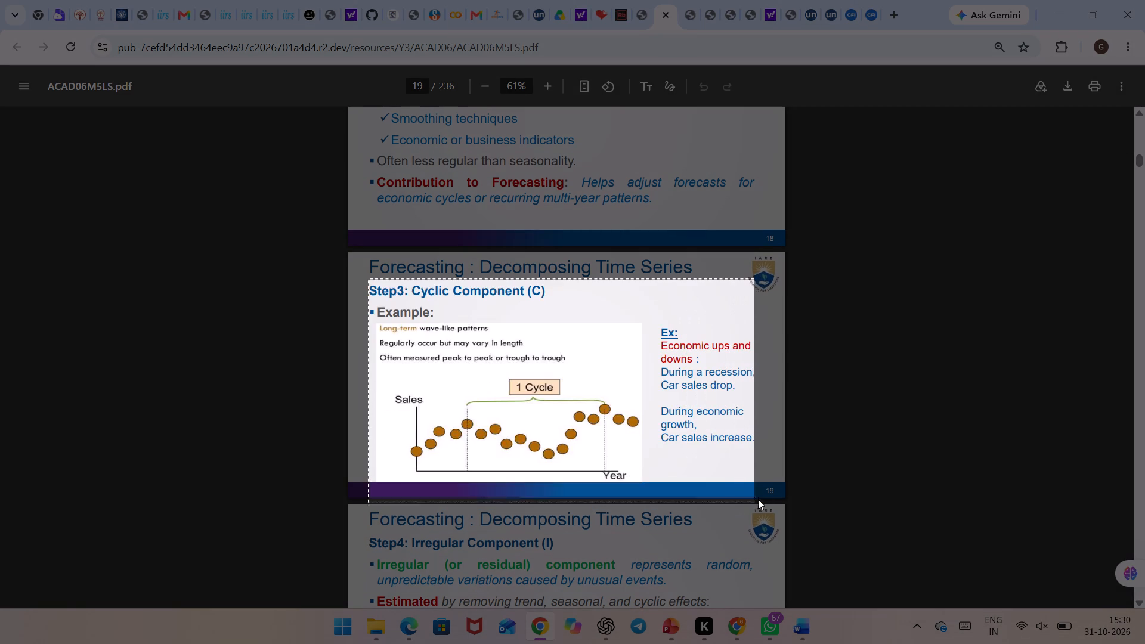
drag(758, 499, 765, 479)
key(alt+Tab)
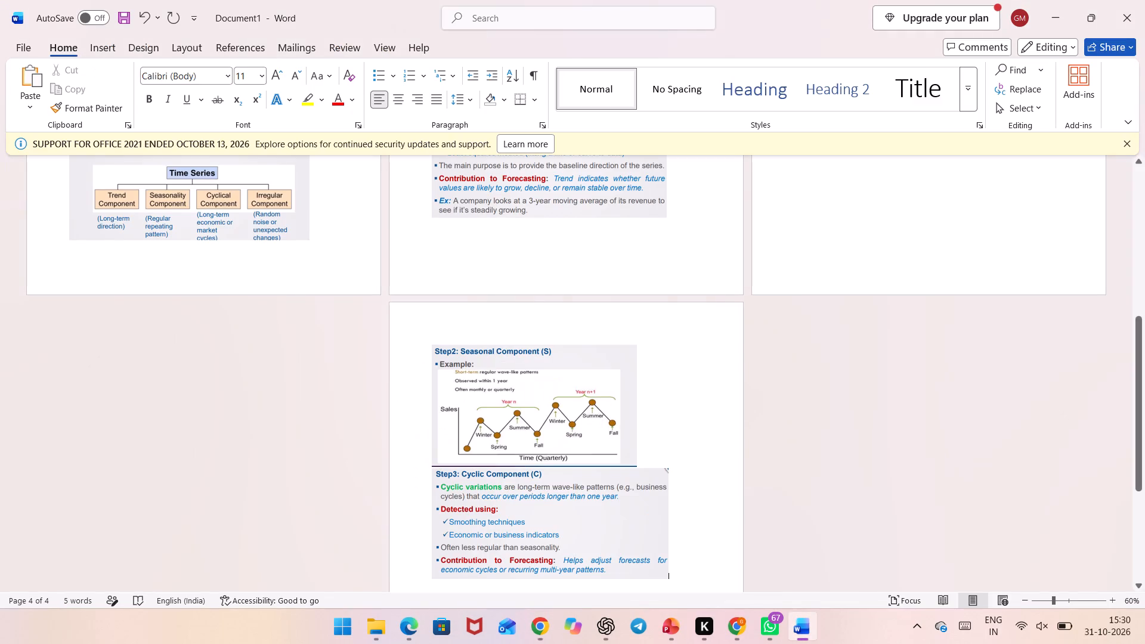
key(ctrl+v)
Snip slide 20's "Step4: Irregular Component (I)" text and formula in Chrome without the slide title and paste it next in Word.
key(alt+Tab)
scroll(765, 479, down, 2)
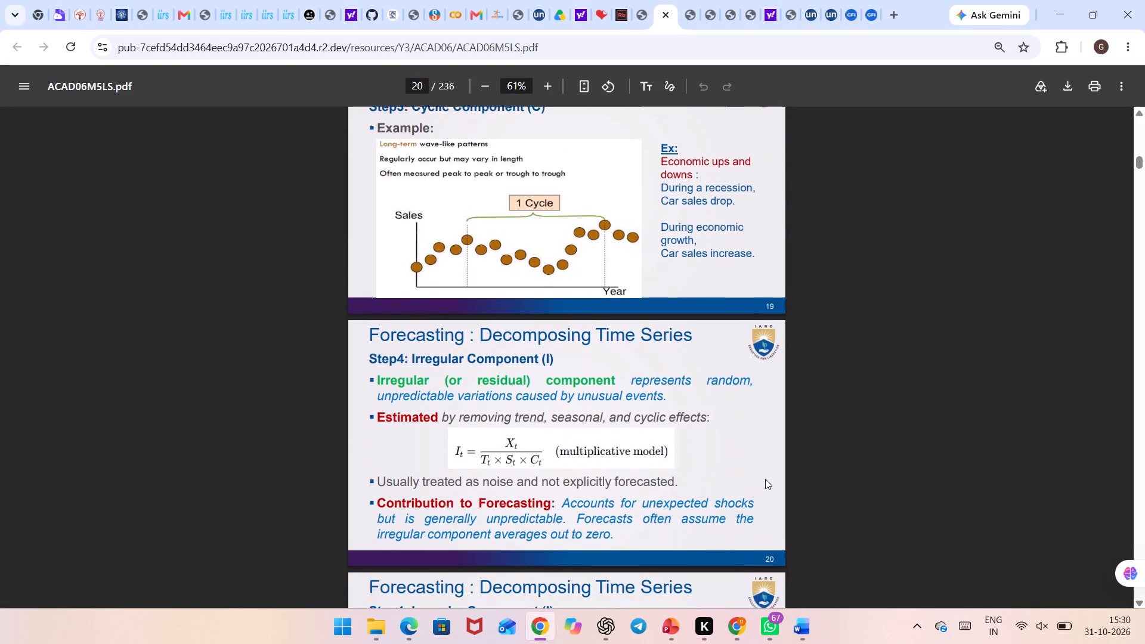
scroll(765, 479, down, 4)
scroll(765, 479, up, 1)
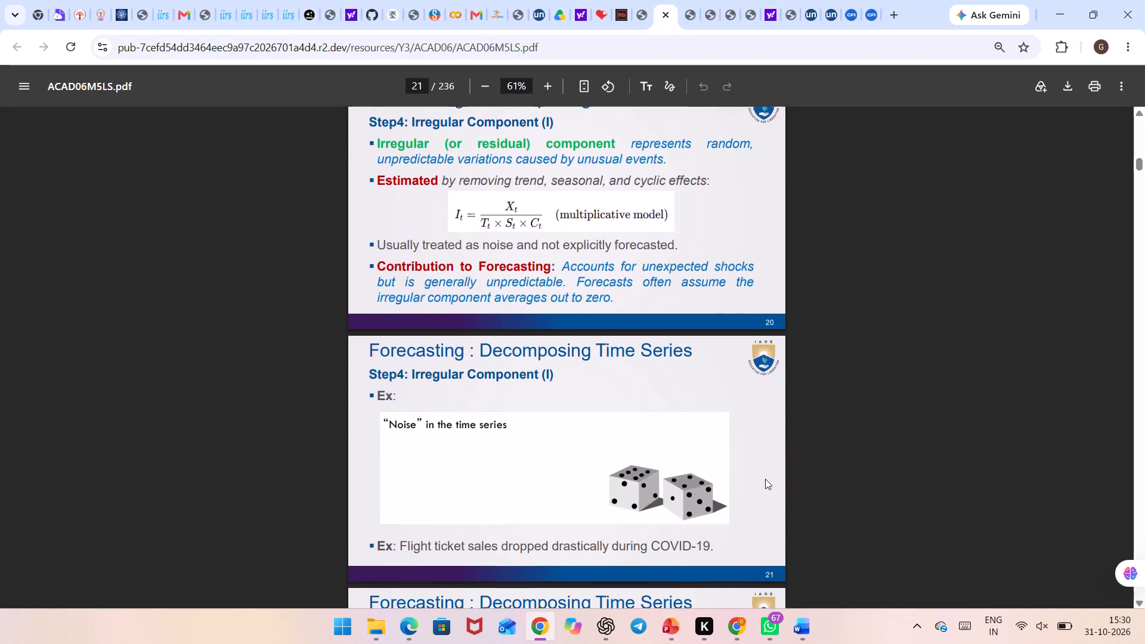
scroll(765, 479, up, 1)
key(Print)
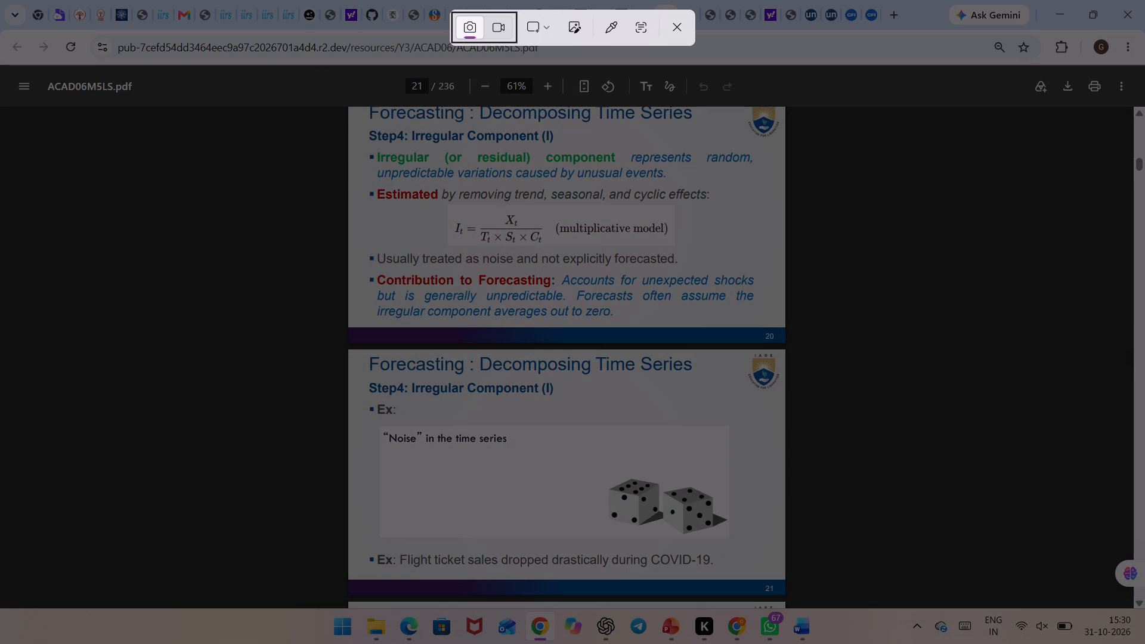
drag(364, 126, 756, 323)
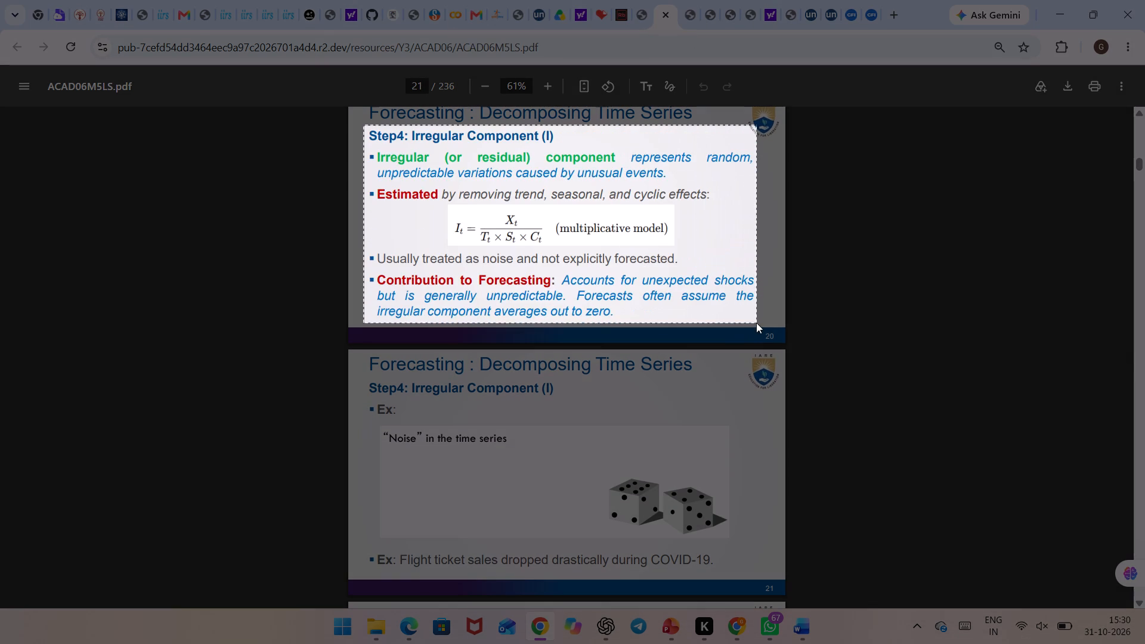
drag(756, 323, 763, 319)
key(alt+Tab)
key(ctrl+v)
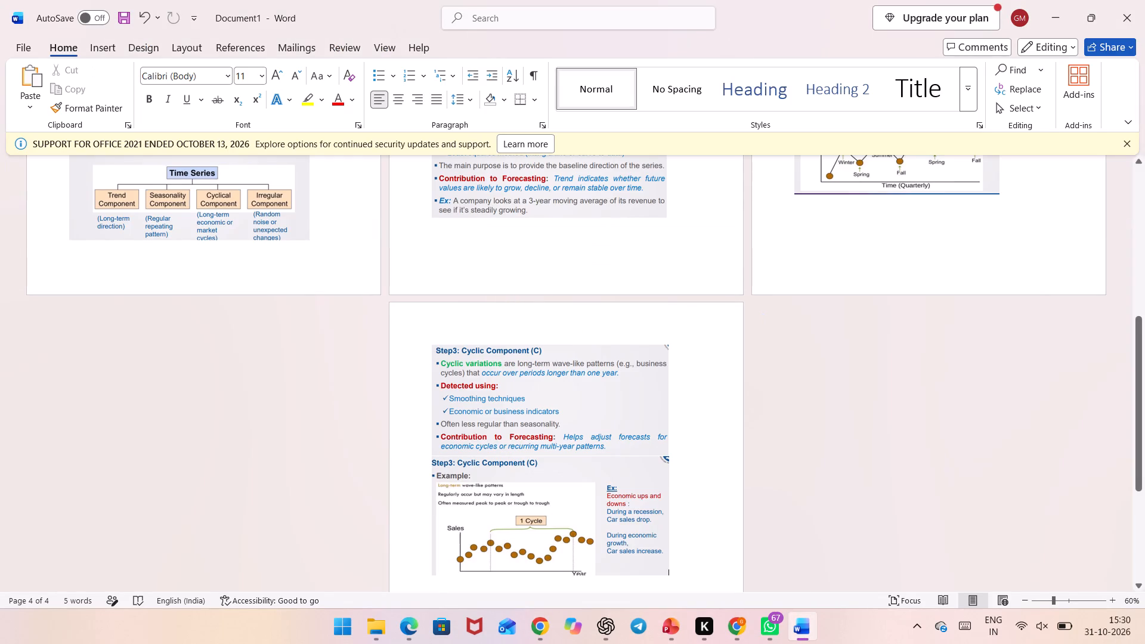
key(ctrl+v)
Snip slide 21's "Noise" and COVID-19 flight ticket examples in Chrome, leaving out the headings, and paste them next in Word.
key(alt+Tab)
scroll(599, 391, down, 1)
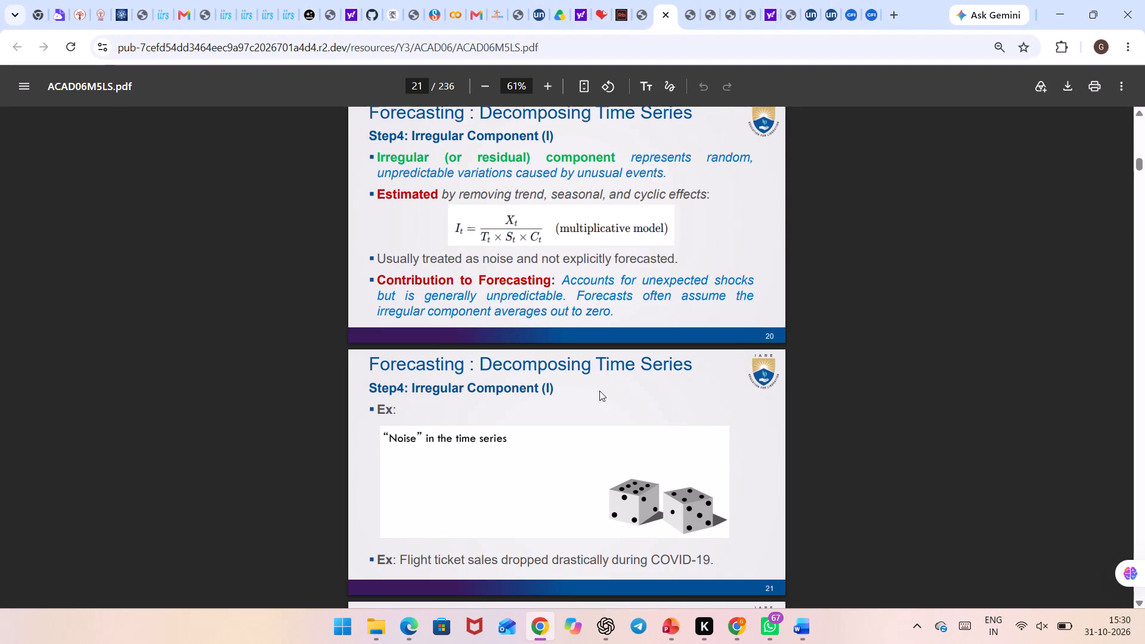
scroll(599, 391, down, 4)
key(Print)
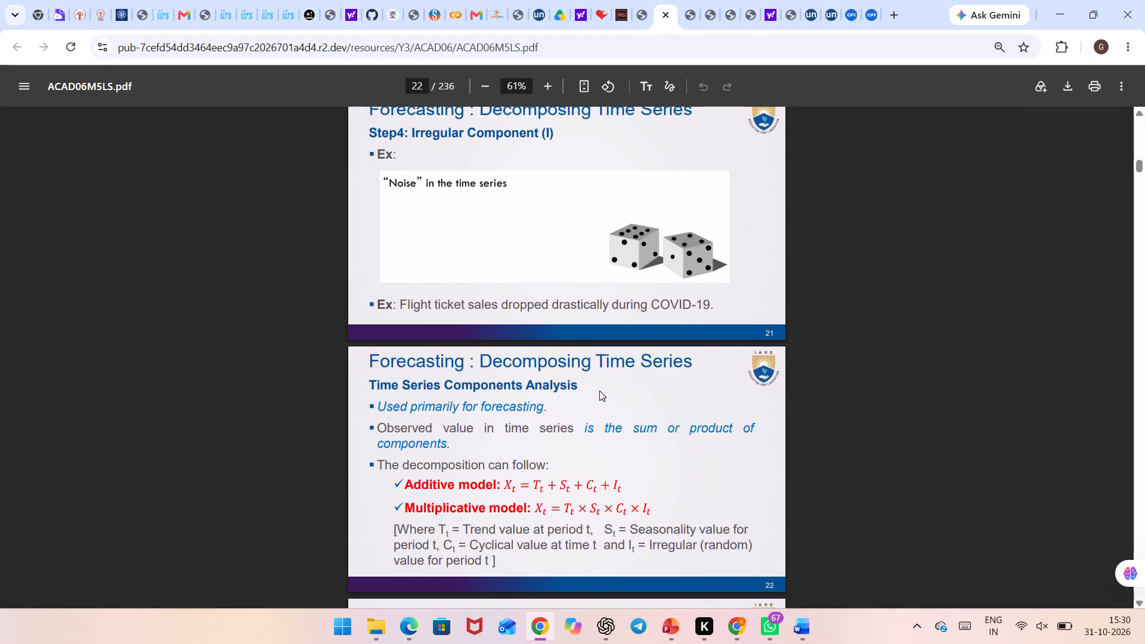
drag(367, 140, 714, 273)
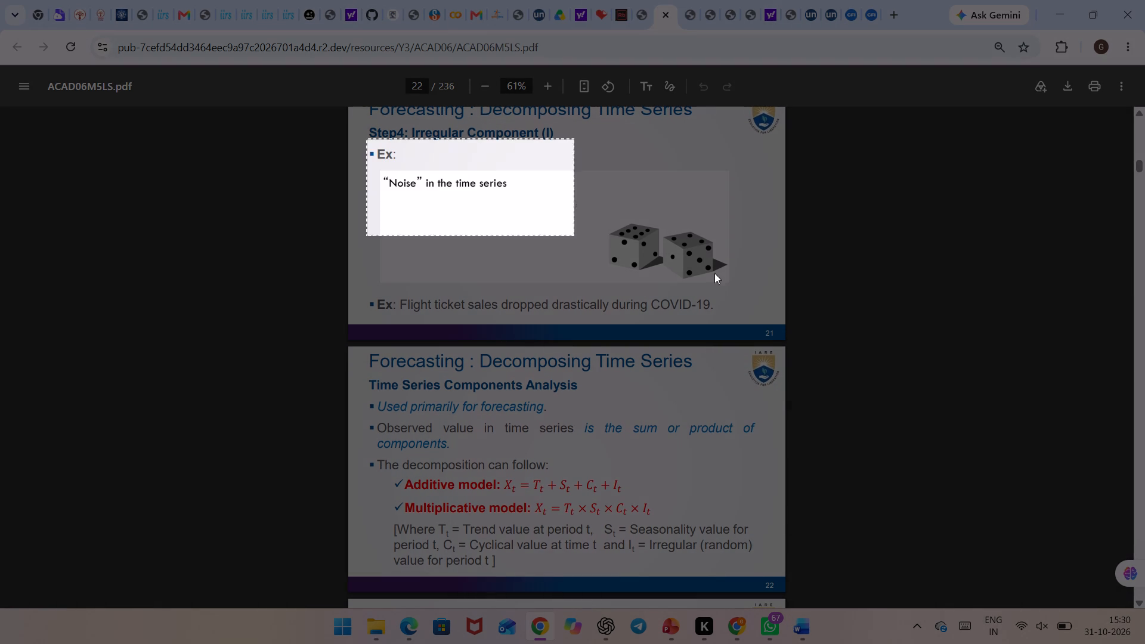
drag(714, 273, 744, 316)
key(alt+Tab)
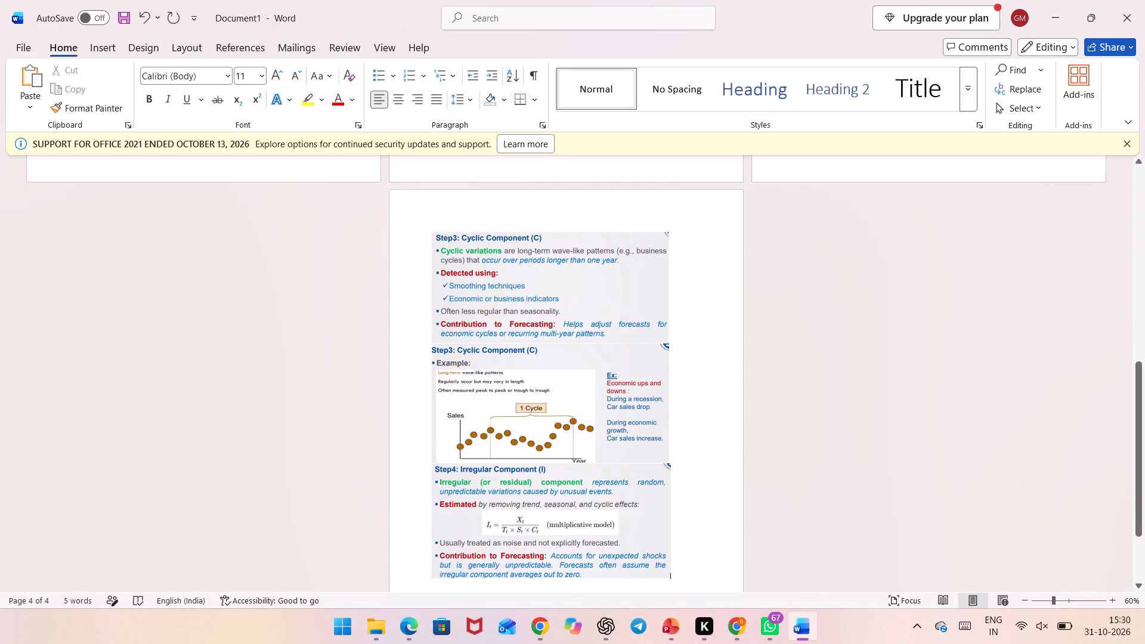
key(ctrl+v)
Snip slide 22's "Time Series Components Analysis" text with the additive and multiplicative models in Chrome and paste it next in Word.
key(alt+Tab)
scroll(640, 345, down, 2)
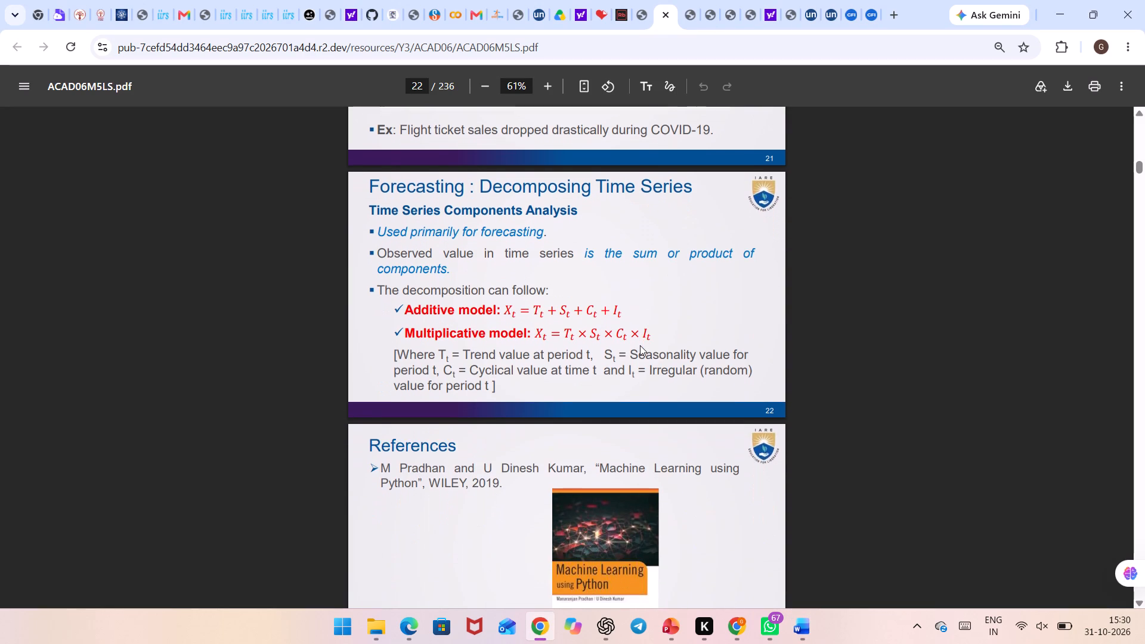
key(Print)
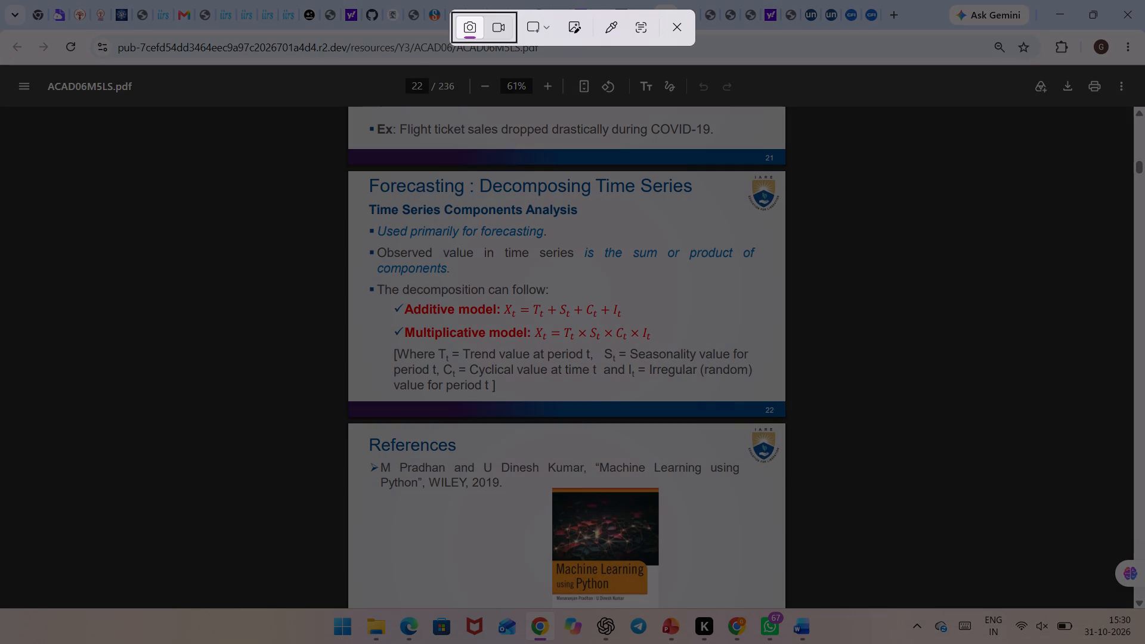
drag(362, 201, 773, 395)
key(alt+Tab)
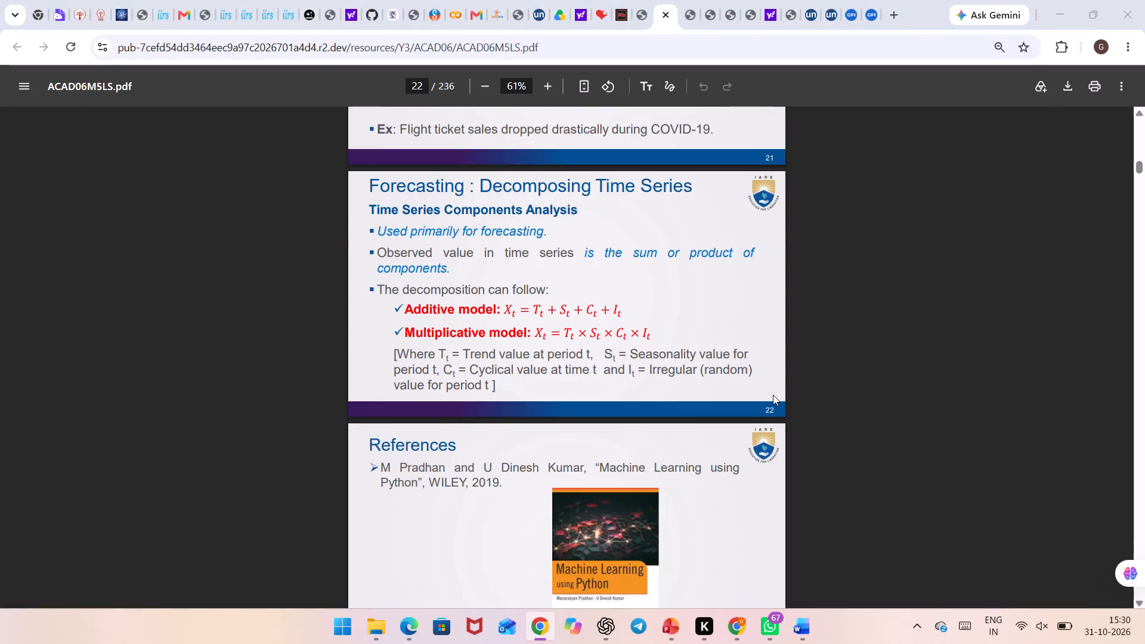
key(ctrl+v)
Reduce the height of the Time Series Data snip on page 1 and widen it towards the page's right edge.
scroll(773, 395, up, 2)
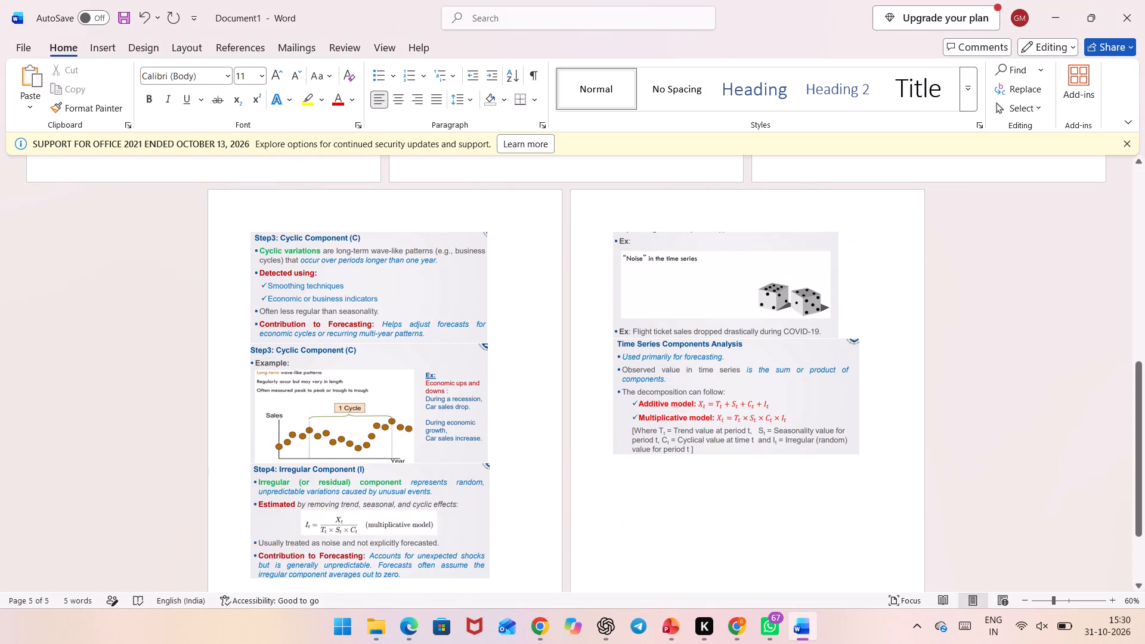
scroll(773, 395, up, 4)
scroll(245, 218, up, 1)
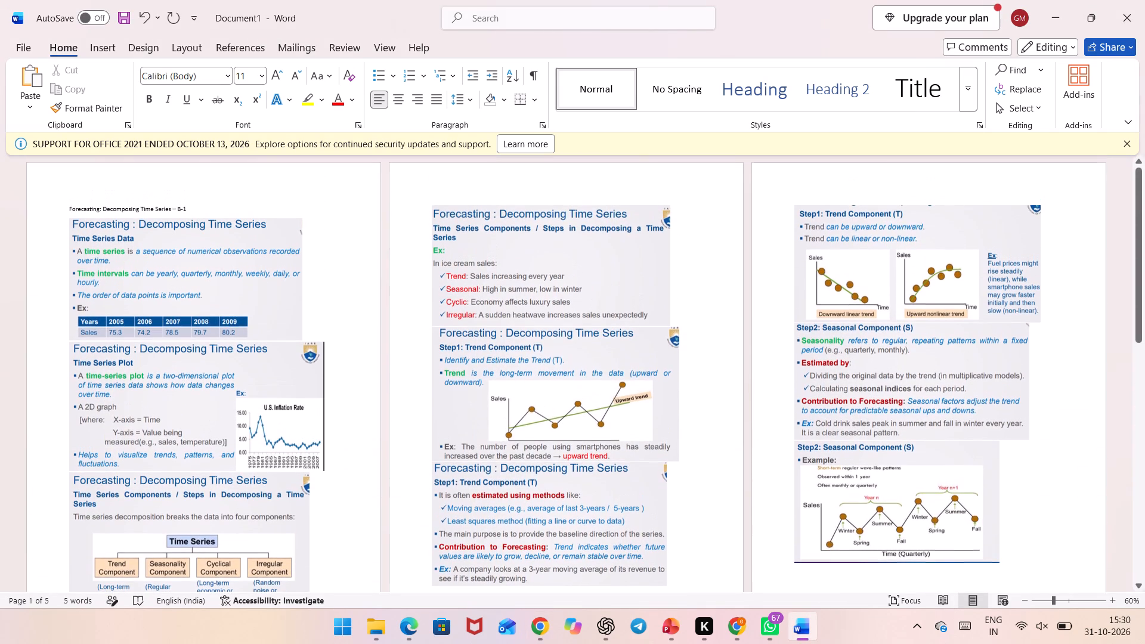
click(211, 255)
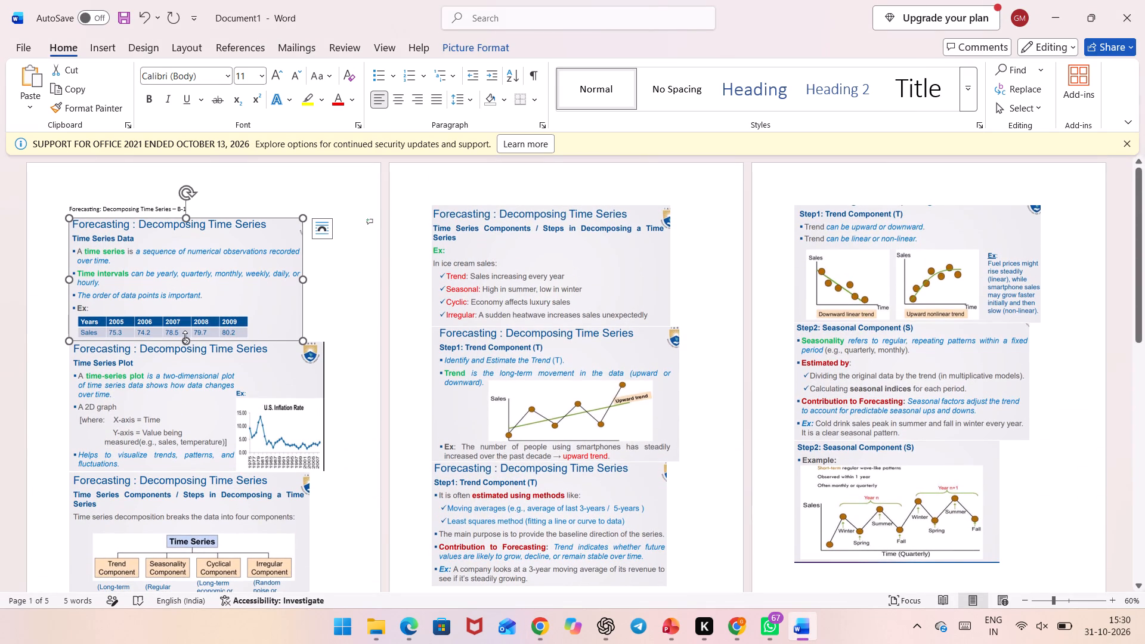
drag(185, 337, 213, 323)
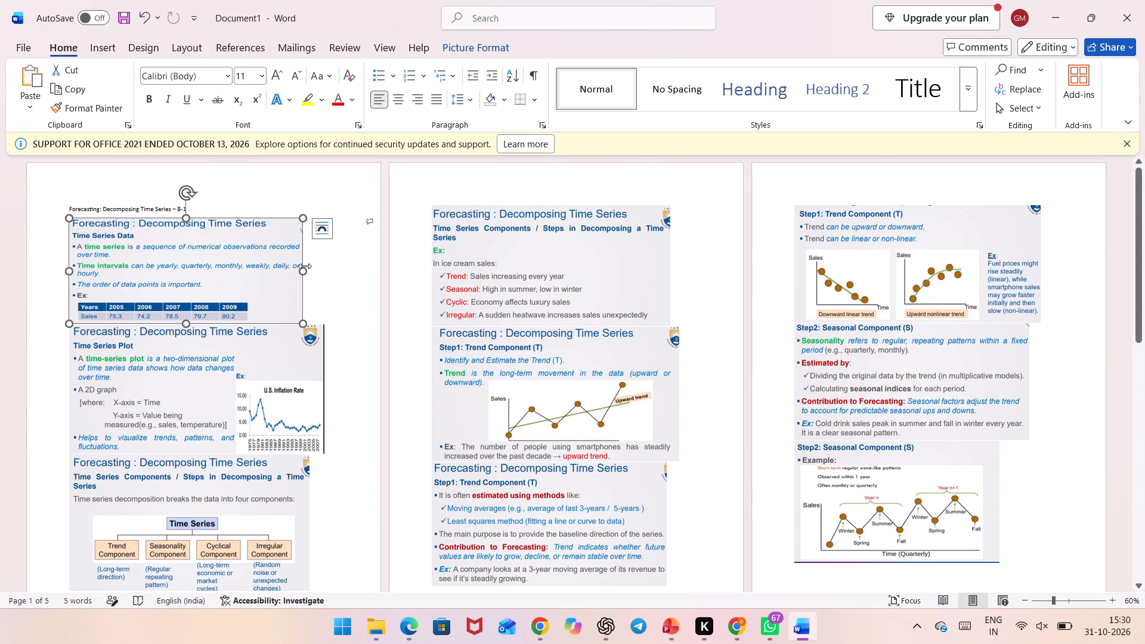
drag(304, 268, 354, 273)
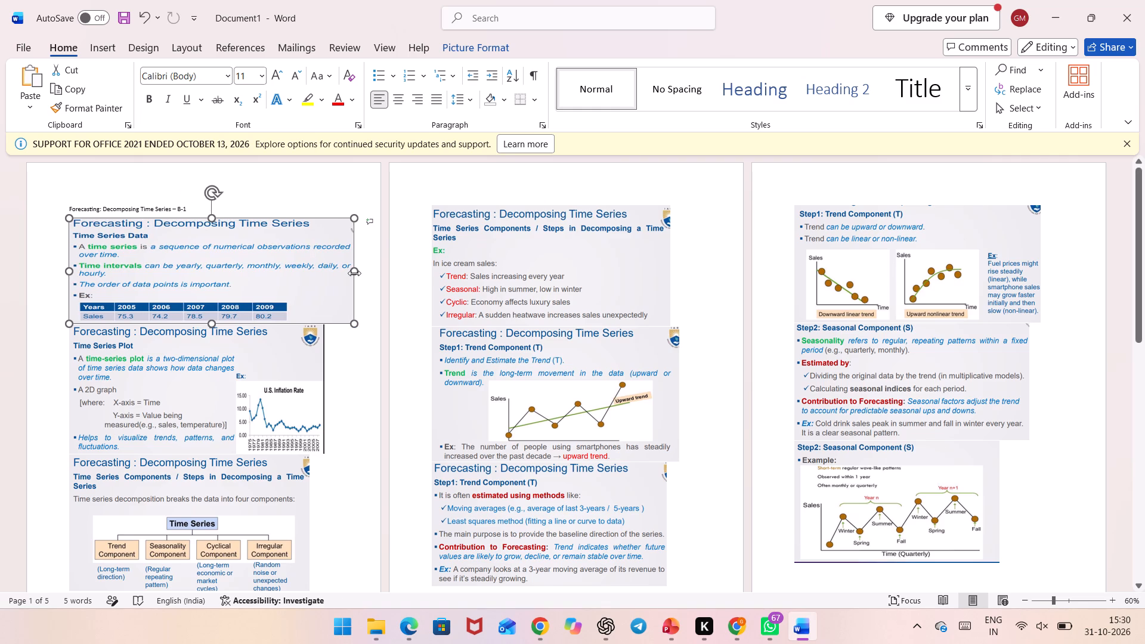
drag(213, 324, 225, 314)
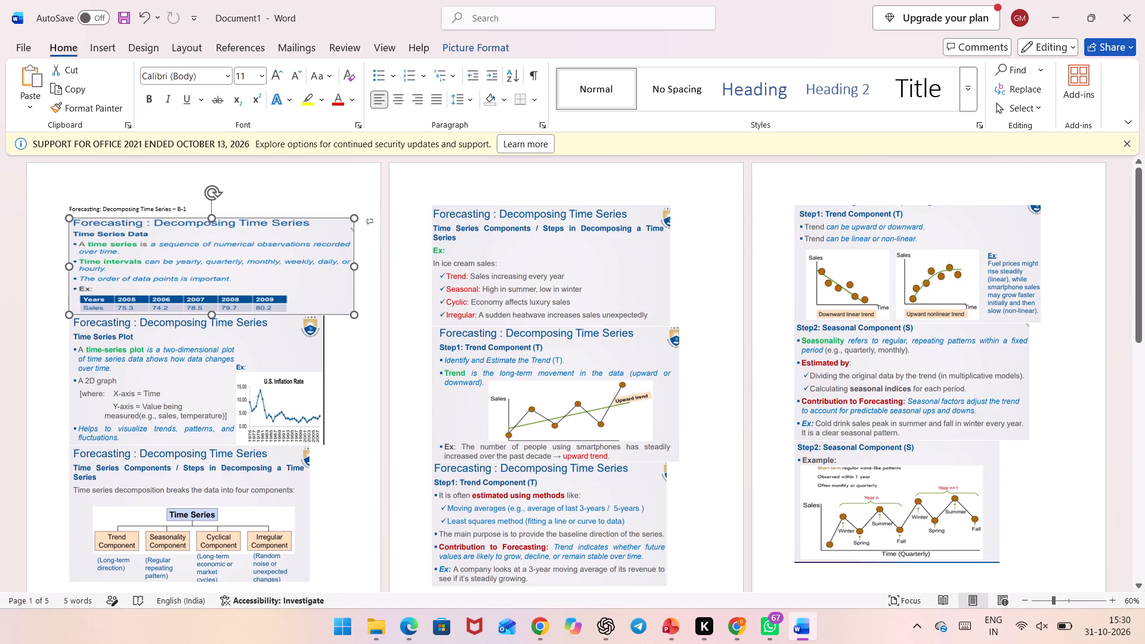
drag(225, 314, 227, 317)
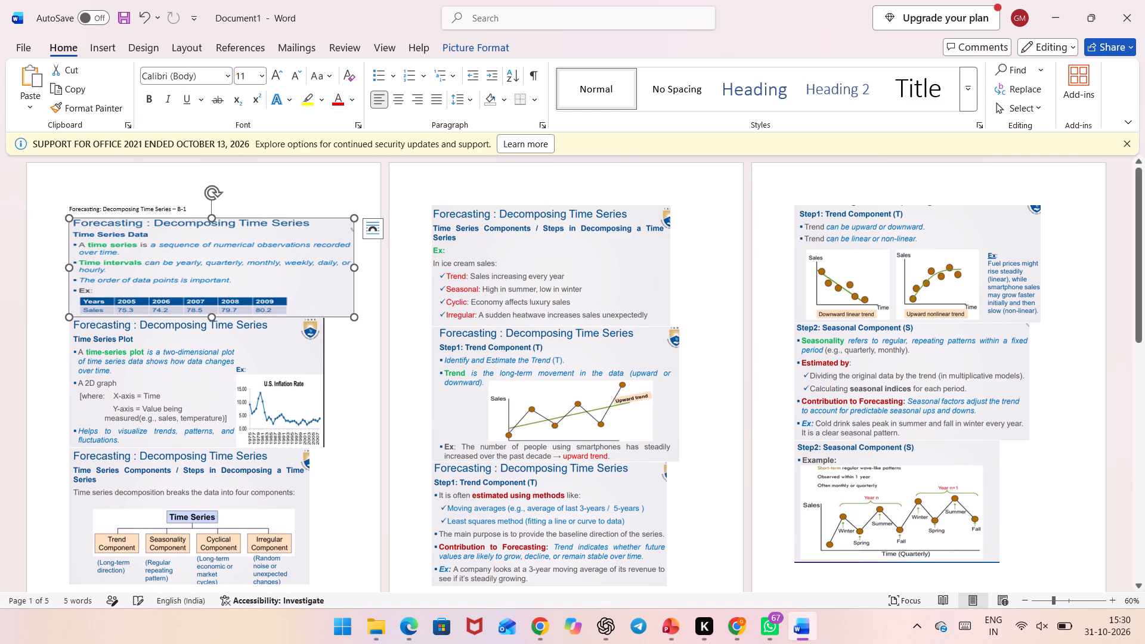
Shorten the Time Series Plot snip on page 1 and widen it to match the Time Series Data snip above.
click(193, 374)
drag(199, 443, 212, 432)
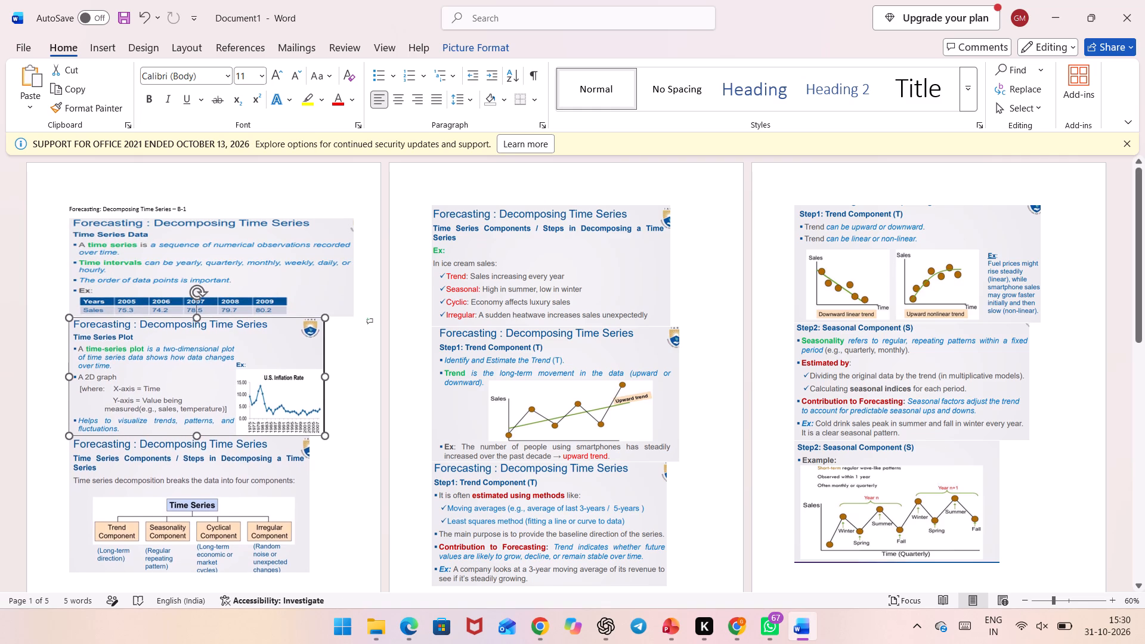
drag(212, 432, 237, 424)
drag(326, 370, 352, 372)
Shorten the Time Series Components snip with the four-component diagram on page 1 and widen it to about the width of the snips above.
scroll(285, 420, down, 1)
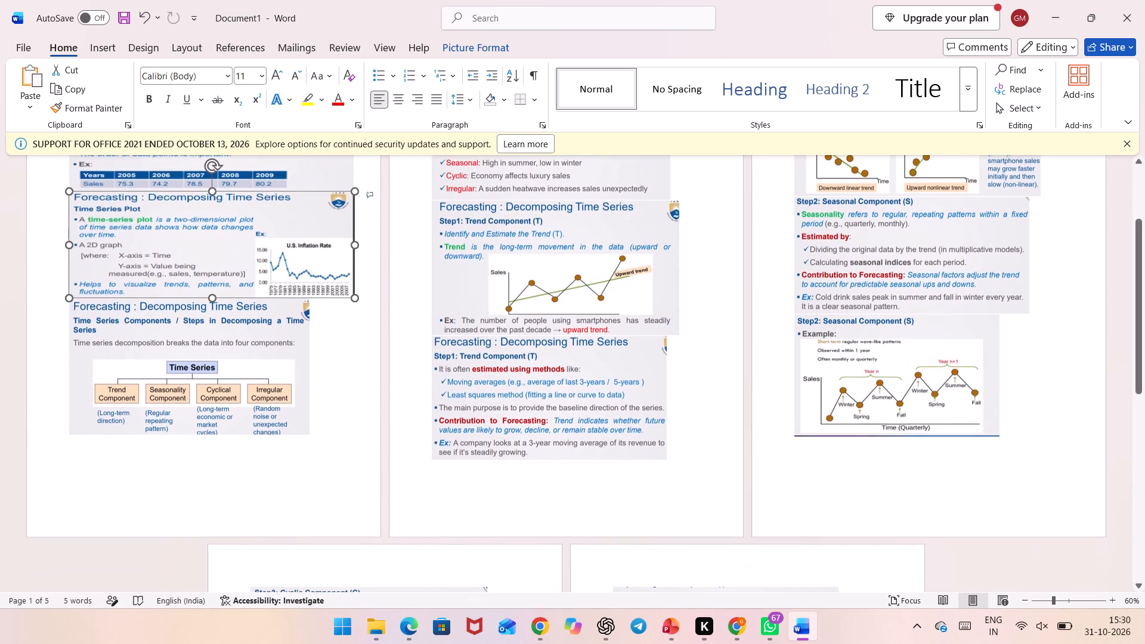
click(257, 409)
drag(189, 432, 213, 410)
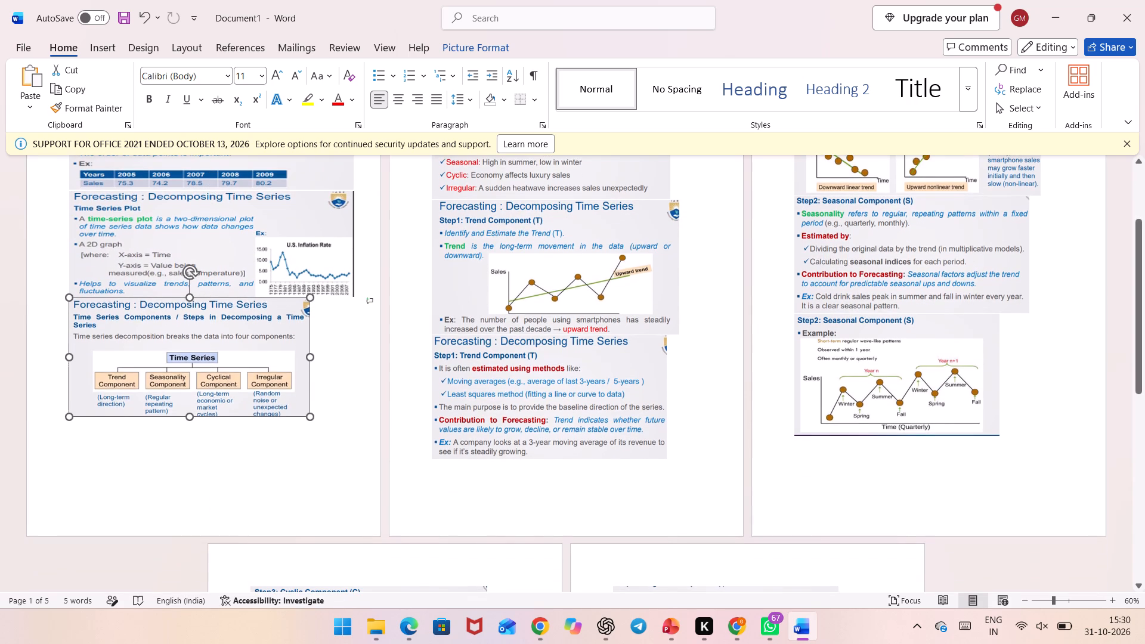
drag(213, 410, 246, 385)
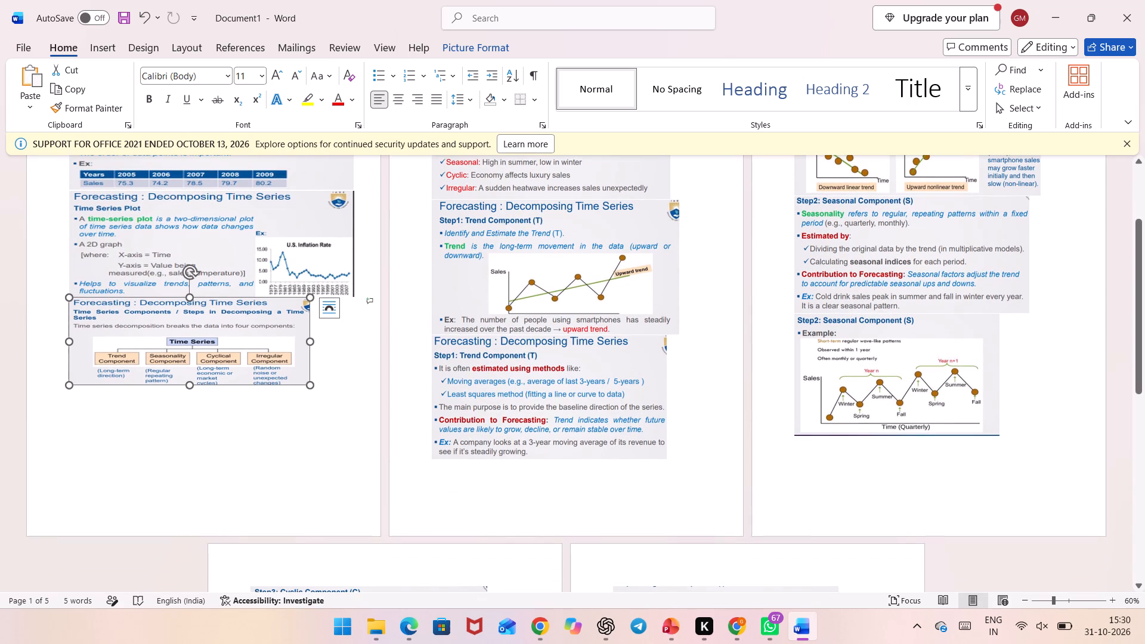
drag(310, 345, 361, 344)
Shorten the Time Series Components snip with the ice cream sales example at the top of page 2.
scroll(576, 264, up, 1)
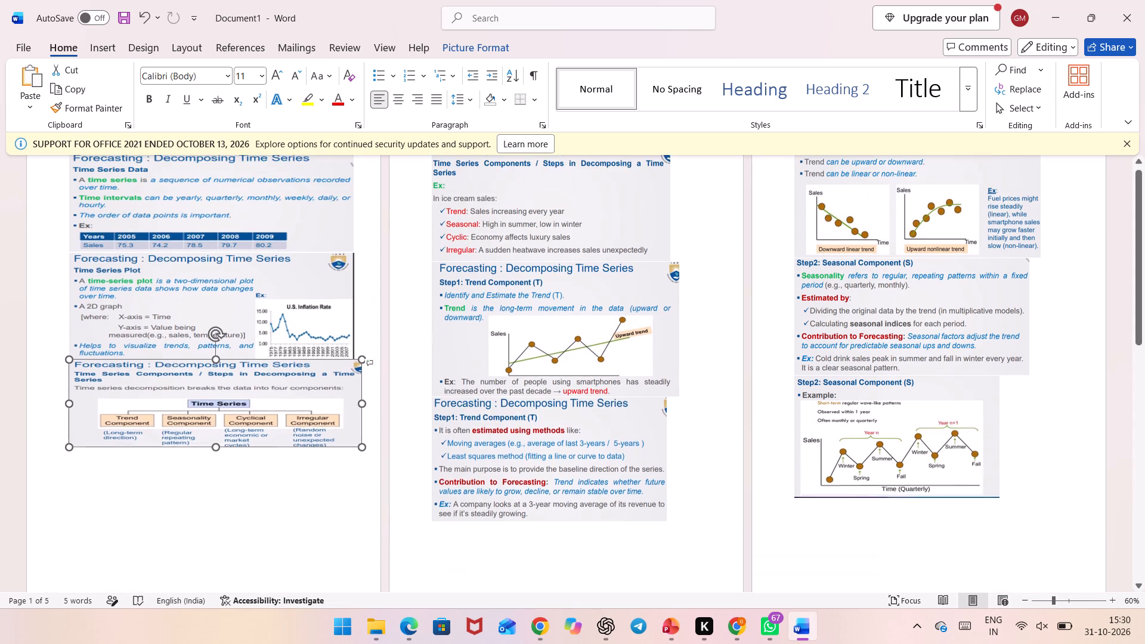
scroll(576, 264, up, 1)
click(576, 264)
drag(552, 316, 558, 307)
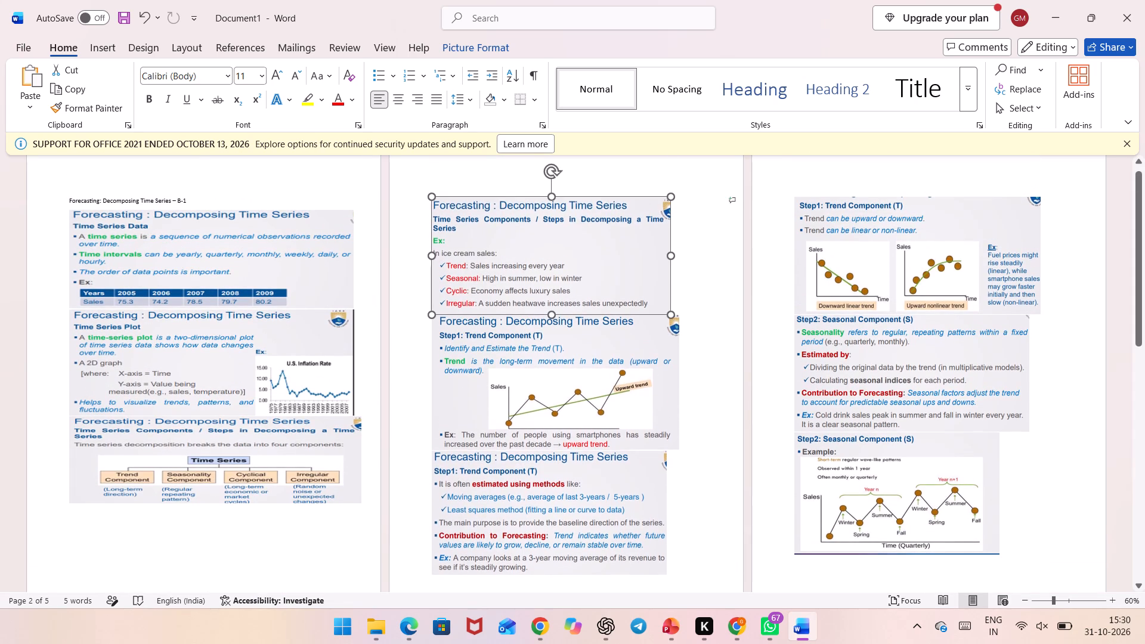
drag(558, 307, 572, 294)
Reduce the height of the Step1: Trend Component snip with the upward trend graph on page 2.
click(578, 277)
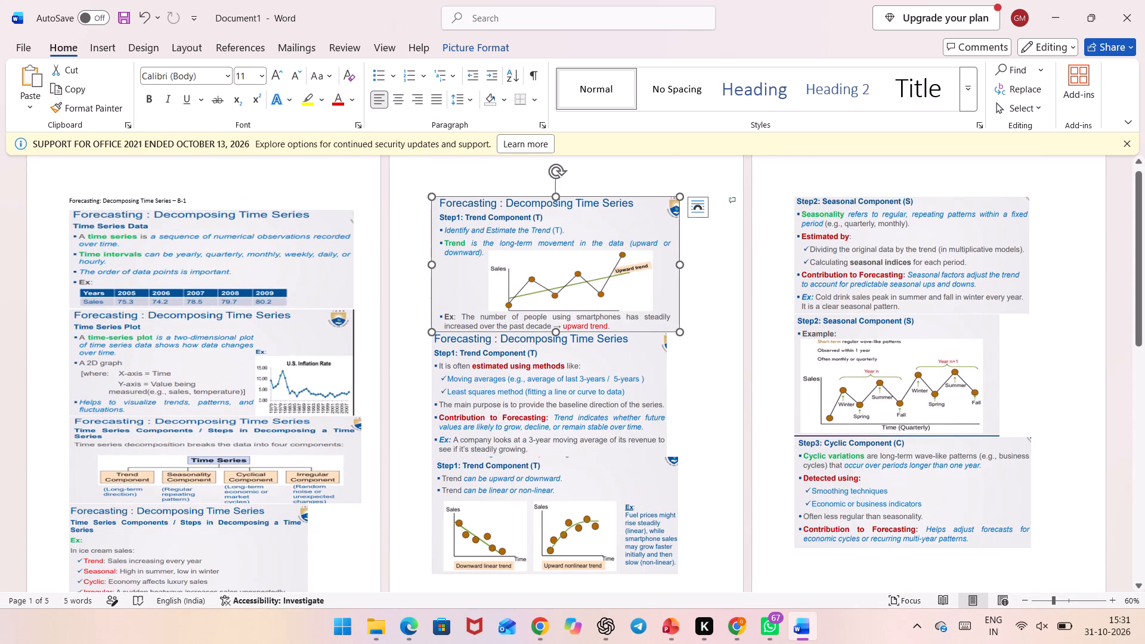
drag(555, 336, 586, 308)
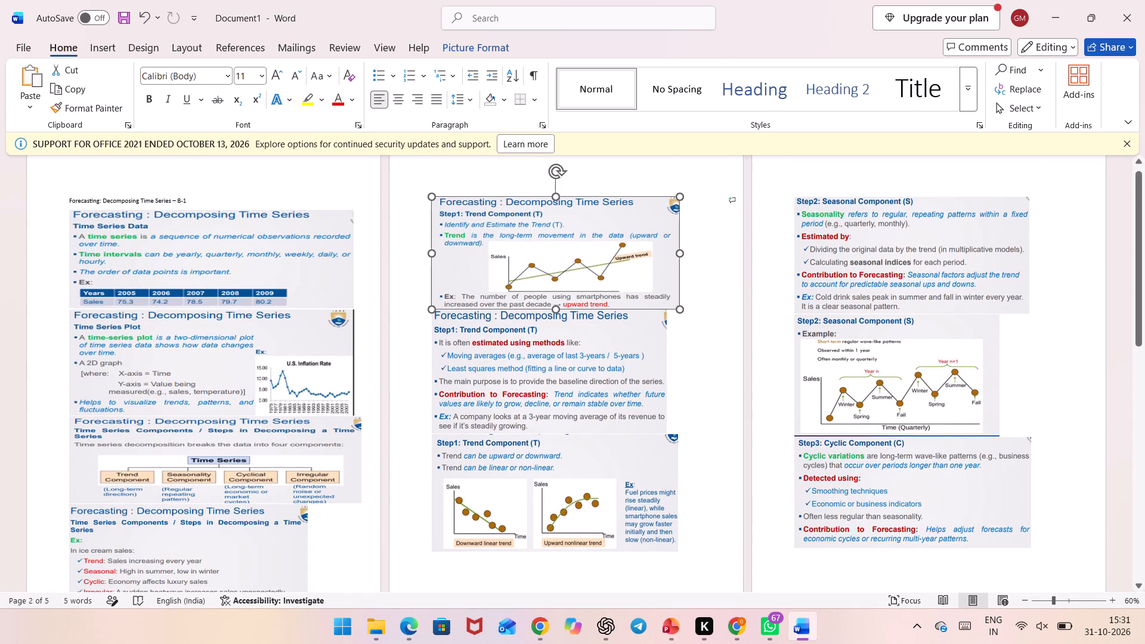
drag(586, 308, 604, 300)
Shorten the Trend Component snip listing the moving averages and least squares methods on page 2, and widen it slightly.
click(568, 359)
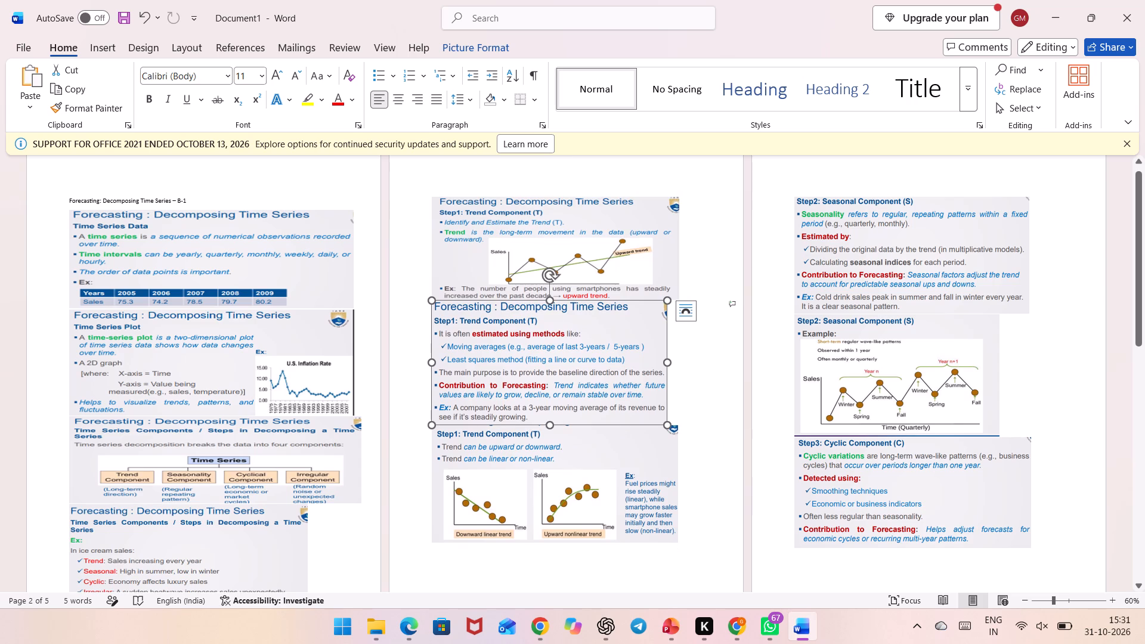
drag(550, 424, 595, 401)
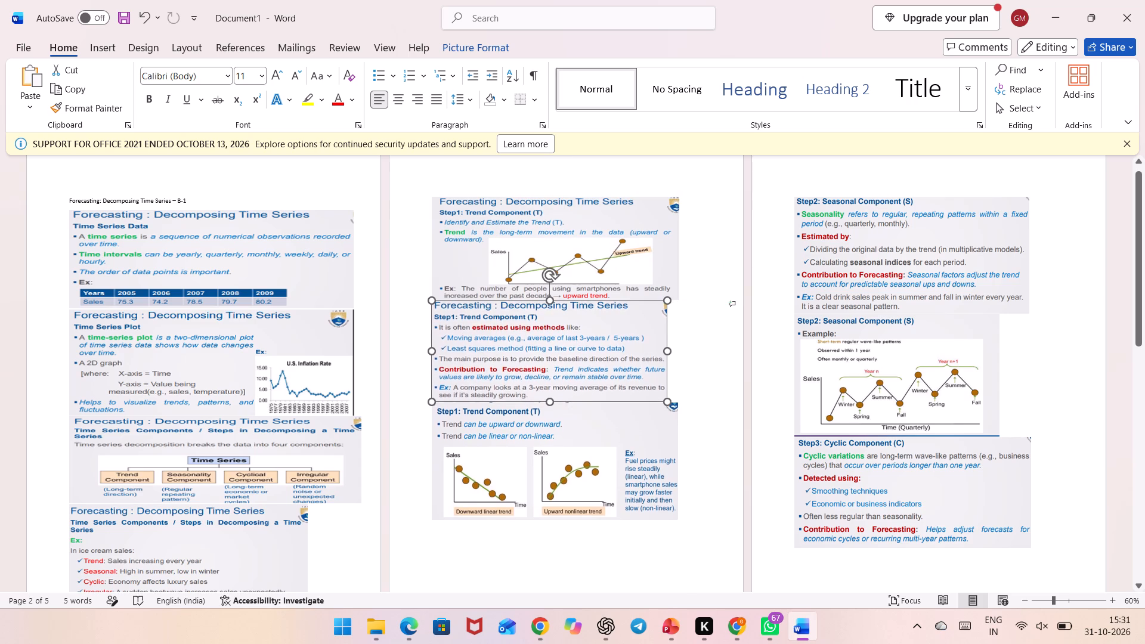
drag(595, 401, 598, 400)
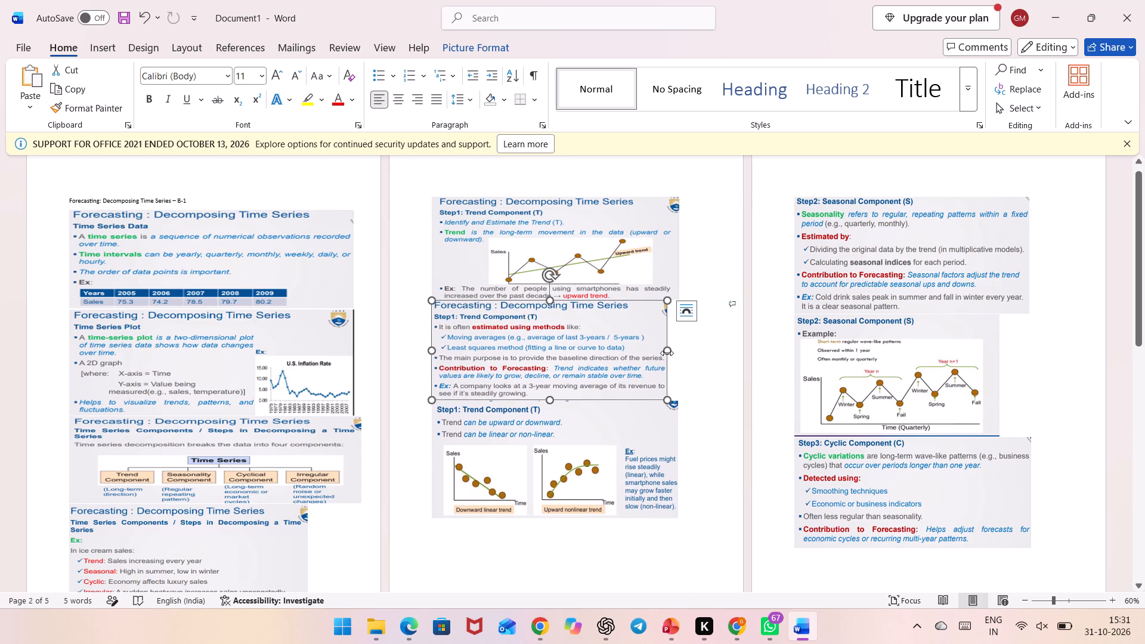
drag(667, 353, 694, 352)
Reduce the height of the Trend Component snip with the downward linear and upward nonlinear trend charts on page 2.
click(595, 444)
scroll(595, 444, down, 1)
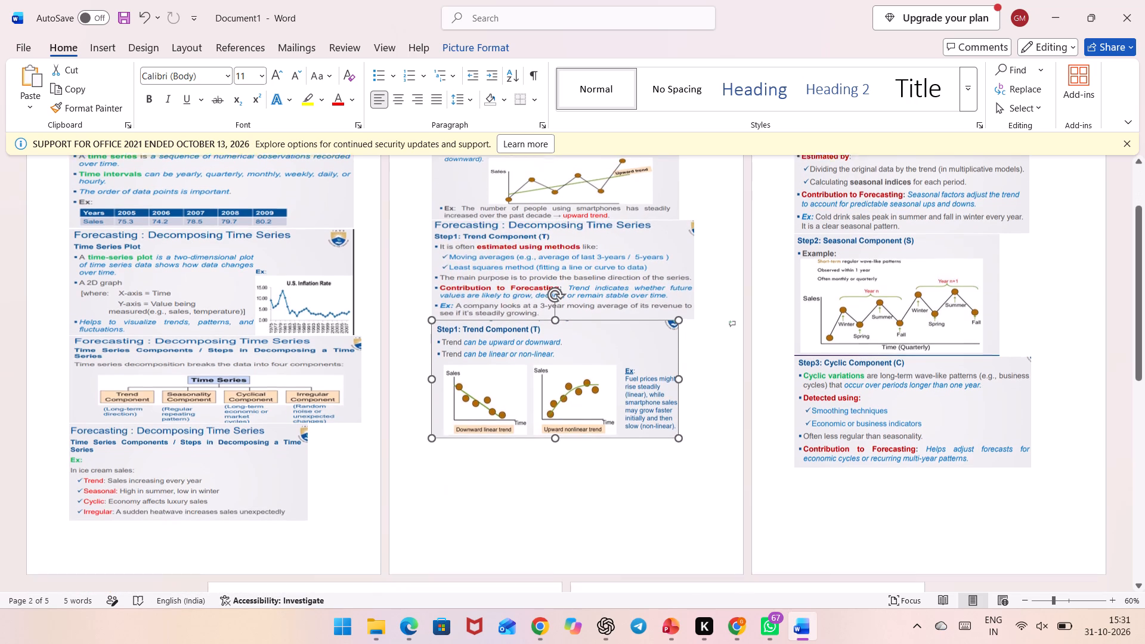
drag(555, 435, 605, 414)
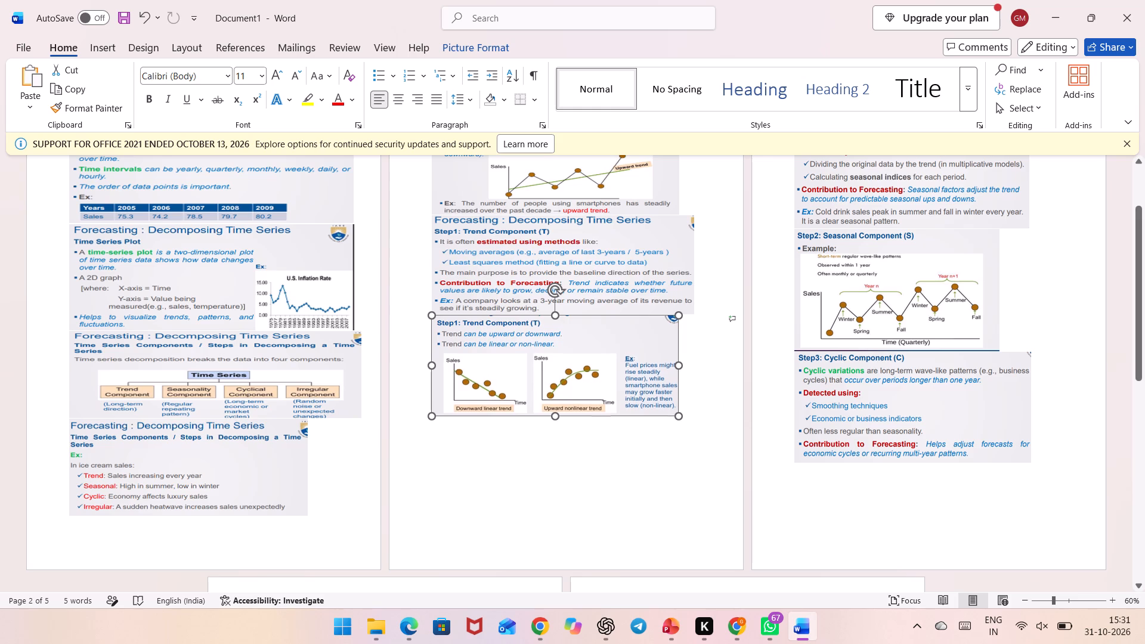
drag(605, 414, 610, 413)
Shorten the Step2: Seasonal Component text snip with the "Estimated by" points at the top of page 3.
scroll(797, 344, up, 2)
click(899, 246)
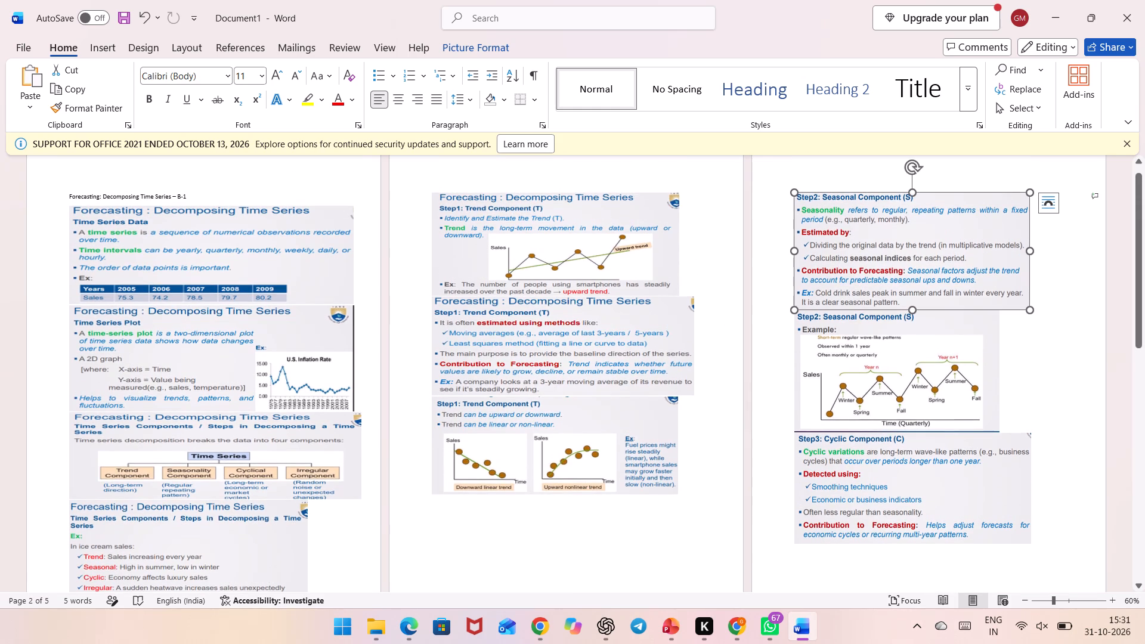
drag(914, 310, 942, 287)
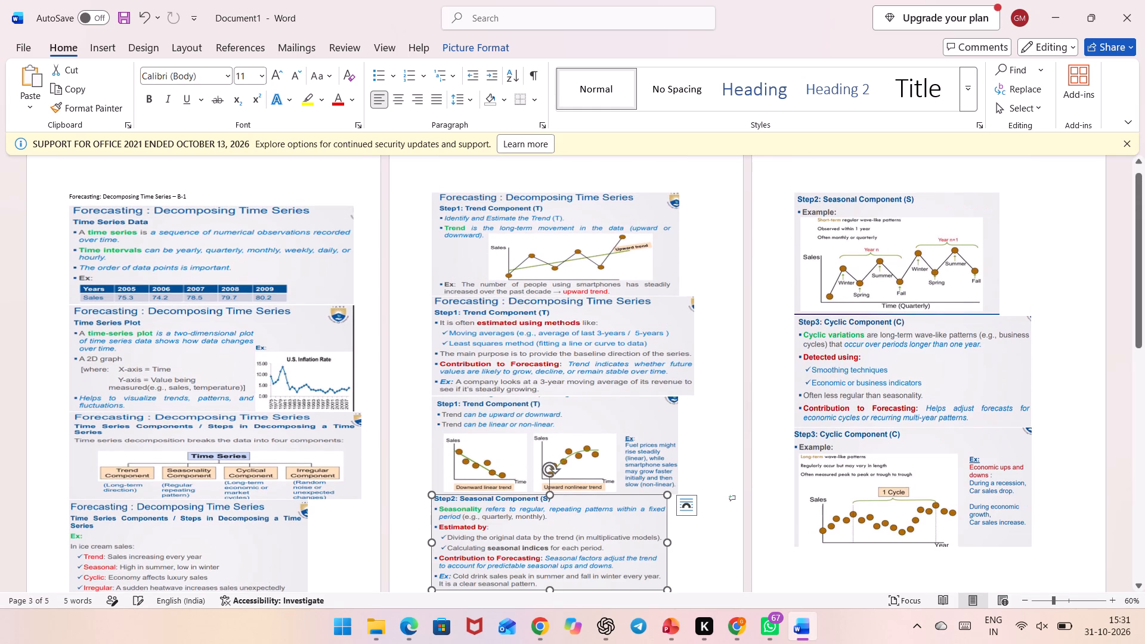
Shorten the Step2: Seasonal Component example snip with the quarterly sales chart on page 3 and widen it towards the page's right edge.
click(930, 259)
drag(897, 312, 934, 293)
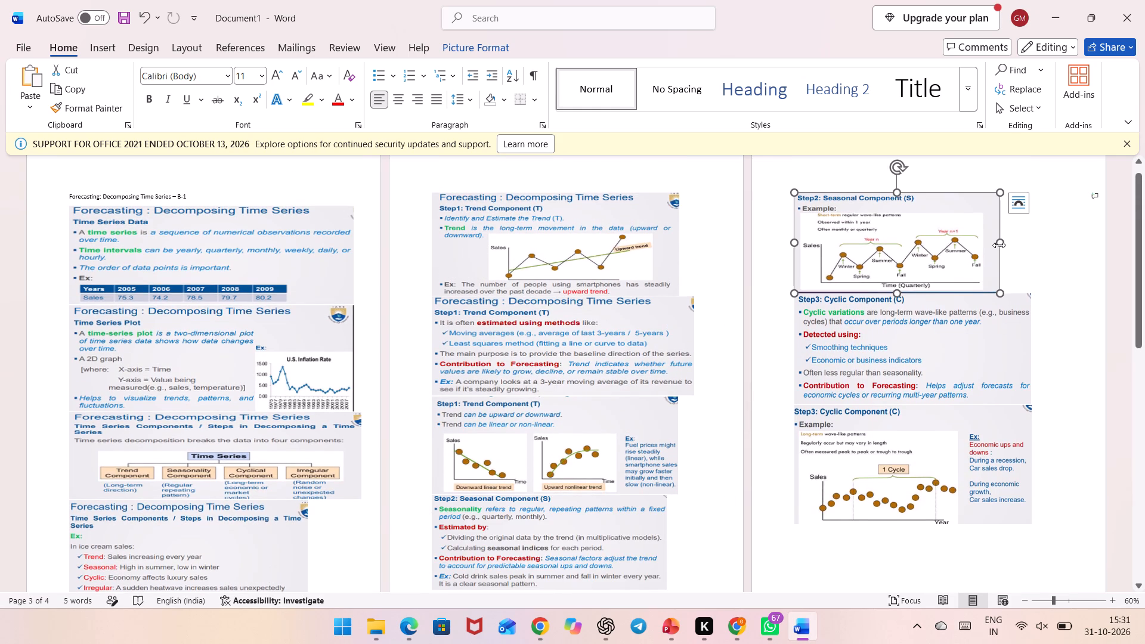
drag(1000, 243, 1056, 239)
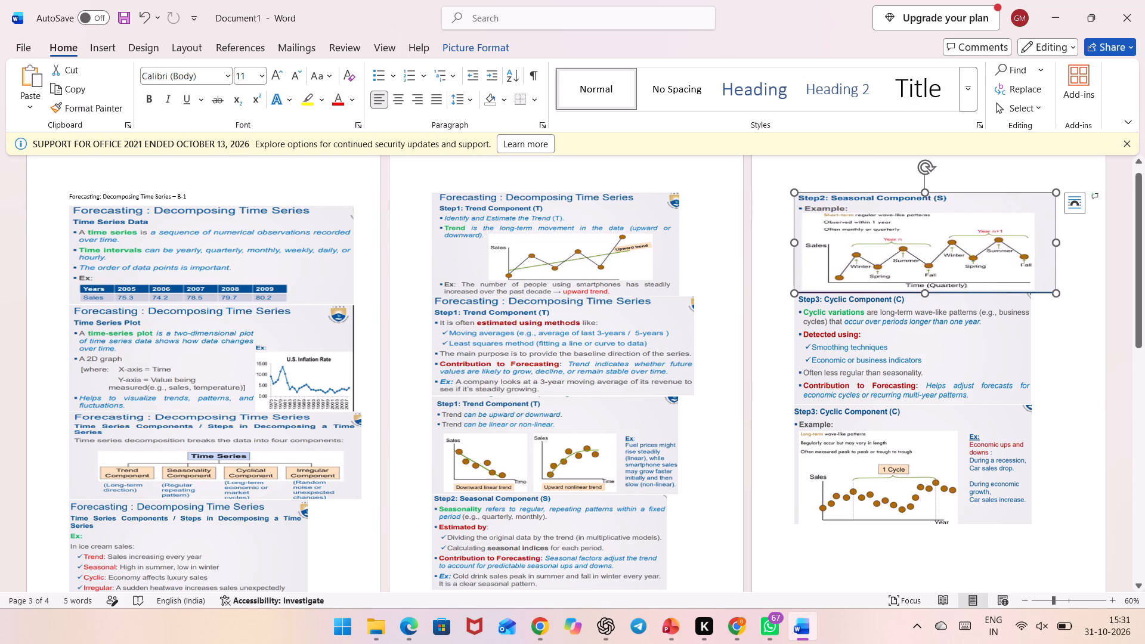
Reduce the height of the Step3: Cyclic Component text snip with the "Detected using" points on page 3.
click(903, 363)
scroll(903, 363, down, 1)
drag(916, 295, 929, 281)
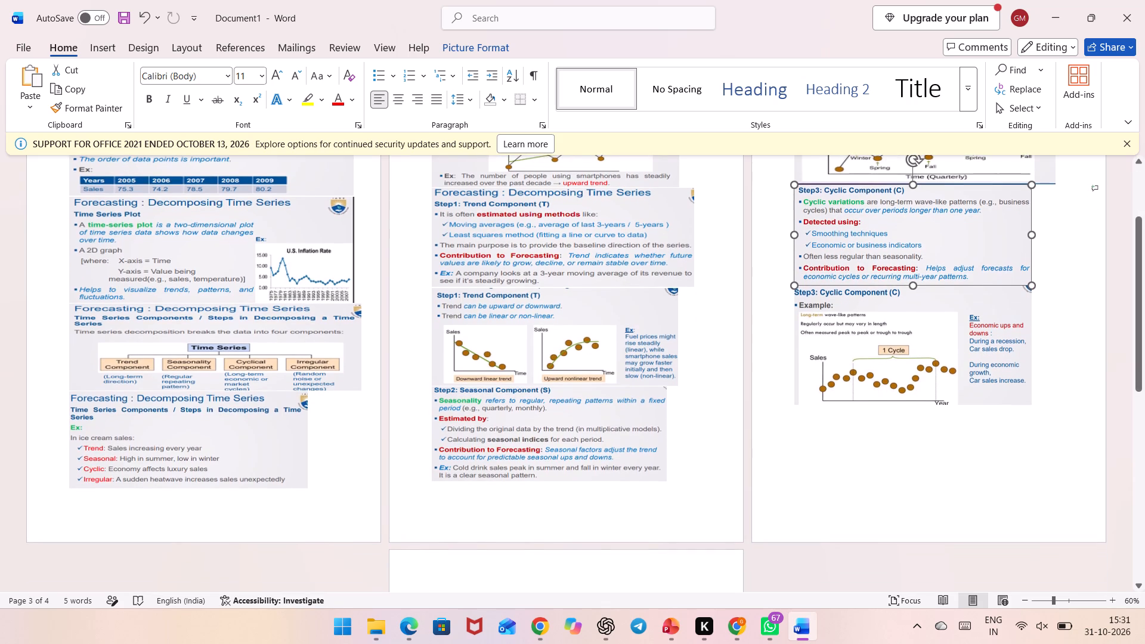
drag(929, 281, 934, 277)
Select the Step3: Cyclic Component example snip with the "1 Cycle" chart on page 3 for resizing.
scroll(934, 277, down, 2)
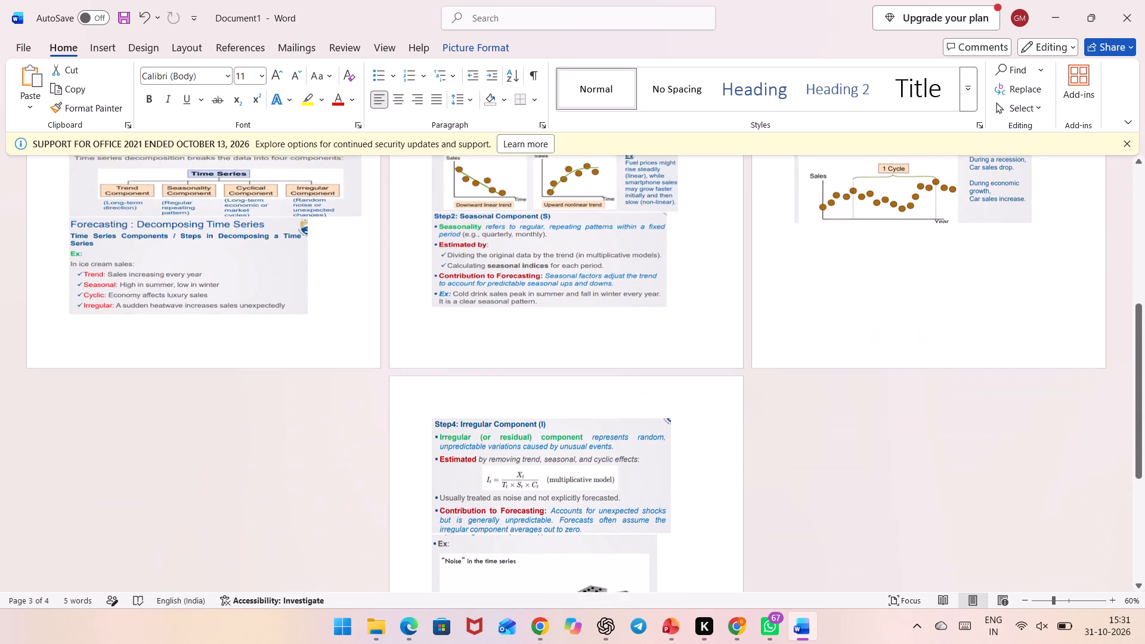
scroll(934, 277, down, 1)
scroll(934, 277, up, 3)
click(921, 283)
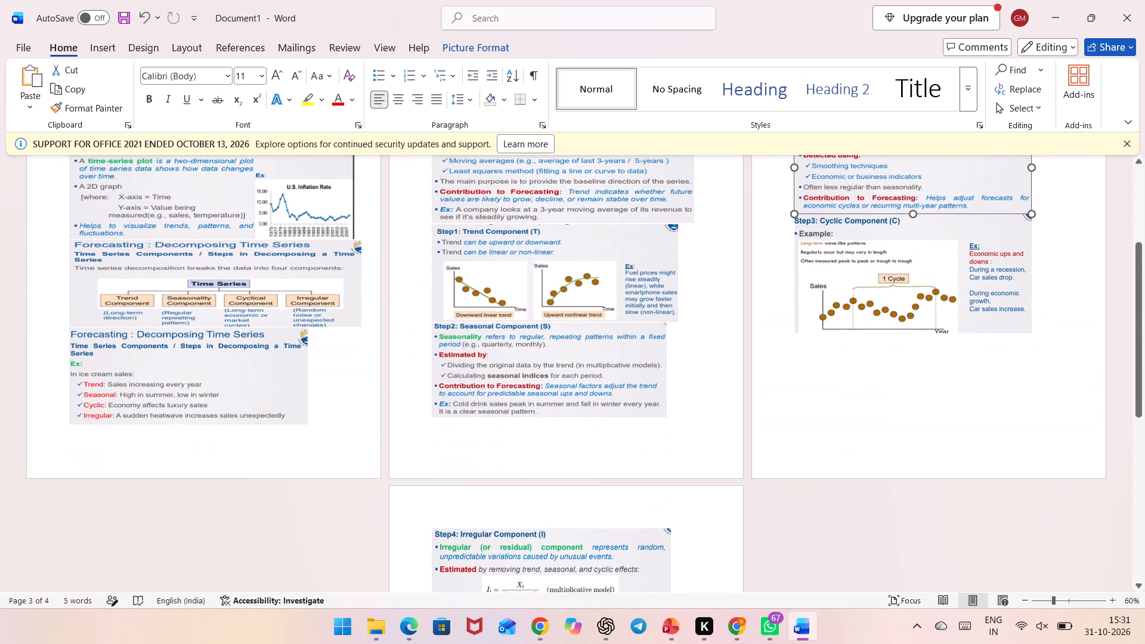
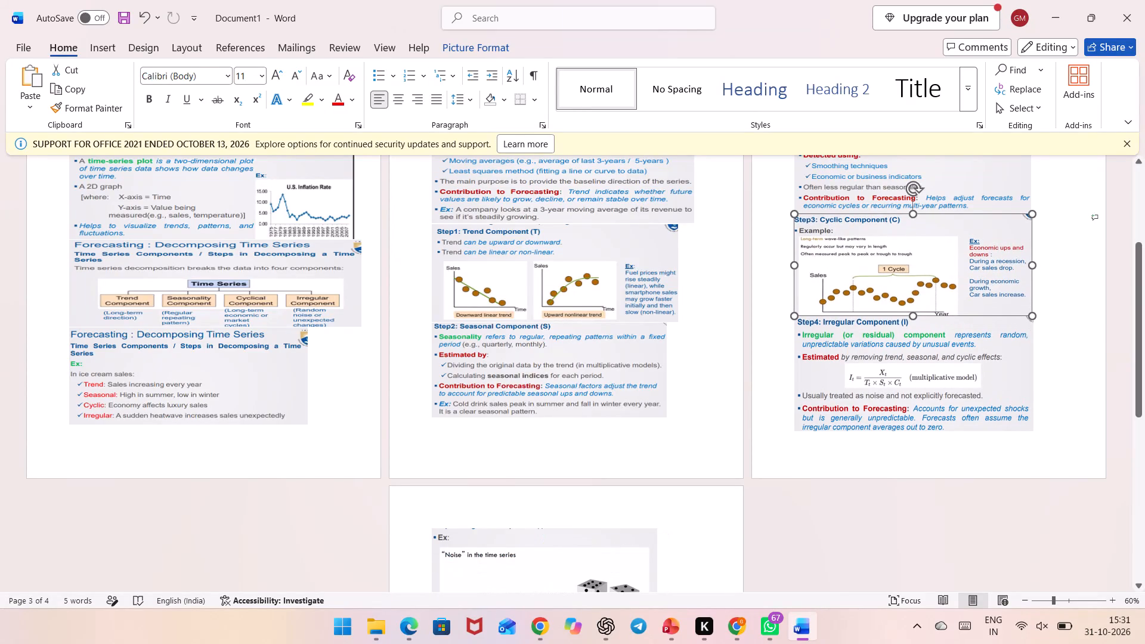
Reduce the height of the "Noise" in the time series example snip with the dice at the top of page 4.
scroll(726, 345, down, 2)
click(567, 388)
scroll(567, 388, down, 1)
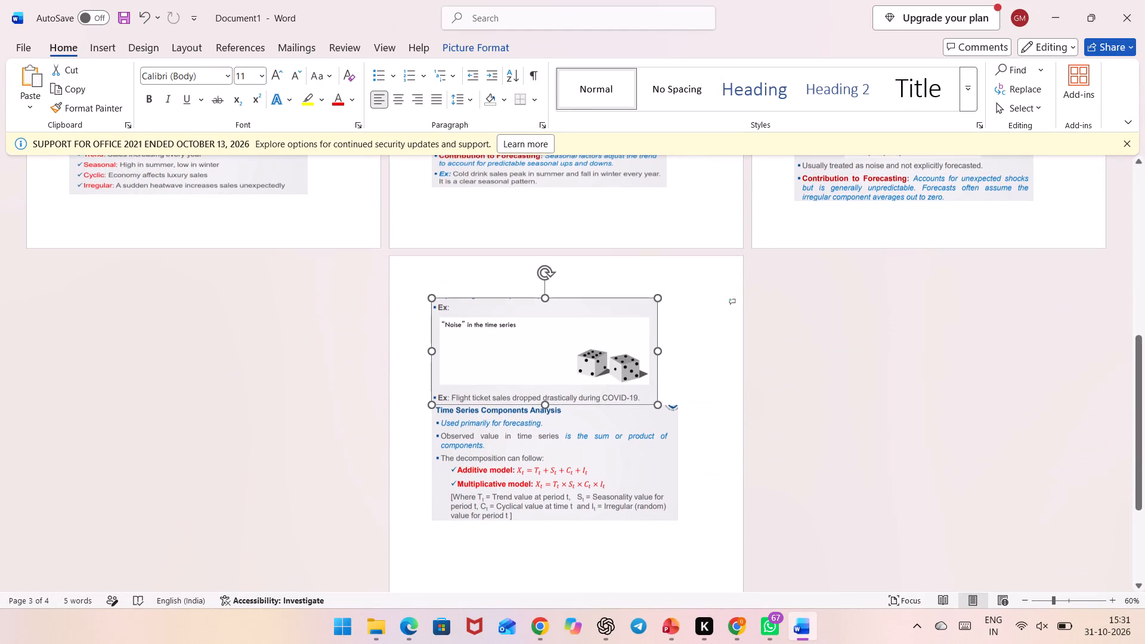
drag(545, 406, 577, 379)
Reduce the height of the Time Series Components Analysis snip with the additive and multiplicative models on page 4.
click(559, 441)
scroll(559, 441, down, 1)
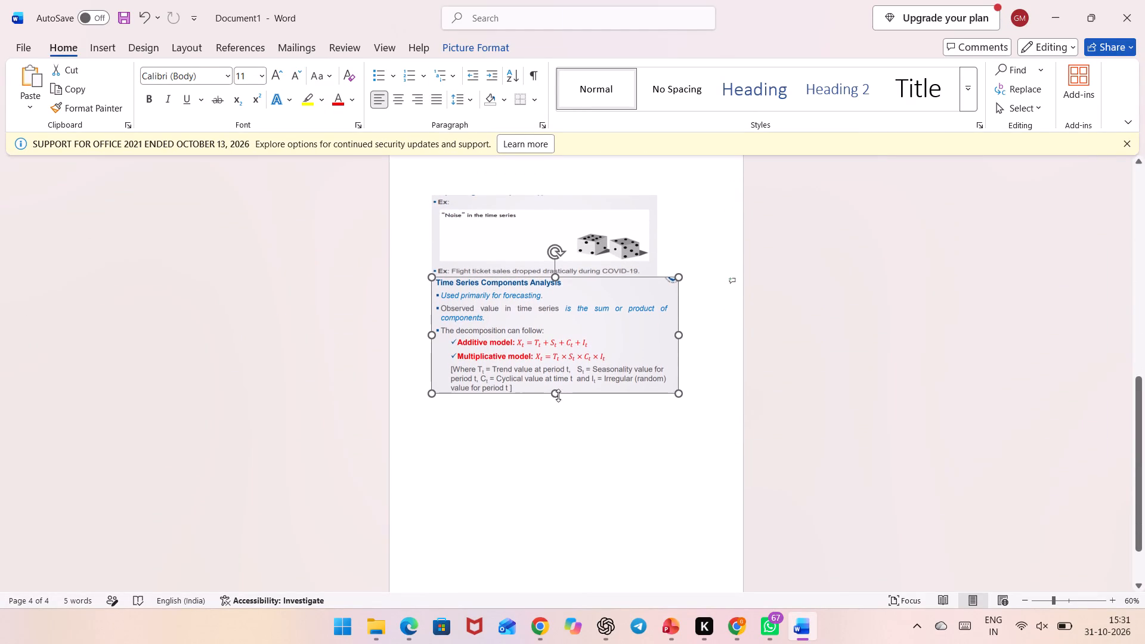
drag(556, 394, 605, 366)
Copy the topic title "Forecasting : ARIMA Model" from the Lecture 02 title slide in ACAD06M5LS.pdf and paste it below the page 4 snips in Word.
click(731, 358)
key(Return)
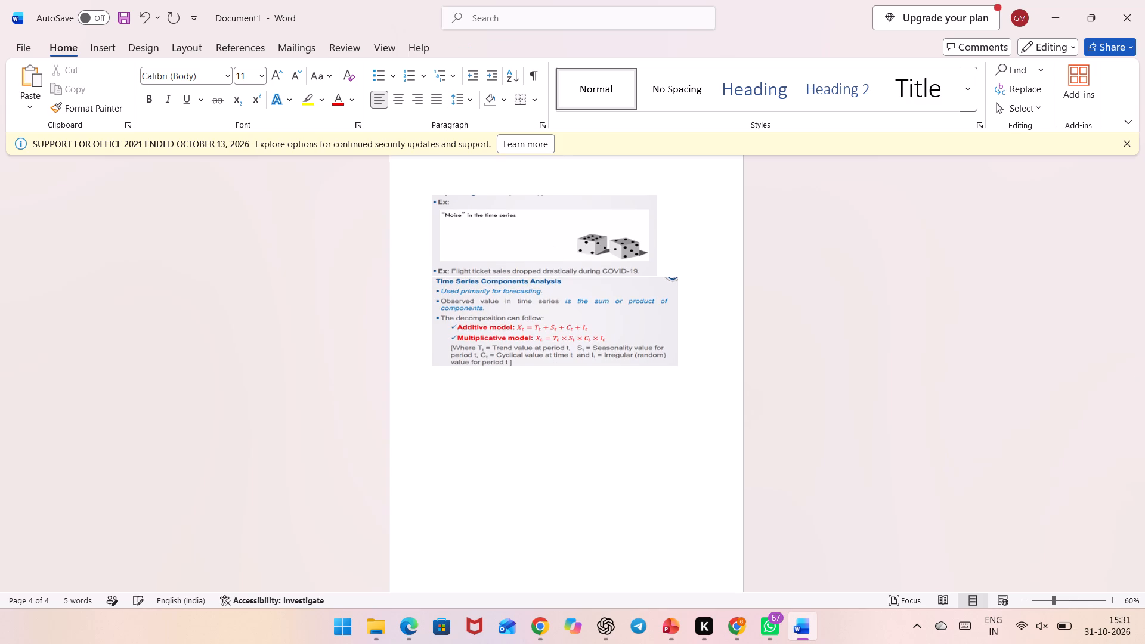
key(alt+Tab)
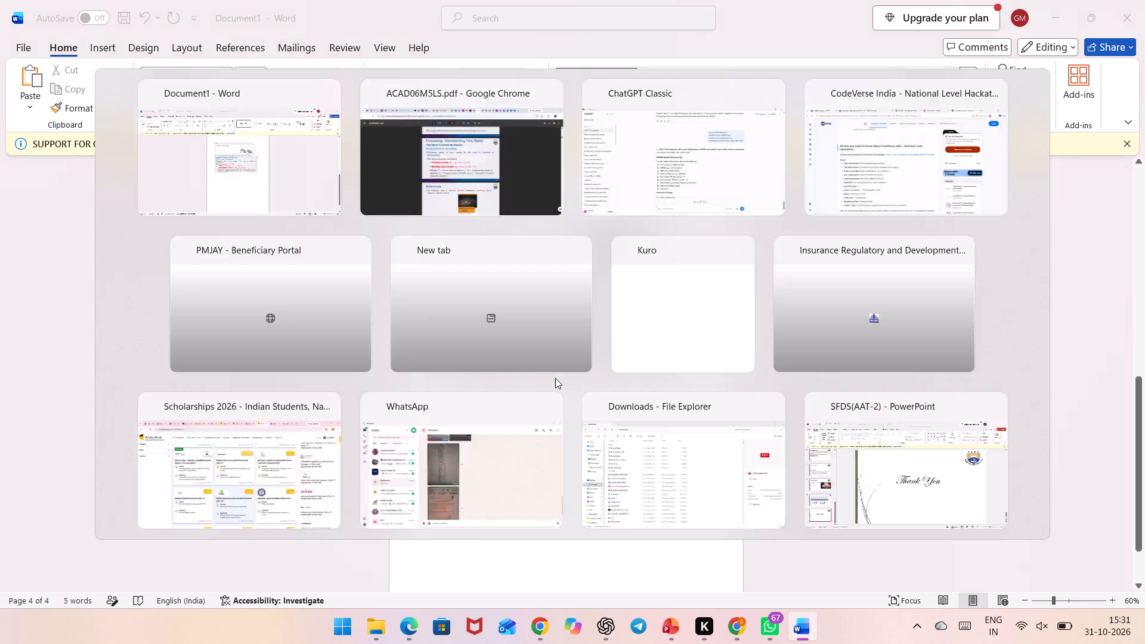
scroll(555, 378, down, 4)
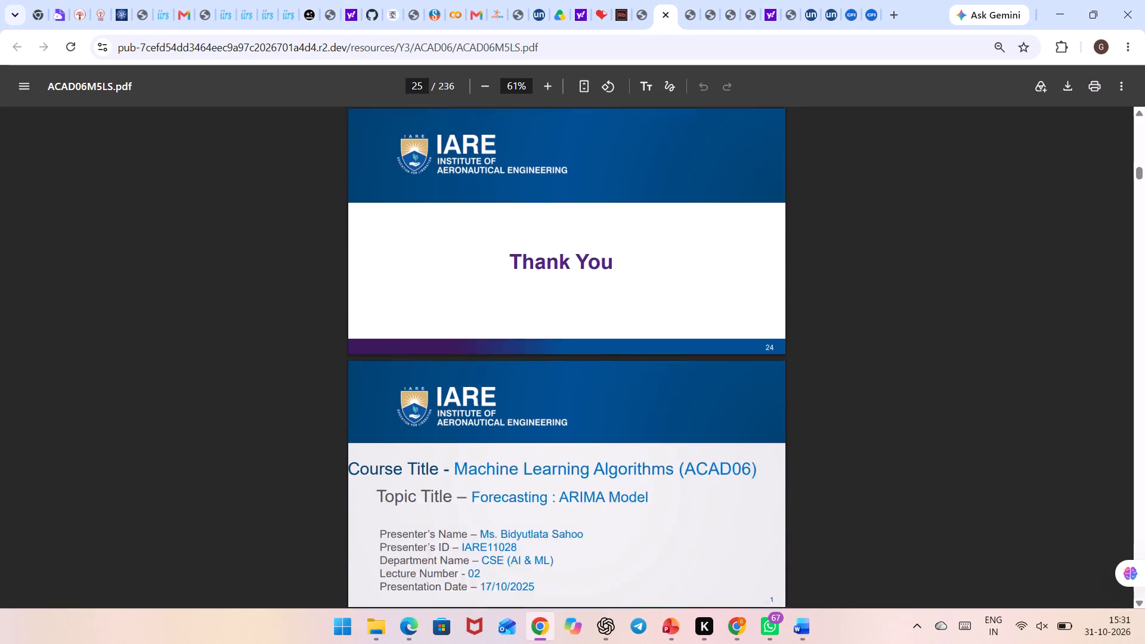
scroll(555, 378, down, 1)
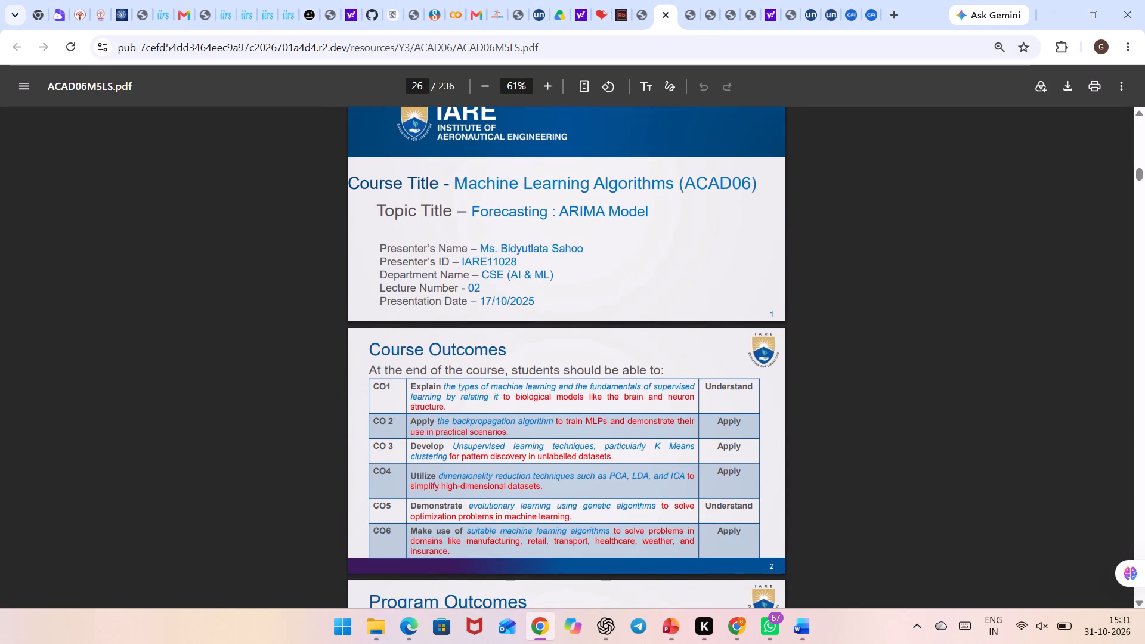
drag(652, 210, 466, 203)
key(ctrl+c)
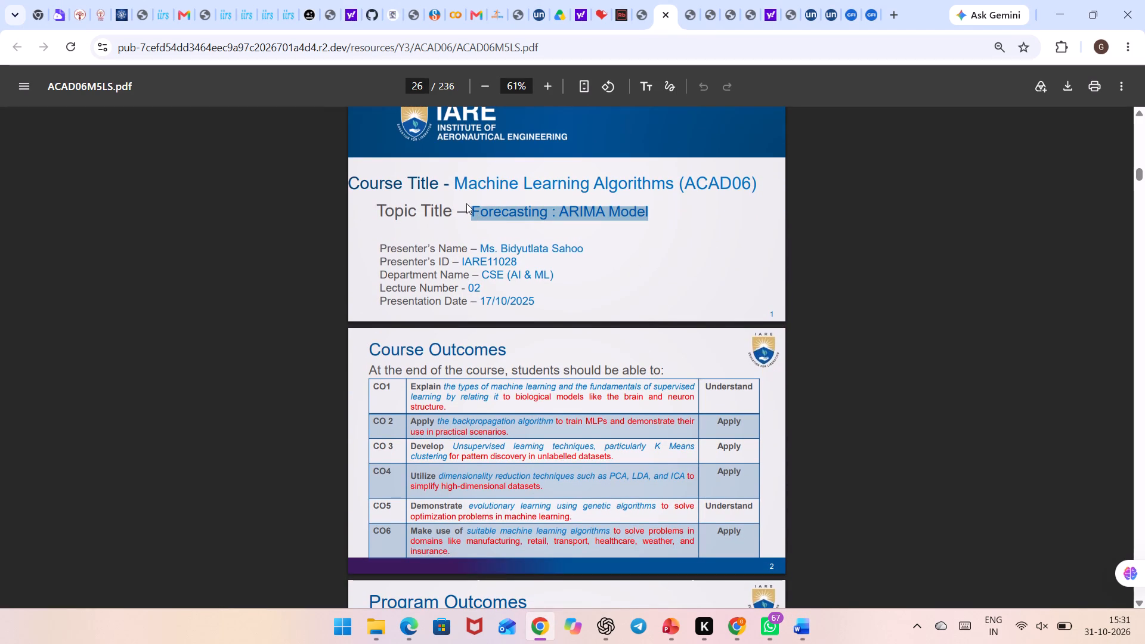
key(alt+Tab)
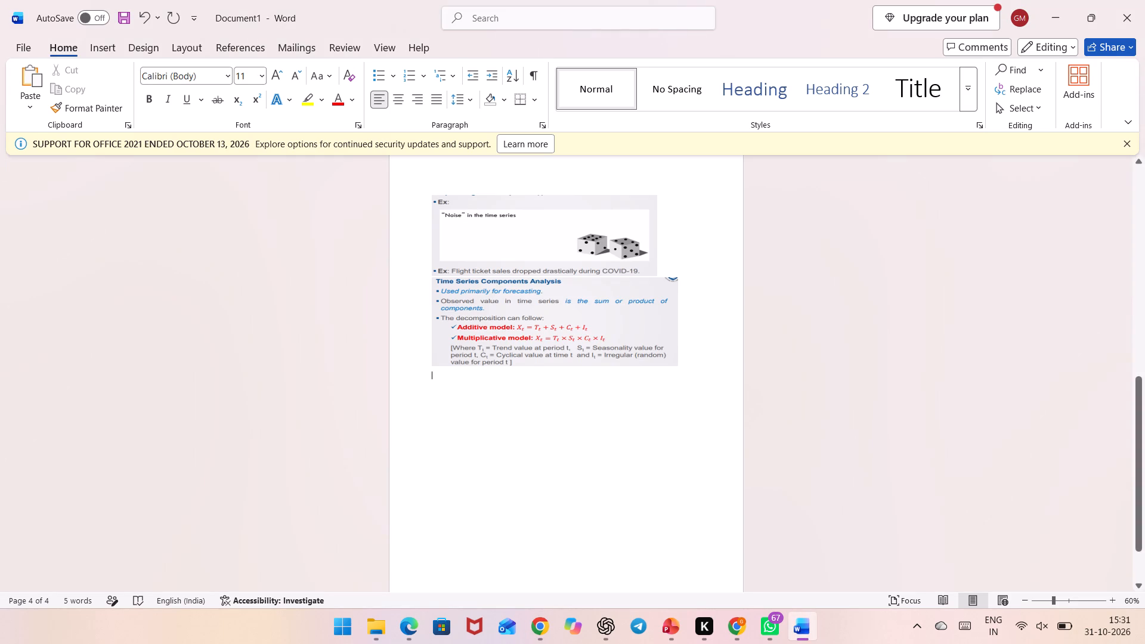
key(Return)
key(ctrl+v)
Format the pasted ARIMA Model heading as bold at font size 18.
drag(524, 388, 429, 390)
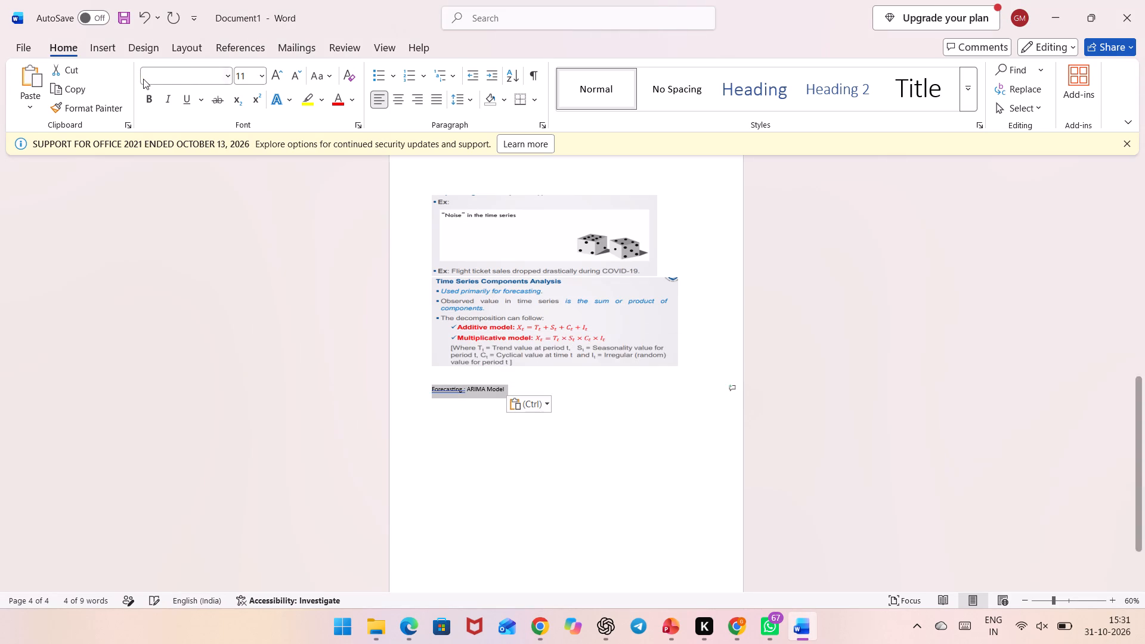
click(144, 101)
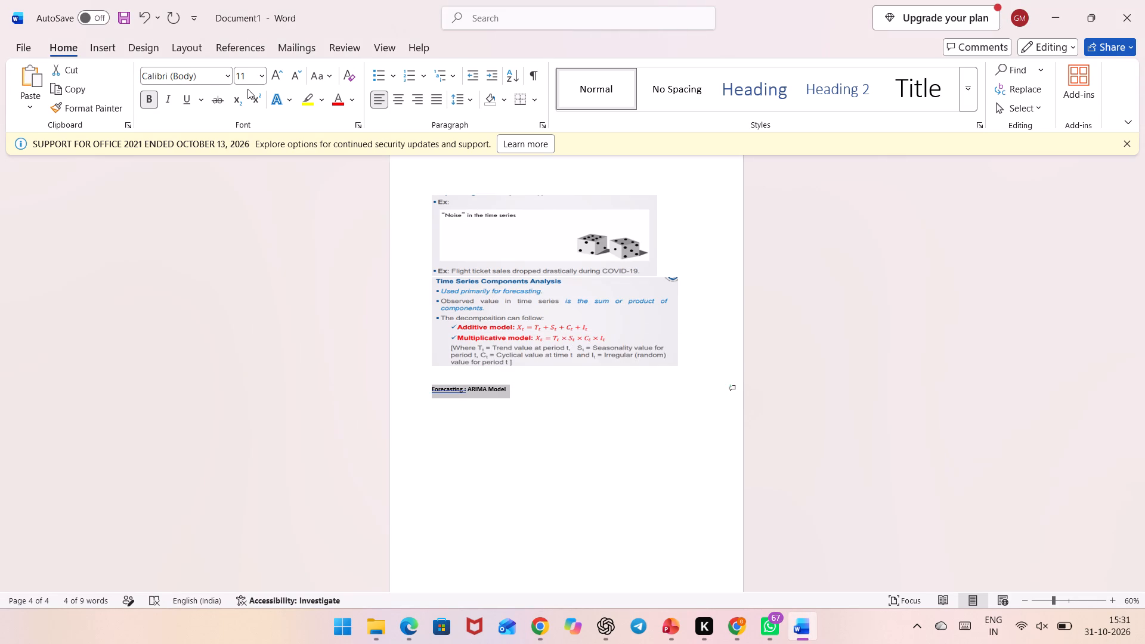
click(263, 76)
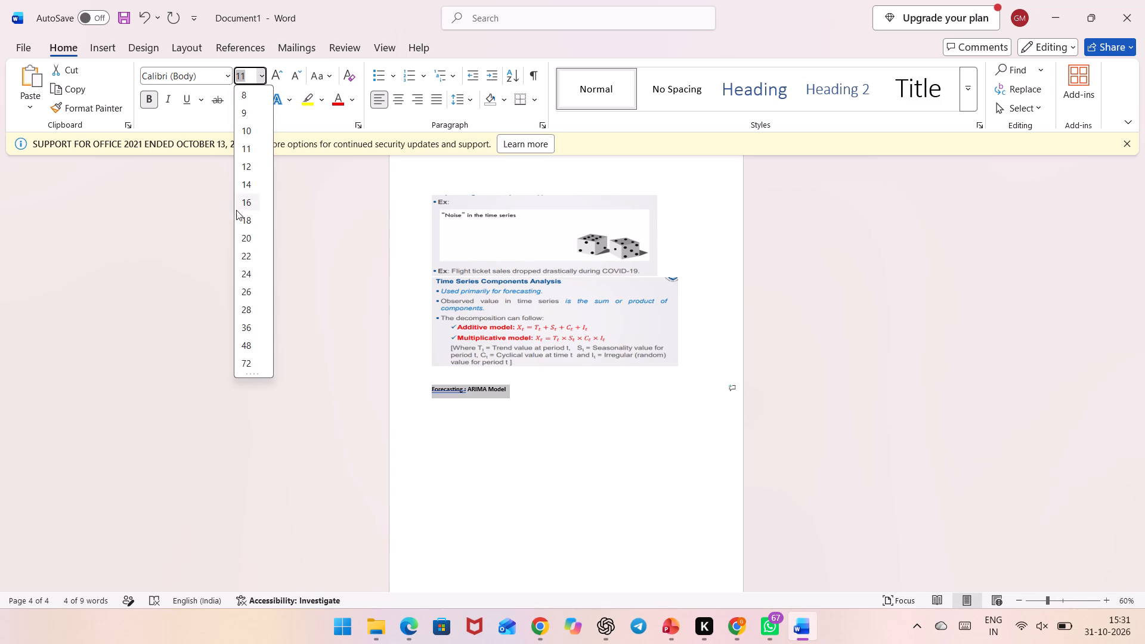
click(240, 214)
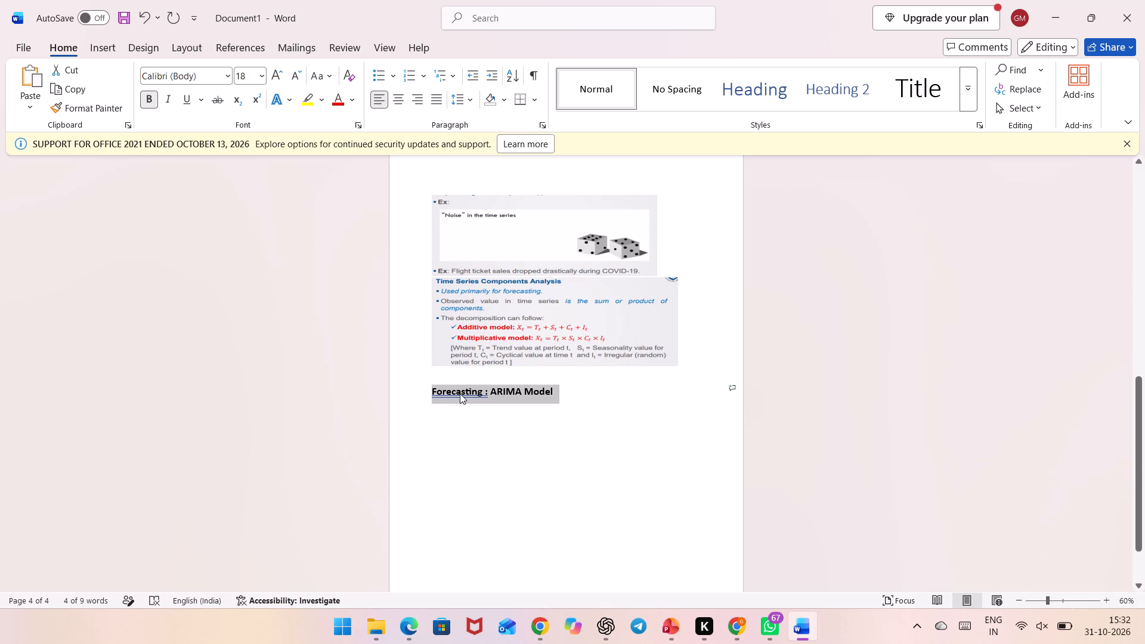
Apply the suggested grammar correction "Forecasting:" to the ARIMA Model heading.
click(460, 394)
right_click(460, 394)
click(453, 128)
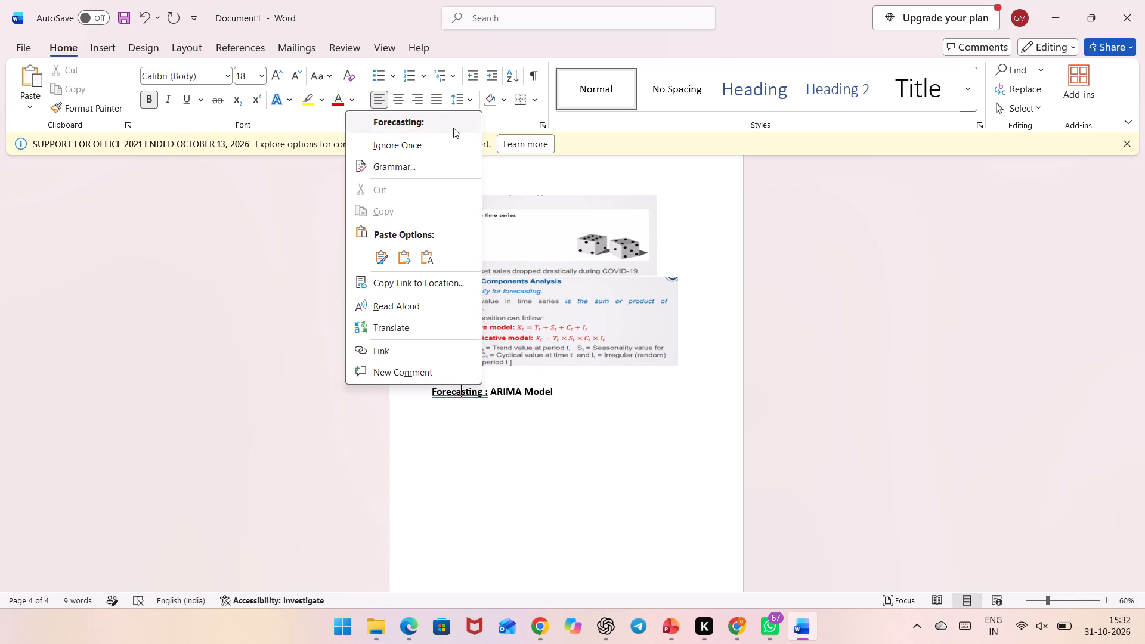
click(602, 395)
Switch to ACAD06M5LS.pdf in Chrome and examine the ARIMA Model Introduction slides, numbered 9 and 10.
key(alt+Tab)
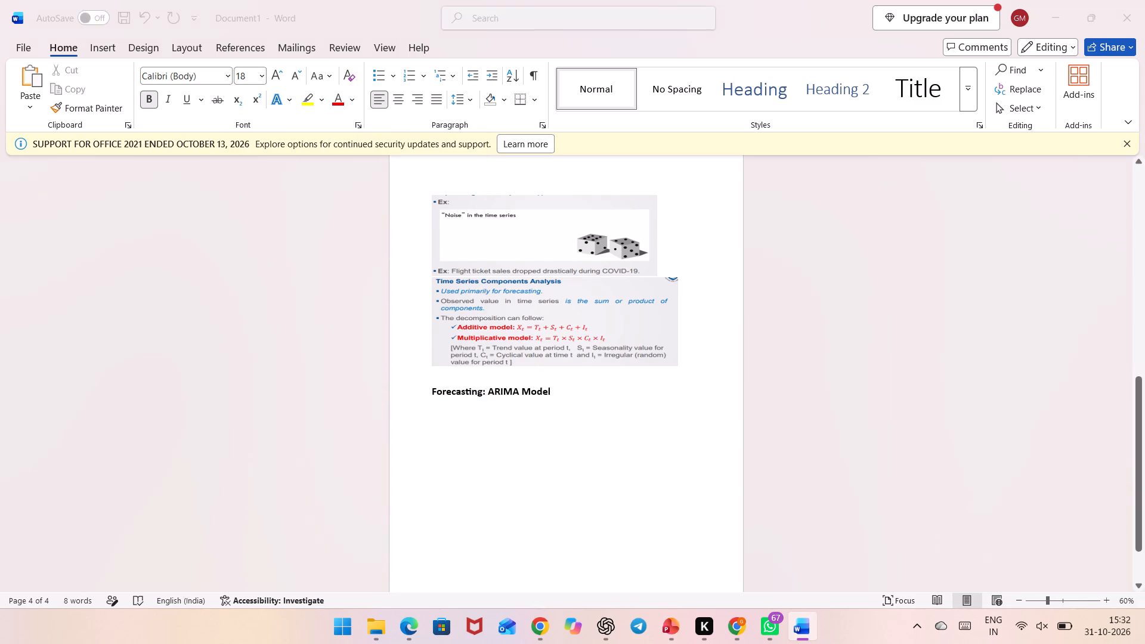
scroll(596, 405, down, 1)
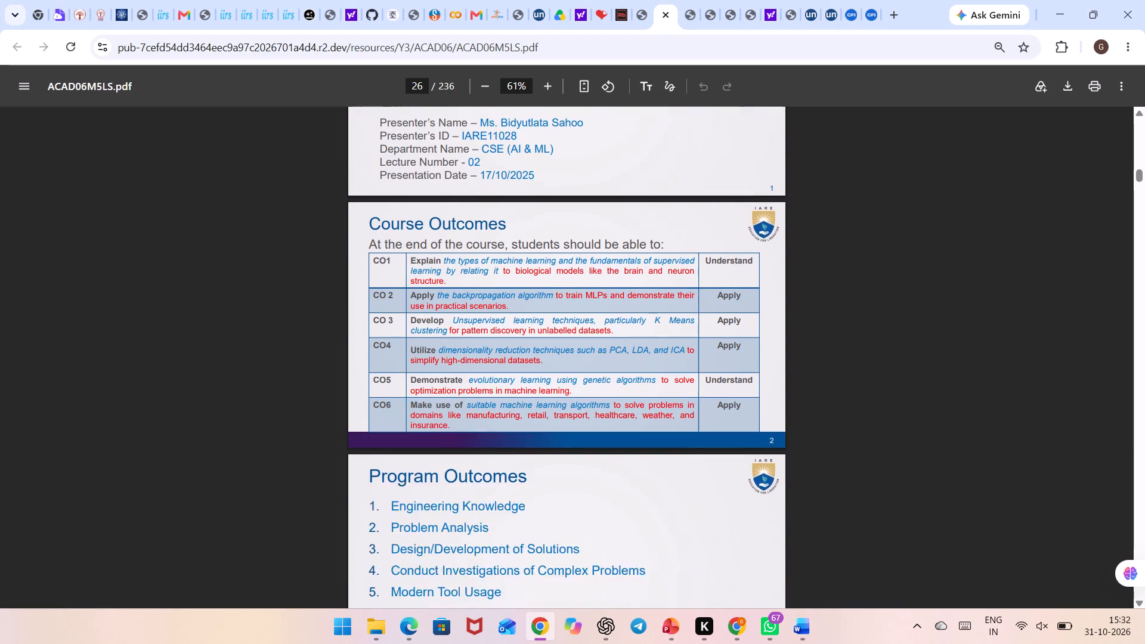
scroll(596, 405, down, 3)
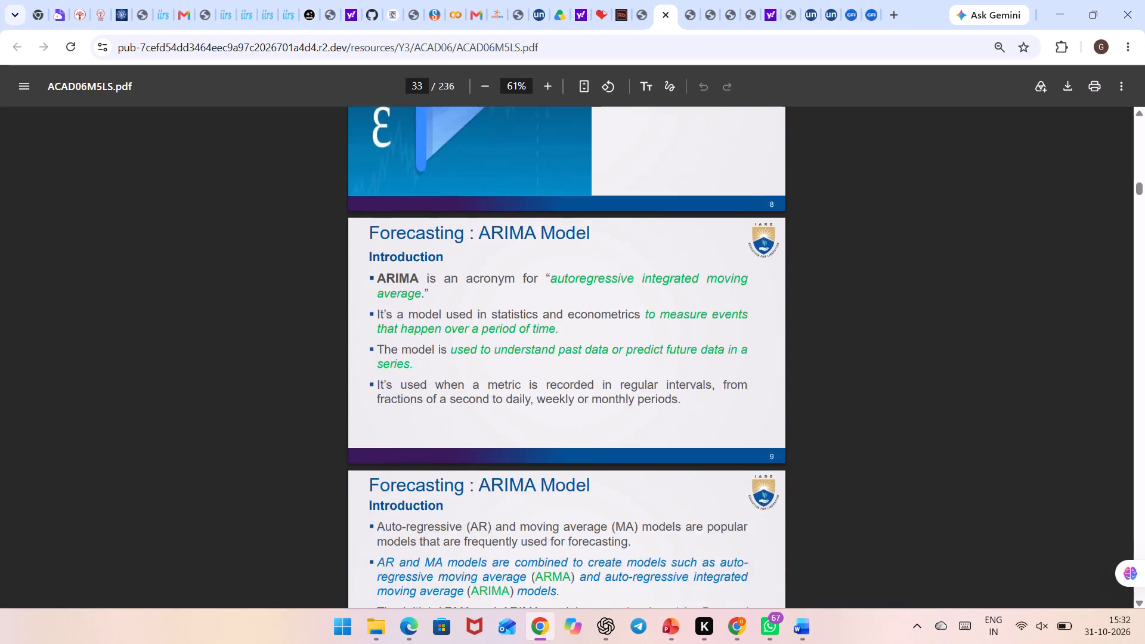
scroll(596, 405, down, 3)
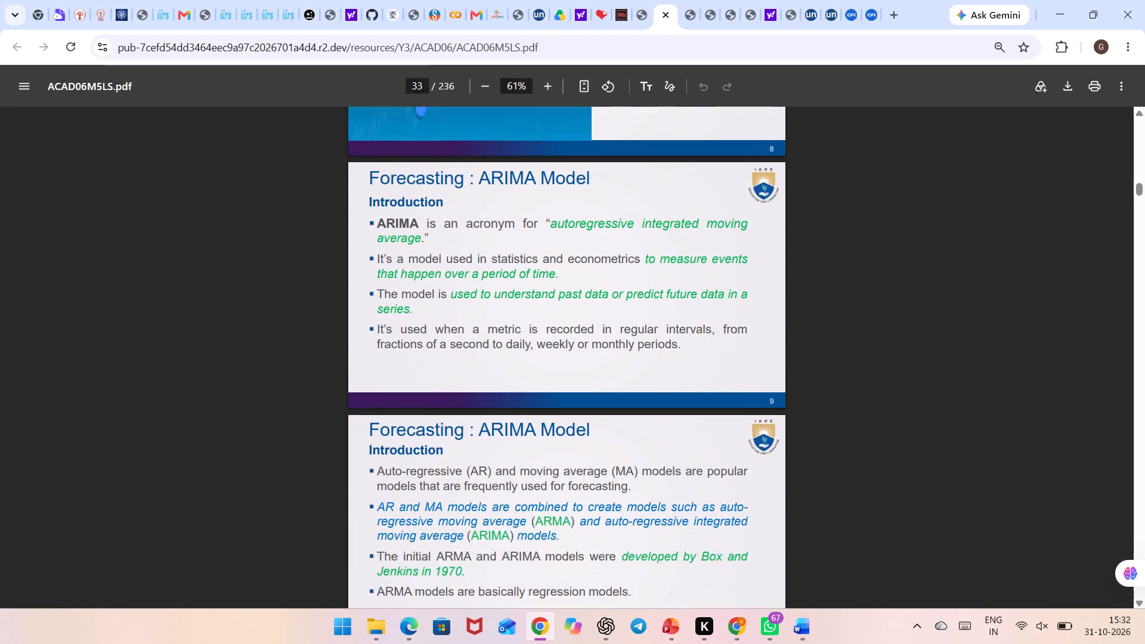
scroll(596, 405, down, 1)
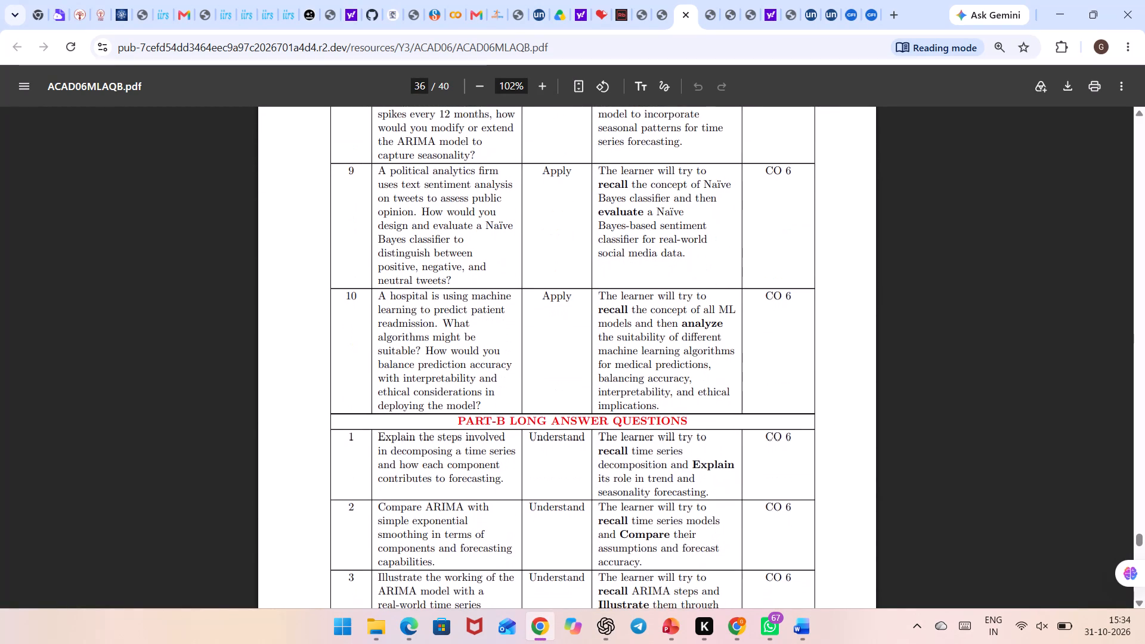
scroll(479, 432, down, 3)
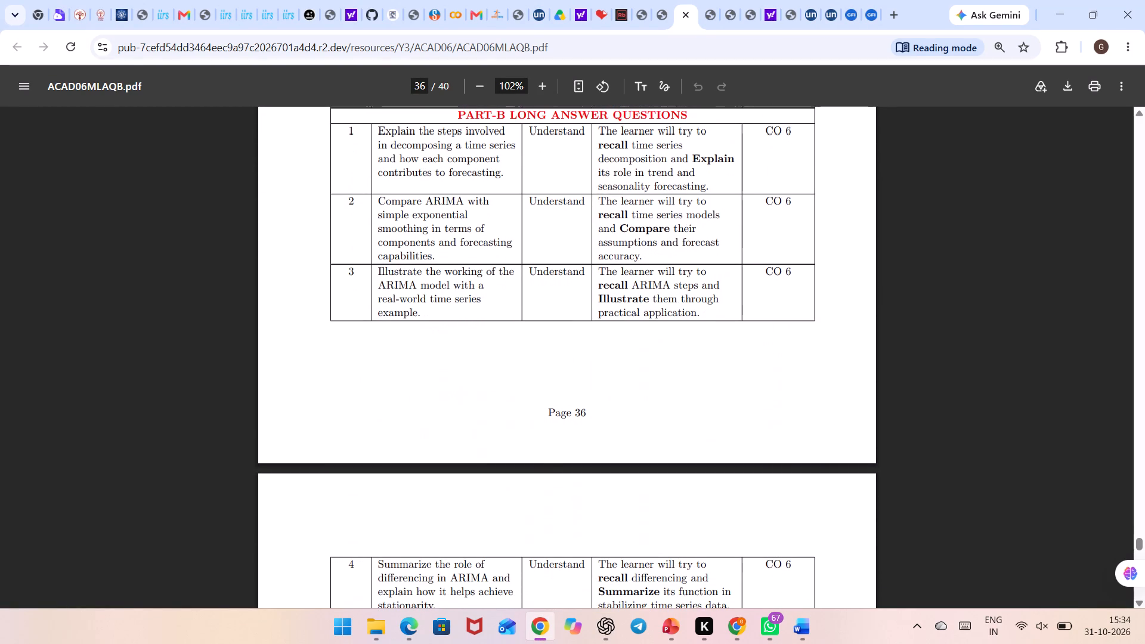
Open the ACAD06M5LS lecture slides and skim the ARIMA Model slides up to the Recommender Systems lecture, returning to the first Introduction slide.
click(660, 5)
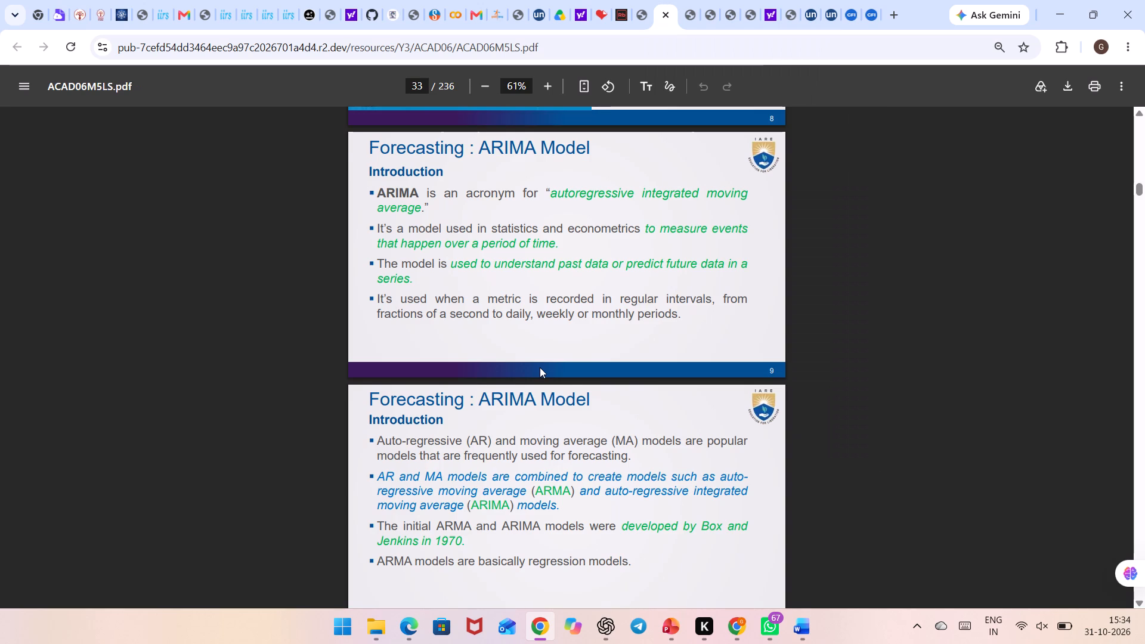
scroll(540, 367, down, 6)
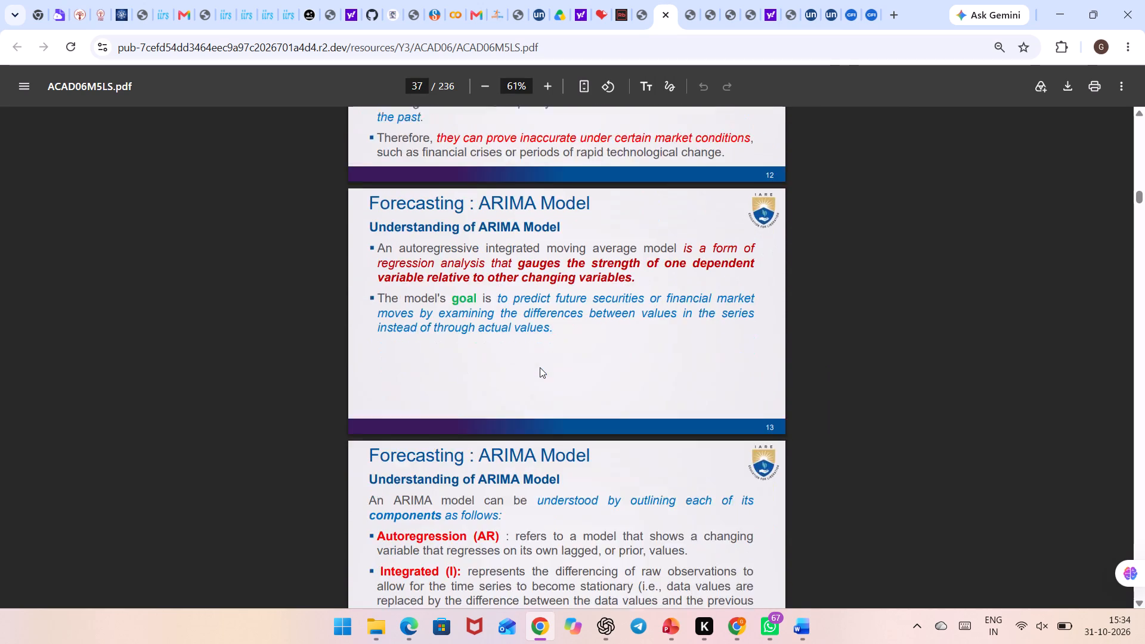
scroll(540, 367, down, 2)
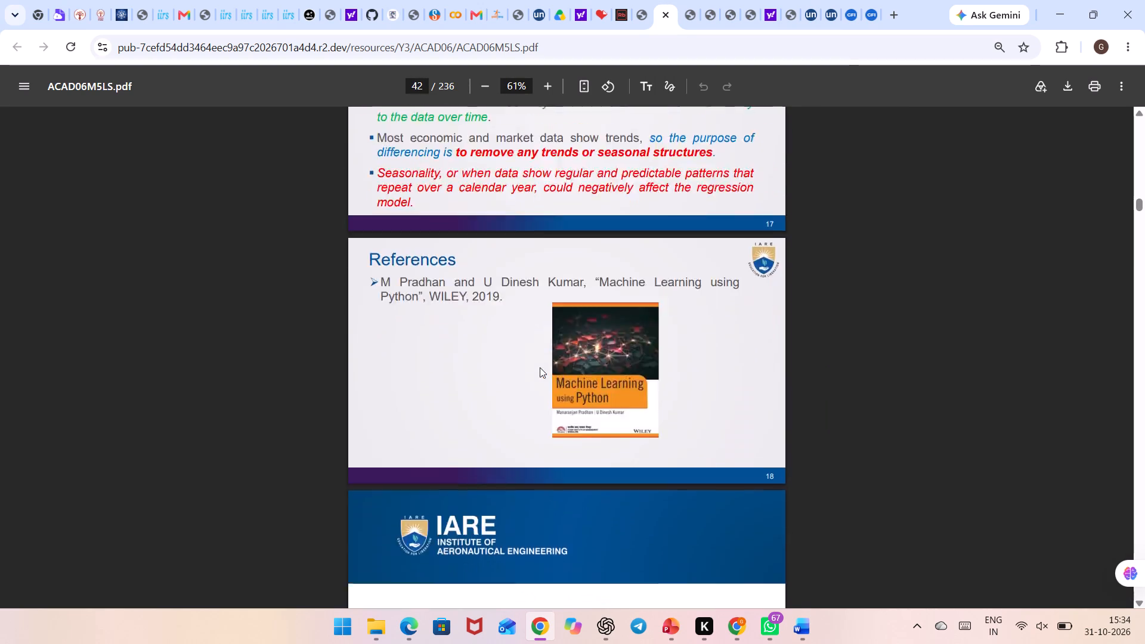
scroll(540, 367, down, 4)
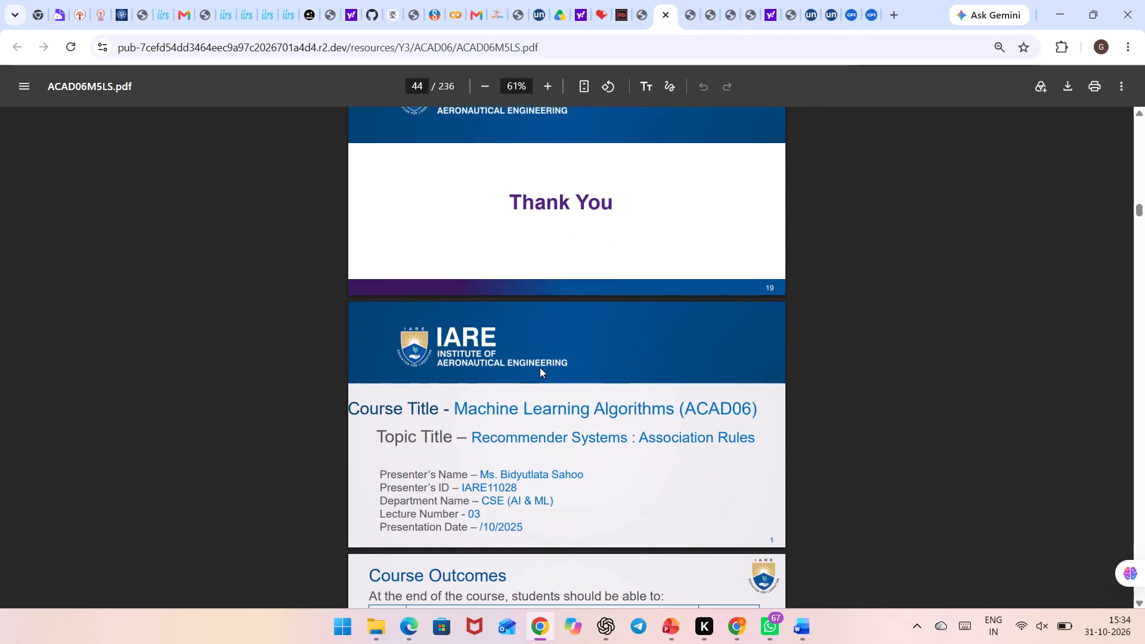
scroll(540, 367, down, 2)
scroll(540, 367, up, 6)
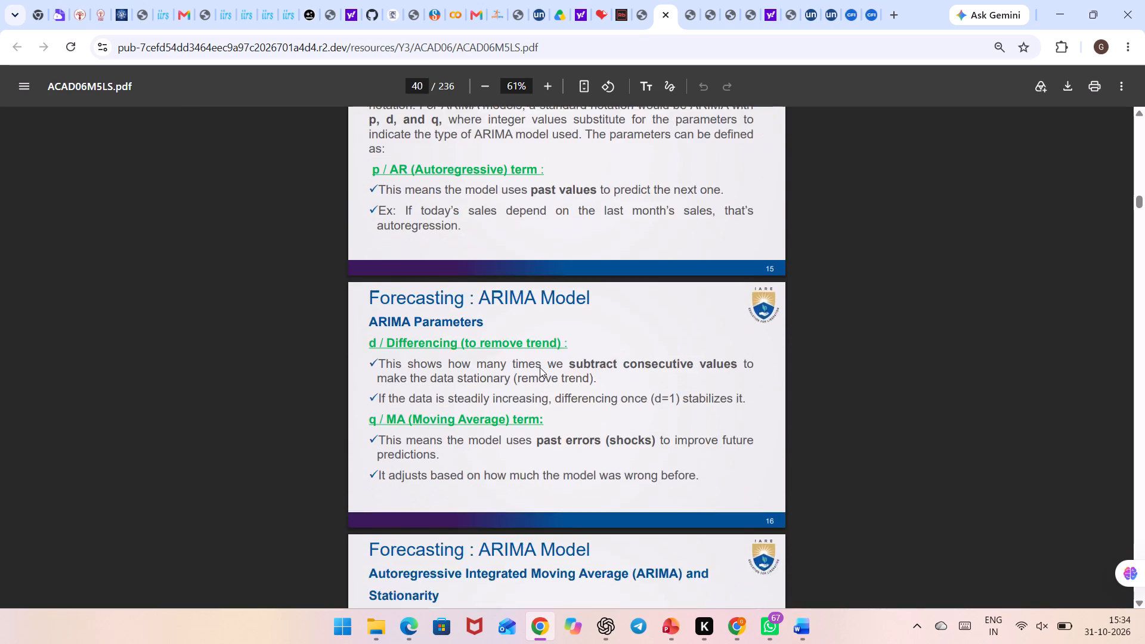
scroll(540, 367, up, 4)
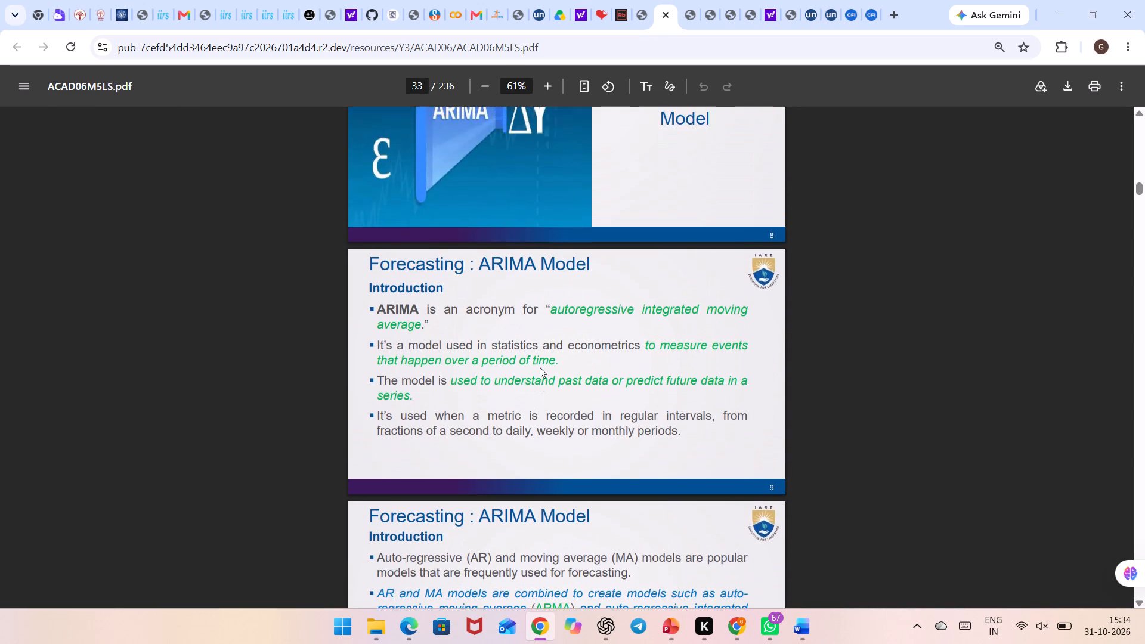
Snip the bullets of ARIMA Introduction slide 9 and paste them under the Forecasting: ARIMA Model heading in Word.
key(Print)
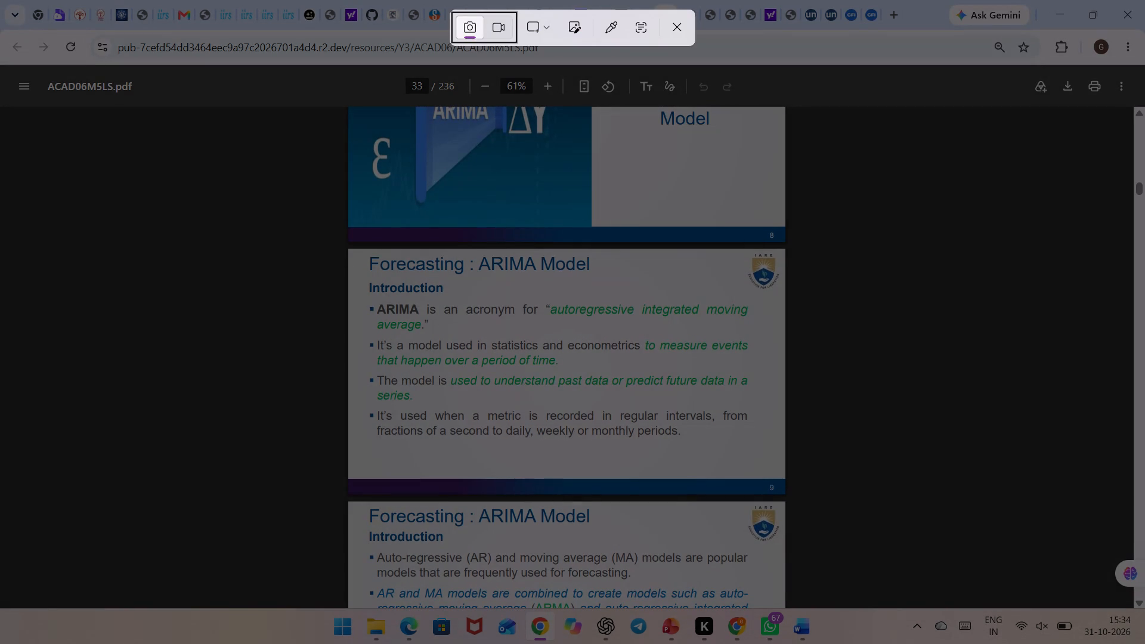
drag(364, 301, 753, 442)
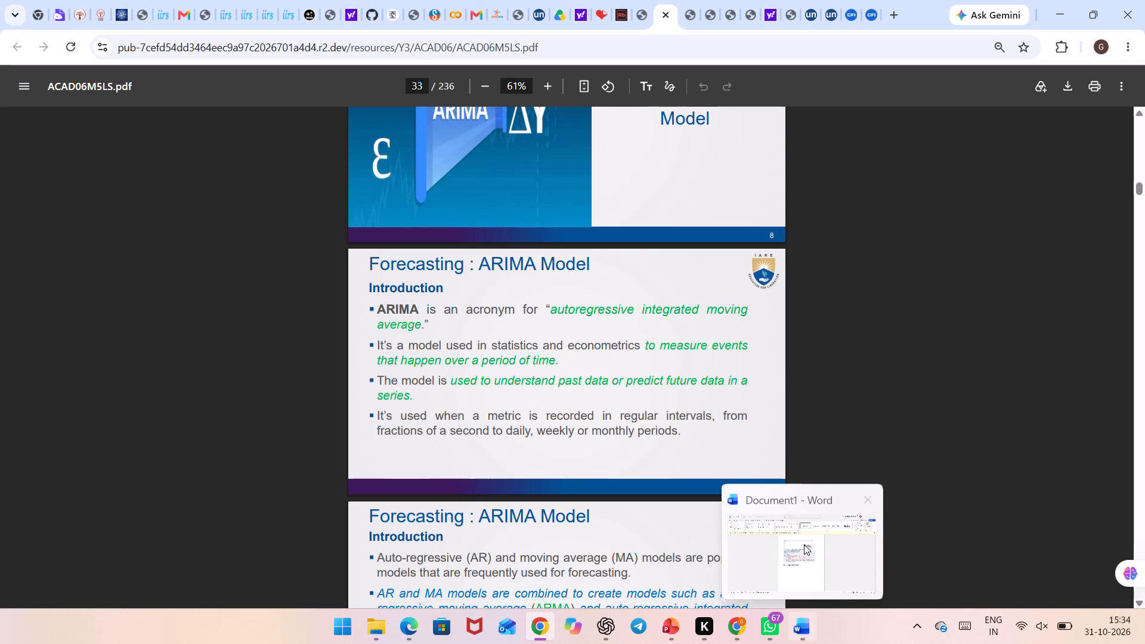
click(804, 544)
key(Return)
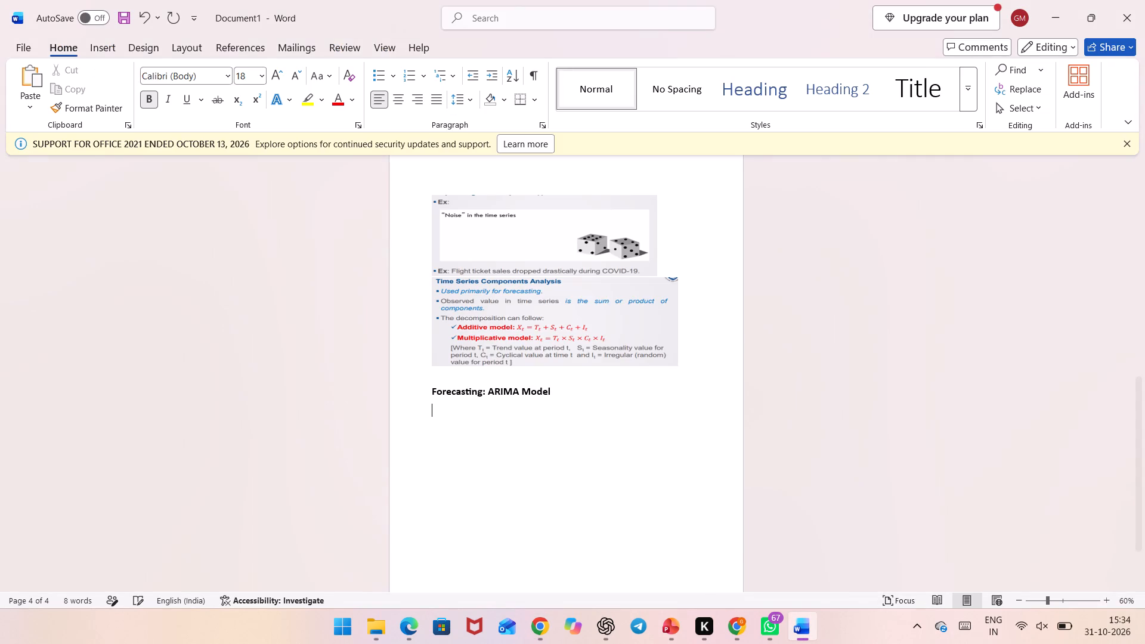
key(ctrl+v)
Snip the AR and MA bullets of ARIMA Introduction slide 10 in Chrome and paste them below the previous snip in Word.
key(alt+Tab)
scroll(620, 434, down, 1)
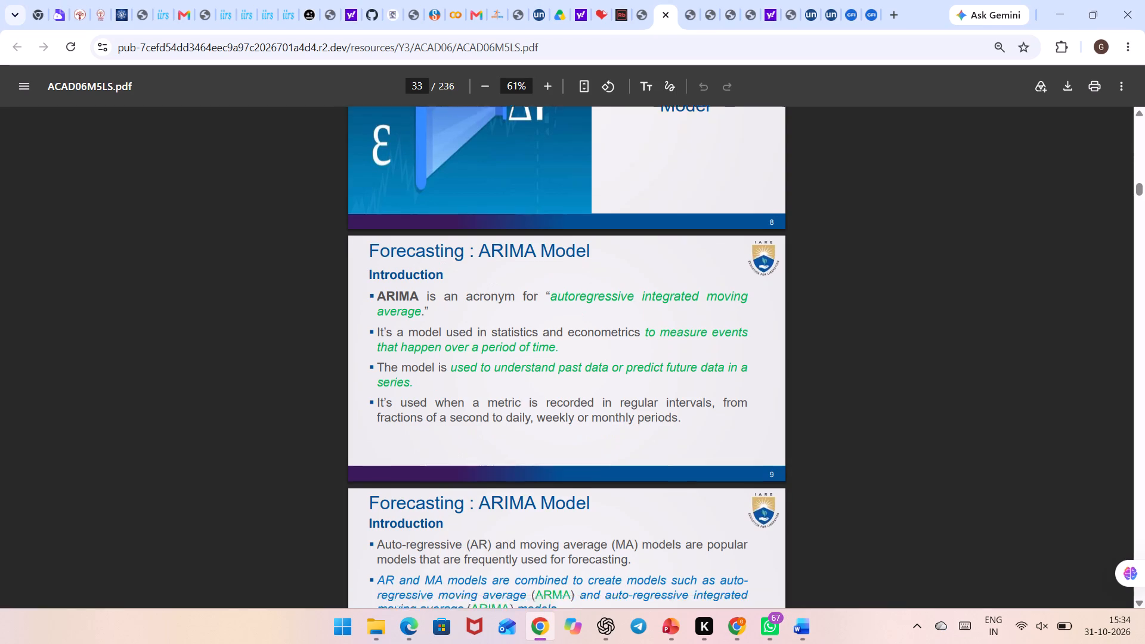
scroll(620, 434, down, 2)
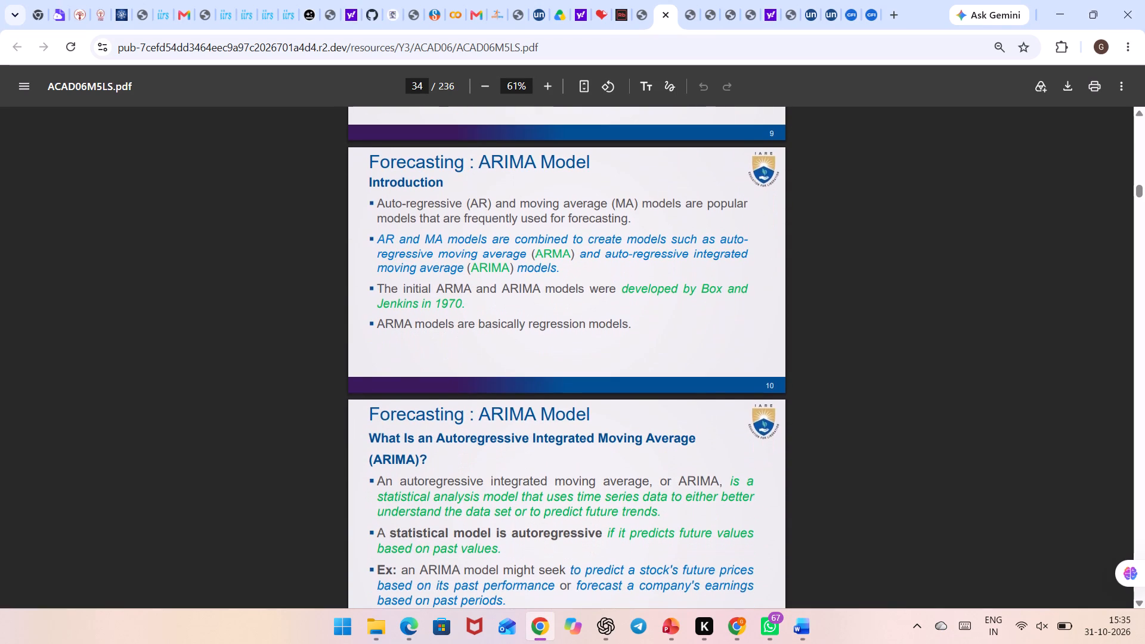
key(Print)
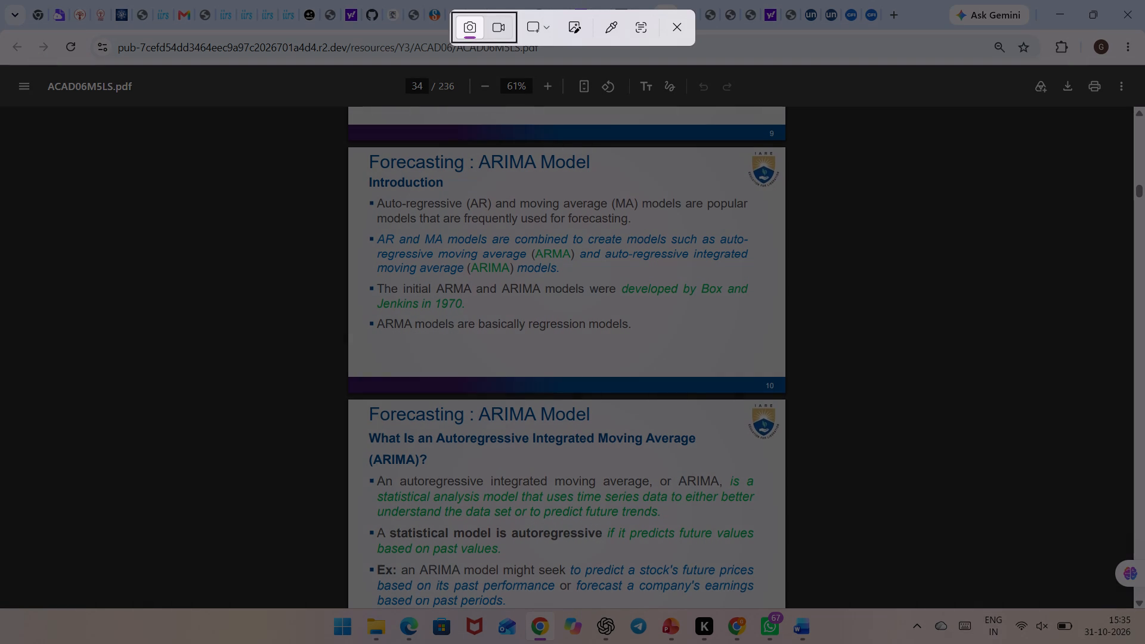
drag(367, 193, 751, 336)
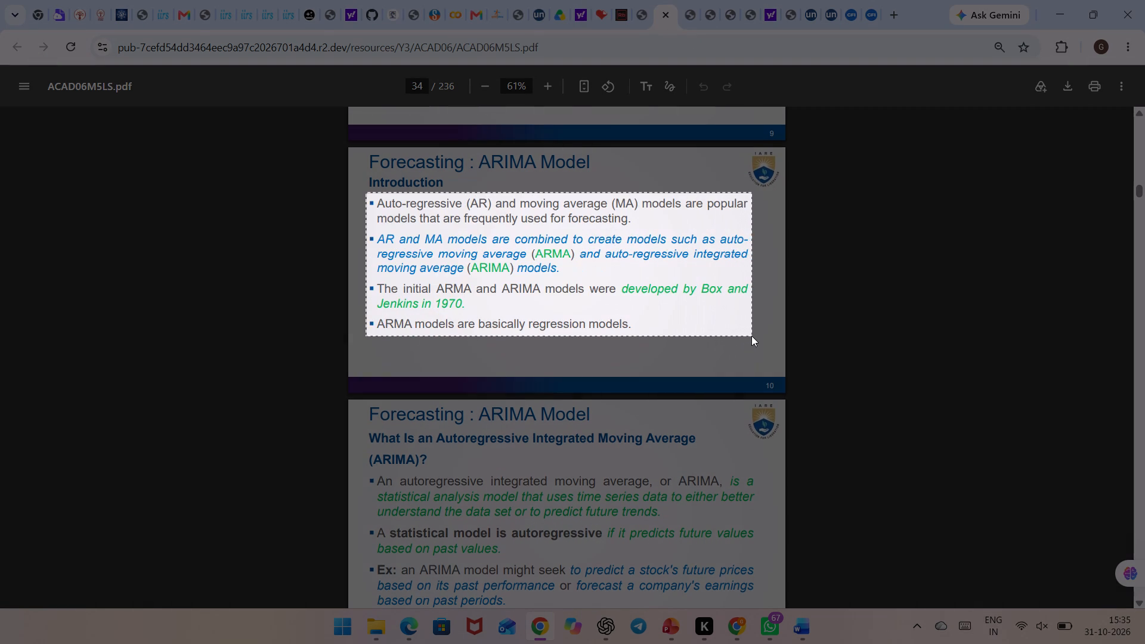
drag(751, 336, 753, 336)
key(alt+Tab)
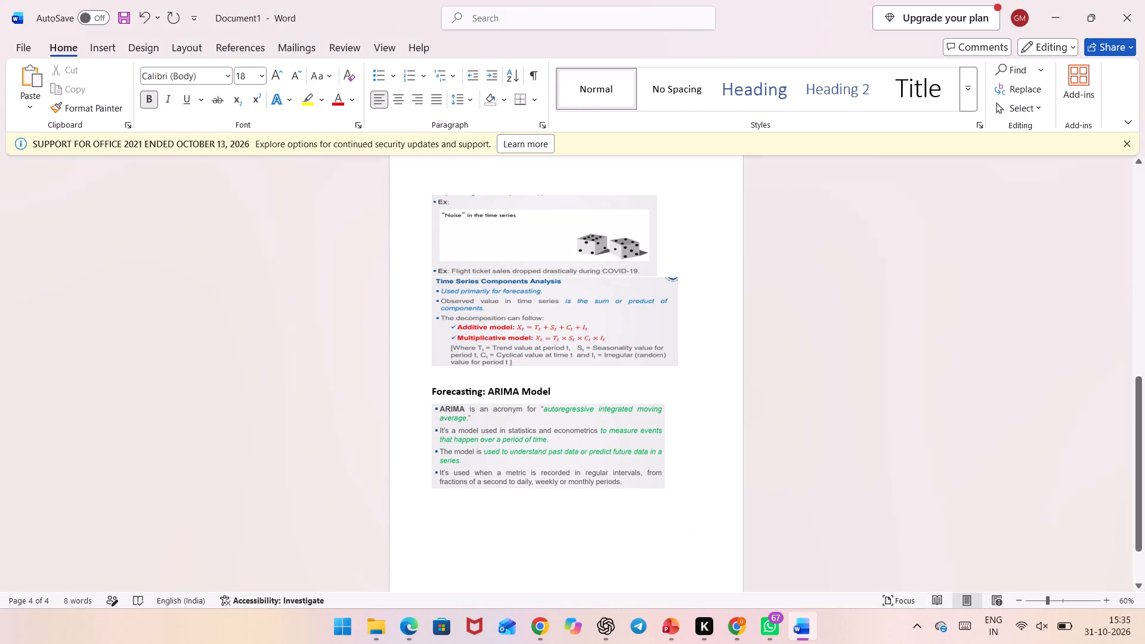
key(ctrl+v)
Snip the slide 11 bullets explaining what ARIMA is and paste them below the slide 10 snip in Word.
key(alt+Tab)
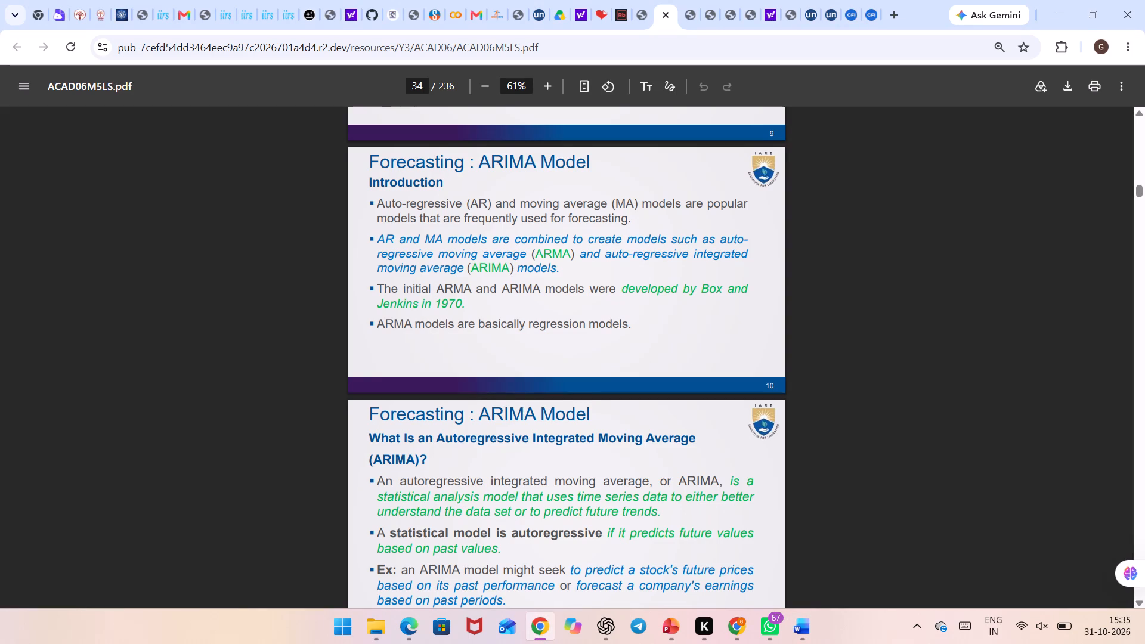
scroll(565, 435, down, 3)
key(Print)
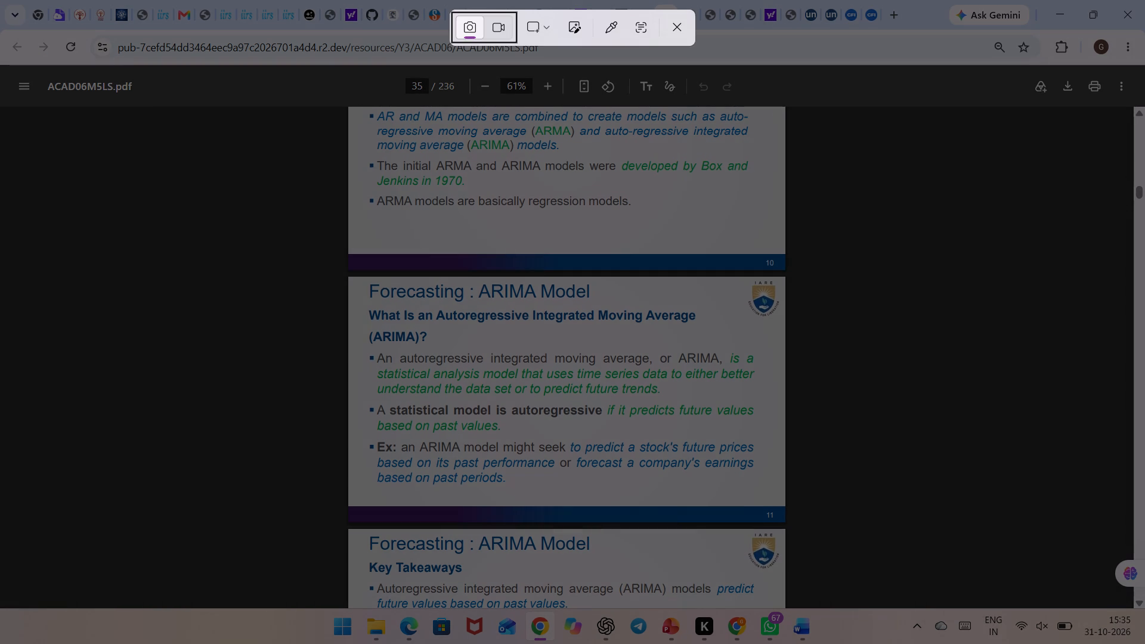
drag(366, 348, 769, 491)
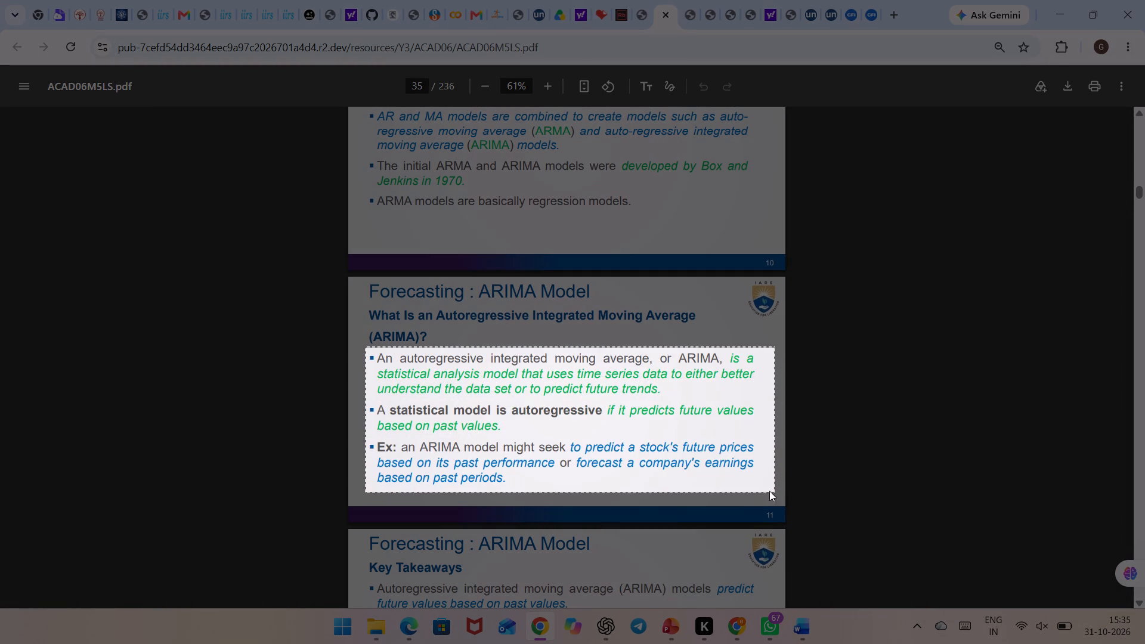
drag(769, 491, 760, 488)
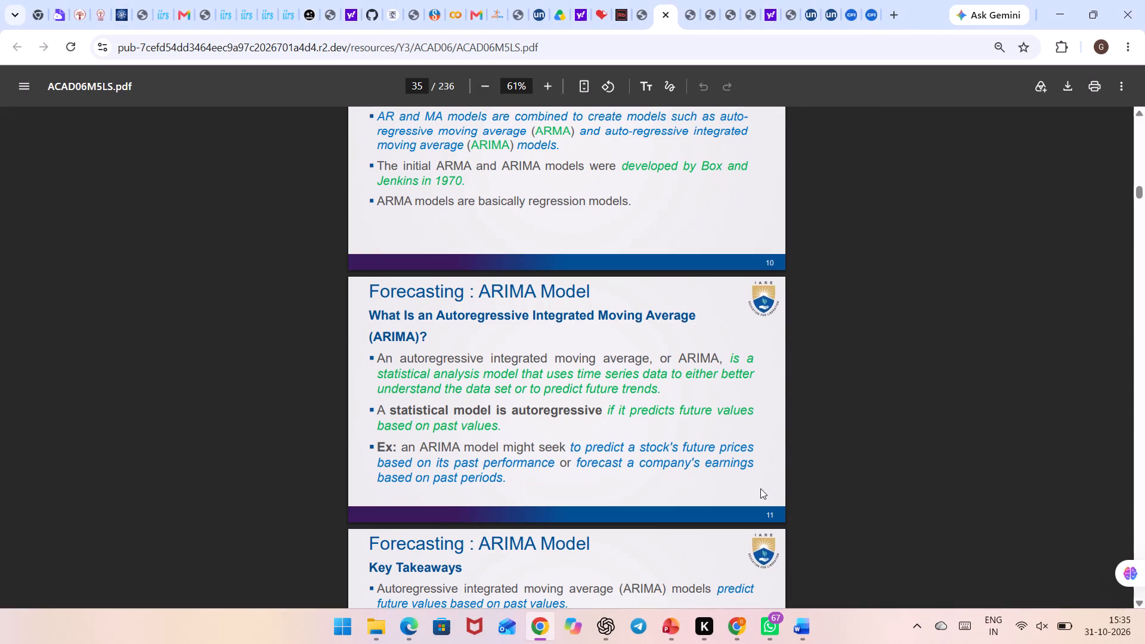
key(alt+Tab)
key(ctrl+v)
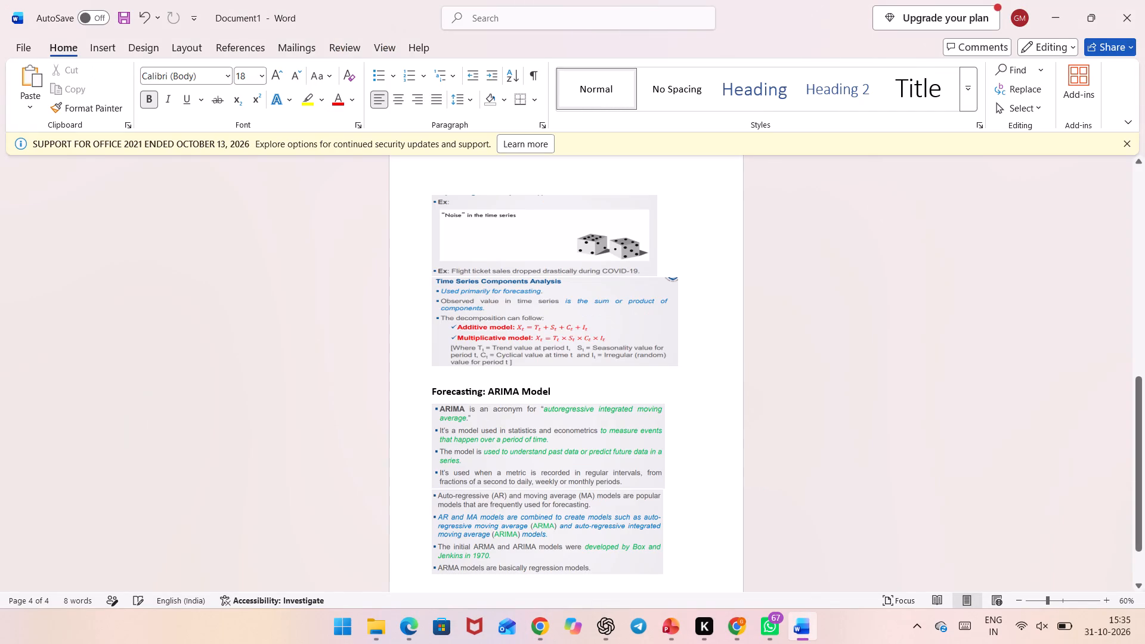
key(ctrl+v)
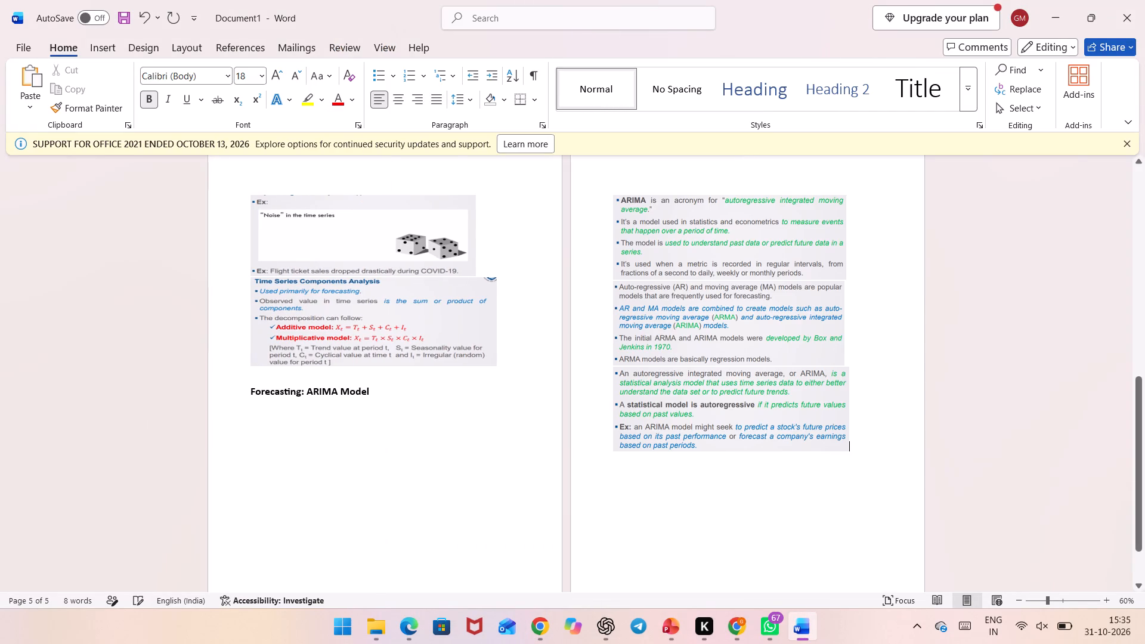
Reduce the heights of the Time Series Components Analysis snip and the first two ARIMA snips in the Word document.
click(407, 237)
click(383, 310)
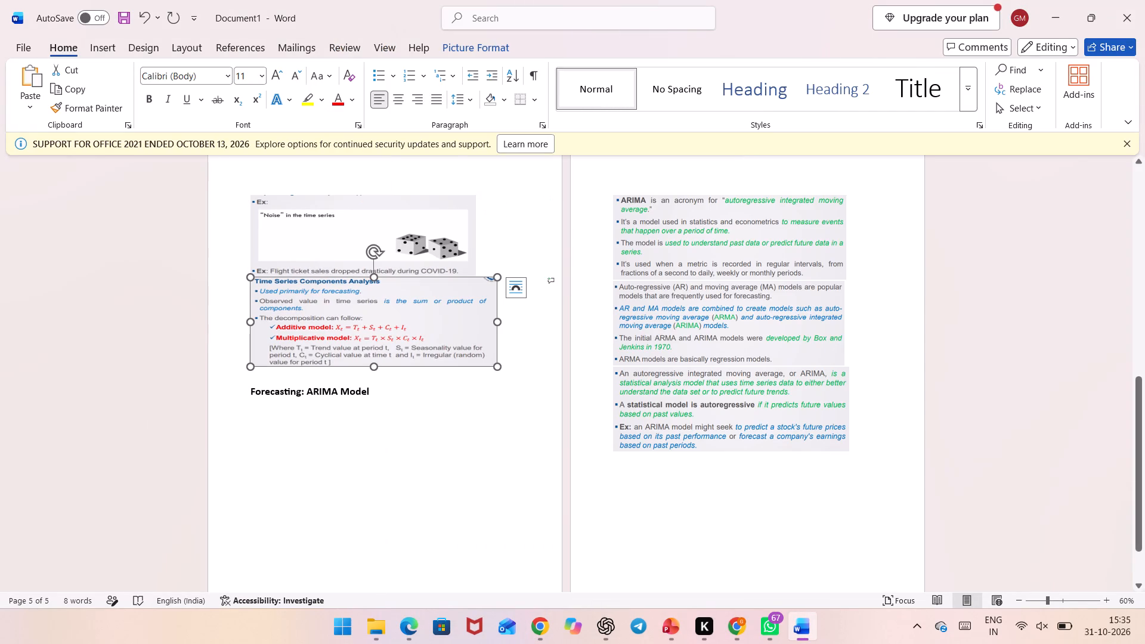
drag(373, 367, 391, 357)
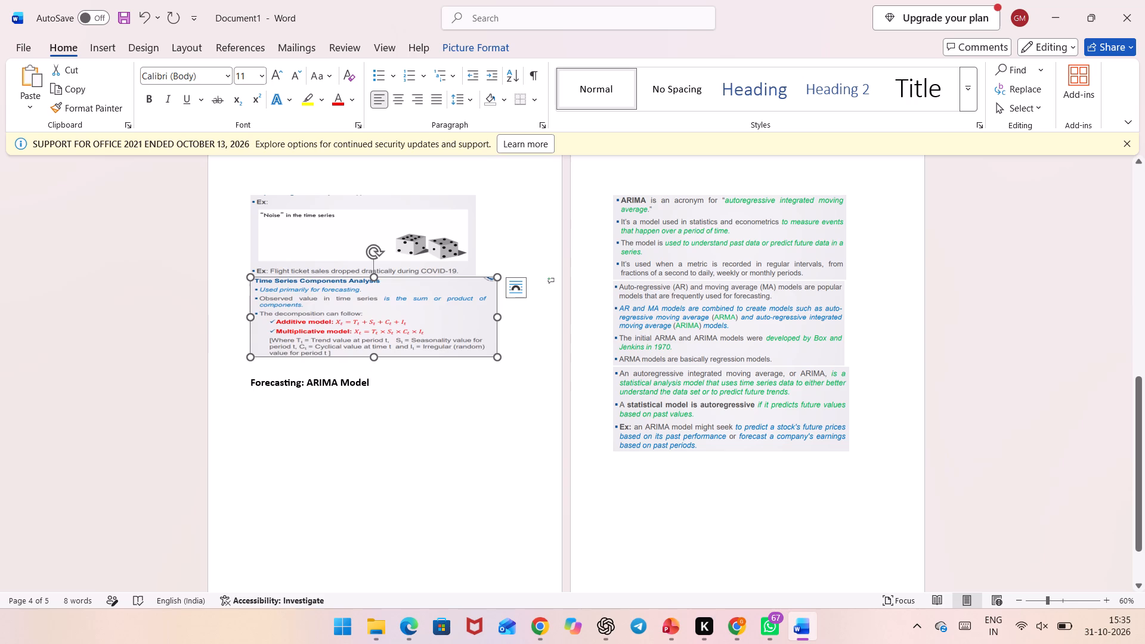
click(766, 255)
drag(730, 276, 754, 262)
click(735, 311)
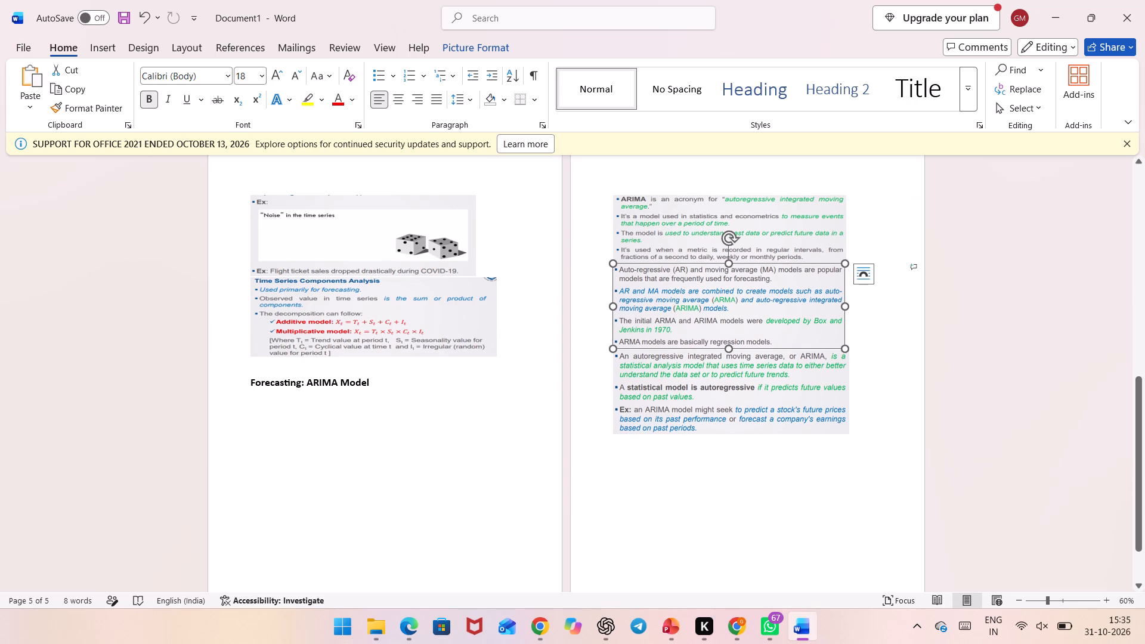
drag(728, 351, 757, 323)
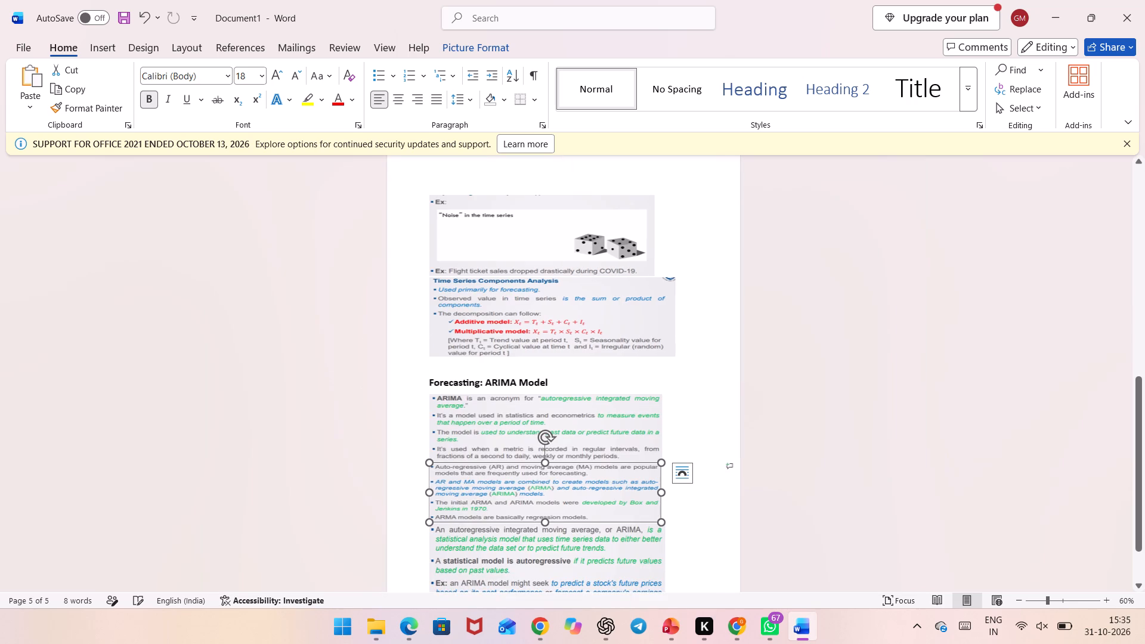
Start a new line after the last ARIMA snip in the Word document.
scroll(670, 437, down, 1)
click(687, 541)
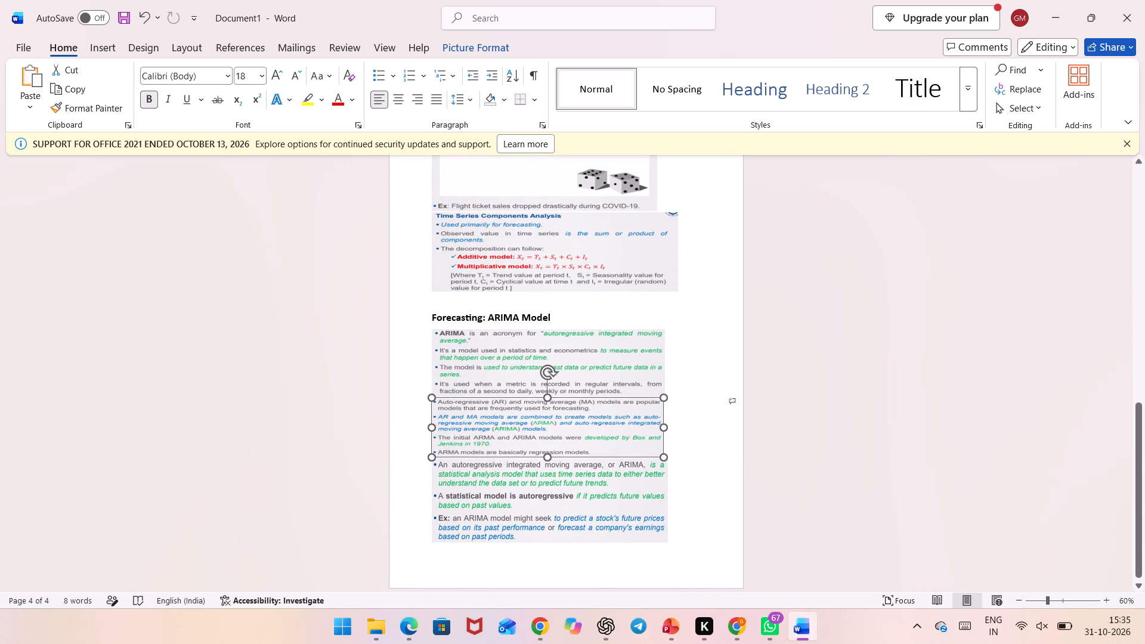
key(Return)
Snip the Key Takeaways section of ARIMA slide 12 in Chrome and paste it after the slide 11 snip in Word.
key(alt+Tab)
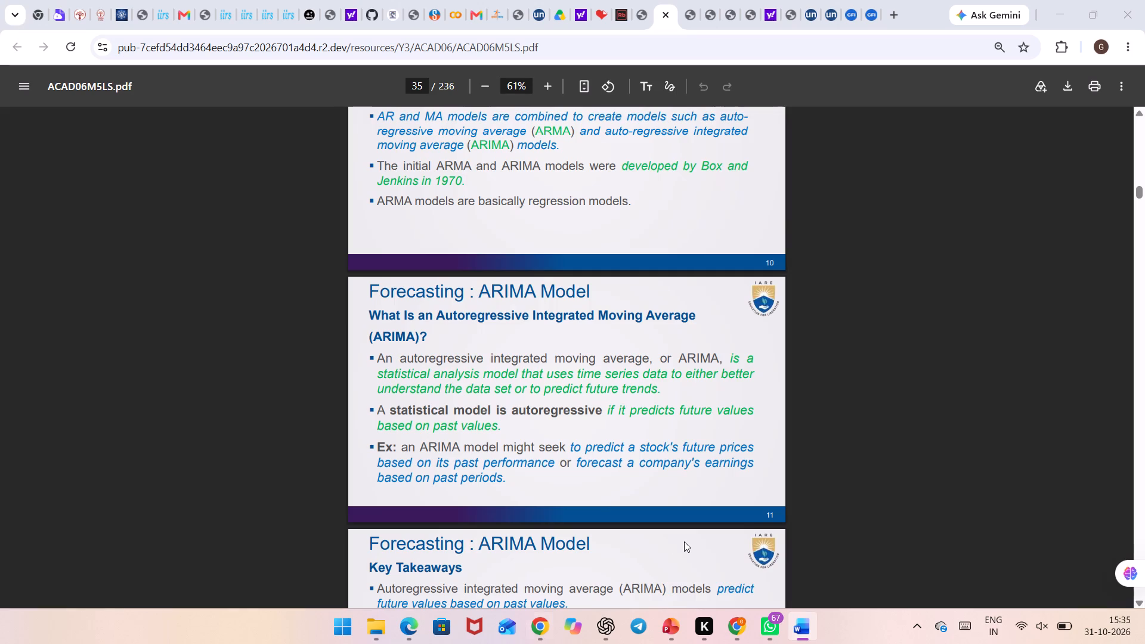
scroll(599, 485, down, 2)
key(alt+Tab)
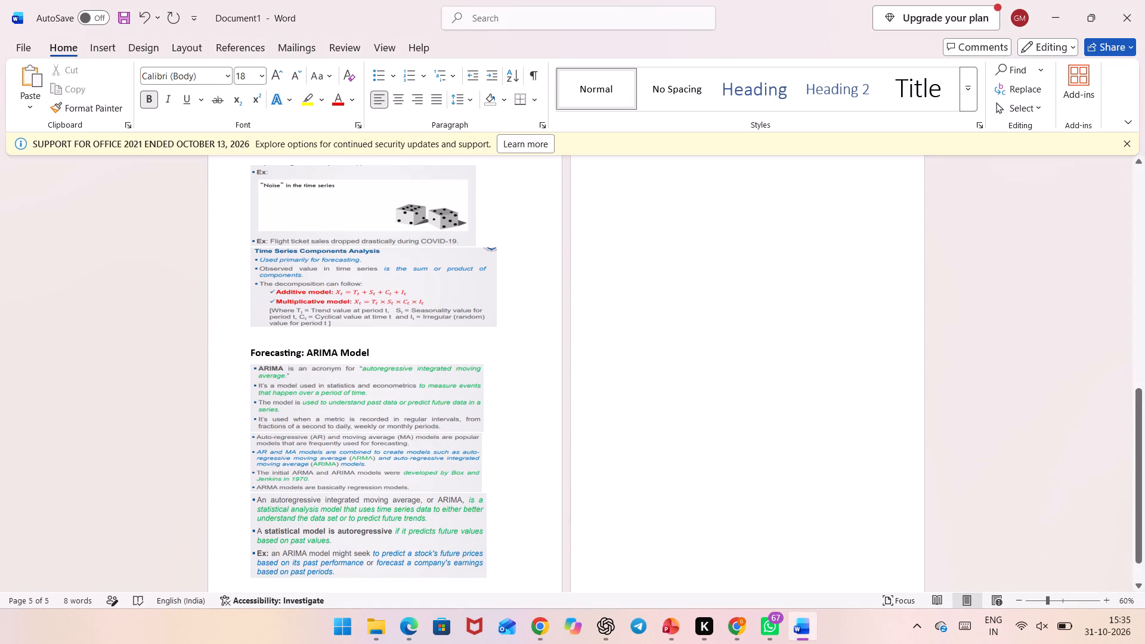
scroll(599, 485, down, 1)
key(alt+Tab)
scroll(599, 485, down, 2)
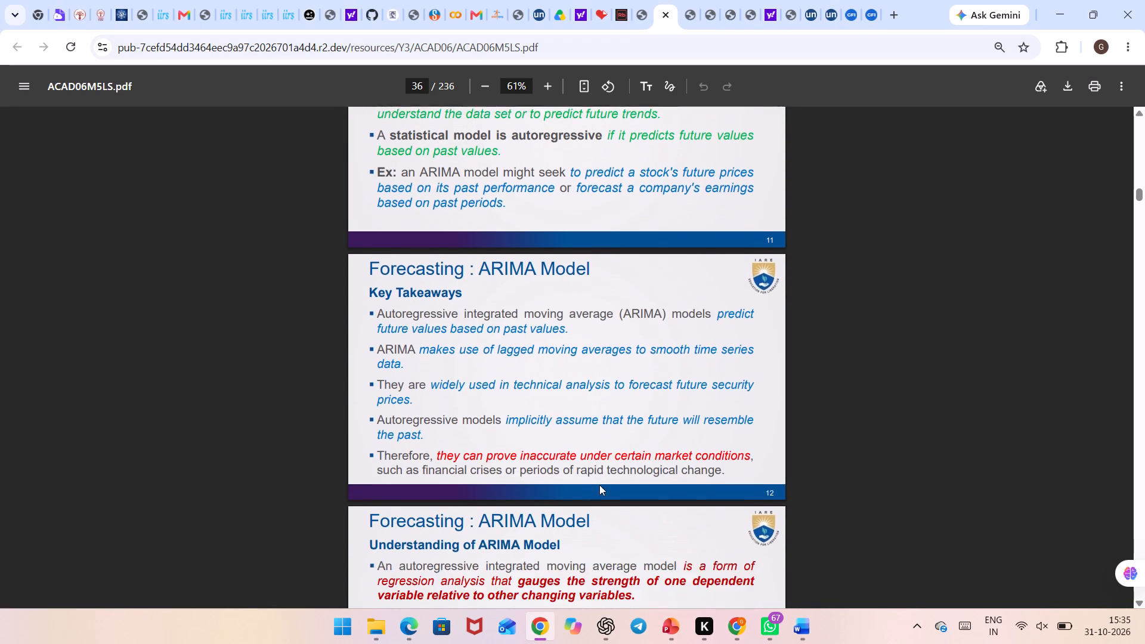
scroll(599, 485, down, 3)
key(Print)
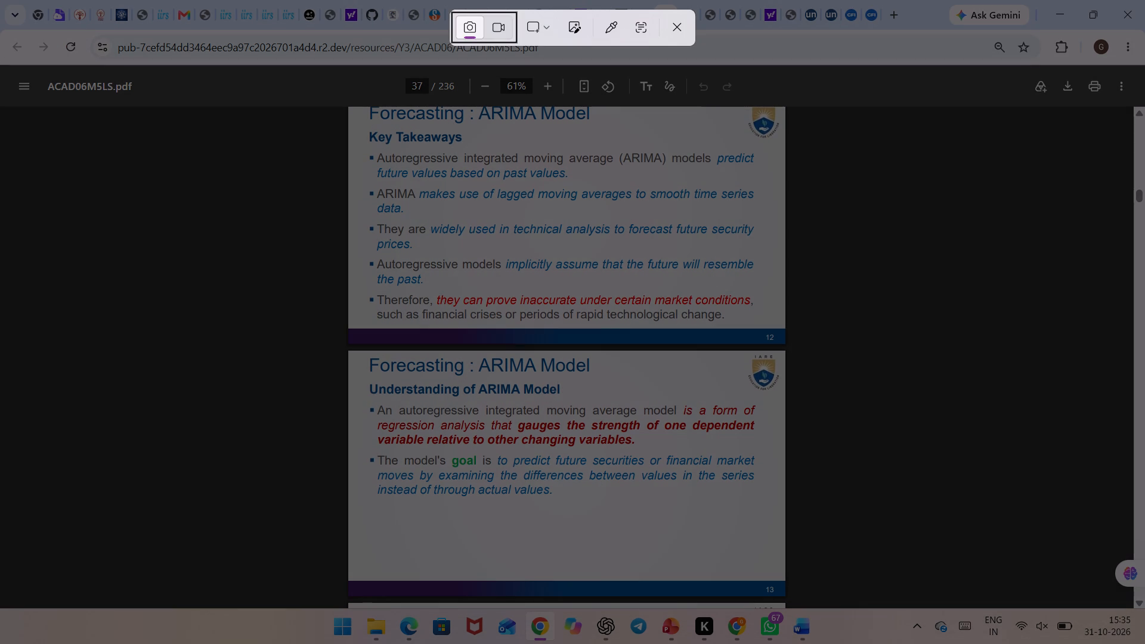
drag(367, 150, 374, 148)
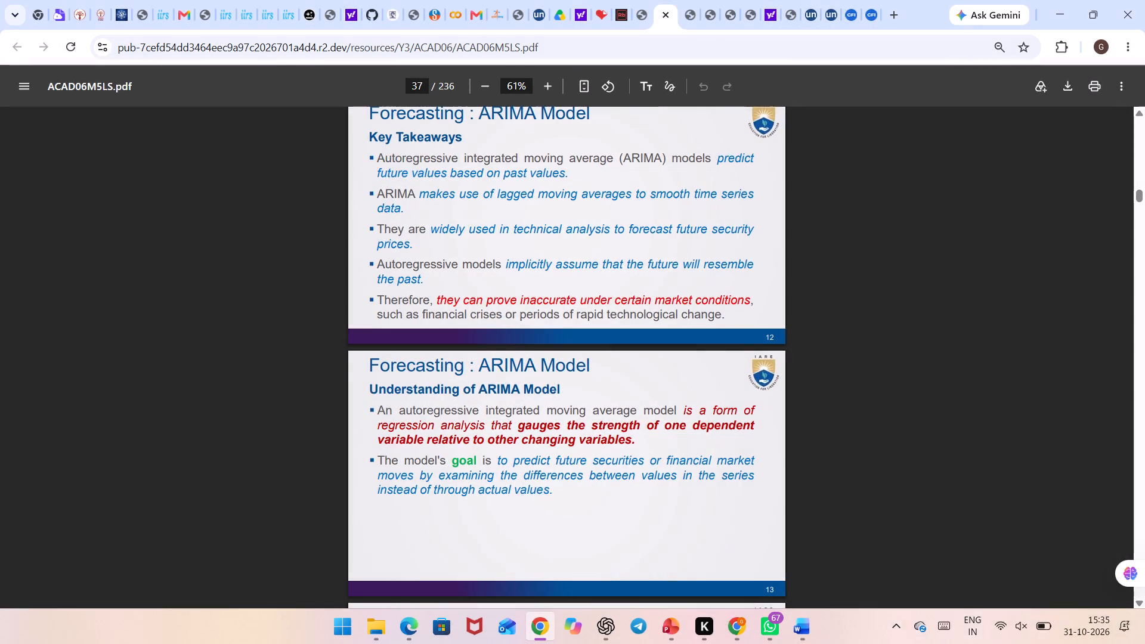
scroll(374, 148, up, 6)
scroll(374, 148, down, 3)
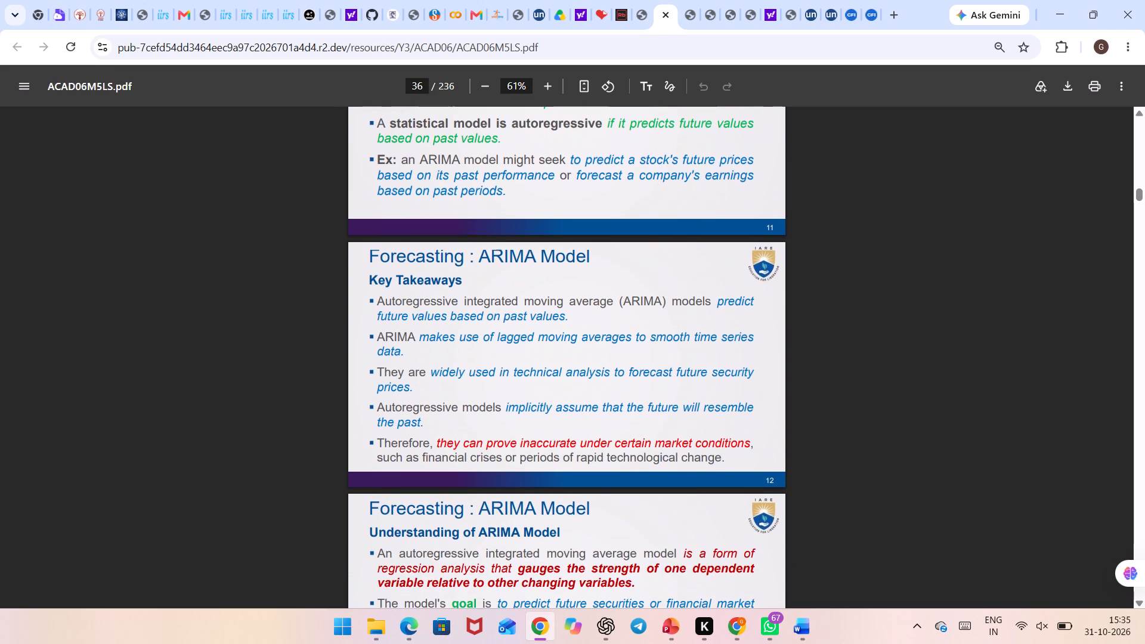
drag(366, 270, 475, 326)
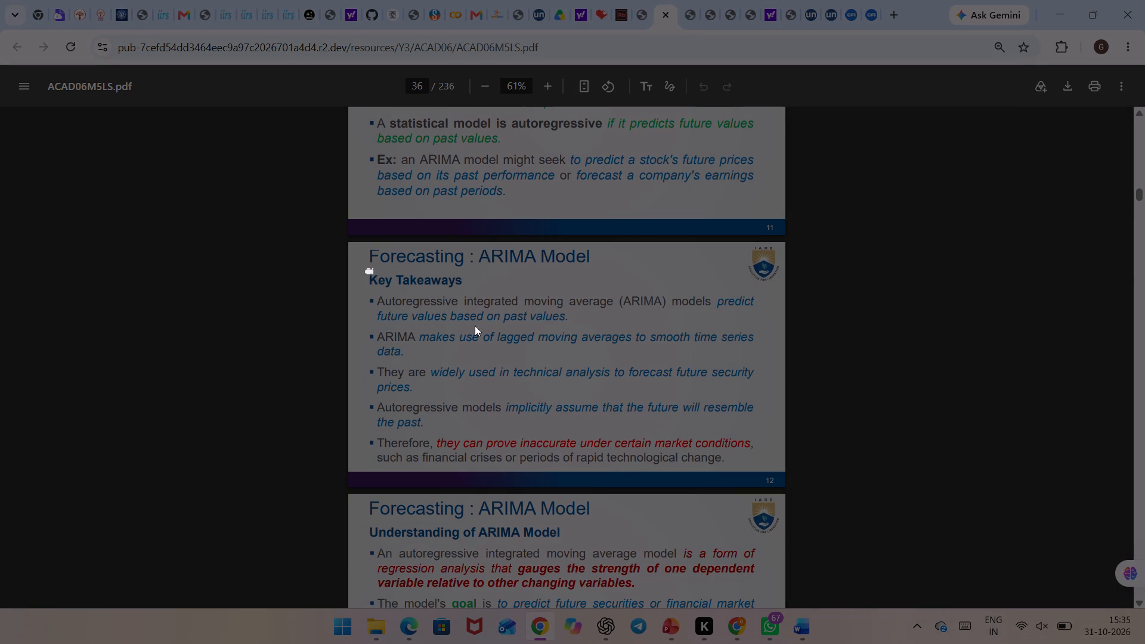
drag(475, 326, 763, 467)
key(alt+Tab)
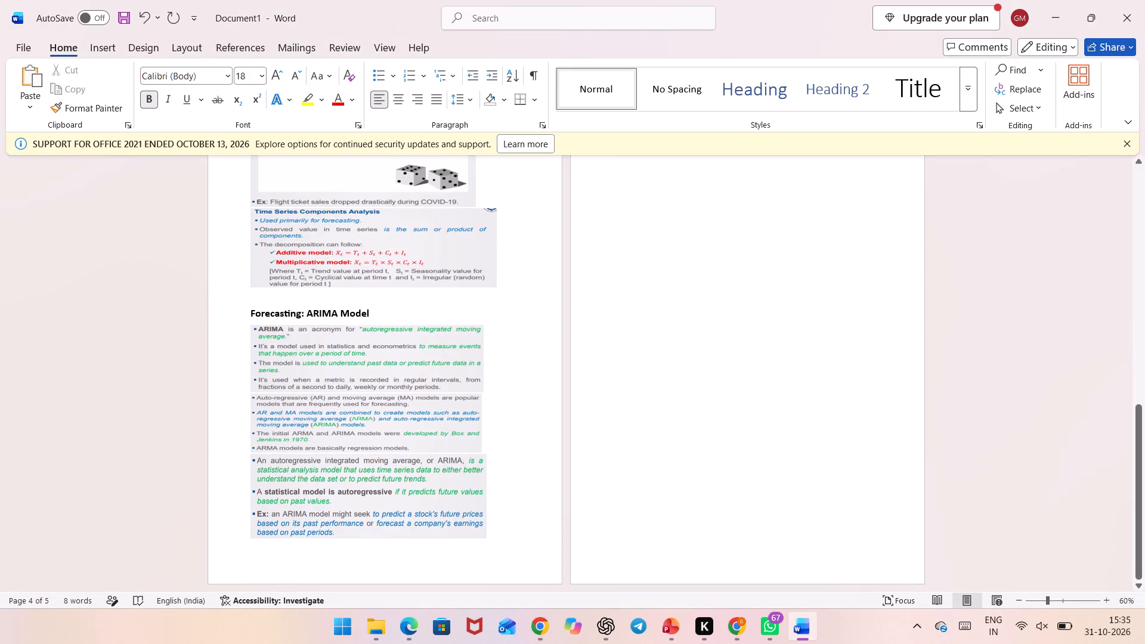
key(ctrl+v)
key(ctrl+v)
Snip the Understanding of ARIMA Model heading and bullets of slide 13 in Chrome and paste them below Key Takeaways in Word.
key(alt+Tab)
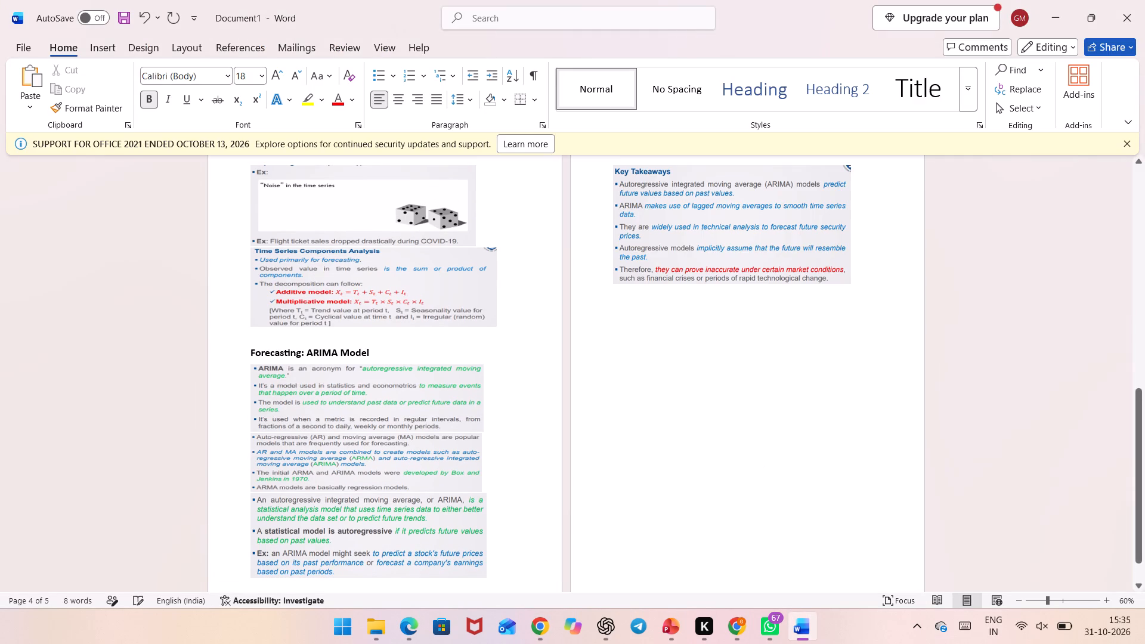
scroll(763, 467, down, 4)
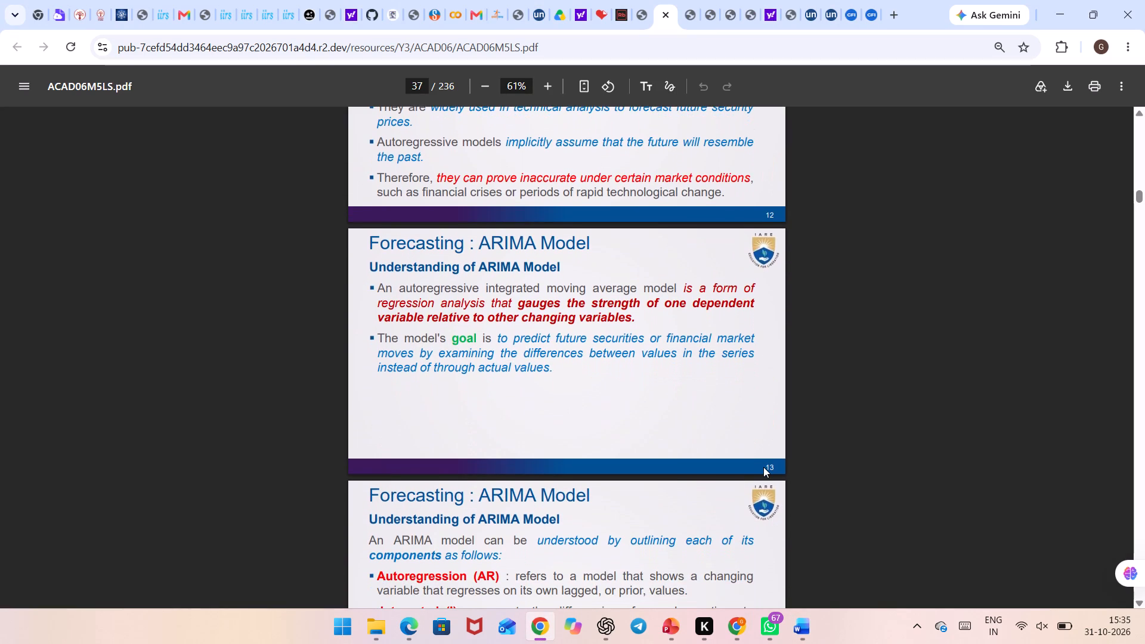
key(Print)
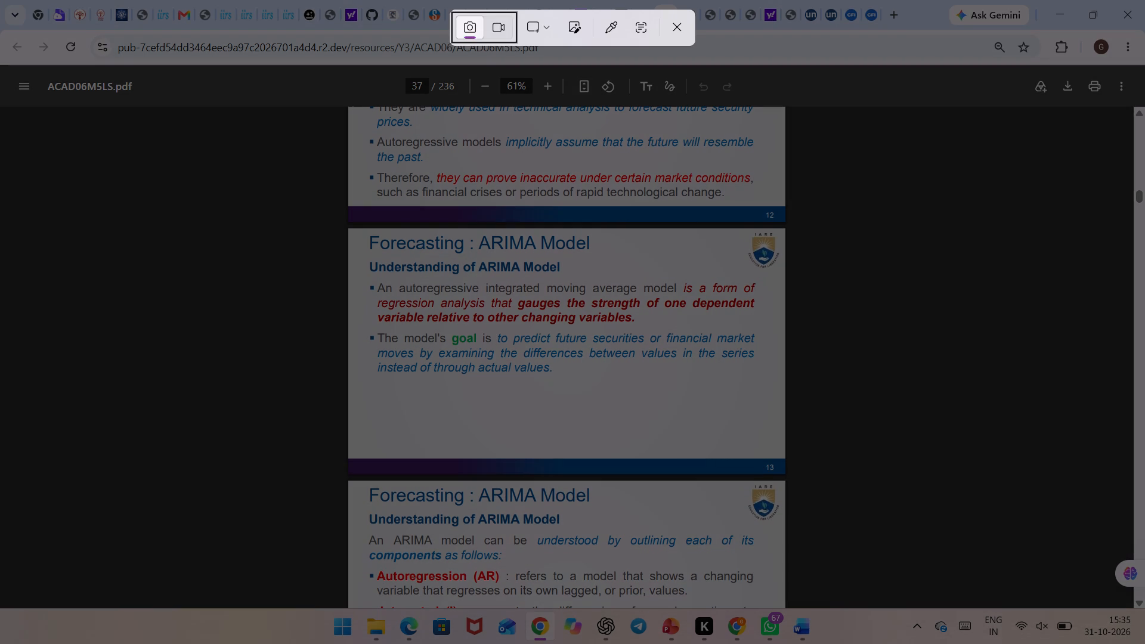
drag(367, 256, 771, 382)
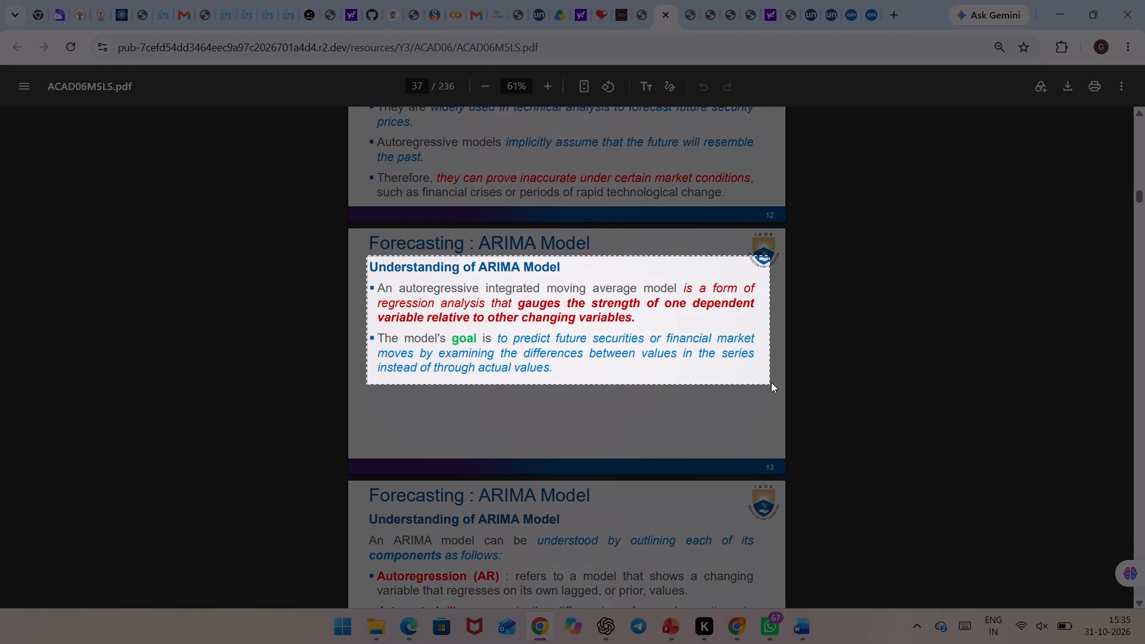
drag(771, 382, 762, 380)
key(alt+Tab)
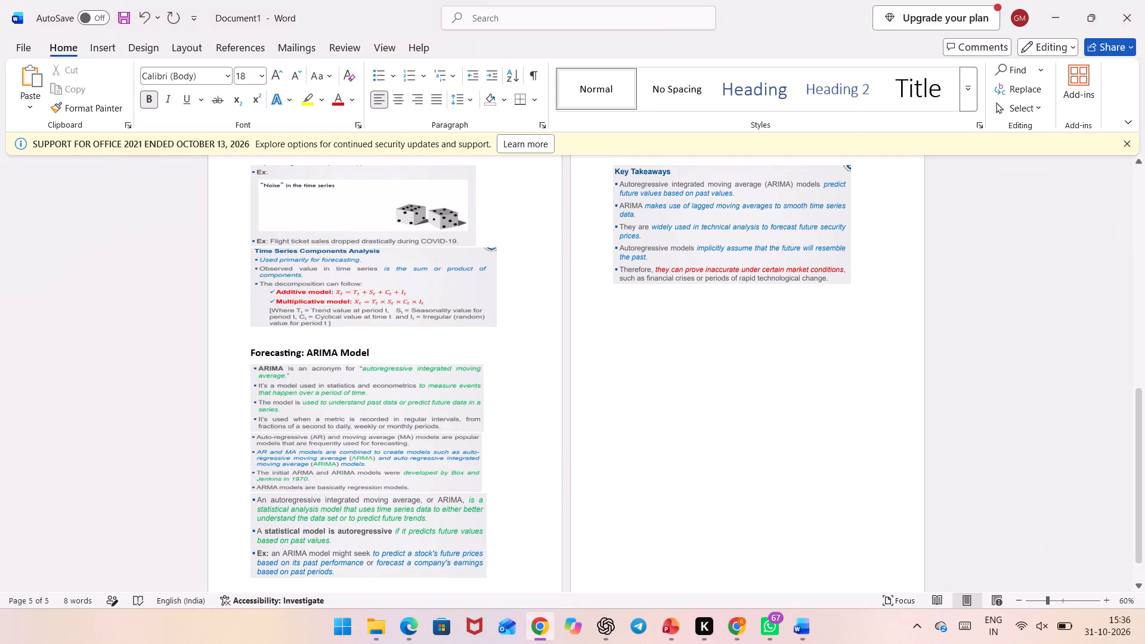
key(ctrl+v)
Snip the slide 14 text on the AR, I and MA components in Chrome and paste it below the slide 13 snip in Word.
key(alt+Tab)
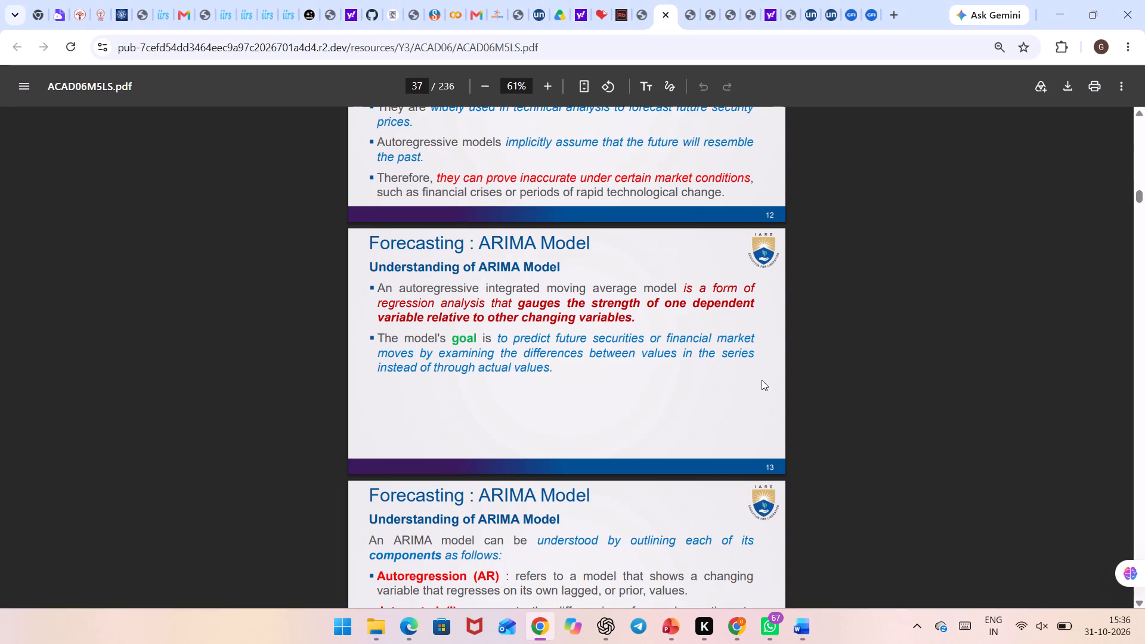
scroll(762, 380, down, 4)
key(Print)
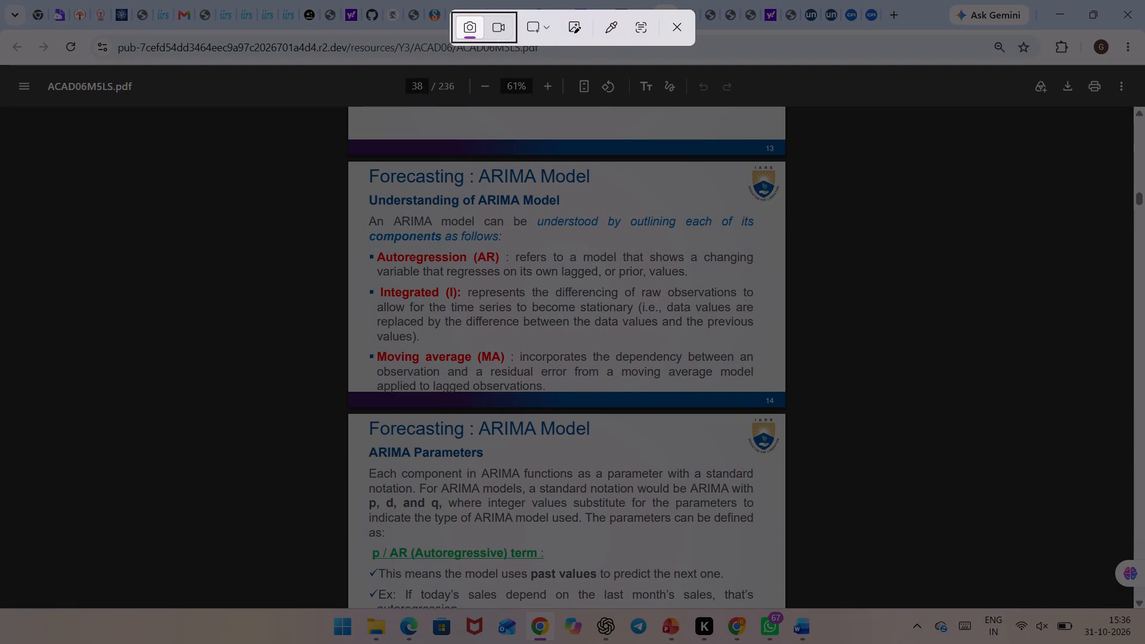
drag(366, 190, 762, 390)
key(alt+Tab)
key(ctrl+v)
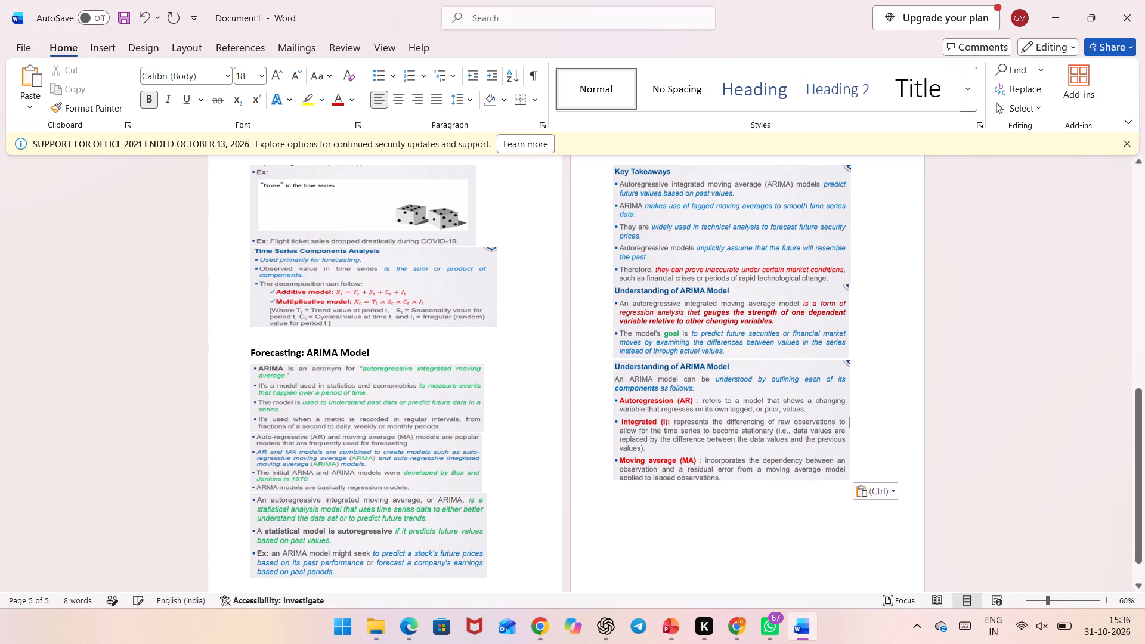
Snip the slide 15 ARIMA Parameters text with the p / AR term in Chrome and paste it after the slide 14 snip in Word.
key(alt+Tab)
scroll(762, 390, down, 2)
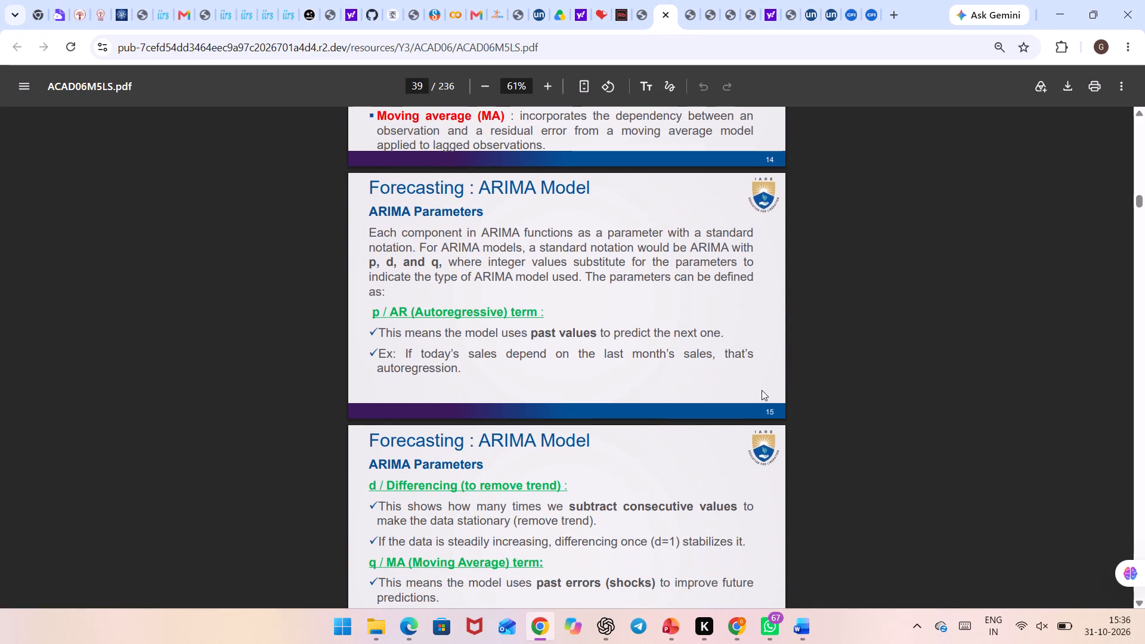
key(Print)
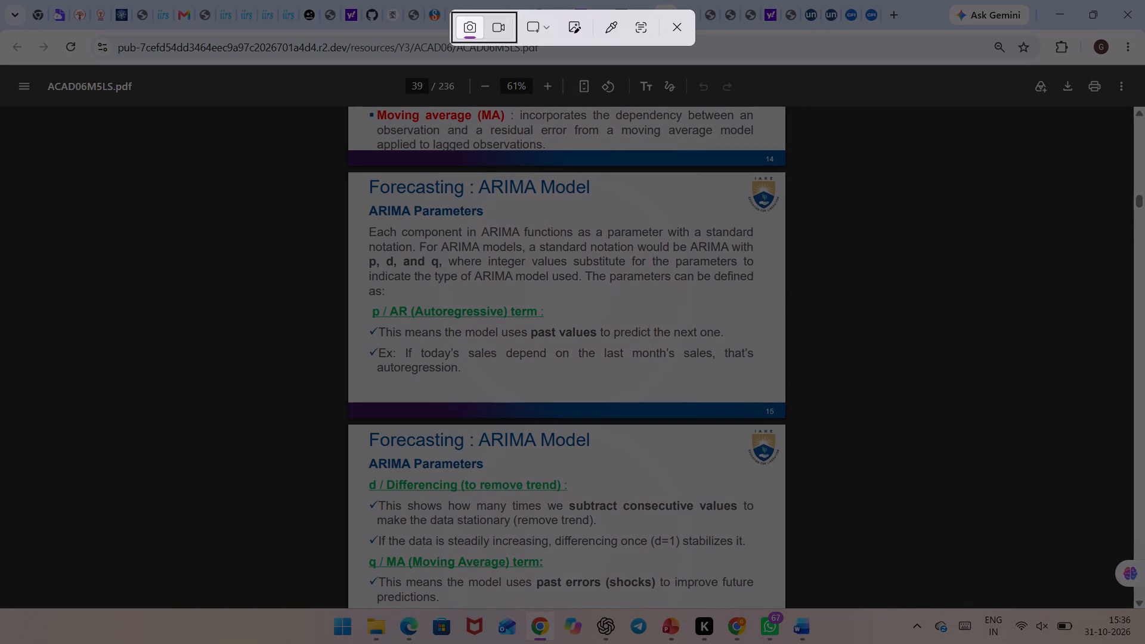
drag(365, 204, 763, 376)
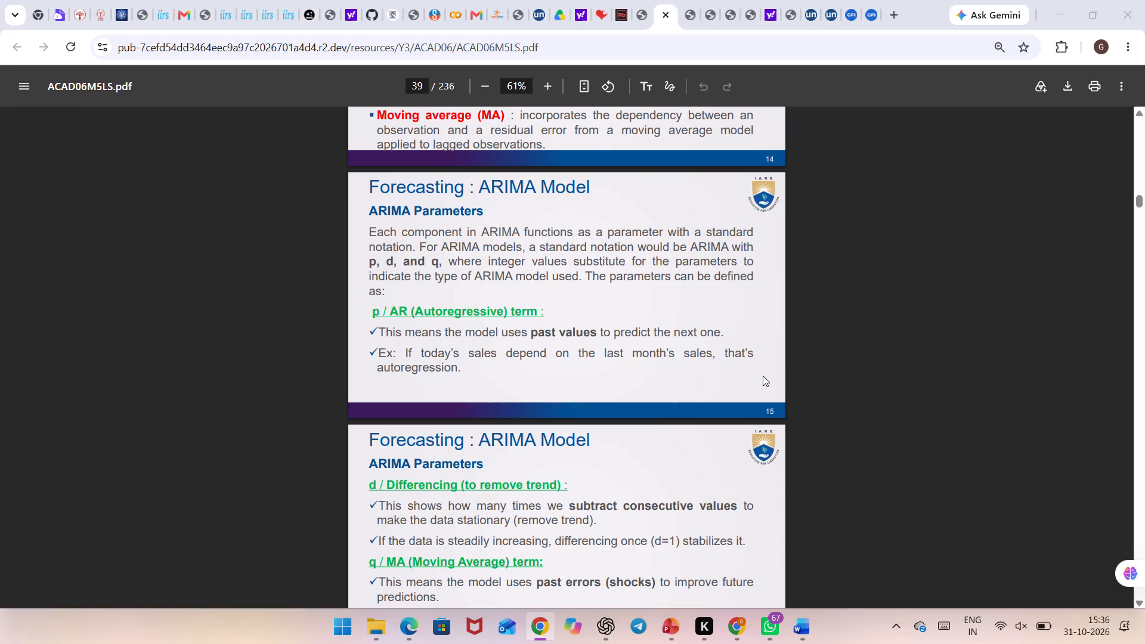
key(alt+Tab)
key(ctrl+v)
Snip the slide 16 ARIMA Parameters text on the d and q terms in Chrome and paste it below the slide 15 snip in Word.
key(alt+Tab)
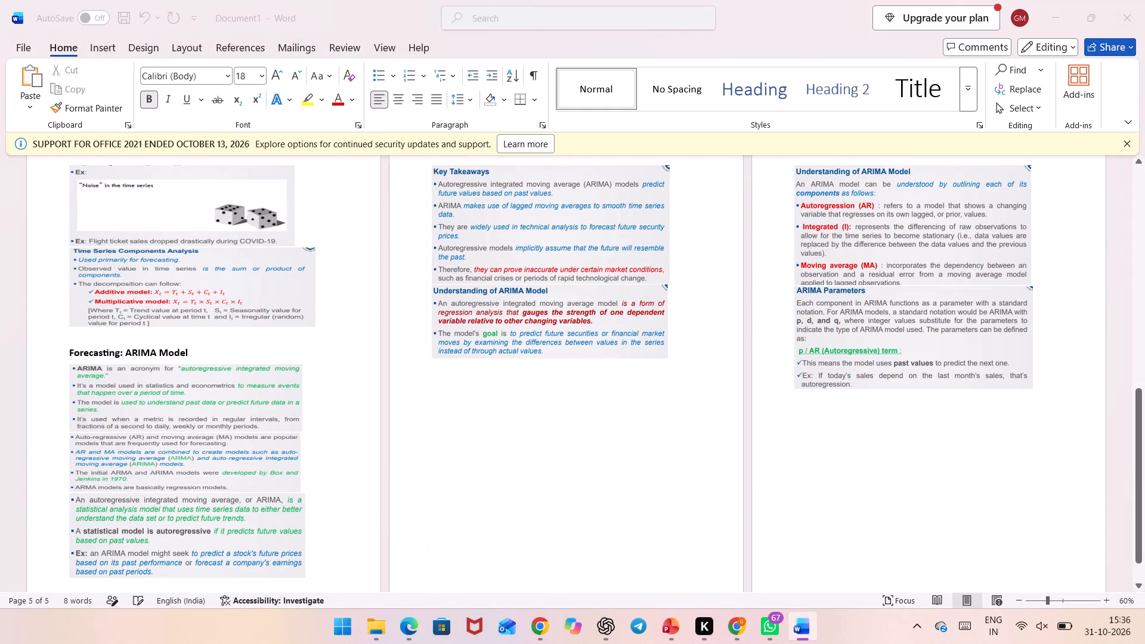
scroll(763, 376, down, 4)
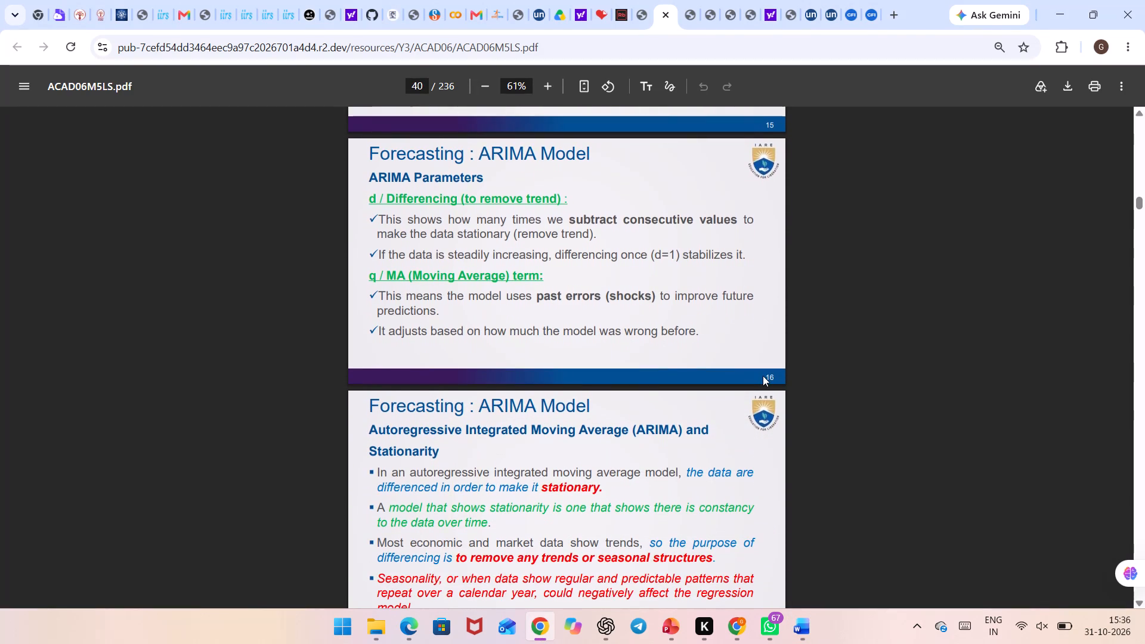
key(Print)
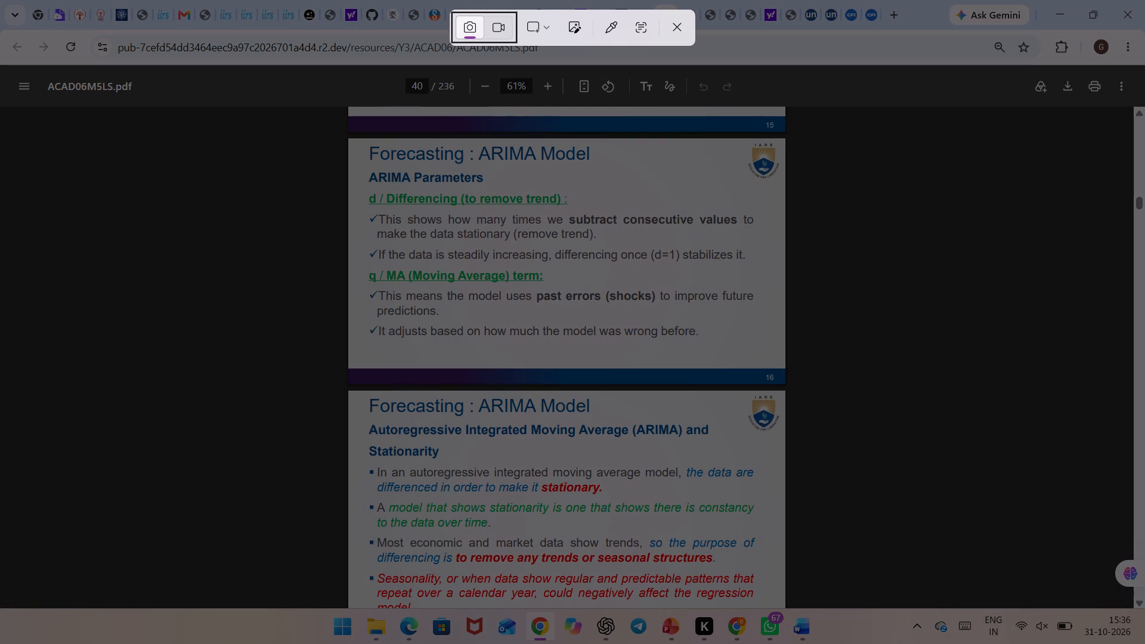
drag(366, 168, 758, 339)
key(alt+Tab)
key(ctrl+v)
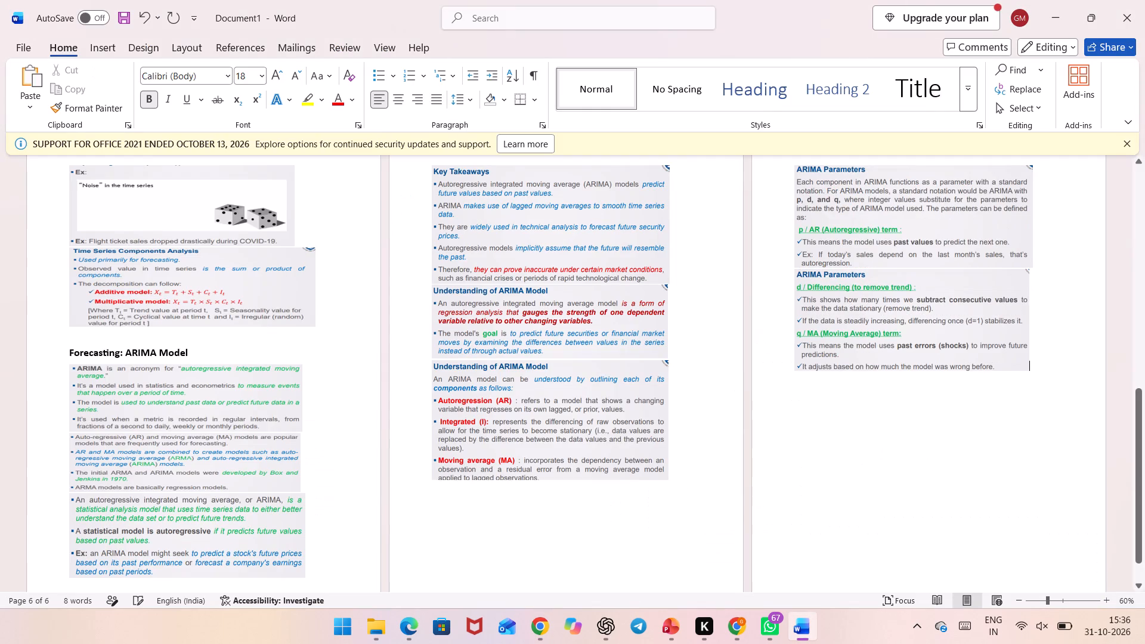
Return to the lecture PDF in Chrome to snip the slide 17 content on ARIMA and Stationarity.
key(alt+Tab)
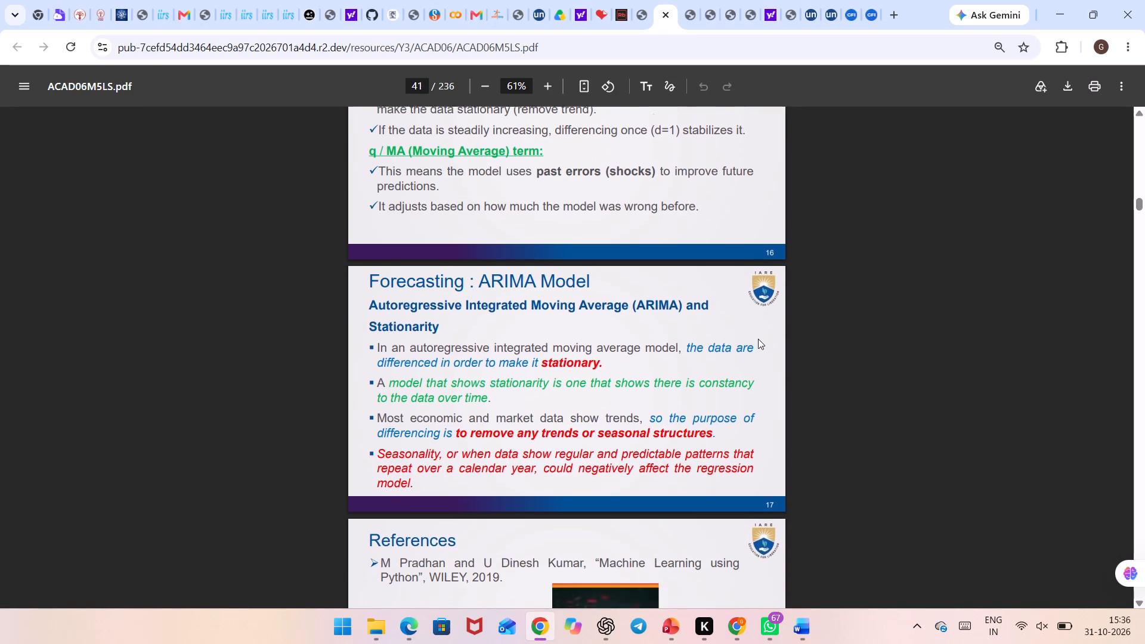
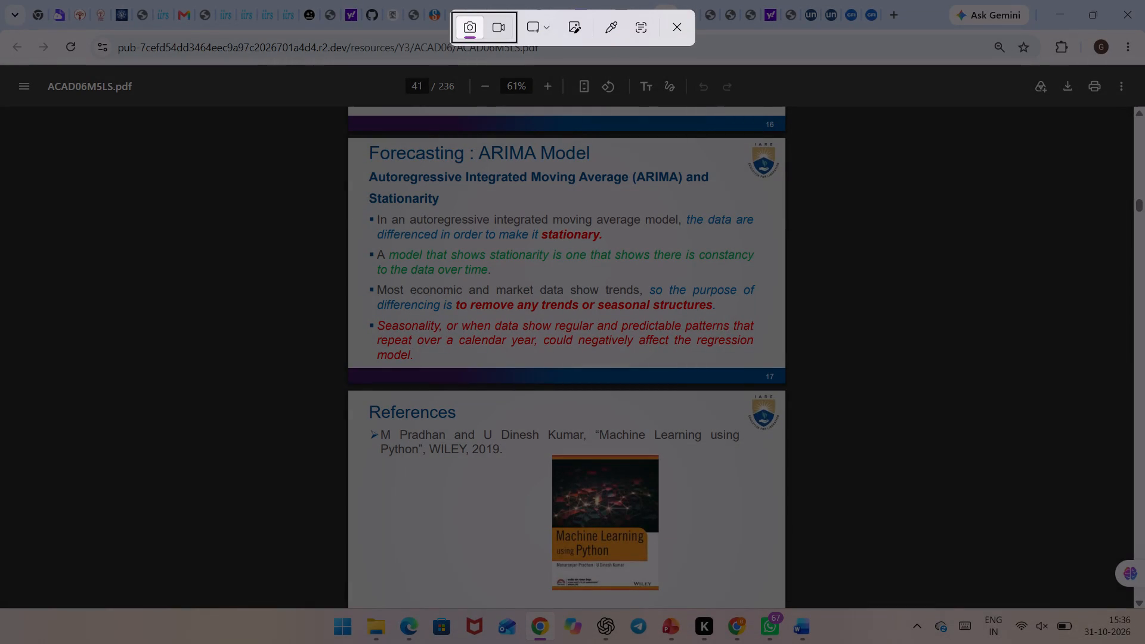
Snip the slide 17 text on ARIMA and Stationarity and paste it below the slide 16 snip in Word.
drag(366, 169, 765, 362)
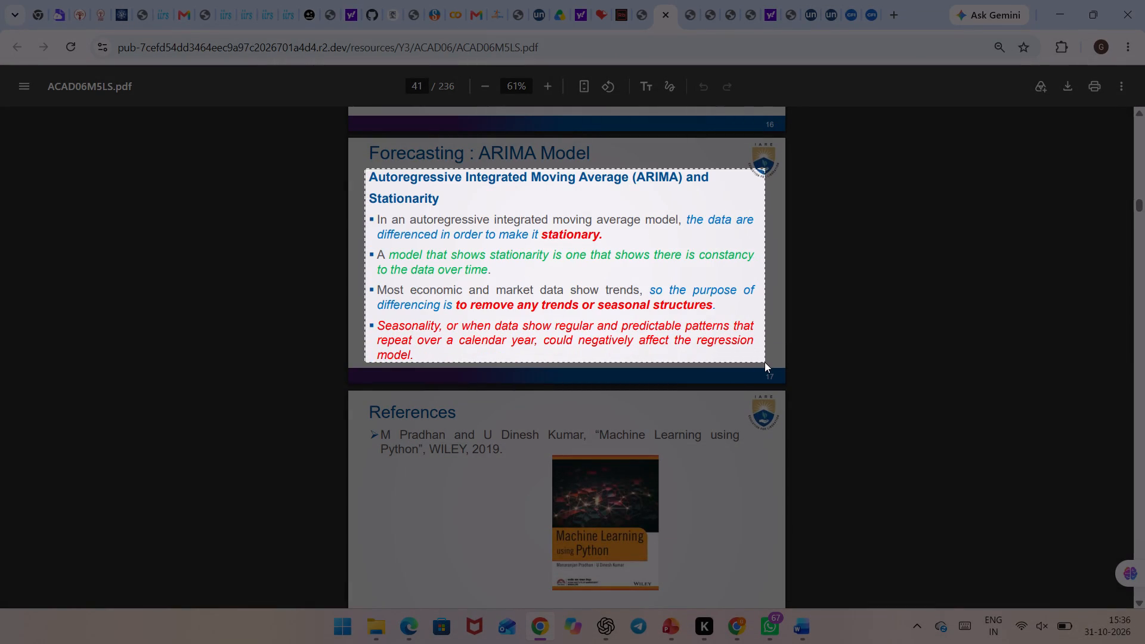
drag(765, 362, 758, 362)
key(alt+Tab)
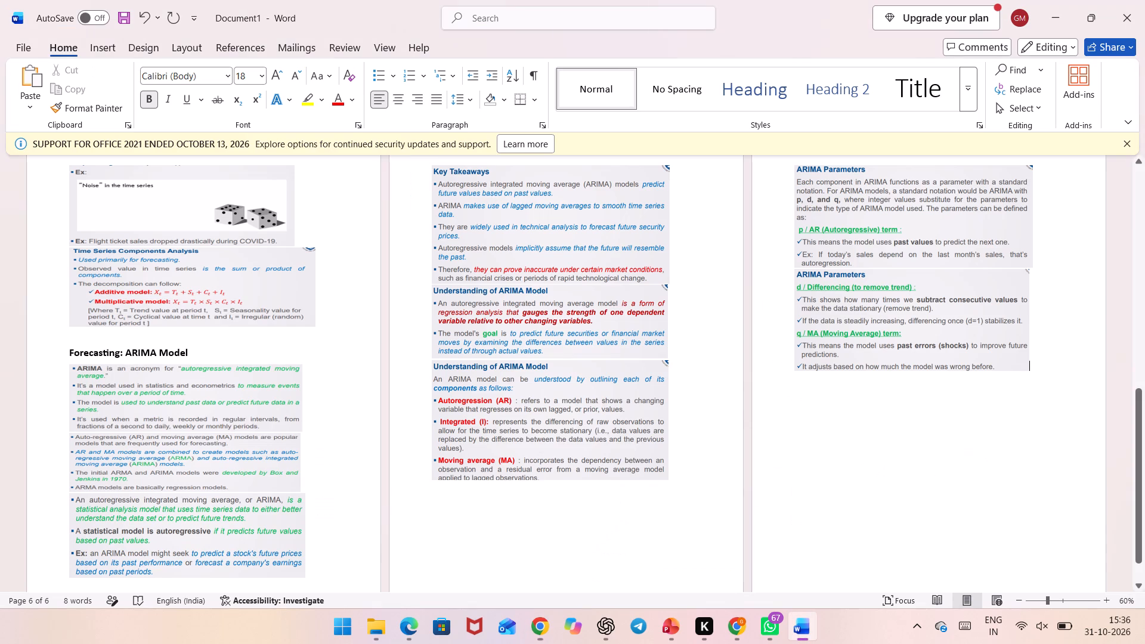
key(ctrl+v)
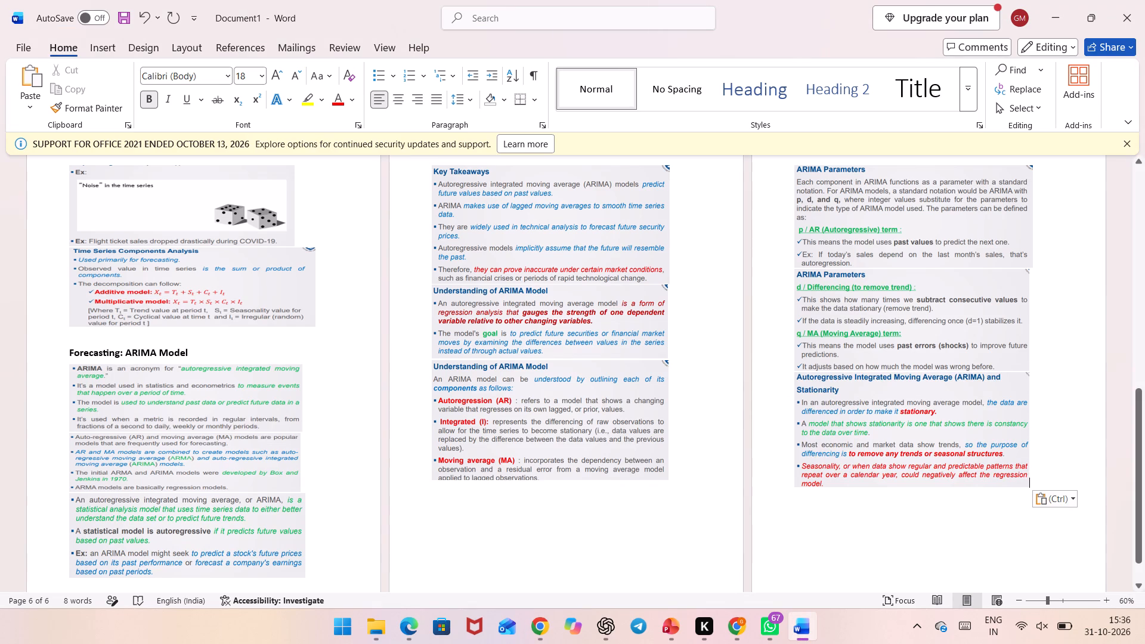
Reduce the height of the Key Takeaways snip so the p-term ARIMA Parameters snip fits on its page, and widen it.
click(565, 244)
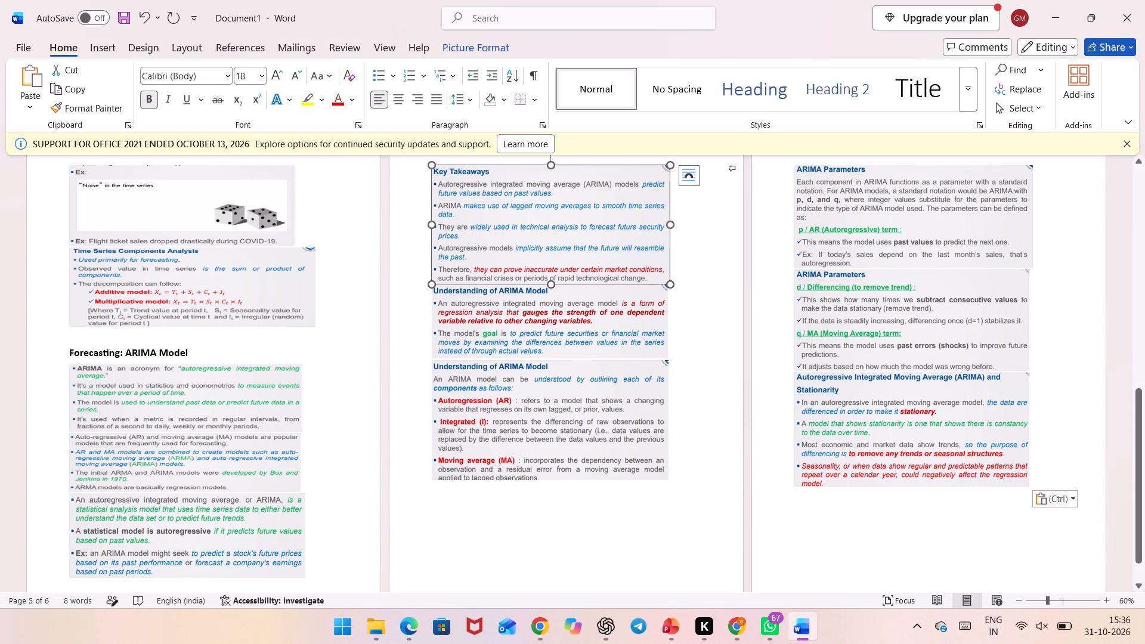
drag(550, 283, 595, 258)
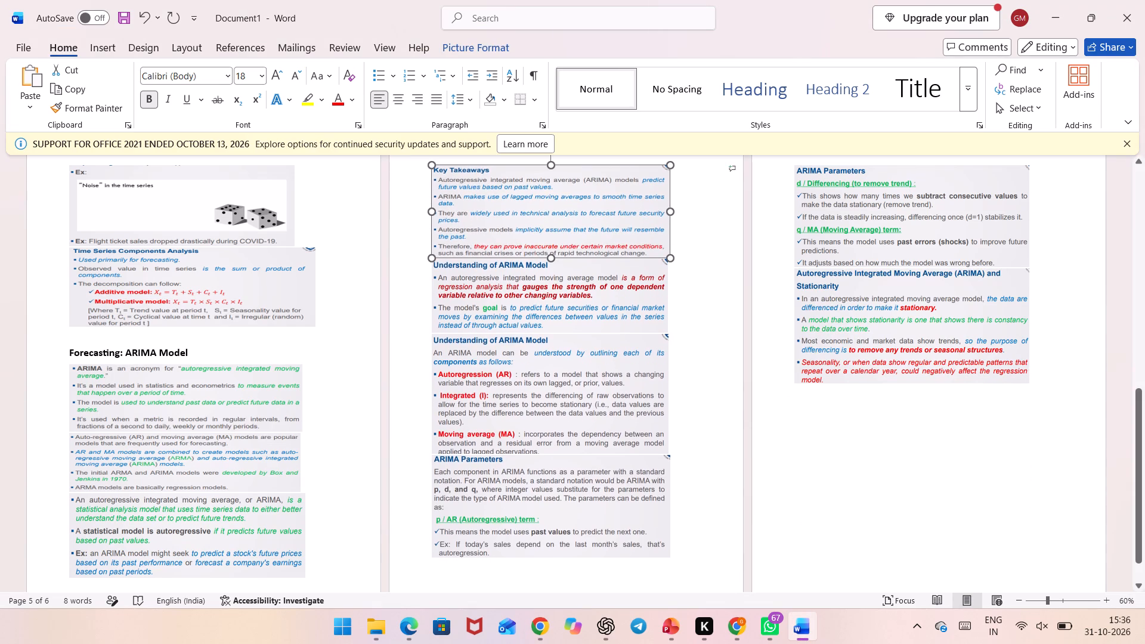
drag(595, 258, 595, 267)
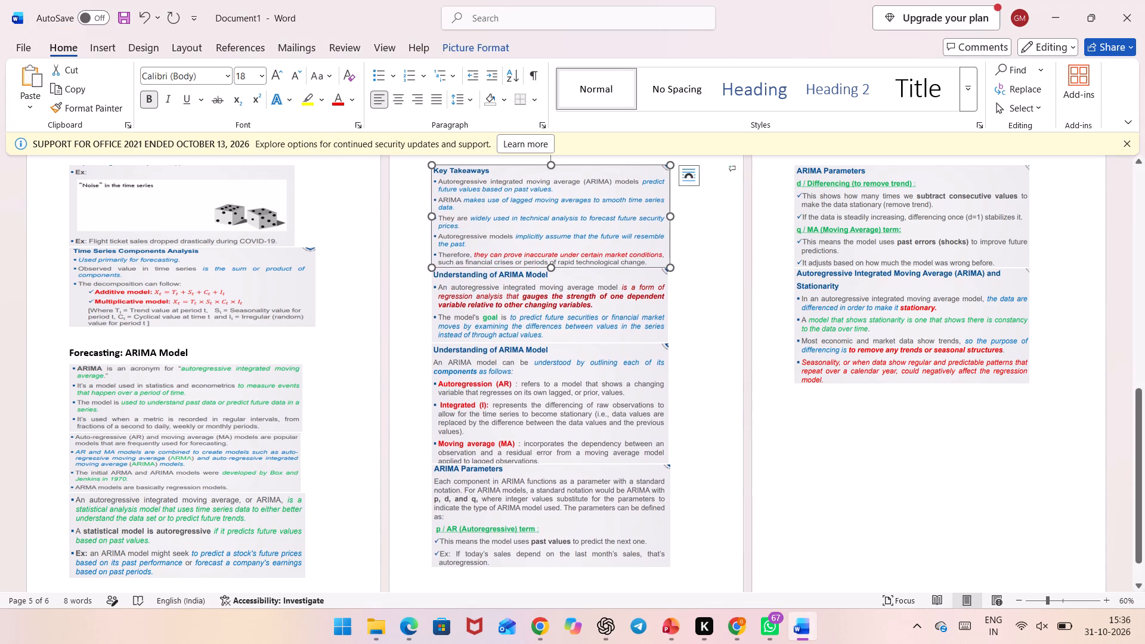
drag(671, 214, 708, 223)
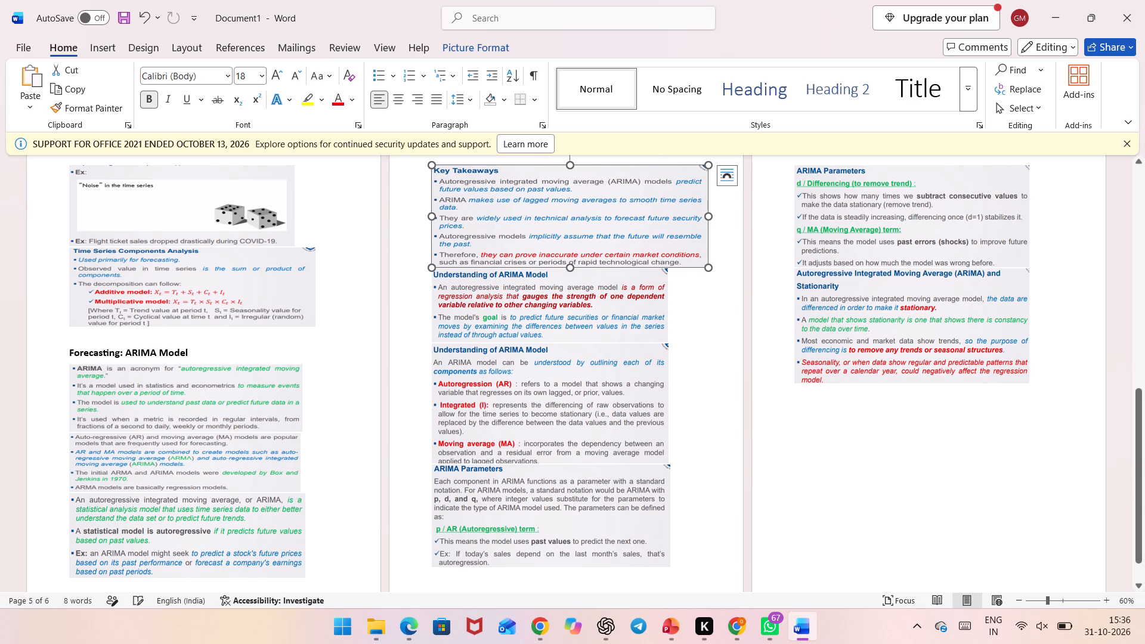
Widen both Understanding of ARIMA Model snips and the p-term ARIMA Parameters snip to about the Key Takeaways width, making the first slightly taller.
click(609, 304)
drag(550, 344, 550, 357)
drag(665, 311, 692, 313)
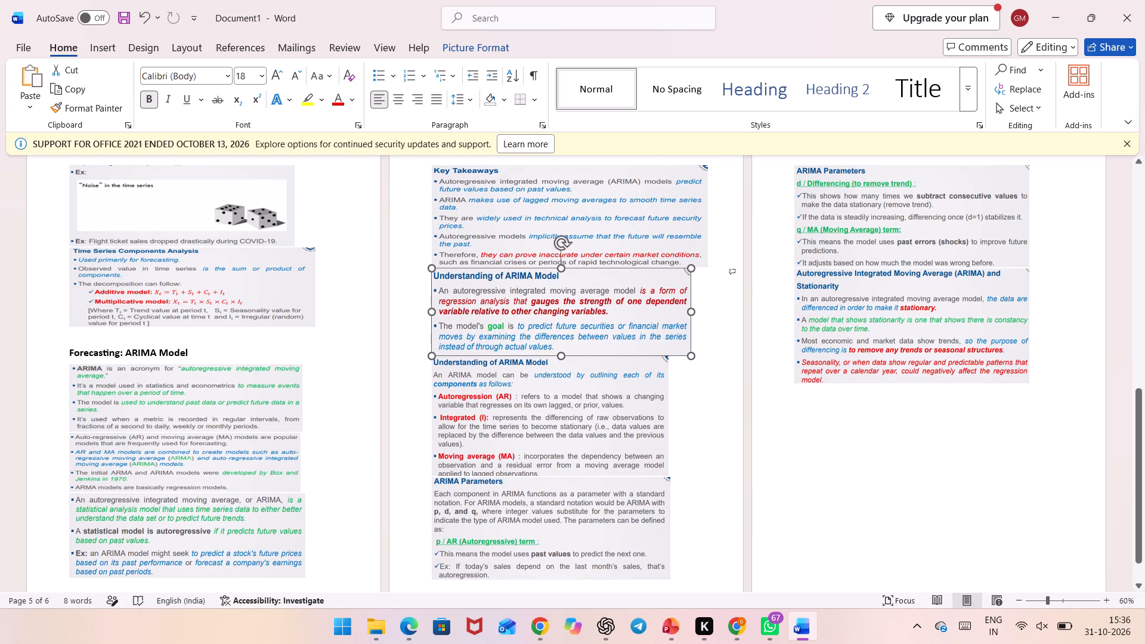
drag(692, 313, 703, 320)
click(598, 392)
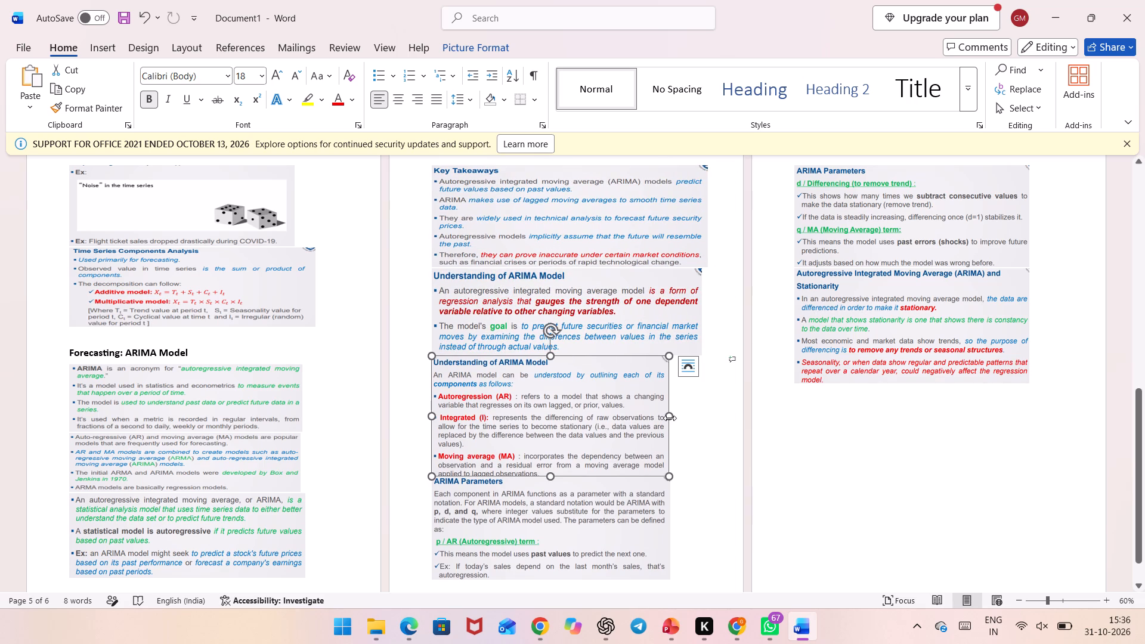
drag(670, 418, 705, 422)
click(620, 493)
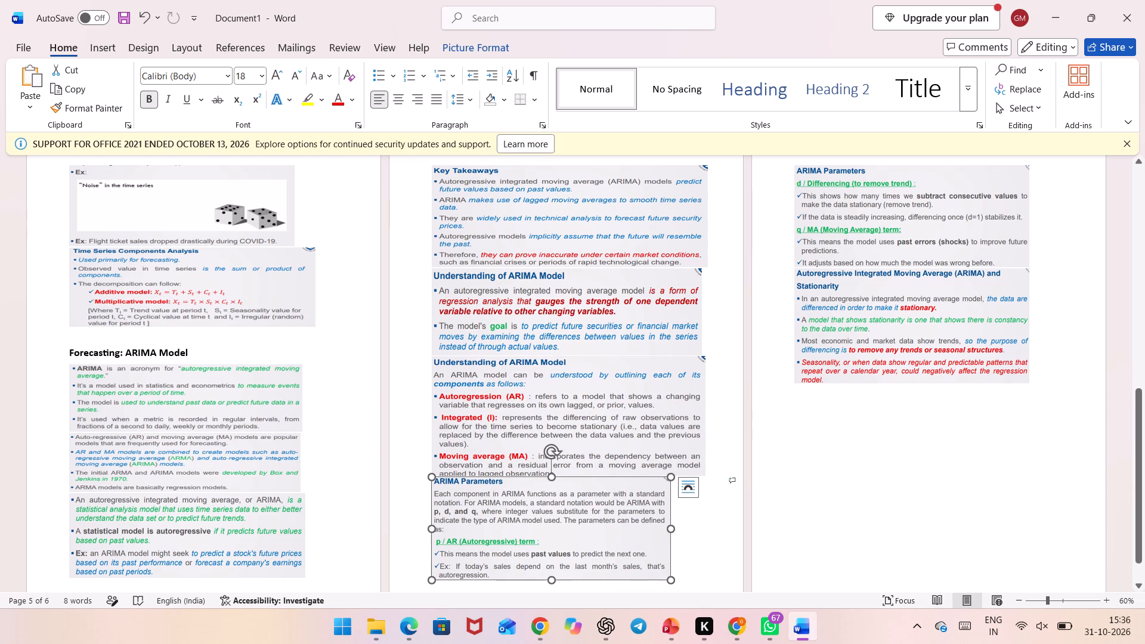
drag(669, 528, 704, 533)
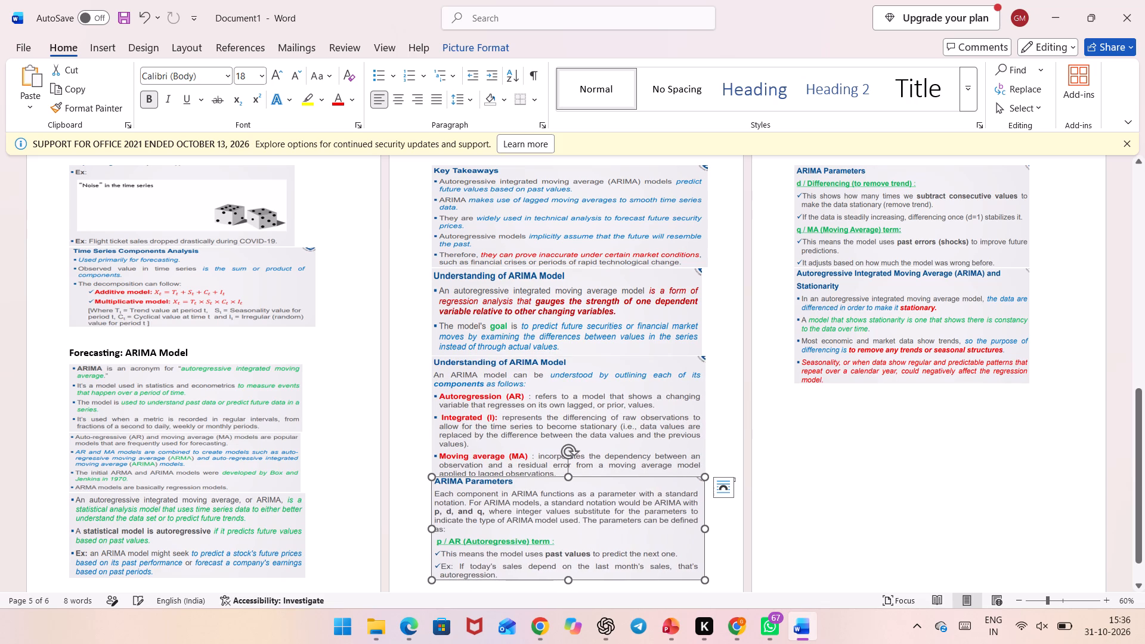
Reduce the heights of the d and q terms snip and the ARIMA and Stationarity snip on the last page.
click(916, 229)
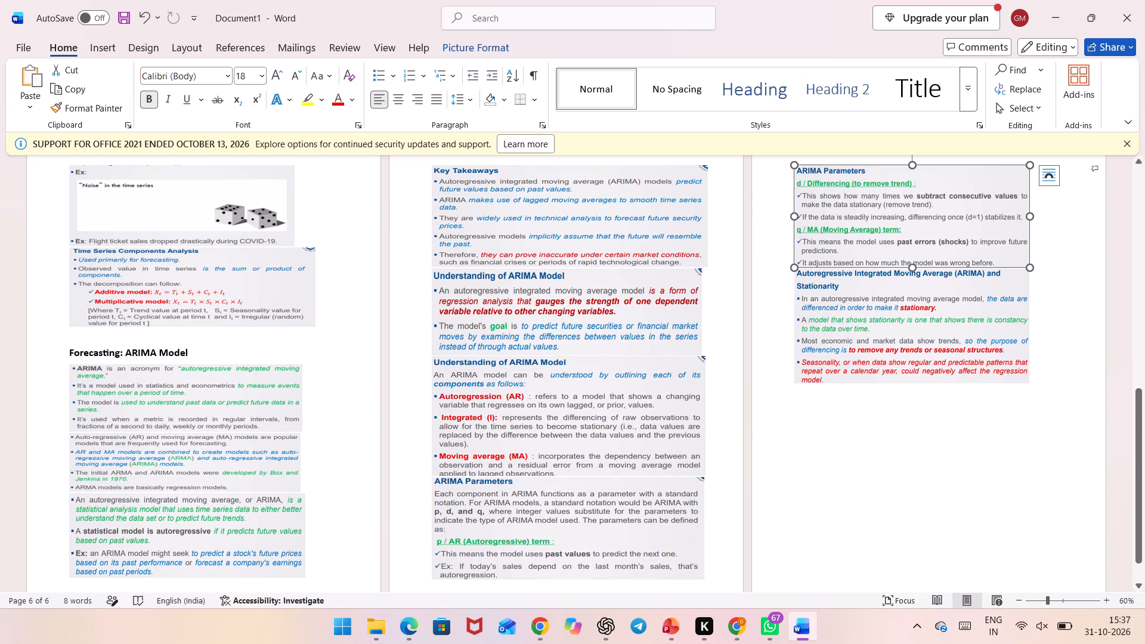
drag(912, 266, 933, 250)
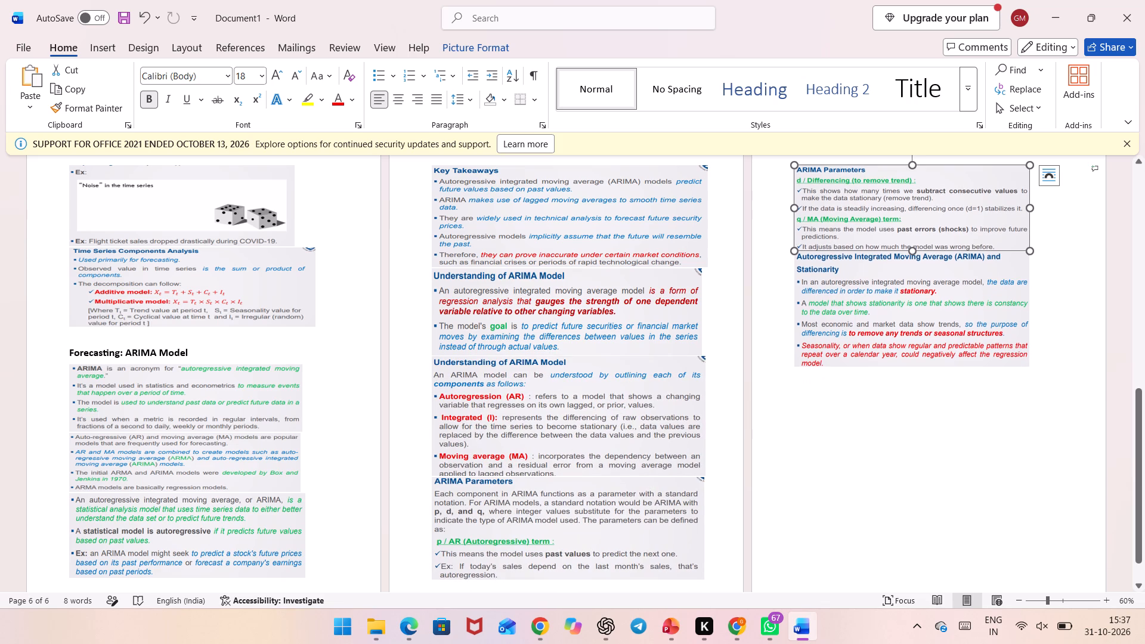
click(917, 332)
drag(913, 367, 940, 346)
click(1053, 340)
key(Return)
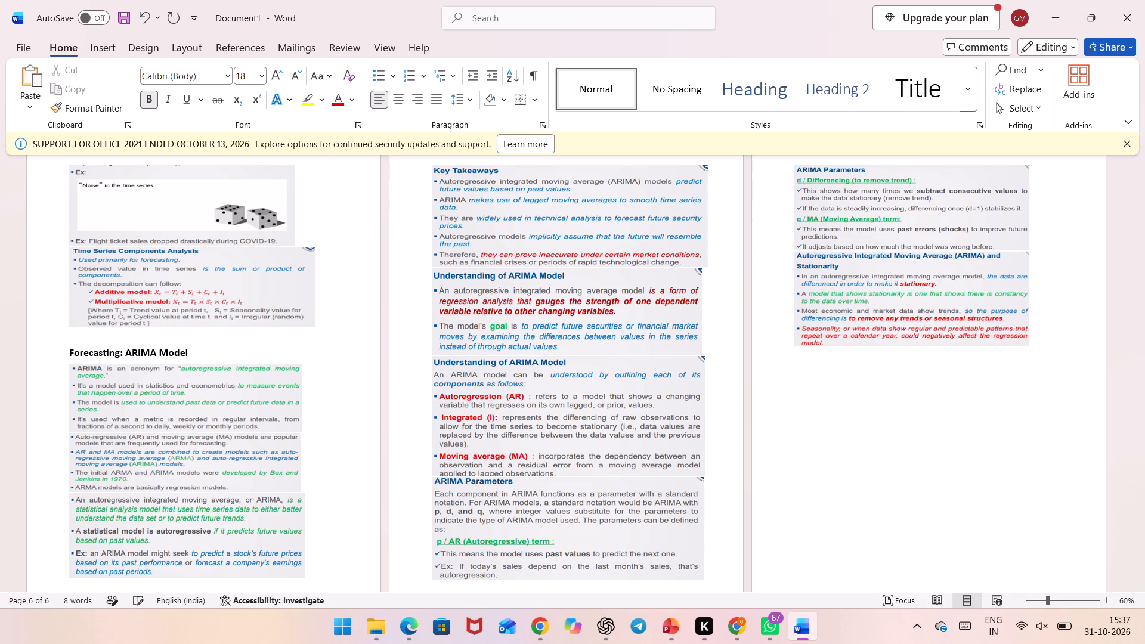
key(alt+Tab)
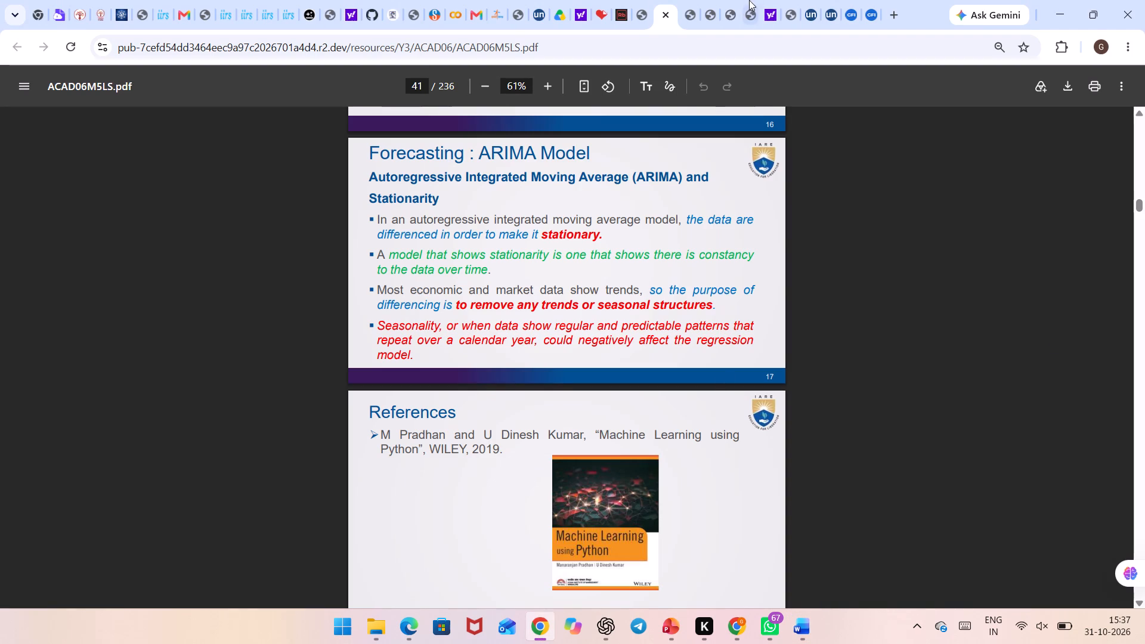
key(alt+Tab)
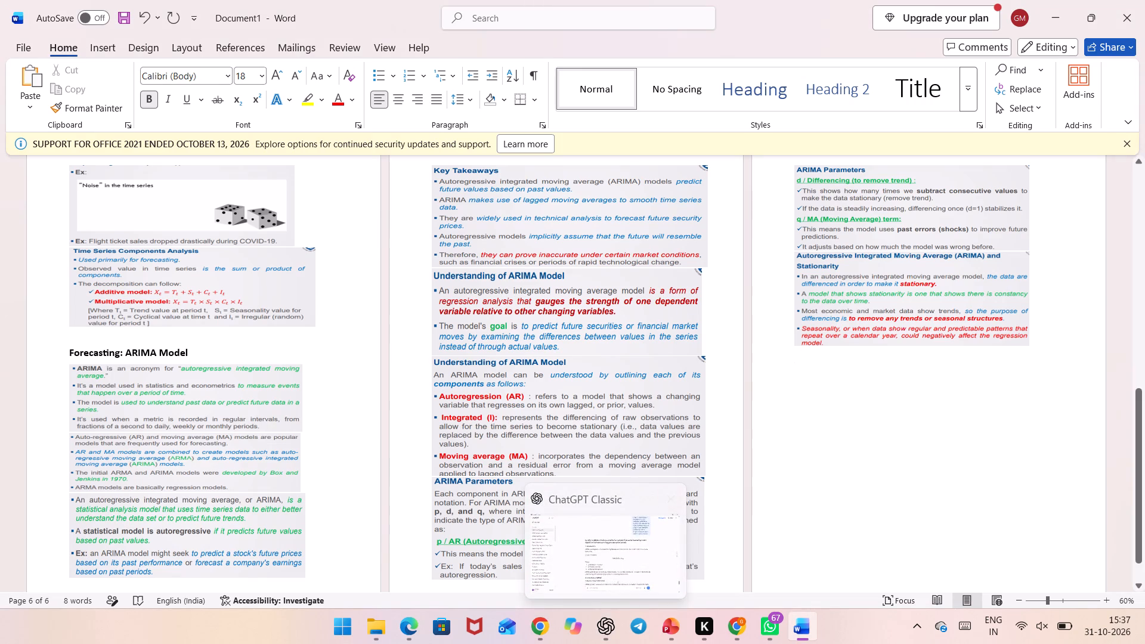
click(605, 627)
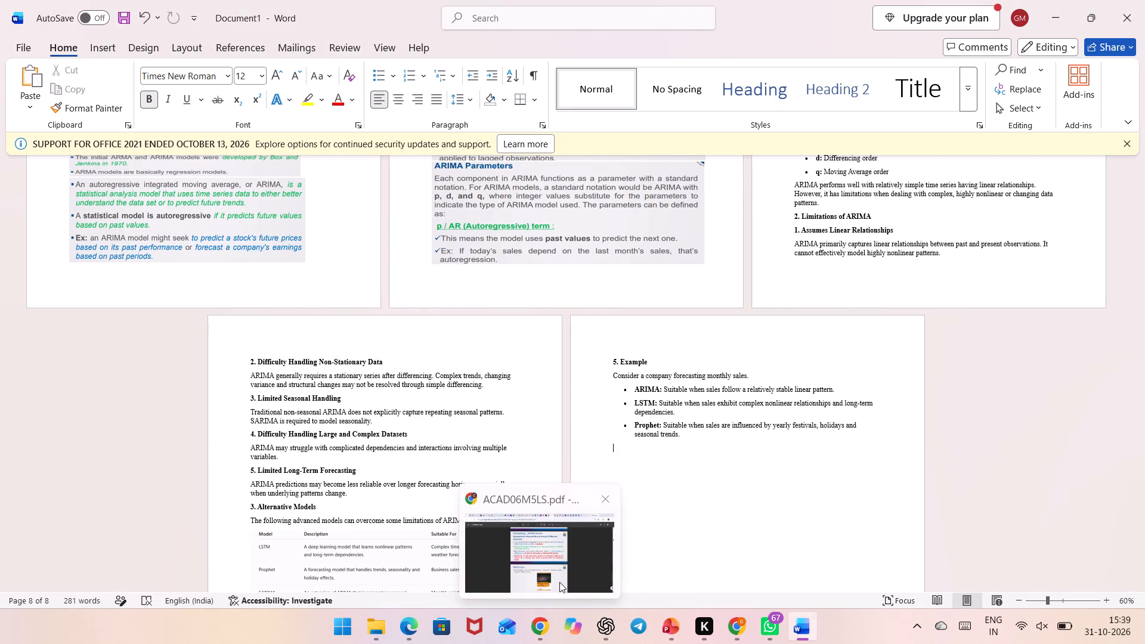
click(559, 582)
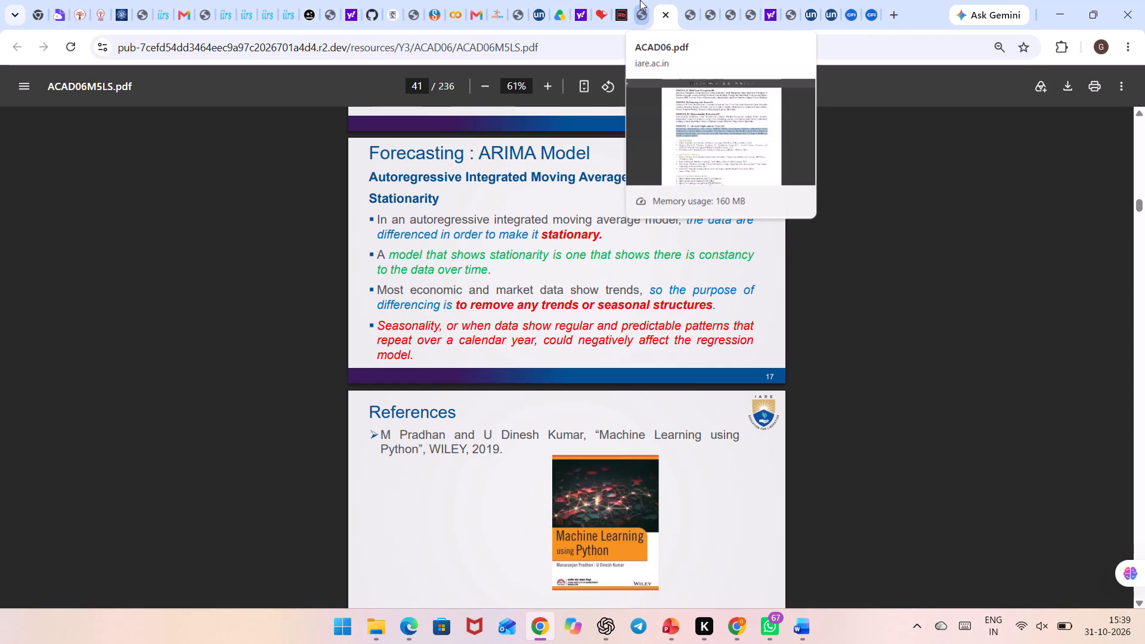
click(691, 10)
scroll(441, 394, up, 4)
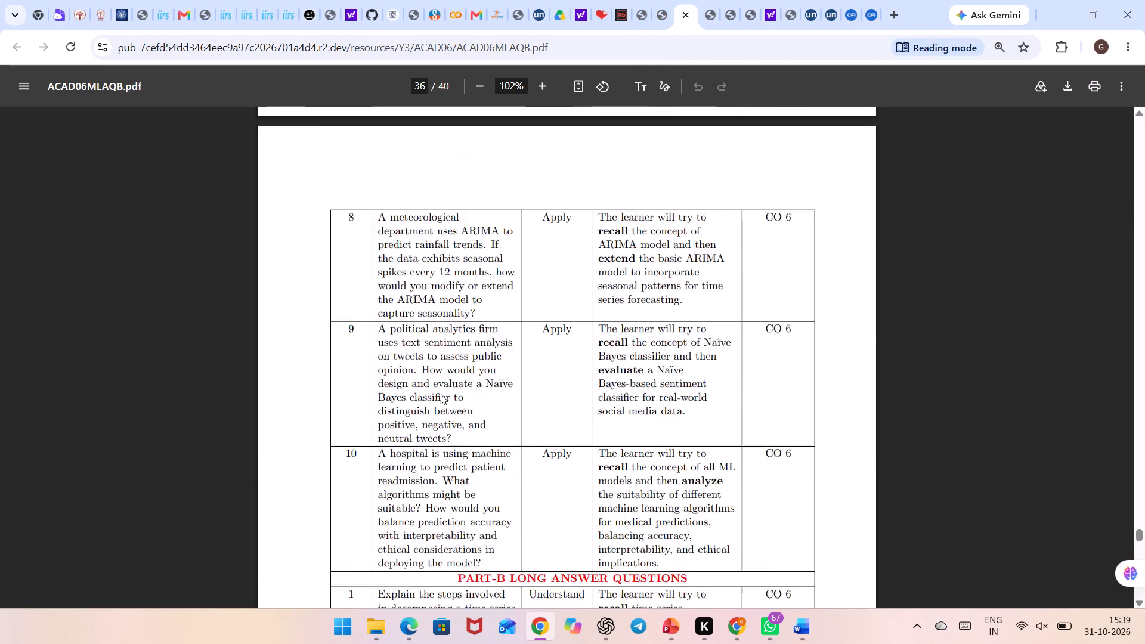
scroll(441, 394, up, 3)
scroll(441, 394, down, 2)
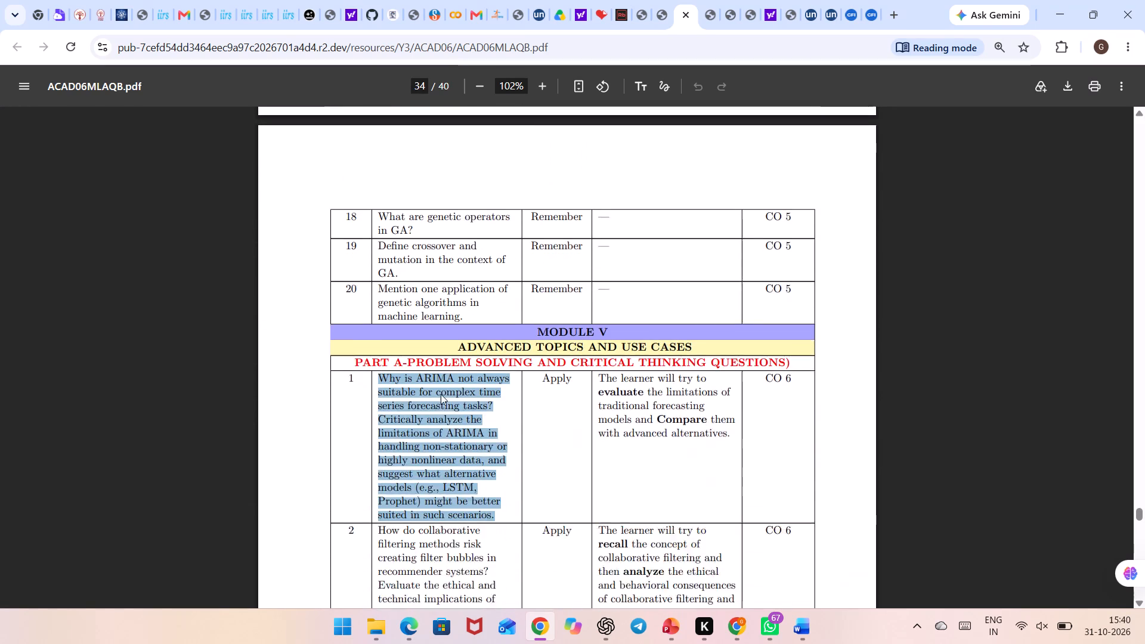
scroll(441, 394, down, 3)
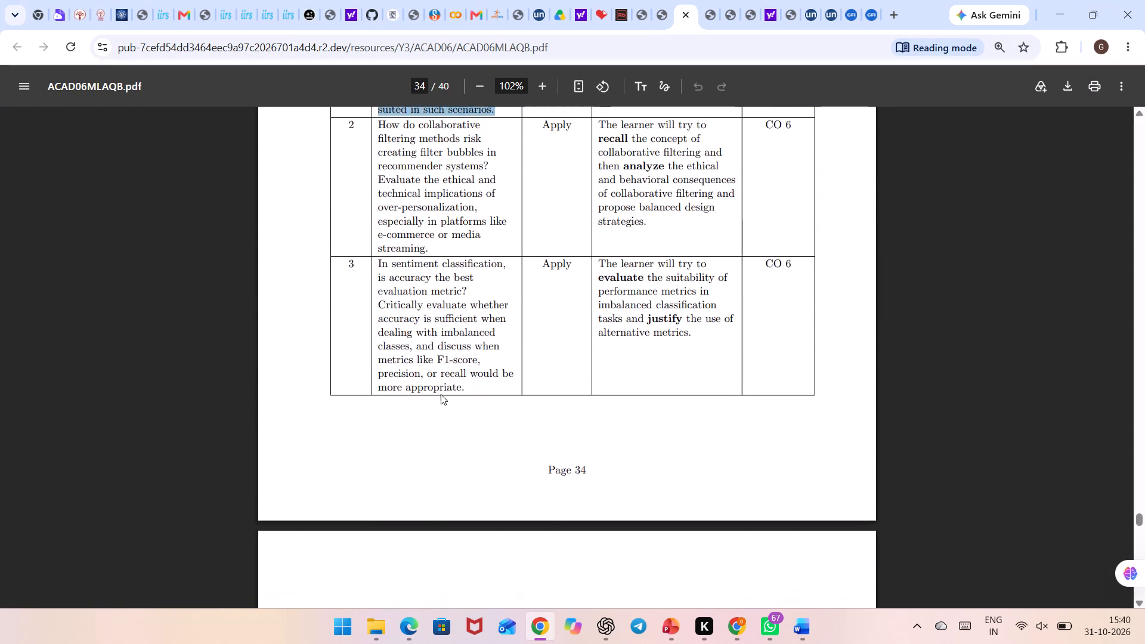
scroll(441, 394, down, 2)
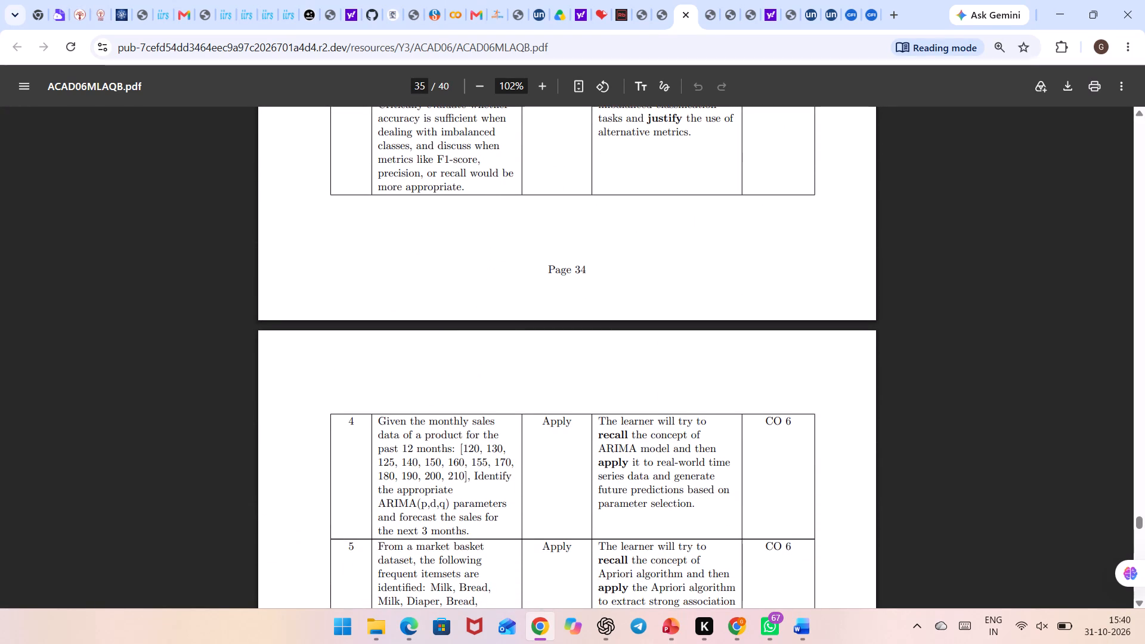
key(alt+Tab)
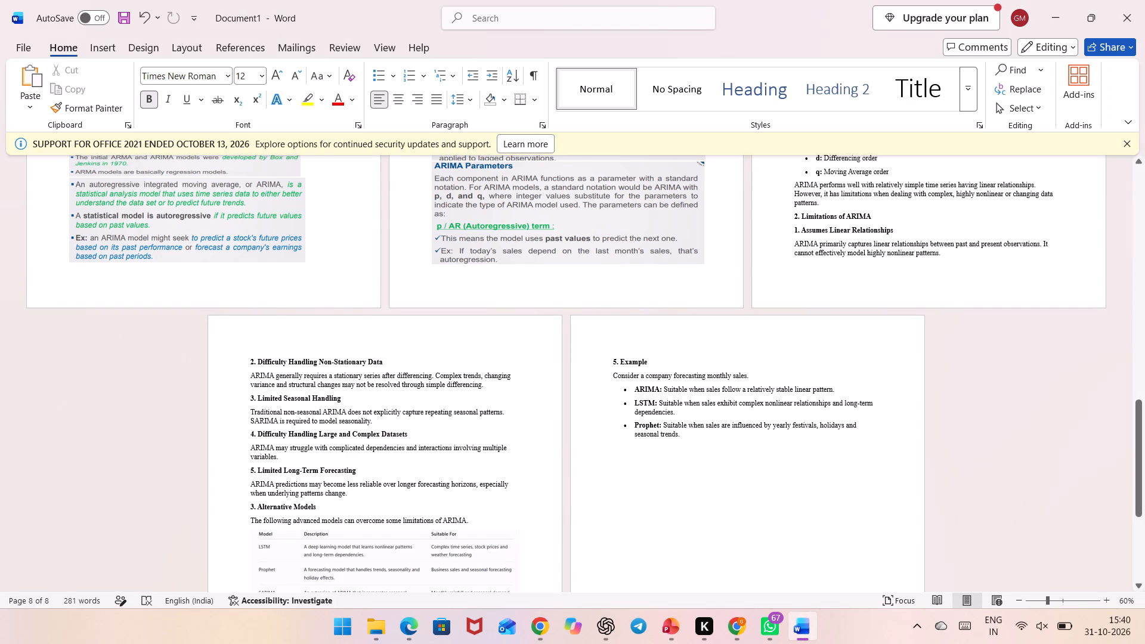
text(4.)
key(space)
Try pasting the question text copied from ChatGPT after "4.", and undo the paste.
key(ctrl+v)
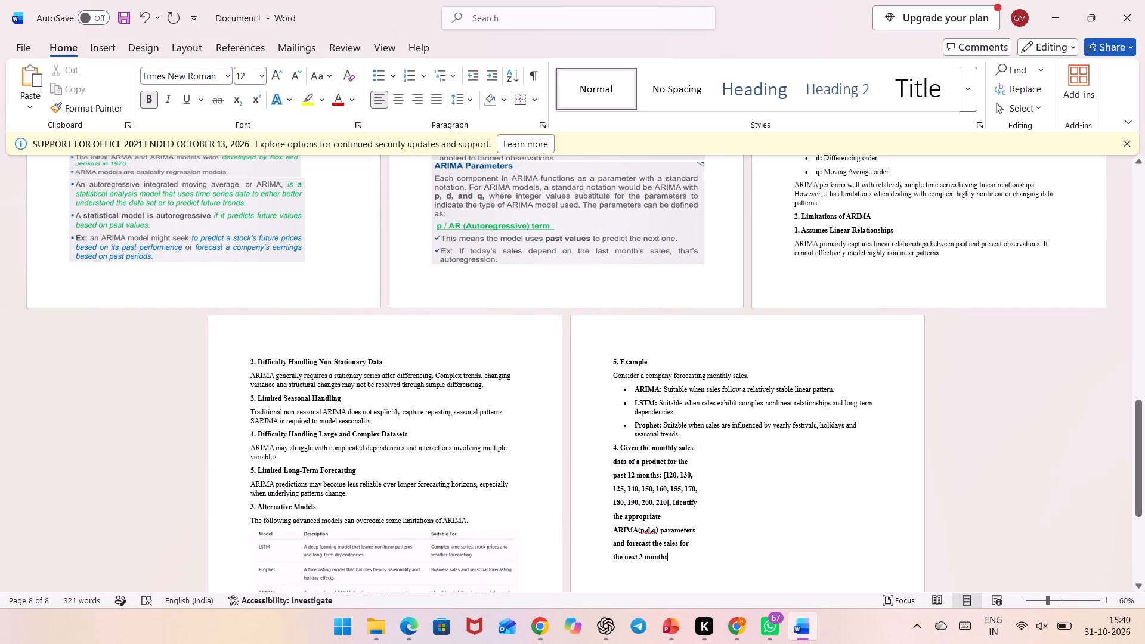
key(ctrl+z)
Copy question 4's text from the question bank PDF, paste it after "4." in Word, and start a new line below.
key(alt+Tab)
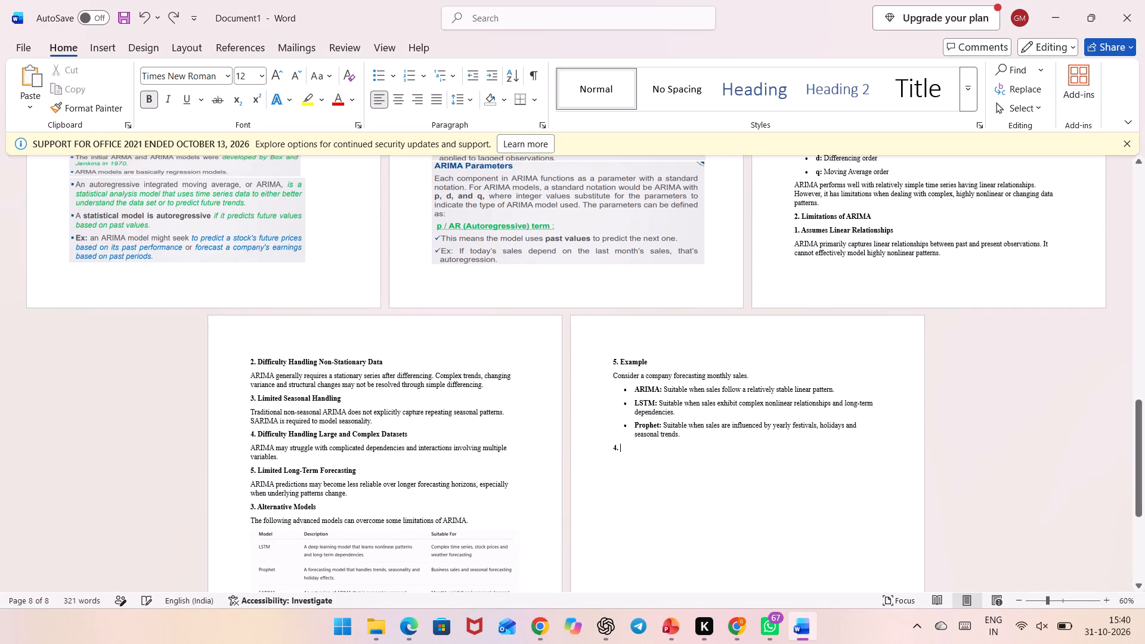
scroll(484, 488, down, 1)
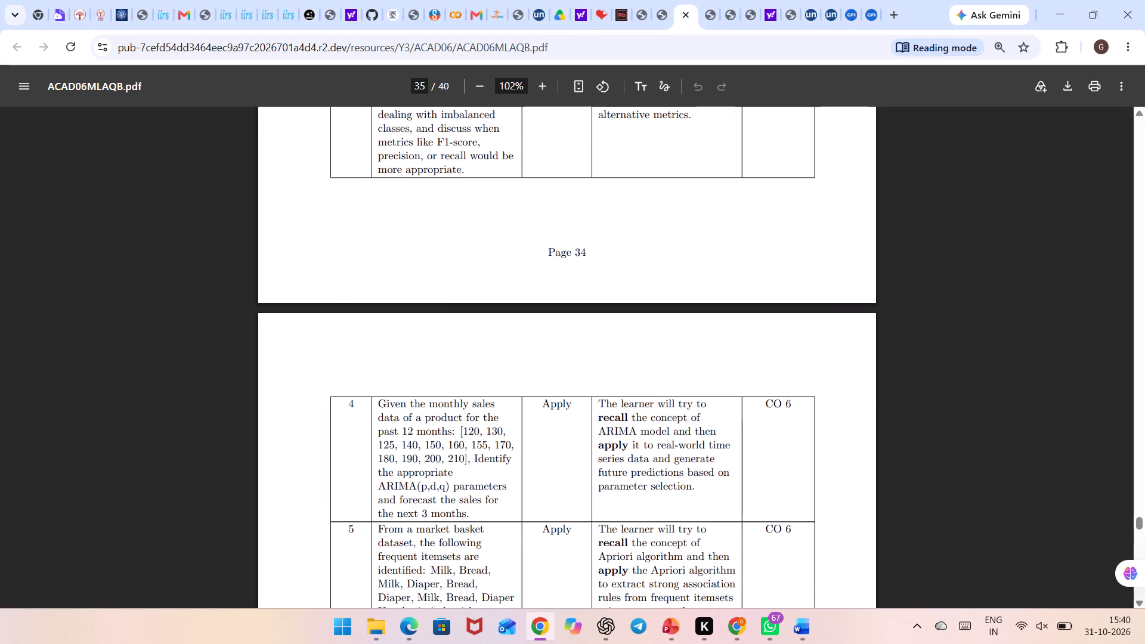
drag(376, 405, 472, 513)
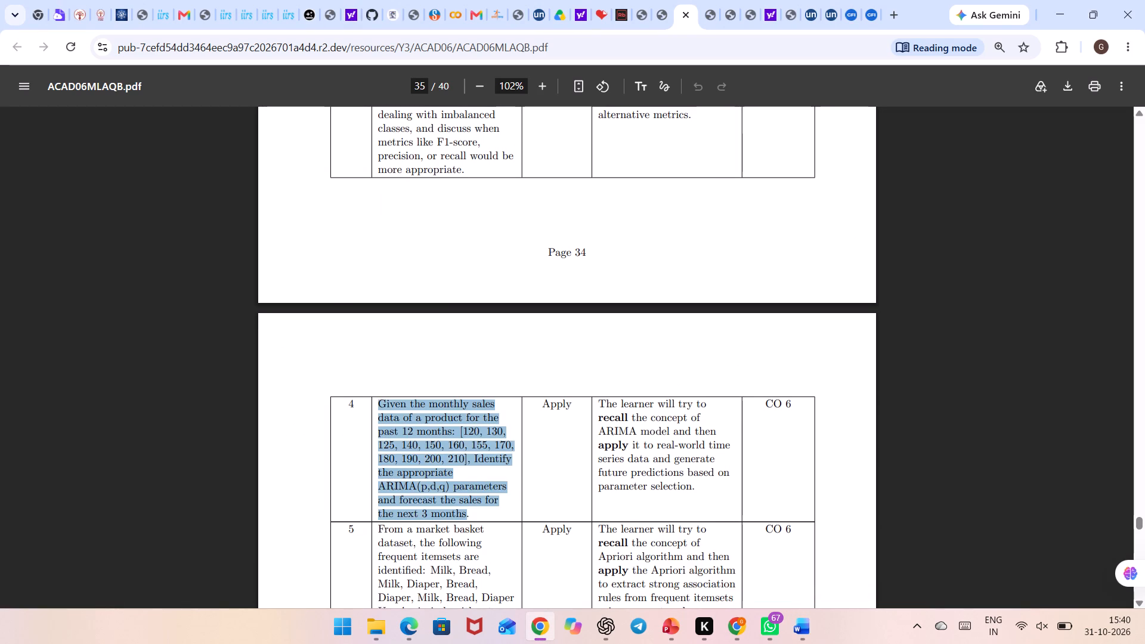
key(ctrl+c)
key(alt+Tab)
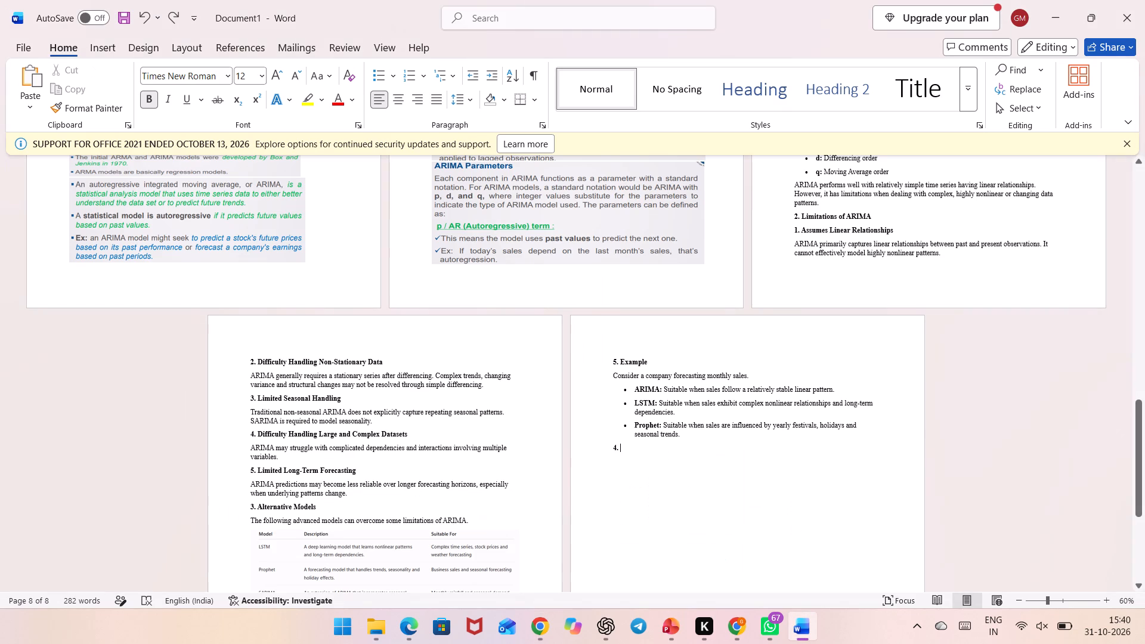
key(ctrl+v)
key(Return)
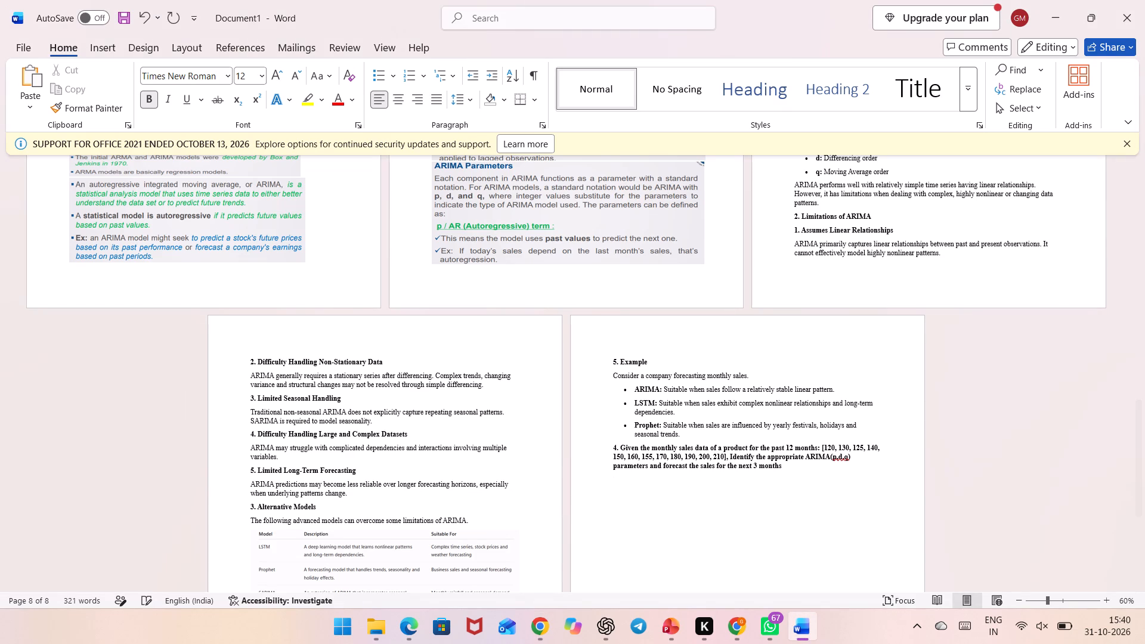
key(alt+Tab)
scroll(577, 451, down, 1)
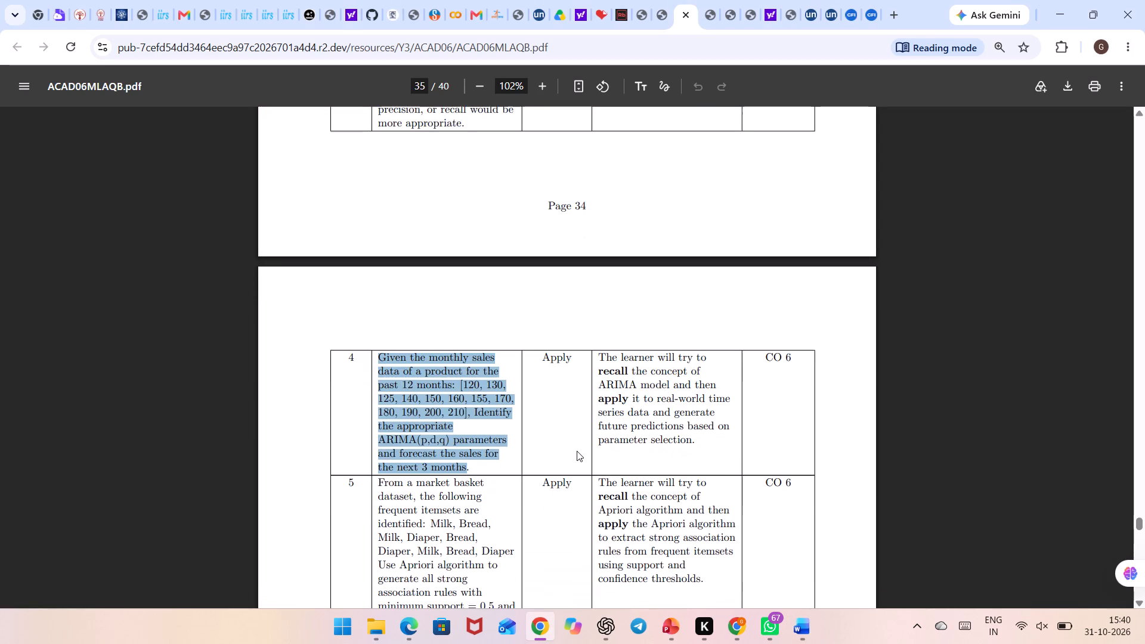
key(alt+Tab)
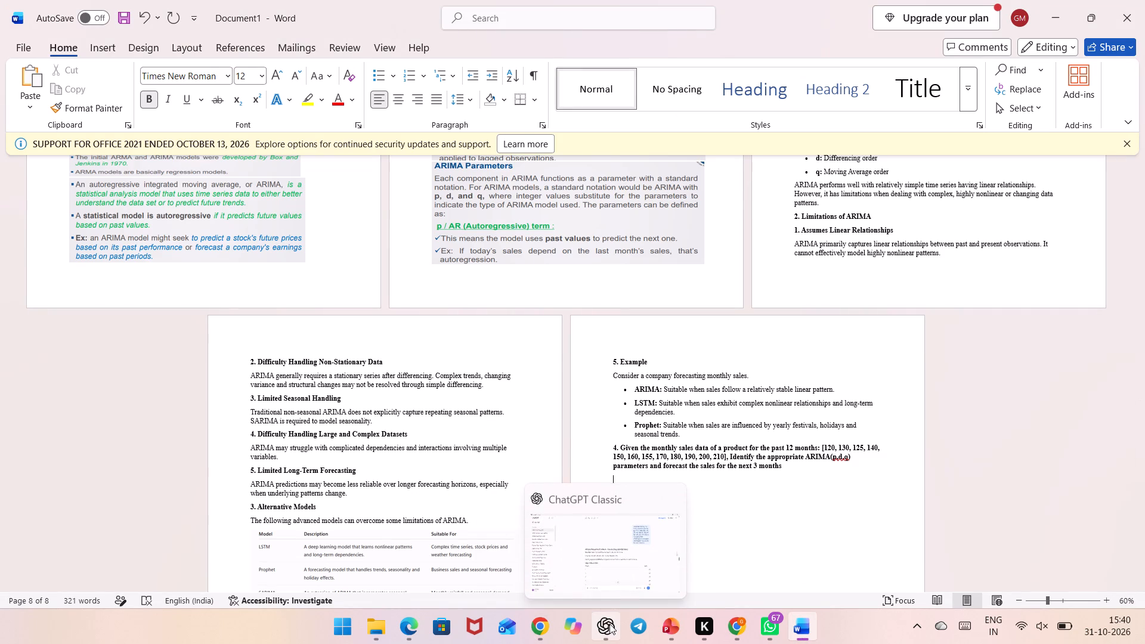
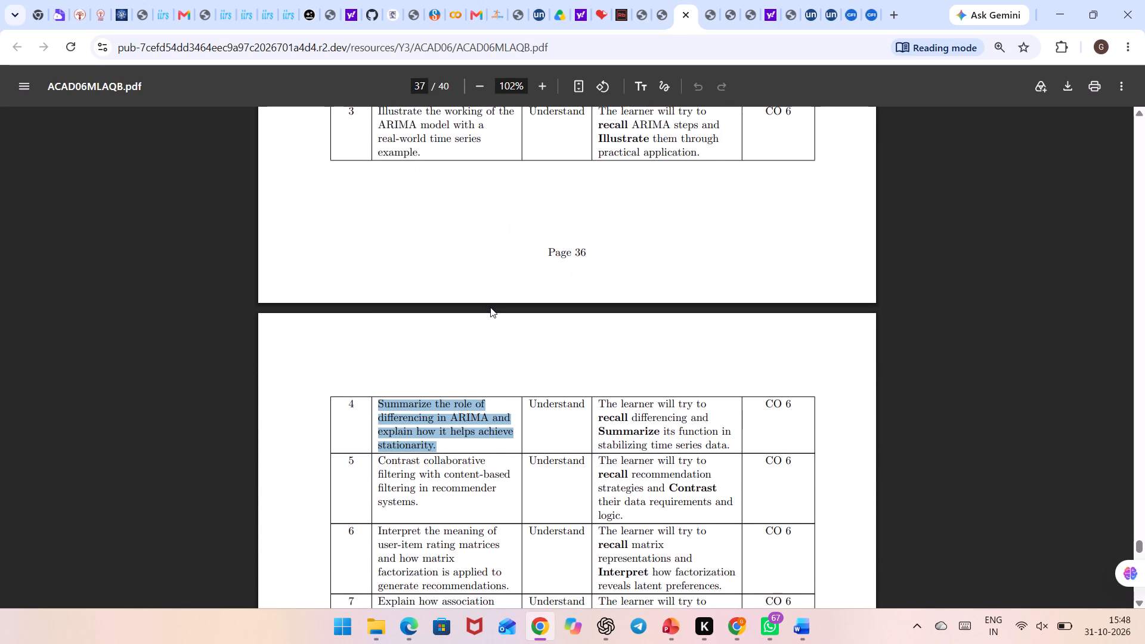
scroll(490, 307, down, 1)
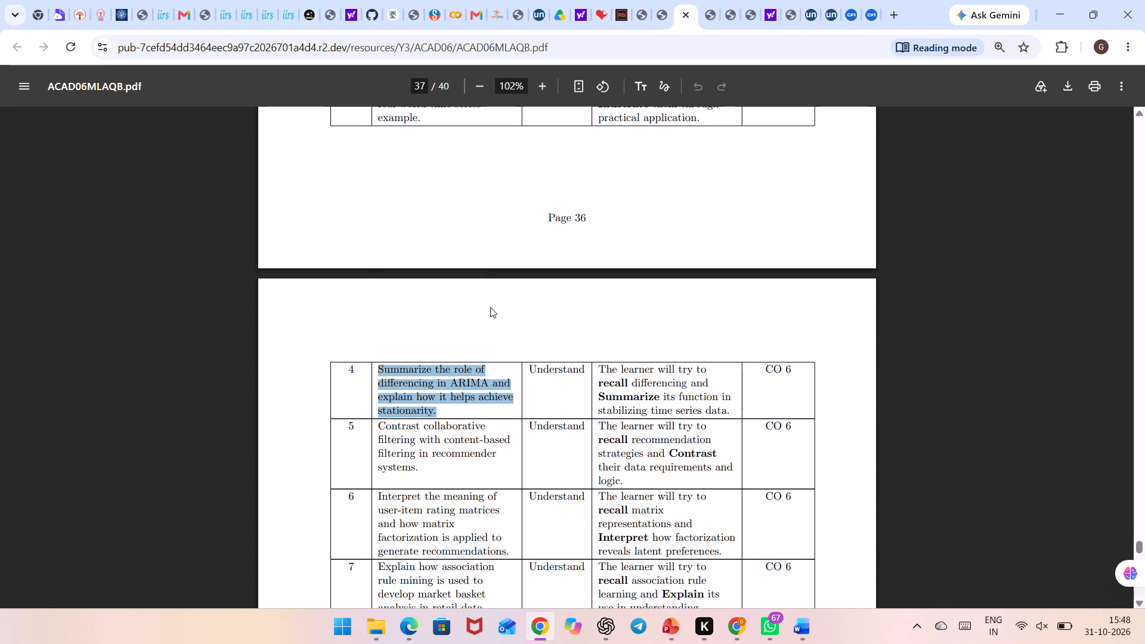
scroll(490, 307, down, 1)
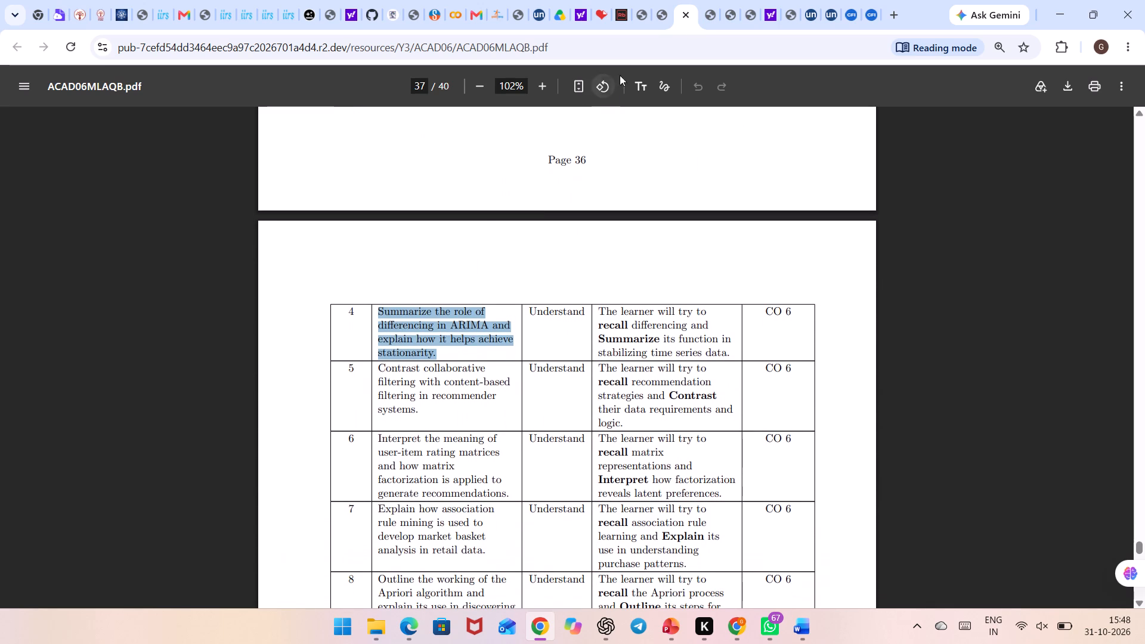
Look through the introductory Recommender Systems slides in ACAD06M5LS.pdf, up to the popular algorithms slide.
click(657, 0)
scroll(503, 363, down, 2)
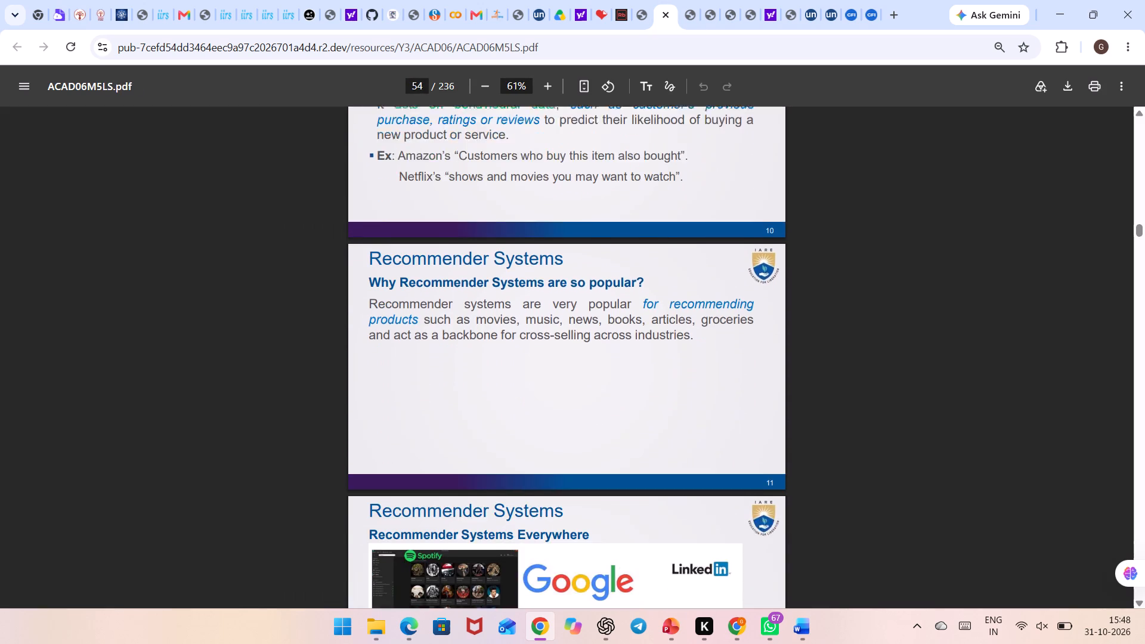
scroll(503, 363, down, 3)
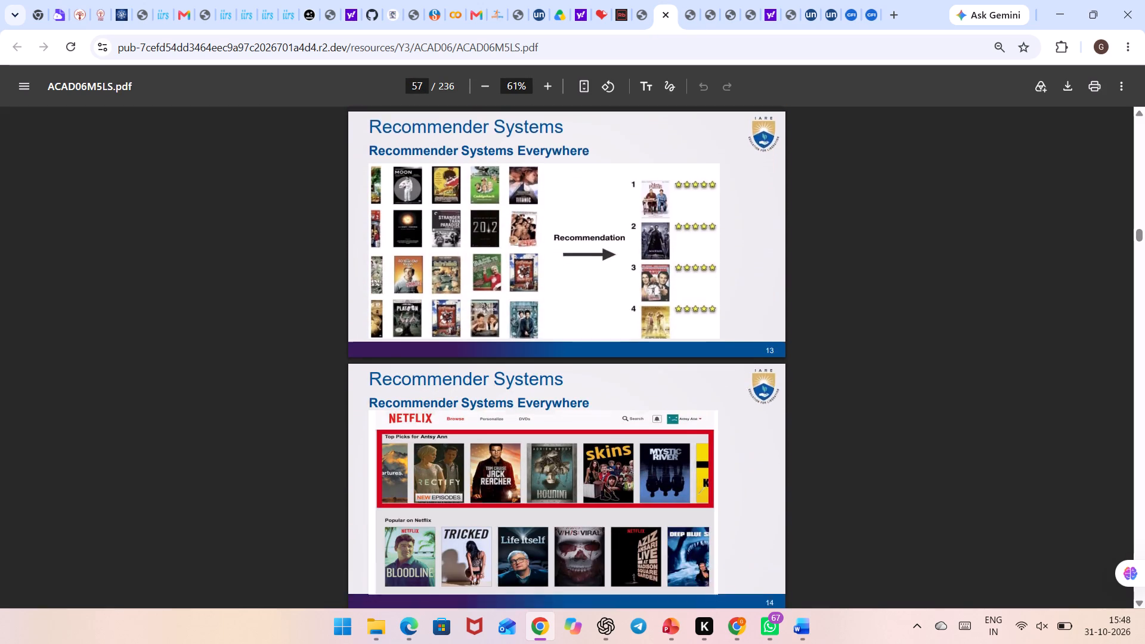
scroll(503, 363, down, 3)
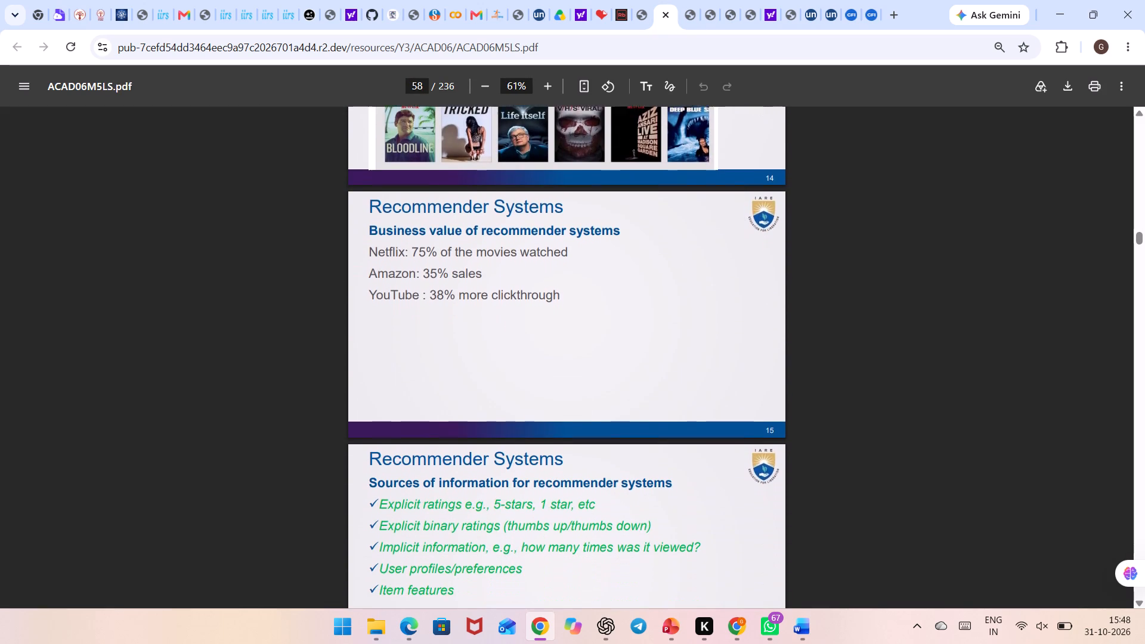
scroll(503, 363, down, 3)
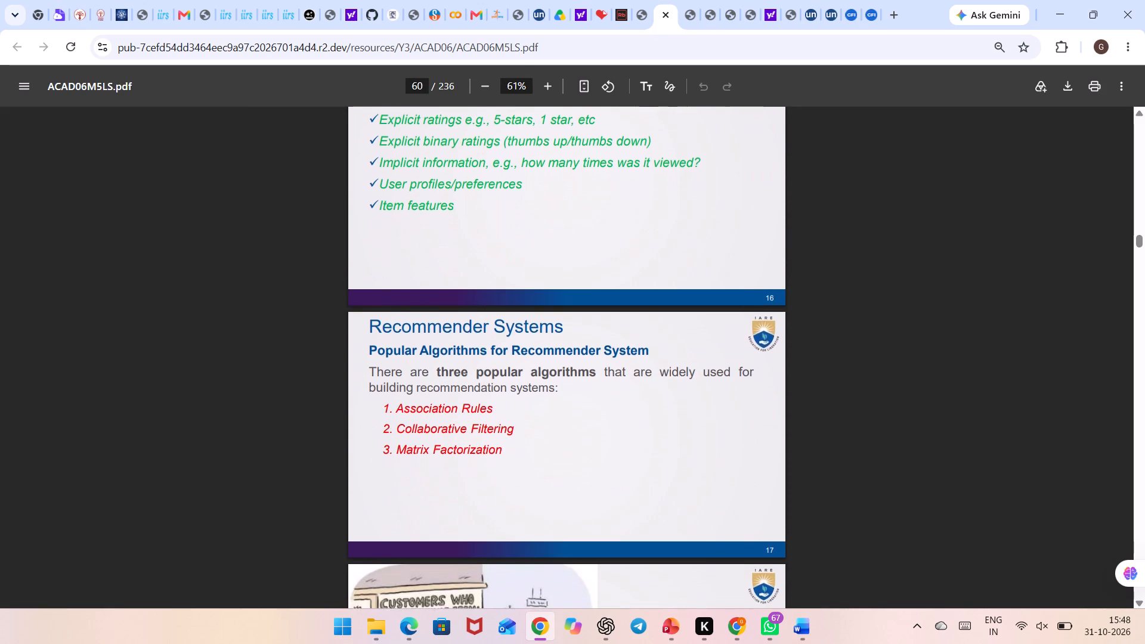
Skim the Association Rule Mining slides in ACAD06M5LS.pdf and continue to the opening Collaborative Filtering slides.
scroll(503, 363, down, 5)
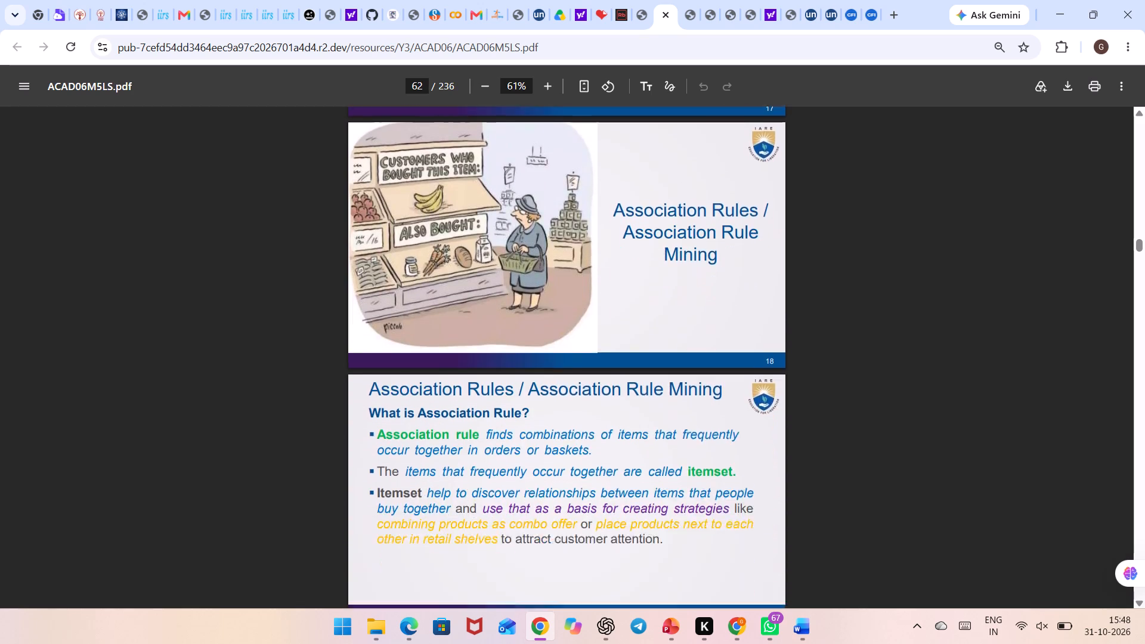
scroll(503, 363, down, 4)
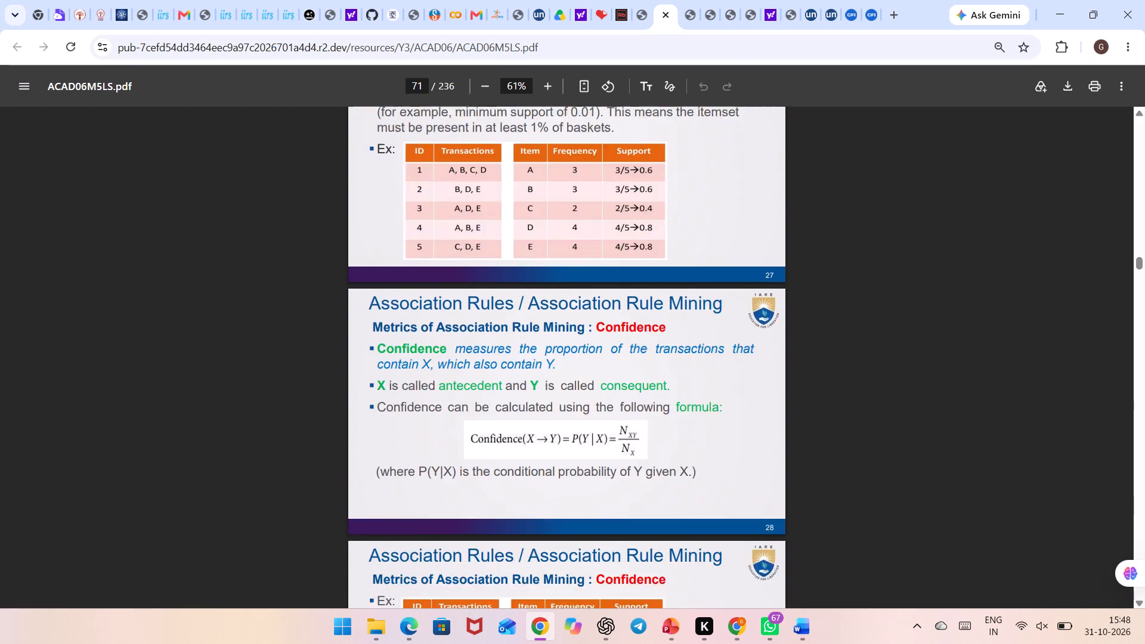
scroll(503, 363, down, 5)
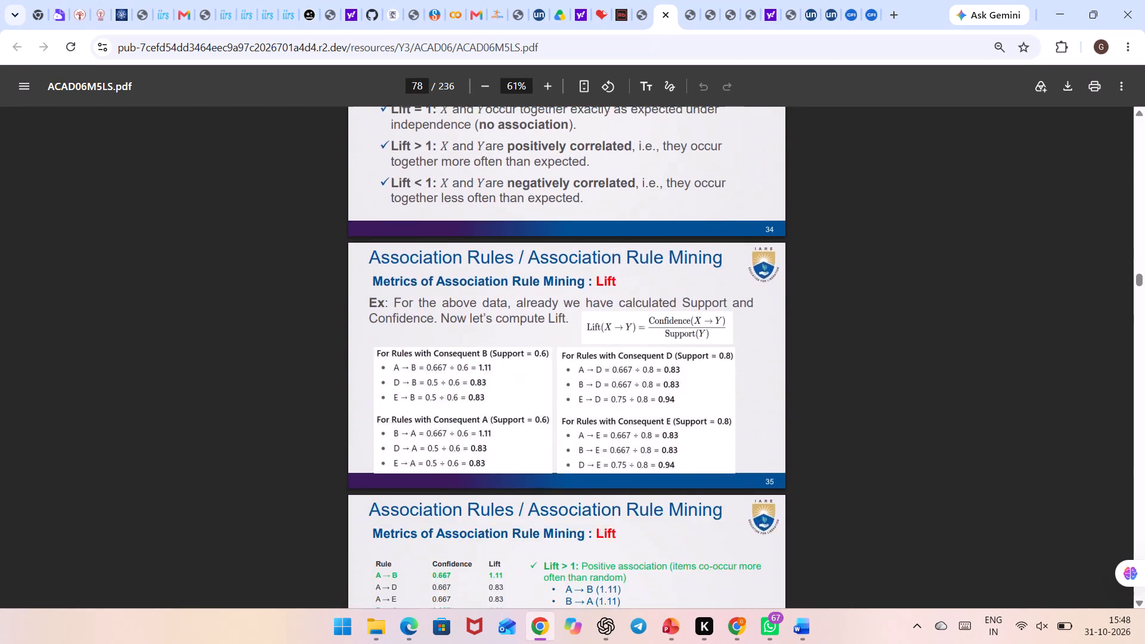
scroll(503, 363, down, 4)
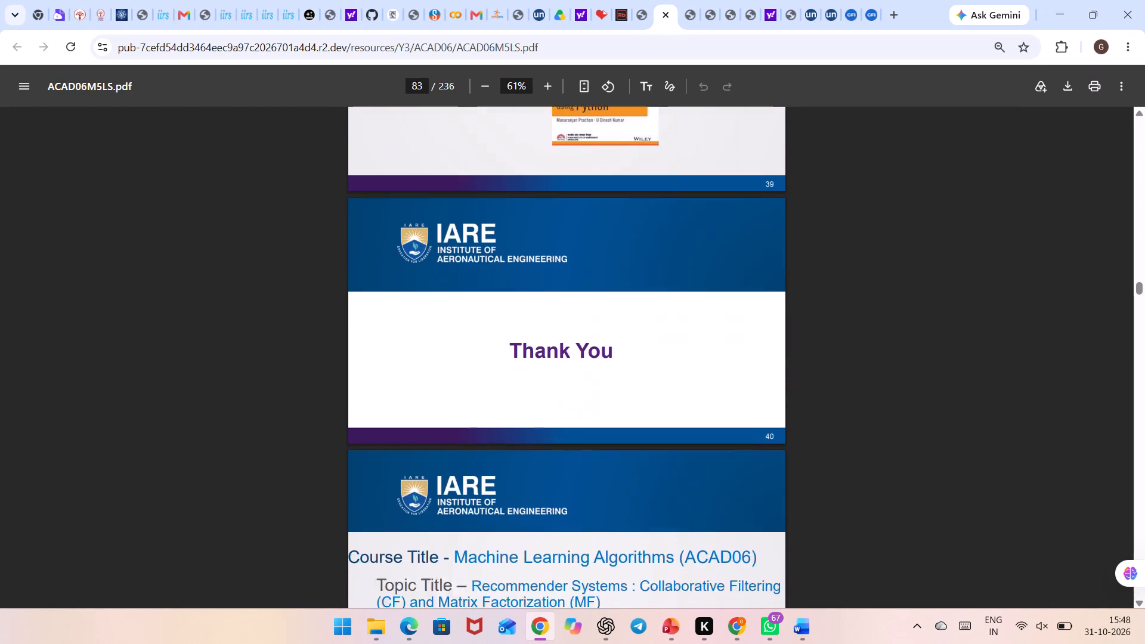
scroll(578, 456, down, 3)
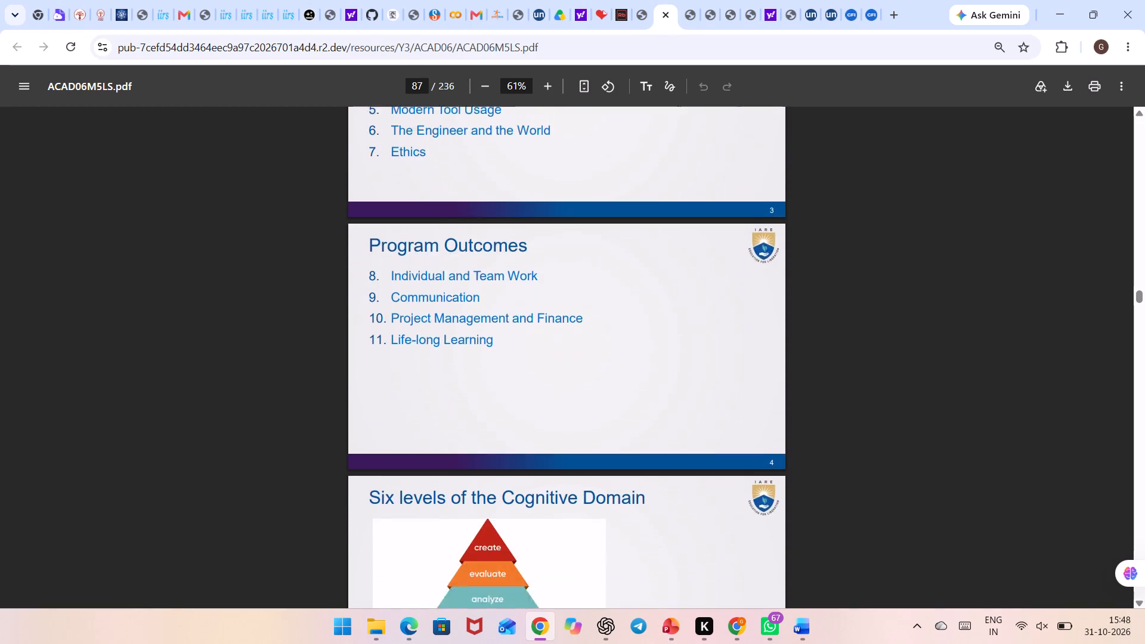
scroll(578, 456, down, 5)
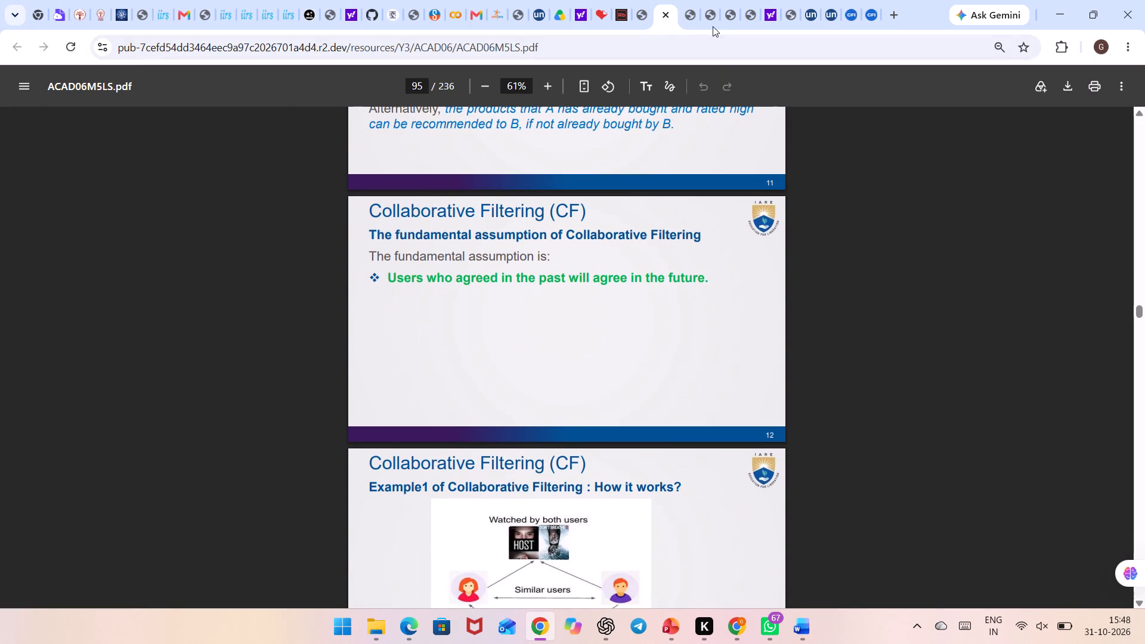
Recheck the question bank and Module V syllabus, and find the start of the Collaborative Filtering and Matrix Factorization lecture in the slides.
click(688, 18)
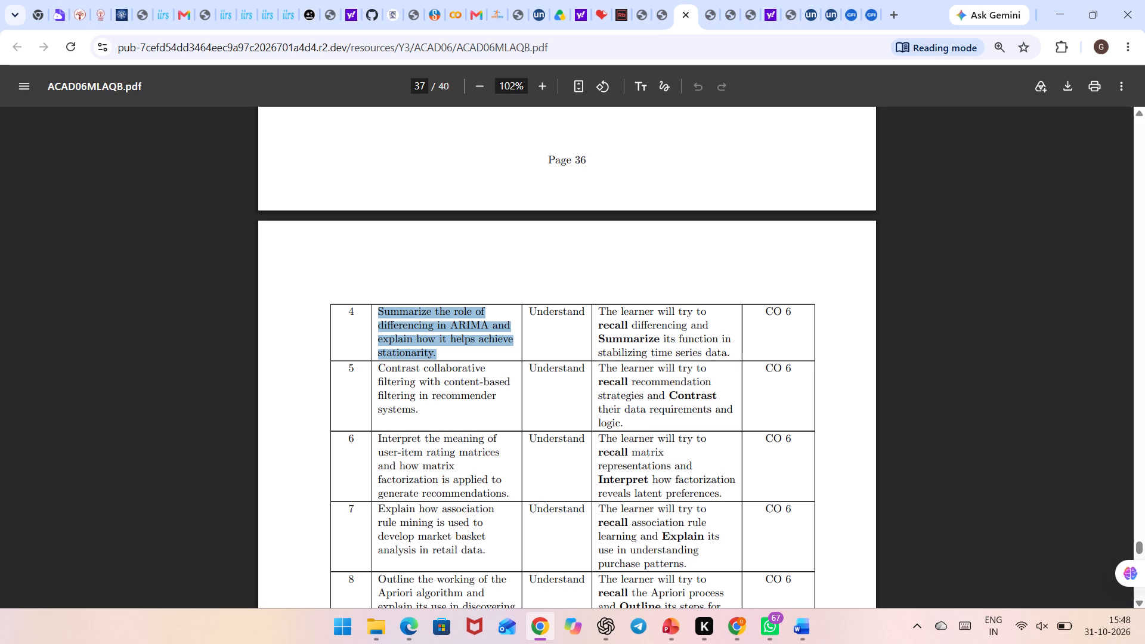
click(651, 18)
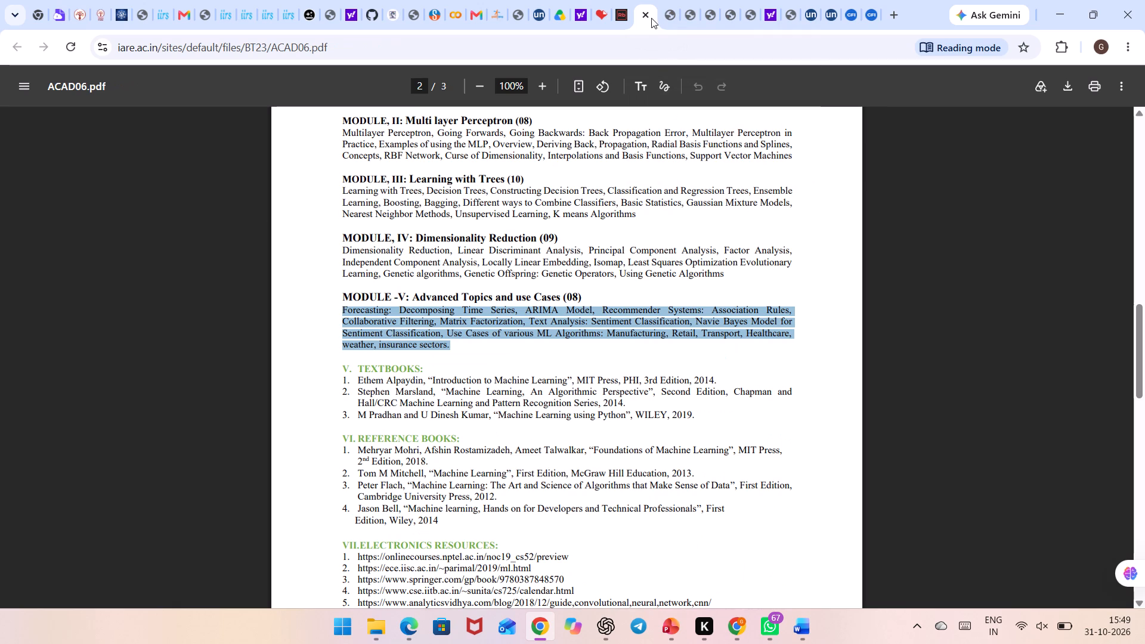
click(671, 17)
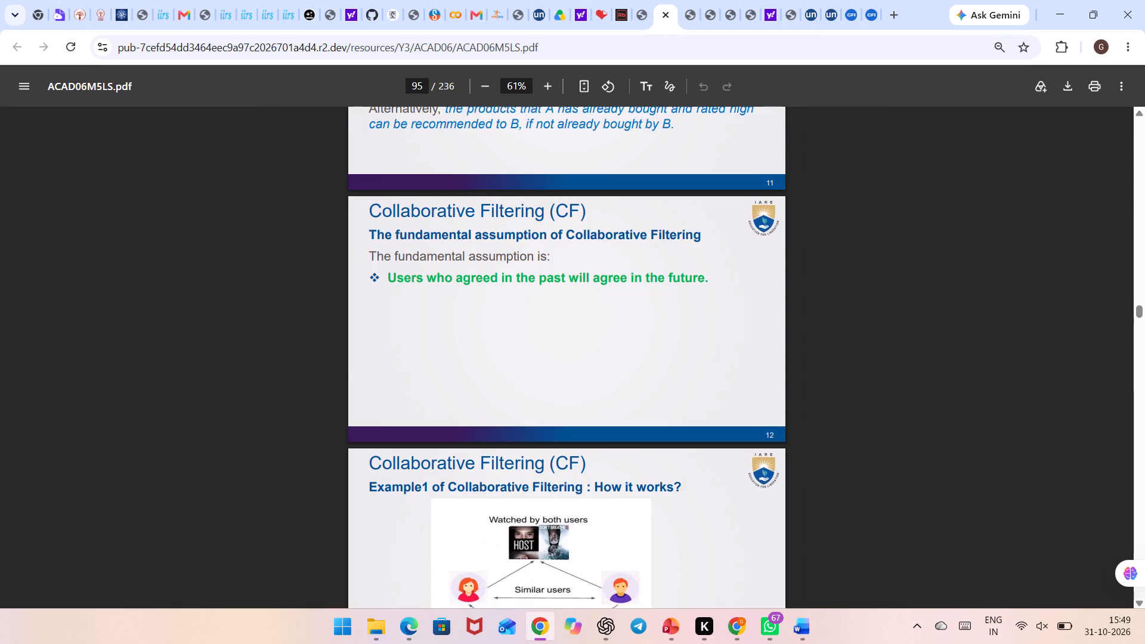
scroll(594, 275, up, 6)
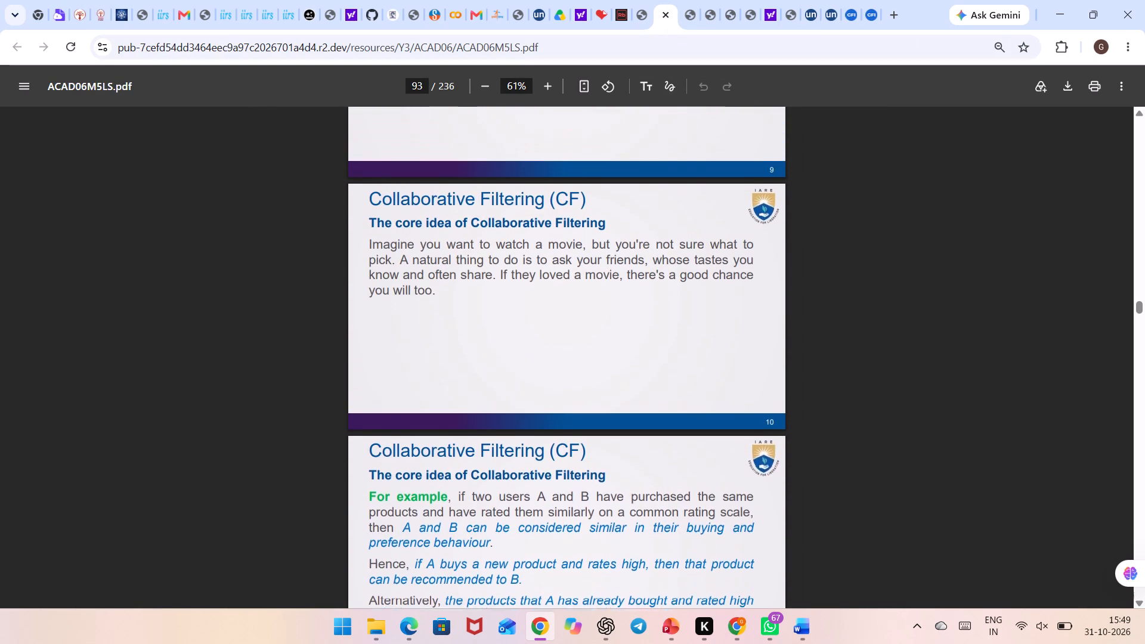
scroll(594, 275, up, 3)
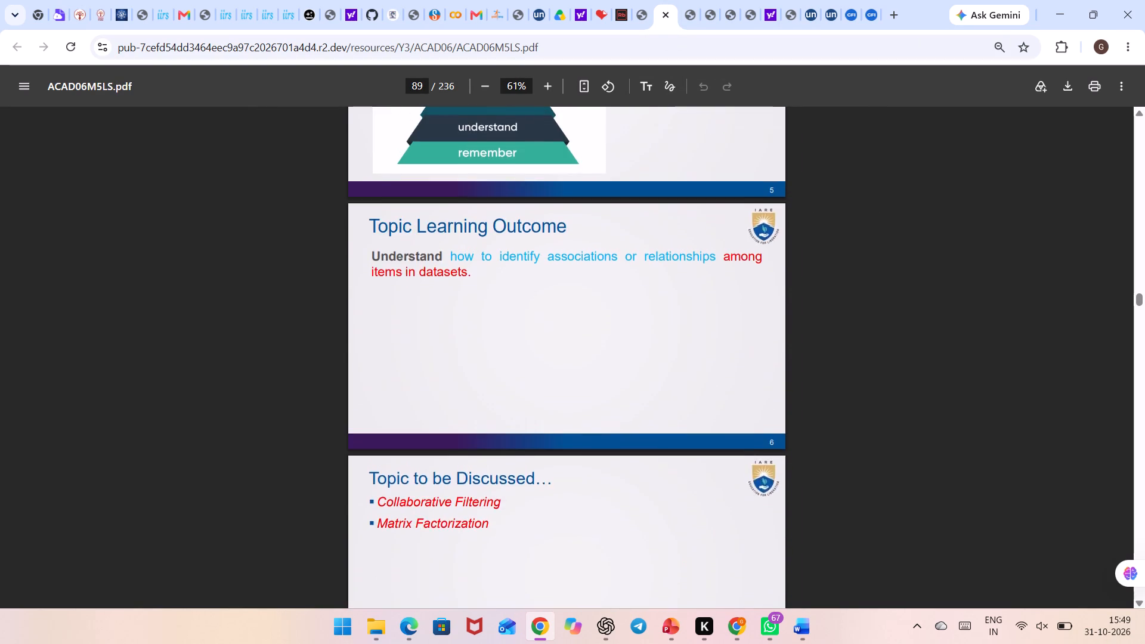
scroll(594, 275, up, 2)
scroll(594, 275, right, 1)
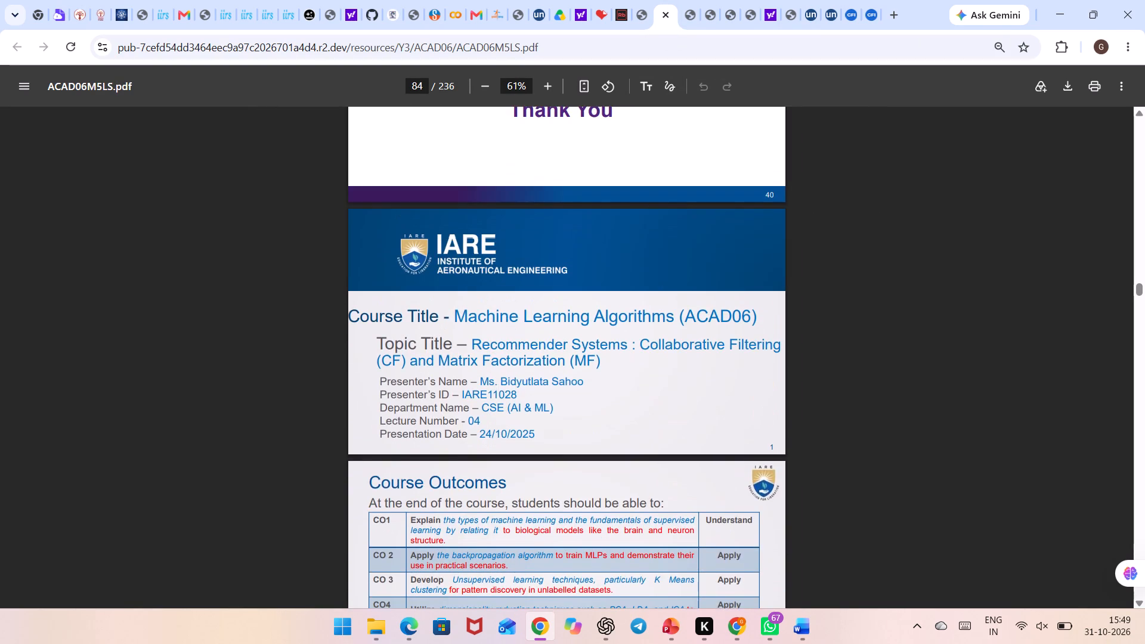
Read the Collaborative Filtering slides in ACAD06M5LS.pdf, from the introduction and movie-rating example through the user-based similarity method.
scroll(594, 275, down, 1)
scroll(556, 382, down, 2)
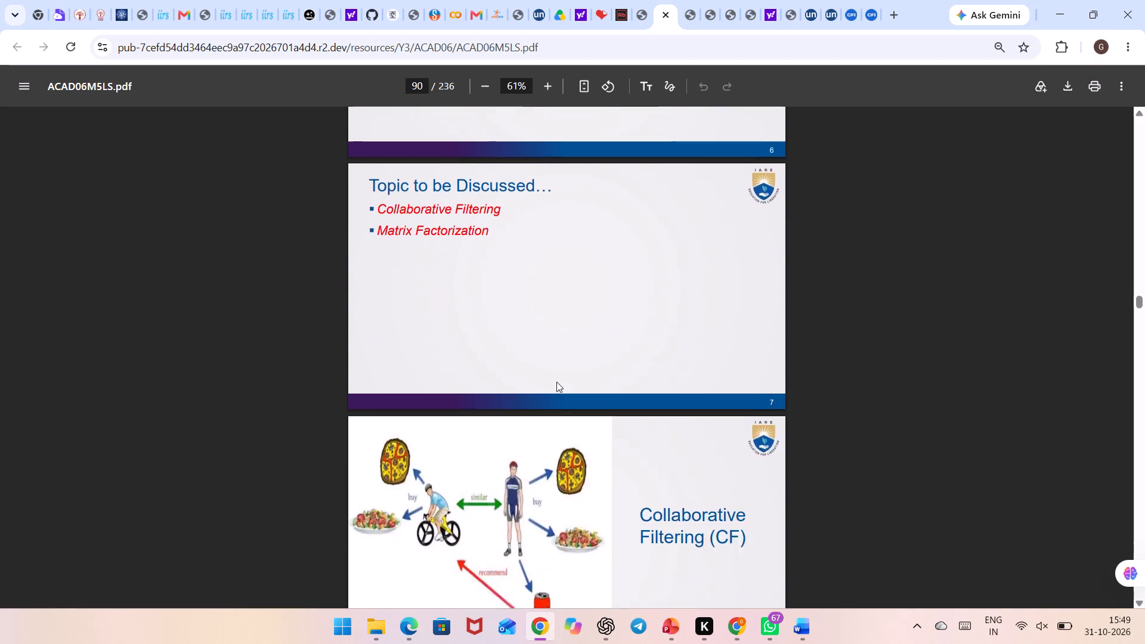
scroll(556, 382, down, 6)
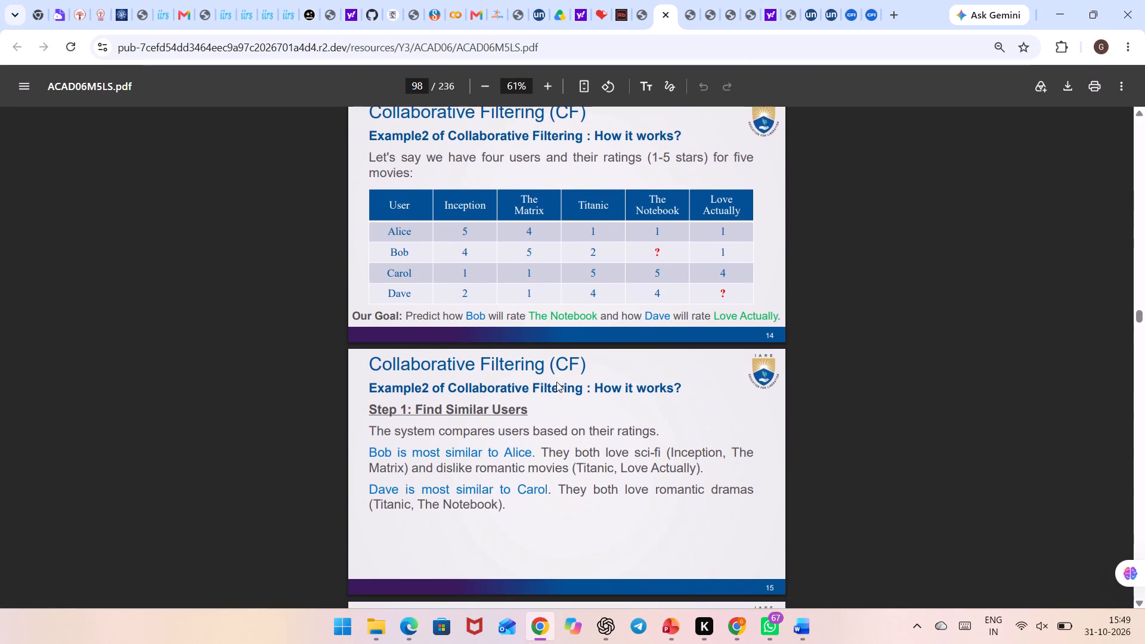
scroll(556, 382, down, 3)
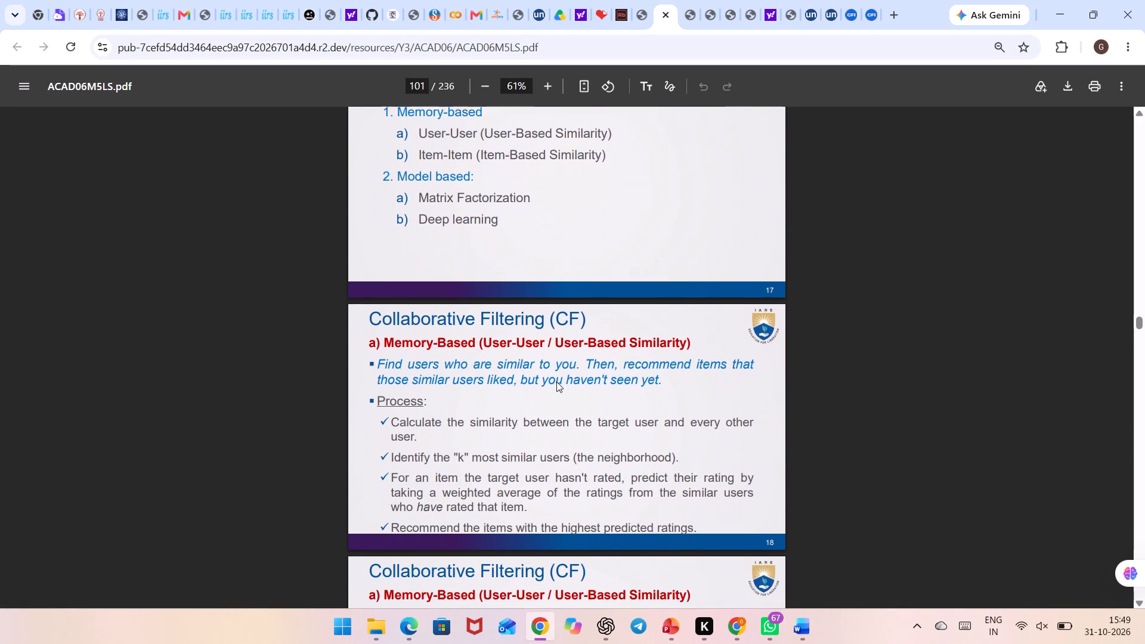
scroll(556, 382, down, 3)
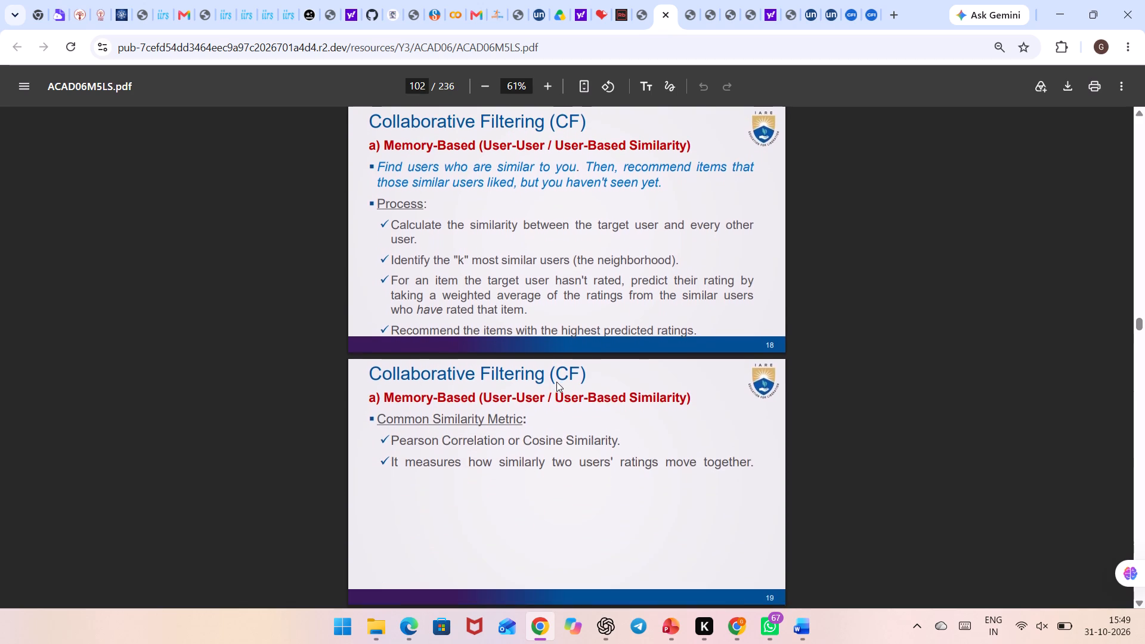
scroll(556, 382, down, 4)
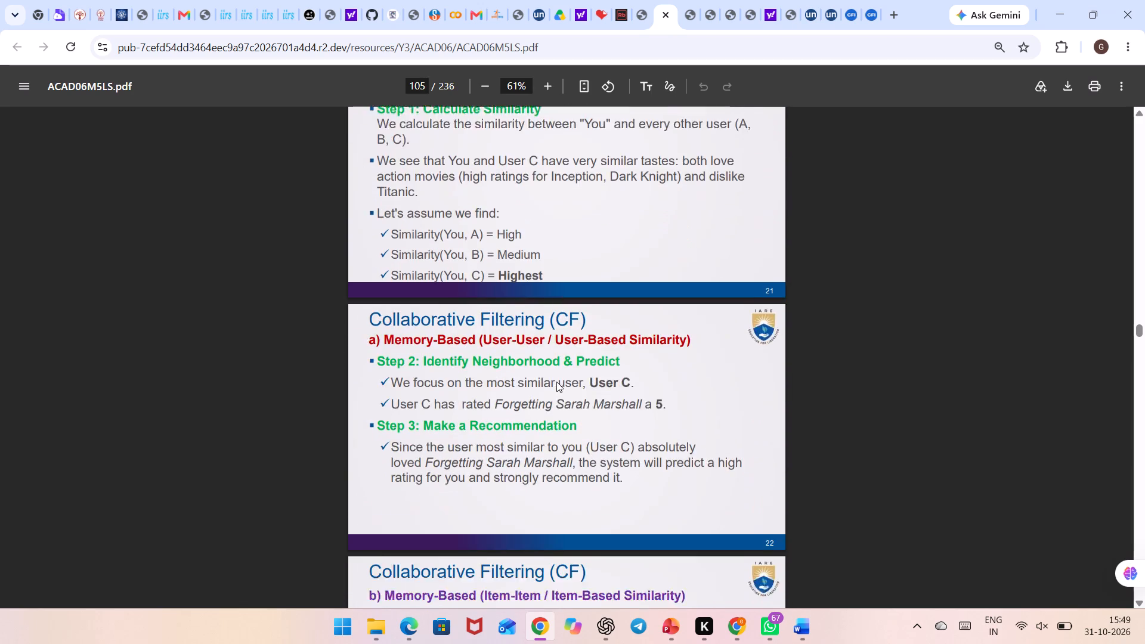
scroll(556, 382, down, 1)
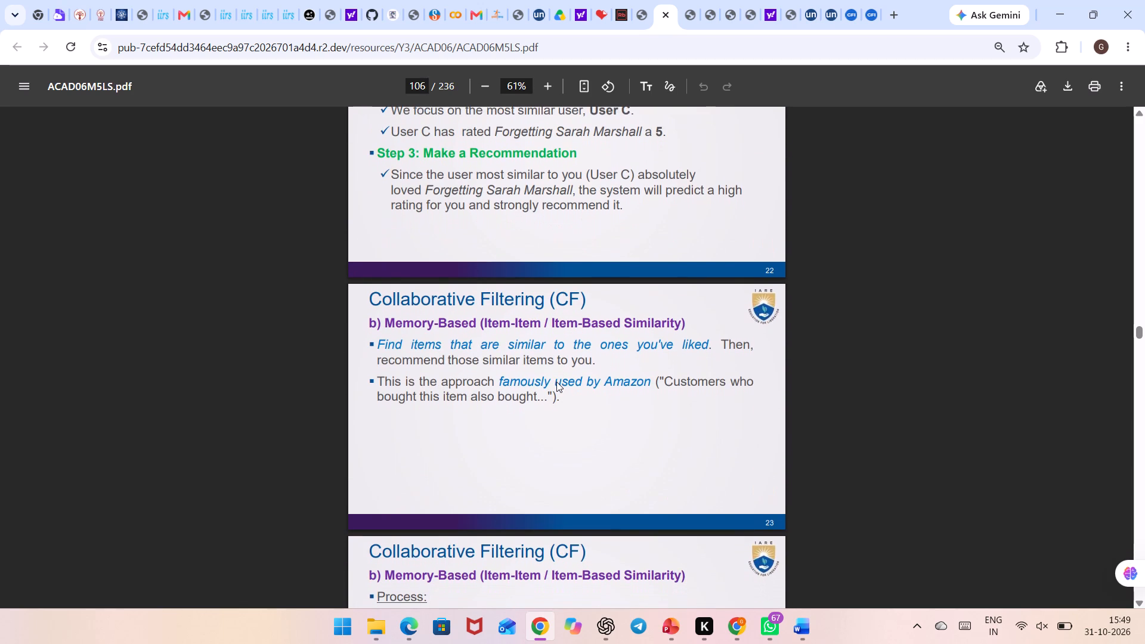
scroll(556, 382, down, 1)
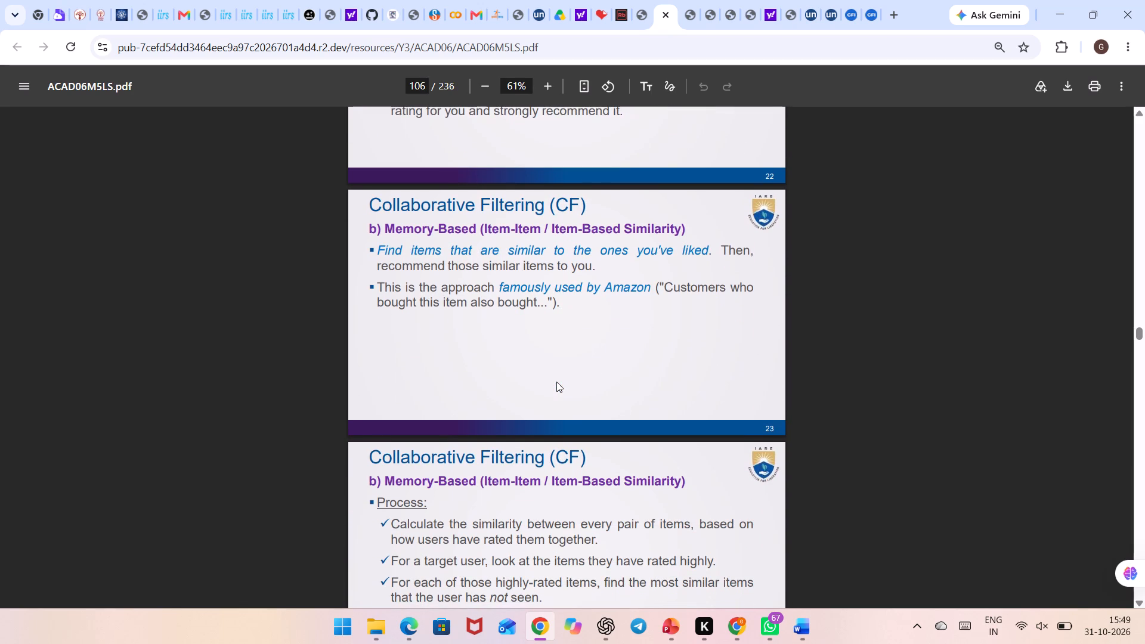
scroll(556, 382, down, 4)
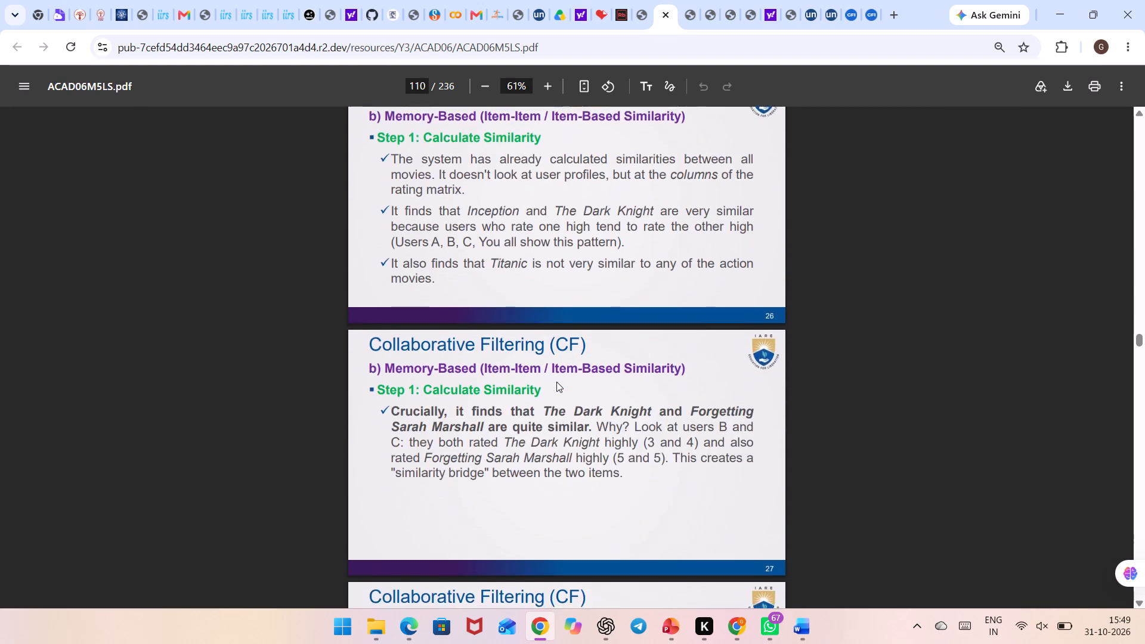
scroll(556, 382, down, 1)
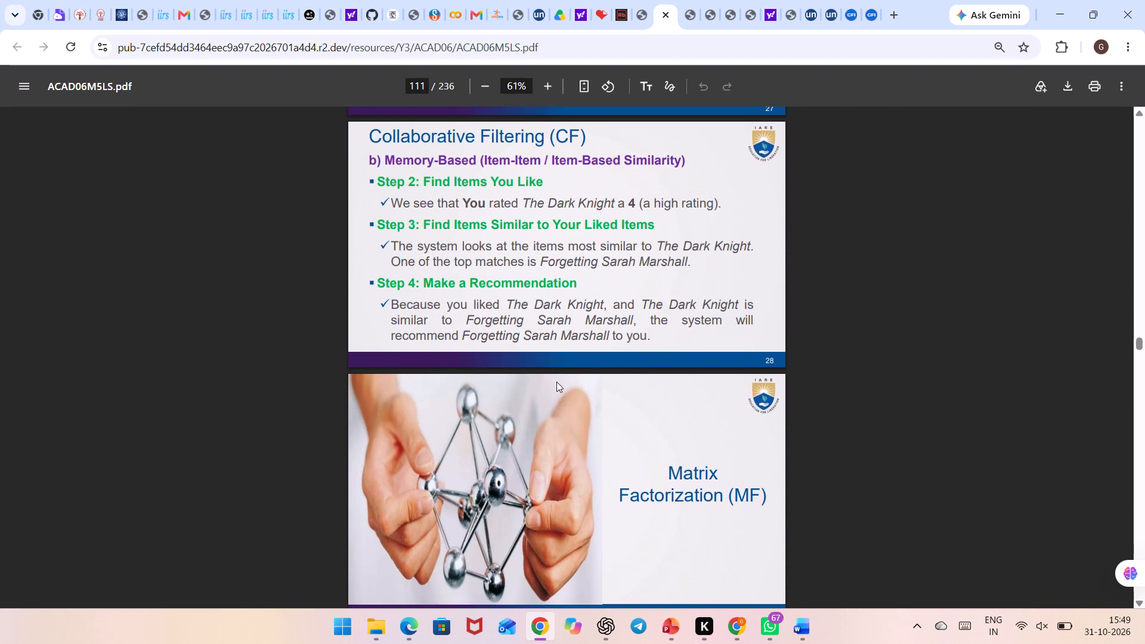
scroll(556, 382, up, 2)
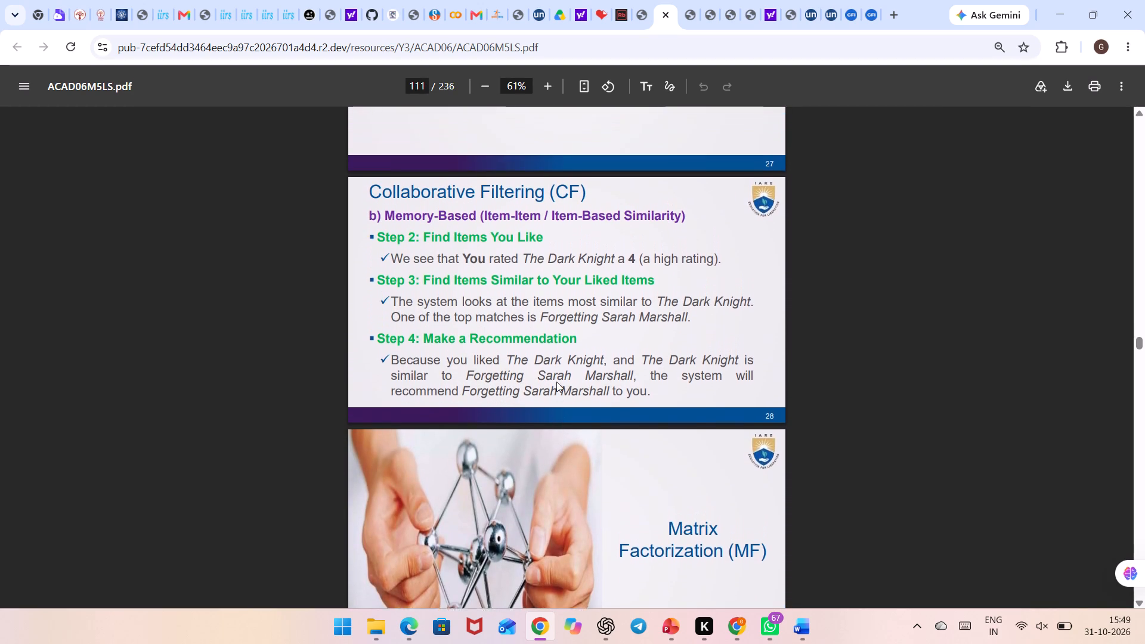
scroll(556, 382, up, 3)
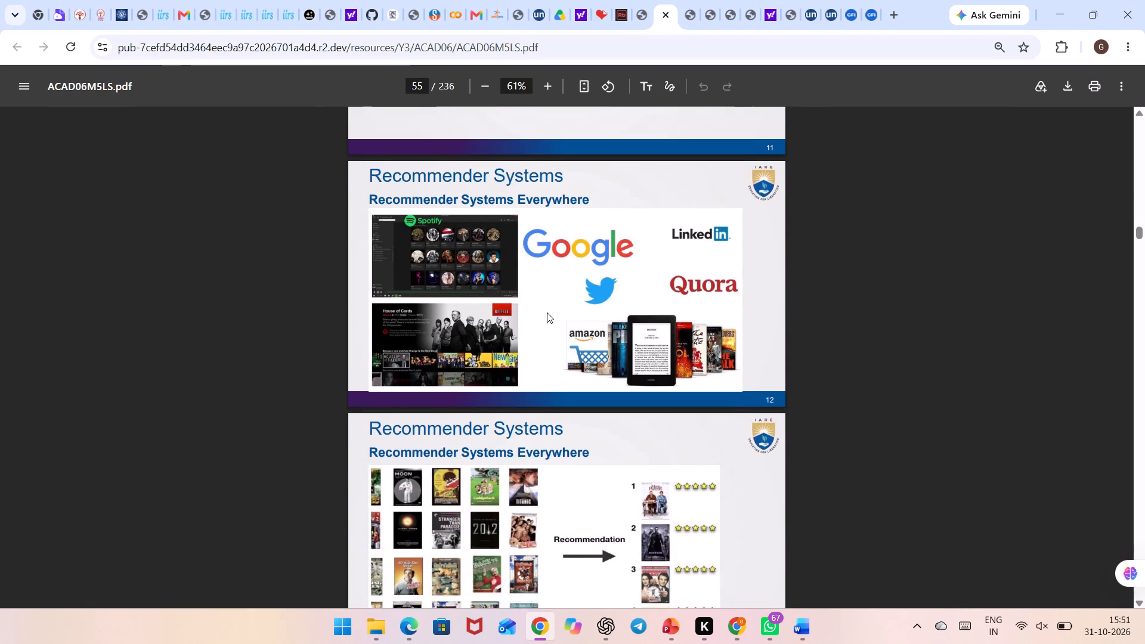
scroll(547, 312, down, 2)
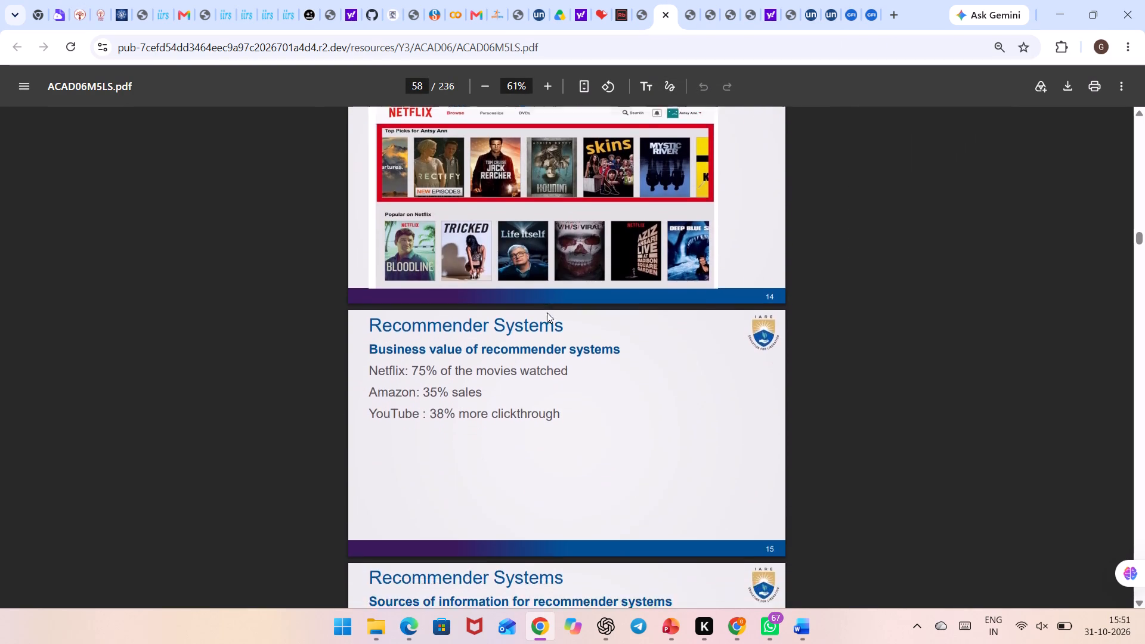
scroll(547, 312, down, 3)
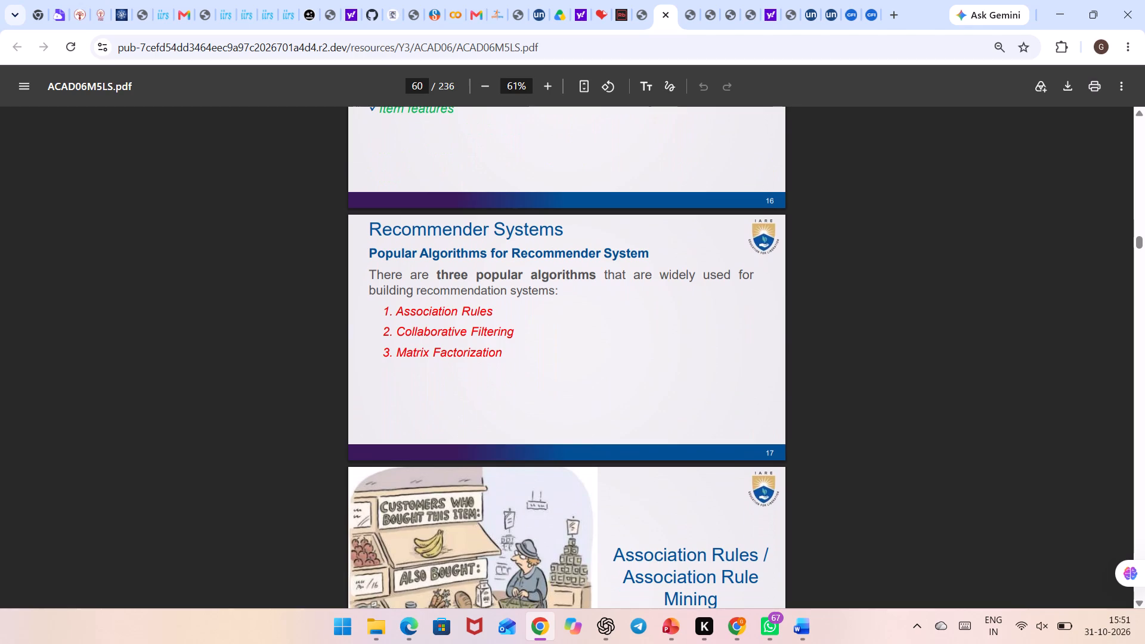
scroll(569, 335, down, 2)
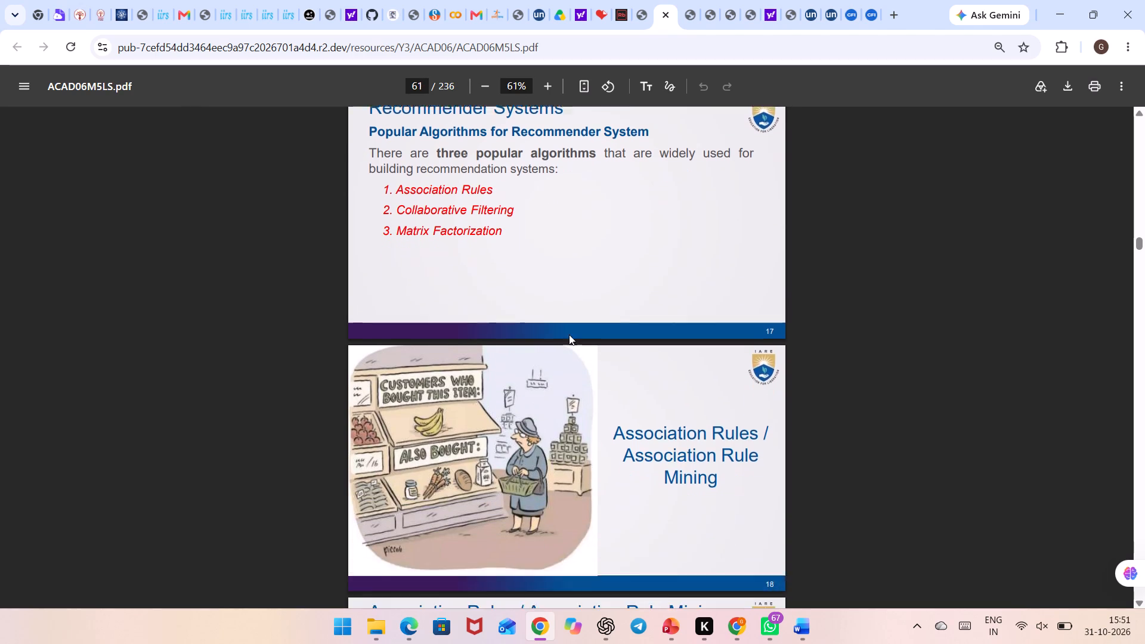
scroll(569, 335, down, 2)
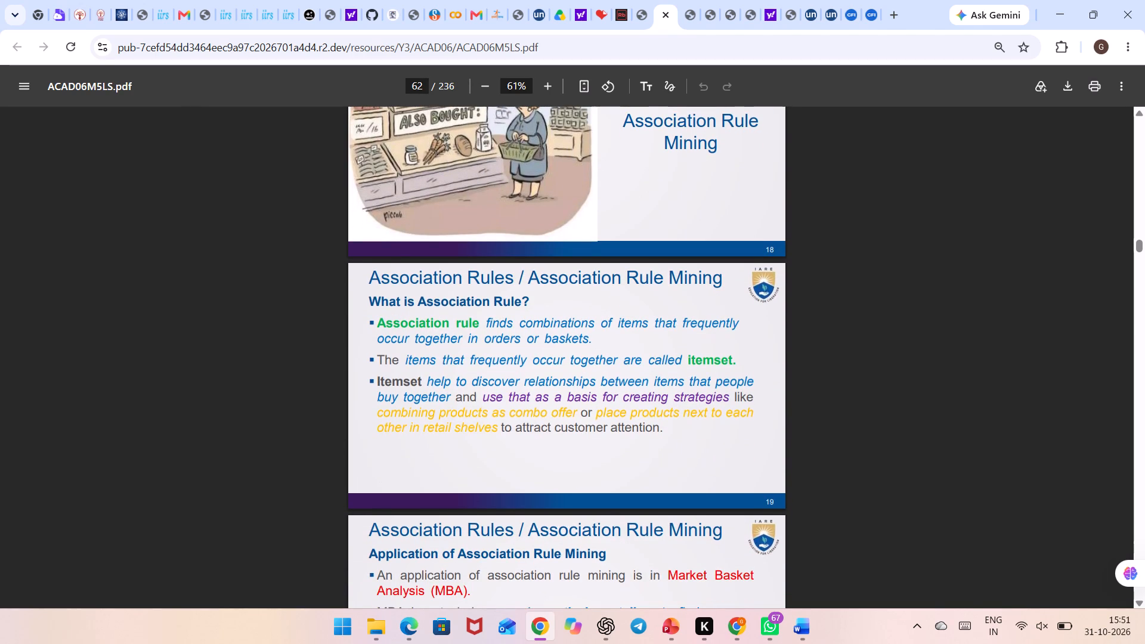
drag(374, 283, 514, 285)
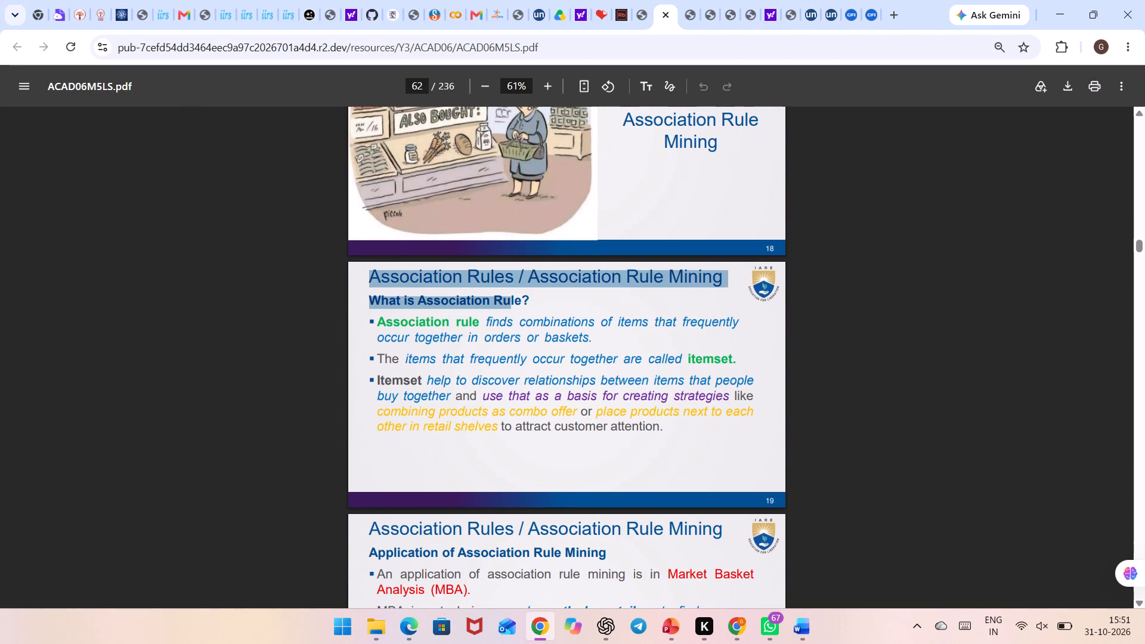
key(ctrl+c)
click(808, 611)
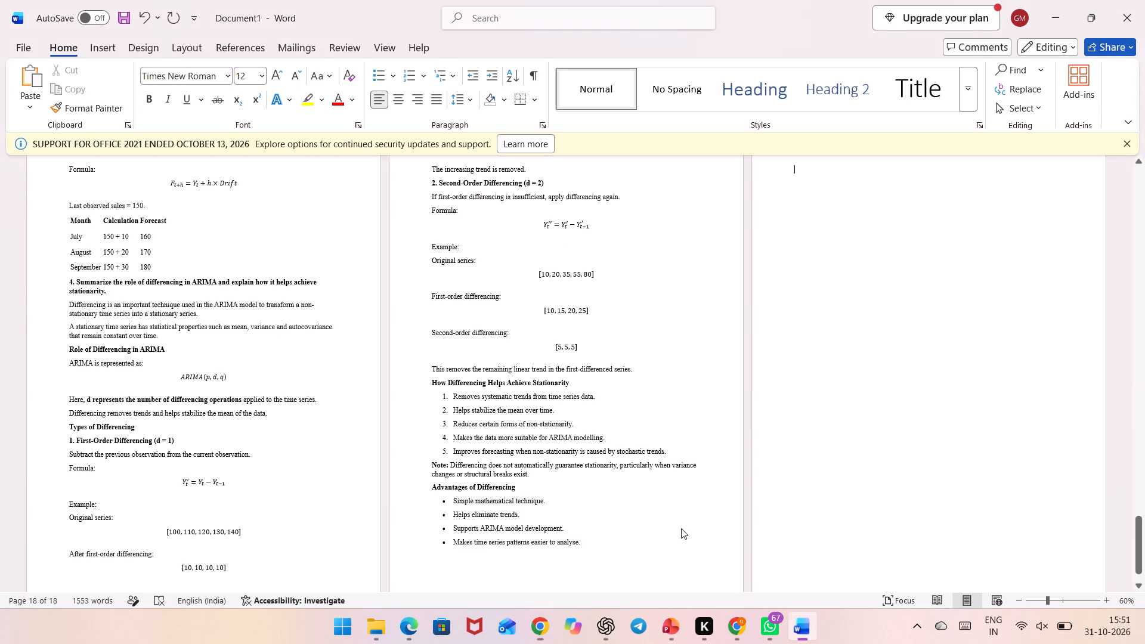
scroll(855, 354, up, 1)
key(ctrl+v)
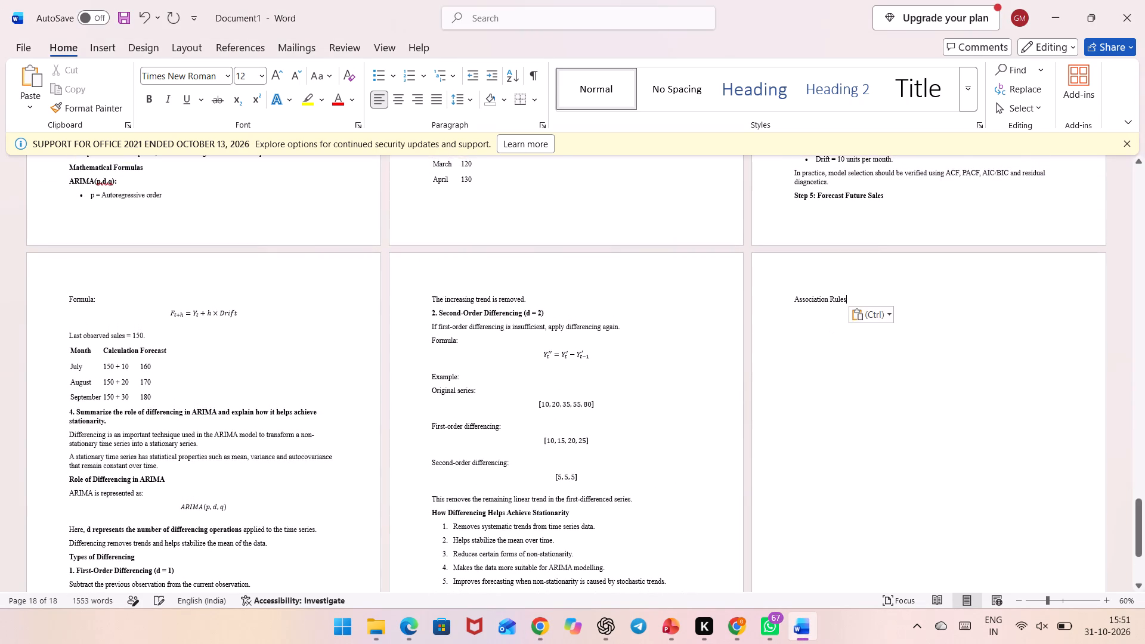
key(Return)
Capture the three bullets defining association rule and itemset from slide 19 and paste the image under the Association Rules heading in Word.
key(alt+Tab)
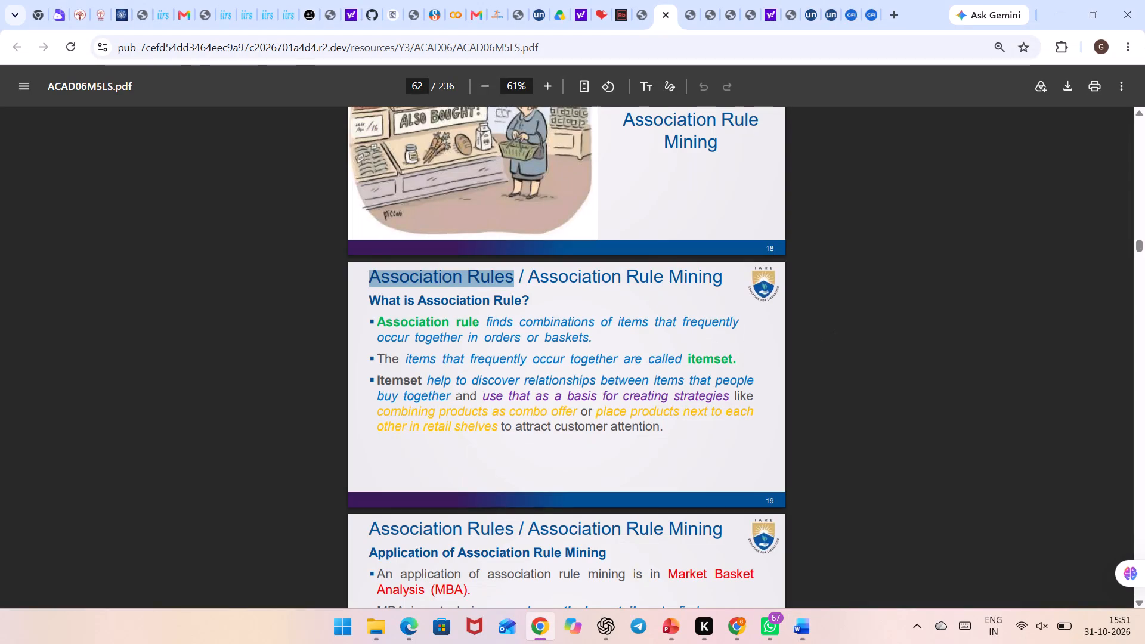
scroll(520, 367, down, 1)
click(520, 367)
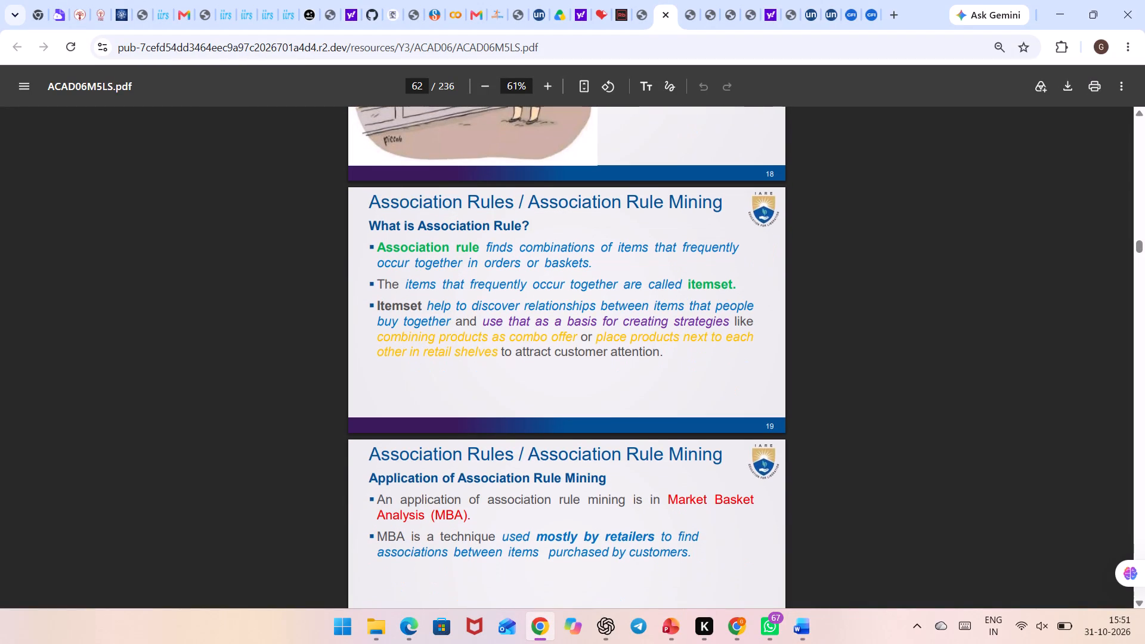
key(Print)
drag(369, 236, 522, 301)
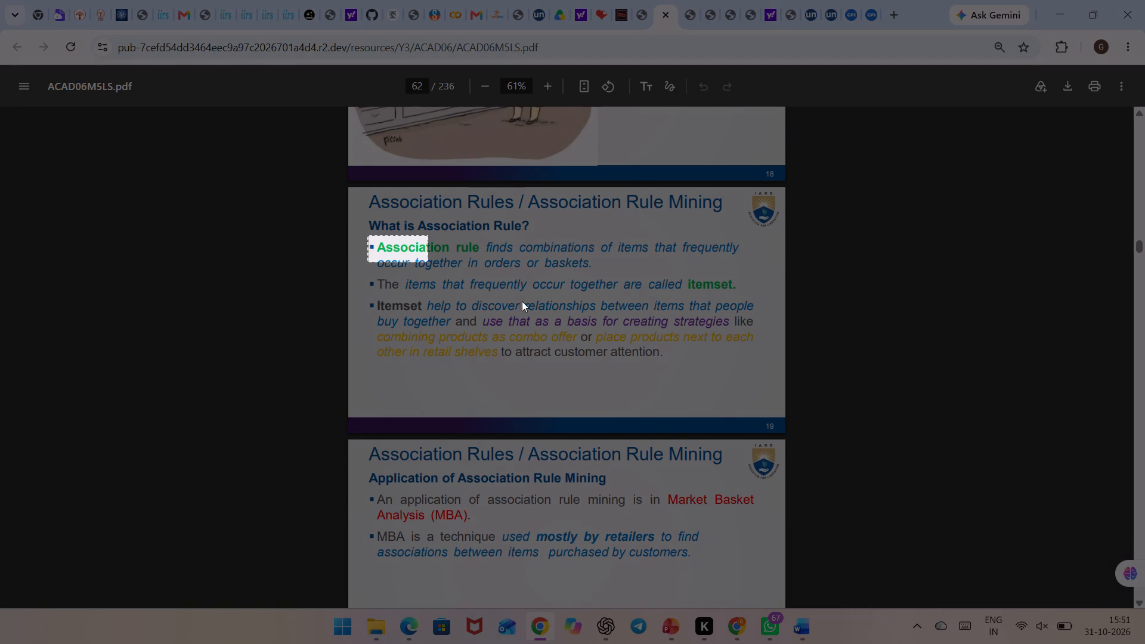
drag(522, 301, 756, 366)
key(alt+Tab)
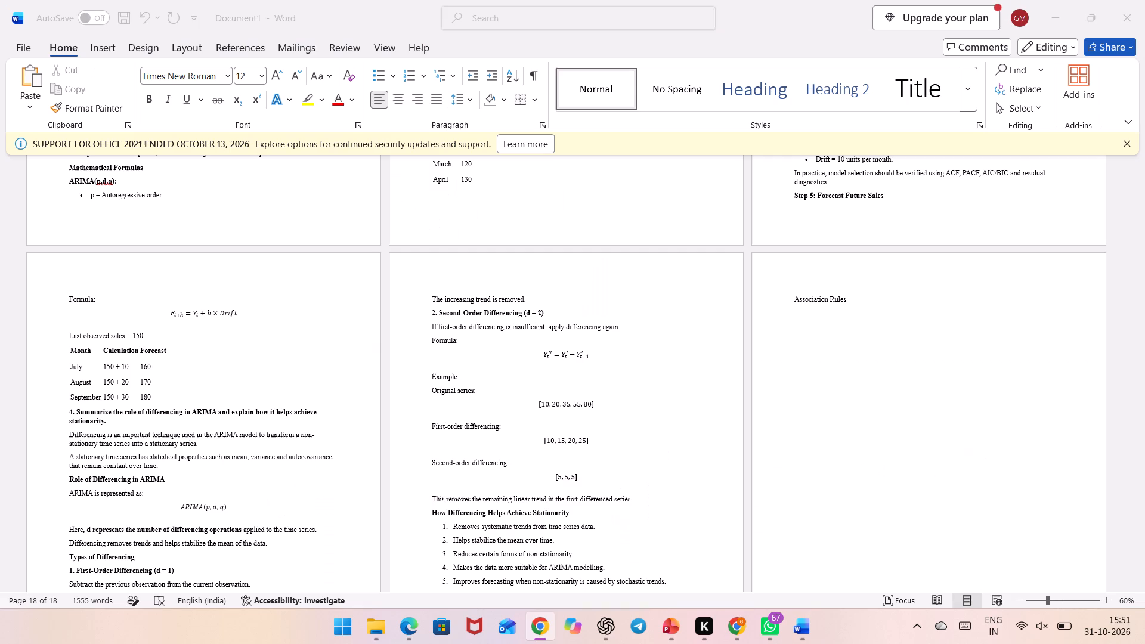
key(ctrl+b)
key(ctrl+v)
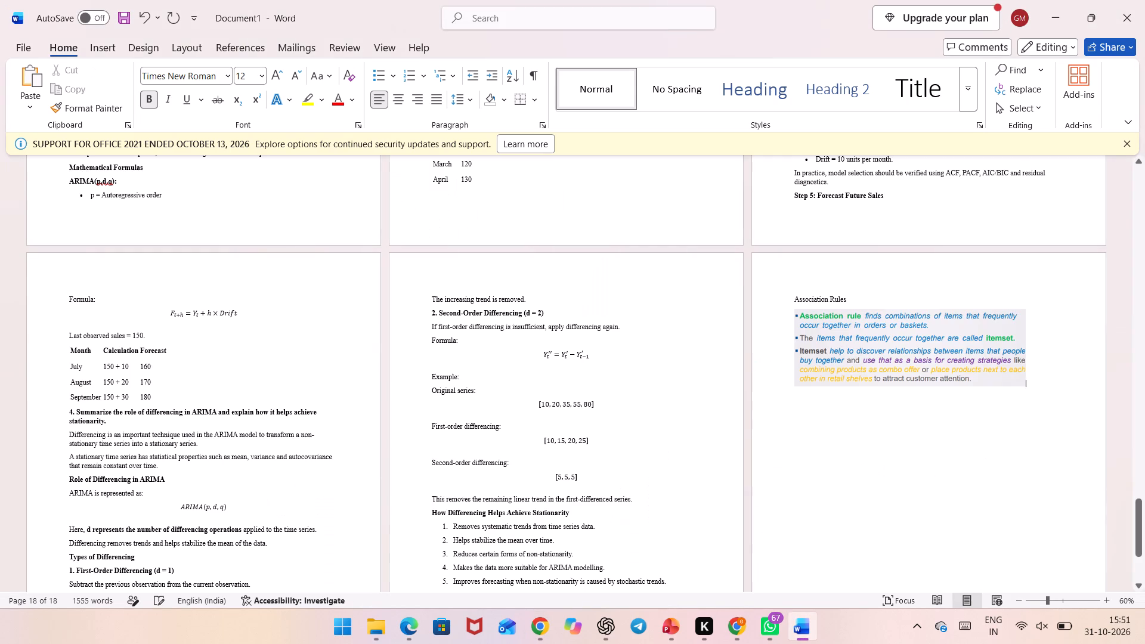
key(Return)
Capture the "Application of Association Rule Mining" section from slide 20 and paste it below the definition image in Word.
key(alt+Tab)
scroll(586, 429, down, 1)
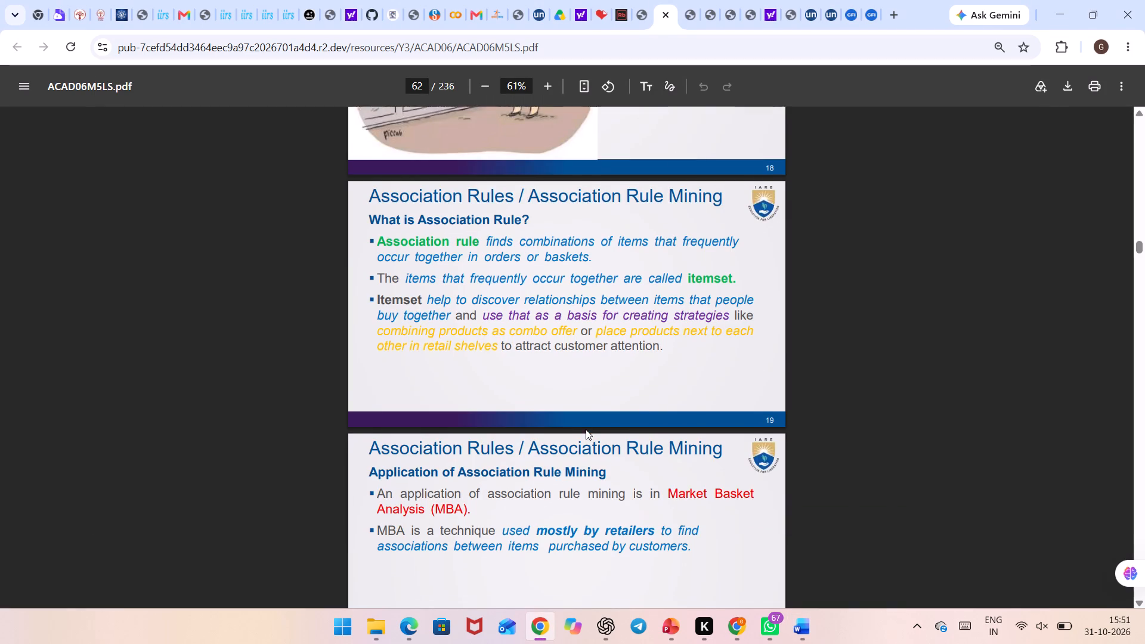
scroll(586, 429, down, 1)
key(Print)
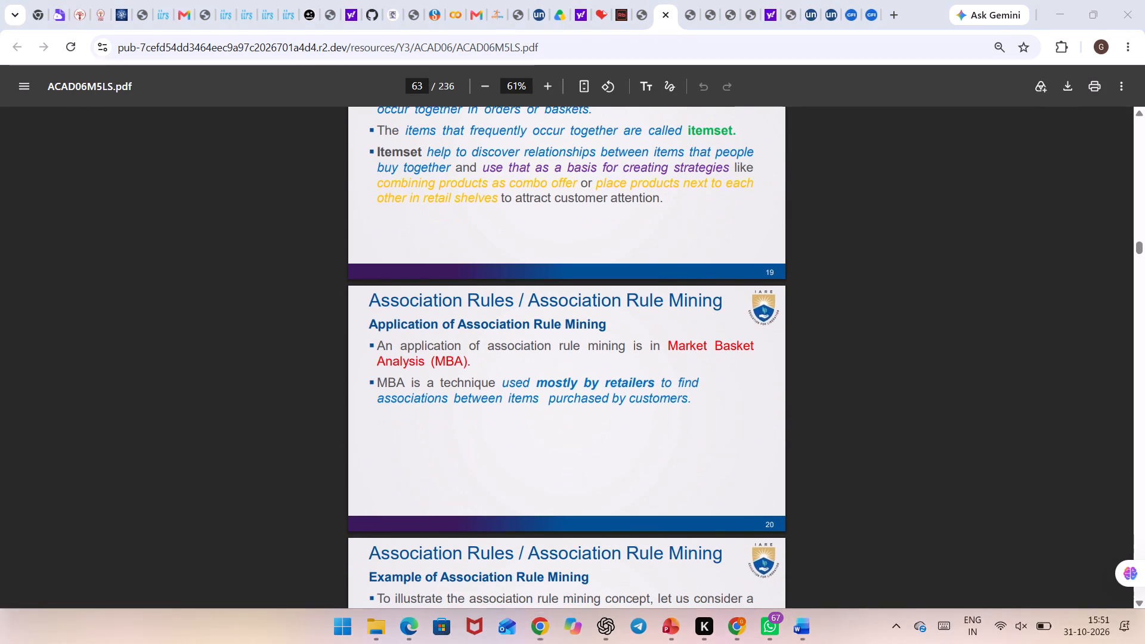
drag(367, 315, 742, 402)
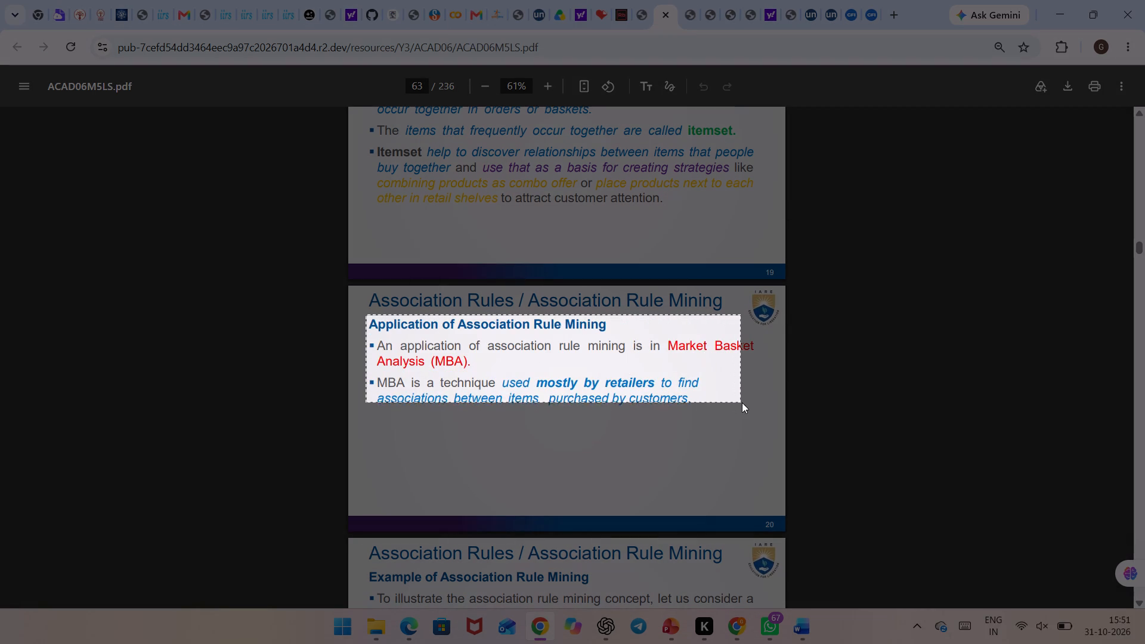
drag(742, 402, 757, 408)
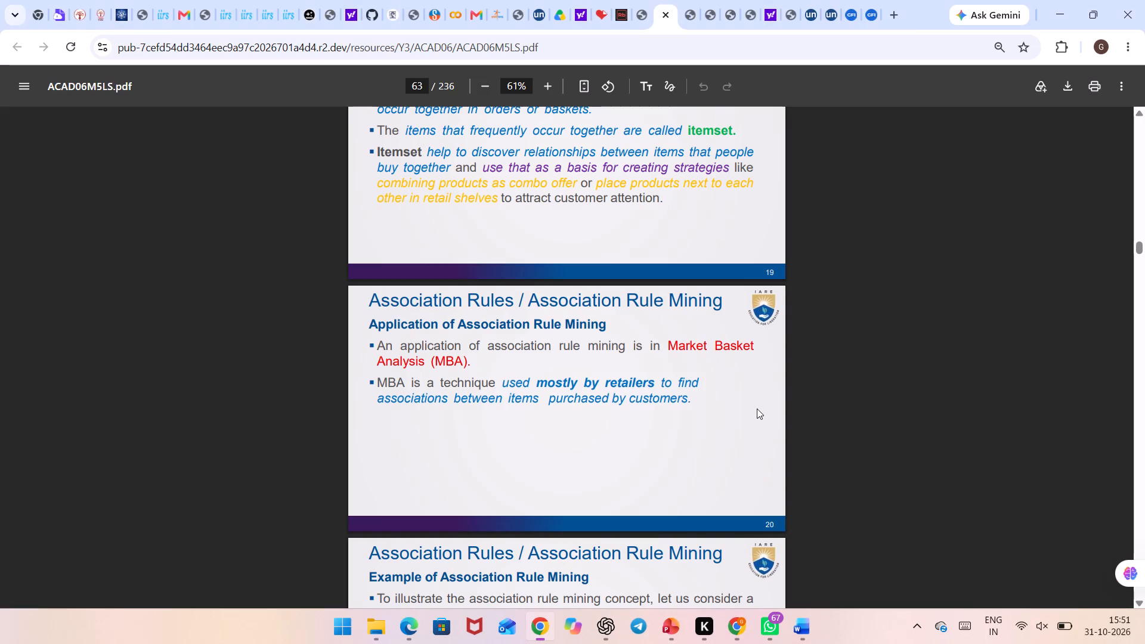
key(alt+Tab)
key(ctrl+v)
Capture the "Example of Association Rule Mining" text listing Baskets 1 to 4 from slide 21 and paste it into the Word notes.
key(alt+Tab)
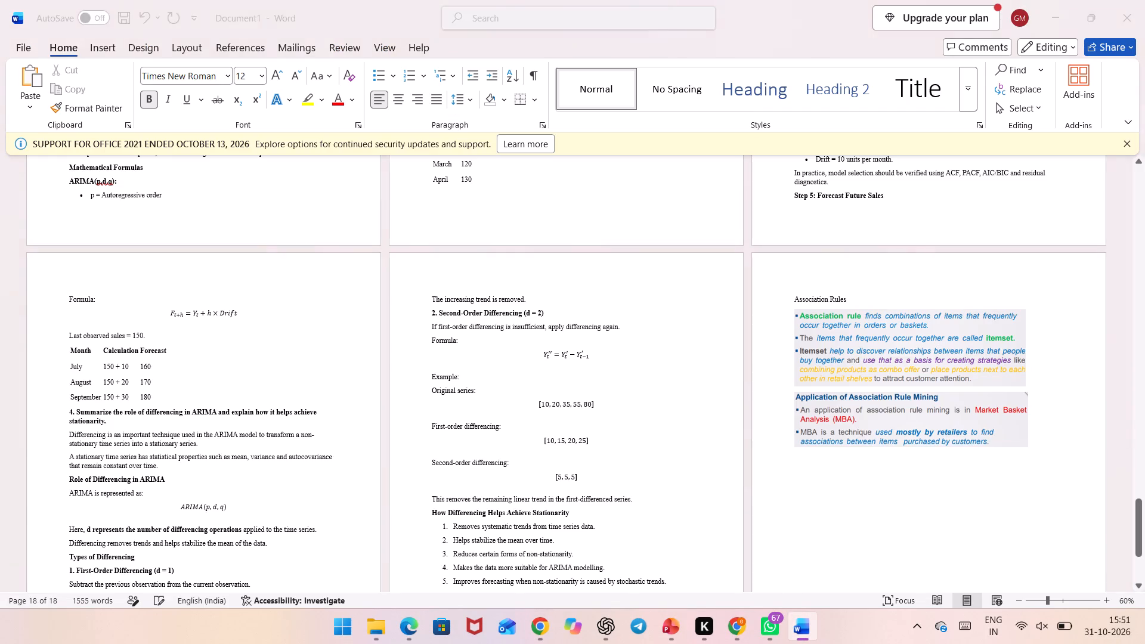
scroll(660, 430, down, 3)
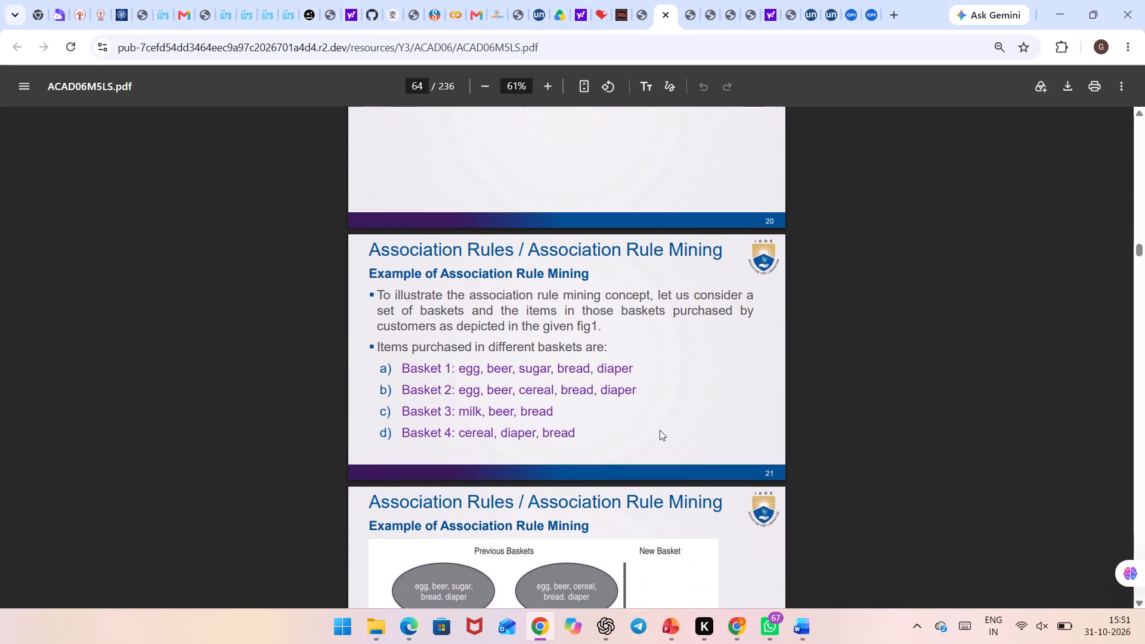
key(Print)
drag(364, 264, 760, 446)
key(alt+Tab)
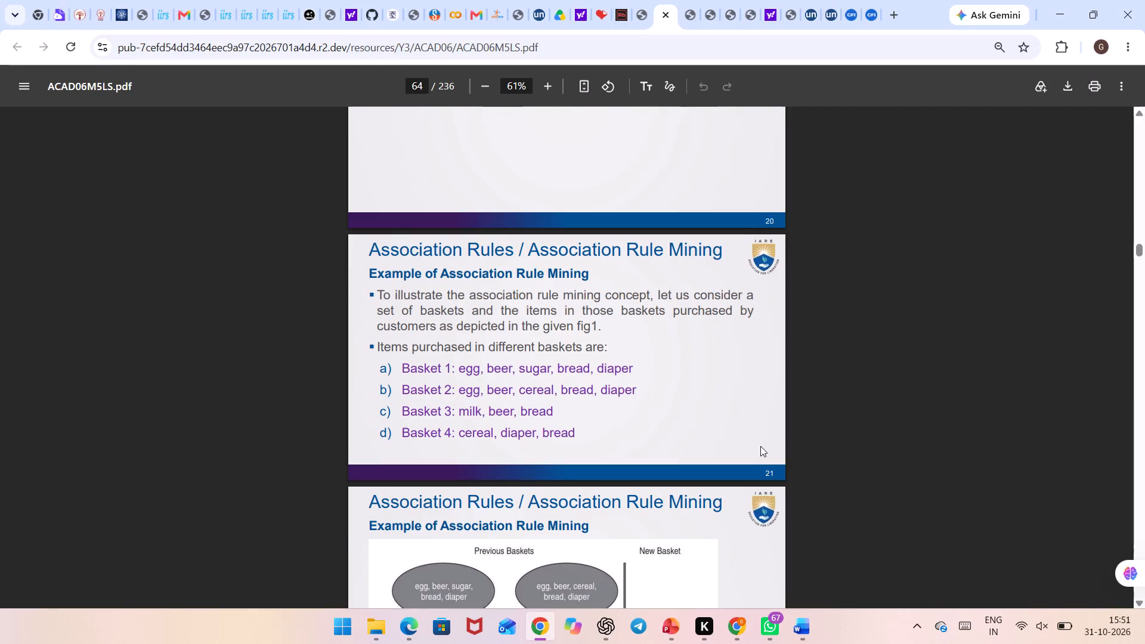
key(ctrl+v)
Capture the Fig1 diagram of previous and new baskets with its caption from slide 22 and paste it into Word below the basket list.
key(alt+Tab)
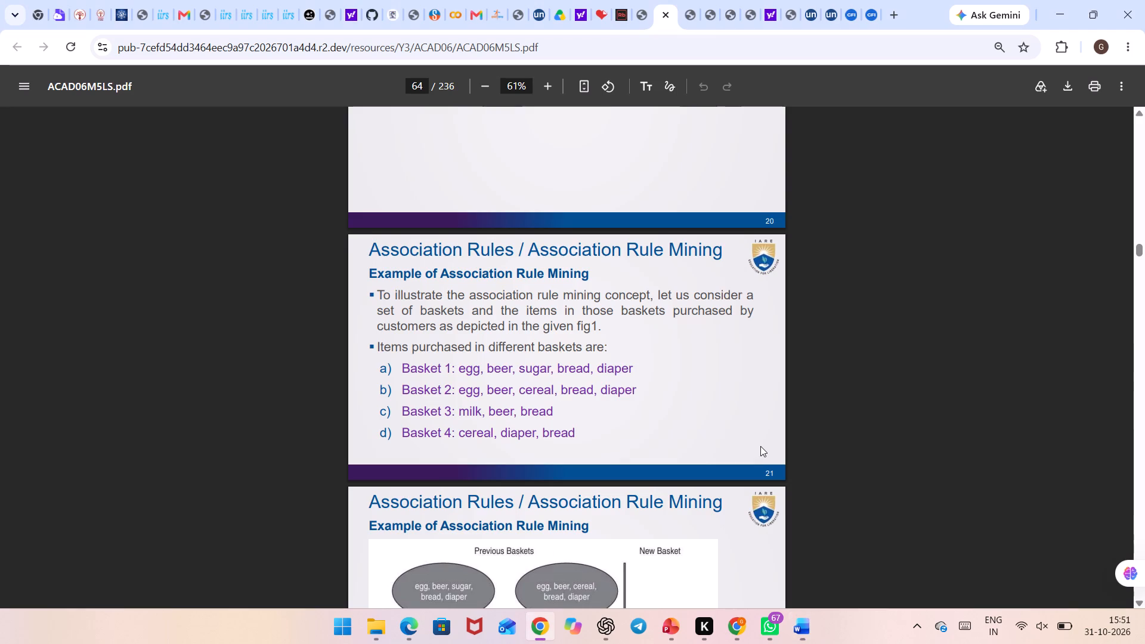
scroll(760, 446, down, 3)
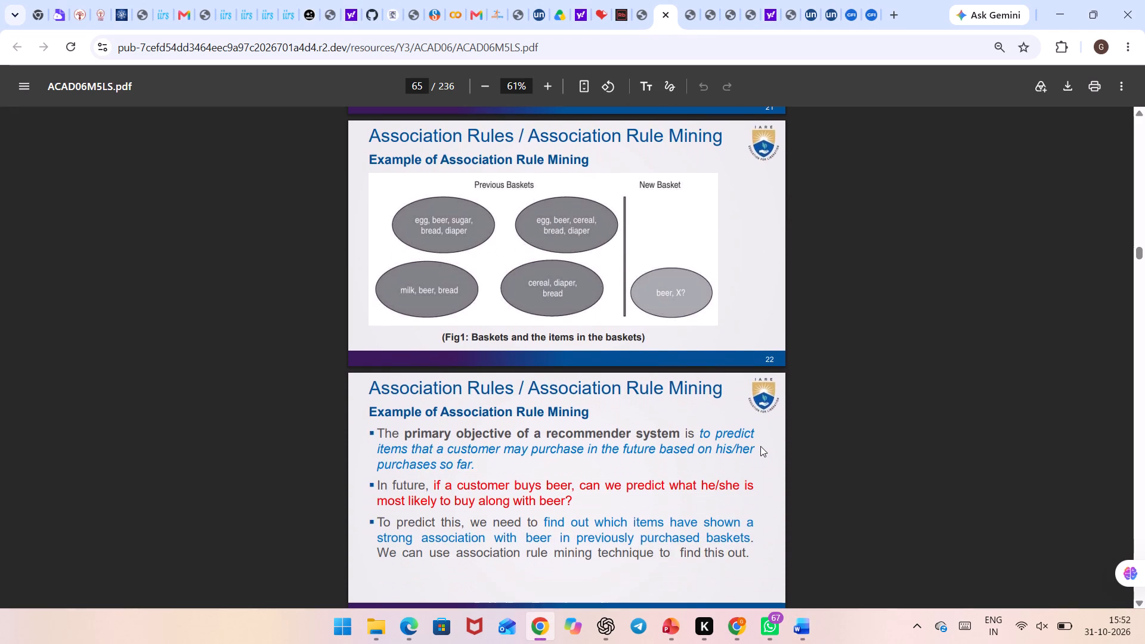
key(Print)
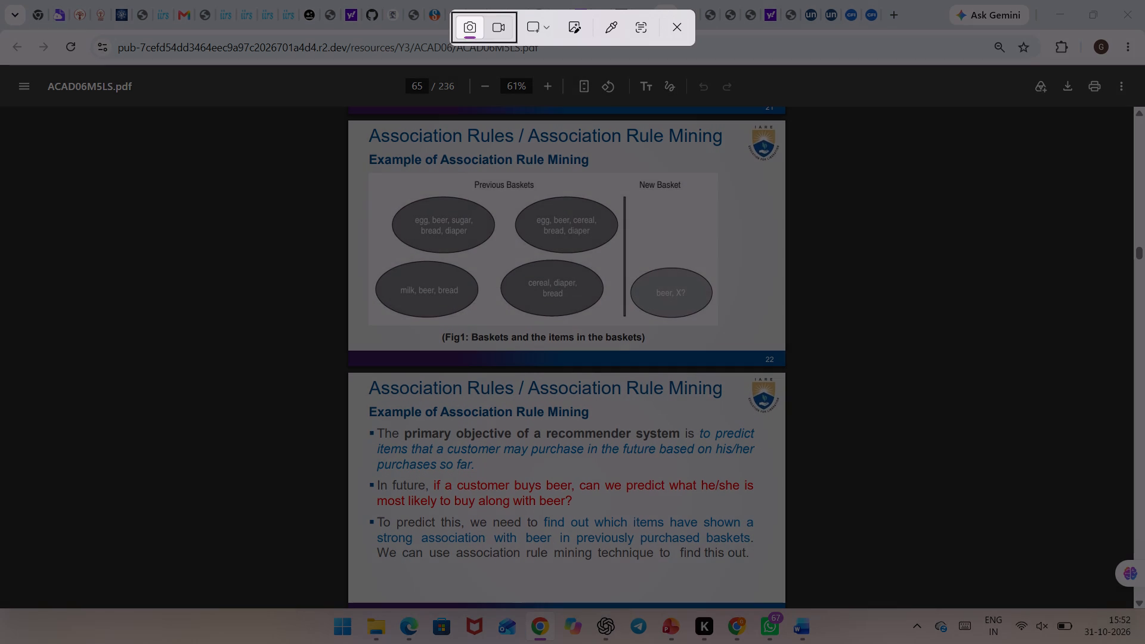
drag(364, 169, 727, 342)
key(alt+Tab)
key(ctrl+v)
Capture the "Example of Association Rule Mining" text on the recommender system's primary objective from slide 23 and paste it below Fig1 in Word.
key(alt+Tab)
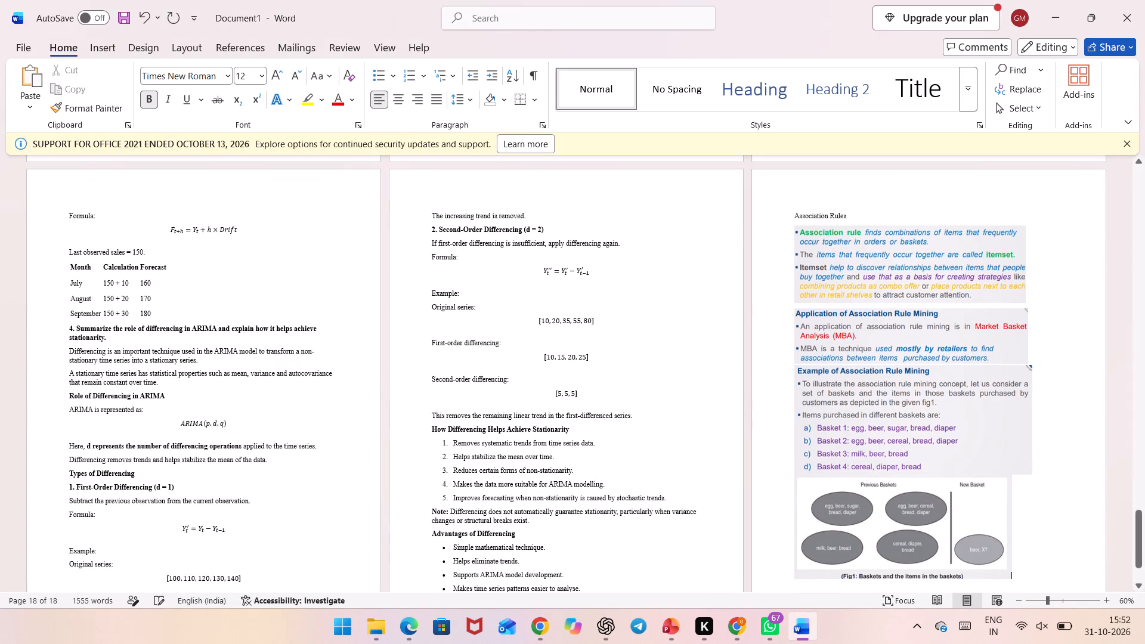
scroll(584, 375, down, 2)
key(Print)
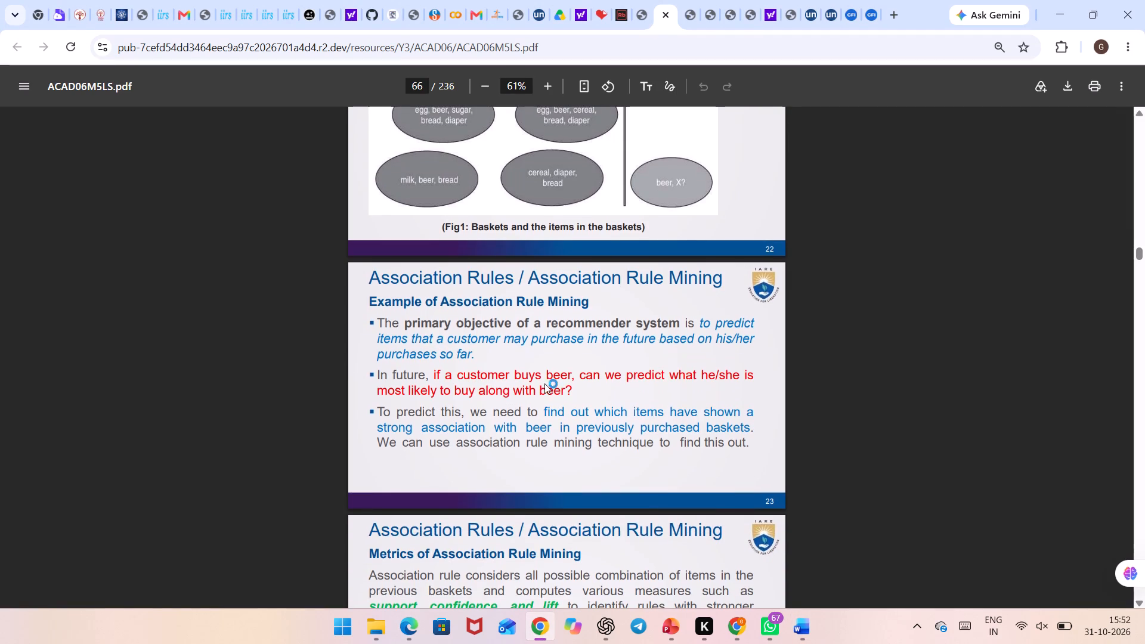
drag(369, 295, 751, 451)
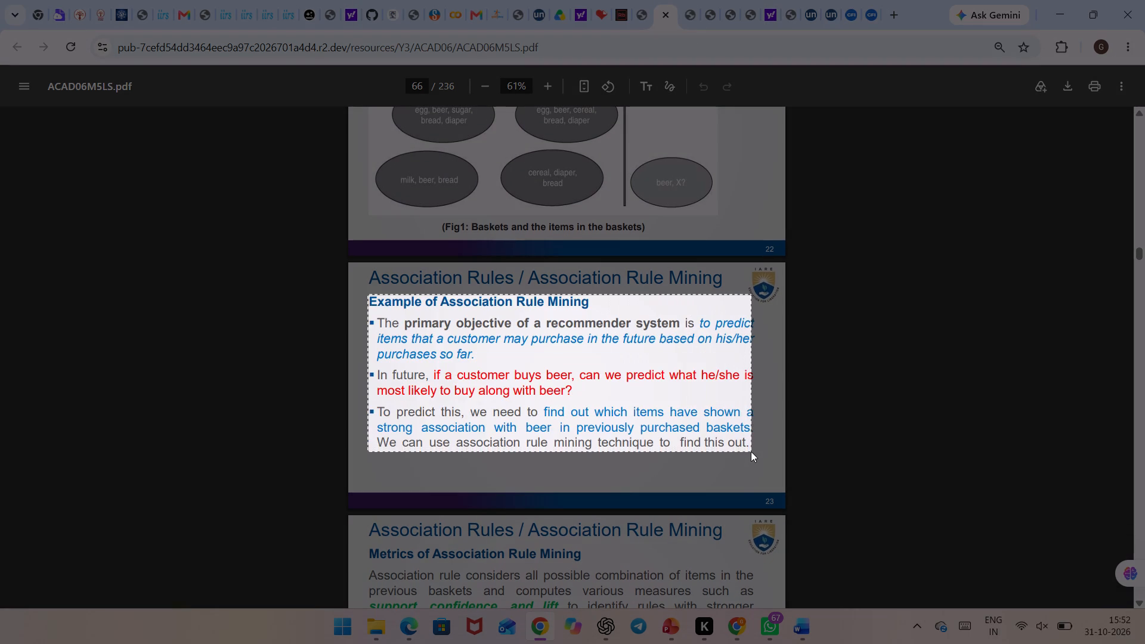
drag(751, 451, 755, 454)
key(alt+Tab)
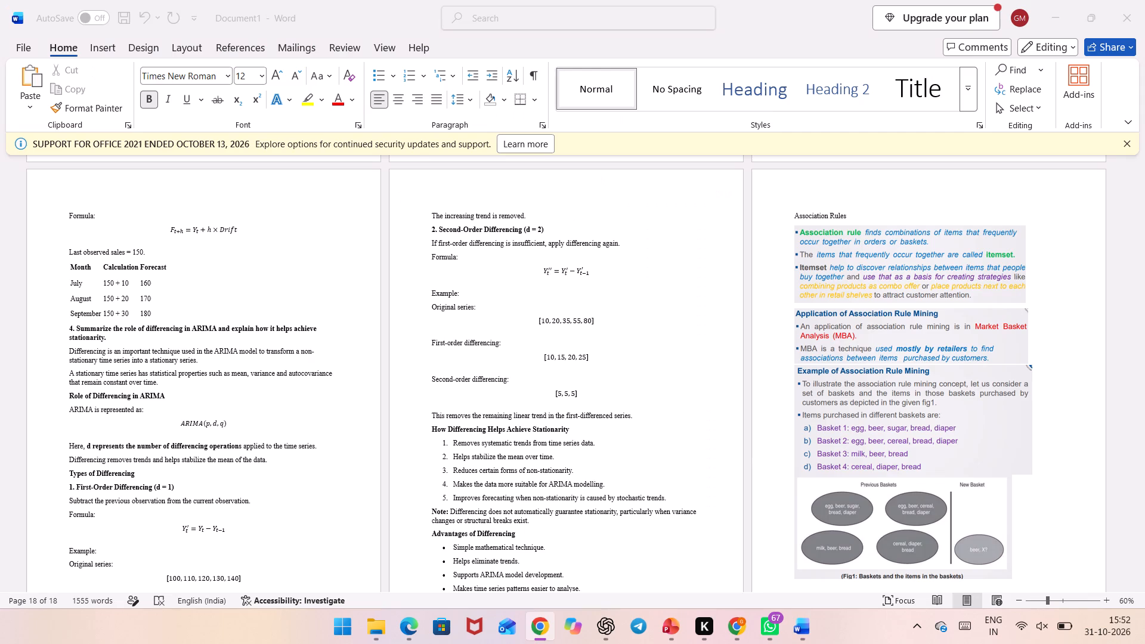
key(ctrl+v)
Capture the "Metrics of Association Rule Mining" paragraph introducing support, confidence and lift from slide 24 and paste it into the Word notes.
key(alt+Tab)
scroll(587, 457, down, 1)
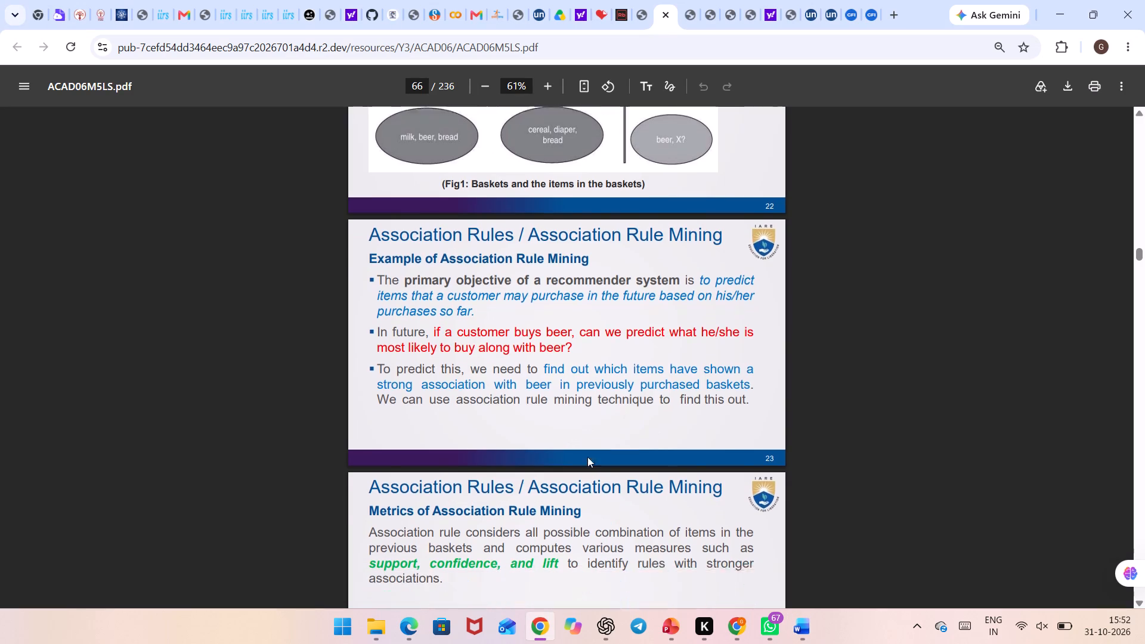
scroll(587, 457, down, 3)
key(Print)
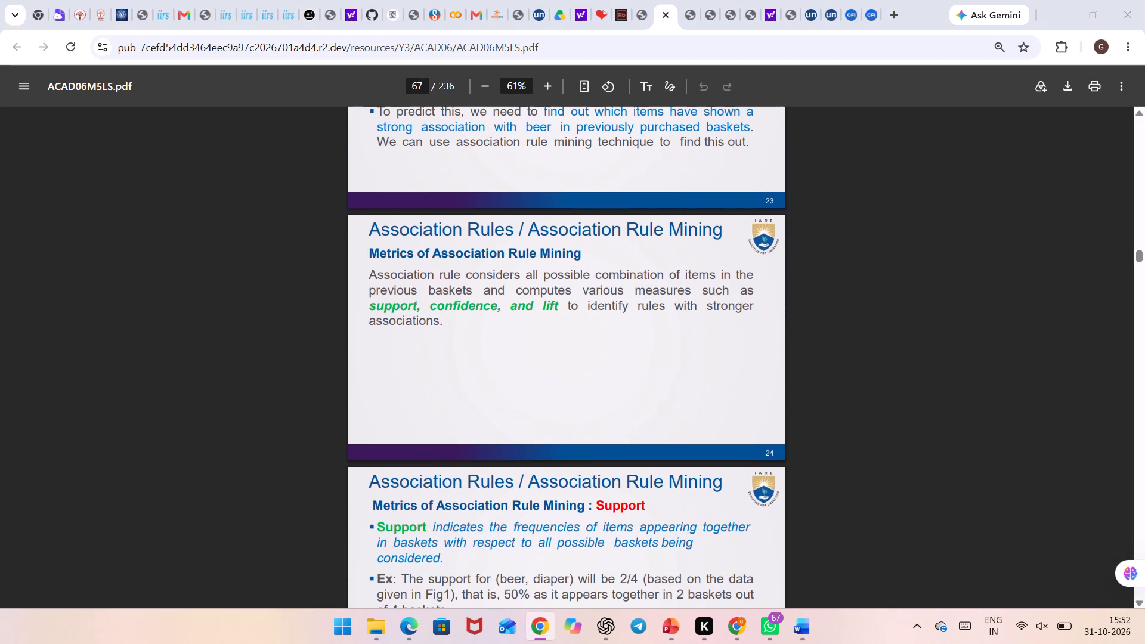
drag(367, 243, 752, 331)
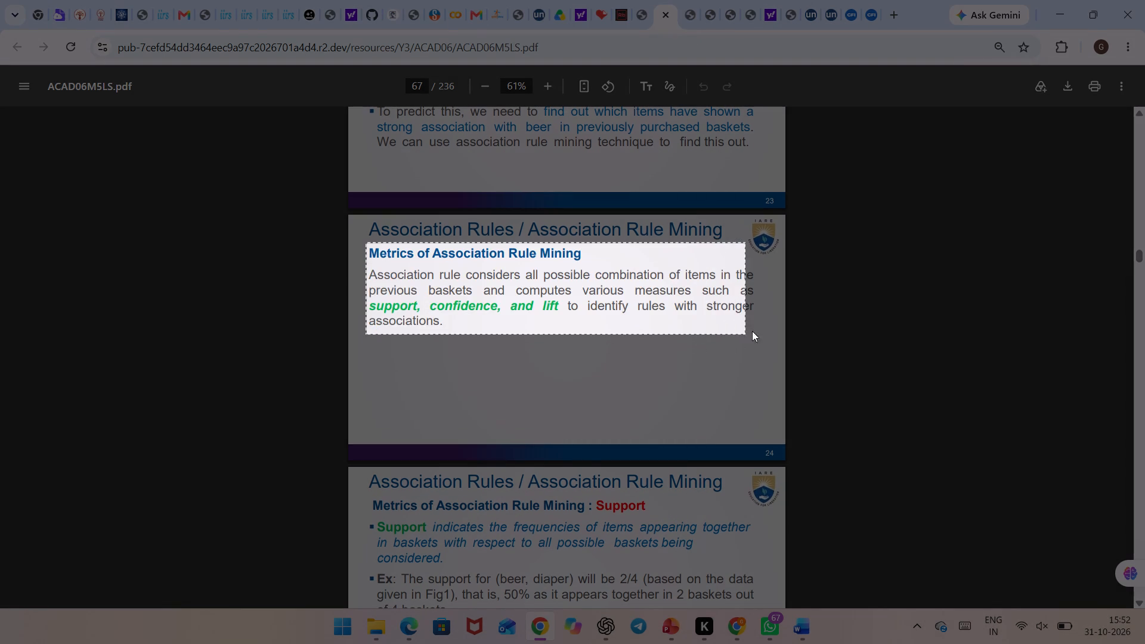
drag(752, 331, 761, 326)
key(alt+Tab)
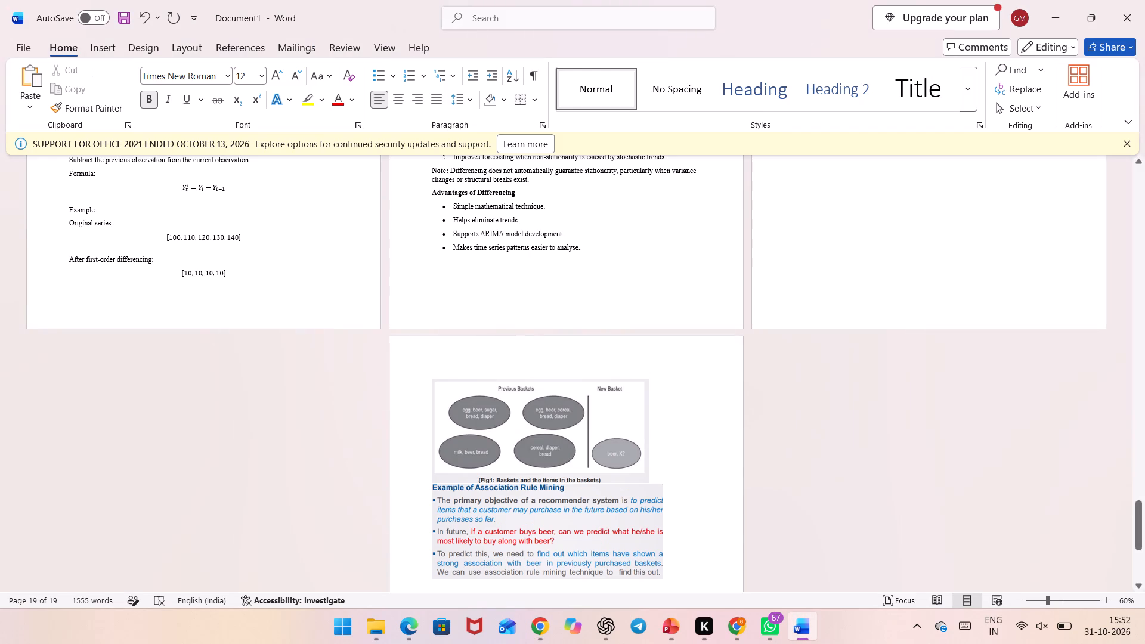
key(ctrl+v)
Capture the Support definition with its (beer, diaper) example from slide 25 and paste it below the metrics introduction in Word.
key(alt+Tab)
scroll(761, 326, down, 3)
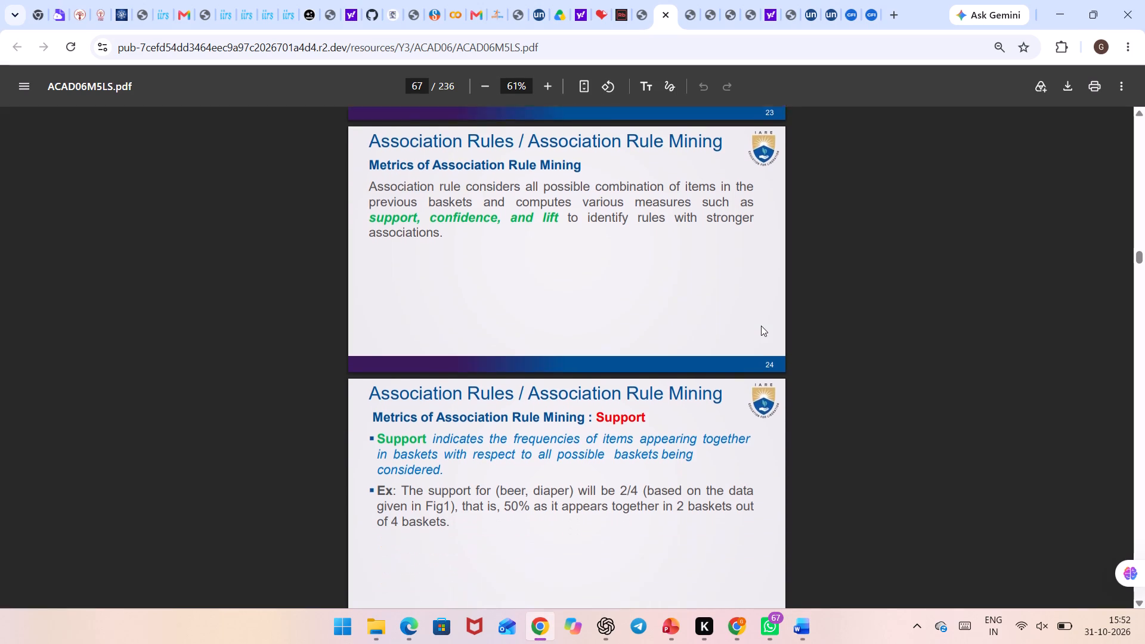
scroll(761, 326, down, 2)
key(Print)
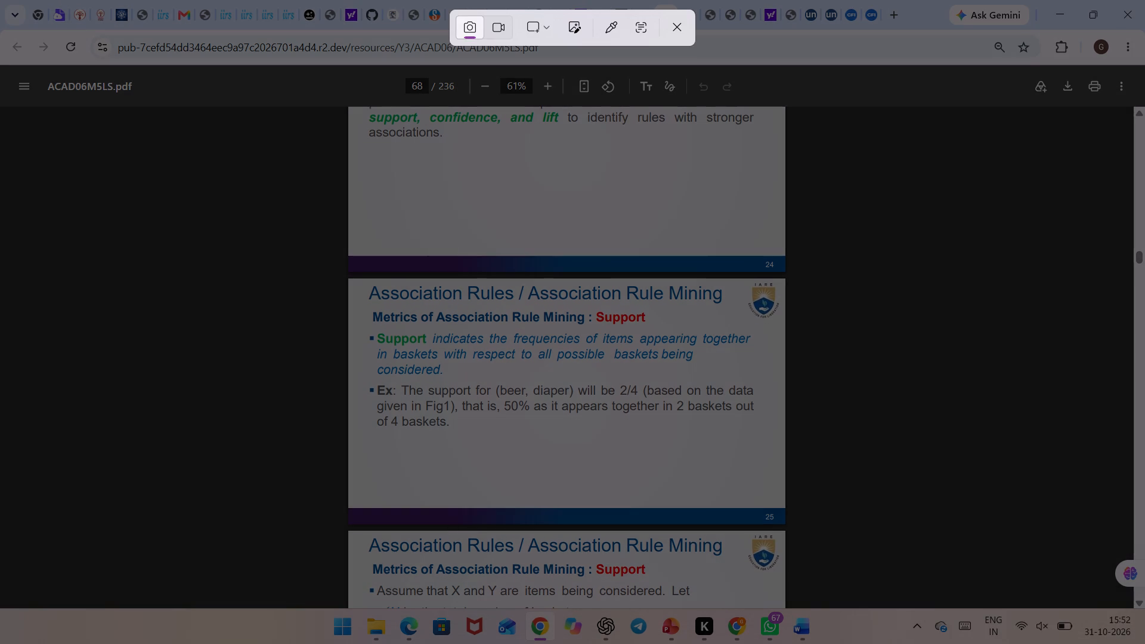
drag(369, 307, 695, 436)
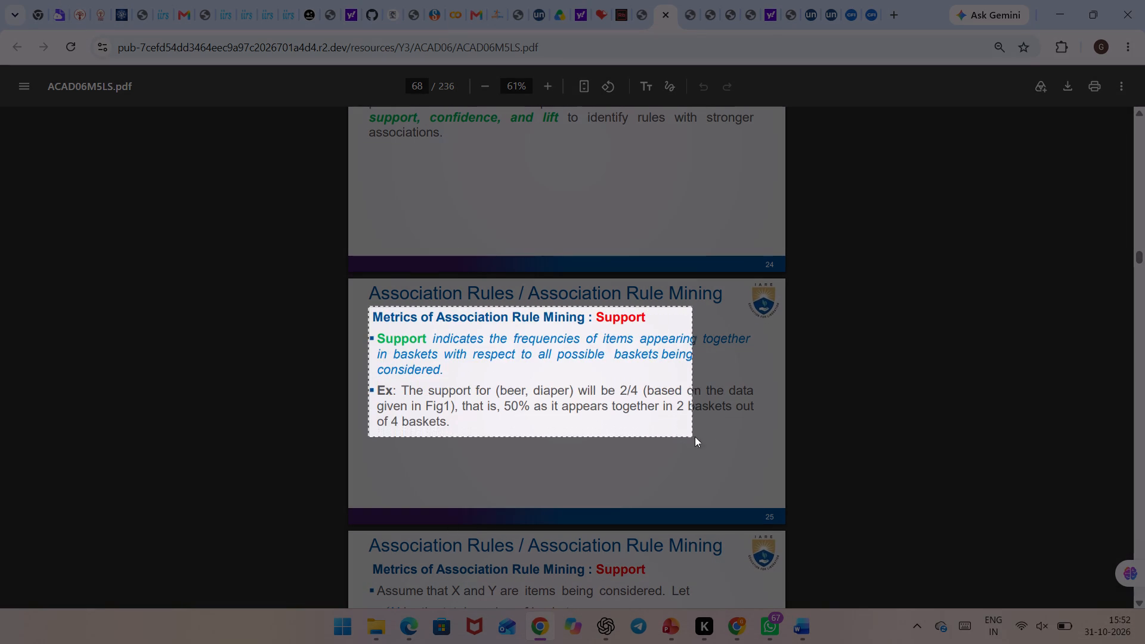
drag(695, 436, 764, 435)
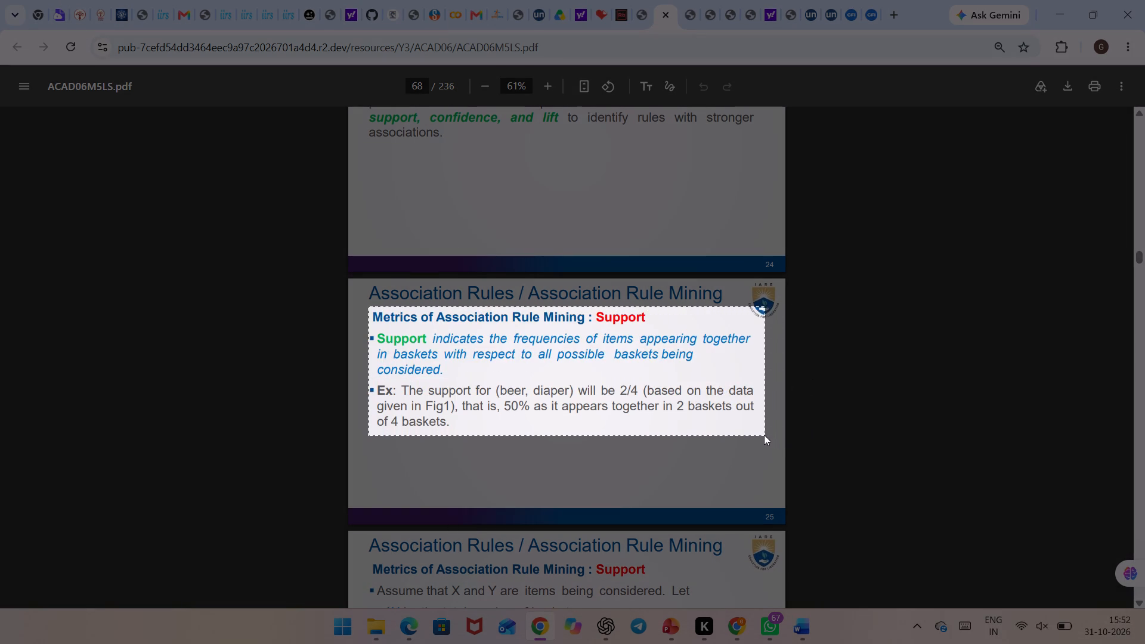
drag(764, 435, 763, 434)
key(alt+Tab)
key(ctrl+v)
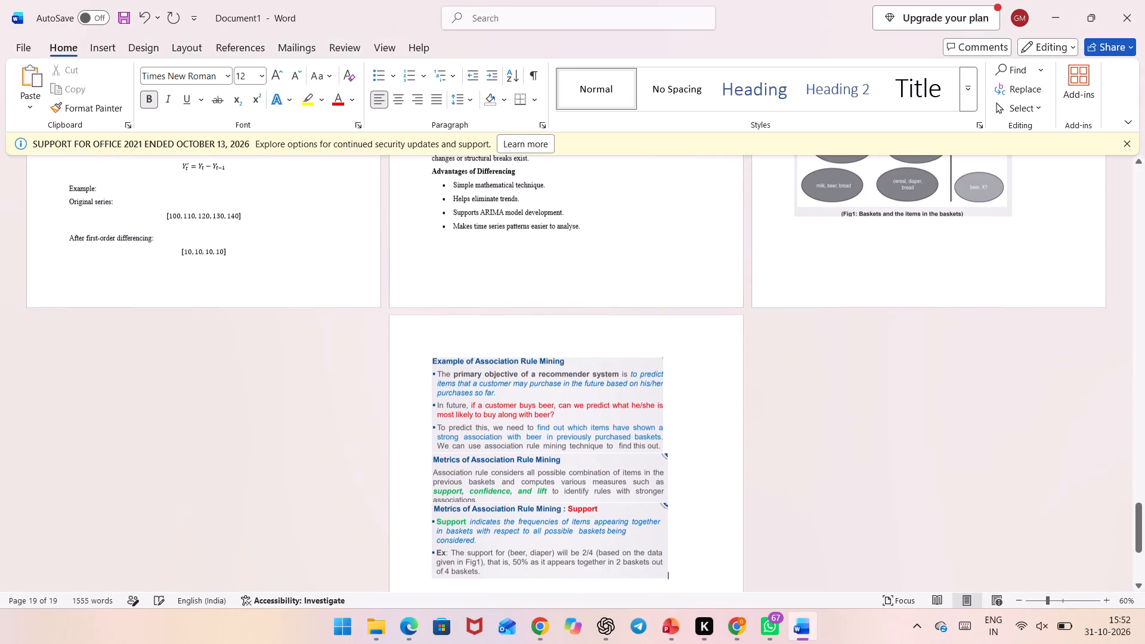
Capture the Support section defining N, NXY, NX and NY with the Support(X, Y) formula from slide 26 and paste it into Word.
key(alt+Tab)
scroll(763, 434, down, 3)
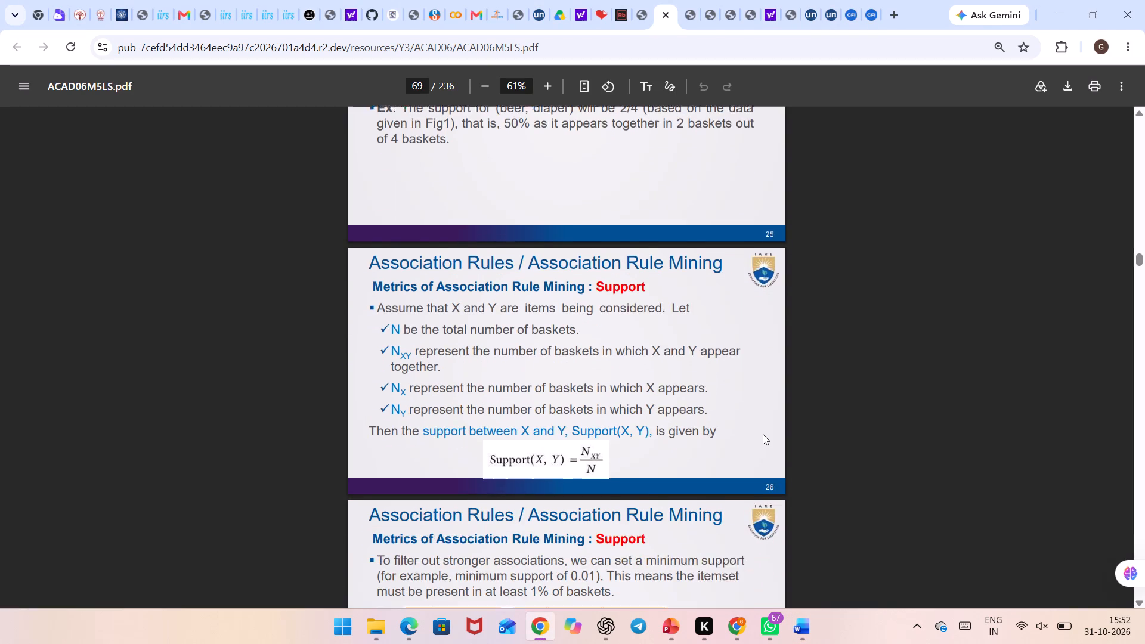
scroll(763, 434, down, 1)
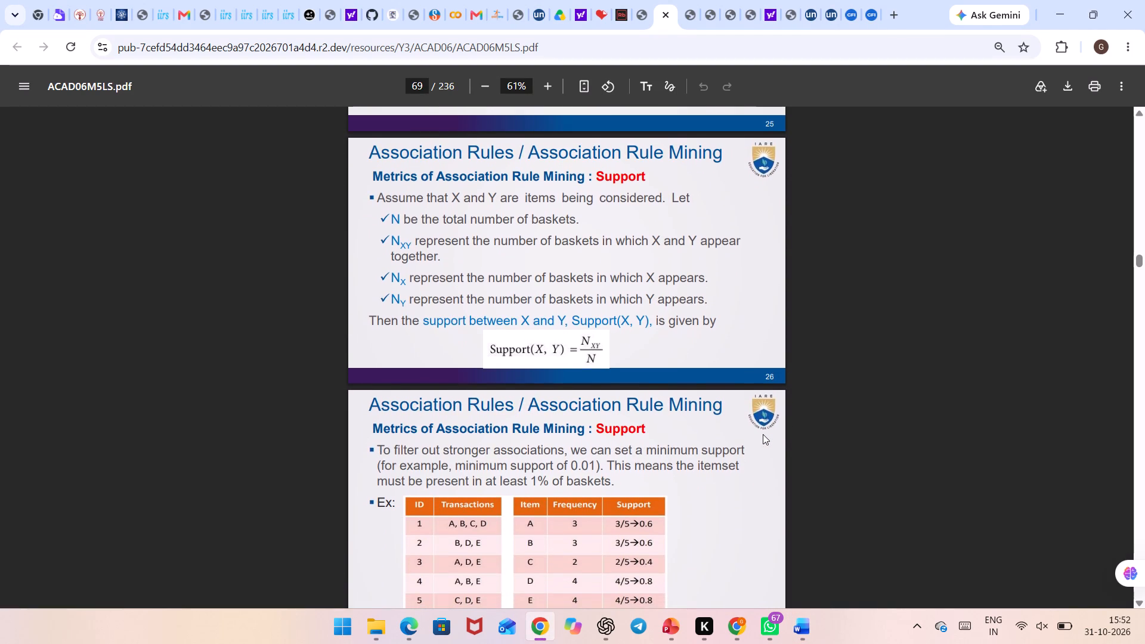
key(Print)
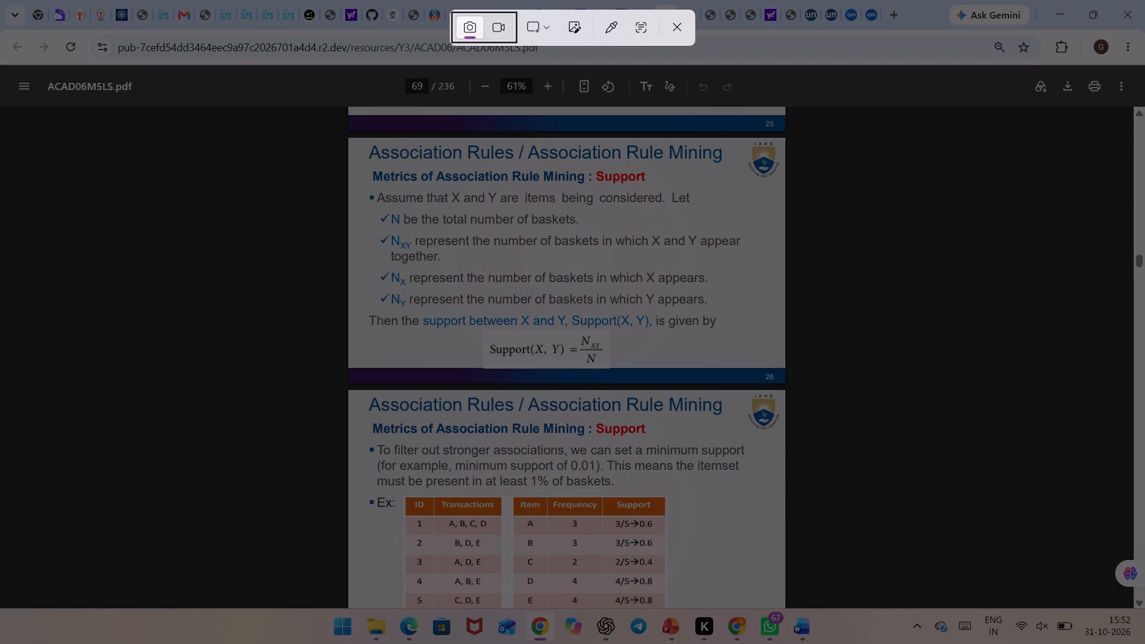
drag(365, 166, 746, 369)
key(alt+Tab)
key(ctrl+v)
Capture the minimum support text with the transactions and item frequency tables from slide 27 and paste it below the support formula in Word.
key(alt+Tab)
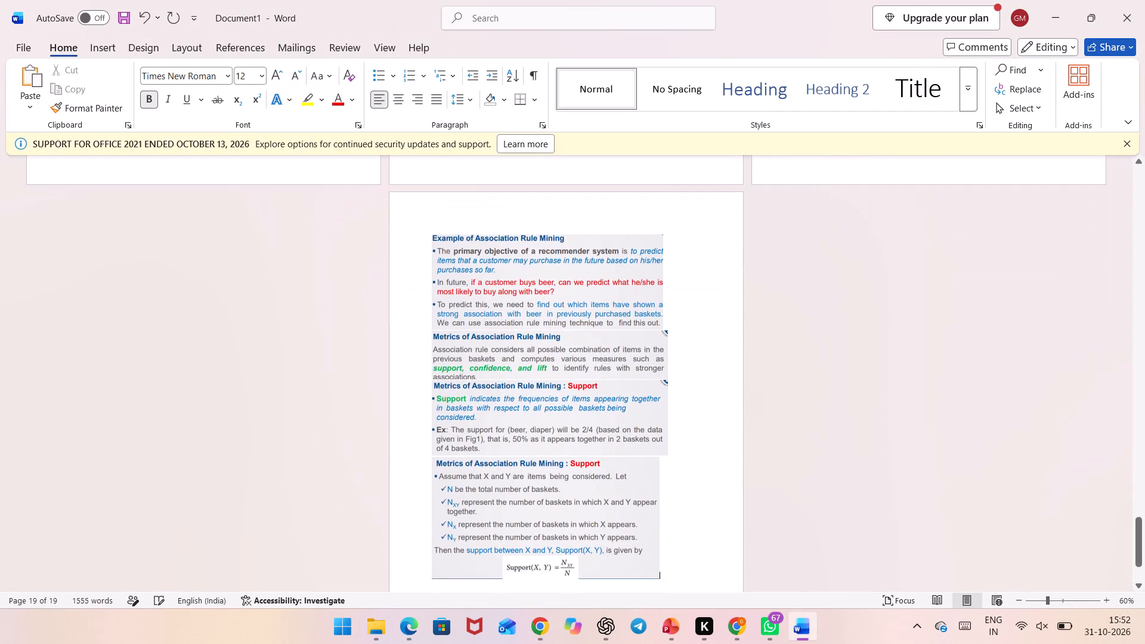
scroll(746, 369, down, 4)
key(Print)
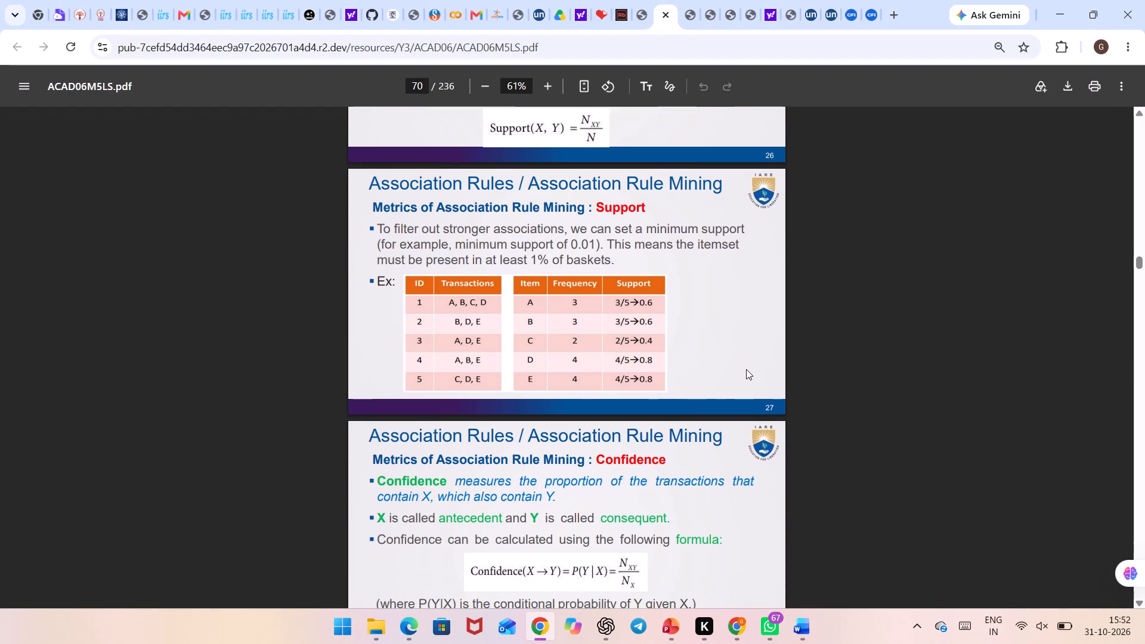
drag(365, 197, 416, 238)
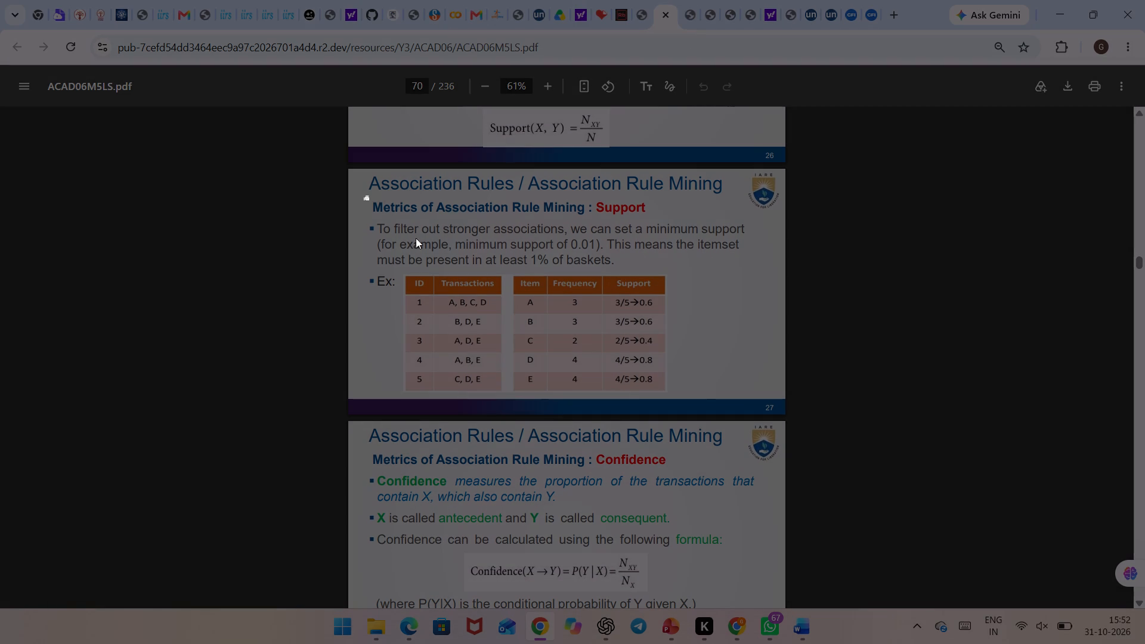
drag(416, 238, 747, 398)
key(alt+Tab)
key(ctrl+v)
Capture the Confidence definition with its antecedent, consequent and formula text from slide 28 and paste it below the support tables in Word.
key(alt+Tab)
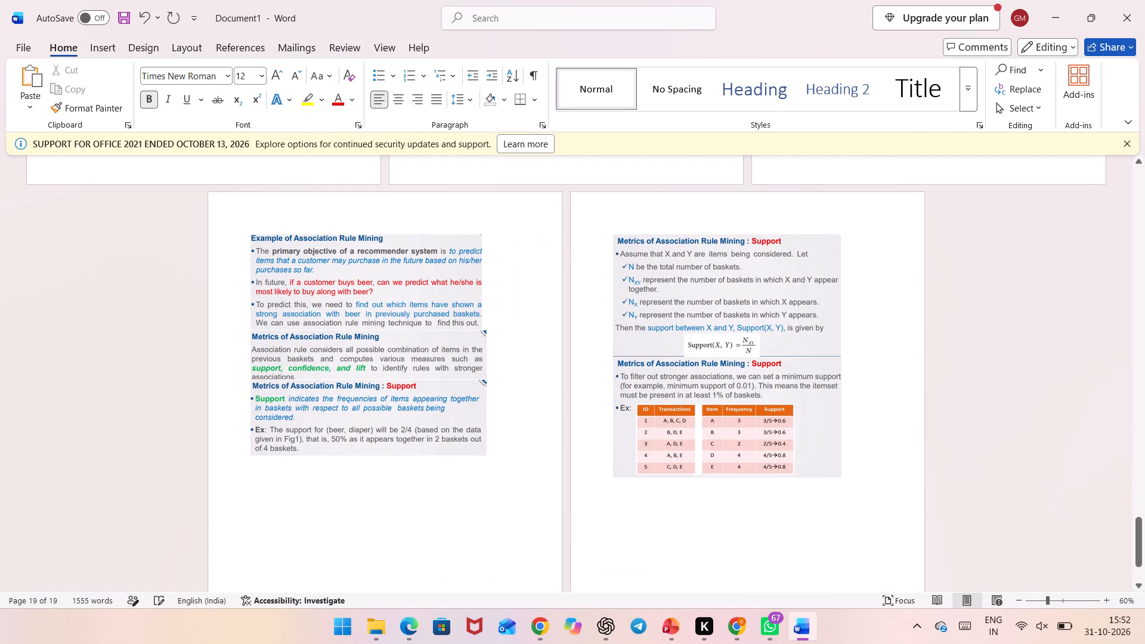
scroll(747, 398, down, 3)
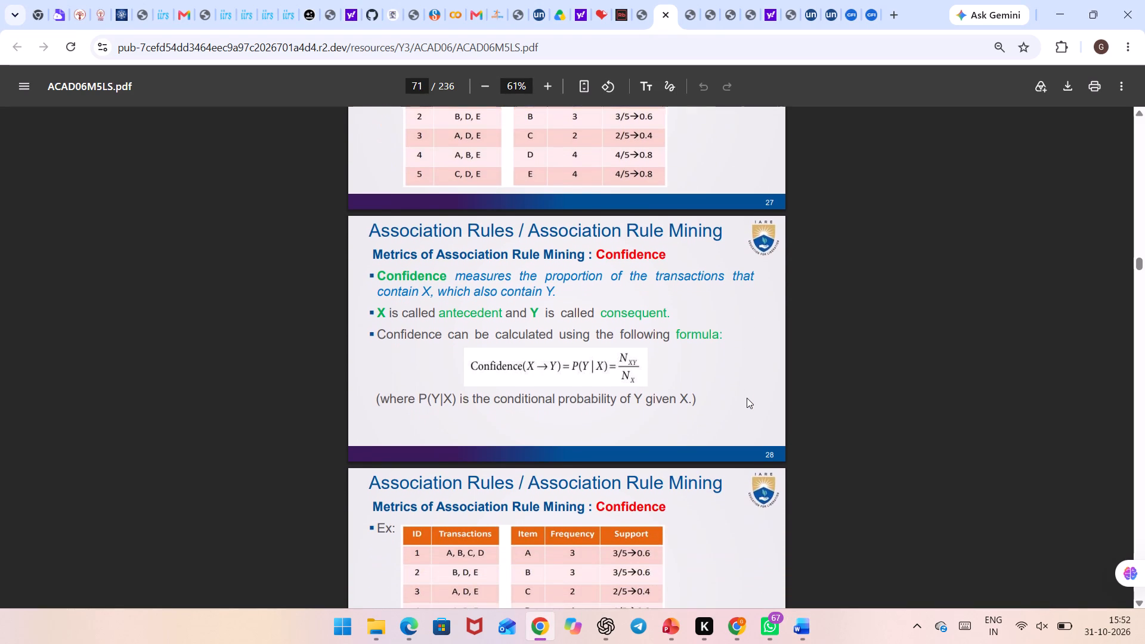
key(Print)
drag(364, 247, 577, 311)
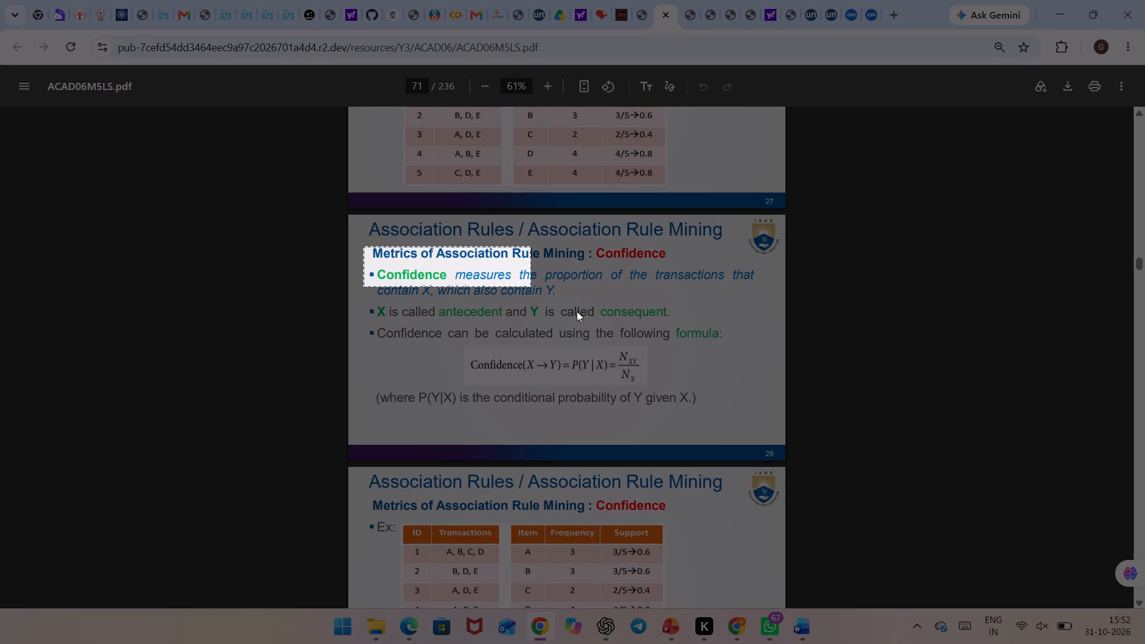
drag(577, 311, 760, 415)
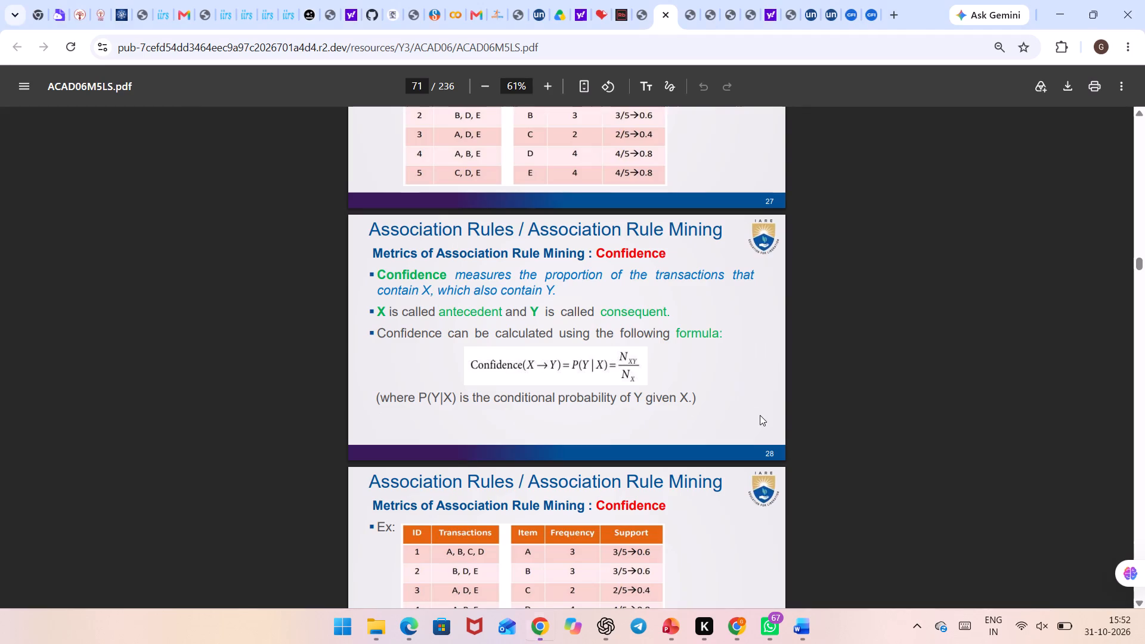
key(alt+Tab)
key(ctrl+v)
Capture the Confidence example tables with the sentence below them from slide 29 and paste the image into the Word notes.
key(alt+Tab)
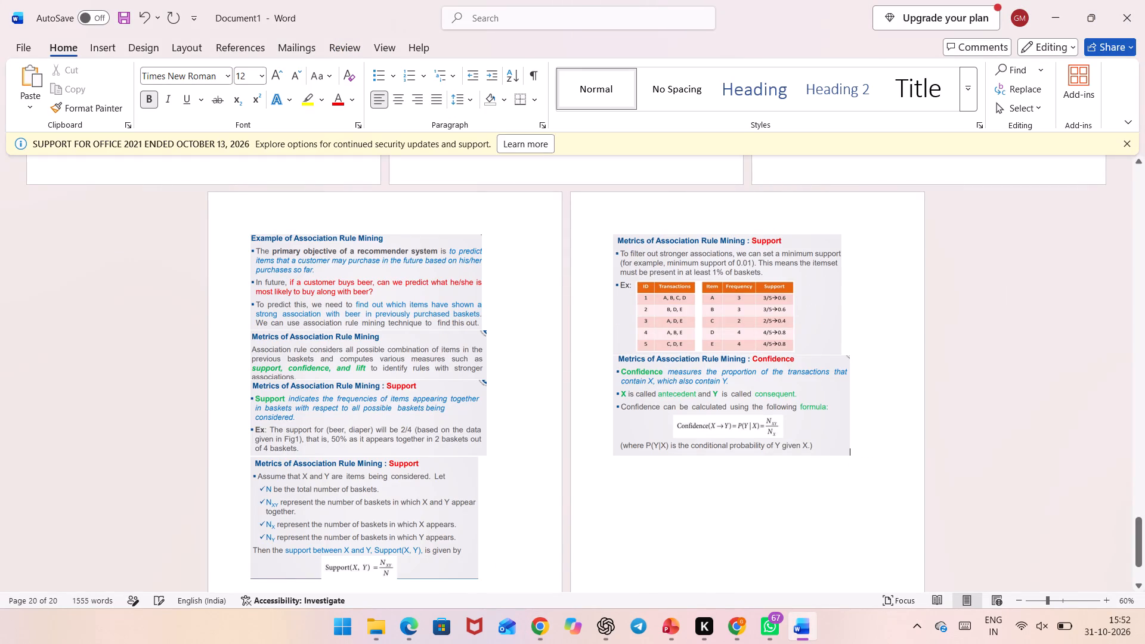
scroll(760, 415, down, 4)
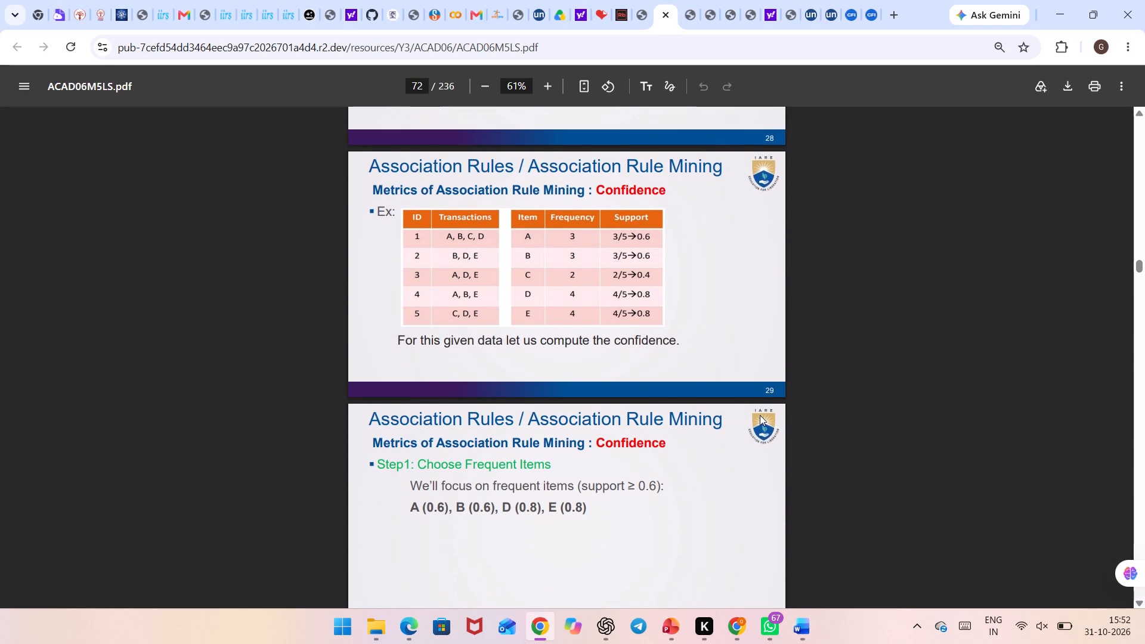
key(Print)
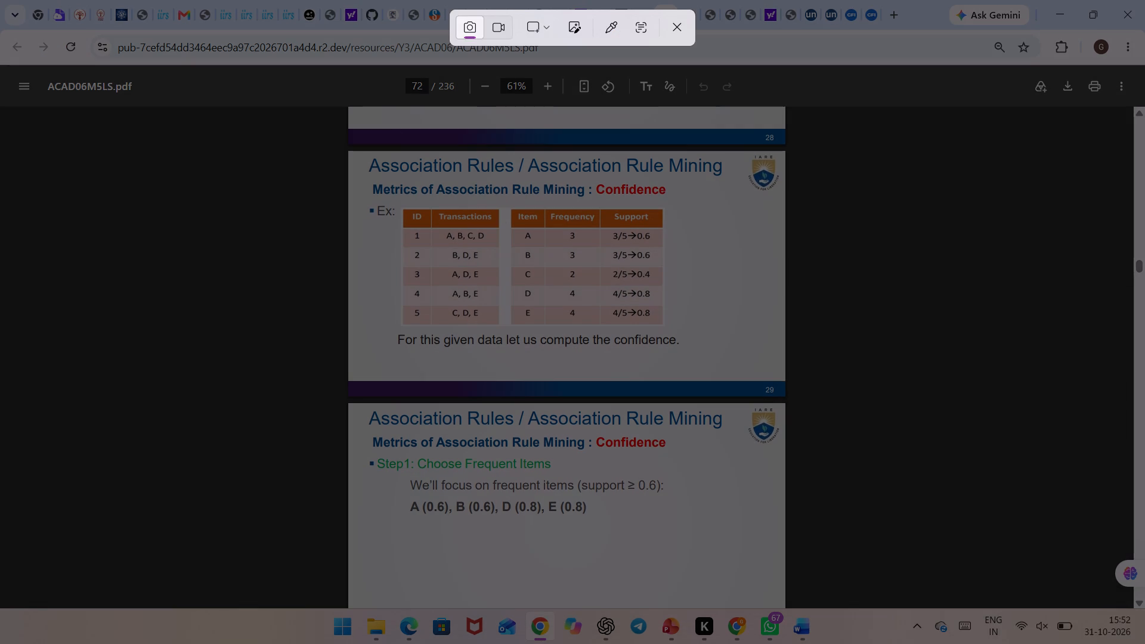
drag(367, 178, 695, 357)
key(alt+Tab)
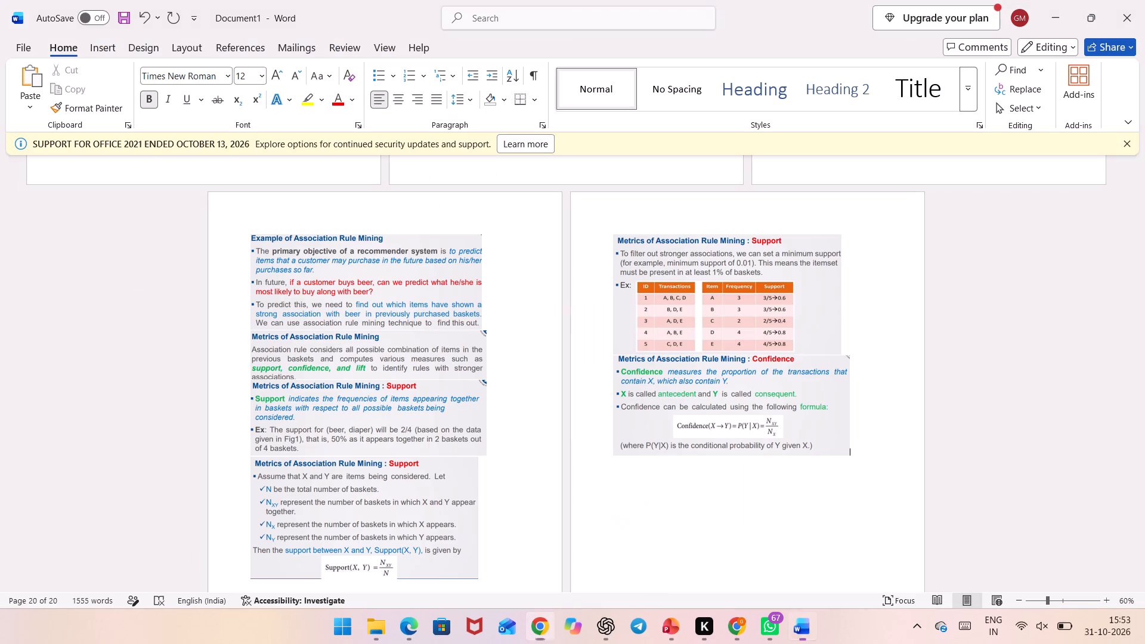
key(ctrl+v)
Capture the Confidence section "Step1: Choose Frequent Items" from slide 30 and paste it below the confidence example tables in Word.
key(alt+Tab)
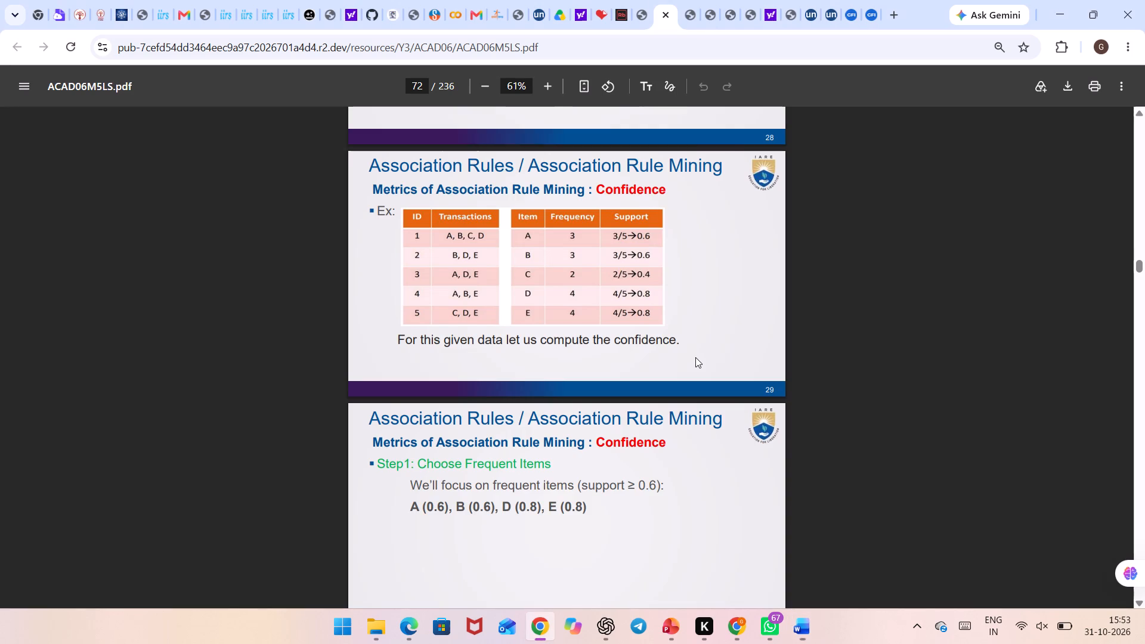
scroll(695, 357, down, 5)
key(Print)
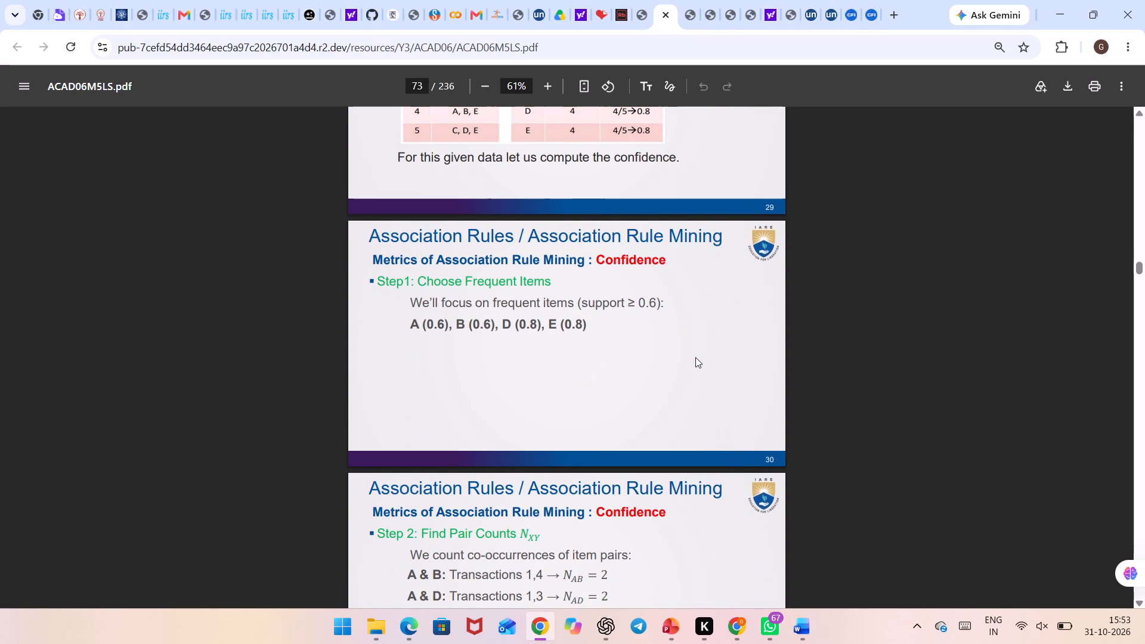
drag(358, 243, 679, 345)
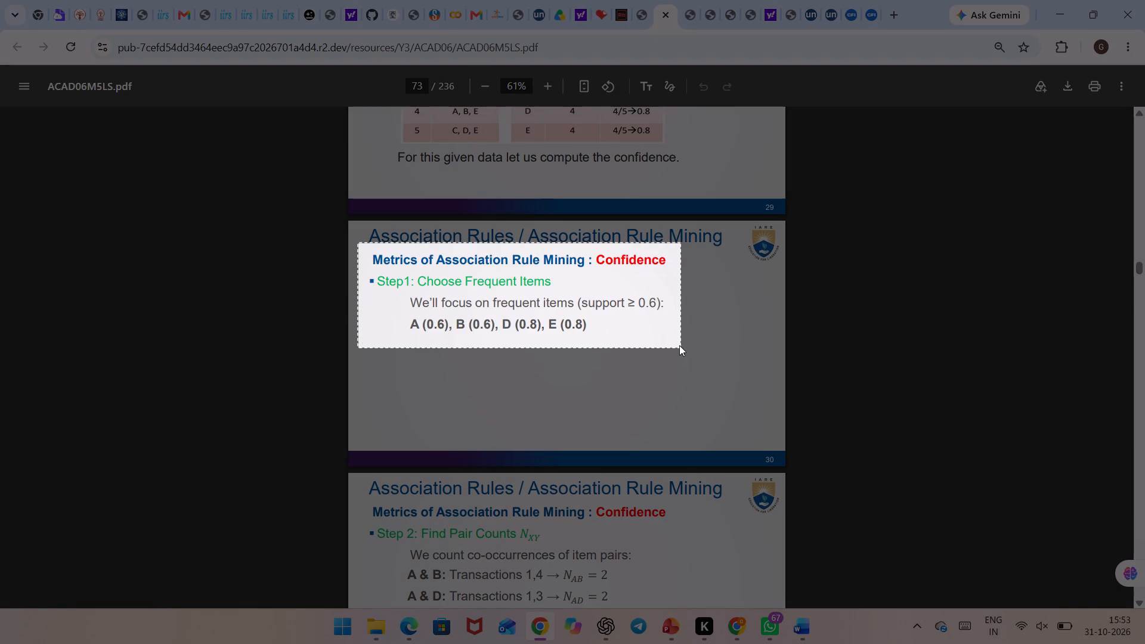
drag(679, 345, 672, 335)
key(alt+Tab)
key(ctrl+v)
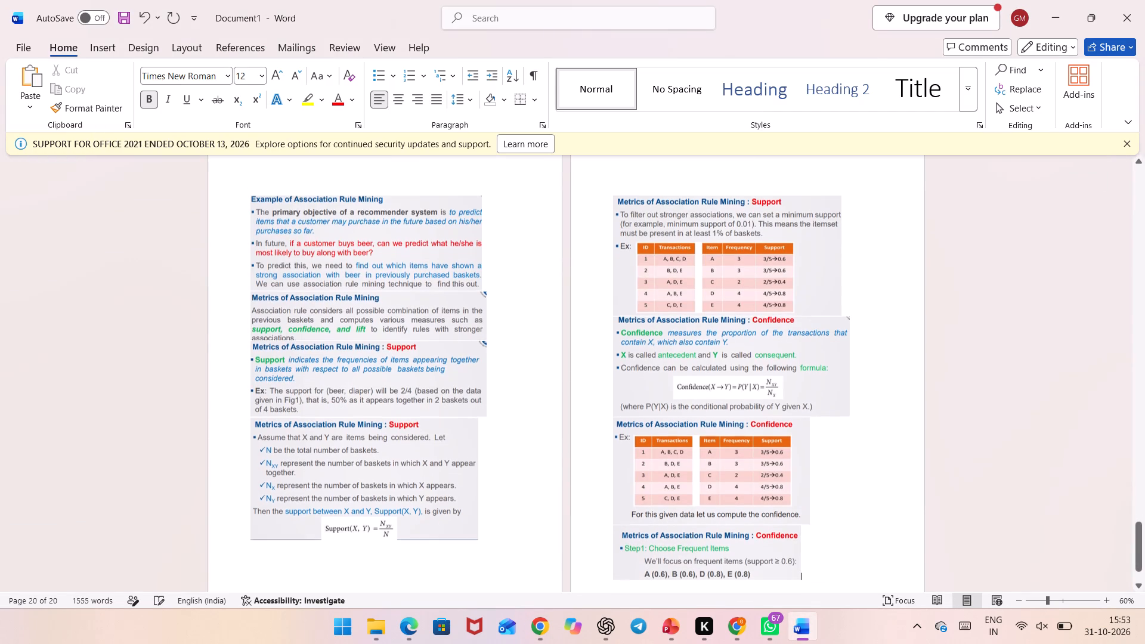
Capture the Confidence section "Step 2: Find Pair Counts" from slide 31 and paste it below the Step1 image in Word.
key(alt+Tab)
scroll(672, 335, down, 3)
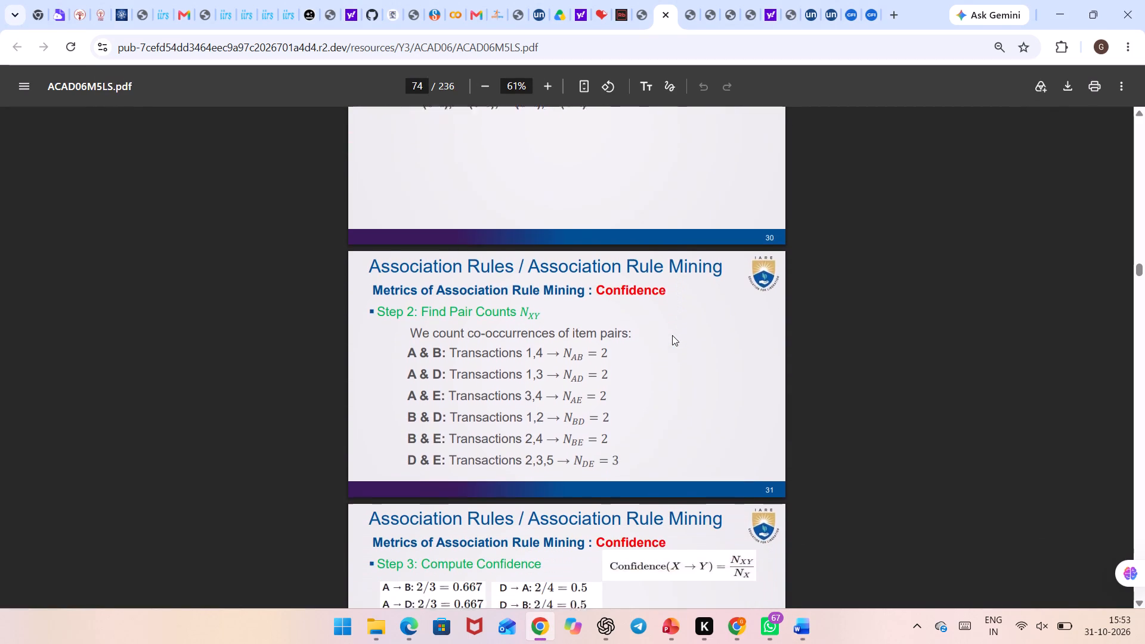
scroll(672, 335, down, 2)
key(Print)
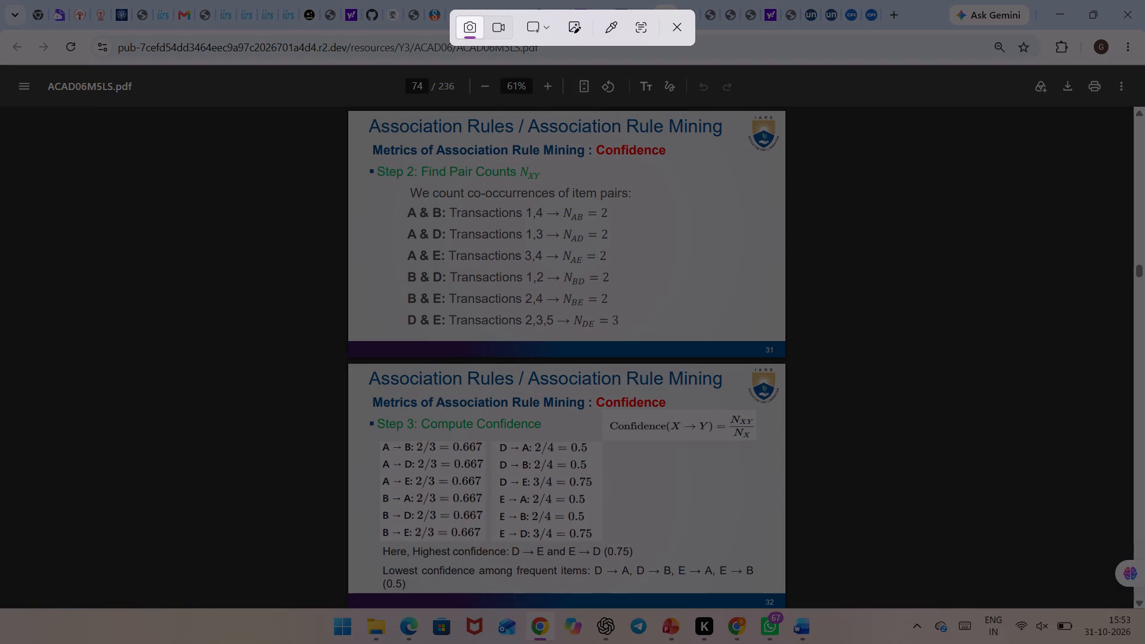
drag(367, 161, 651, 266)
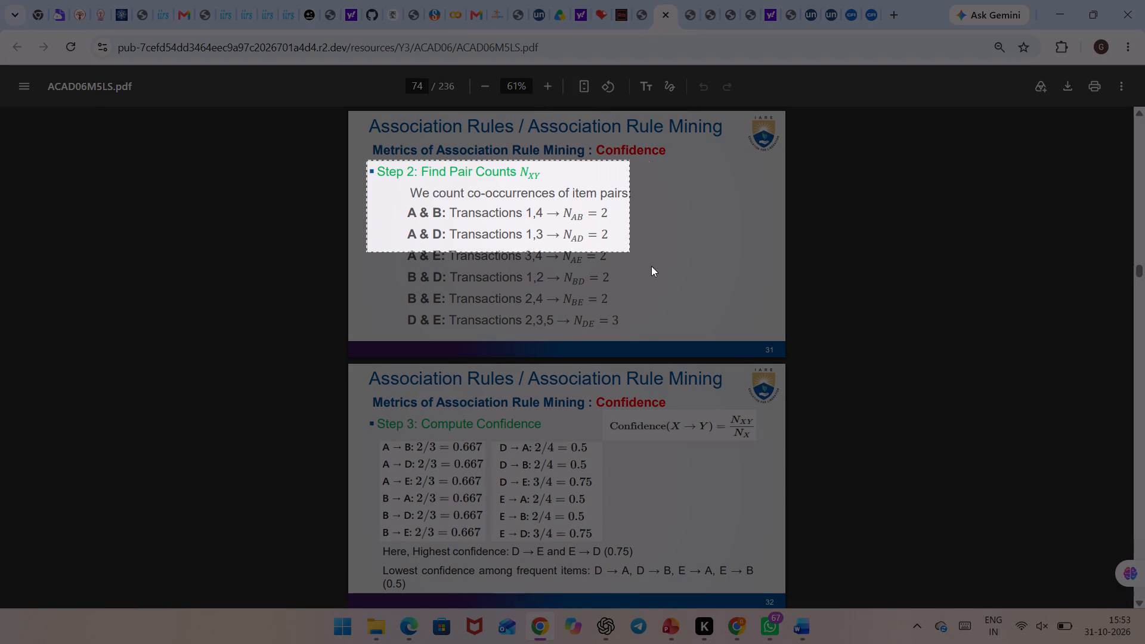
drag(651, 266, 635, 335)
key(alt+Tab)
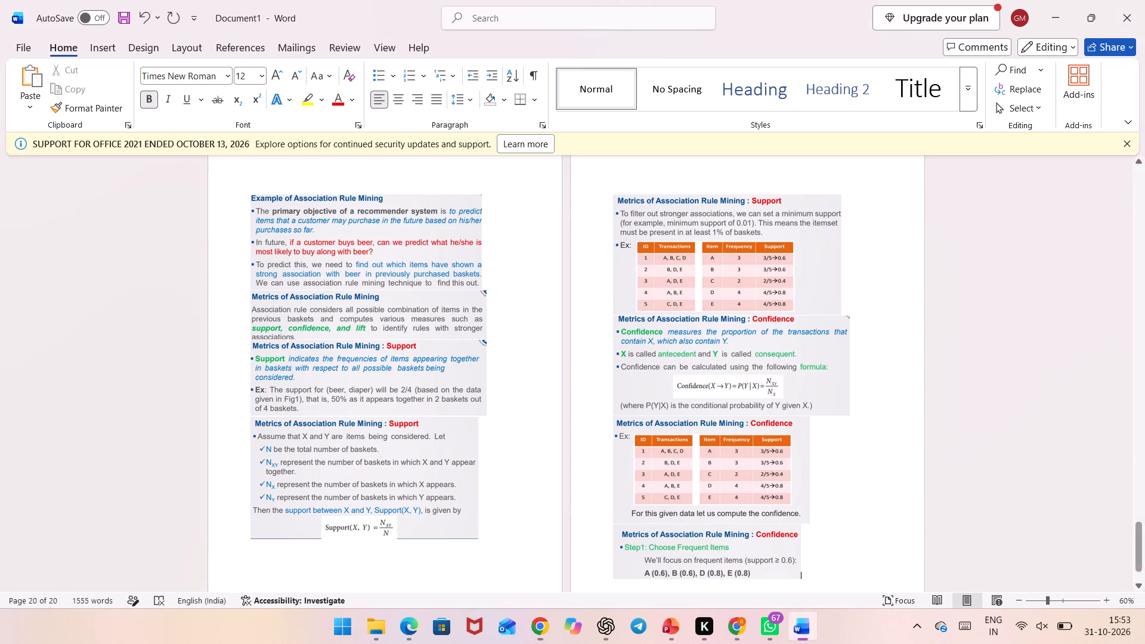
key(ctrl+v)
Capture the Confidence section "Step 3: Compute Confidence" with its heading and formula from slide 32 and paste it below the pair counts in Word.
key(alt+Tab)
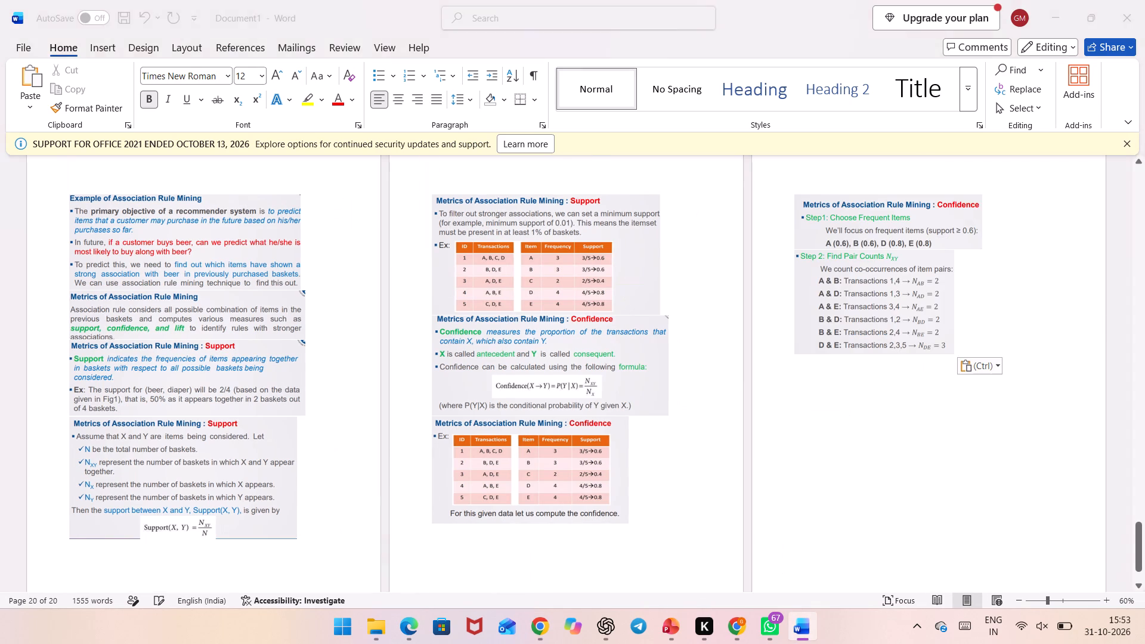
scroll(635, 335, down, 1)
key(Print)
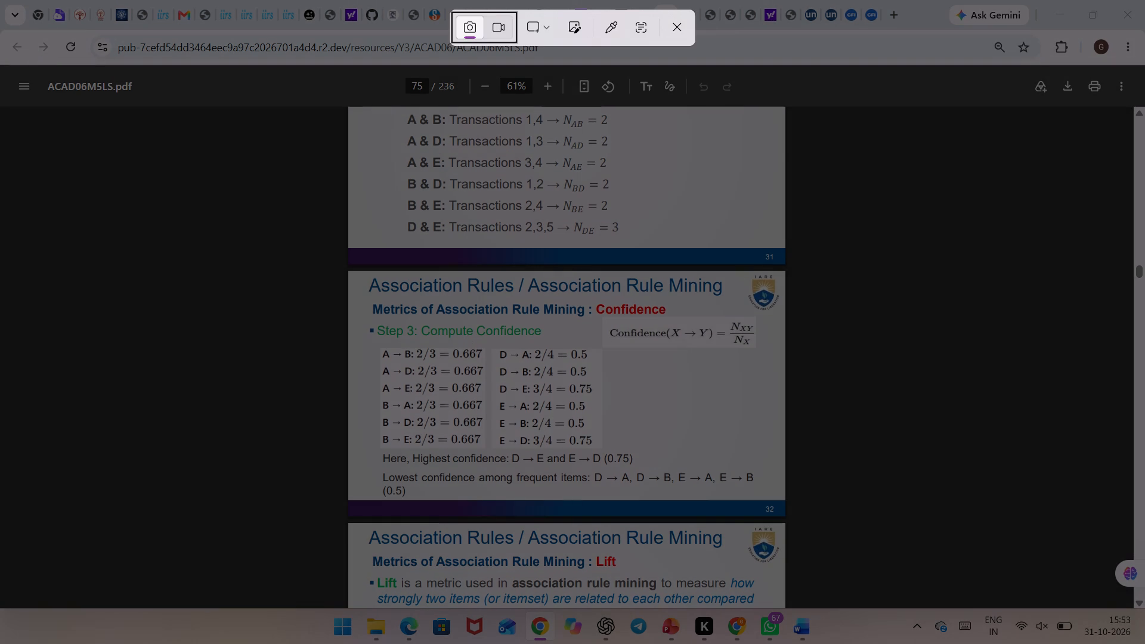
drag(374, 297, 762, 493)
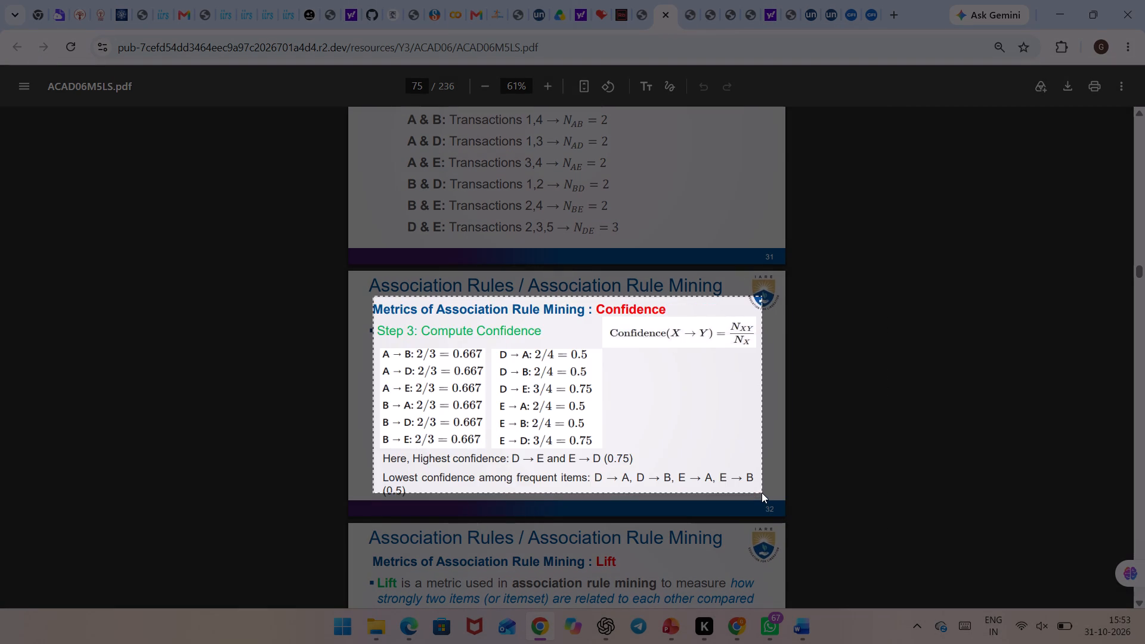
drag(762, 493, 762, 498)
key(alt+Tab)
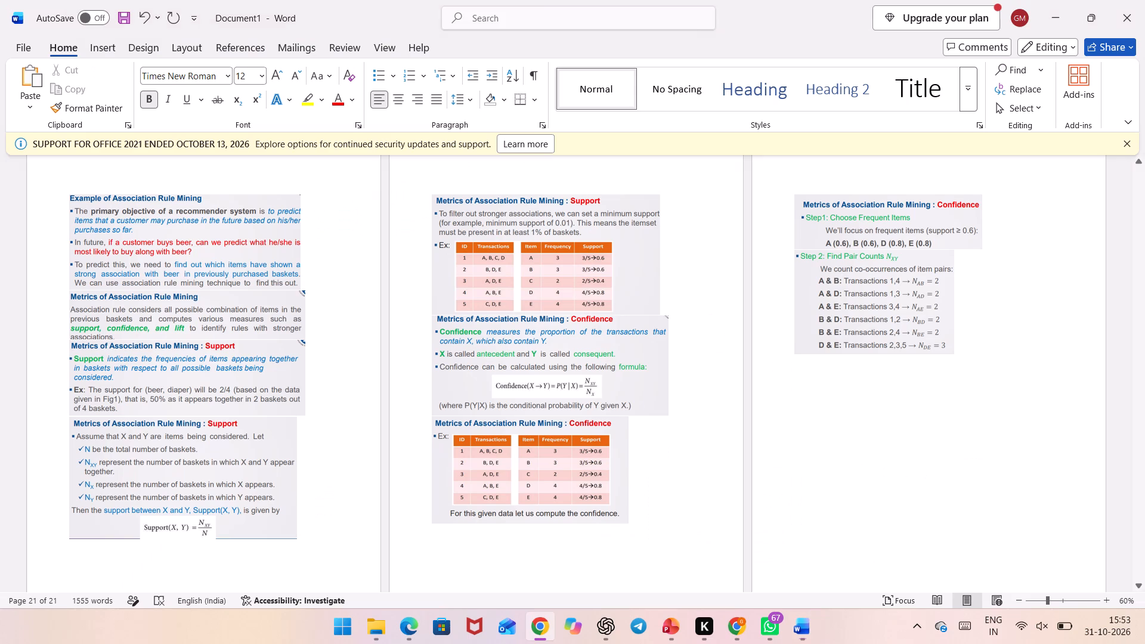
key(ctrl+v)
Capture the Lift definition with both formulas from slide 33 and paste it below the Step 3 image in Word.
key(alt+Tab)
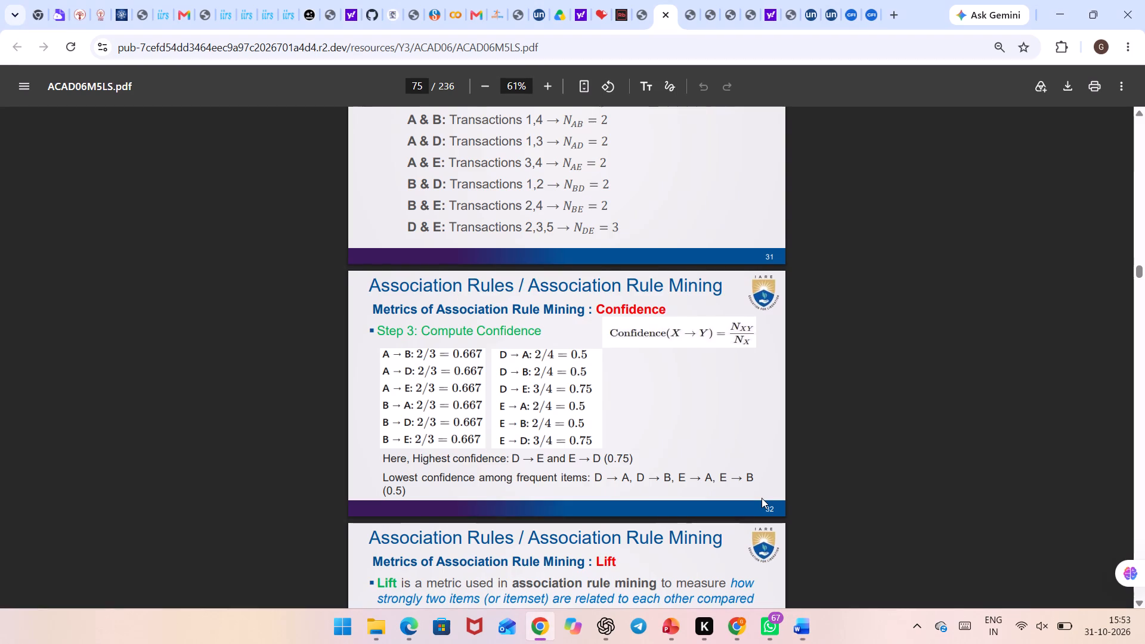
scroll(762, 498, down, 4)
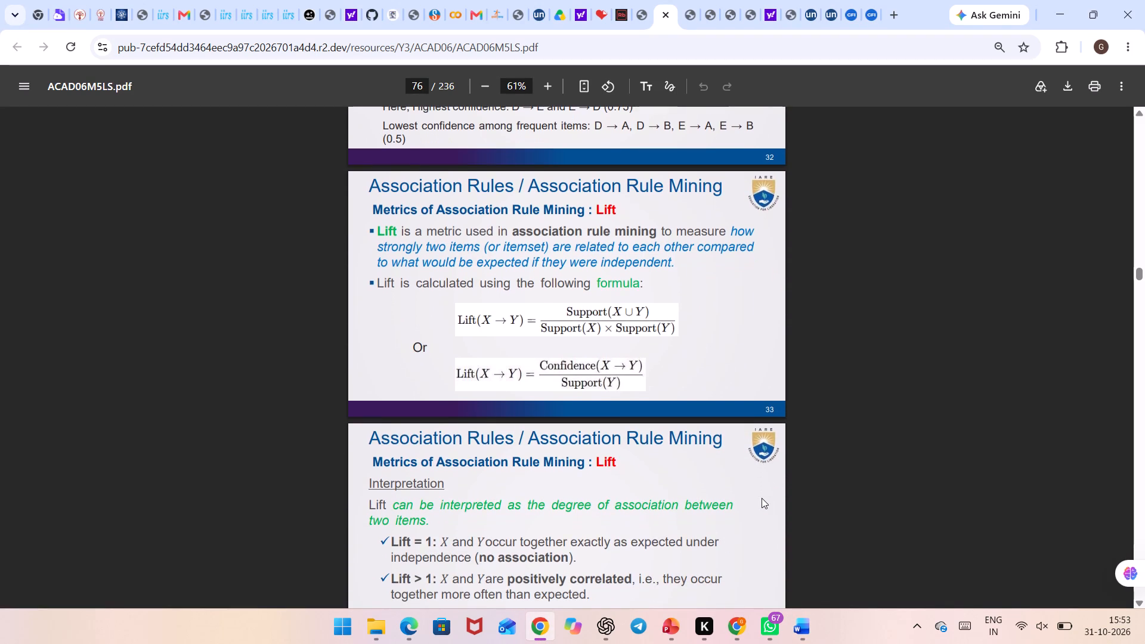
key(Print)
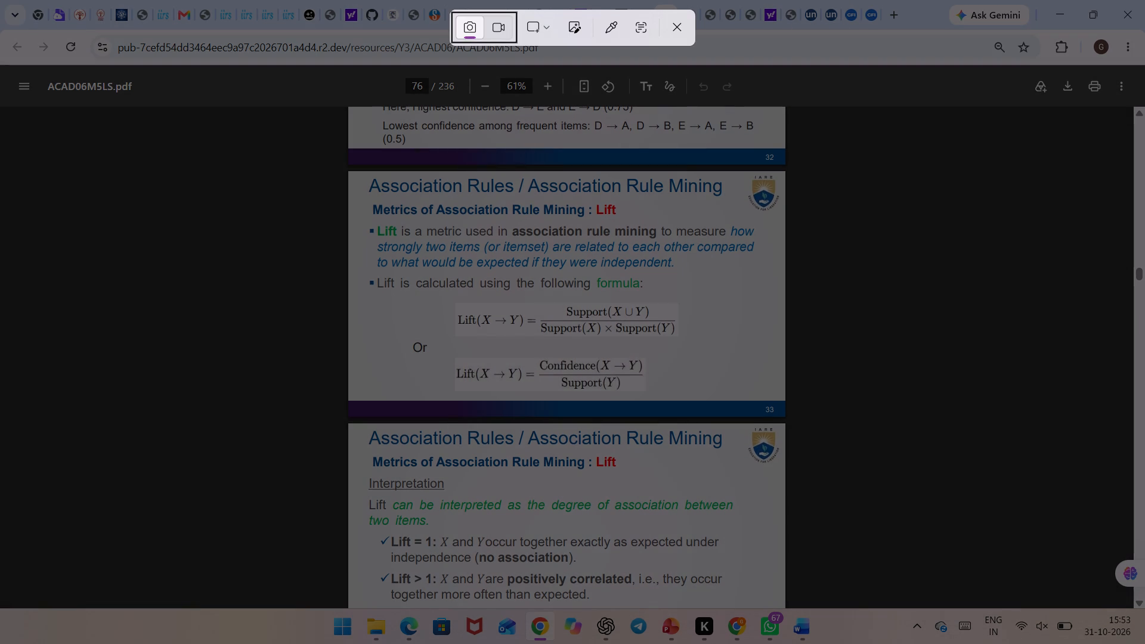
drag(368, 201, 759, 392)
key(alt+Tab)
key(ctrl+v)
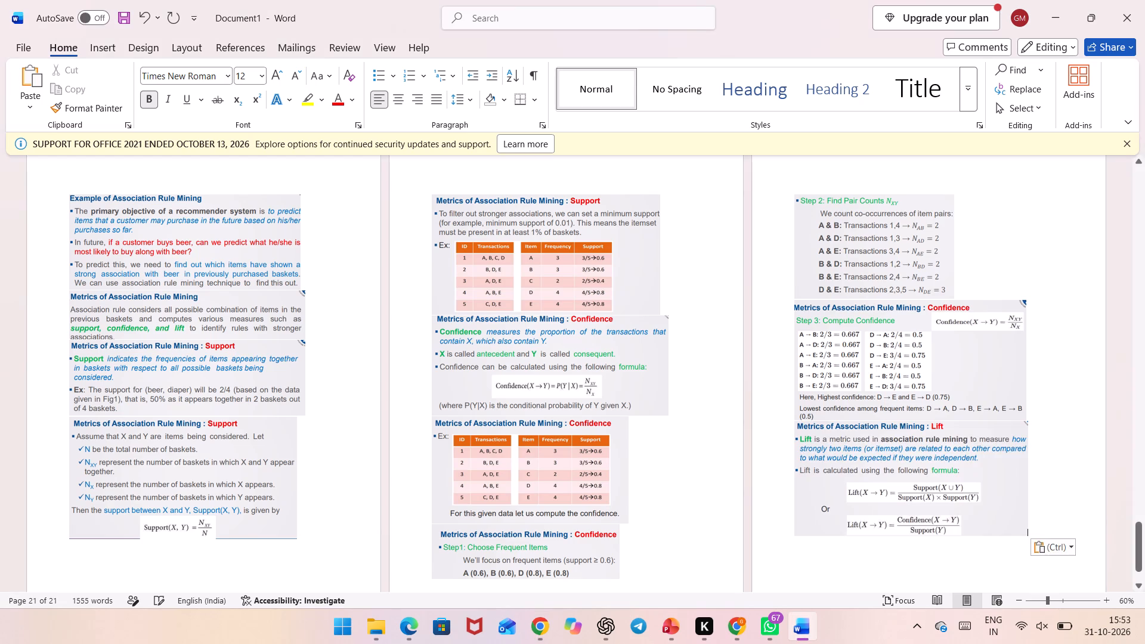
Capture the Lift Interpretation text, including the slide title, from slide 34 and paste it below the Lift formulas in Word.
key(alt+Tab)
scroll(759, 392, down, 2)
key(Print)
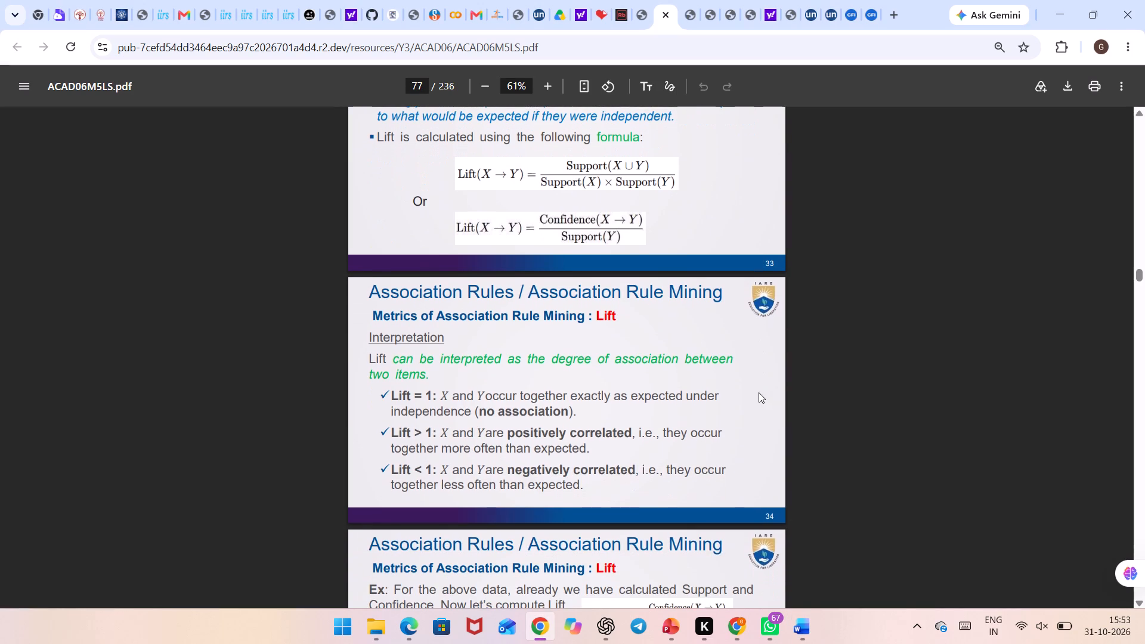
drag(367, 280, 651, 455)
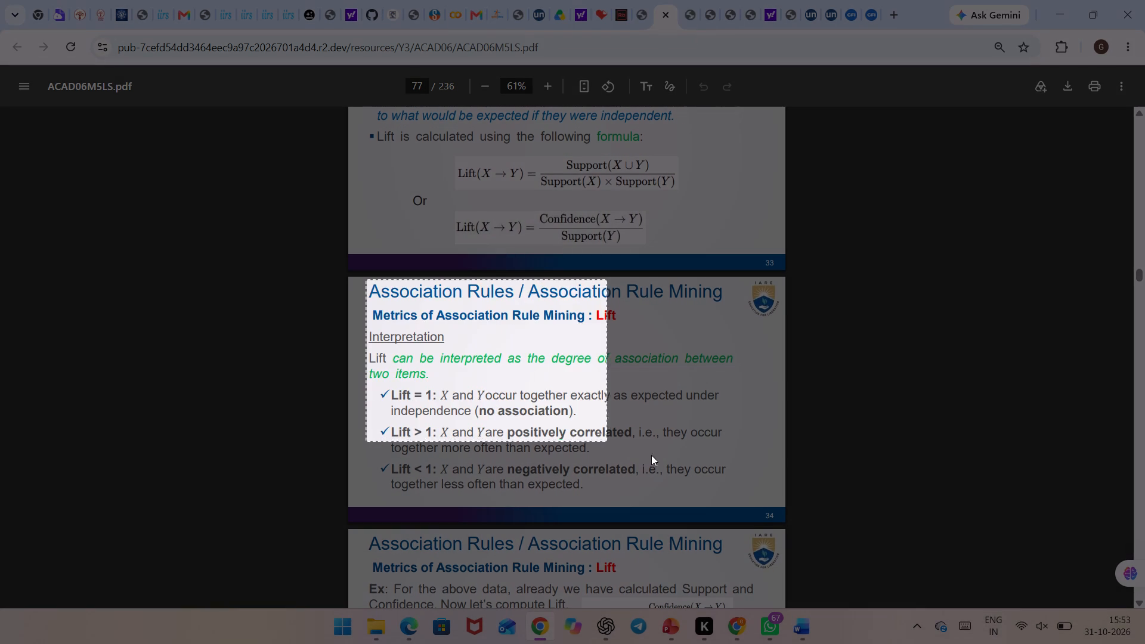
drag(651, 455, 738, 499)
key(alt+Tab)
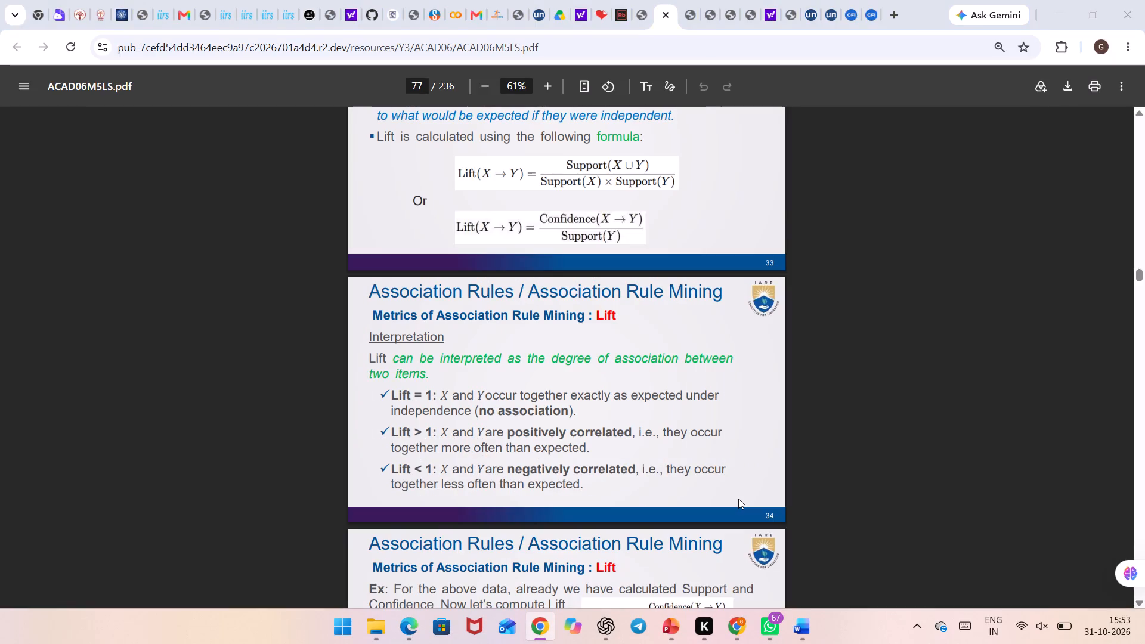
key(ctrl+v)
Capture the Lift example computations for consequents A, B, D and E from slide 35 and paste them below the interpretation in Word.
key(alt+Tab)
scroll(738, 499, down, 1)
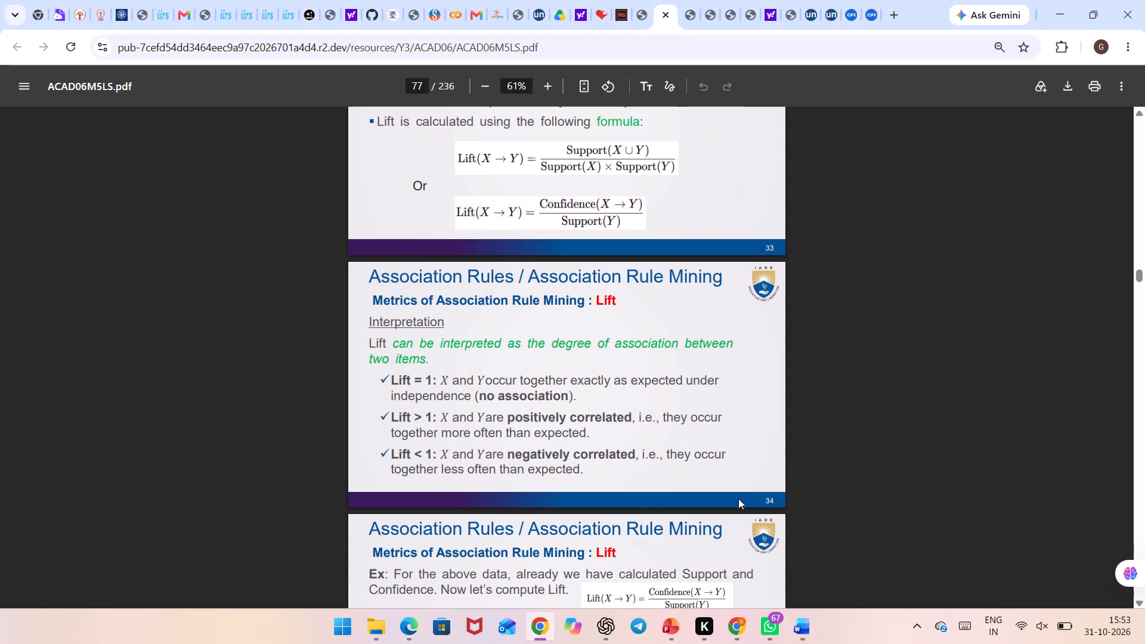
scroll(738, 499, down, 3)
key(Print)
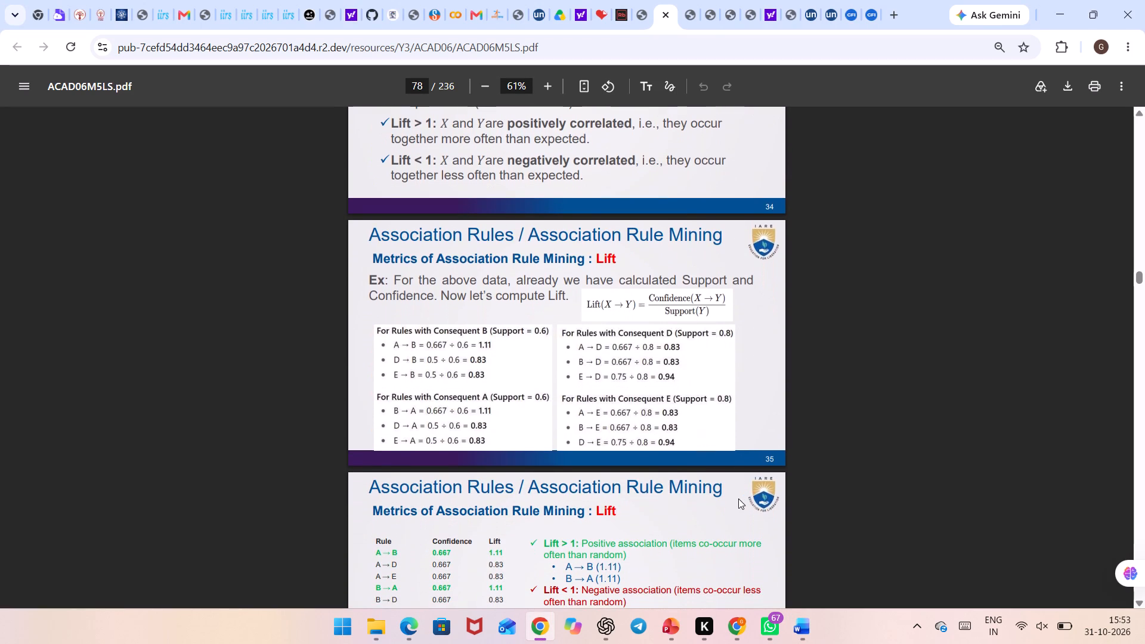
drag(359, 248, 705, 431)
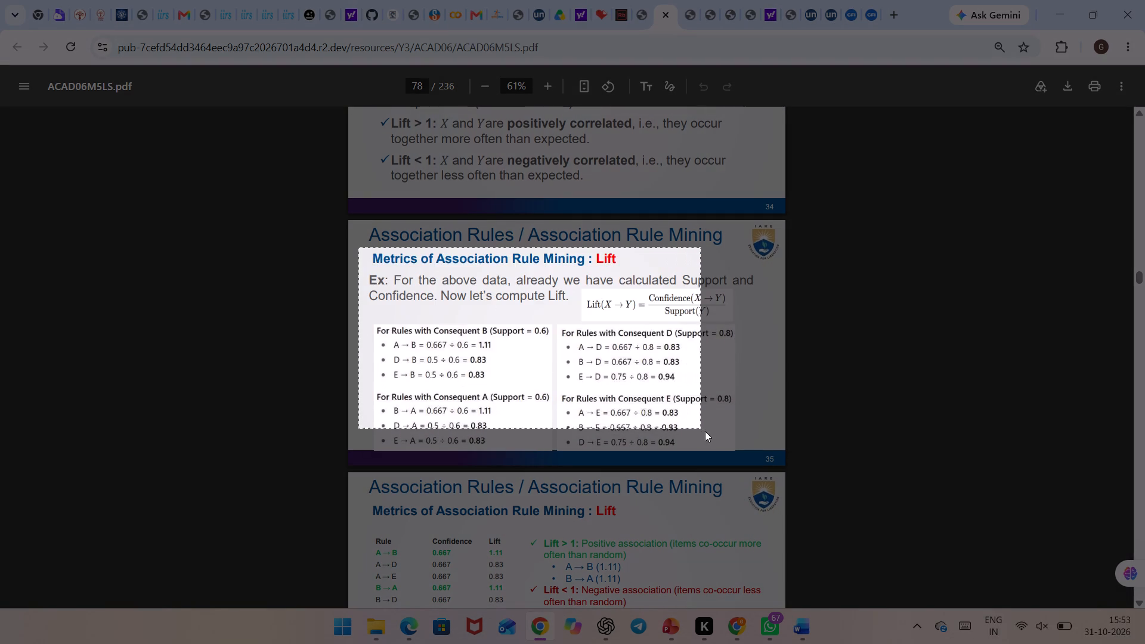
drag(705, 431, 759, 449)
key(alt+Tab)
key(ctrl+v)
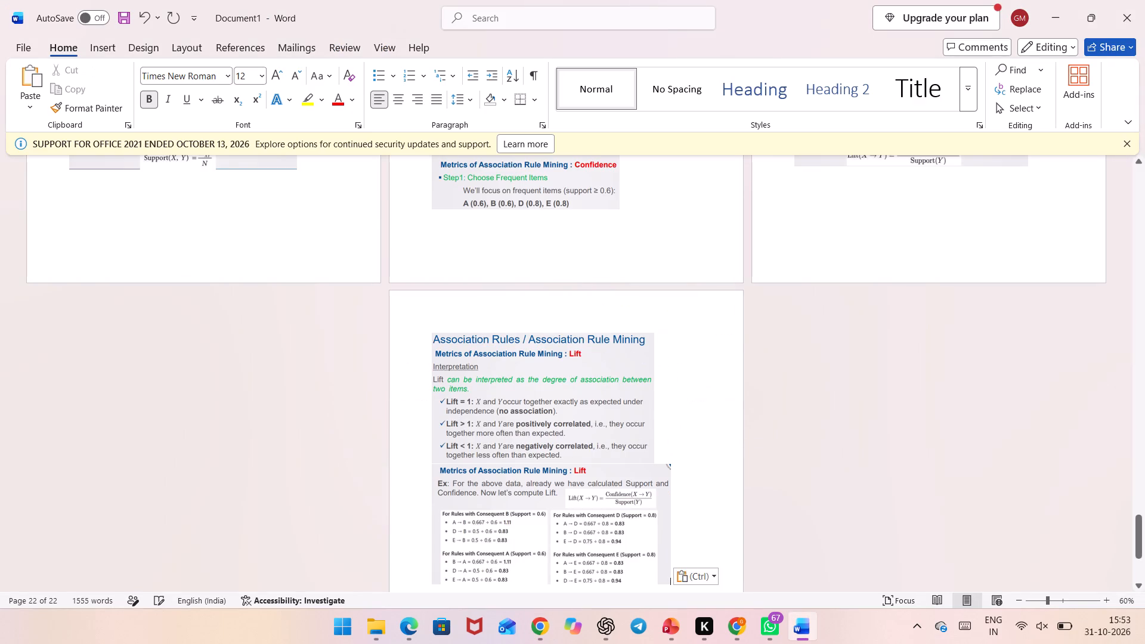
Capture the Rule, Confidence and Lift table with its association notes from slide 36 and paste it below the Lift example in Word.
key(alt+Tab)
scroll(759, 449, down, 2)
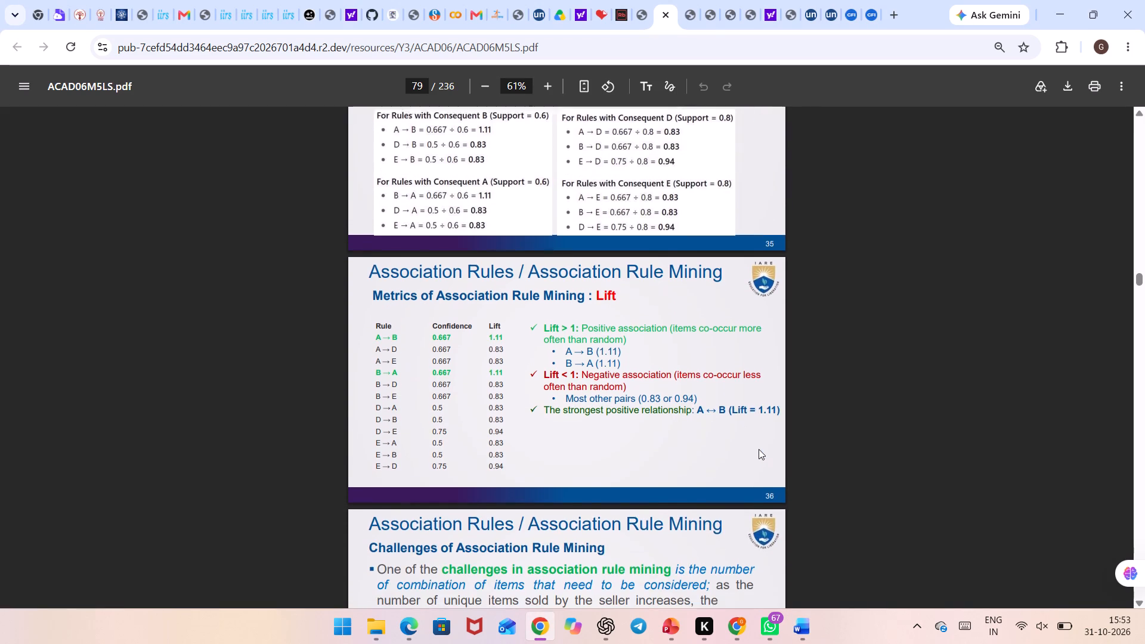
scroll(759, 449, down, 1)
key(Print)
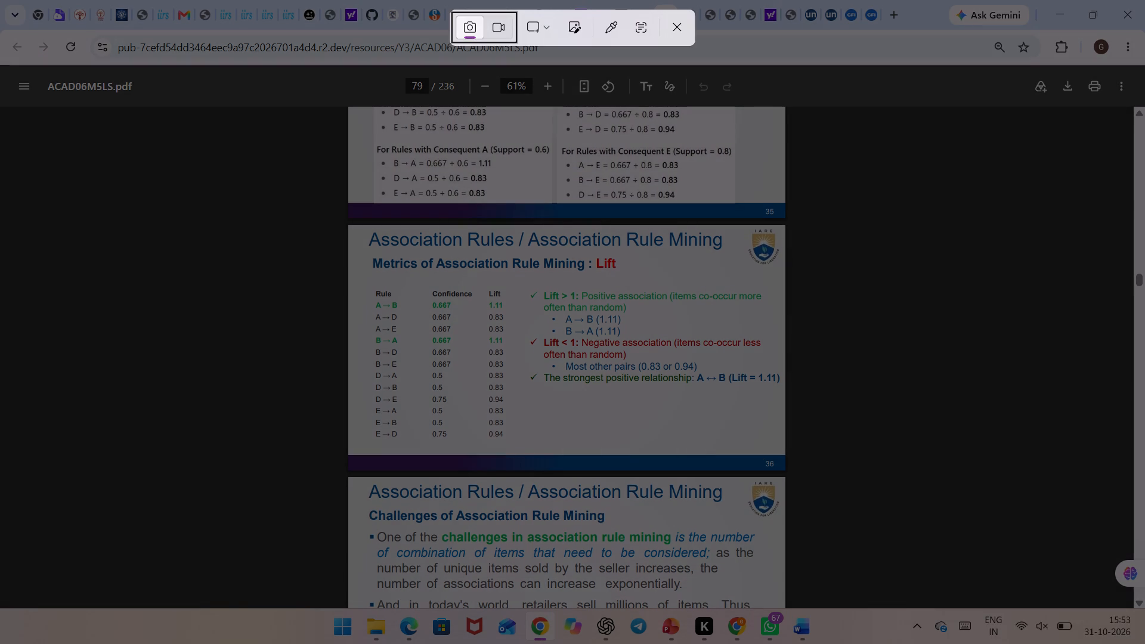
drag(367, 255, 778, 456)
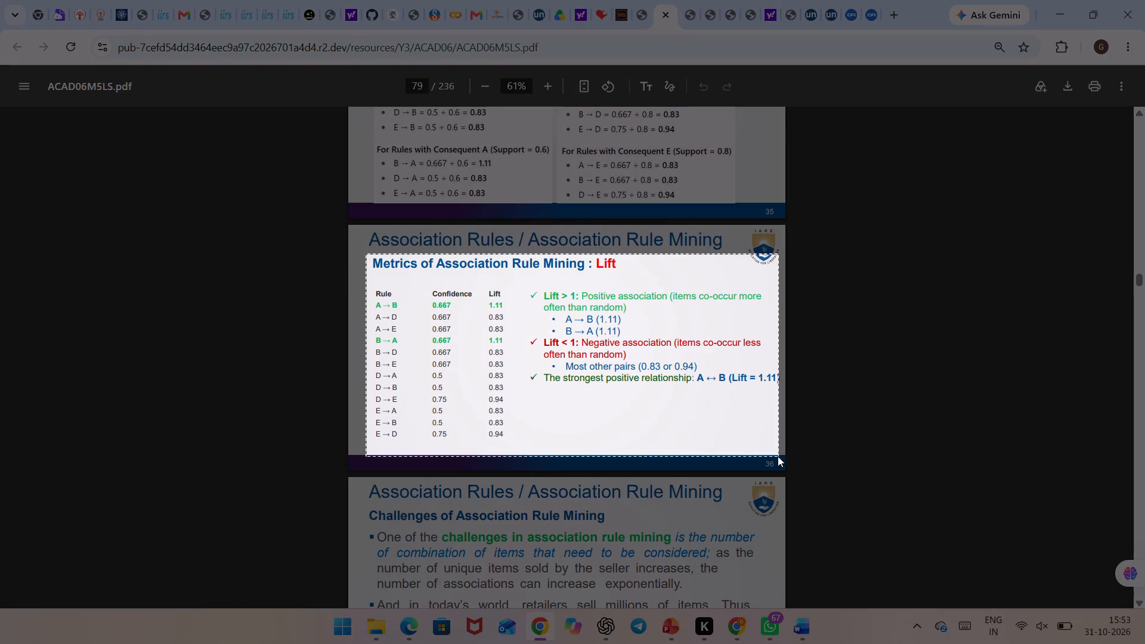
drag(778, 456, 782, 458)
key(alt+Tab)
key(ctrl+v)
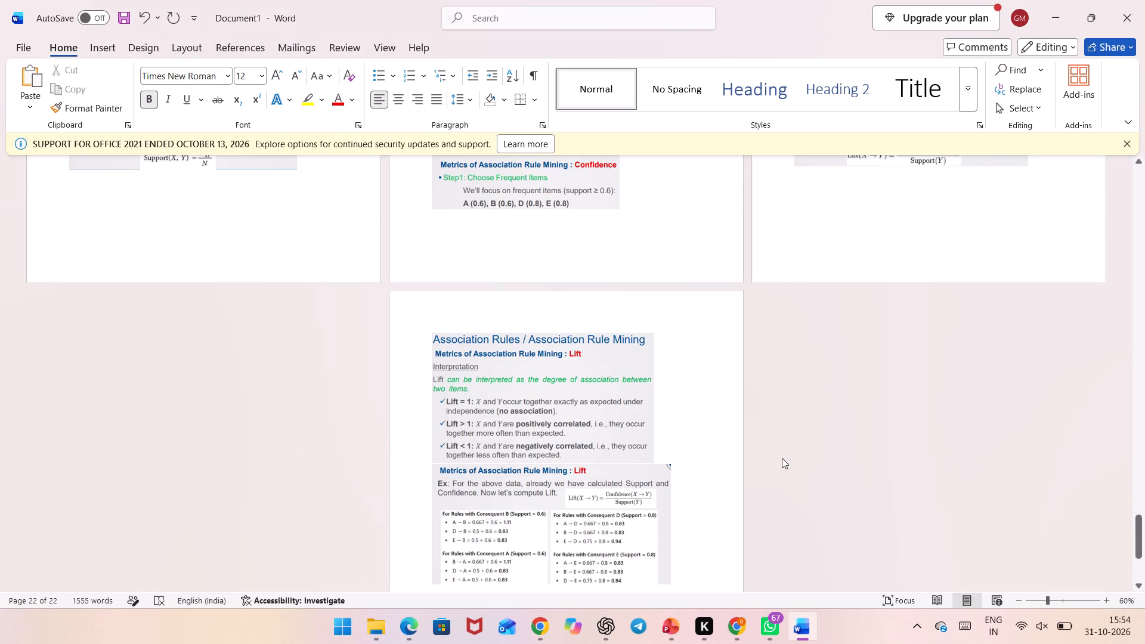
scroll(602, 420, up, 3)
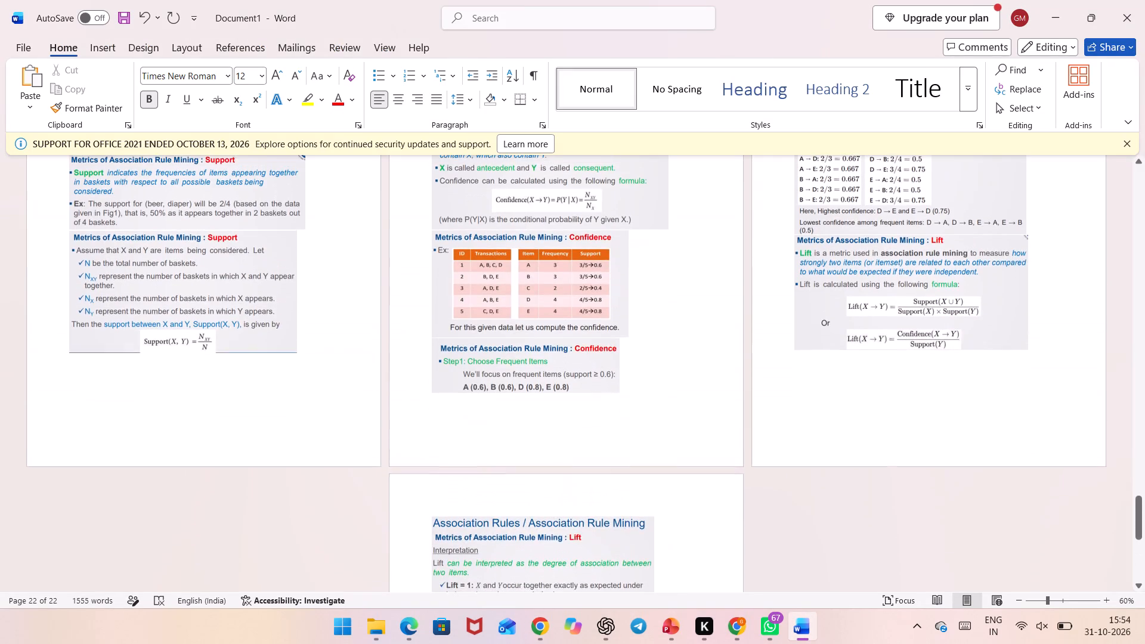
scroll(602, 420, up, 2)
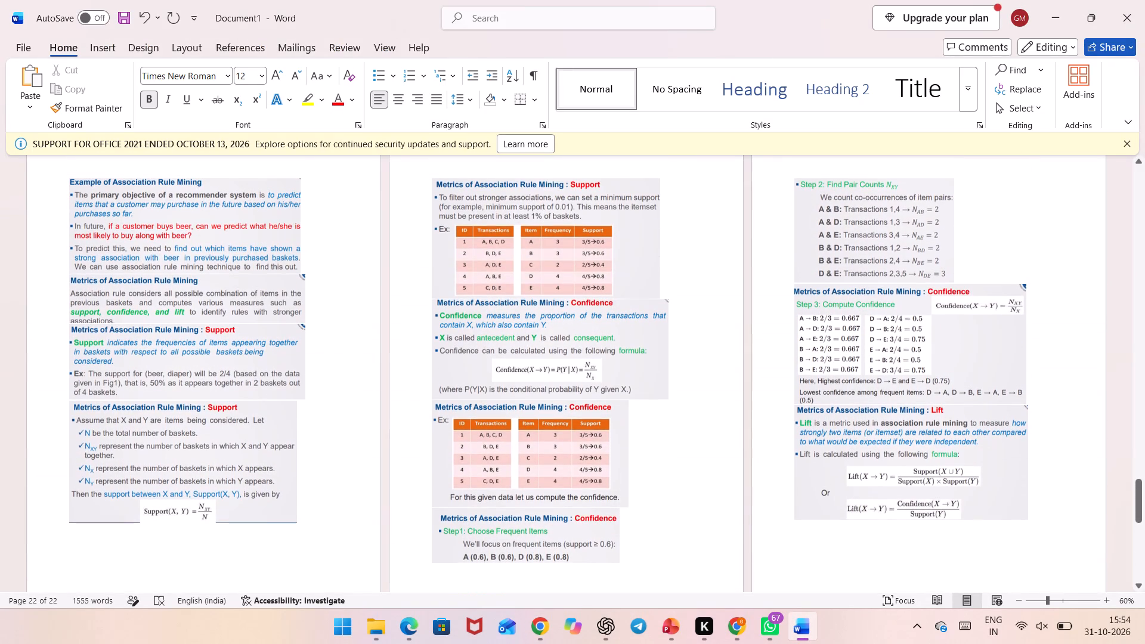
Capture the "Challenges of Association Rule Mining" heading and both bullets from slide 37 and paste them after the Lift table in Word.
key(alt+Tab)
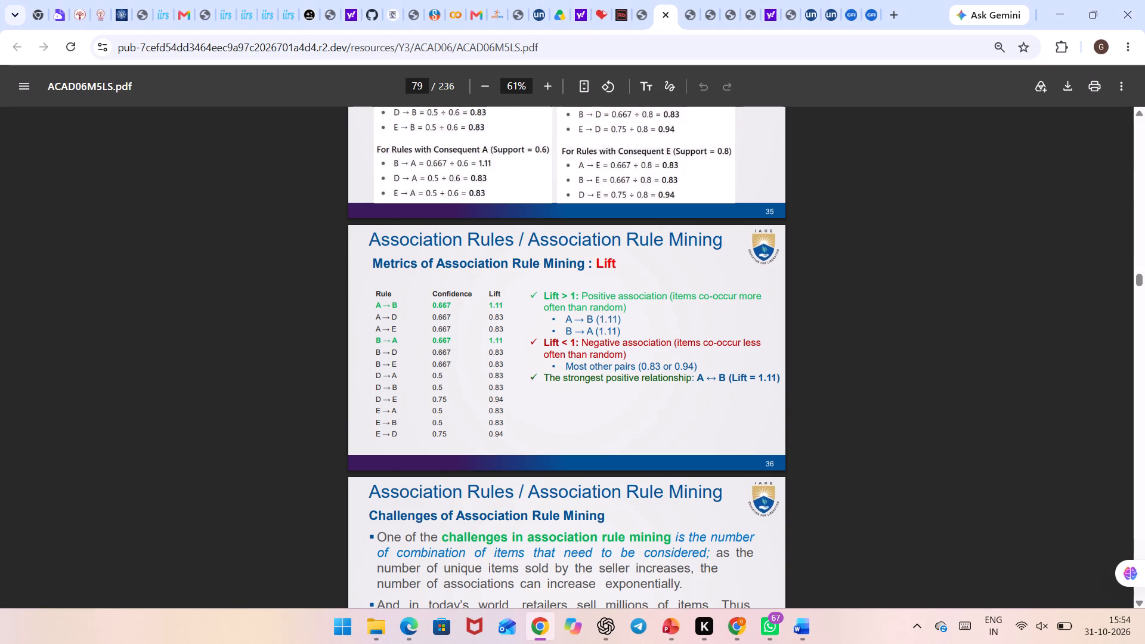
scroll(491, 368, down, 3)
key(Print)
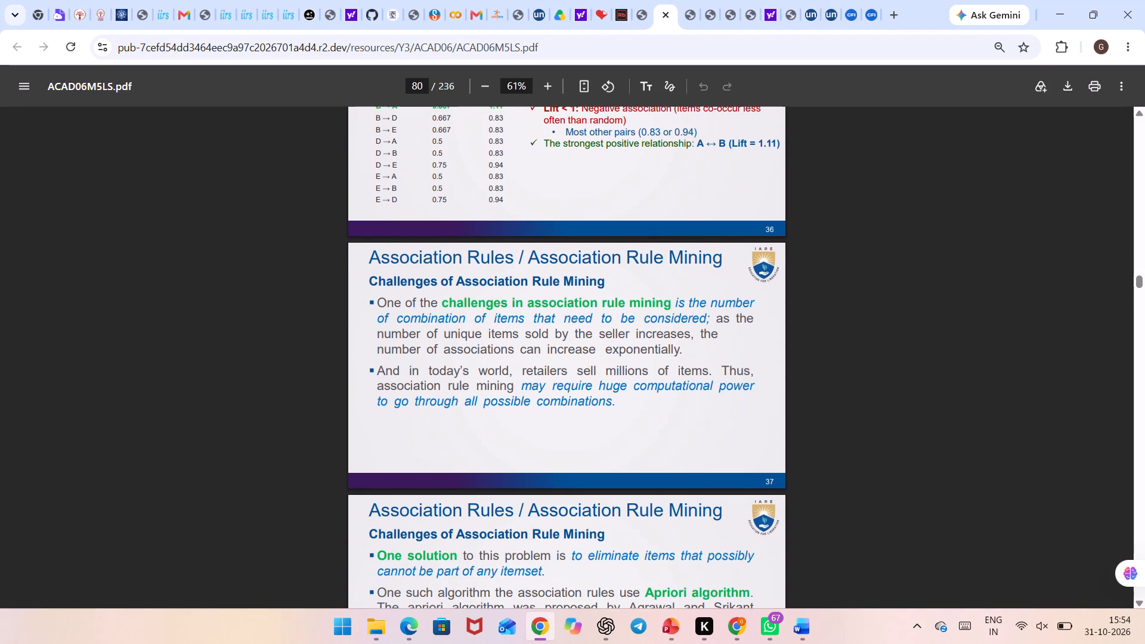
drag(363, 275, 704, 416)
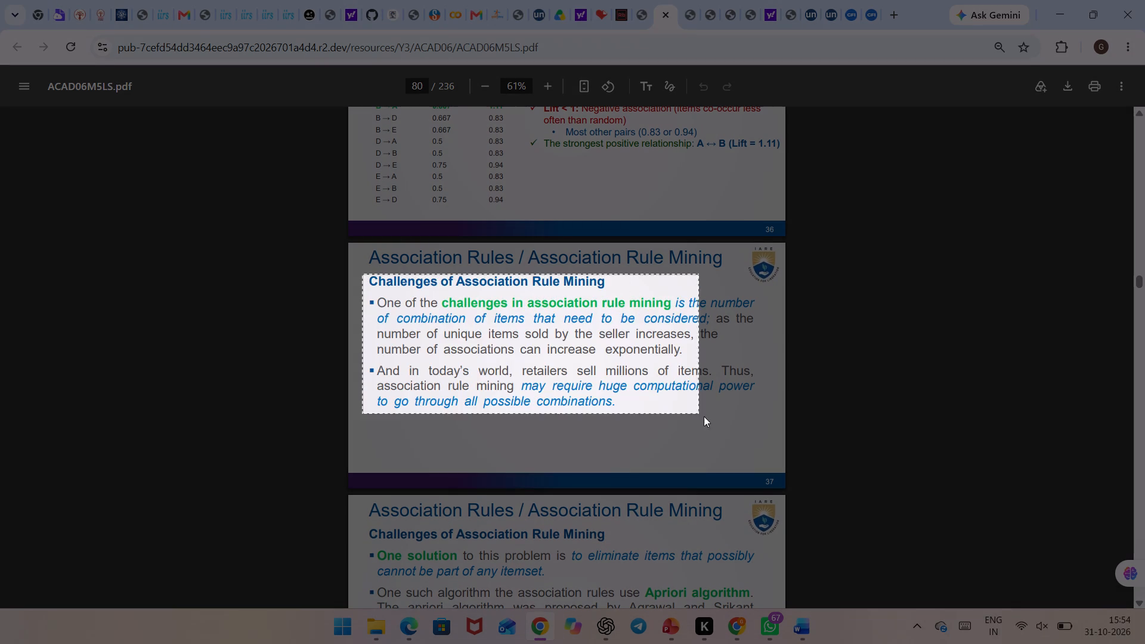
drag(704, 416, 758, 413)
key(alt+Tab)
key(ctrl+v)
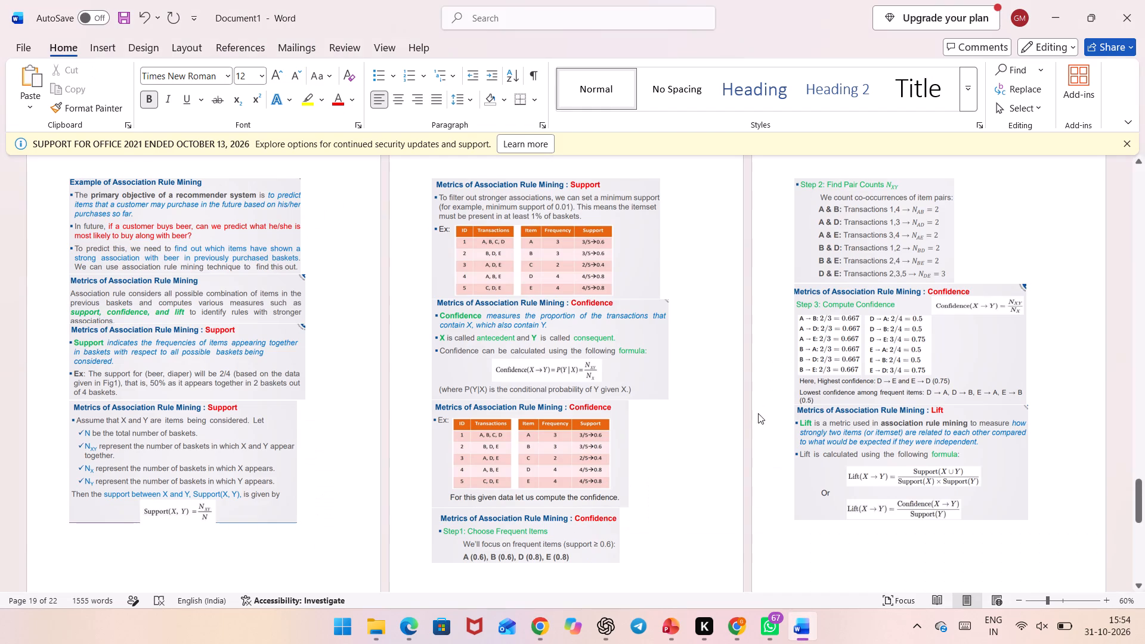
Capture the Challenges text on the solution and Apriori algorithm from slide 38 and paste it below the first challenges image in Word.
key(alt+Tab)
scroll(758, 413, down, 2)
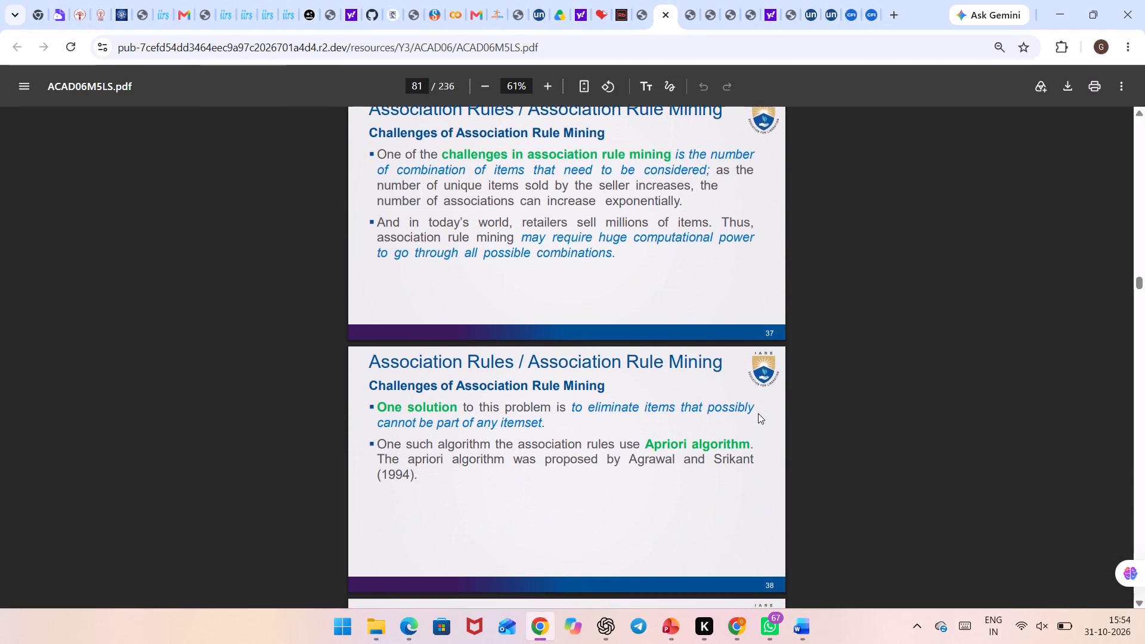
scroll(758, 413, down, 2)
key(Print)
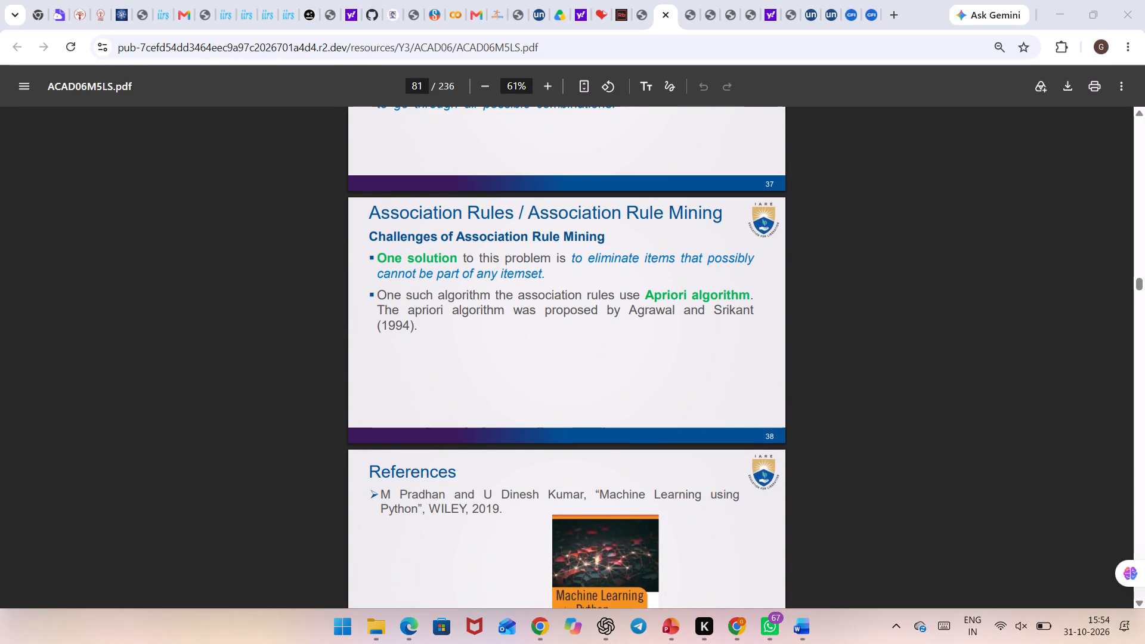
drag(363, 230, 768, 336)
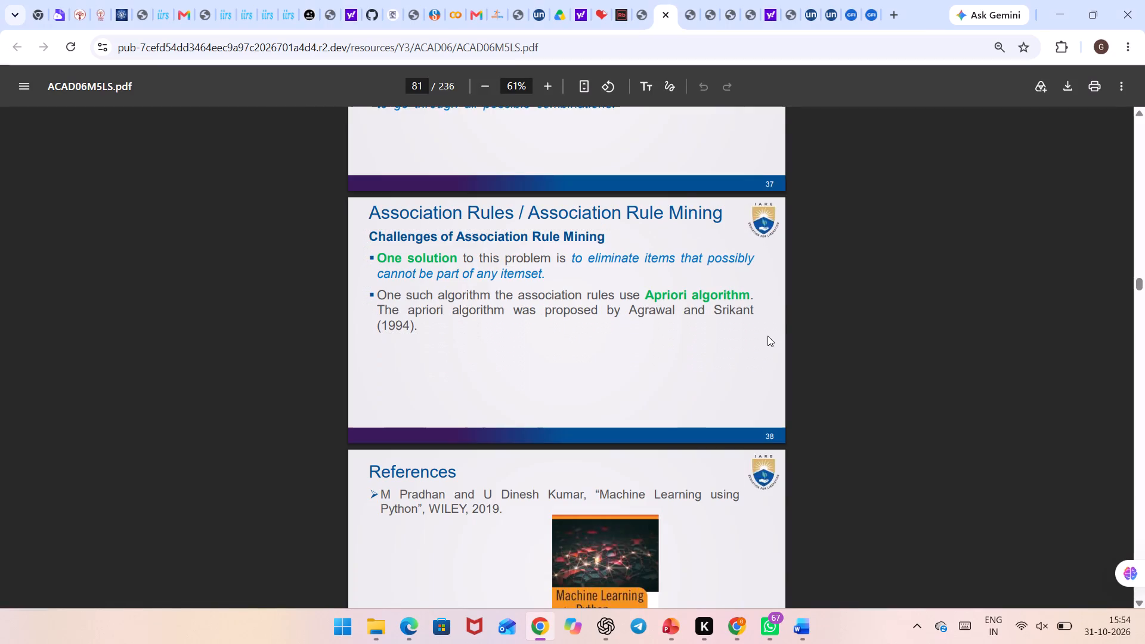
scroll(768, 336, down, 4)
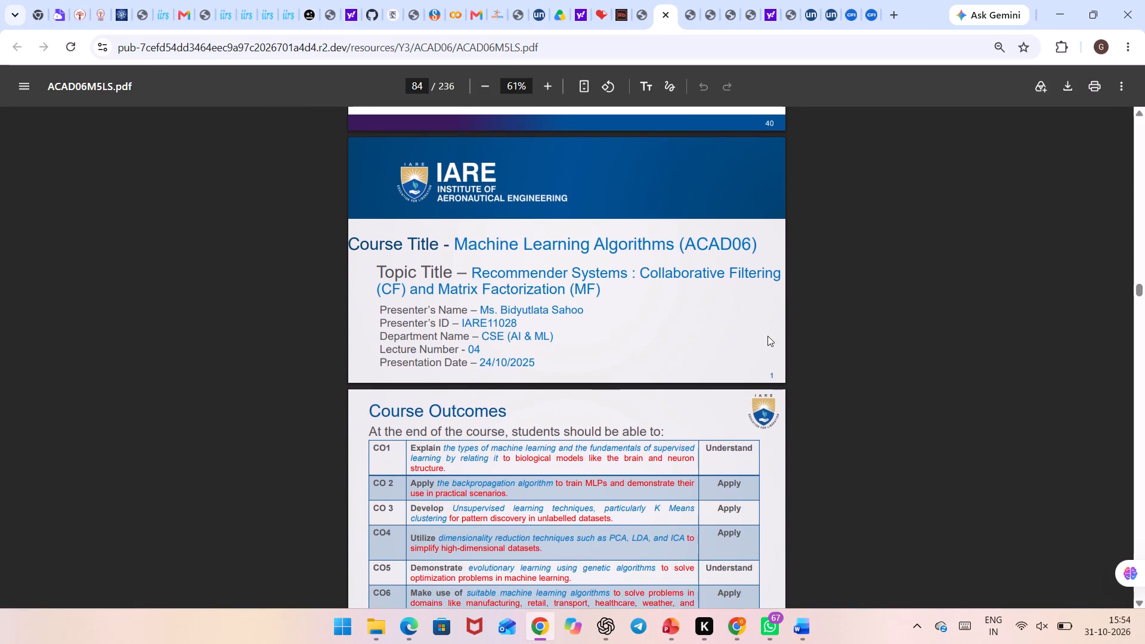
key(alt+Tab)
key(ctrl+v)
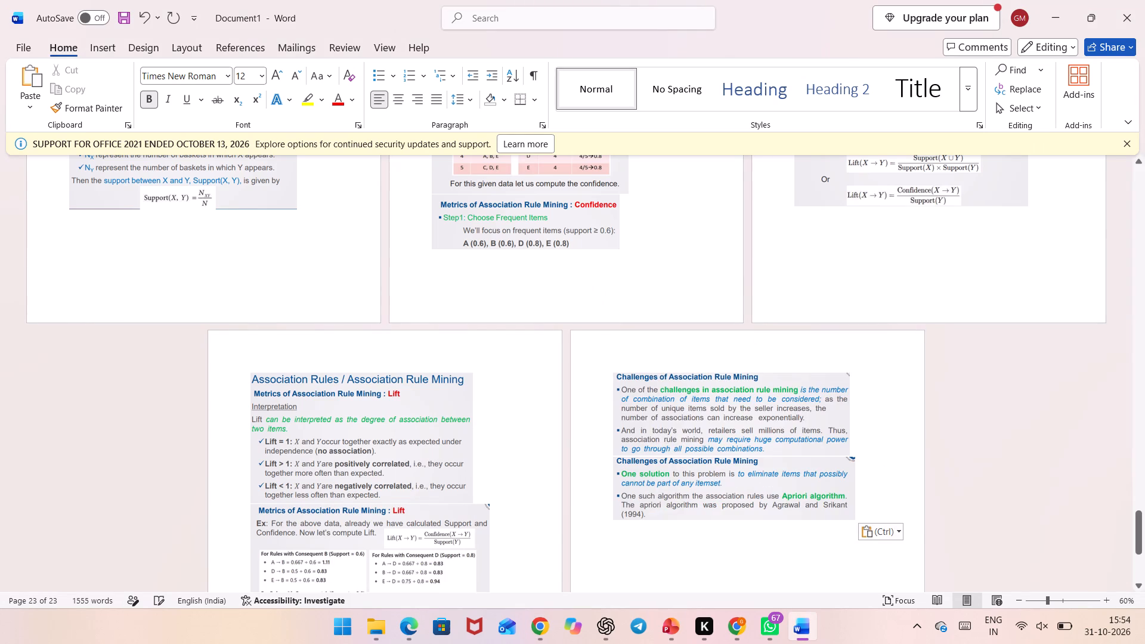
Look through the Module V Part-A questions in the ACAD06MLAQB question bank for the Association Rules question.
key(alt+Tab)
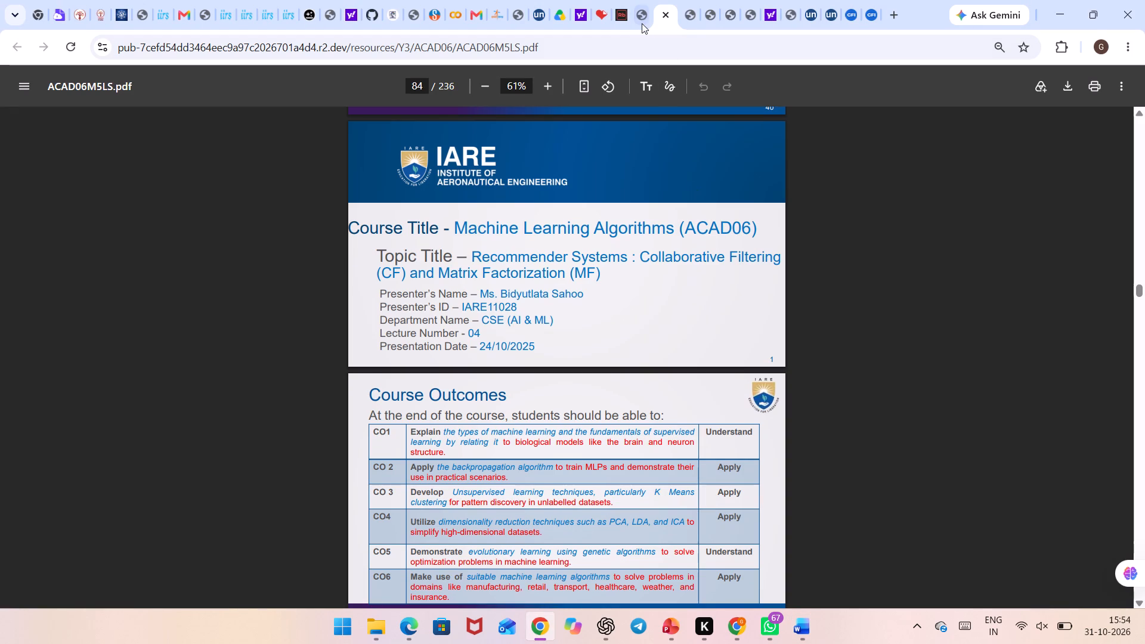
click(641, 23)
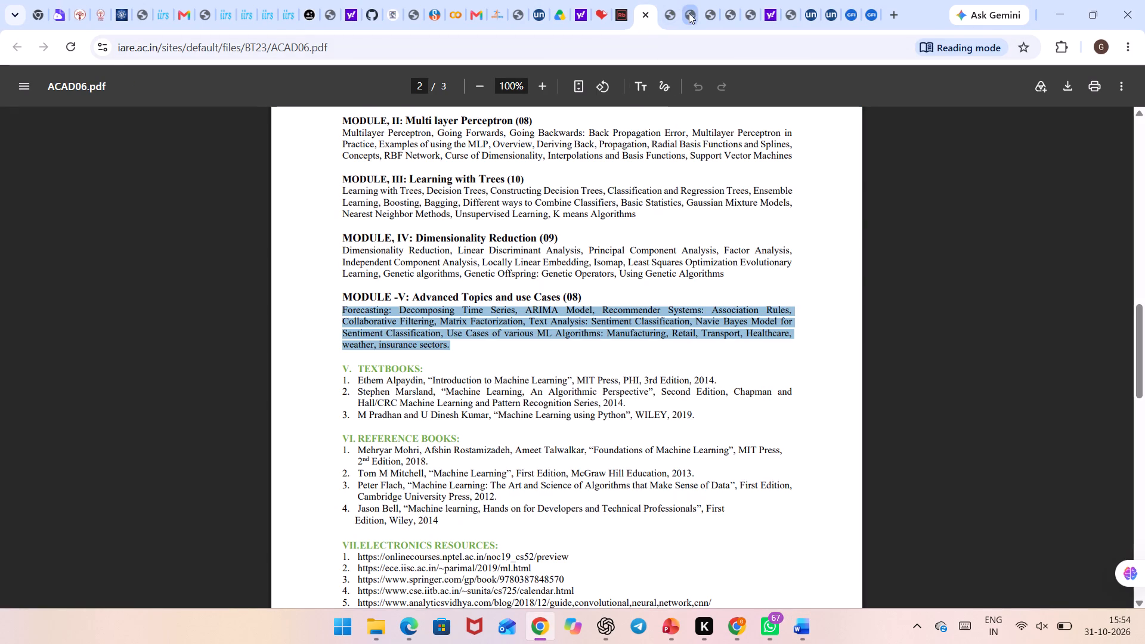
click(689, 13)
scroll(517, 295, up, 2)
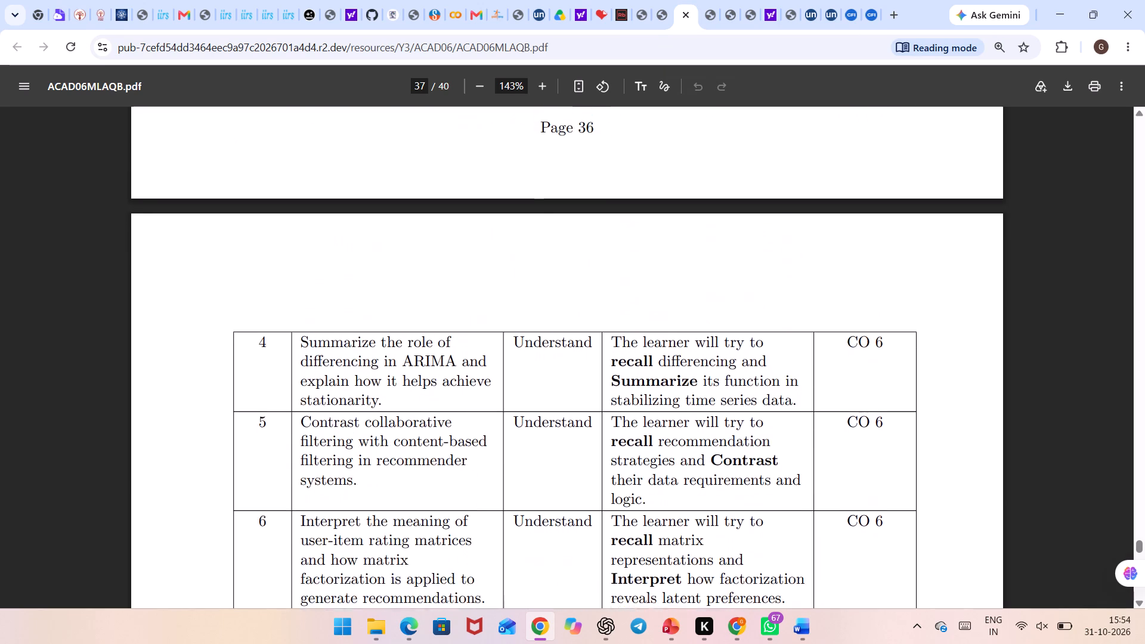
scroll(517, 295, up, 6)
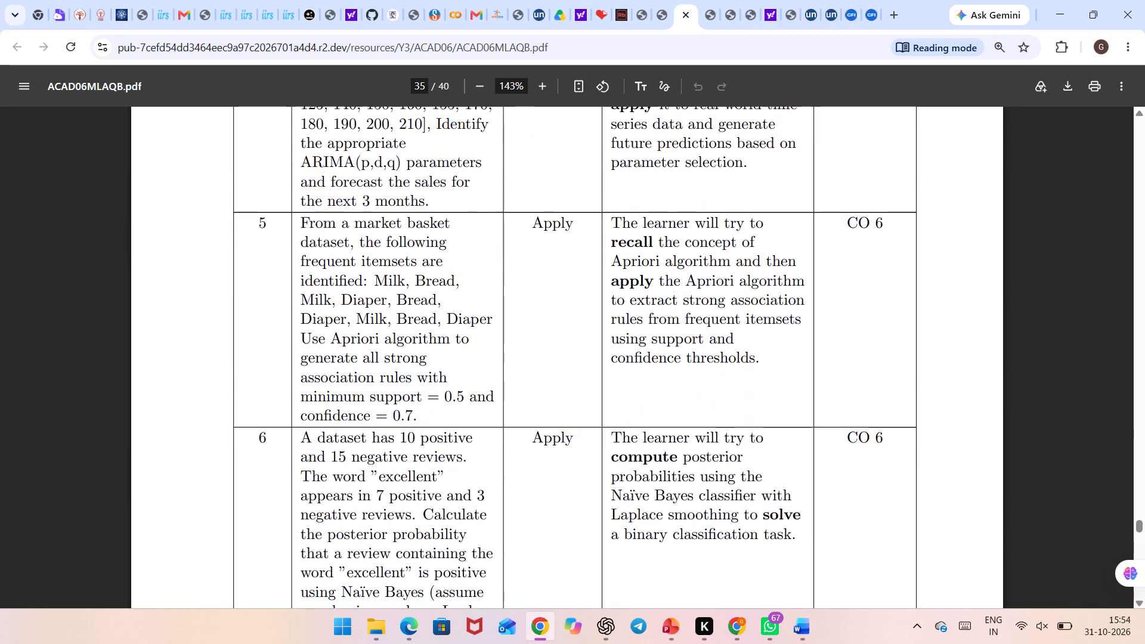
scroll(517, 295, up, 6)
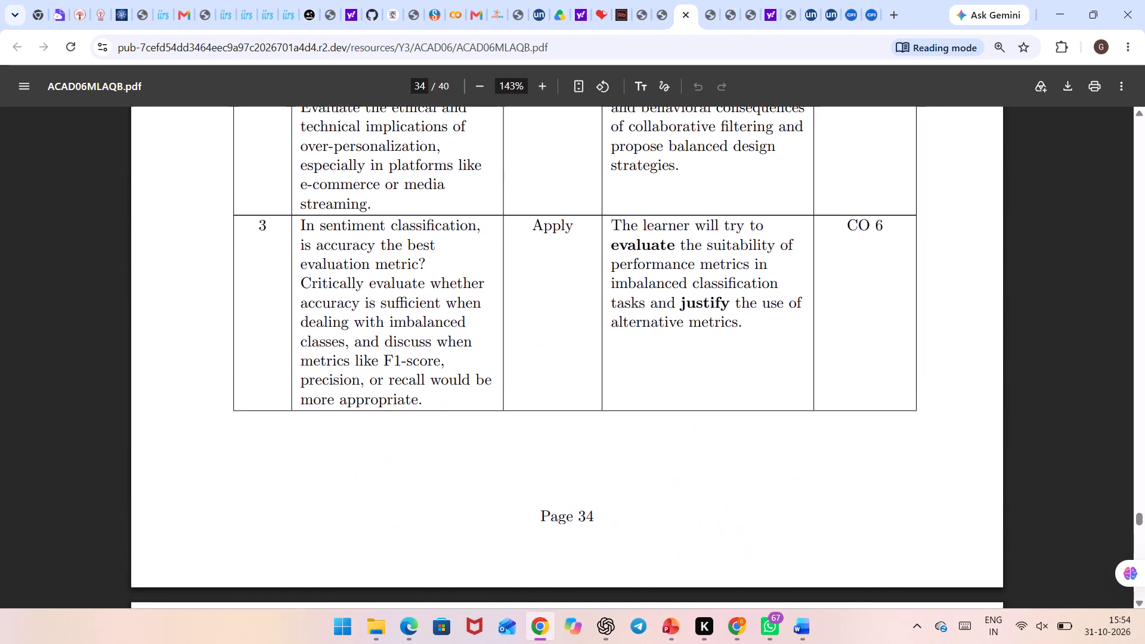
scroll(517, 295, up, 1)
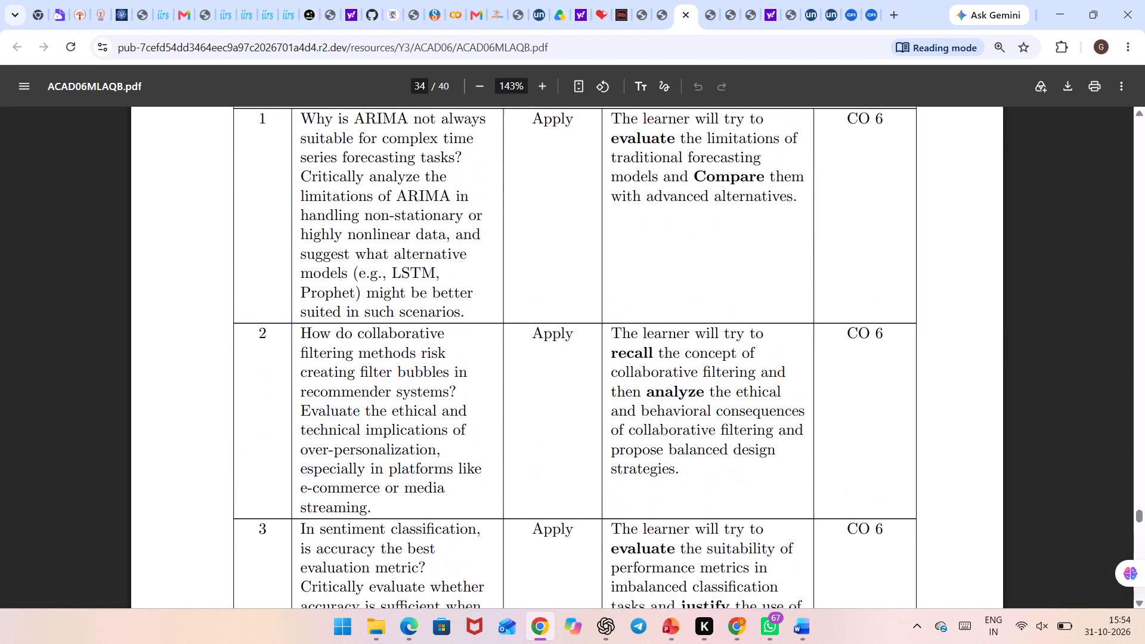
scroll(475, 304, down, 1)
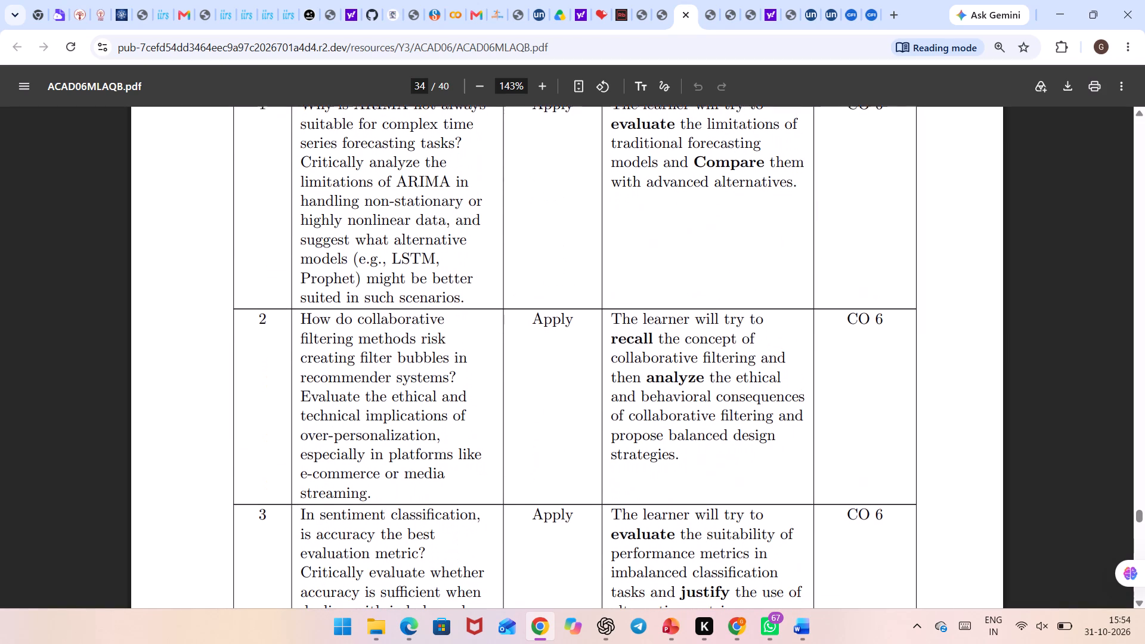
scroll(475, 304, down, 1)
click(475, 304)
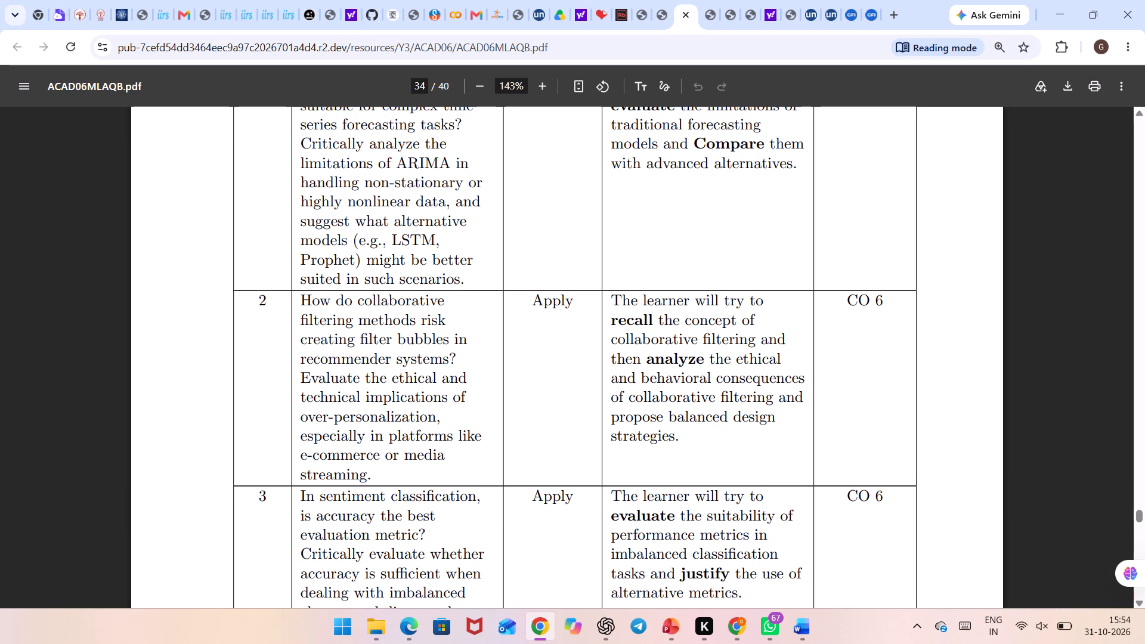
scroll(439, 406, down, 2)
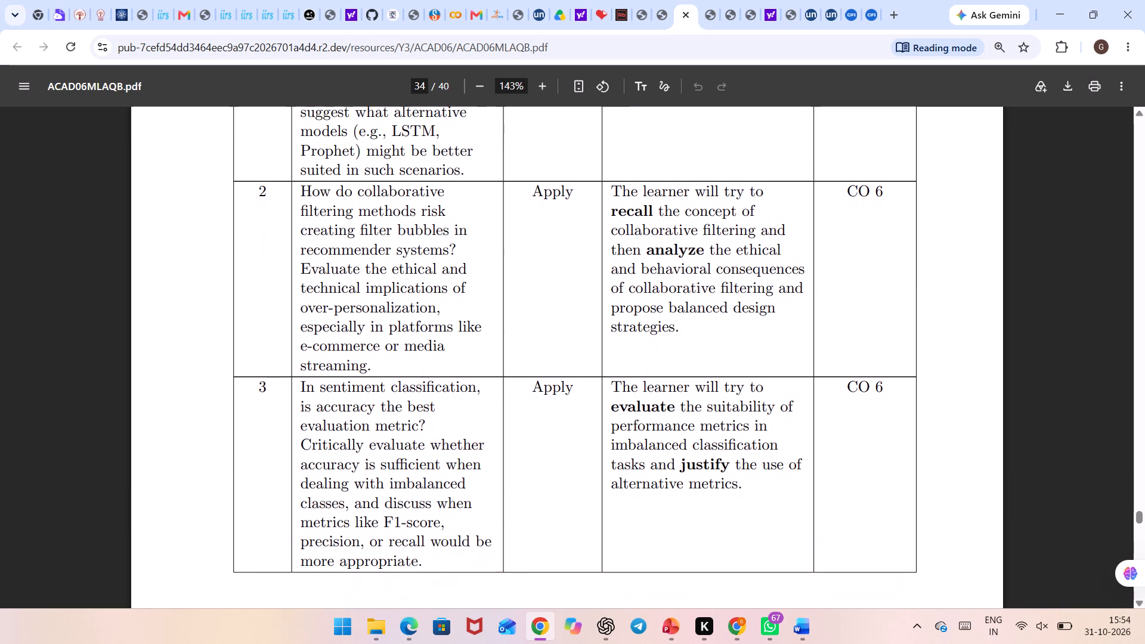
scroll(439, 406, down, 1)
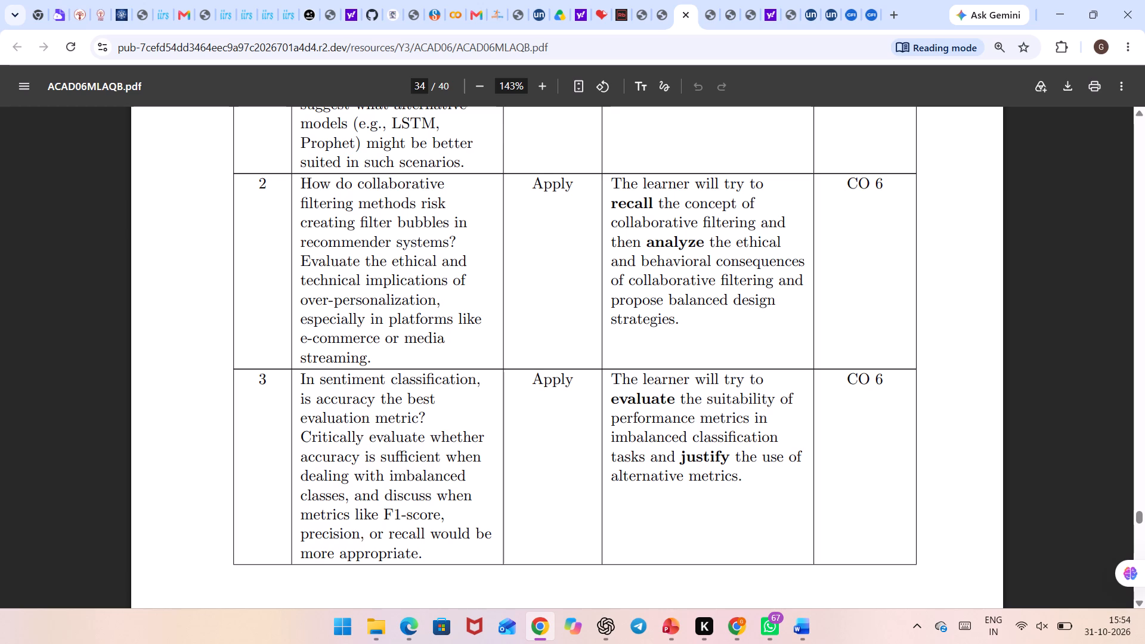
scroll(459, 456, down, 2)
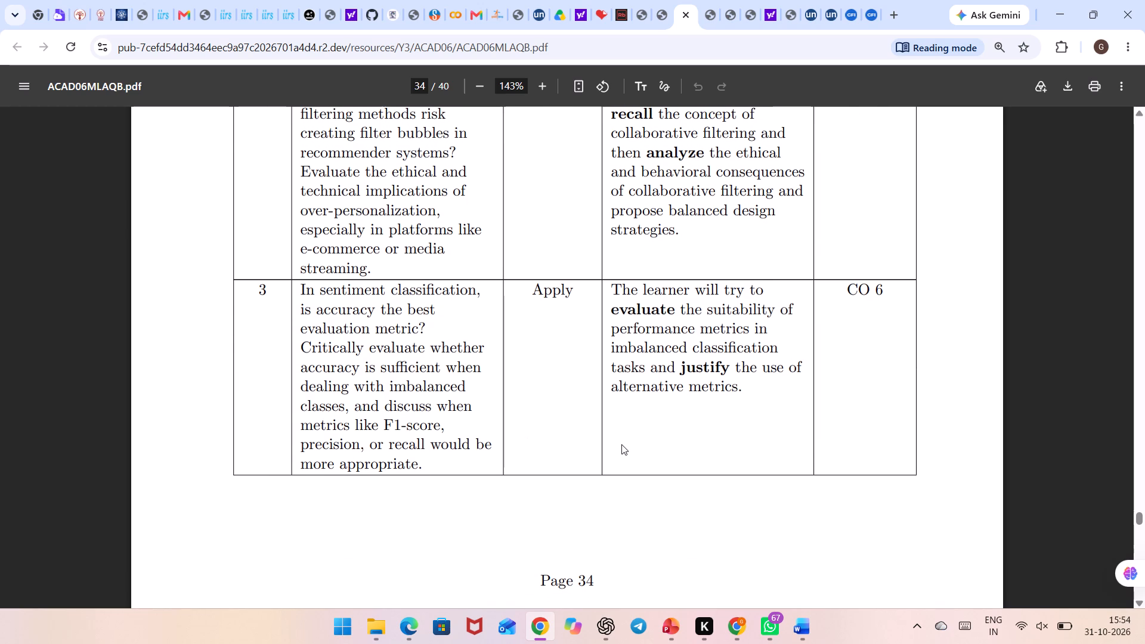
scroll(621, 444, up, 1)
scroll(621, 444, down, 1)
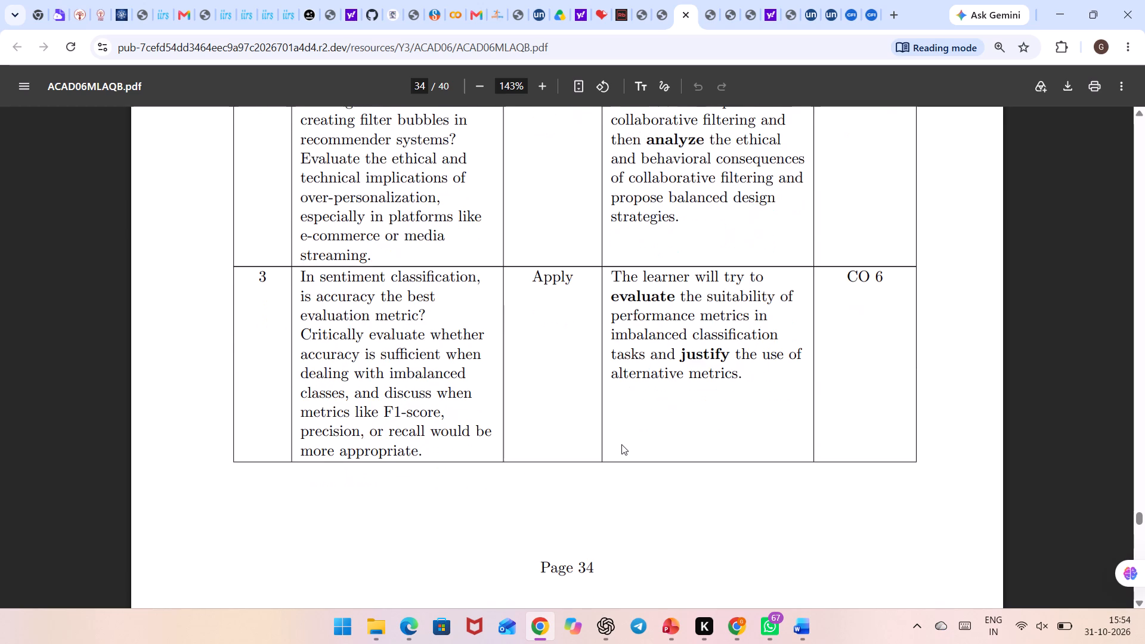
scroll(621, 444, down, 4)
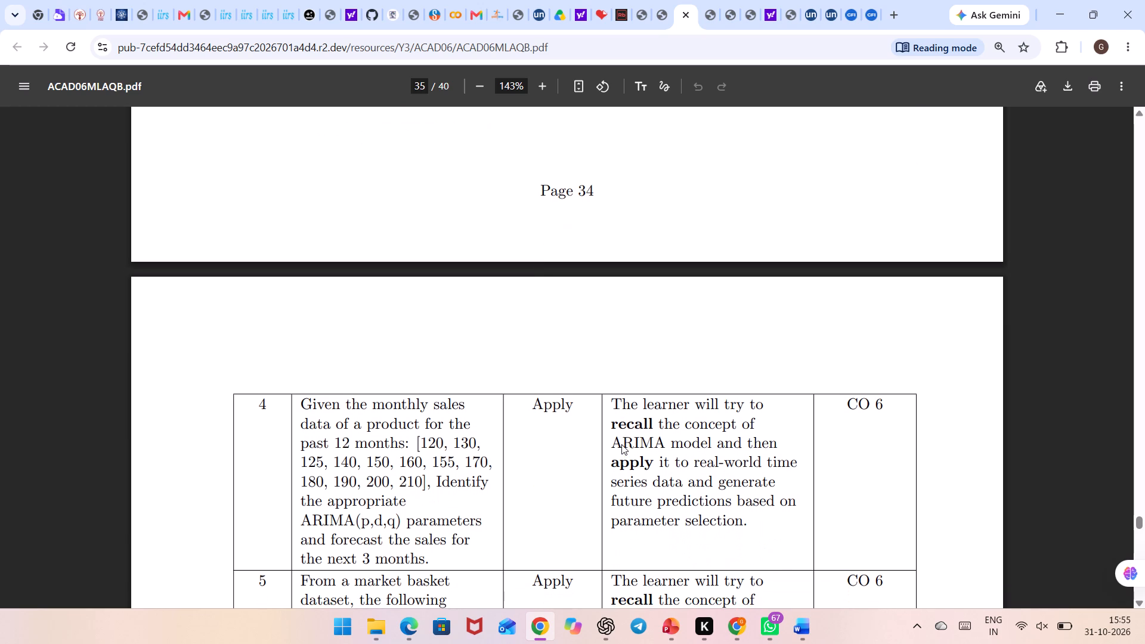
scroll(621, 444, down, 2)
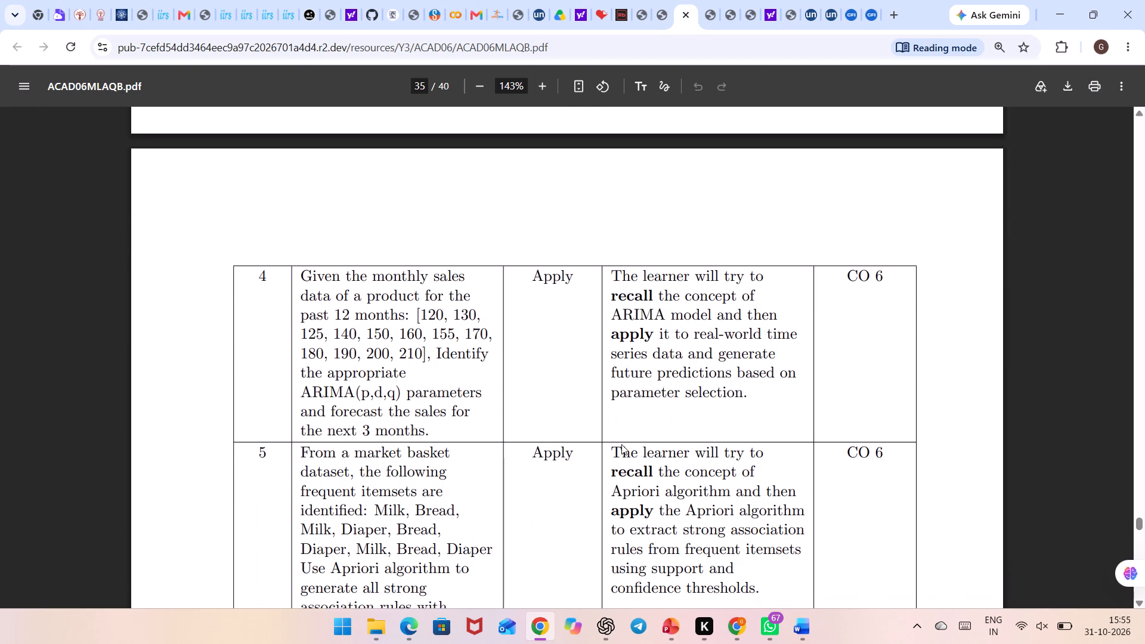
scroll(621, 444, down, 3)
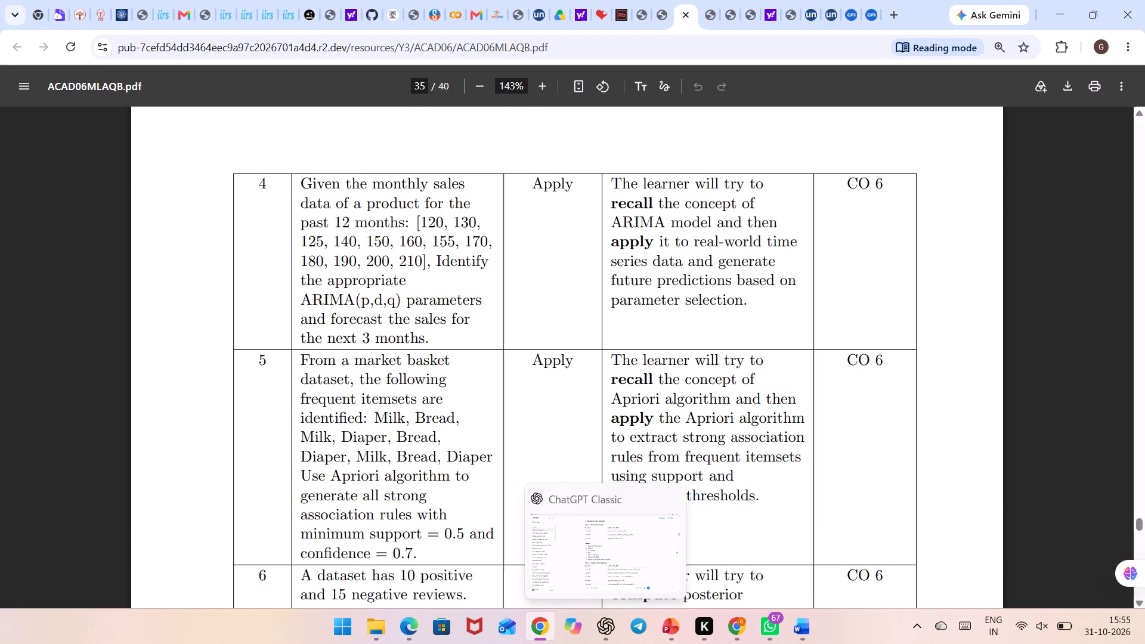
scroll(358, 393, down, 1)
drag(299, 299, 433, 475)
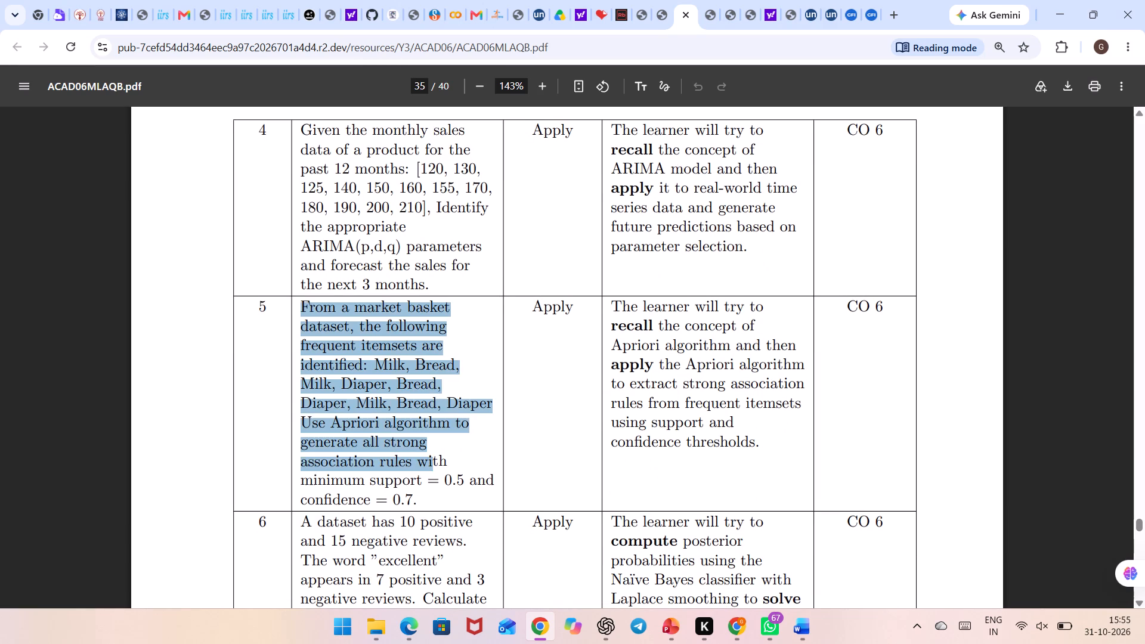
drag(433, 475, 429, 504)
key(ctrl+c)
click(608, 626)
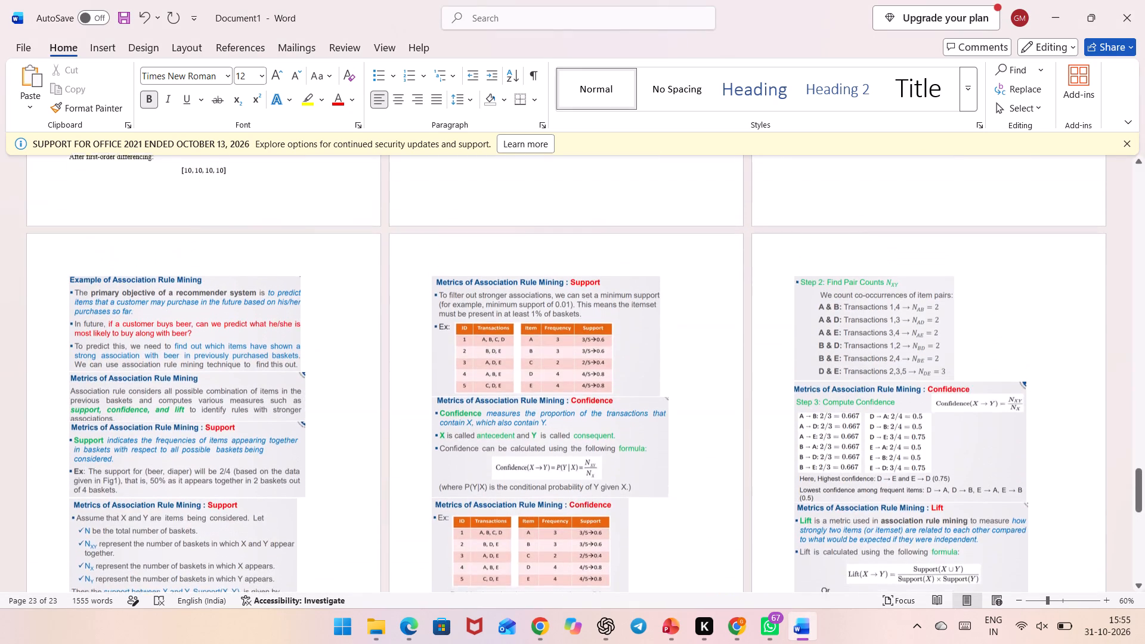
scroll(315, 362, up, 3)
scroll(756, 377, up, 3)
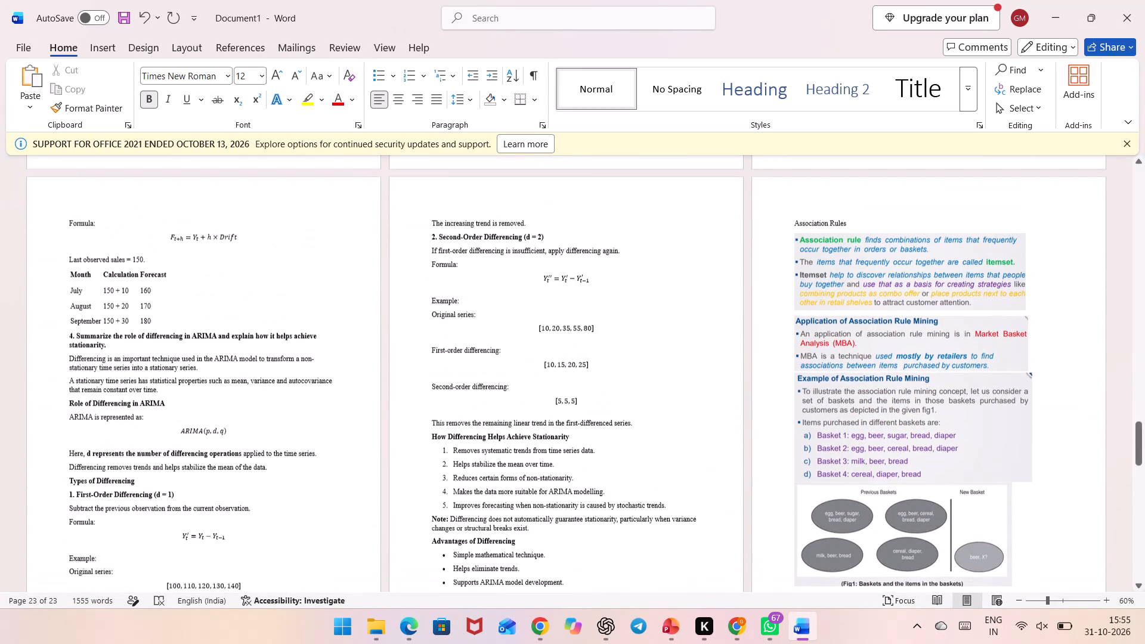
click(902, 320)
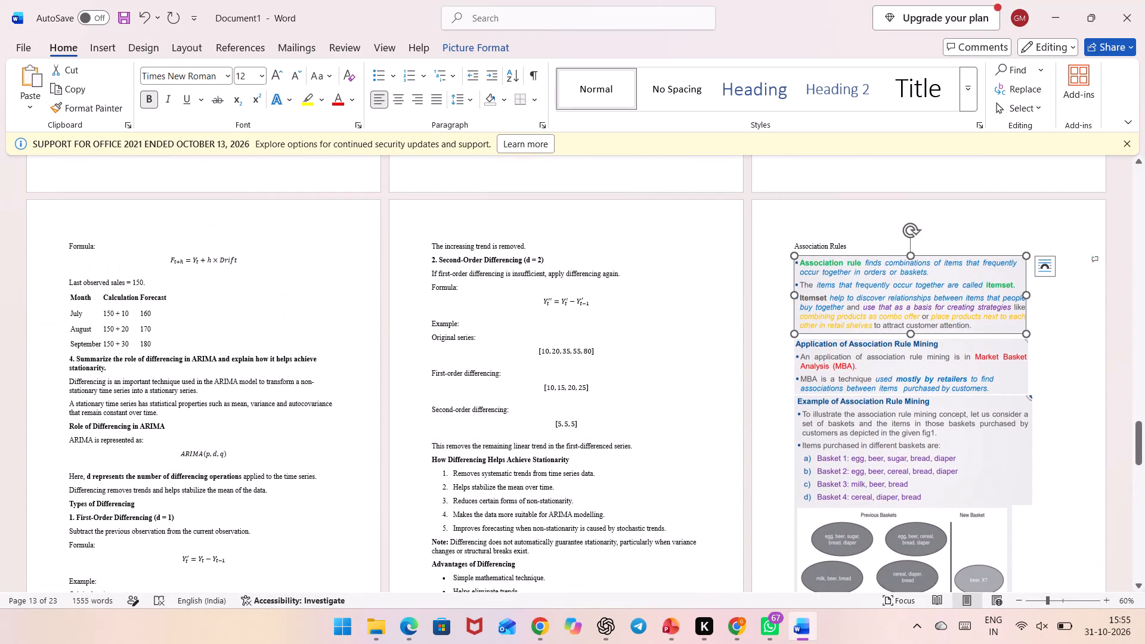
drag(914, 335, 918, 318)
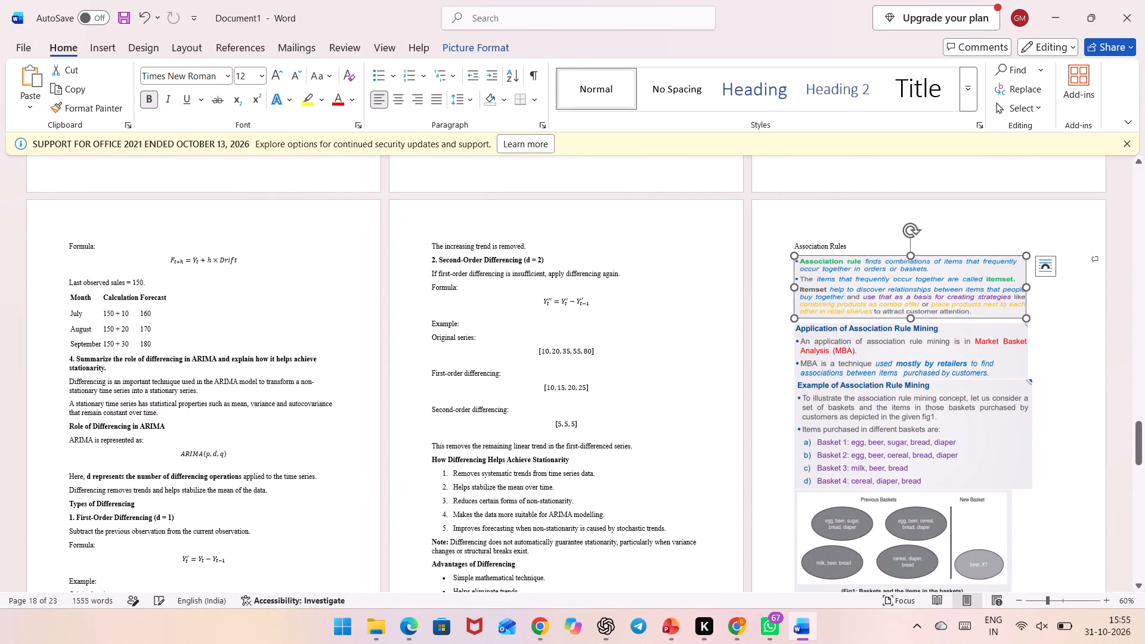
drag(1025, 286, 1066, 296)
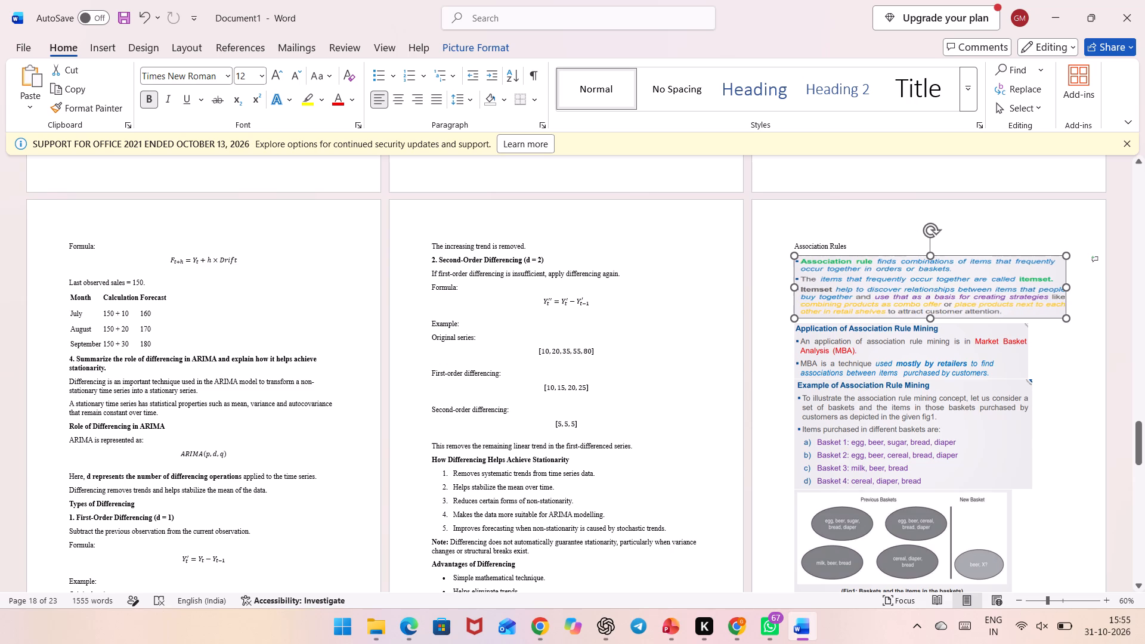
drag(1066, 296, 1067, 296)
click(923, 359)
drag(914, 376, 929, 369)
drag(1030, 348, 1069, 348)
Reduce the height and widen the four-basket example image and the Fig1 baskets diagram to about the width of the images above.
click(915, 417)
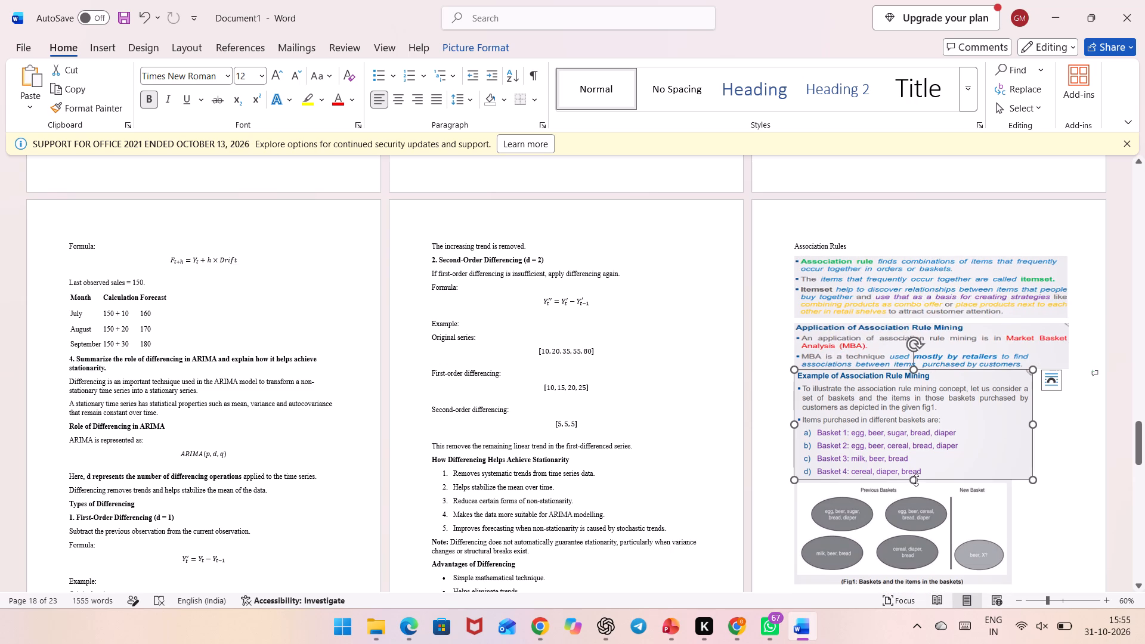
drag(912, 482, 960, 461)
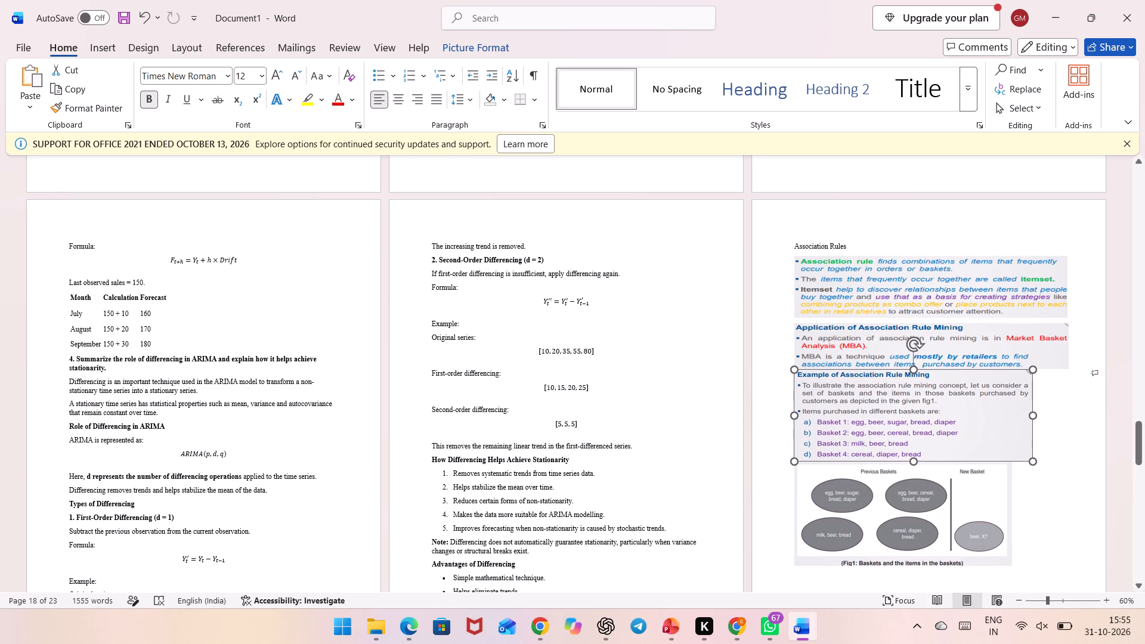
drag(960, 461, 984, 454)
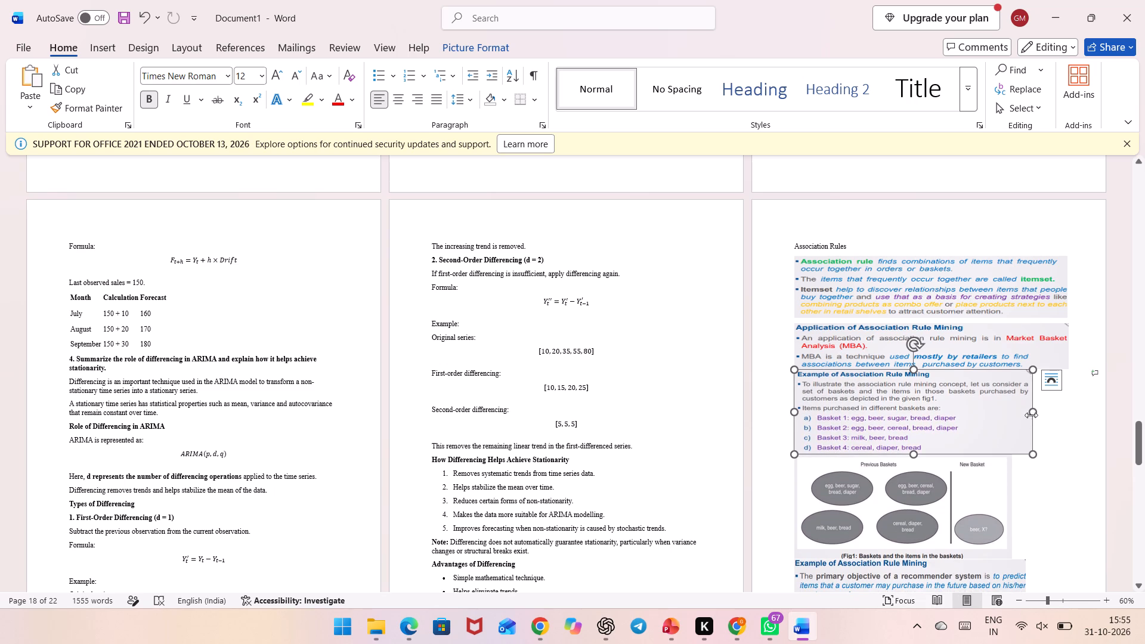
drag(1031, 410, 1064, 417)
scroll(964, 473, down, 1)
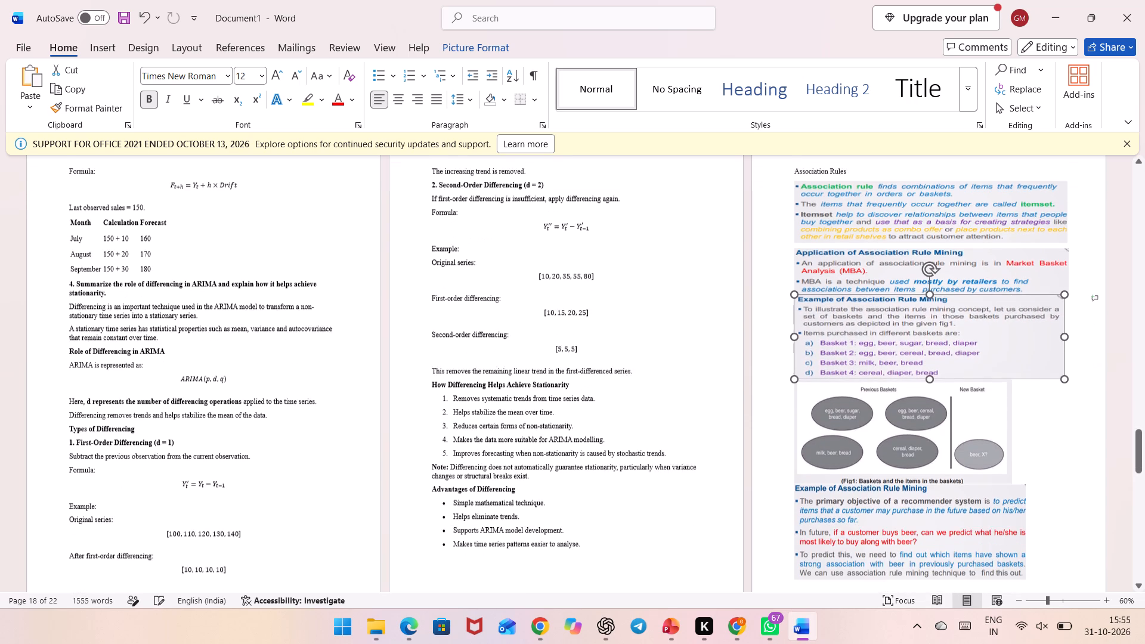
click(914, 443)
drag(902, 473, 921, 467)
drag(1012, 419, 1042, 421)
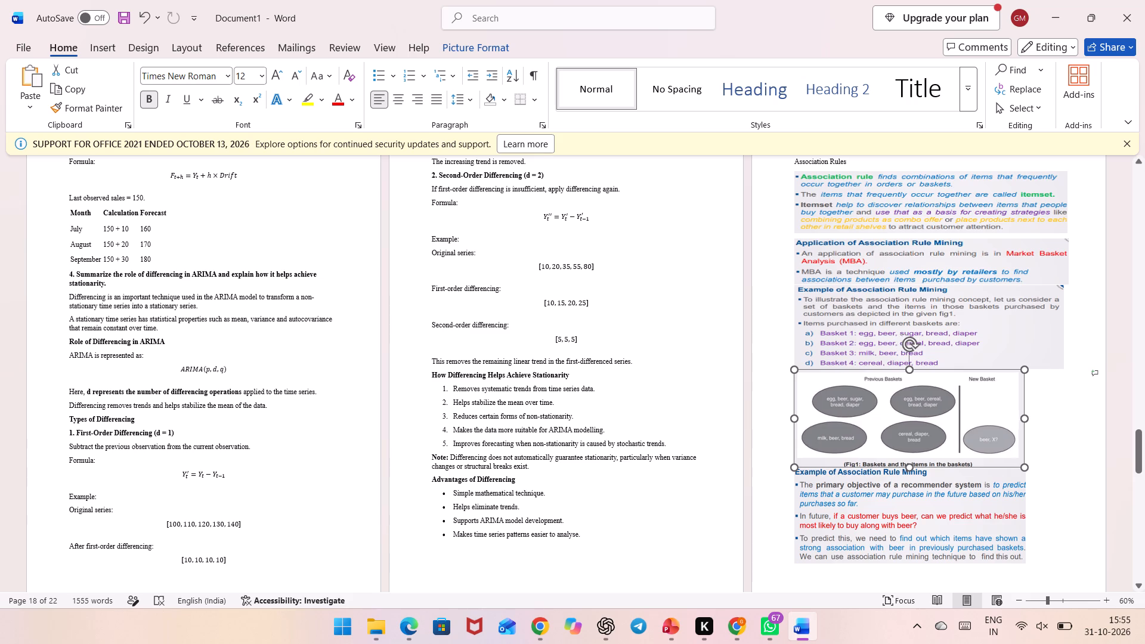
drag(1042, 421, 1073, 433)
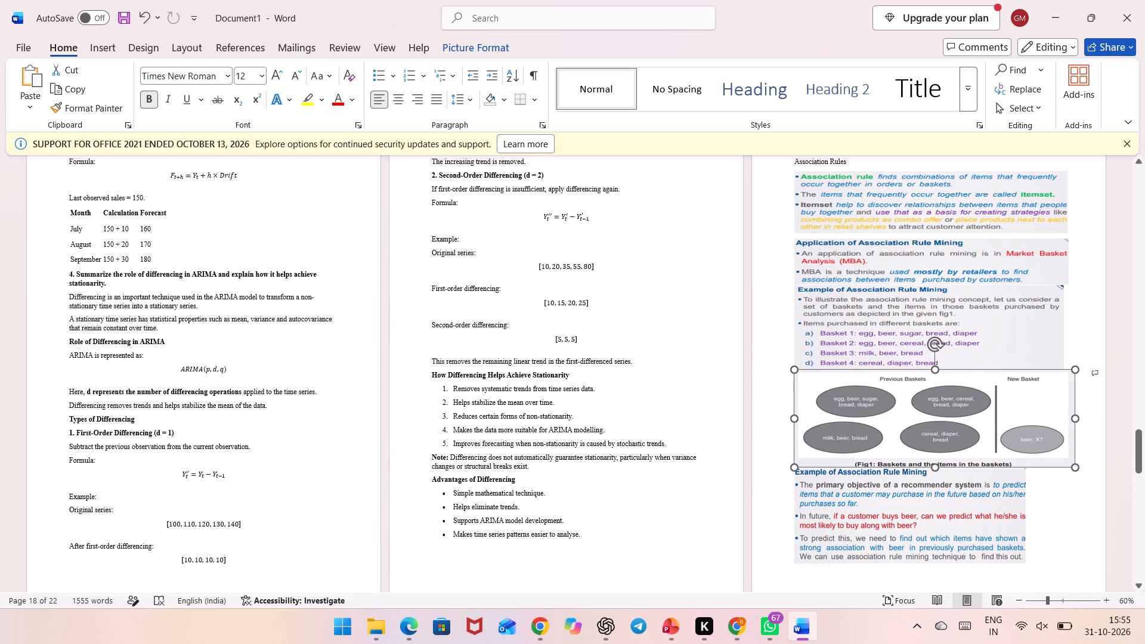
Widen the recommender-system objective image below Fig1 and the first "Metrics of Association Rule Mining" image on the following page.
click(933, 501)
scroll(933, 501, down, 1)
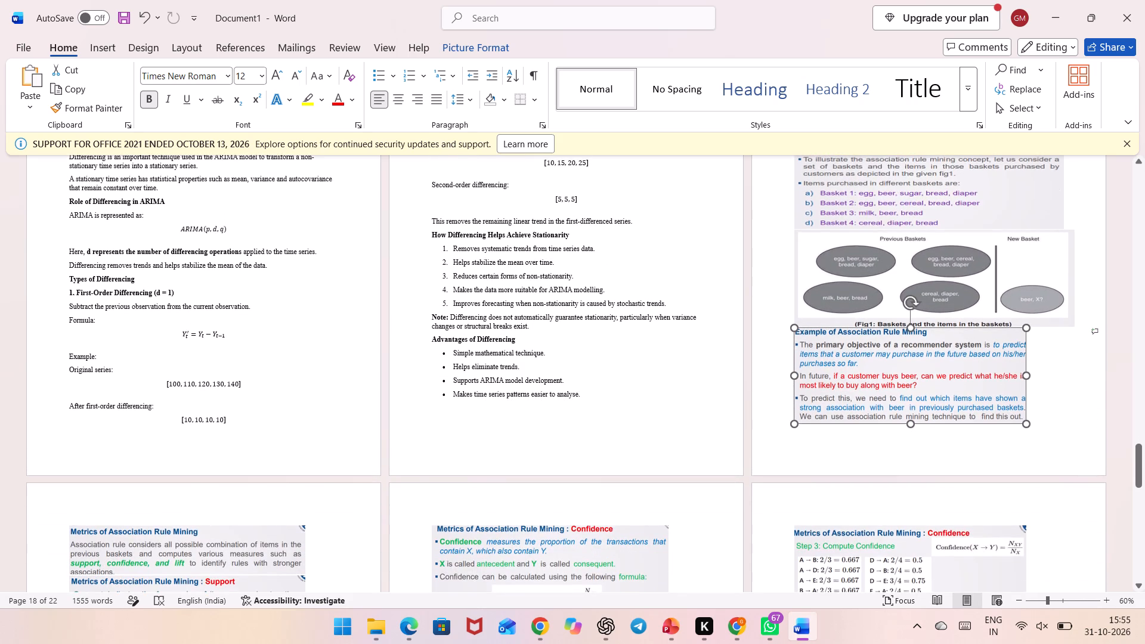
drag(1026, 376, 1070, 385)
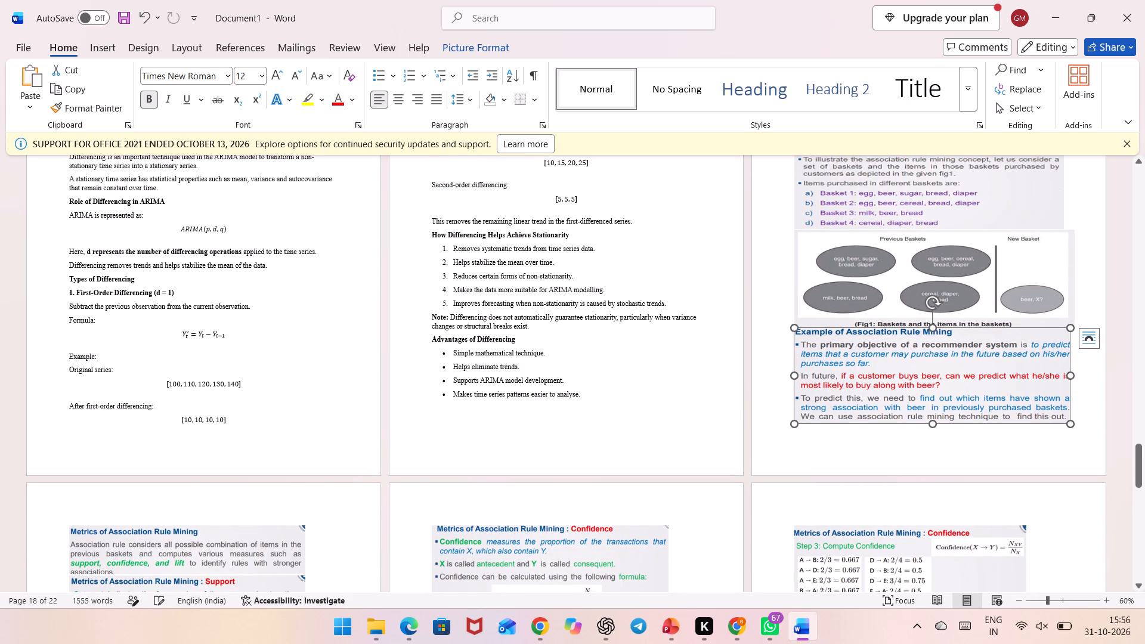
scroll(716, 467, down, 1)
scroll(276, 430, down, 1)
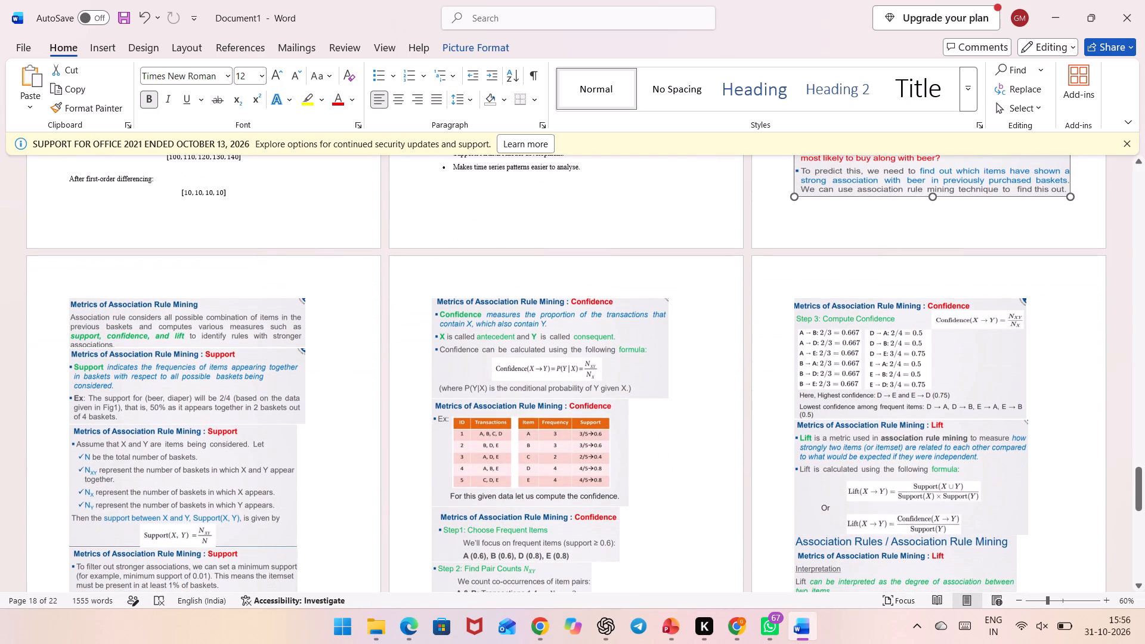
click(249, 300)
drag(307, 318, 337, 326)
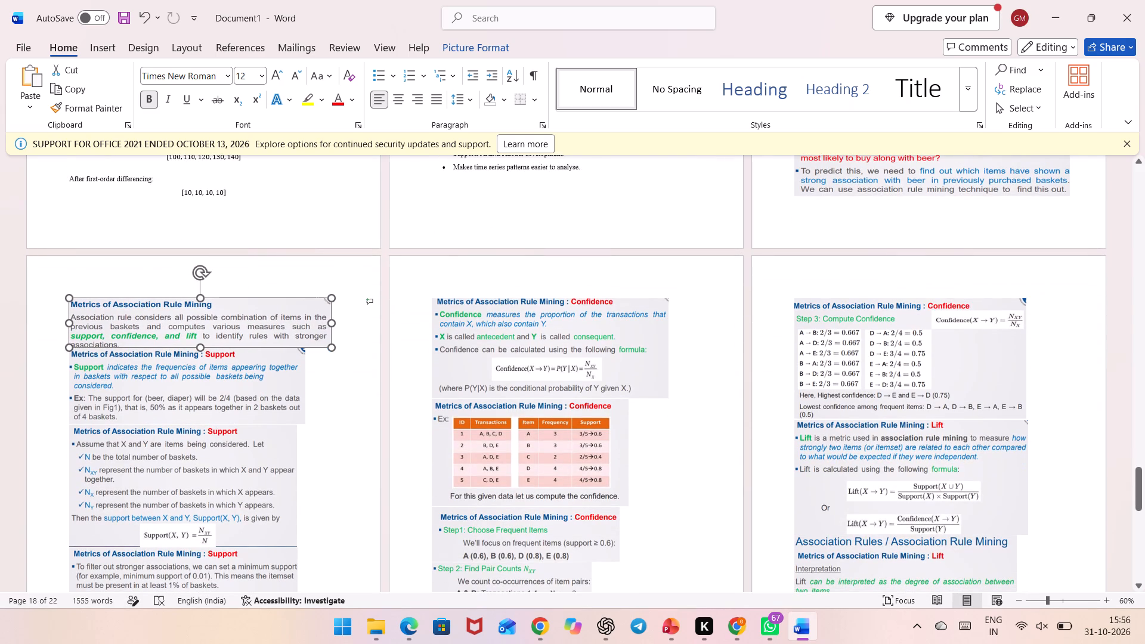
drag(337, 326, 340, 327)
Reduce the height and widen the Support definition image and the Support(X, Y) formula image to about the width of the image above.
click(234, 385)
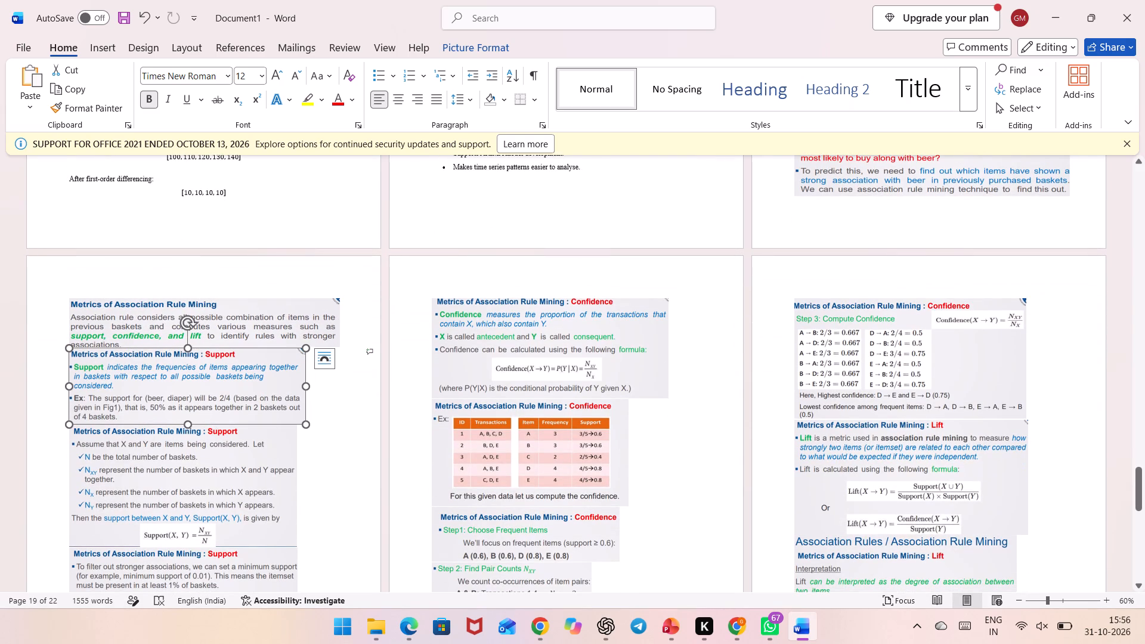
click(307, 391)
drag(306, 389, 351, 391)
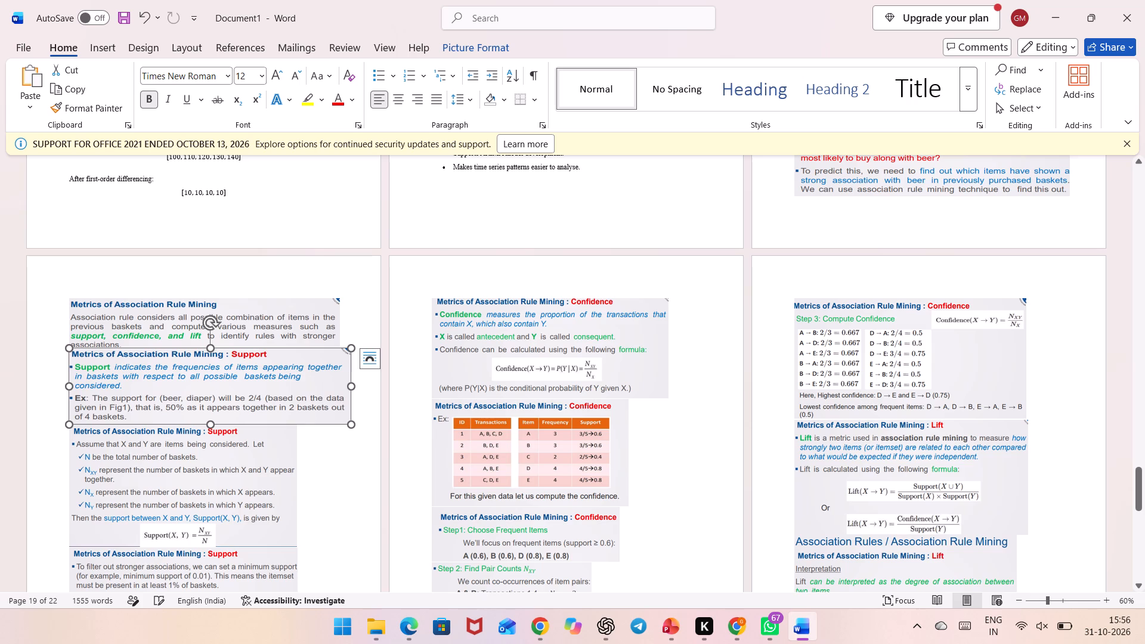
click(233, 456)
scroll(233, 456, down, 1)
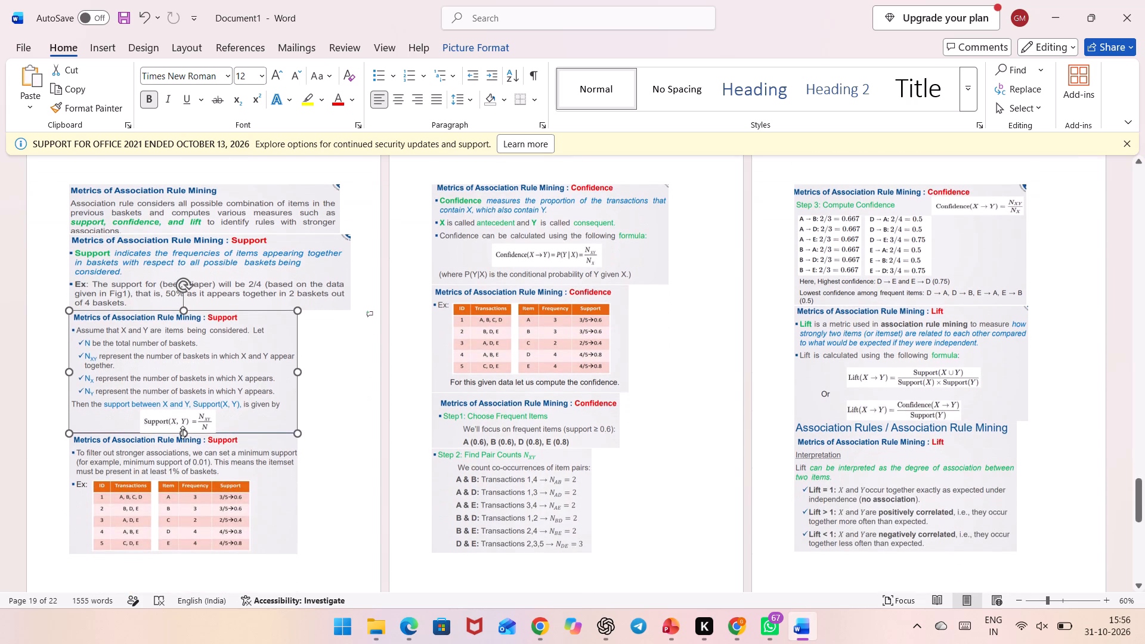
drag(182, 432, 249, 400)
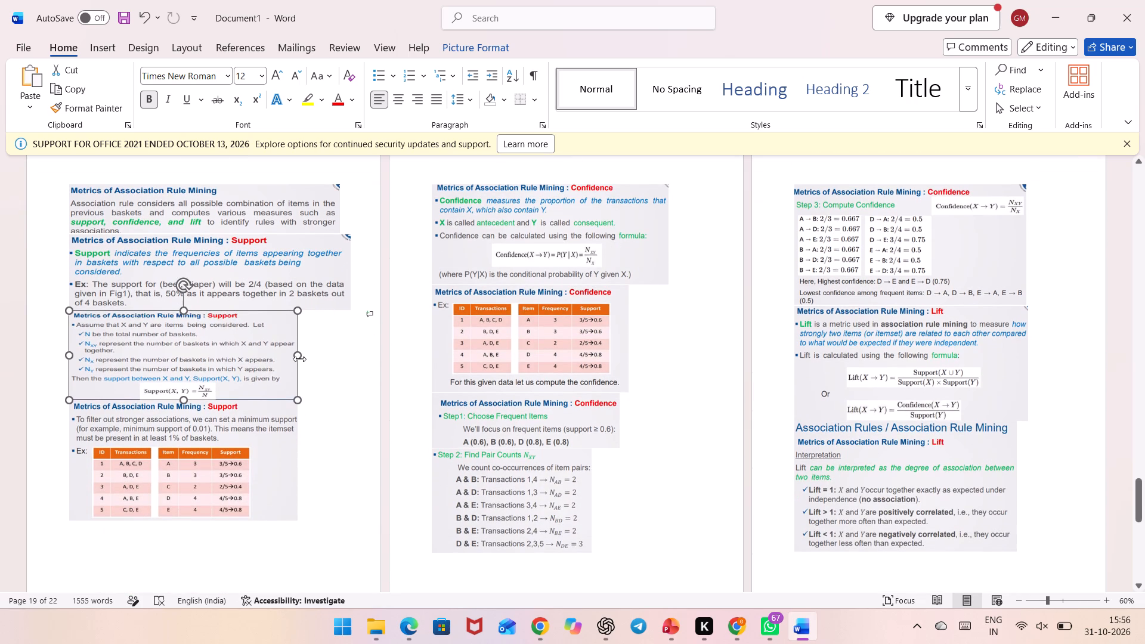
drag(299, 359, 346, 357)
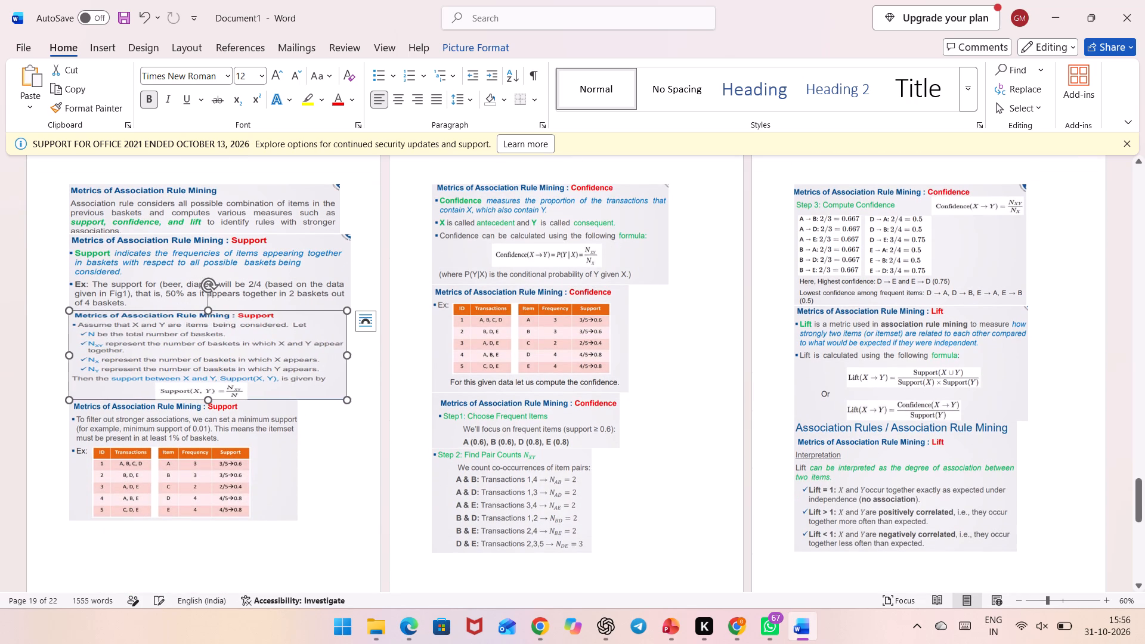
click(282, 273)
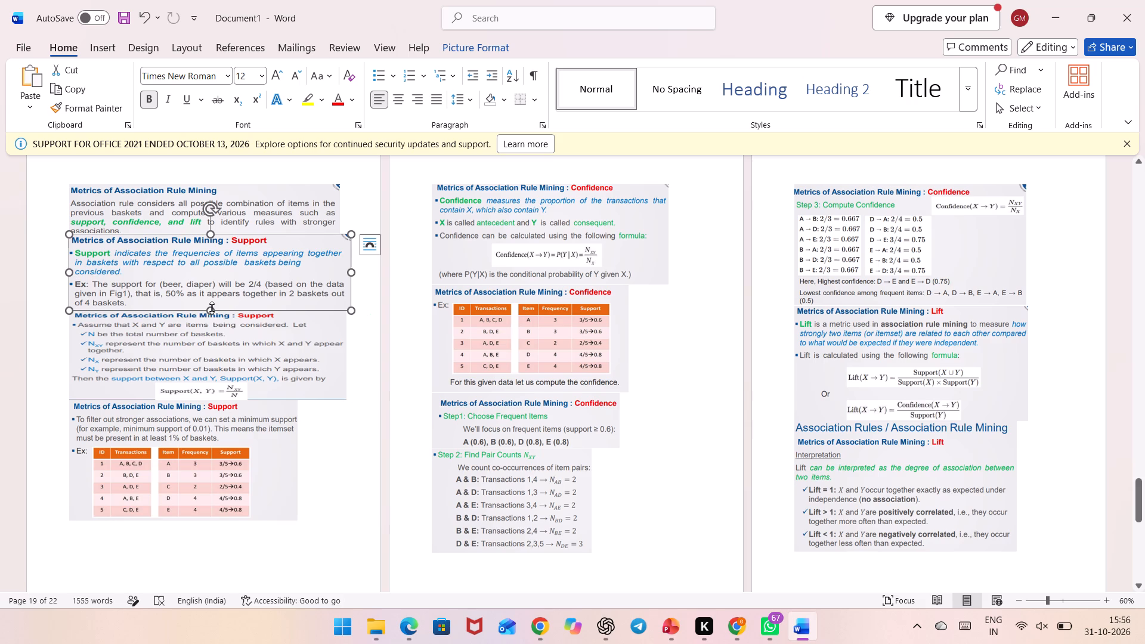
drag(212, 308, 219, 295)
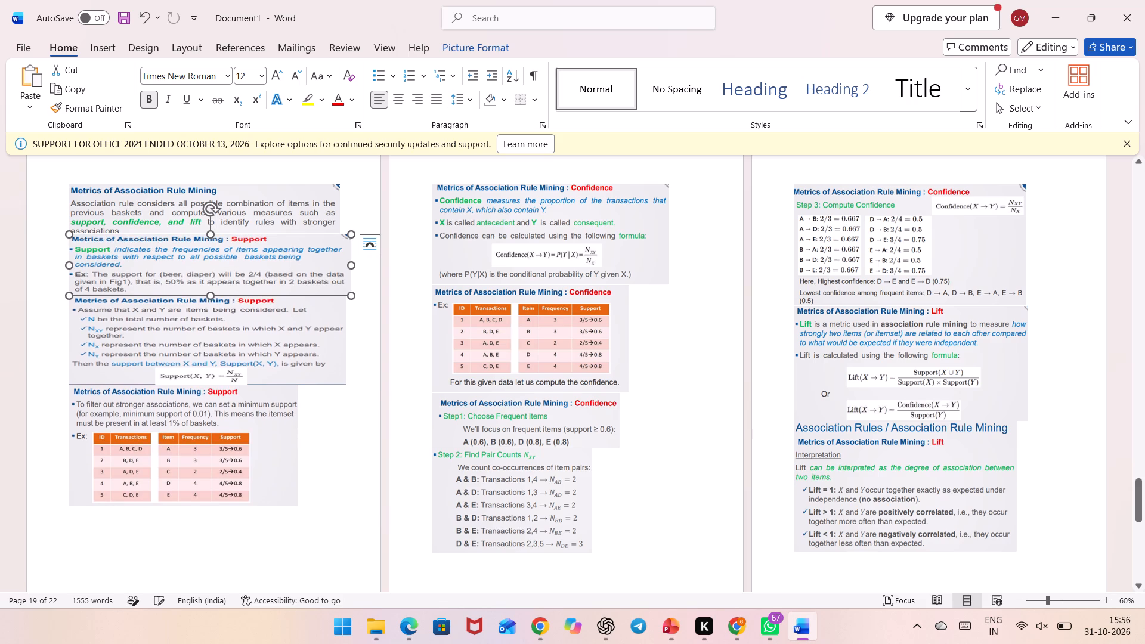
Reduce the height and widen the Support image with the minimum-support example tables to match the images above.
click(215, 419)
drag(182, 503, 205, 488)
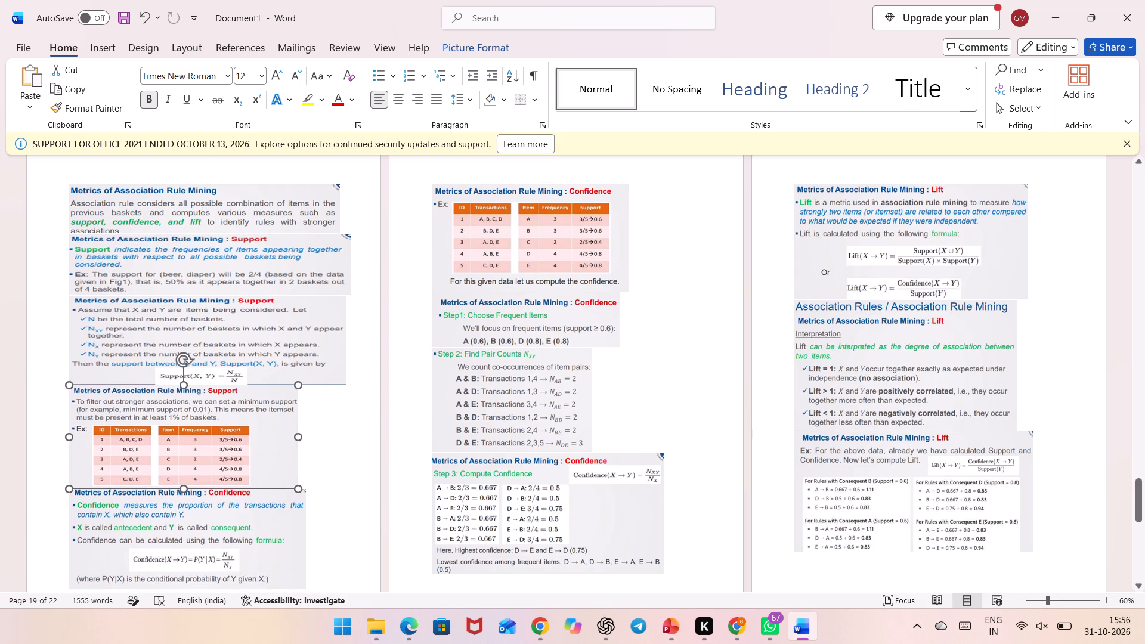
drag(205, 488, 205, 491)
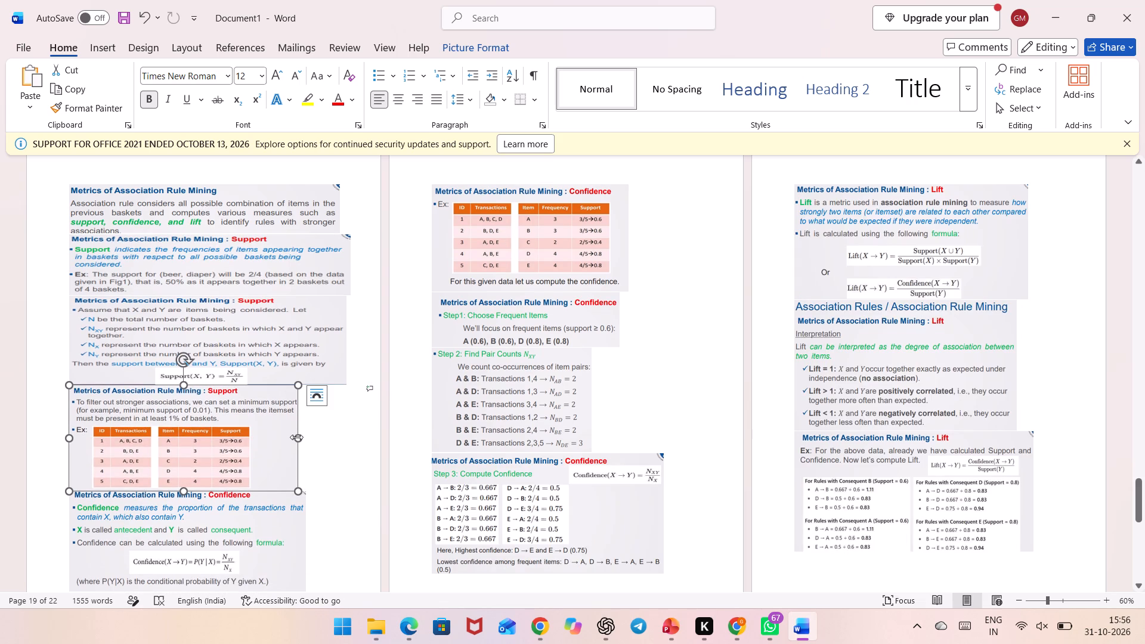
drag(296, 437, 348, 445)
Shorten and widen the Confidence example table image, and widen the "Step1: Choose Frequent Items" image to nearly match it.
scroll(348, 445, down, 1)
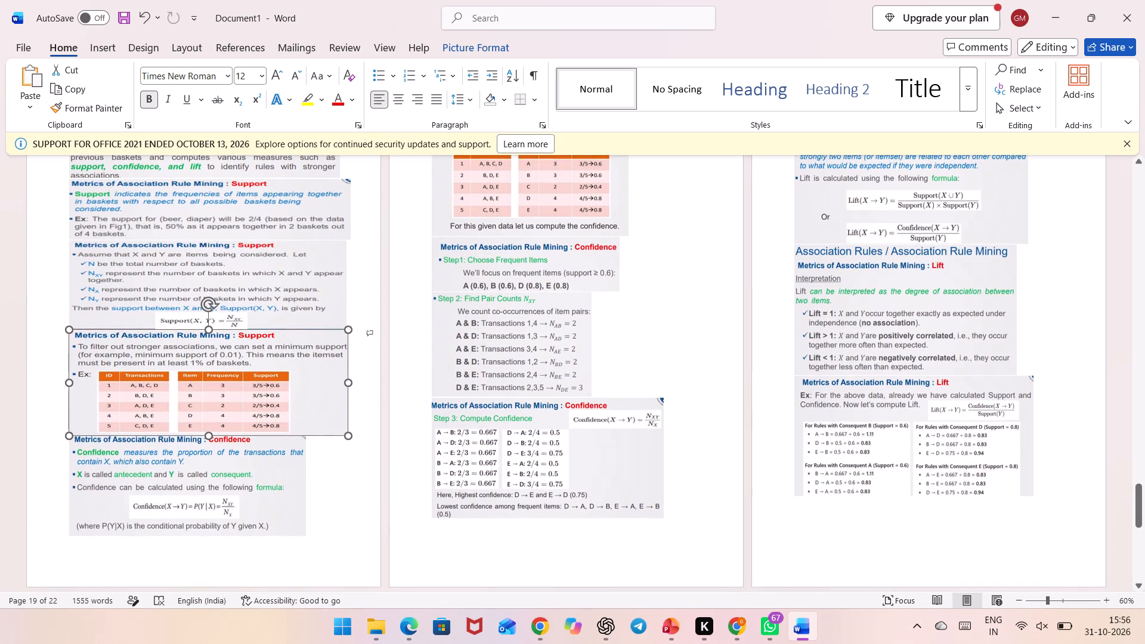
scroll(546, 230, up, 1)
click(546, 230)
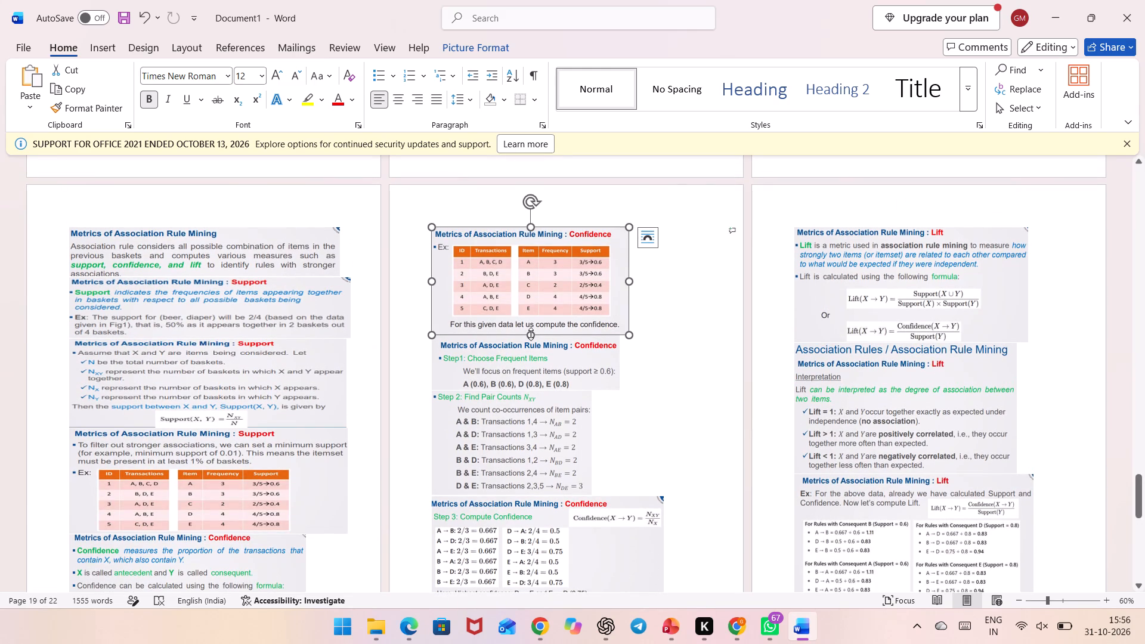
drag(531, 334, 592, 303)
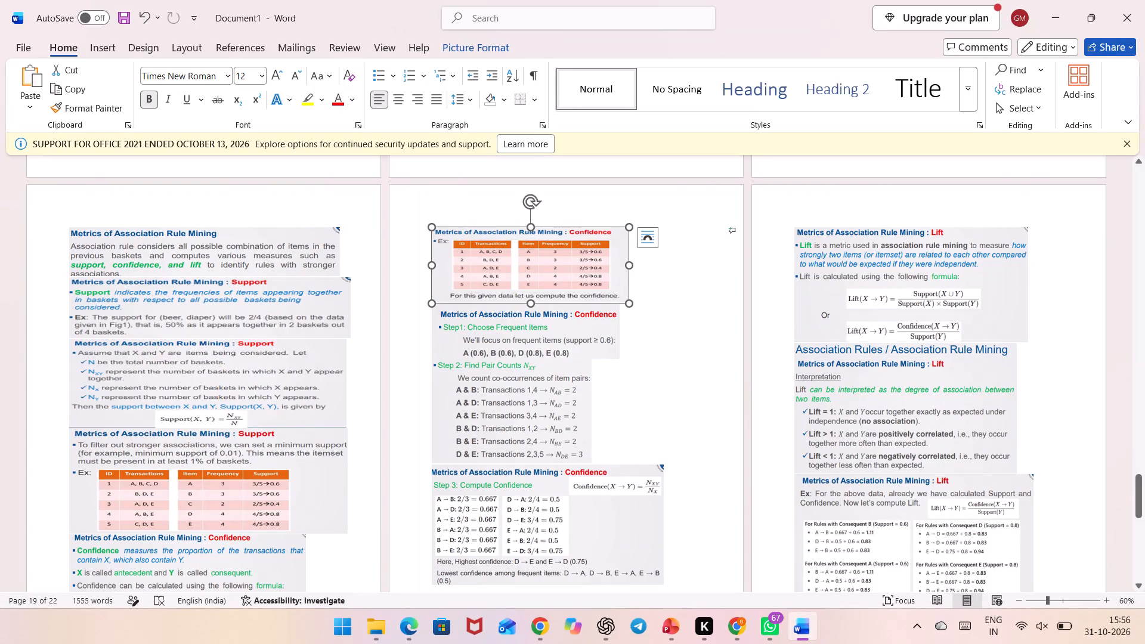
drag(626, 268, 707, 264)
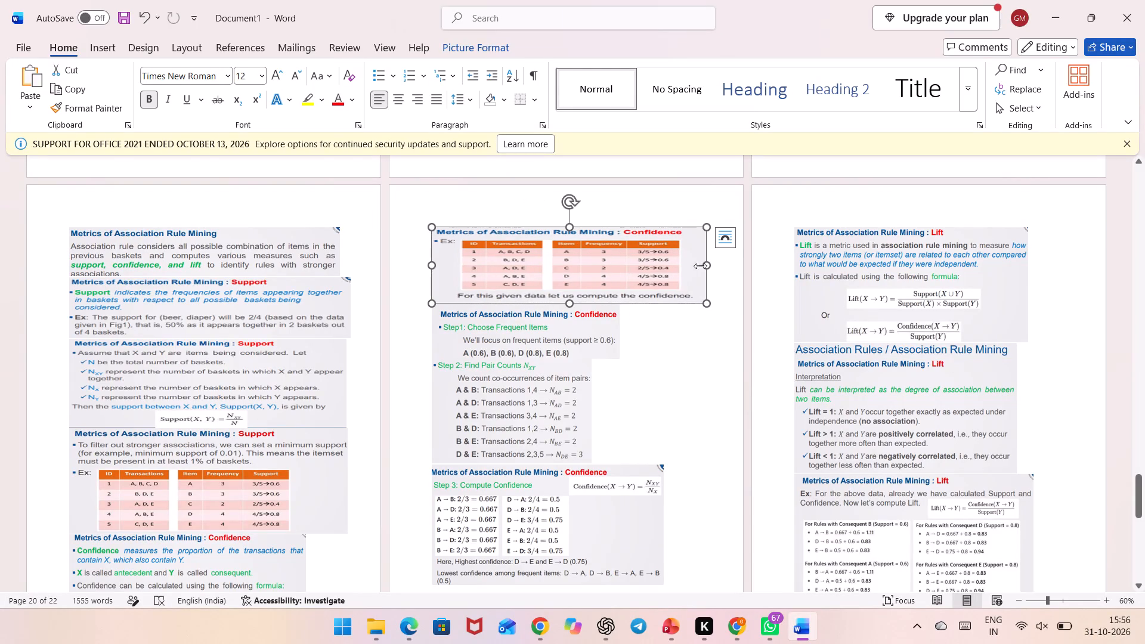
click(565, 330)
drag(620, 330, 679, 331)
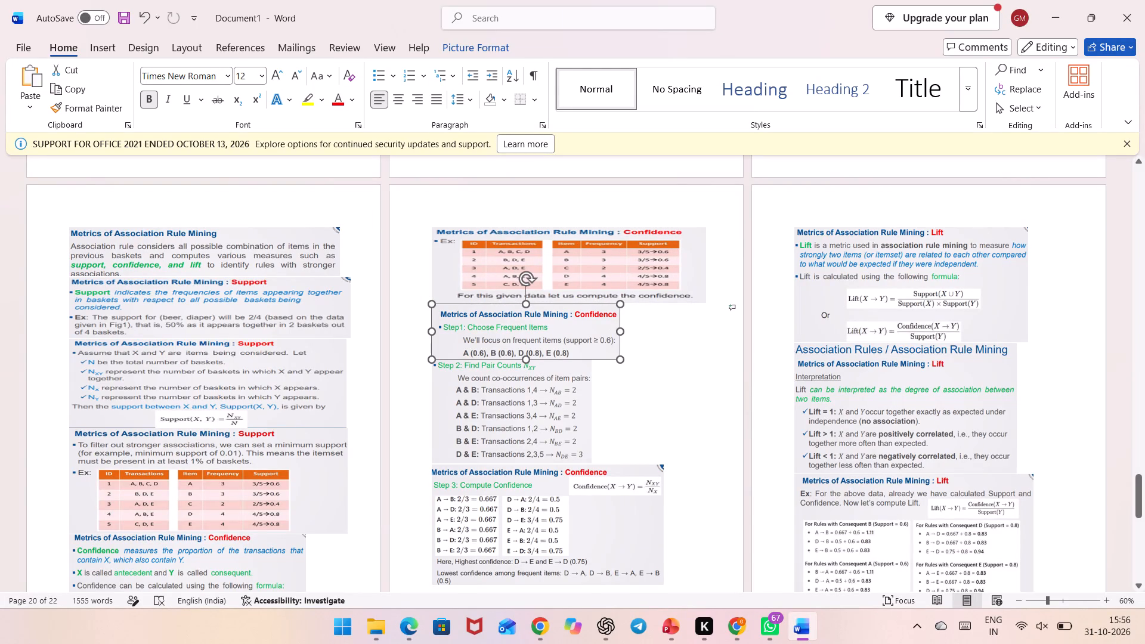
drag(679, 331, 704, 333)
Reduce the height and widen the "Step 2: Find Pair Counts" and "Step 3: Compute Confidence" images to match the images above.
click(584, 404)
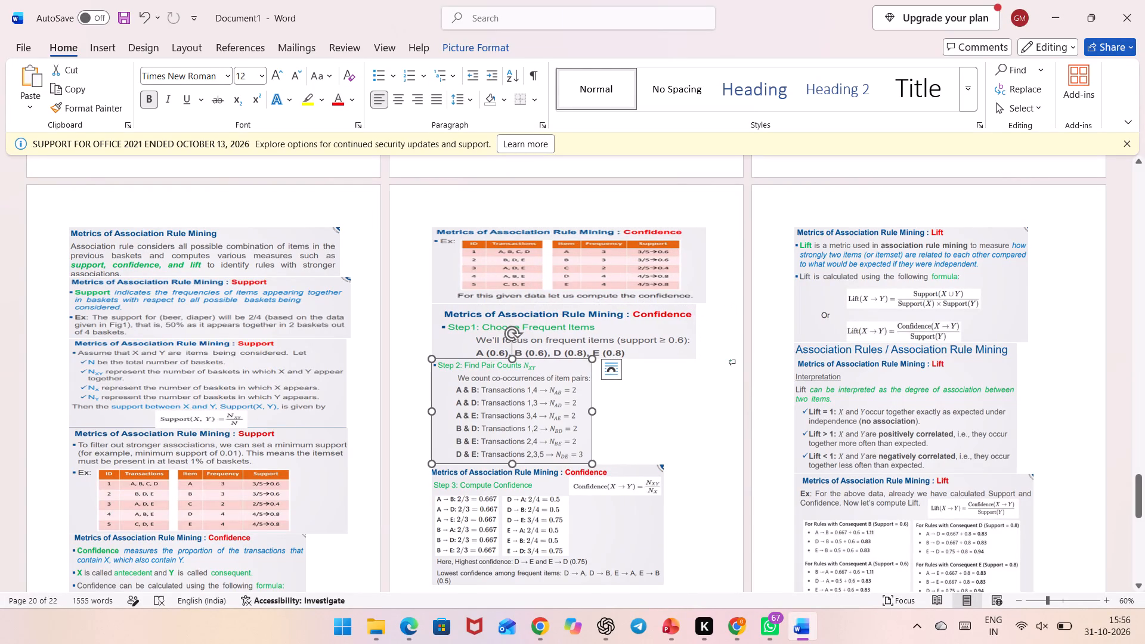
drag(515, 463, 558, 439)
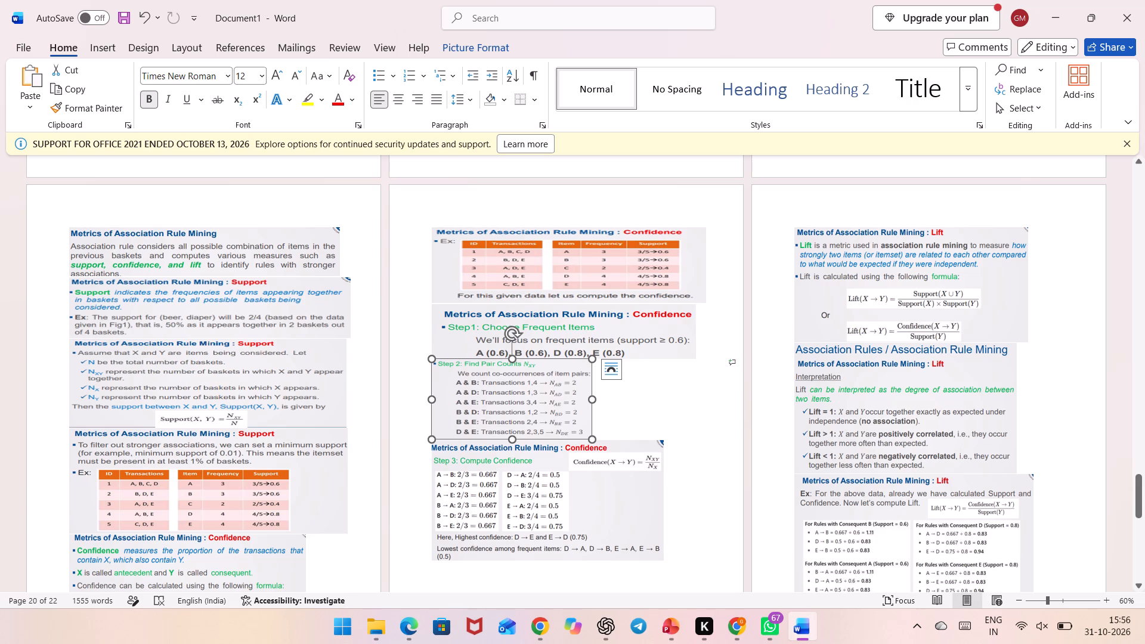
drag(591, 398, 696, 398)
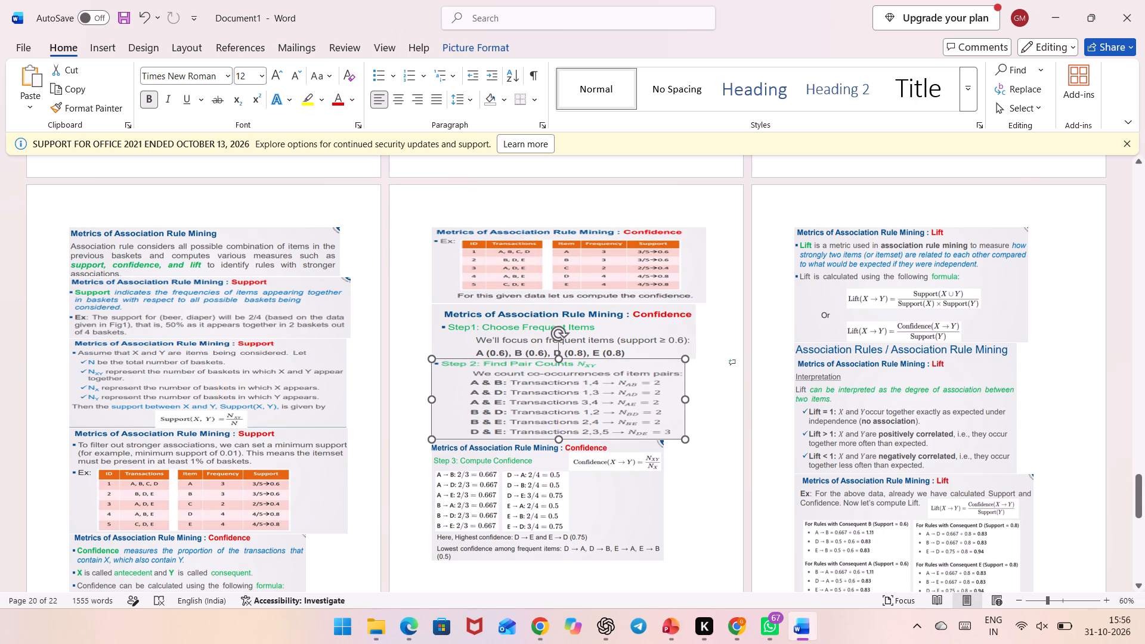
drag(696, 398, 705, 402)
click(559, 479)
scroll(559, 479, down, 1)
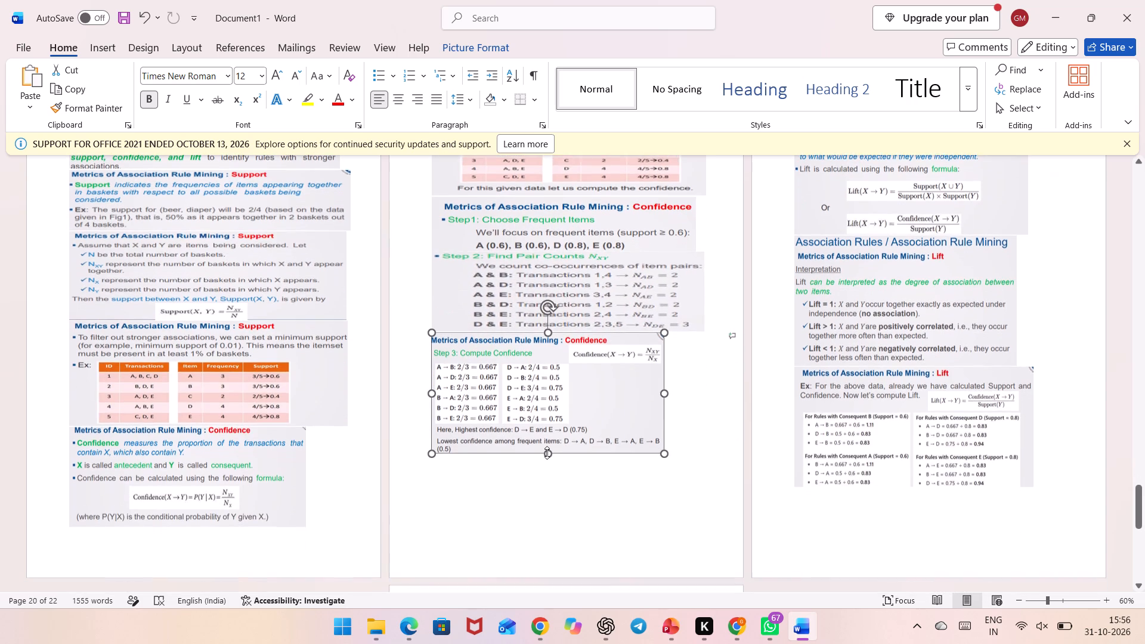
drag(547, 452, 580, 432)
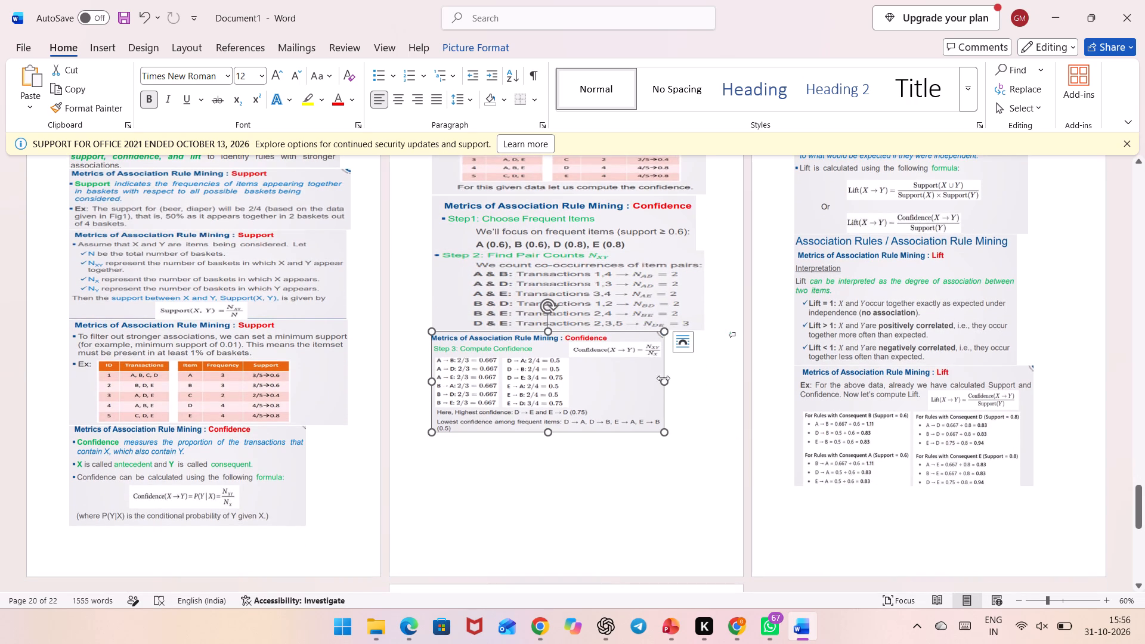
click(670, 380)
click(644, 382)
drag(664, 378, 704, 391)
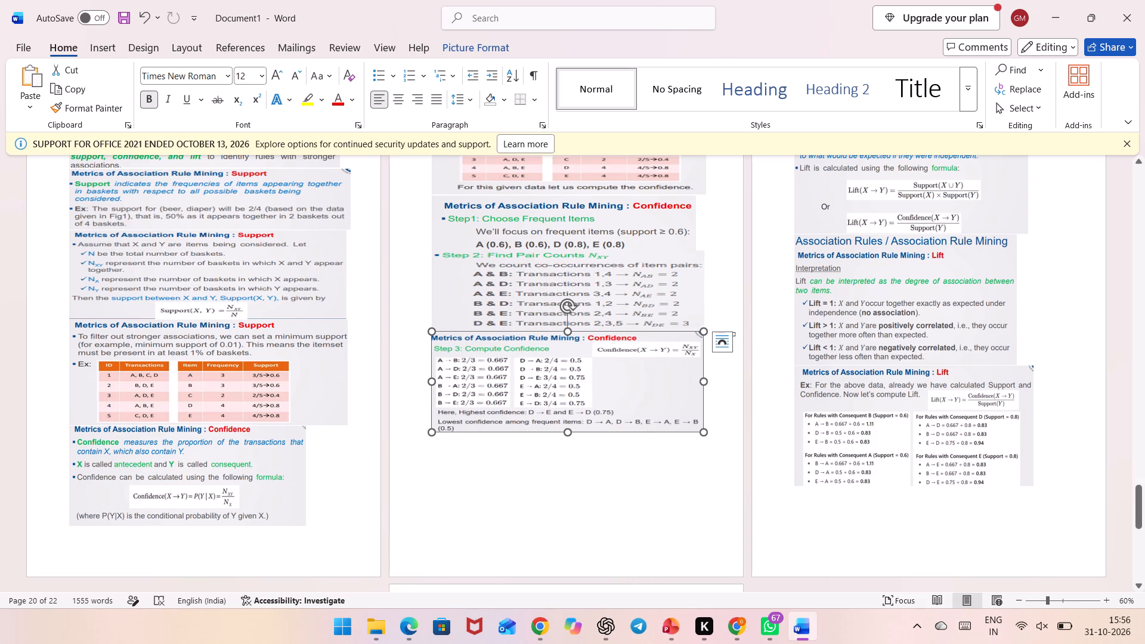
Reduce the height of the Lift definition and formula image until it fits on the preceding page below Step 3.
scroll(785, 359, up, 2)
click(866, 342)
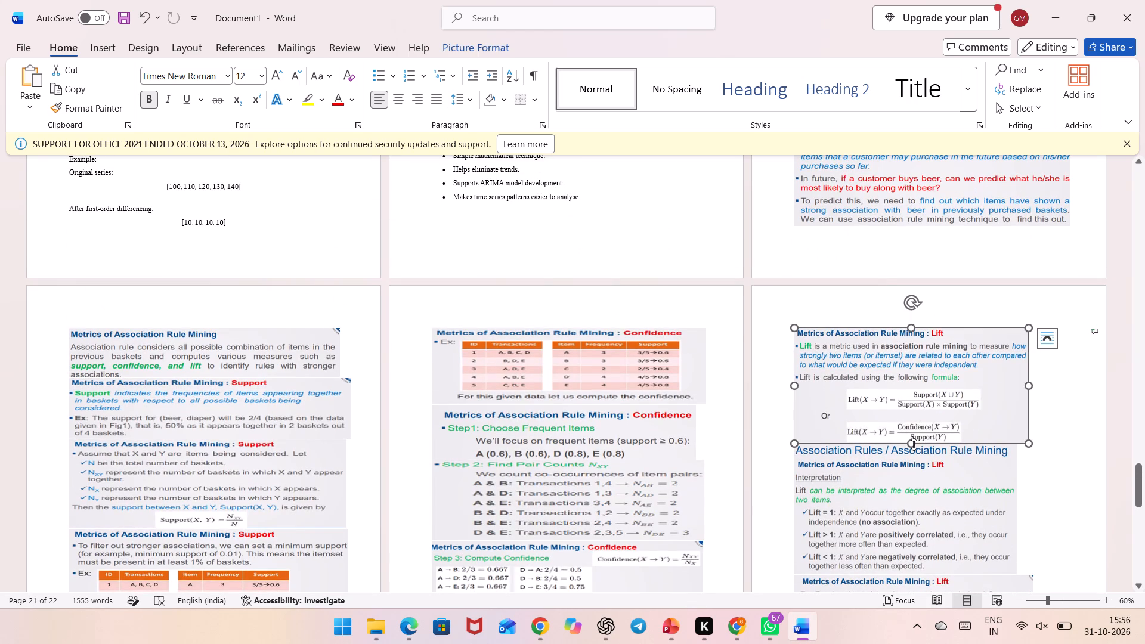
drag(914, 444, 926, 431)
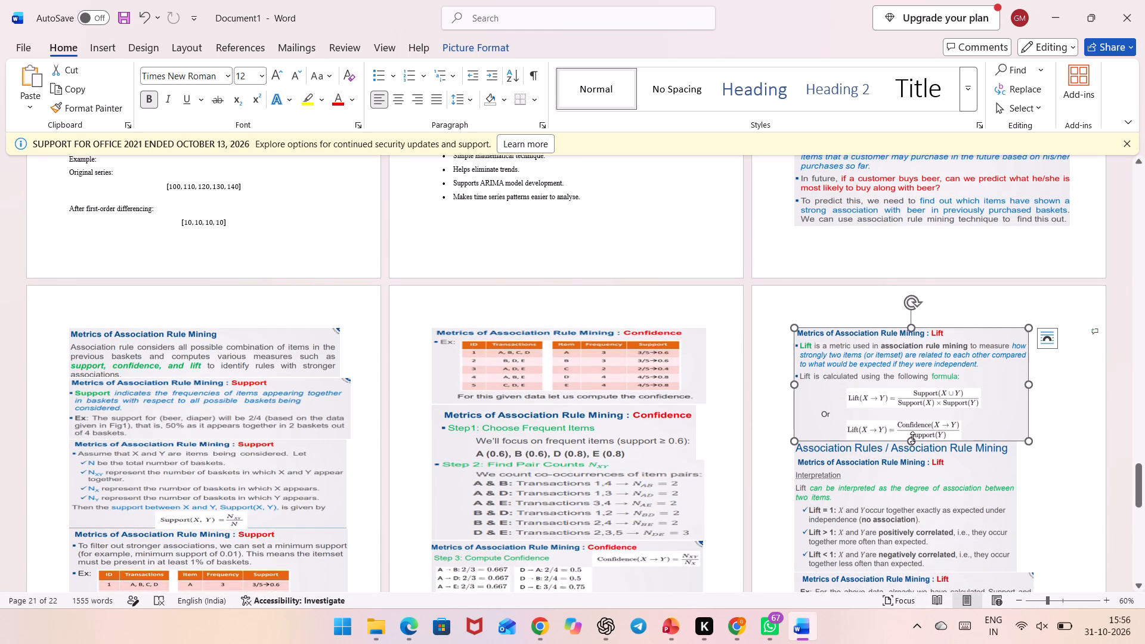
drag(906, 441, 915, 428)
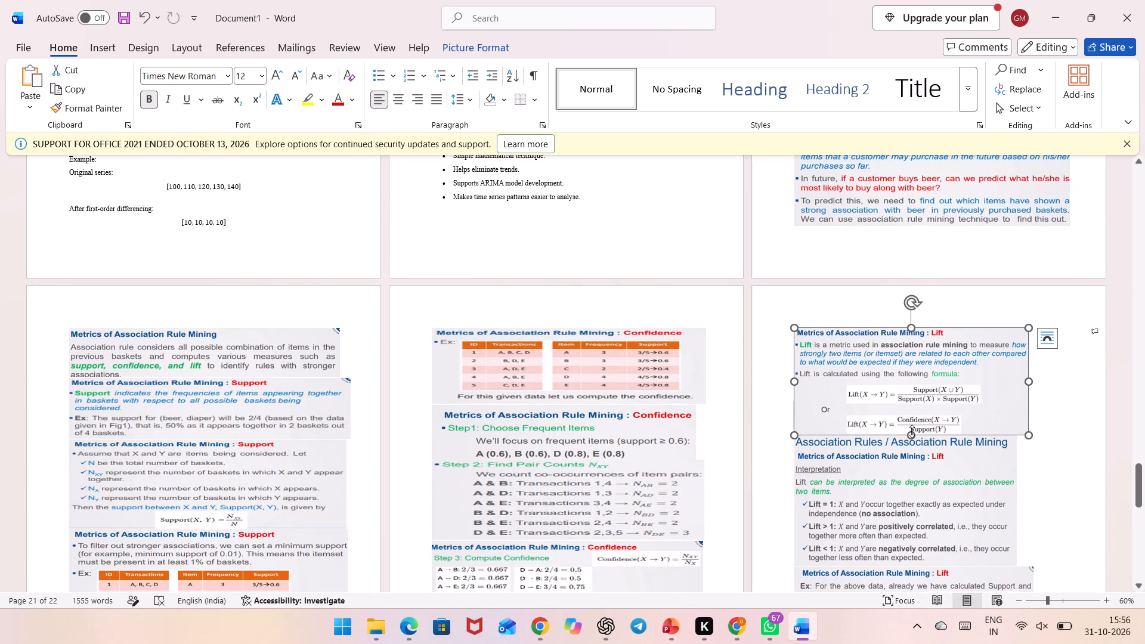
drag(912, 431, 921, 420)
Reduce the height of the Lift interpretation image and widen it, keeping it within the page.
scroll(779, 430, up, 2)
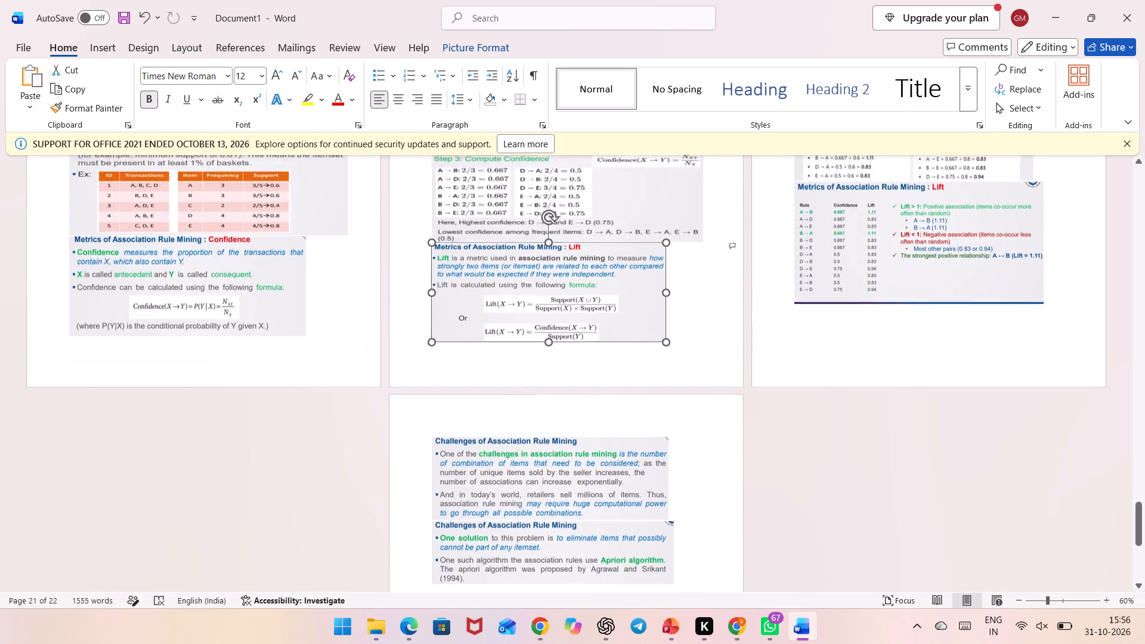
scroll(779, 430, up, 6)
click(875, 415)
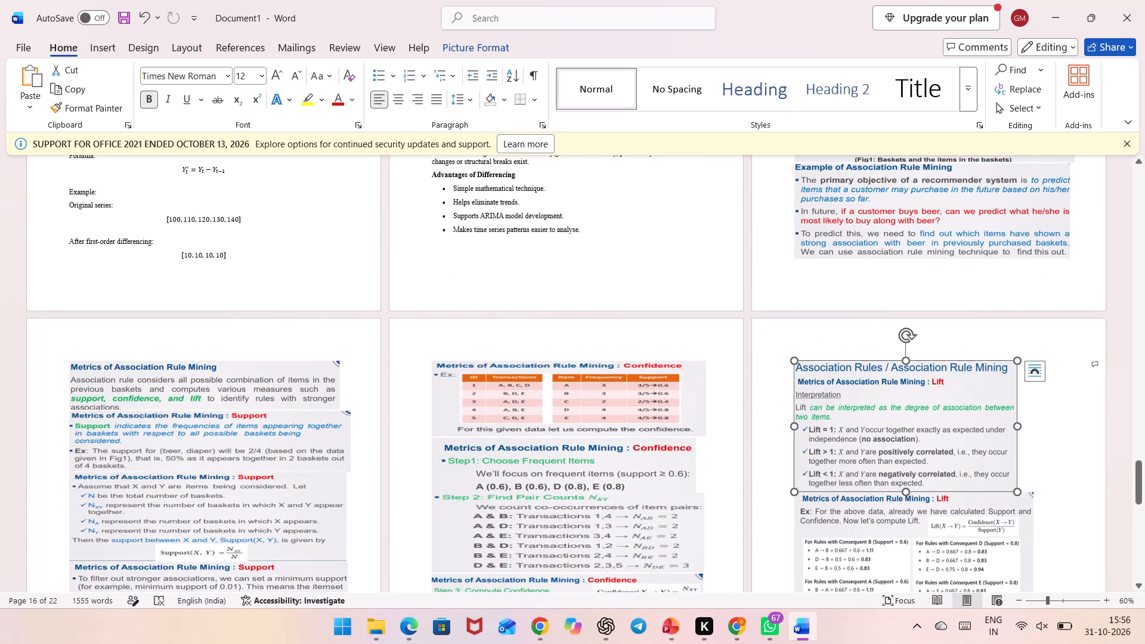
drag(905, 488, 940, 463)
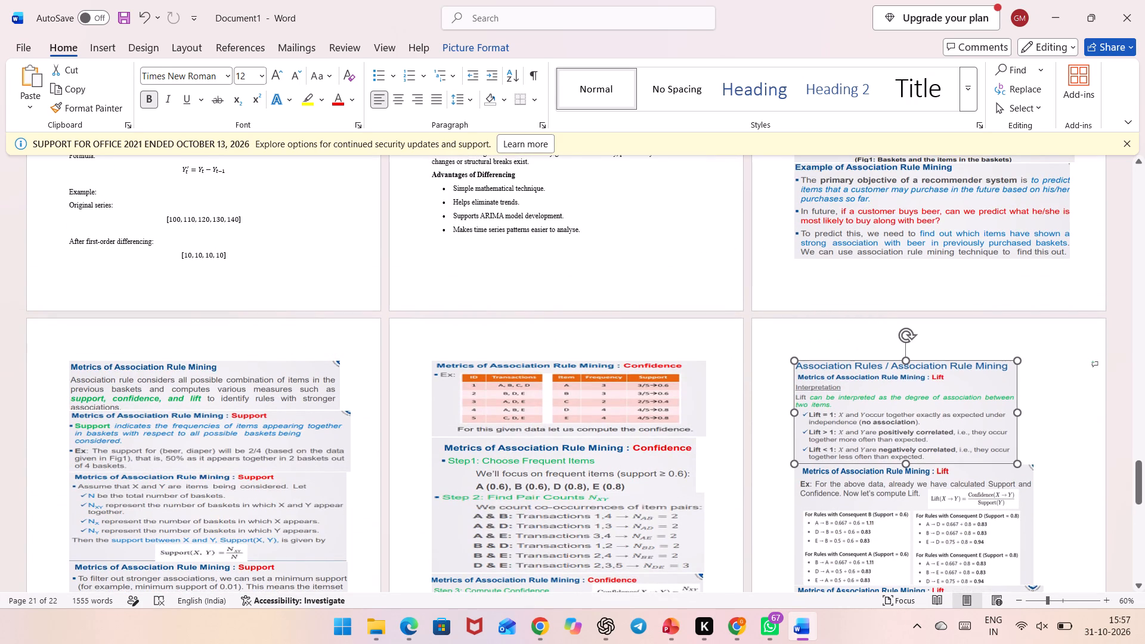
drag(1015, 410, 1135, 409)
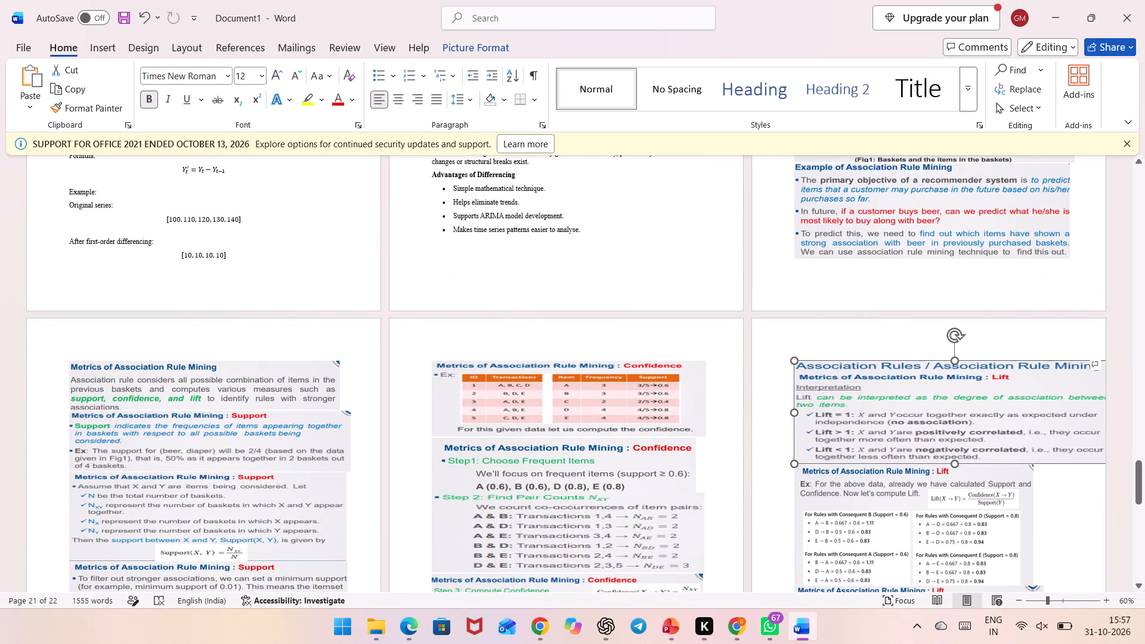
drag(1135, 409, 1077, 416)
Reduce the height and widen the Lift computation example image to about the width of the interpretation image above.
scroll(925, 541, down, 1)
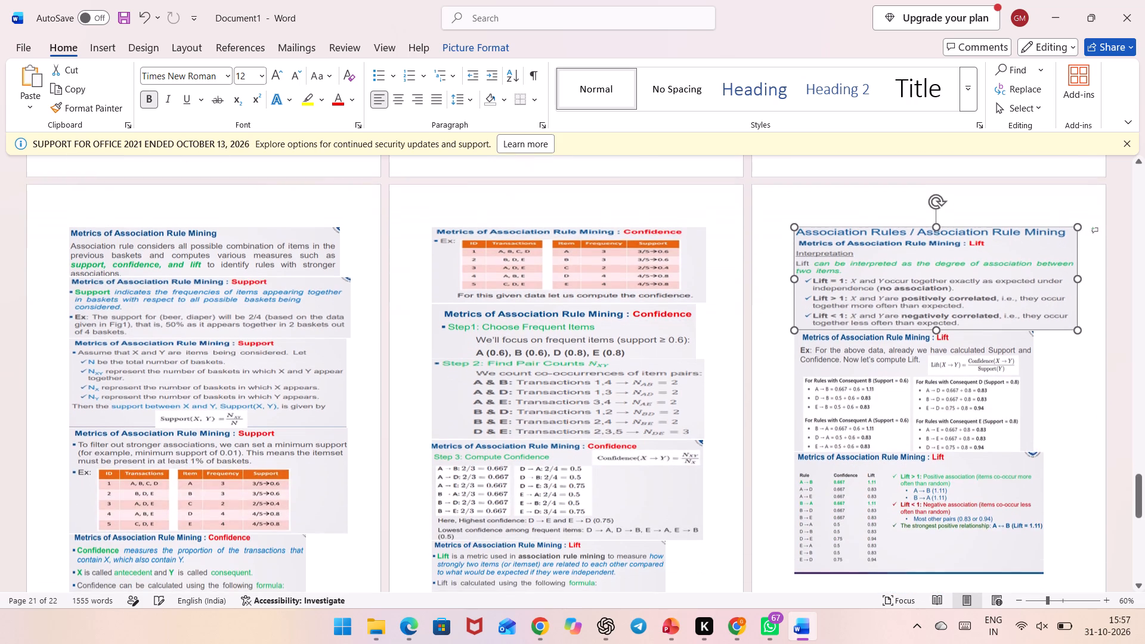
click(917, 447)
click(899, 421)
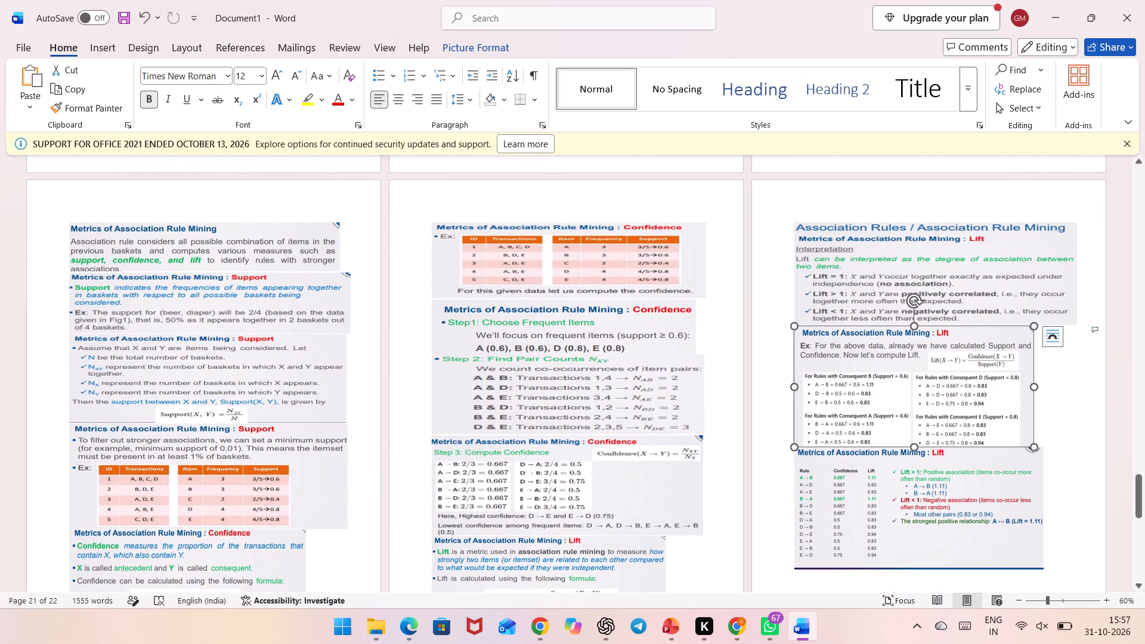
drag(912, 445, 948, 423)
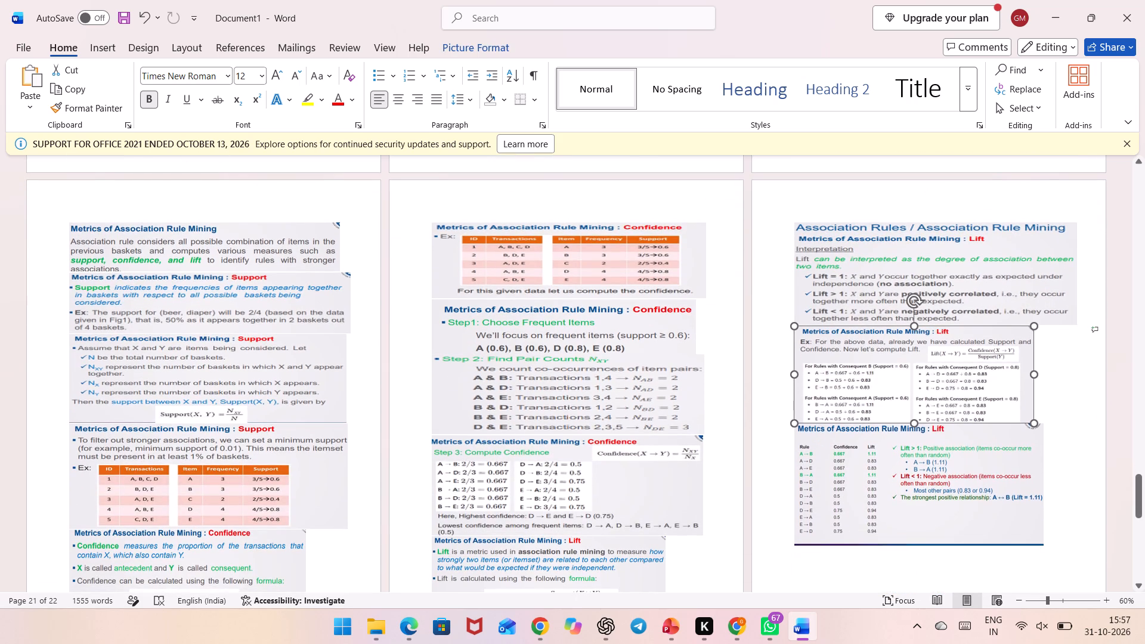
drag(1037, 374, 1073, 382)
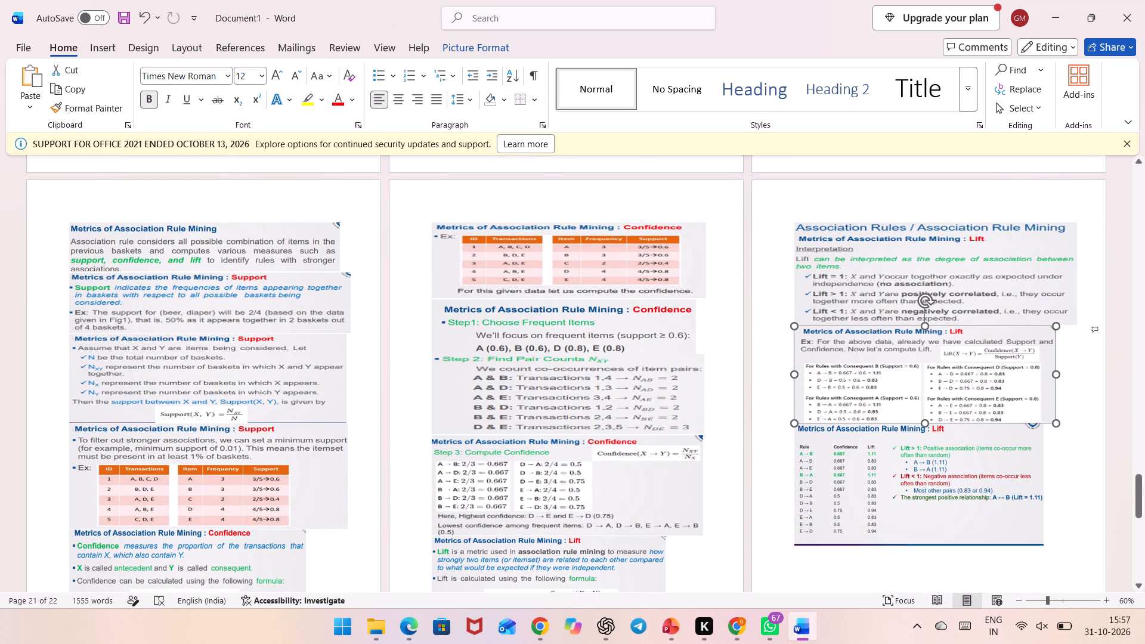
drag(1073, 382, 1077, 385)
Reduce the height of the Lift results table image and widen it to just short of the page edge.
click(975, 494)
scroll(975, 494, down, 3)
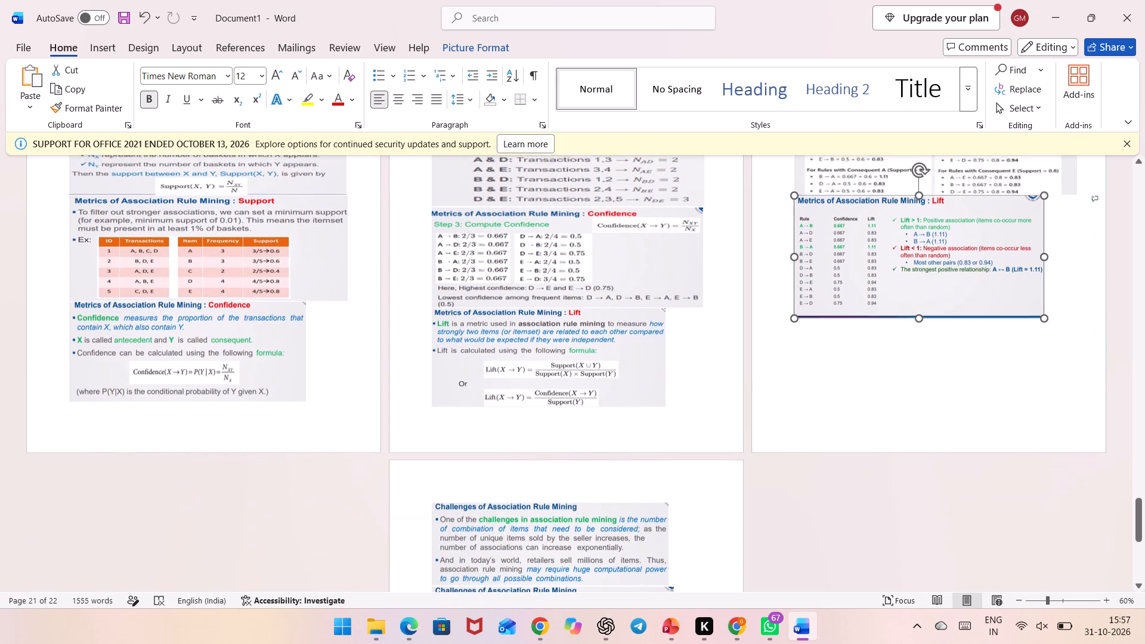
drag(918, 310, 931, 296)
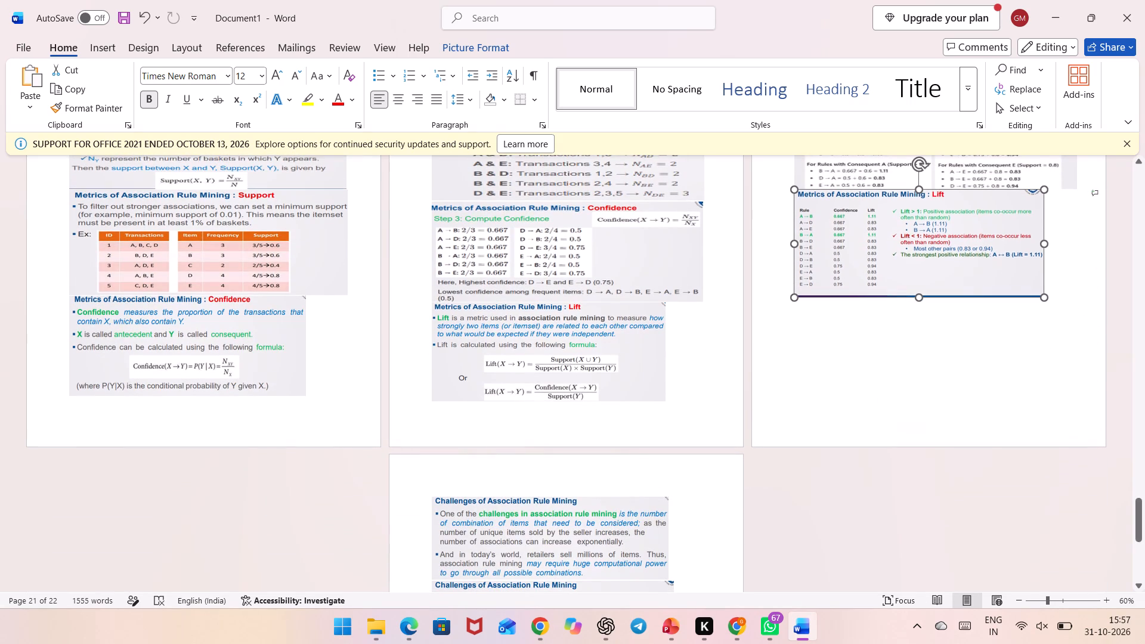
drag(931, 296, 942, 289)
drag(1045, 238, 1109, 244)
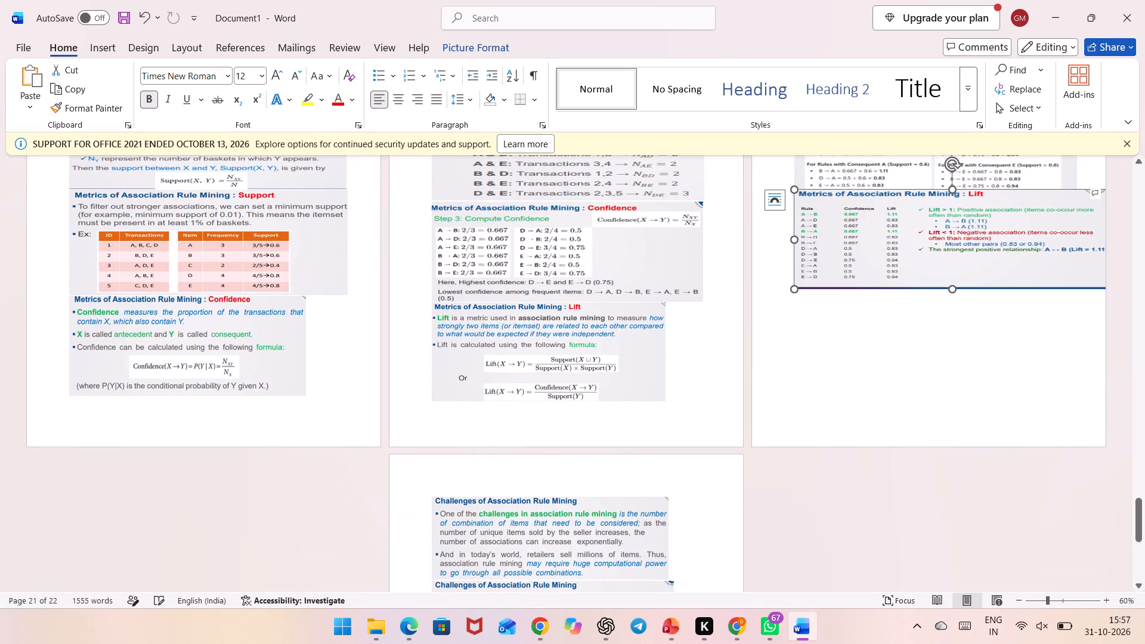
click(1042, 265)
scroll(1042, 265, left, 1)
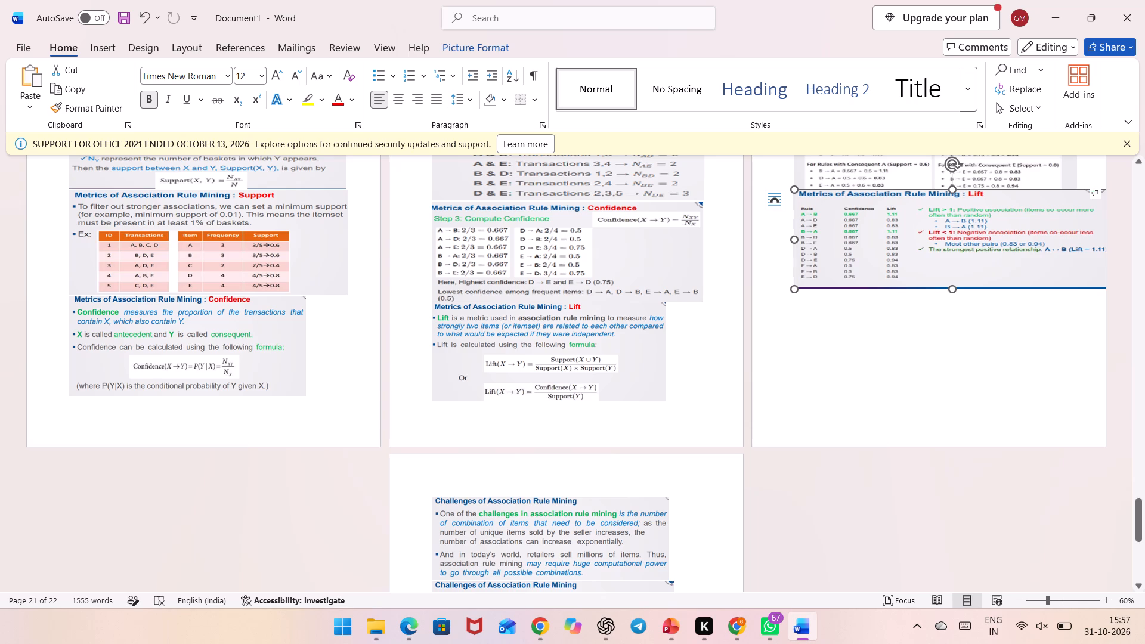
click(798, 236)
drag(791, 240, 806, 243)
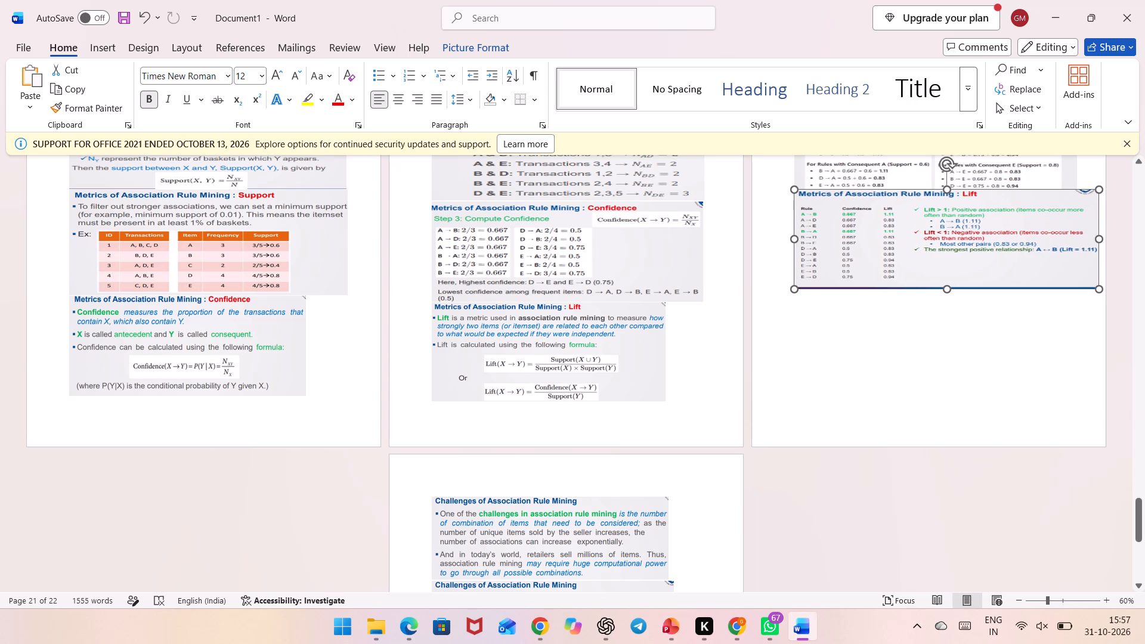
drag(806, 243, 807, 244)
Reduce the heights of both "Challenges of Association Rule Mining" images so they fit on the page below the Lift results table.
scroll(775, 332, down, 2)
click(602, 346)
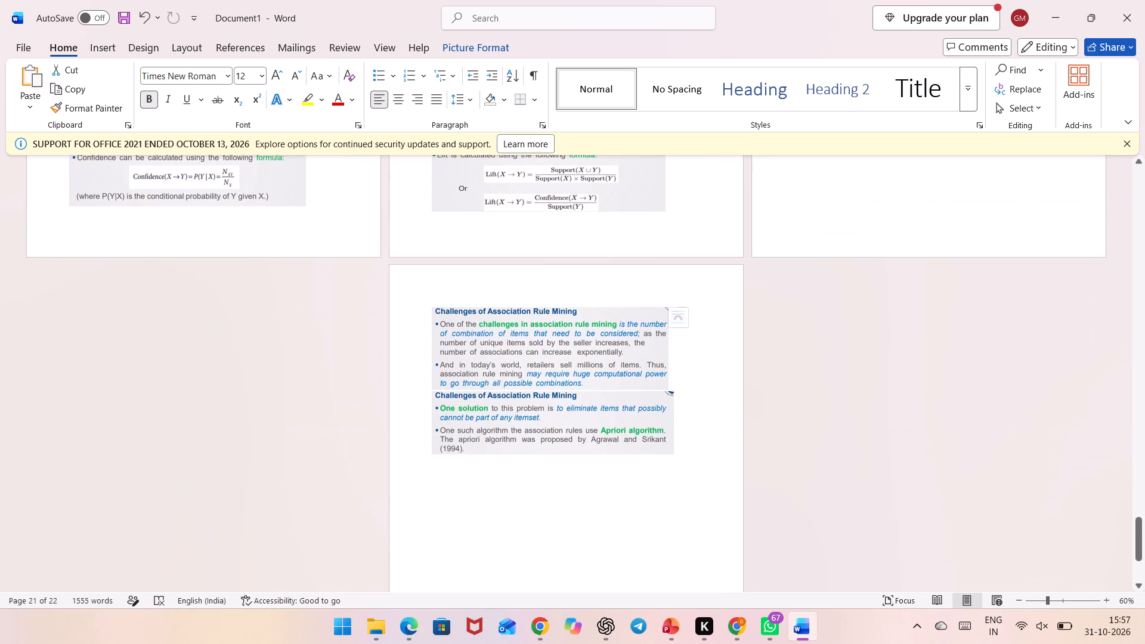
drag(549, 389, 570, 369)
click(541, 399)
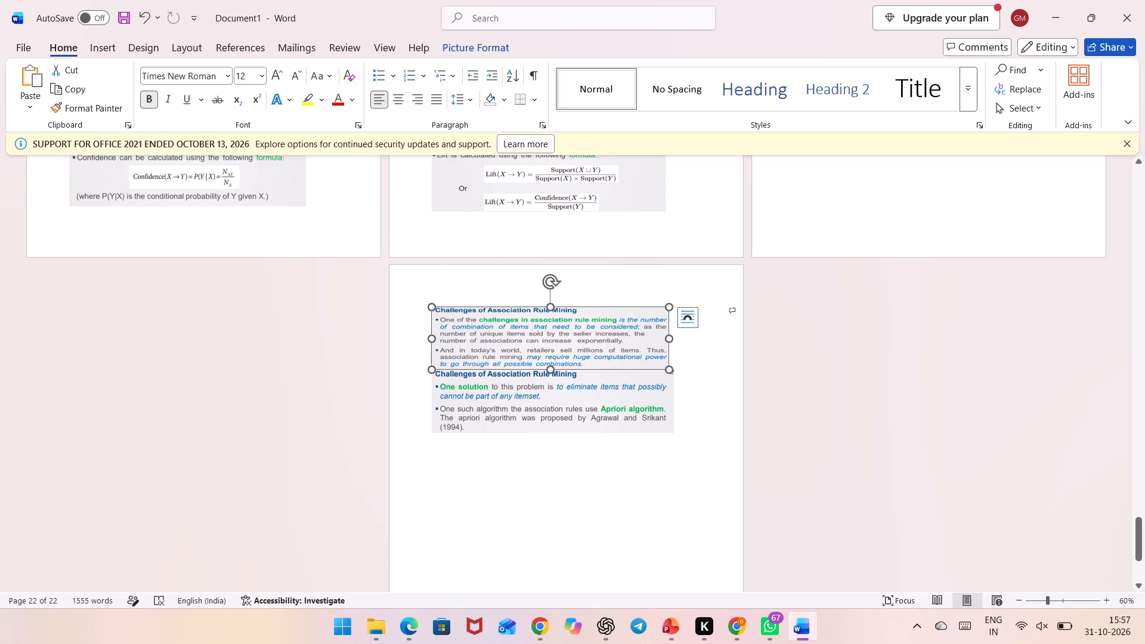
drag(554, 432, 570, 405)
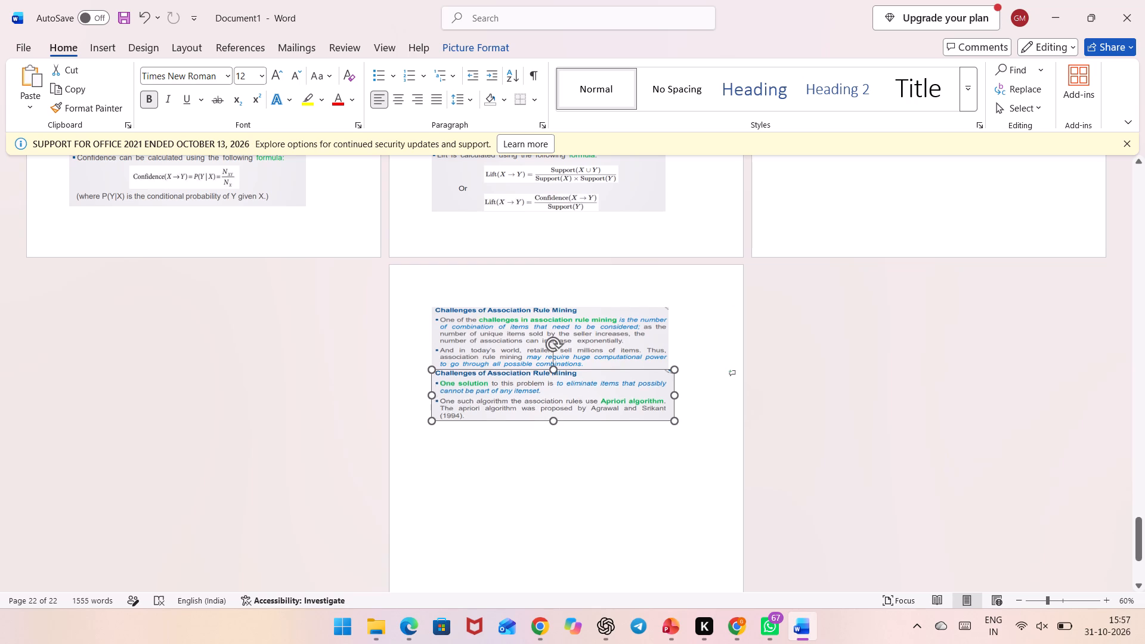
drag(570, 405, 574, 401)
click(929, 454)
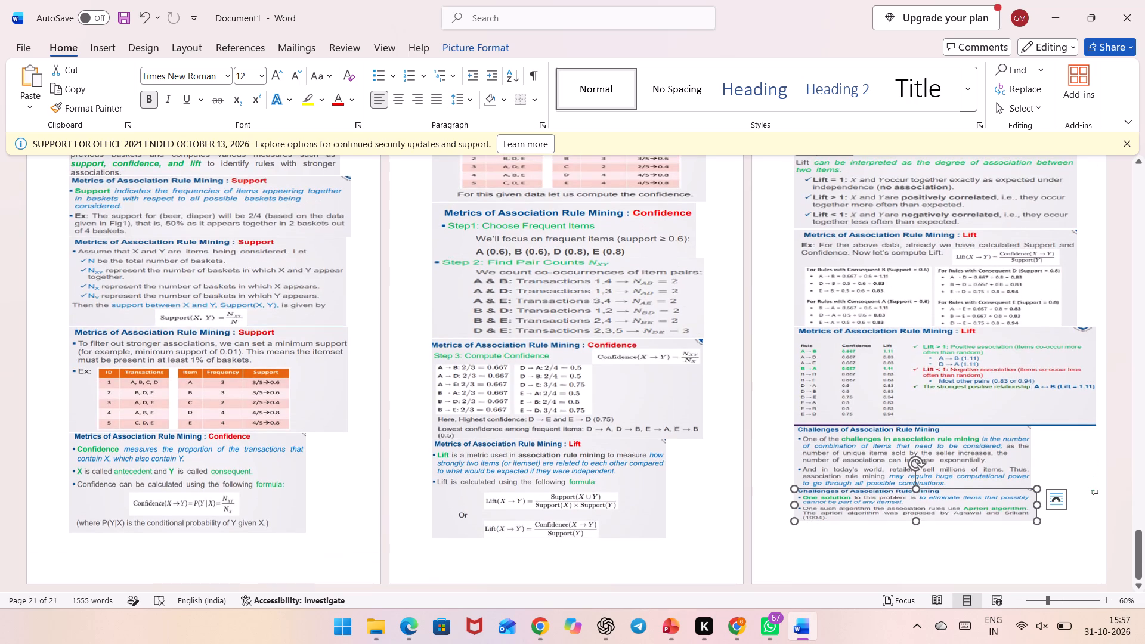
Increase the height of the first Challenges image and insert line breaks after it, moving the "One solution" image to a new page.
drag(915, 490, 916, 514)
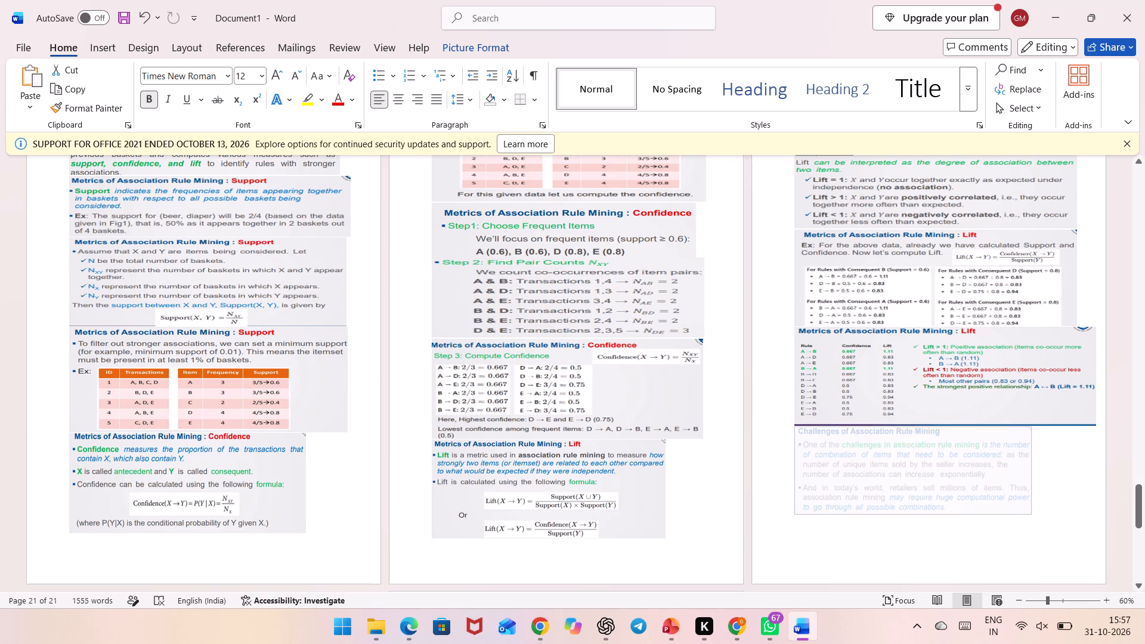
drag(916, 514, 921, 502)
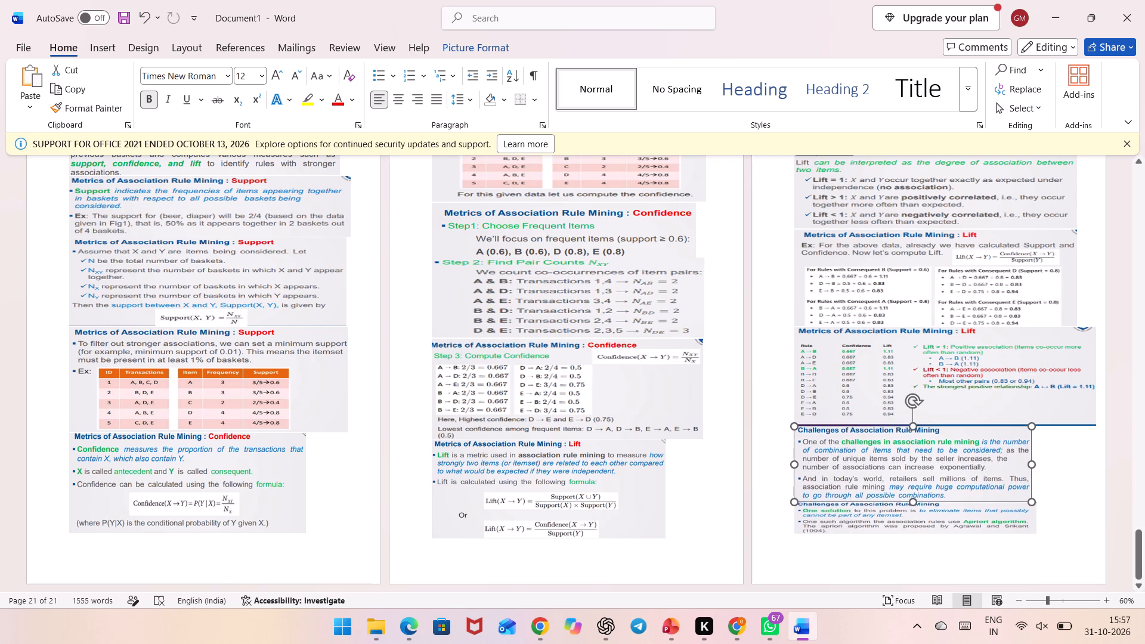
drag(921, 502, 921, 503)
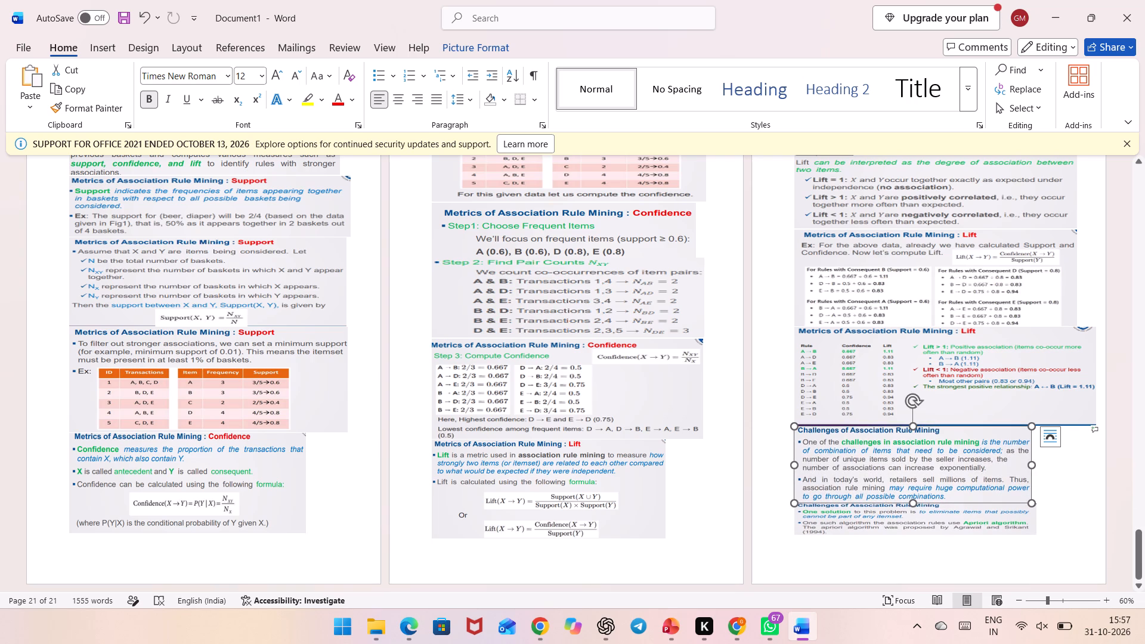
click(1051, 490)
key(Return)
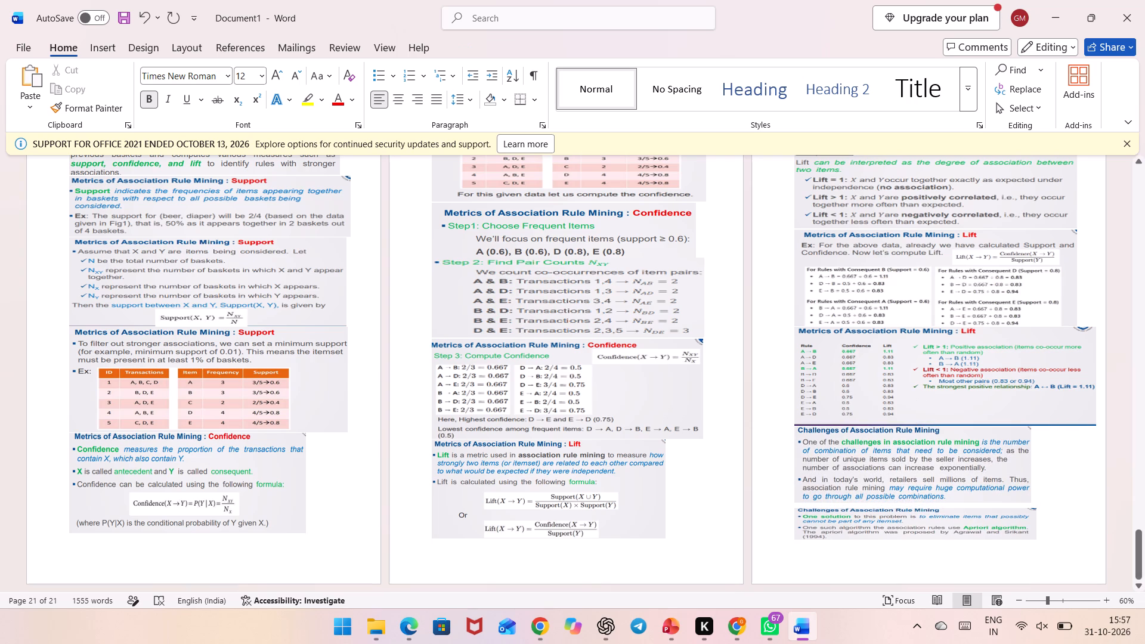
key(Return)
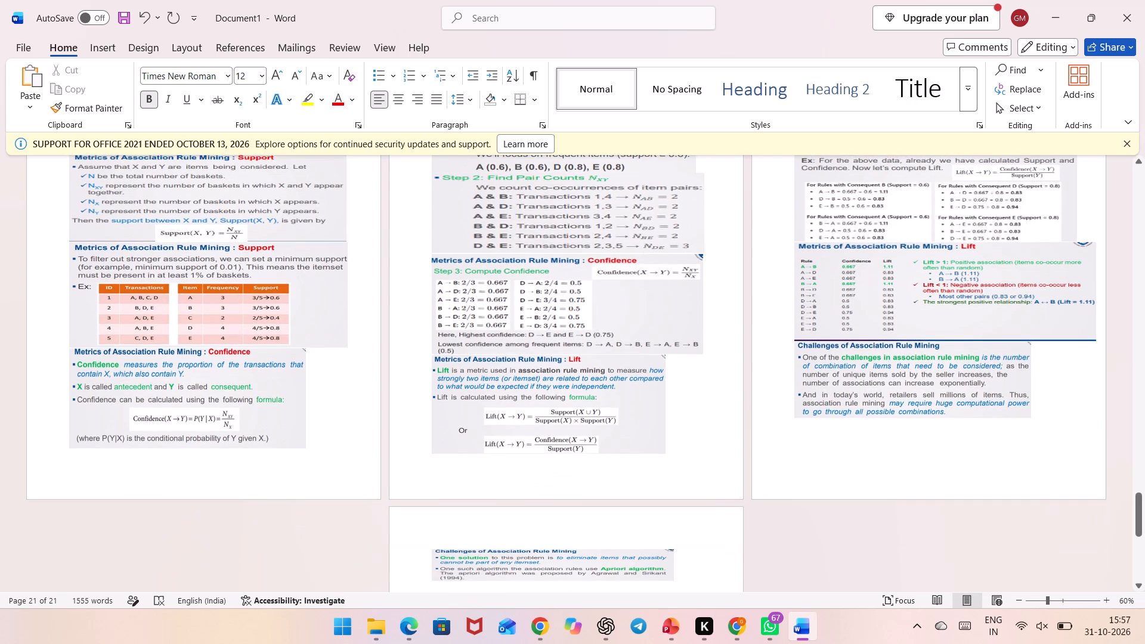
click(919, 417)
drag(912, 418, 918, 437)
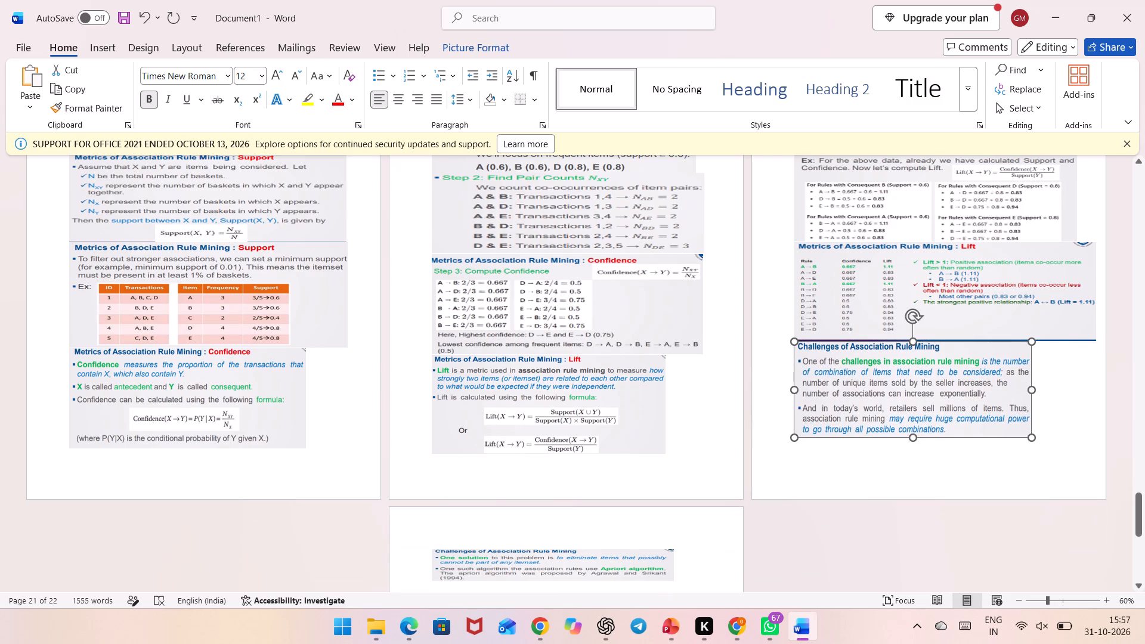
Increase the height of the "One solution" Apriori algorithm image on the last page.
scroll(577, 548, down, 1)
click(586, 441)
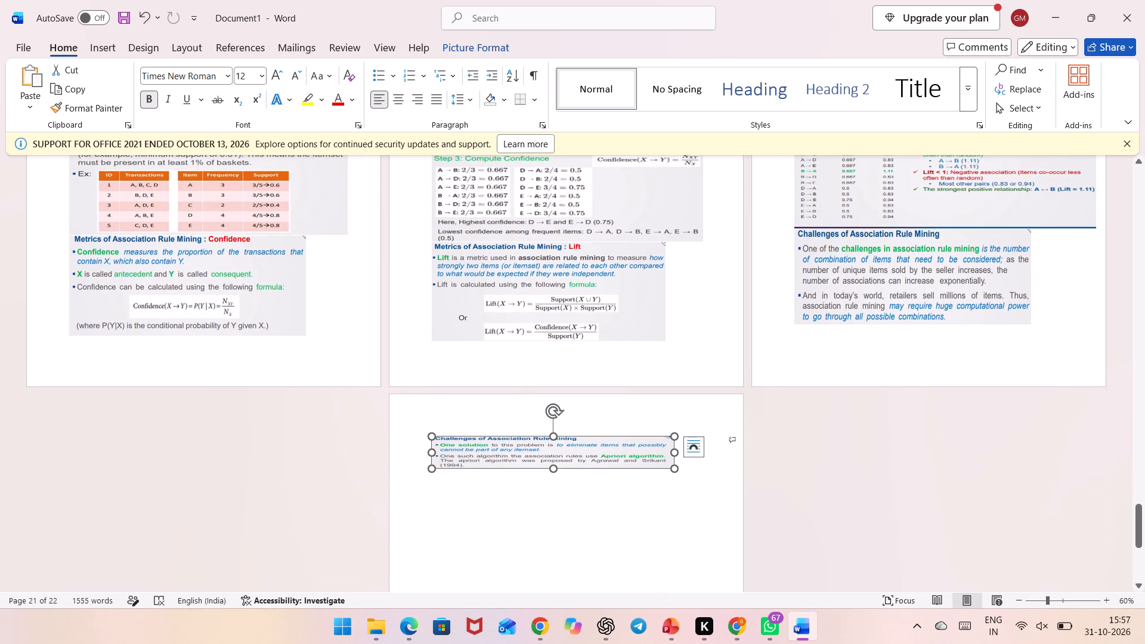
drag(551, 467, 553, 485)
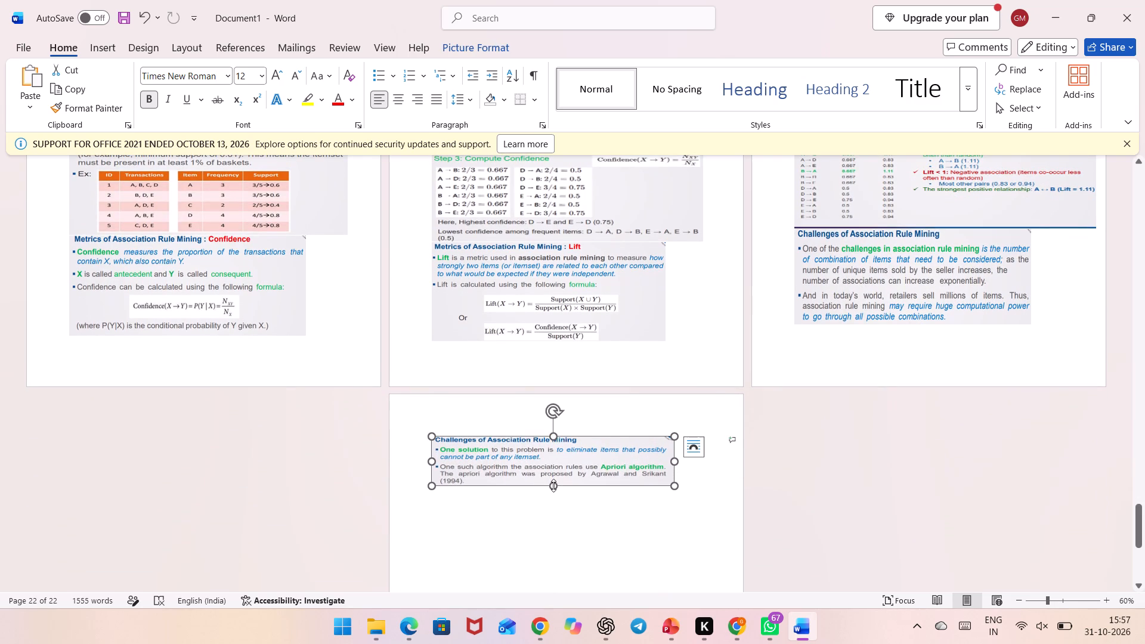
click(708, 495)
key(Return)
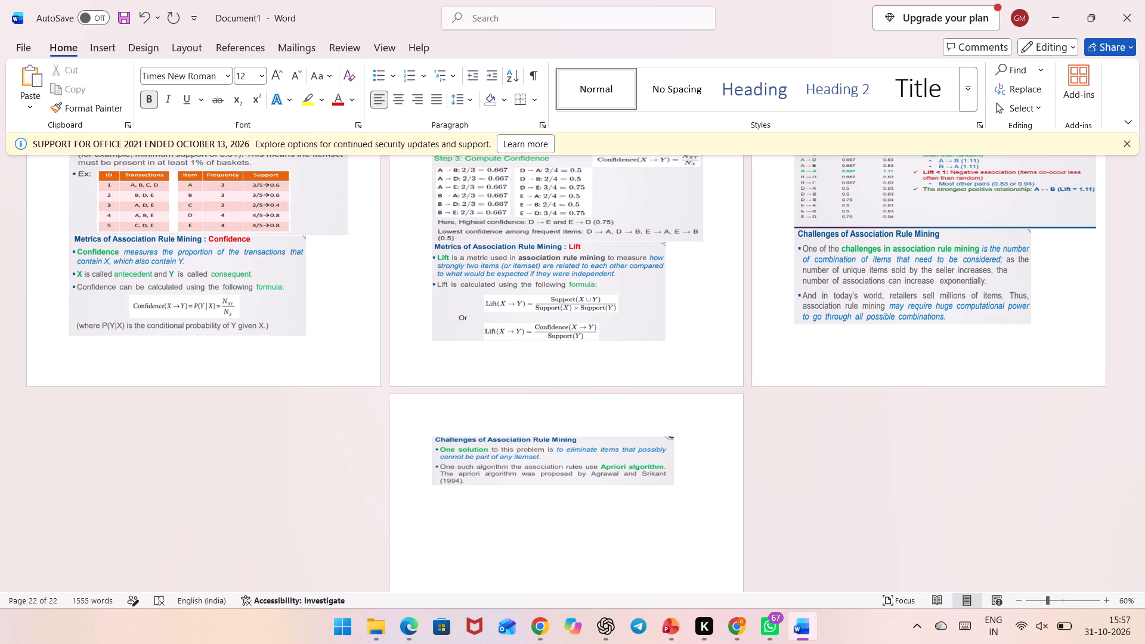
key(5)
text(*()
key(BackSpace)
key(BackSpace)
text(())
key(Left)
key(ctrl+v)
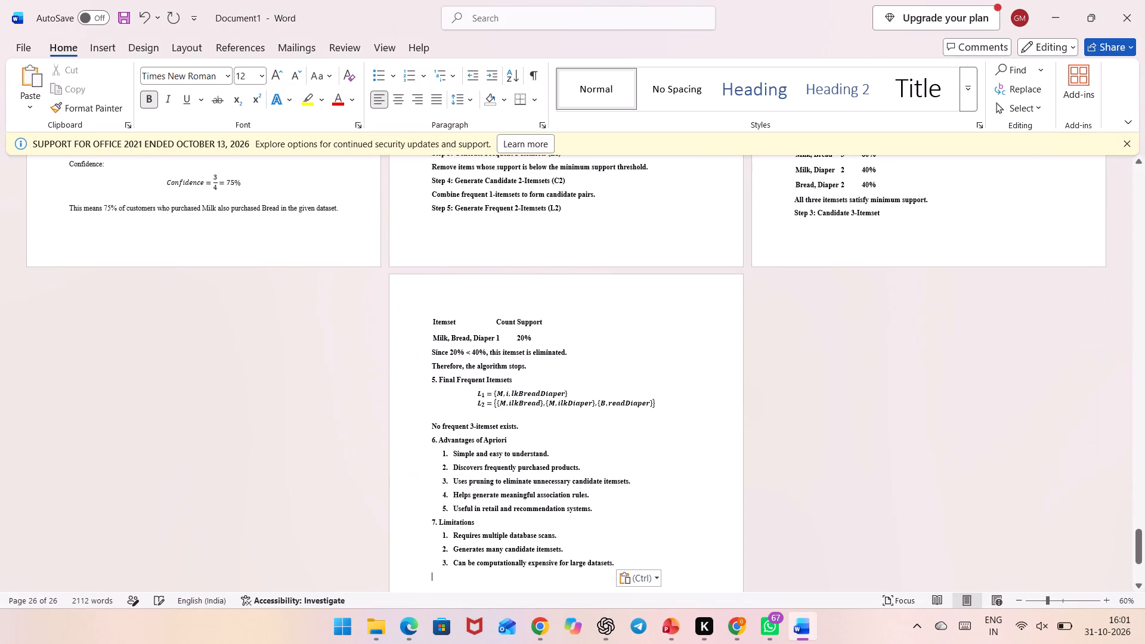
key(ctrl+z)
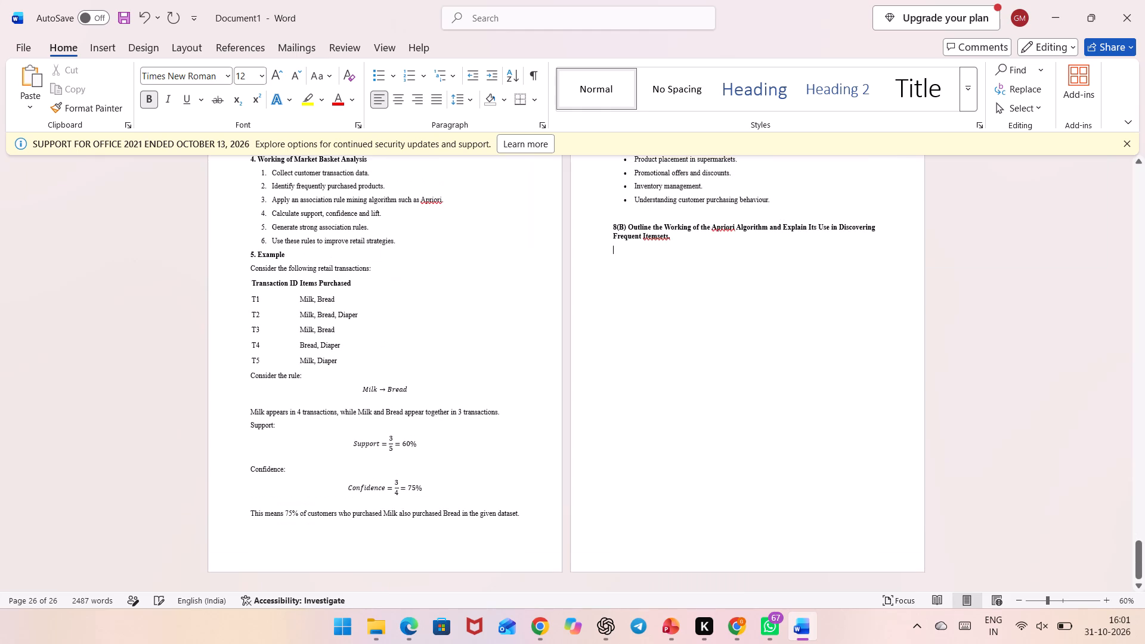
Turn off bold on the empty line under the 8(B) question and paste the copied Apriori answer there.
click(151, 103)
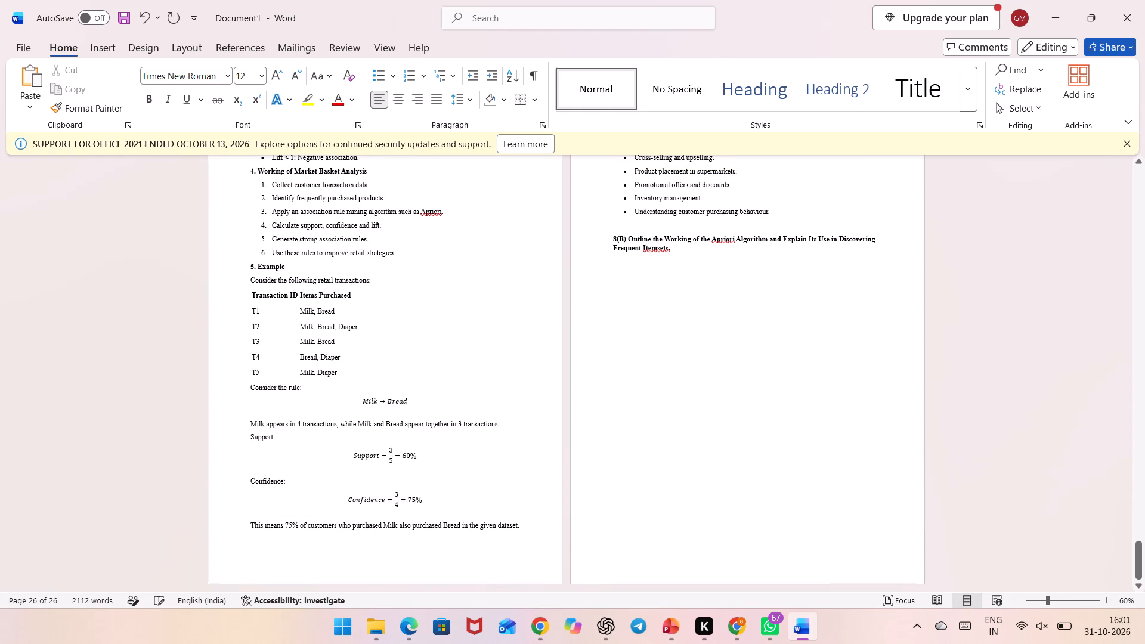
key(ctrl+v)
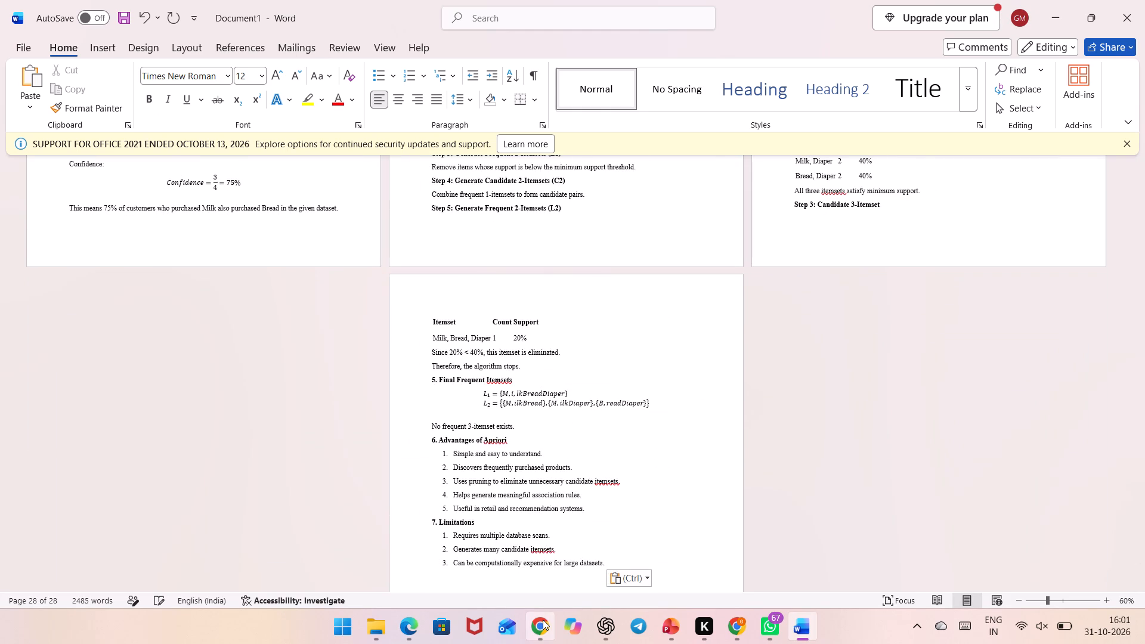
Switch to Chrome and look through the ACAD06M5LS slides from lecture 04 onward for the next Module V topic.
click(537, 561)
click(667, 0)
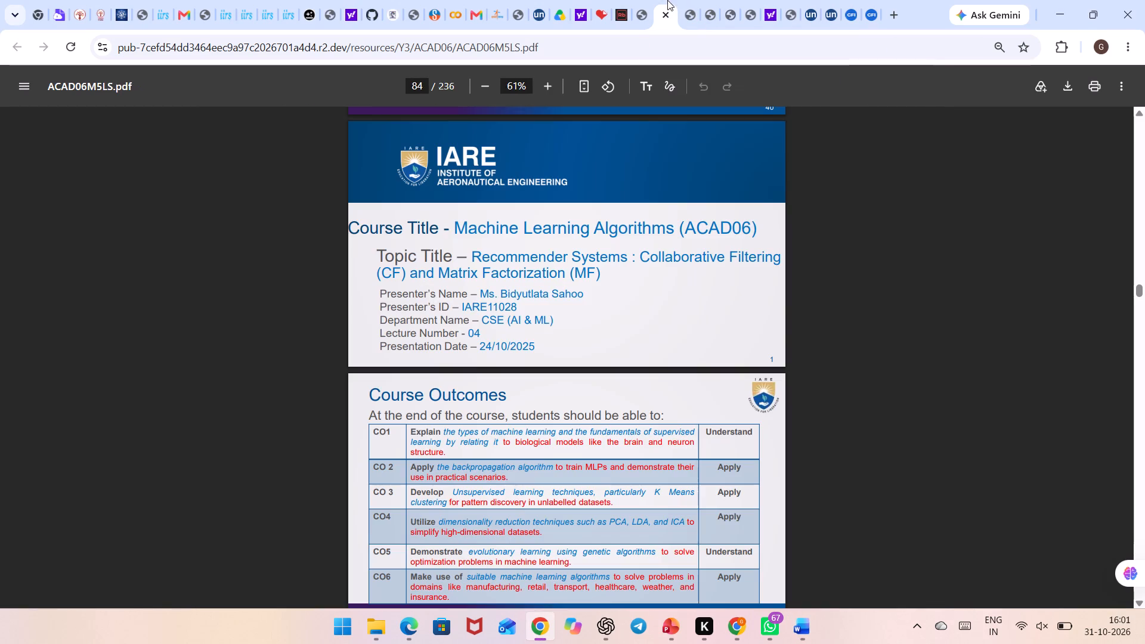
scroll(552, 311, down, 4)
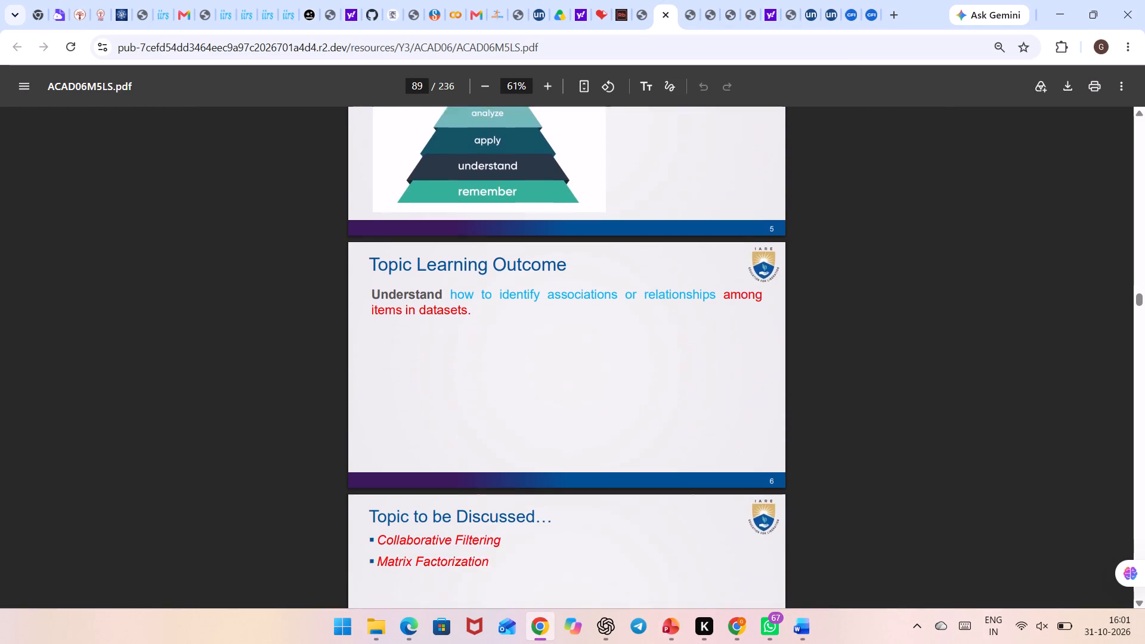
click(643, 20)
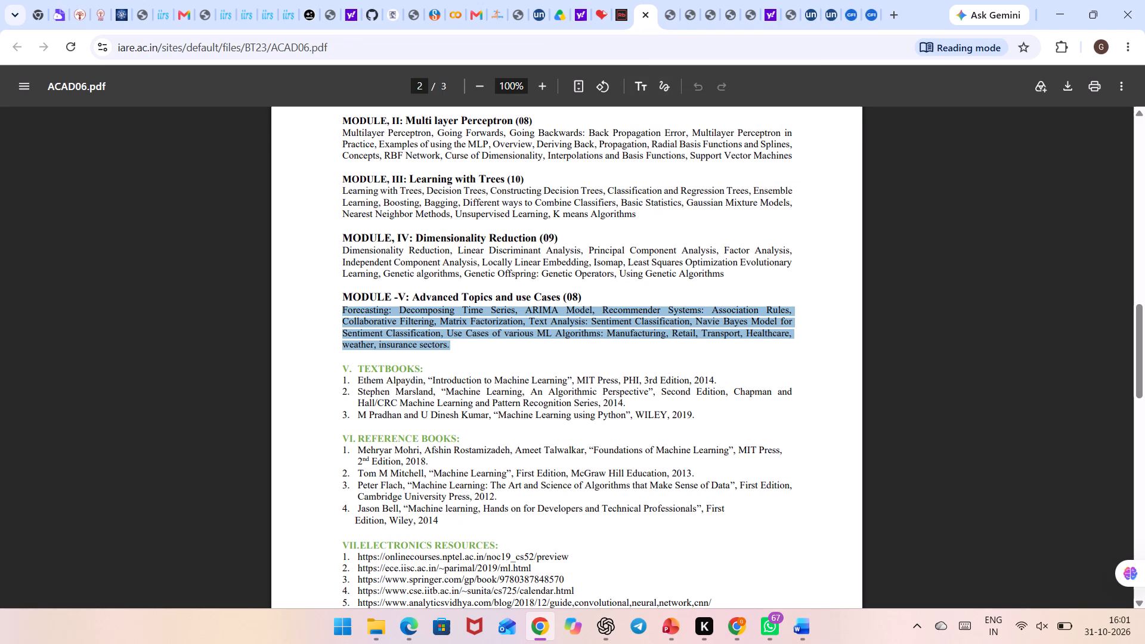
click(674, 29)
scroll(539, 281, down, 1)
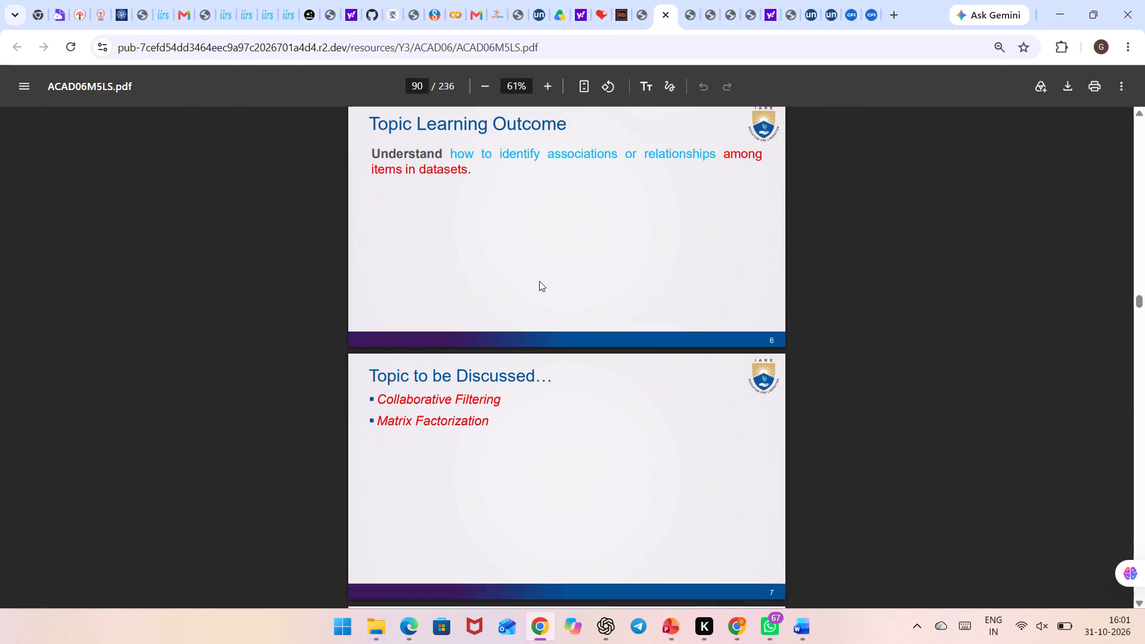
scroll(539, 281, down, 4)
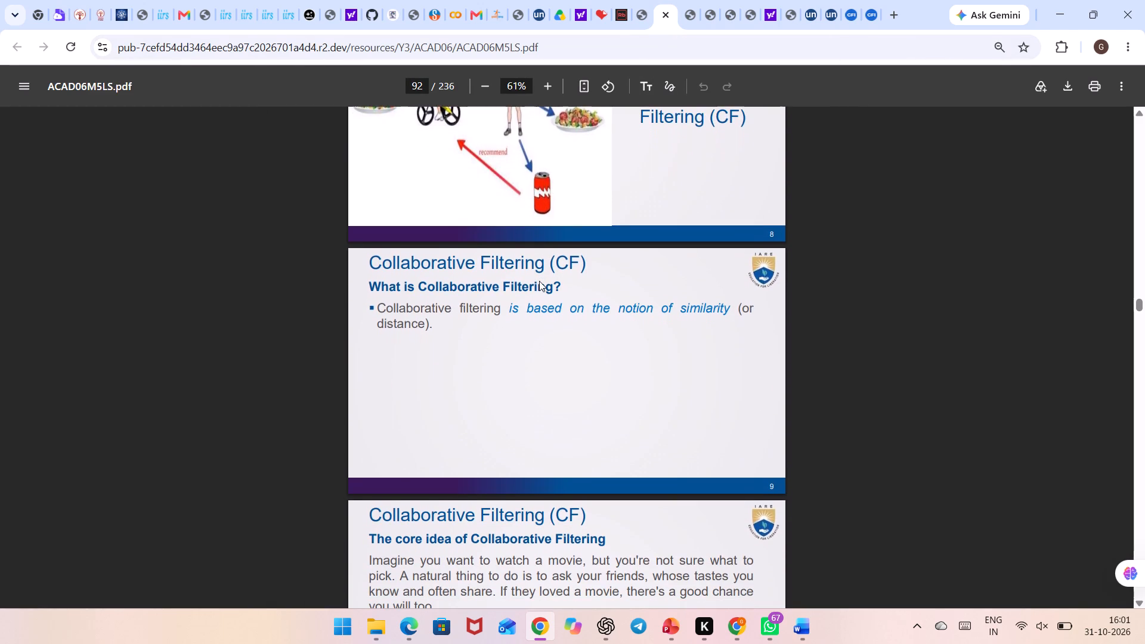
scroll(539, 281, down, 3)
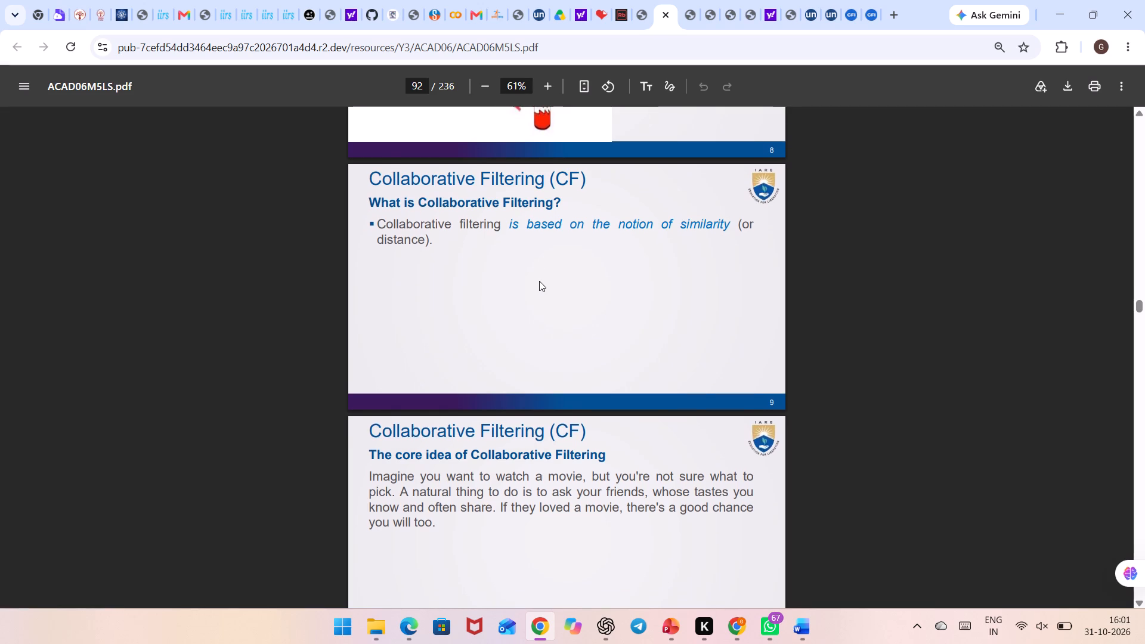
scroll(539, 281, down, 1)
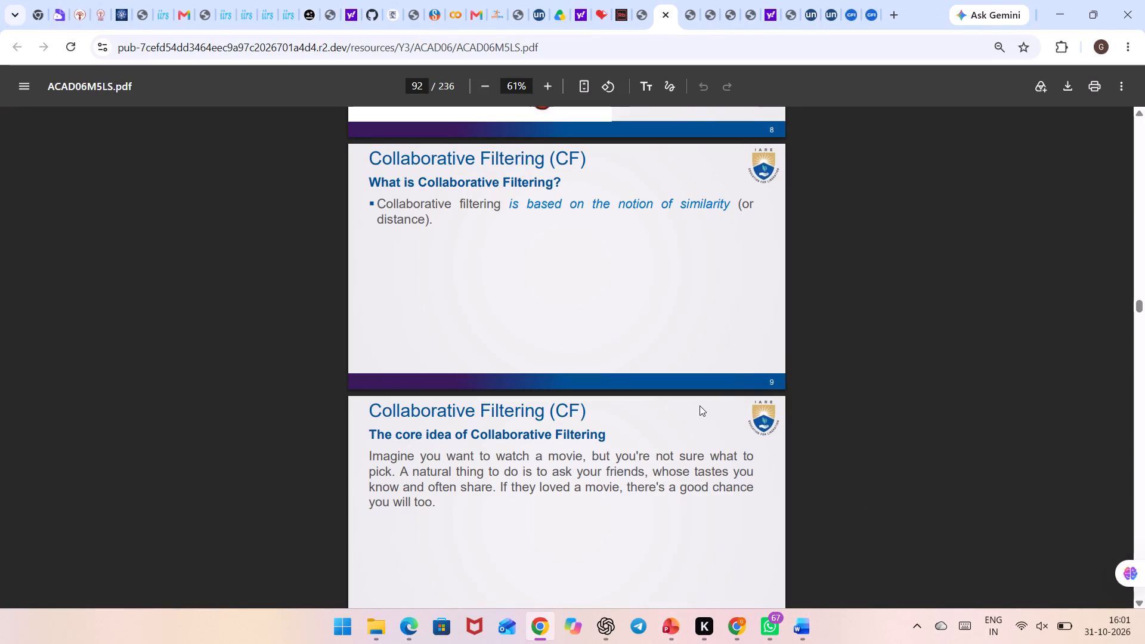
scroll(700, 405, down, 2)
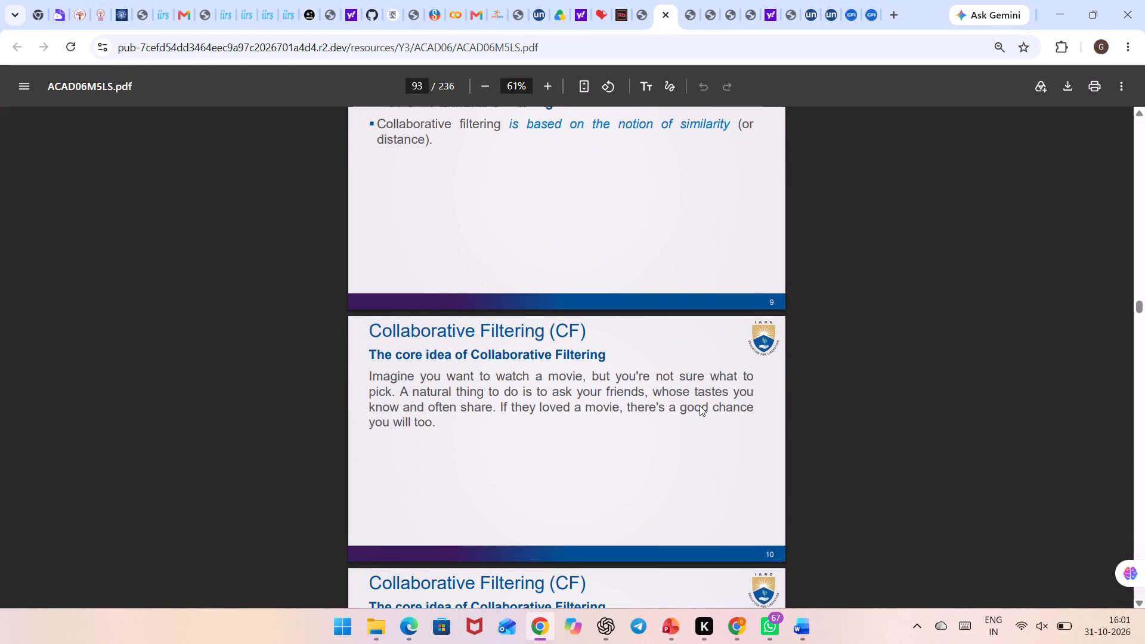
scroll(700, 405, down, 1)
scroll(700, 405, up, 3)
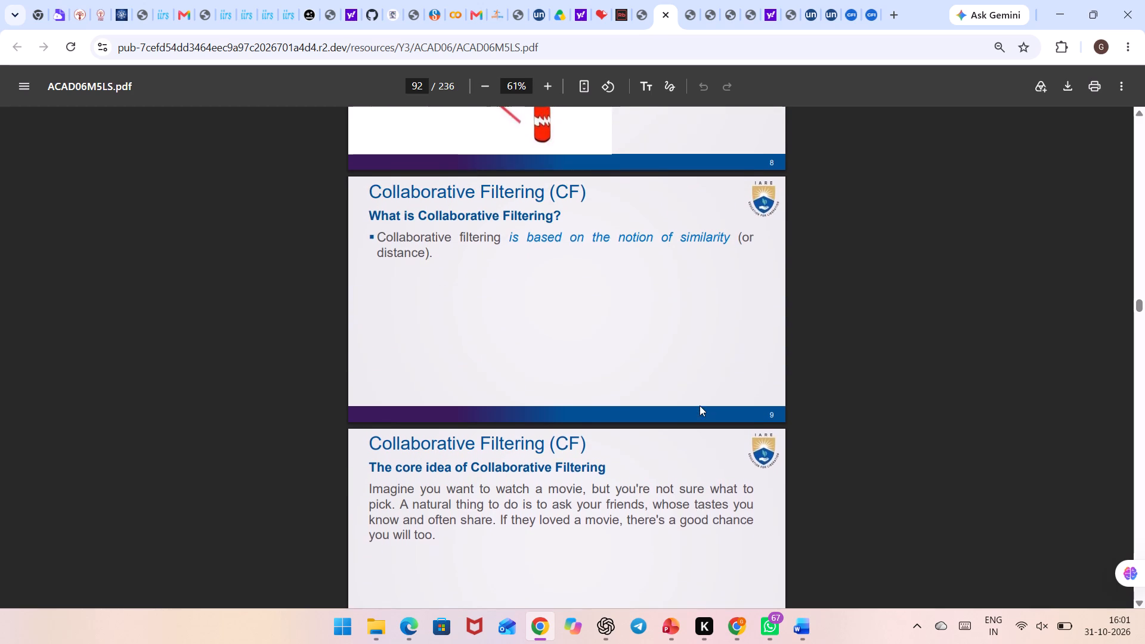
scroll(700, 405, up, 3)
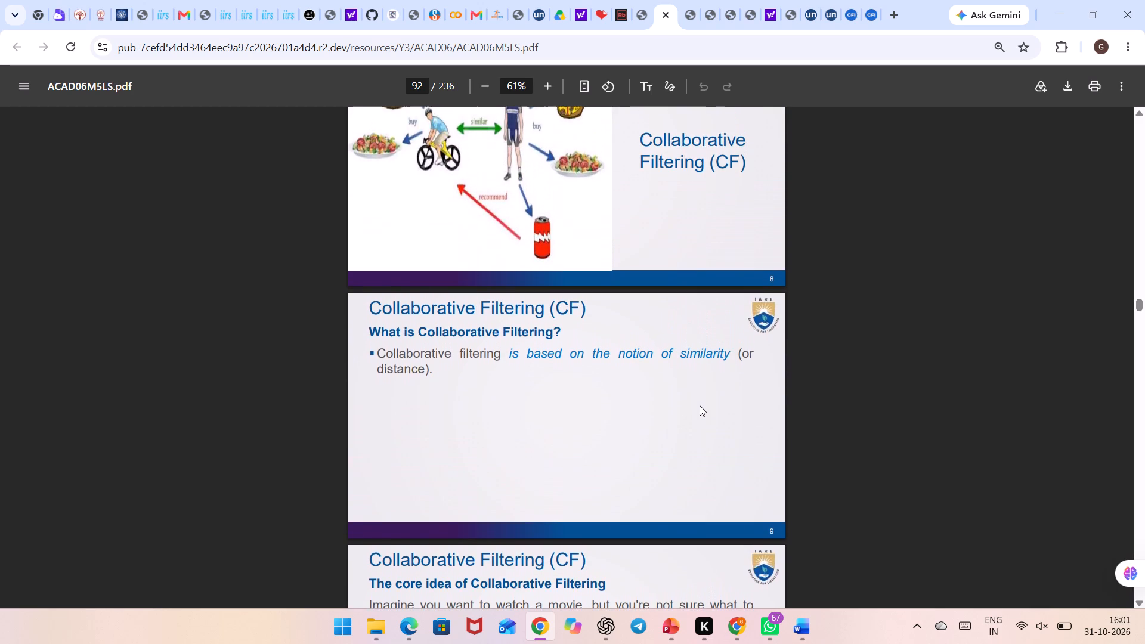
scroll(700, 405, up, 2)
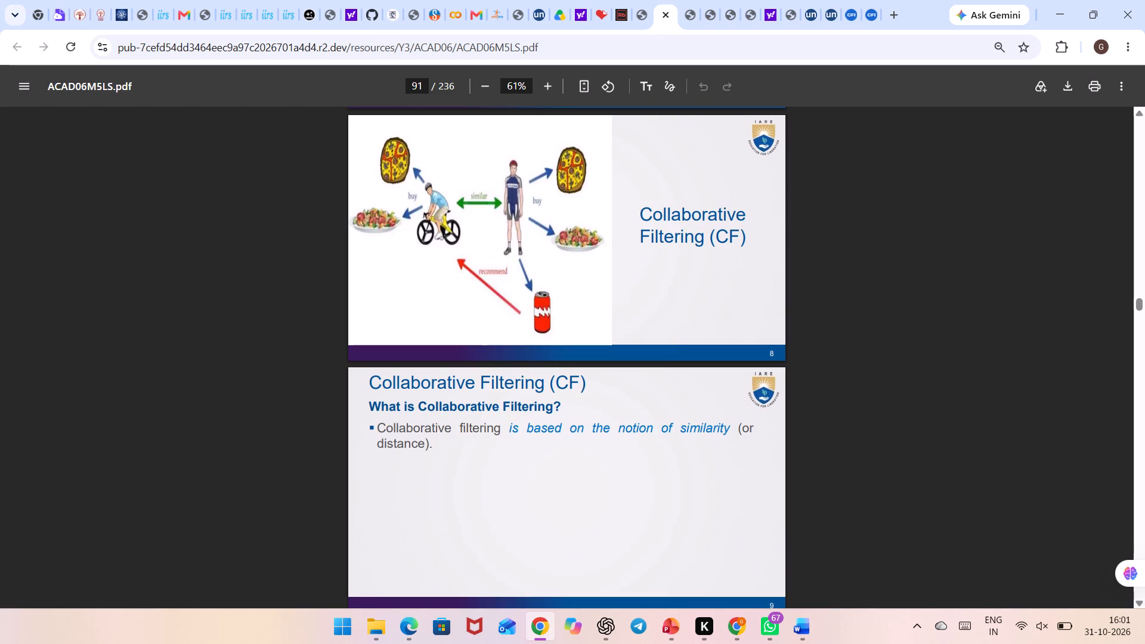
Copy the slide title "Collaborative Filtering (CF)" into Word below the Apriori limitations, with an empty line above and its closing bracket completed.
drag(639, 207, 753, 236)
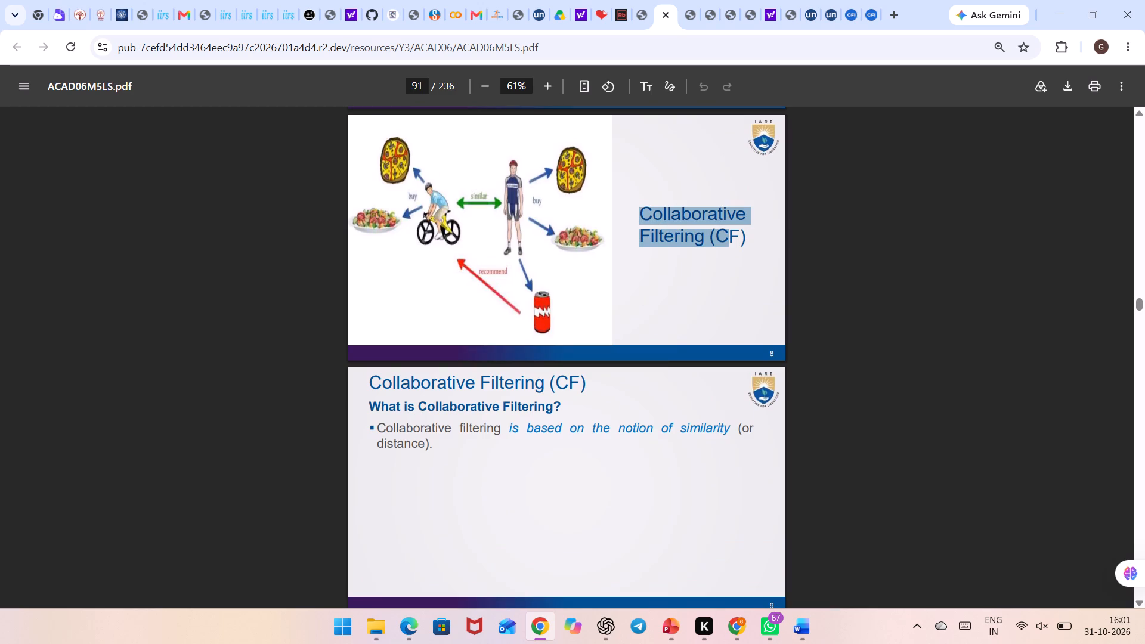
drag(753, 236, 753, 236)
key(ctrl+c)
click(831, 543)
key(ctrl+v)
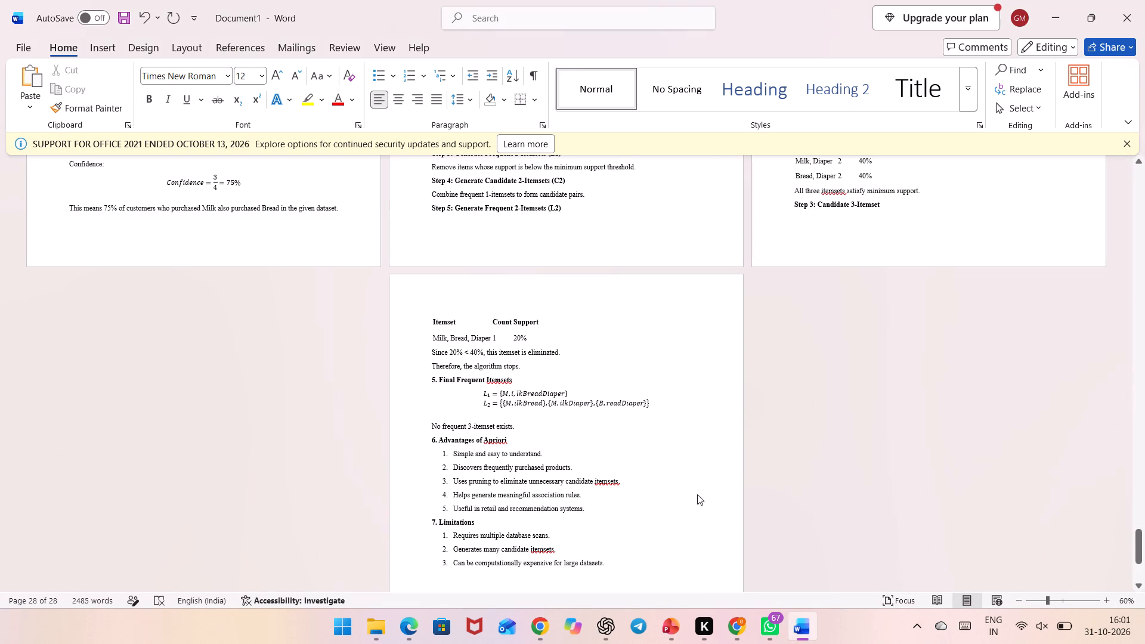
scroll(599, 499, down, 1)
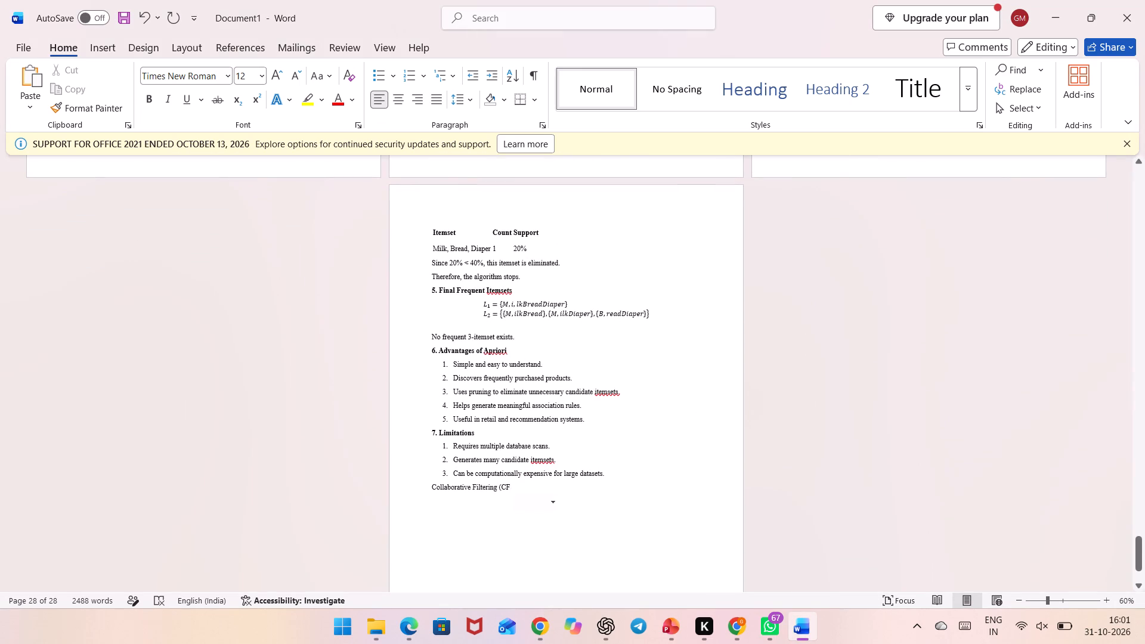
click(625, 475)
key(Return)
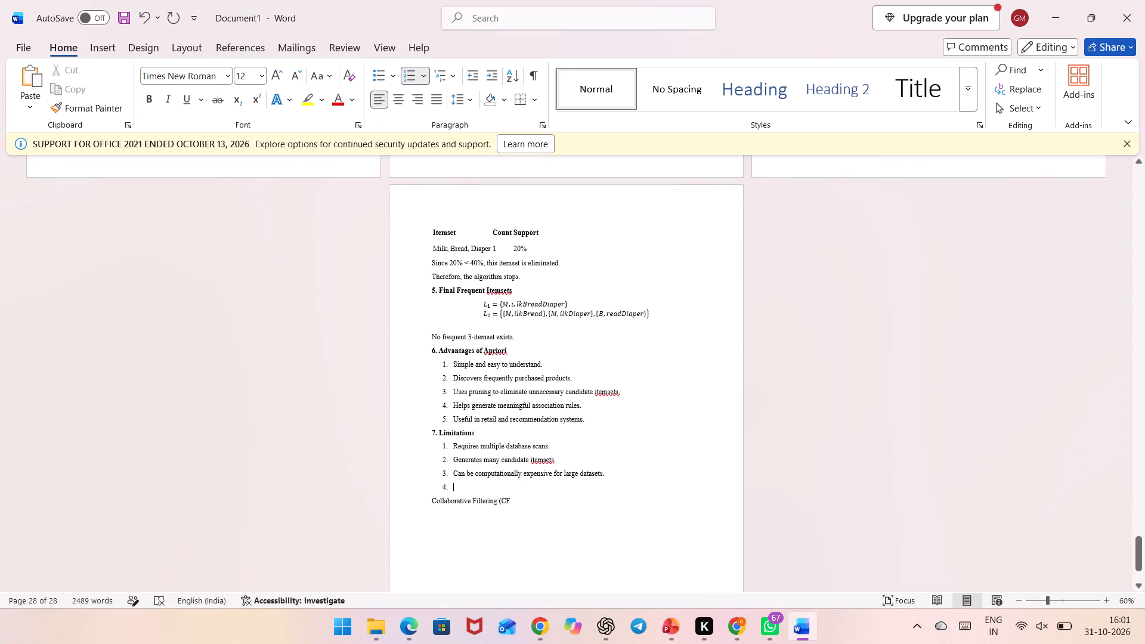
key(BackSpace)
click(510, 497)
key(shift+parenright)
Make the "Collaborative Filtering (CF)" heading bold and start a new line below it.
drag(423, 497, 526, 503)
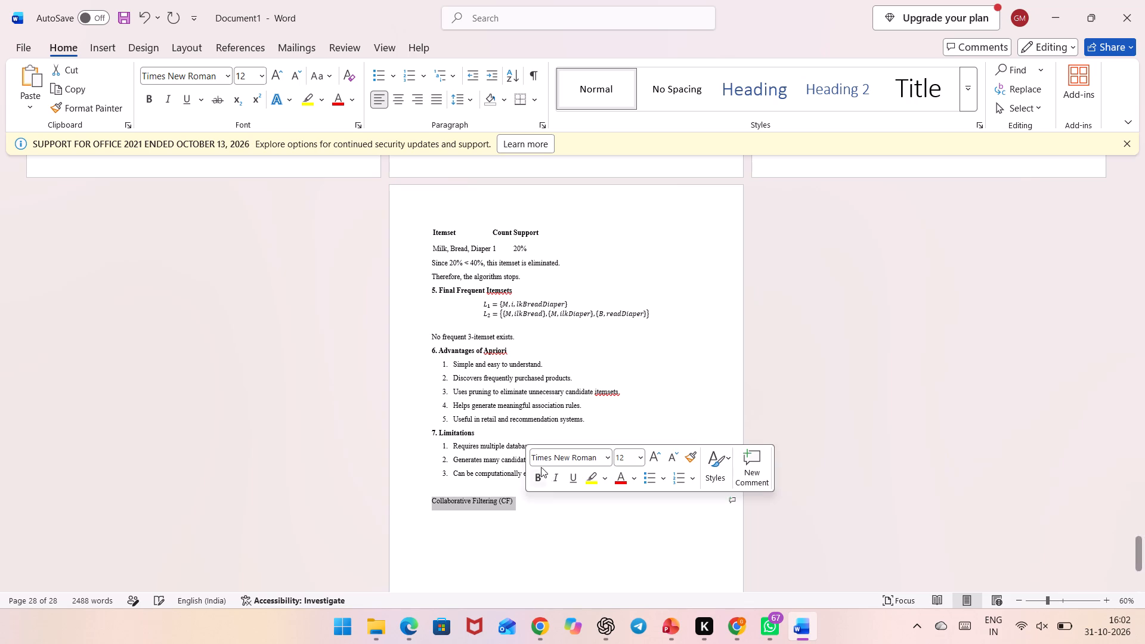
click(539, 474)
click(558, 546)
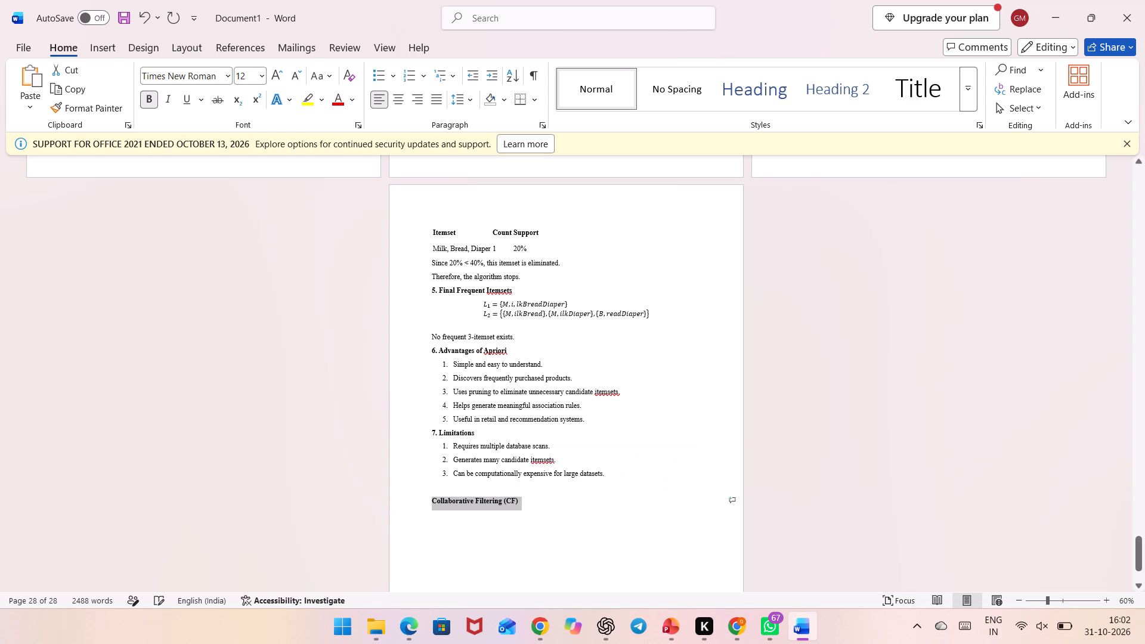
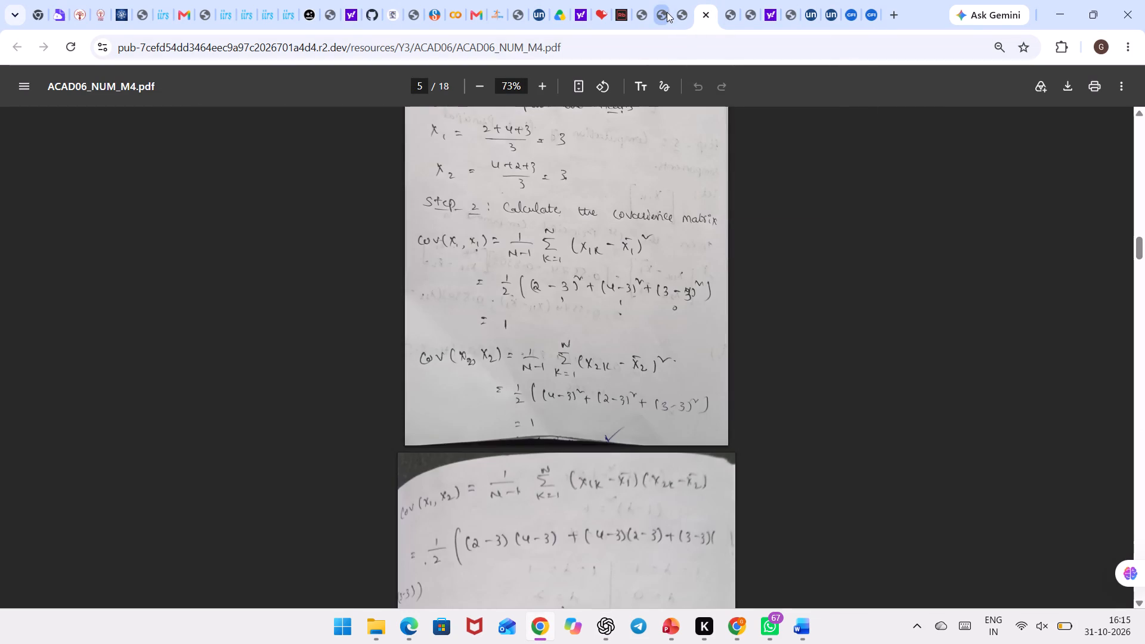
click(667, 12)
scroll(544, 277, up, 6)
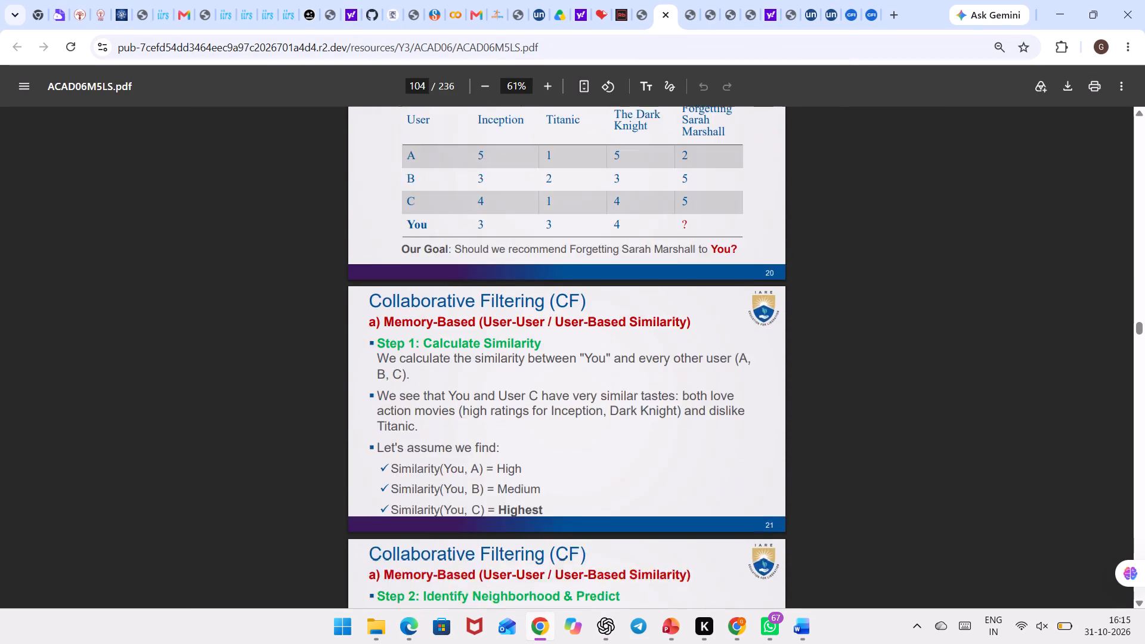
scroll(544, 277, up, 4)
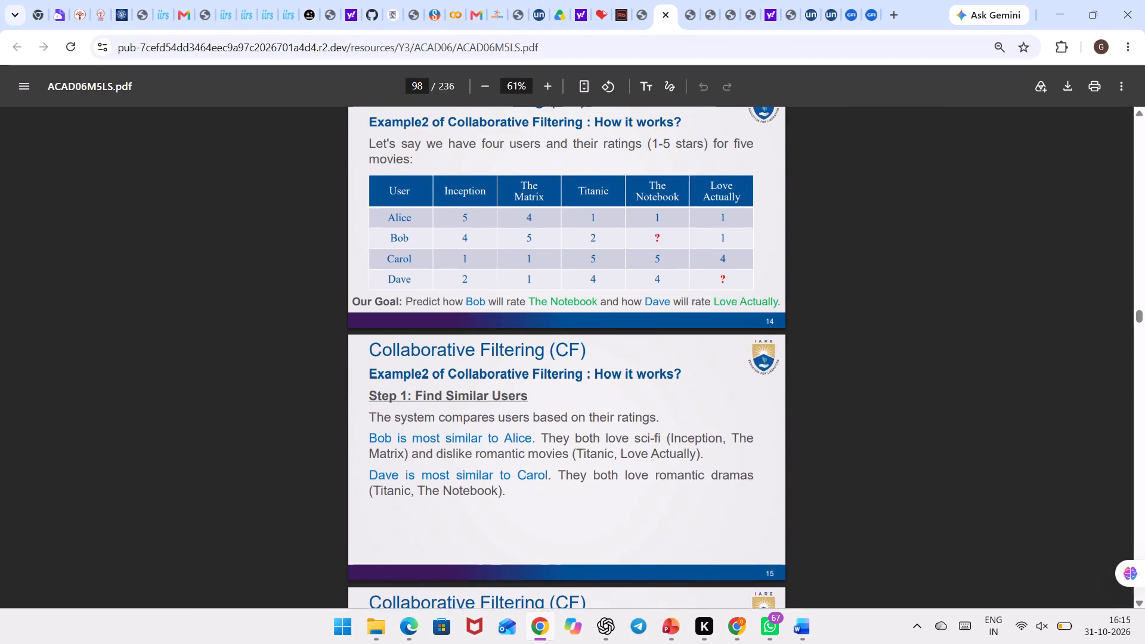
scroll(544, 277, up, 3)
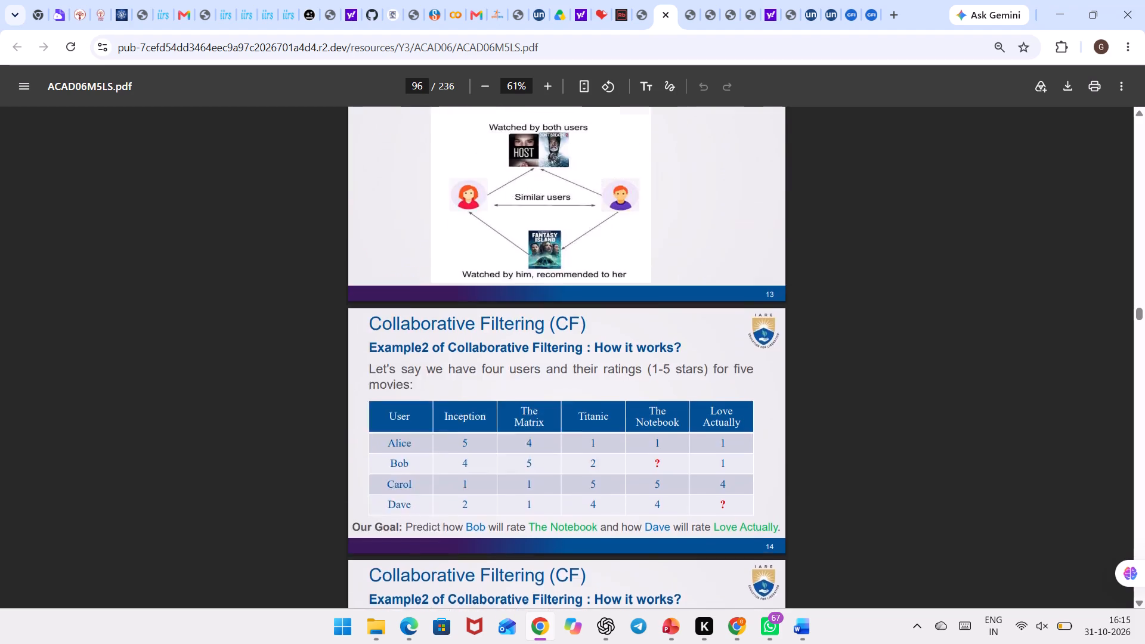
scroll(544, 277, up, 5)
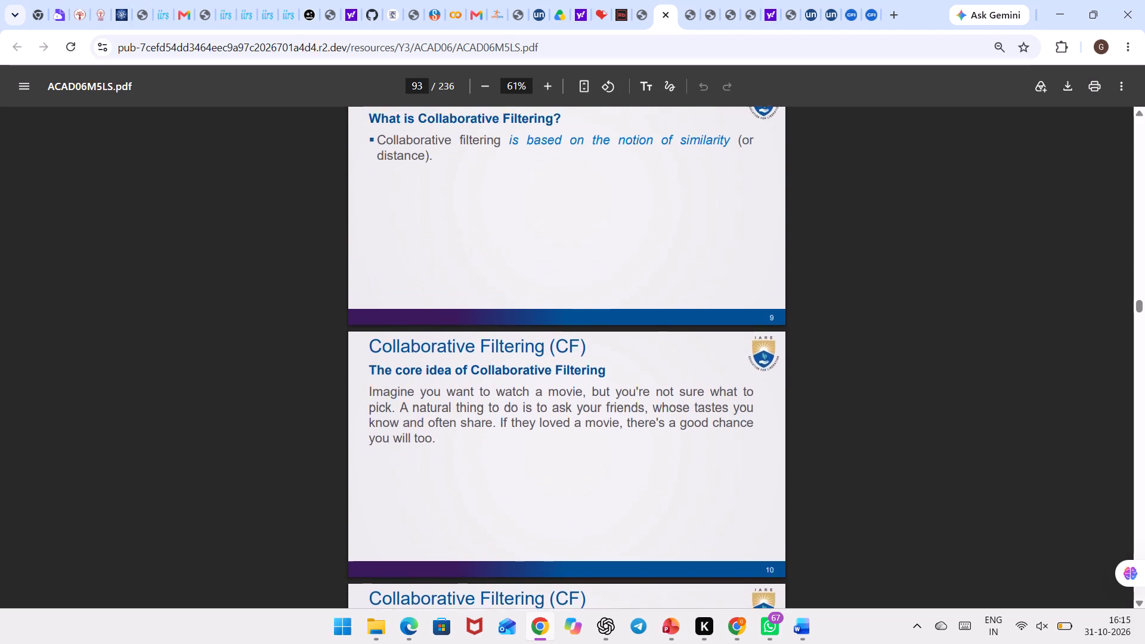
scroll(544, 277, up, 2)
right_click(544, 277)
key(Print)
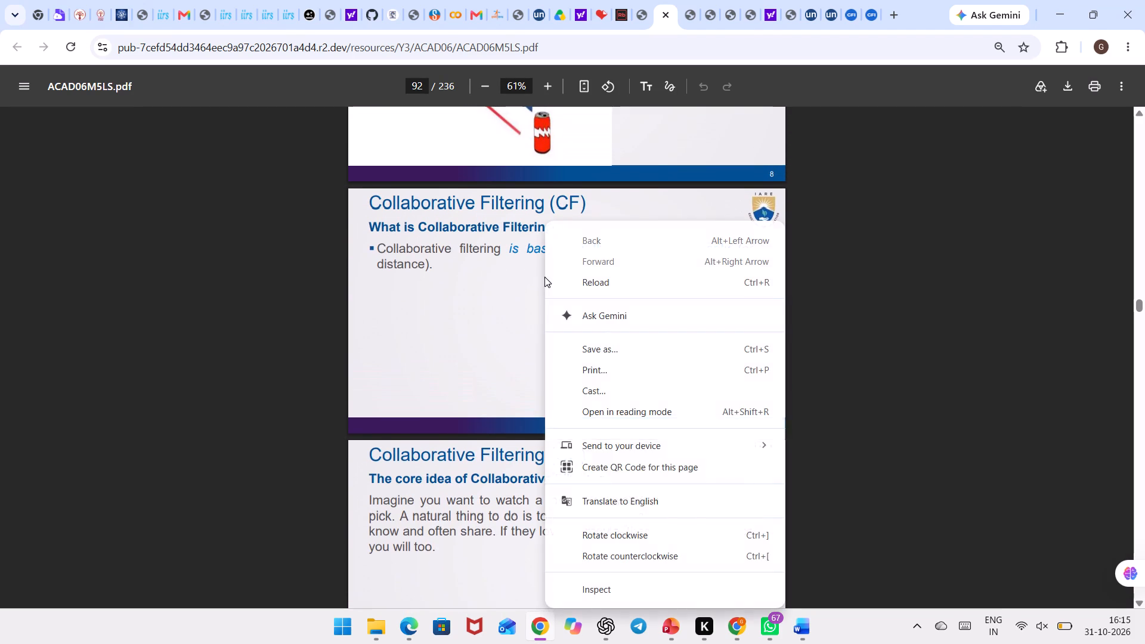
click(408, 250)
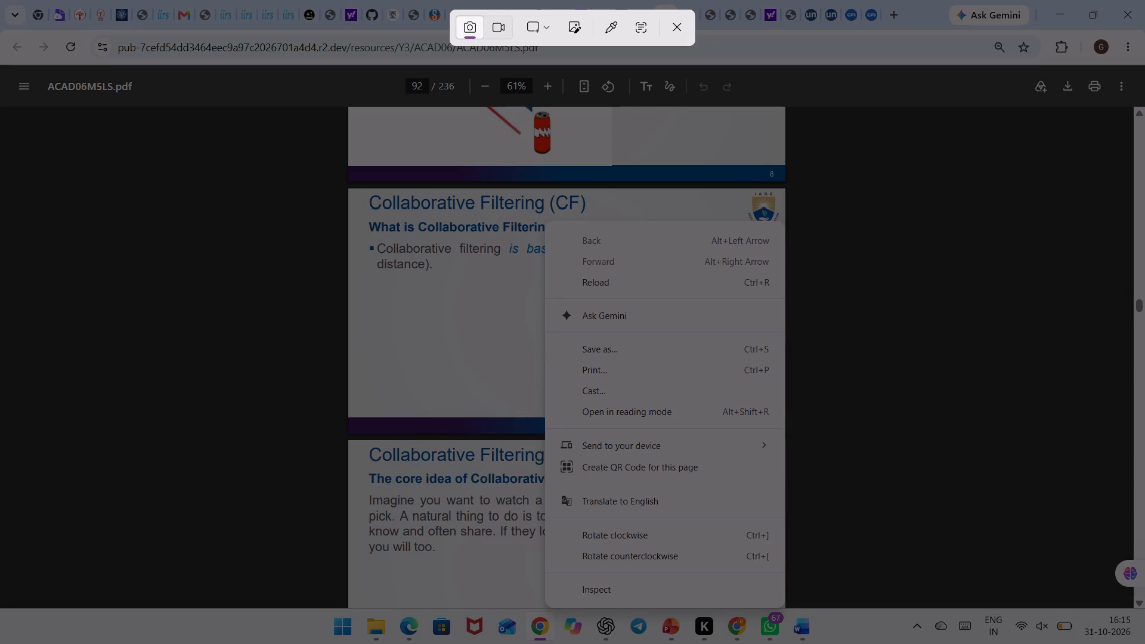
click(680, 21)
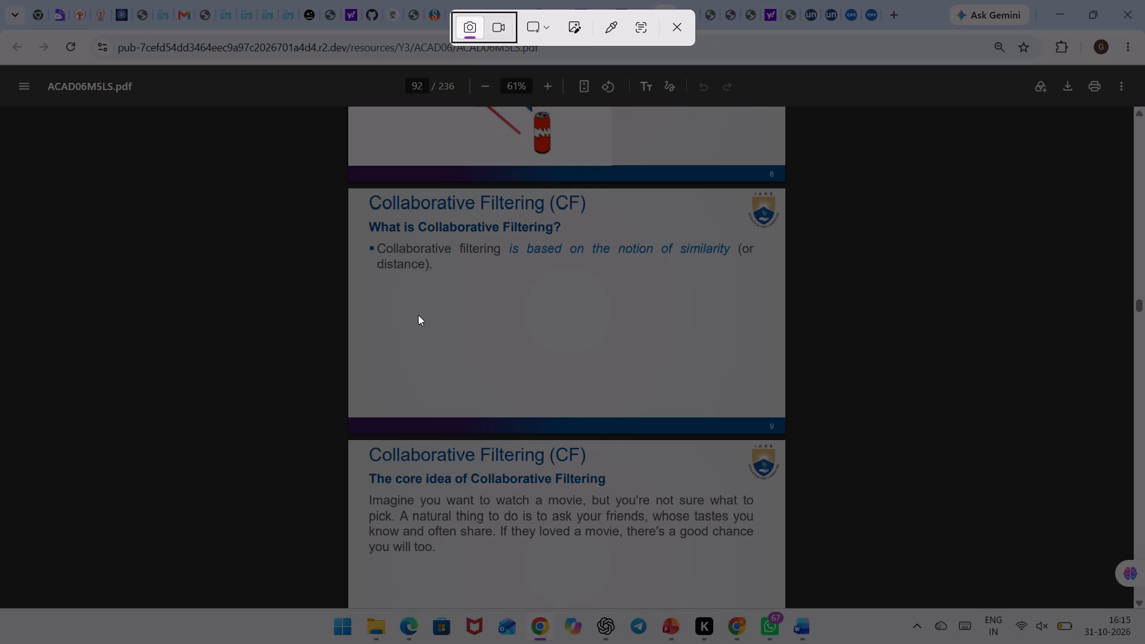
drag(366, 237, 726, 268)
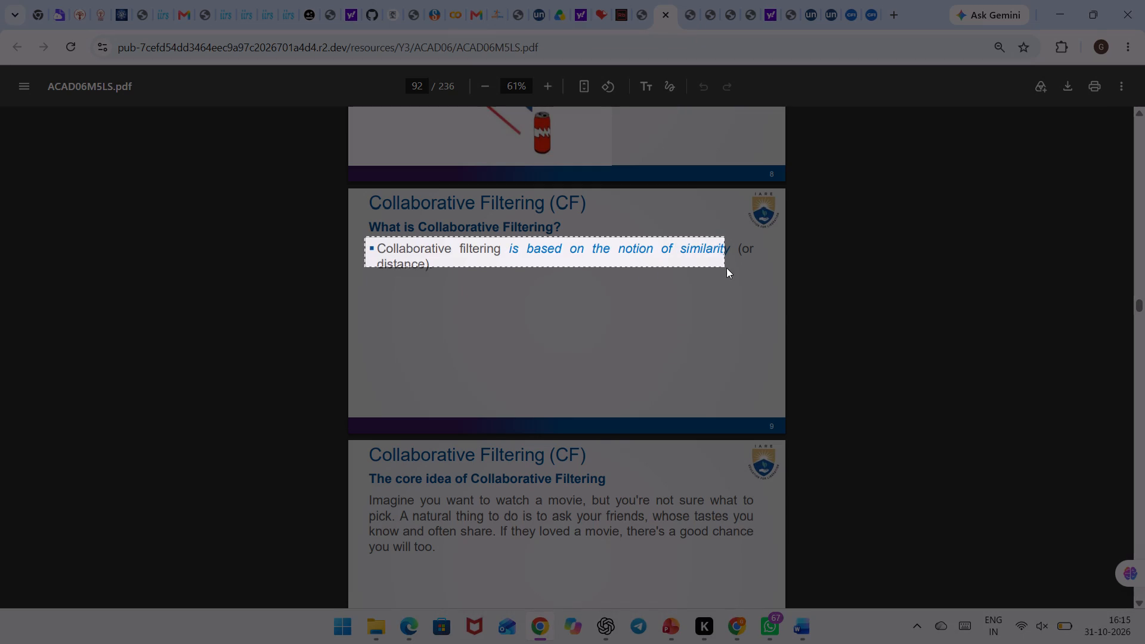
drag(726, 268, 756, 274)
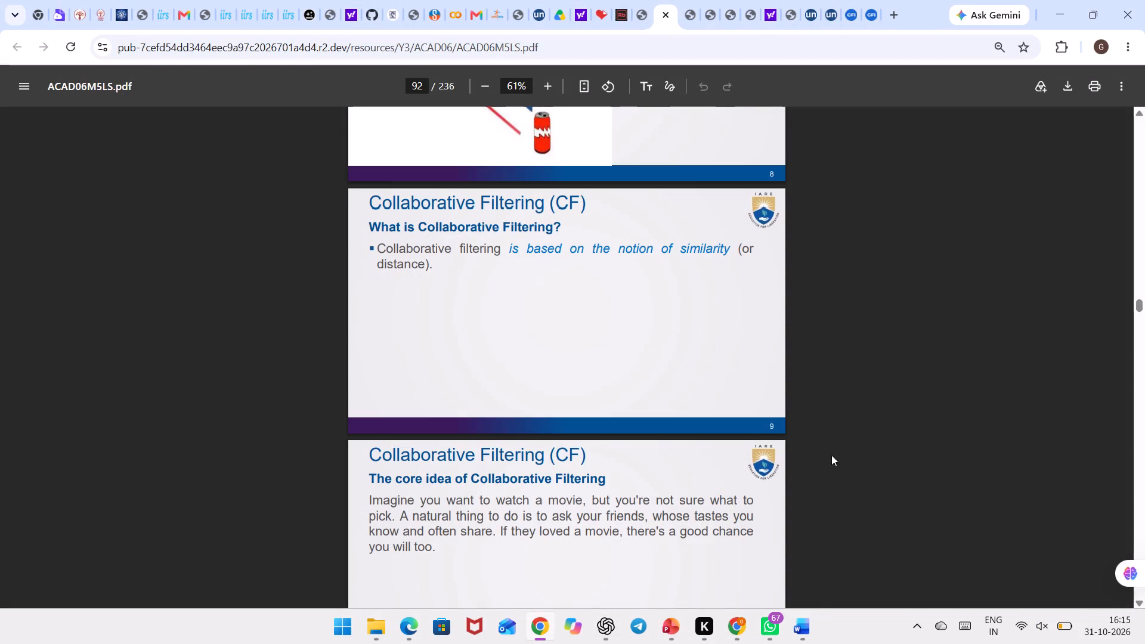
In Word, paste the captured collaborative filtering definition at the end of the document, below the strategies table.
click(814, 643)
scroll(782, 439, down, 2)
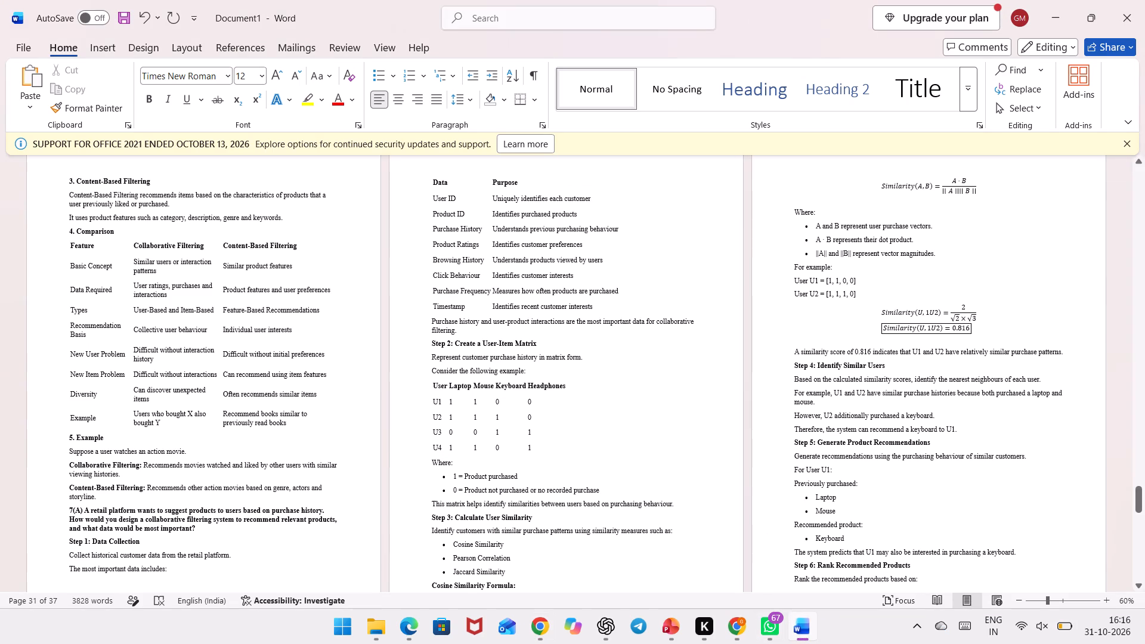
scroll(782, 439, down, 8)
key(ctrl+v)
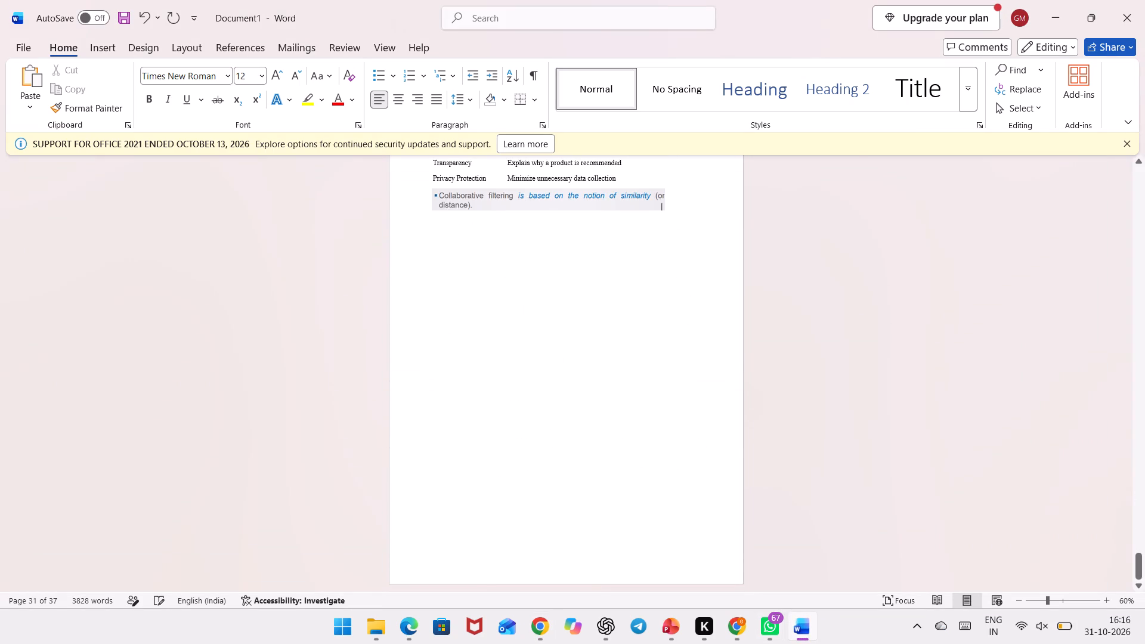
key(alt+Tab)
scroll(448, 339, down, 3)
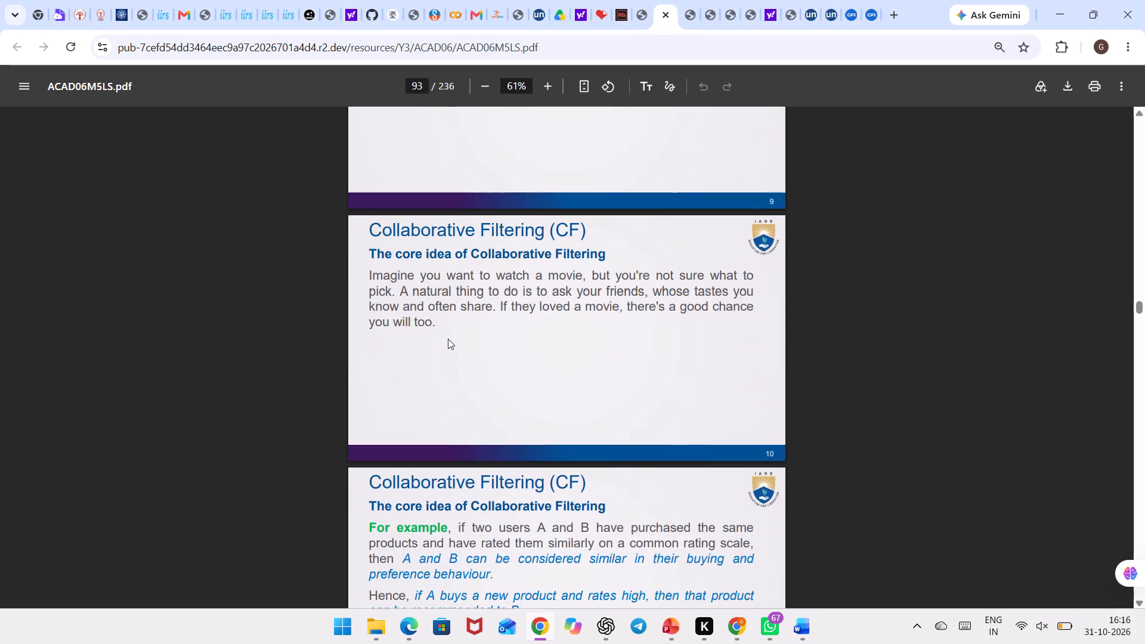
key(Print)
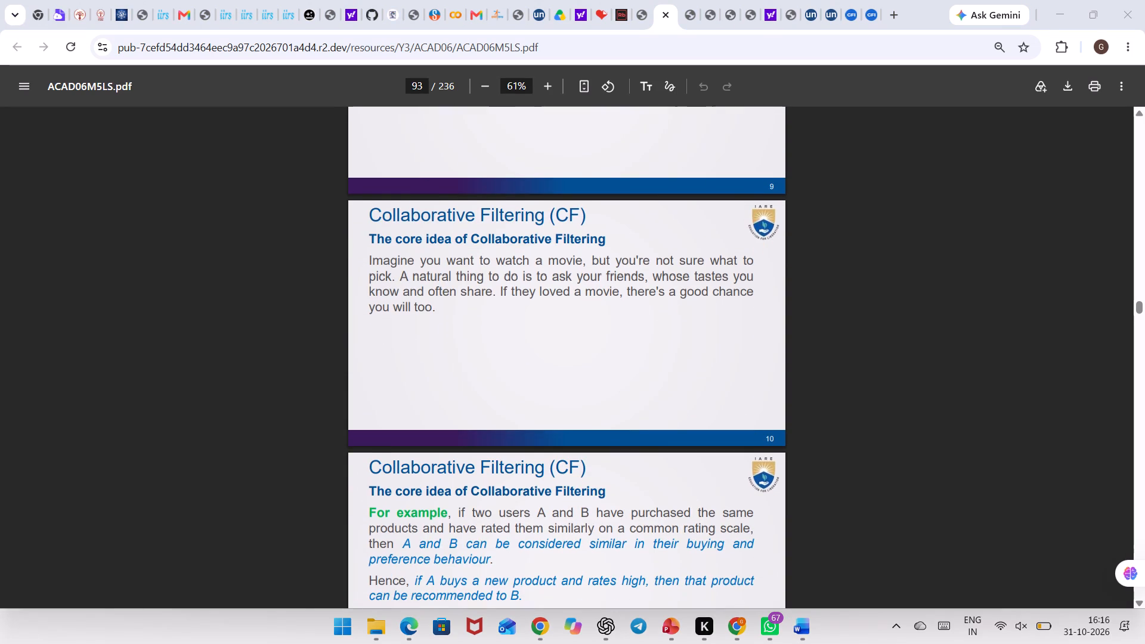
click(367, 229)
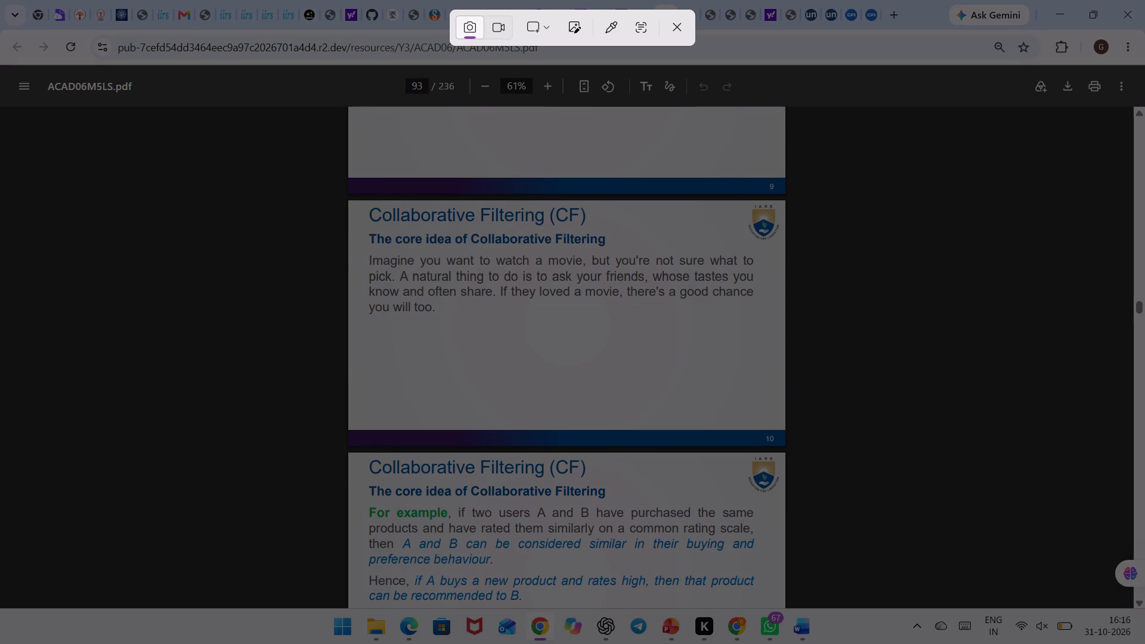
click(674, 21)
Capture the slide 11 example of users A and B through the Alternatively paragraph, and paste it below the definition in Word.
scroll(539, 410, down, 2)
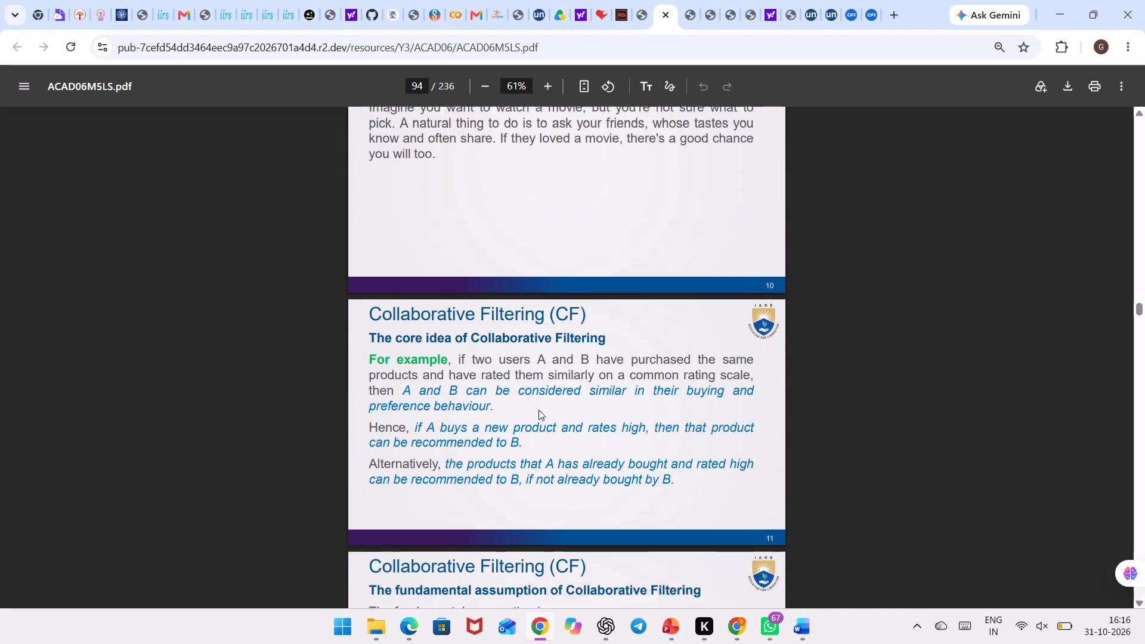
scroll(539, 410, down, 1)
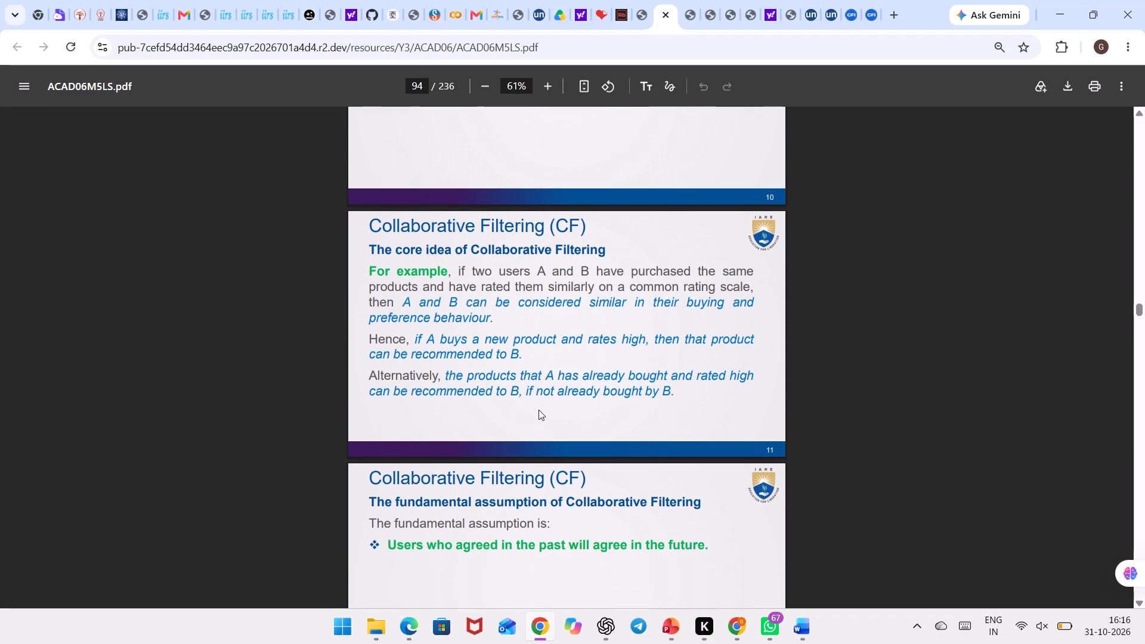
scroll(539, 410, down, 3)
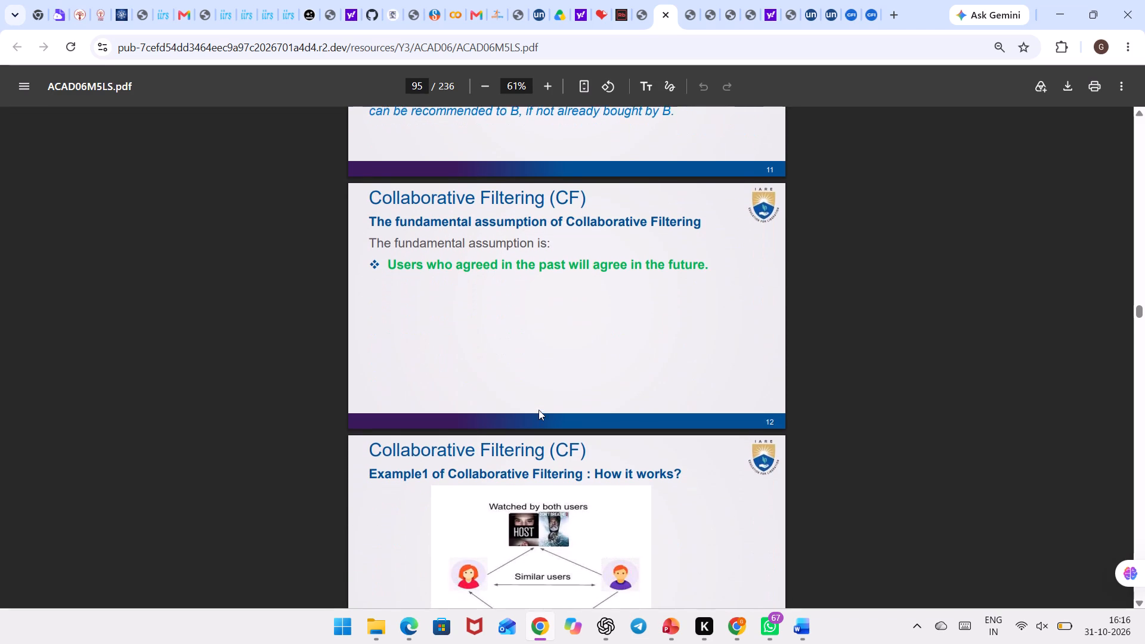
key(Print)
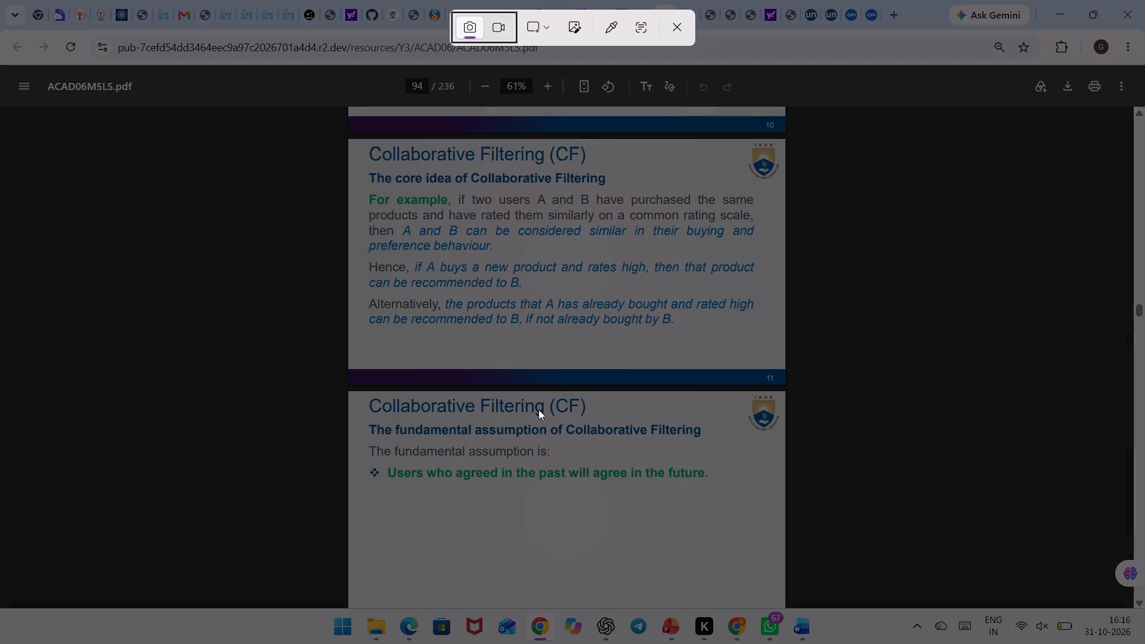
drag(362, 187, 757, 337)
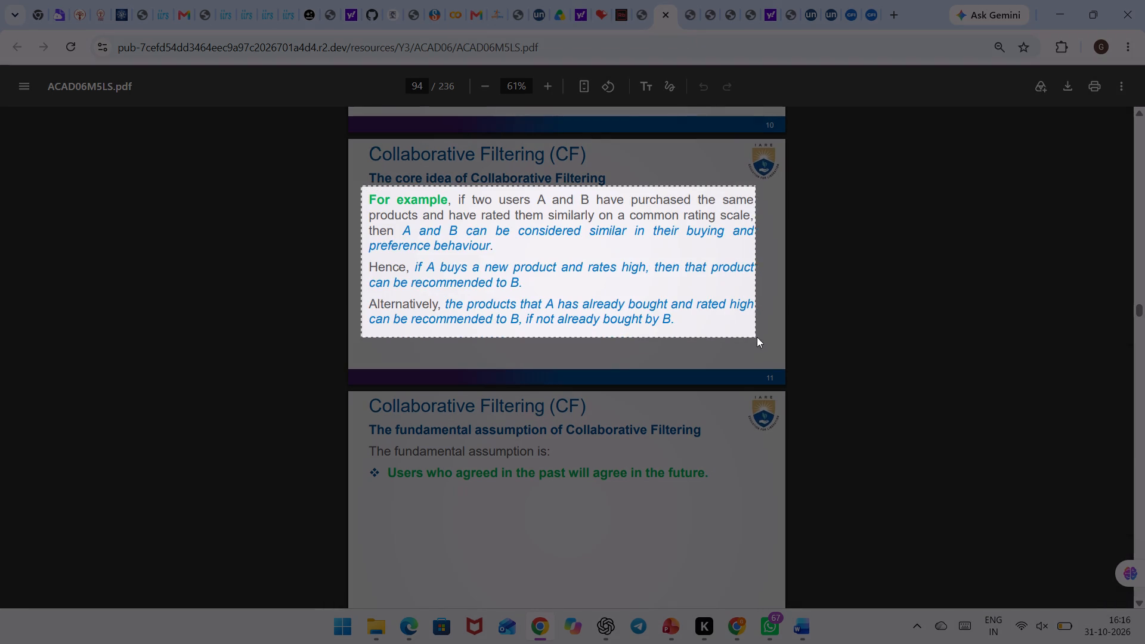
drag(757, 337, 764, 336)
key(alt+Tab)
key(ctrl+v)
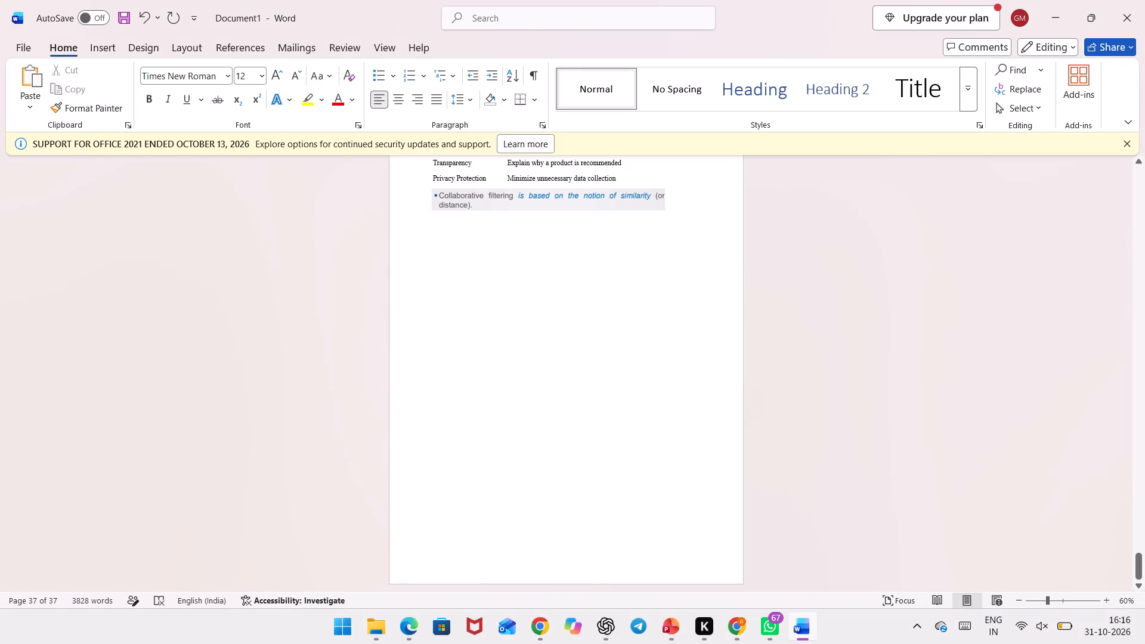
Capture the slide 12 fundamental assumption heading and text from the lecture PDF, and paste it below the users A and B example in Word.
key(alt+Tab)
scroll(764, 336, down, 2)
key(Print)
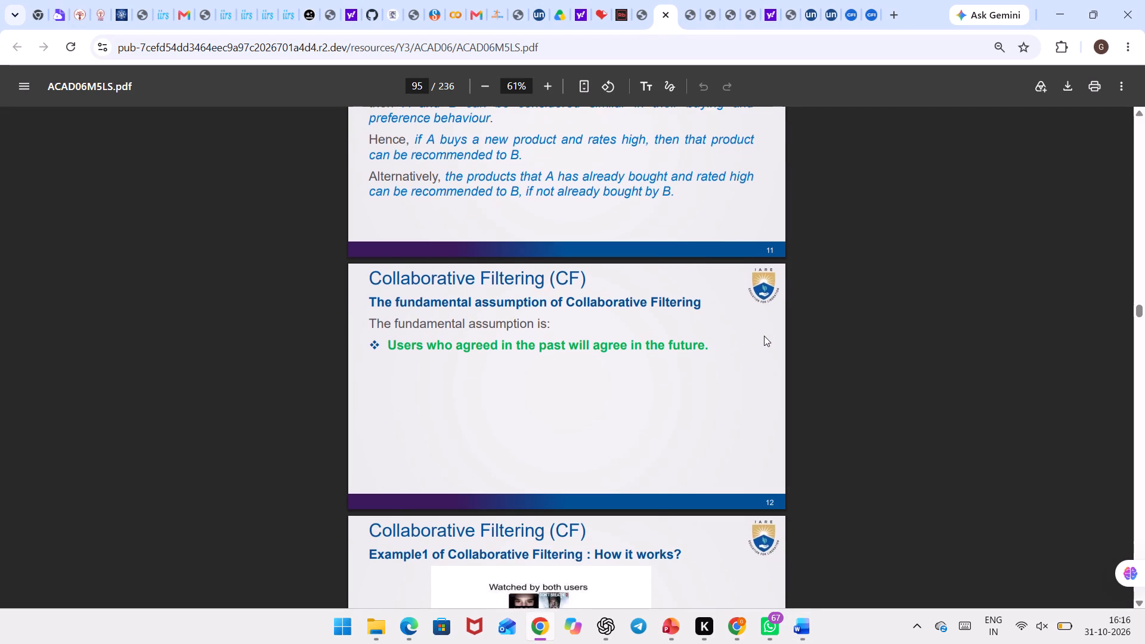
drag(367, 291, 694, 363)
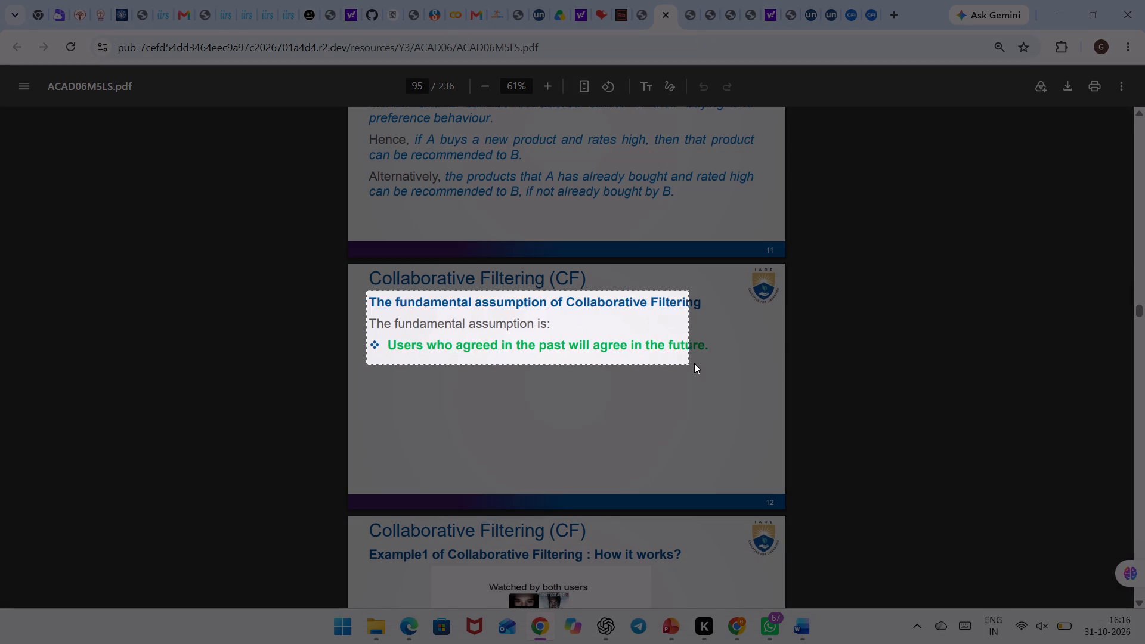
drag(694, 363, 716, 358)
key(alt+Tab)
key(ctrl+v)
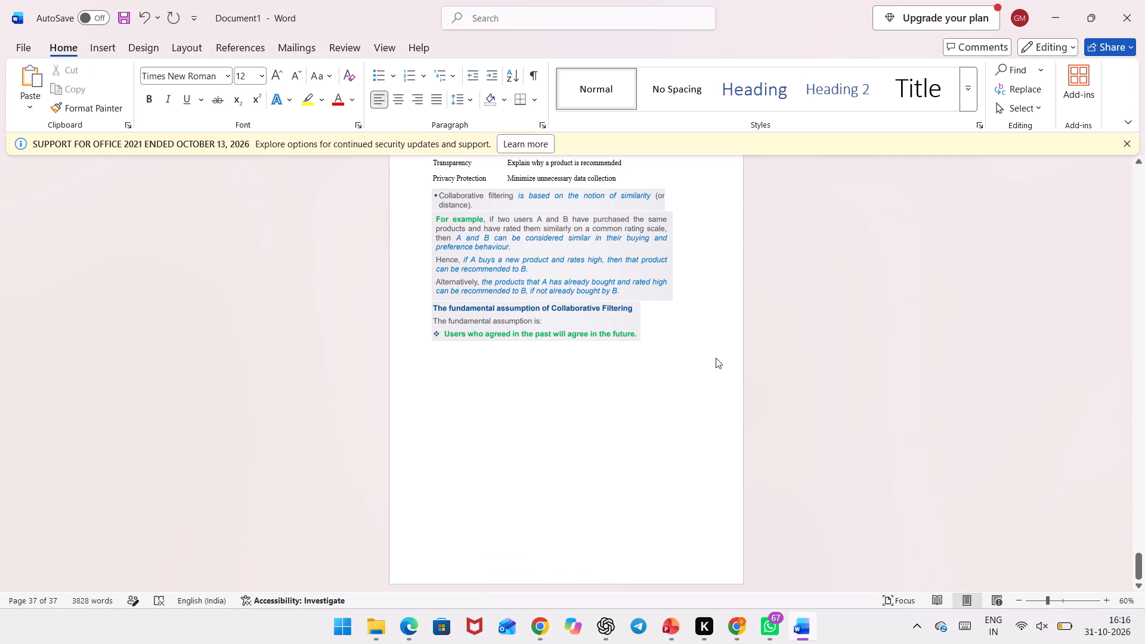
Capture the slide 13 Example1 similar users diagram and paste it in Word directly below the fundamental assumption, ahead of a new page break.
key(alt+Tab)
scroll(716, 358, down, 3)
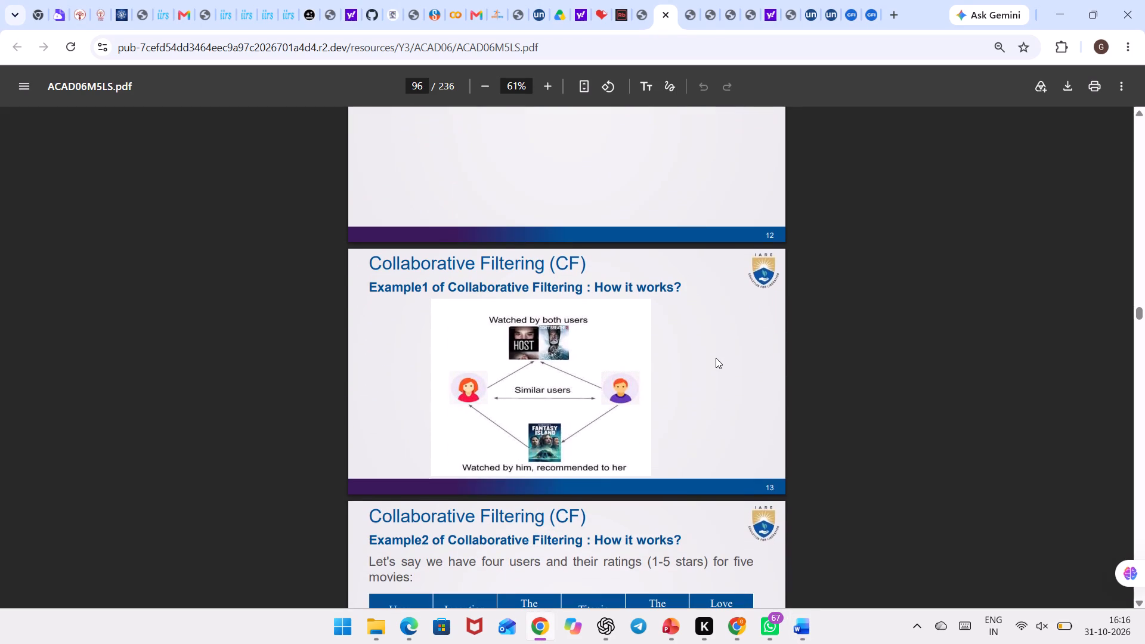
key(Print)
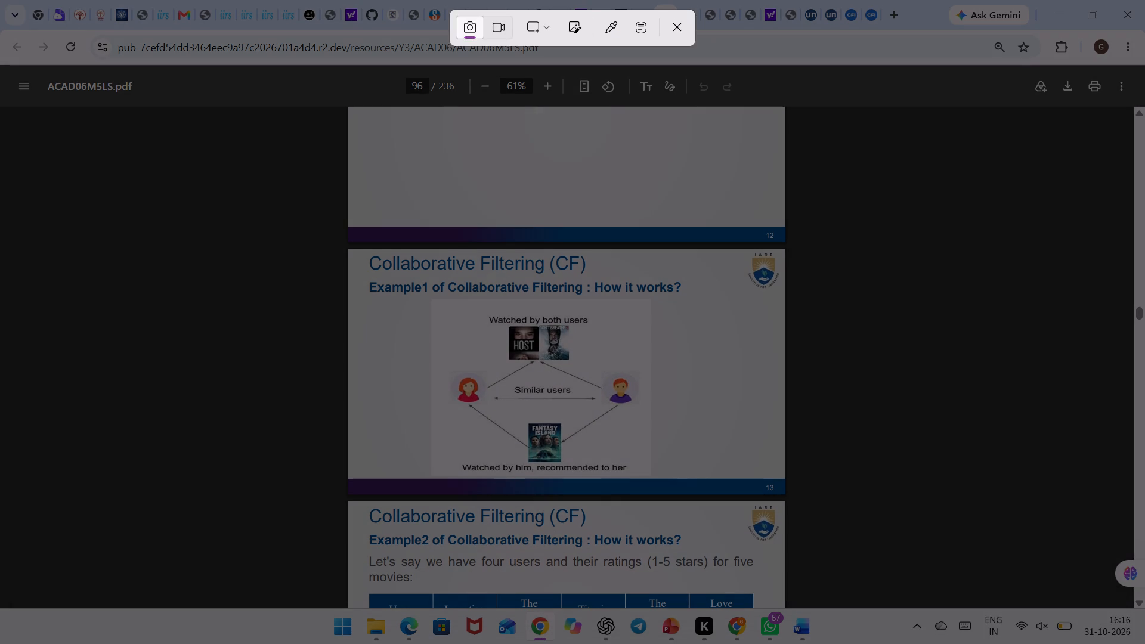
drag(366, 278, 703, 473)
key(alt+Tab)
key(ctrl+Return)
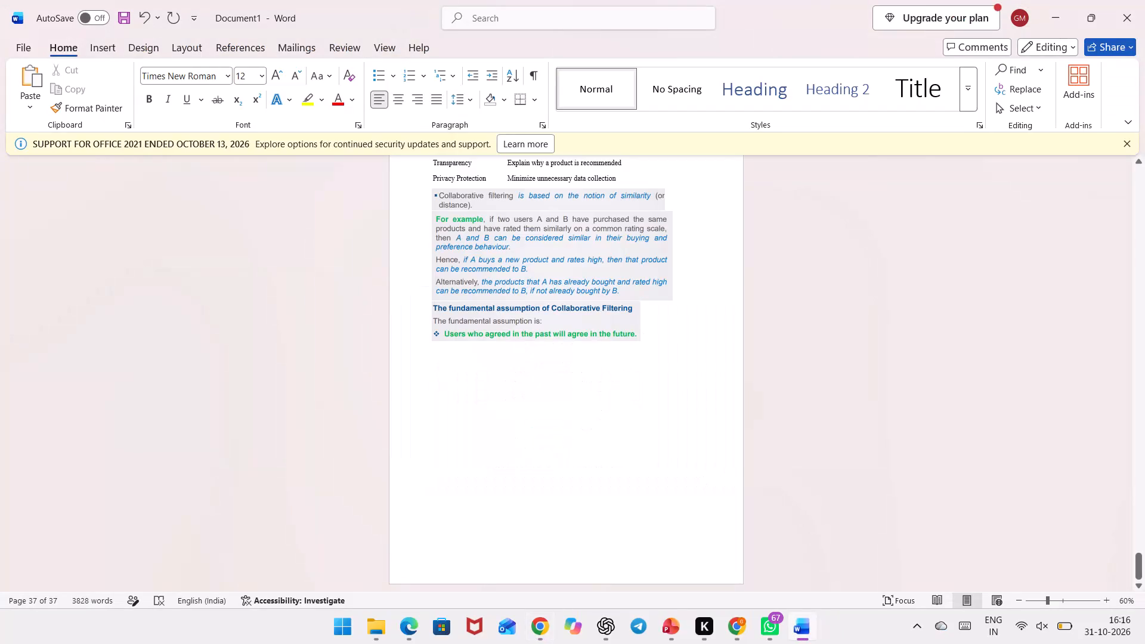
key(ctrl+v)
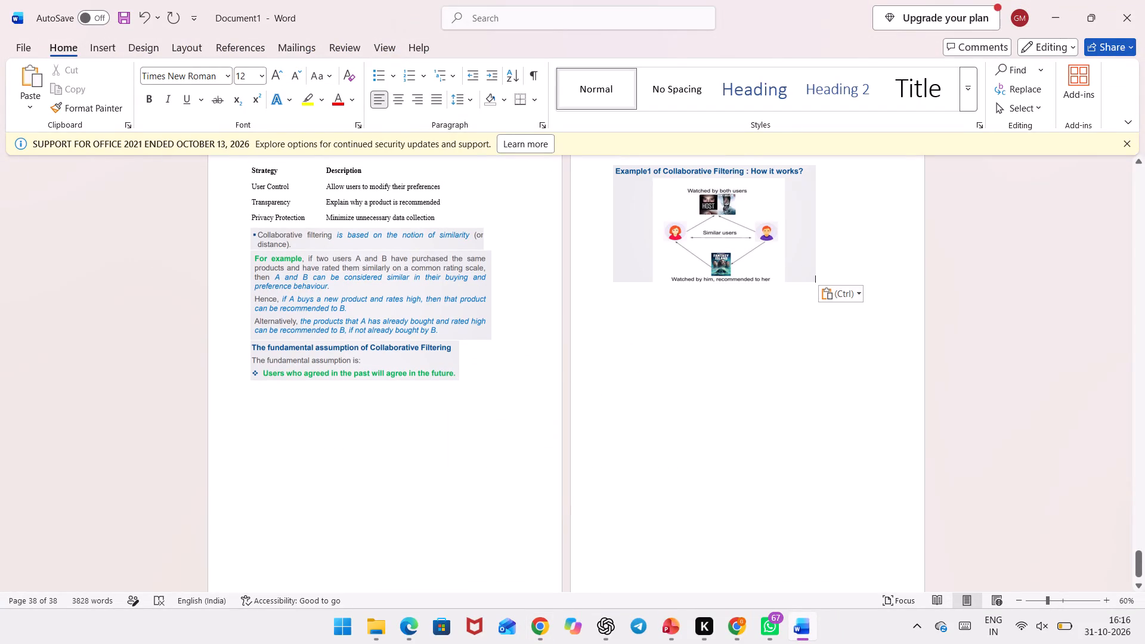
key(ctrl+z)
click(494, 377)
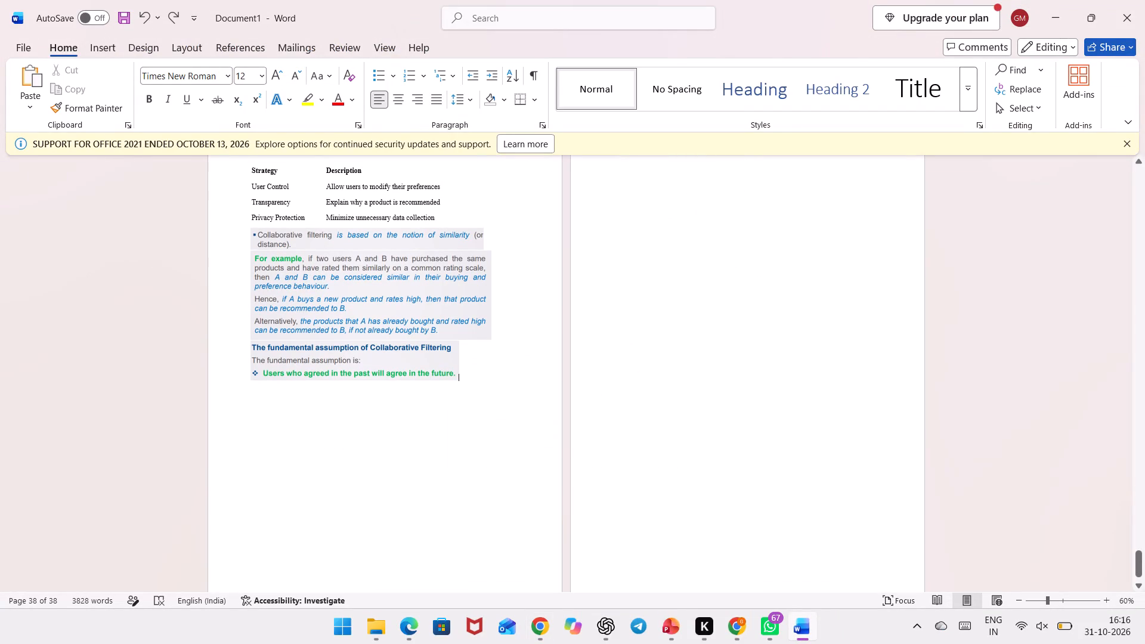
key(ctrl+v)
Capture the slide 14 Example2 heading, intro and movie ratings table without the Our Goal line, and paste it below the Example1 diagram in Word.
key(alt+Tab)
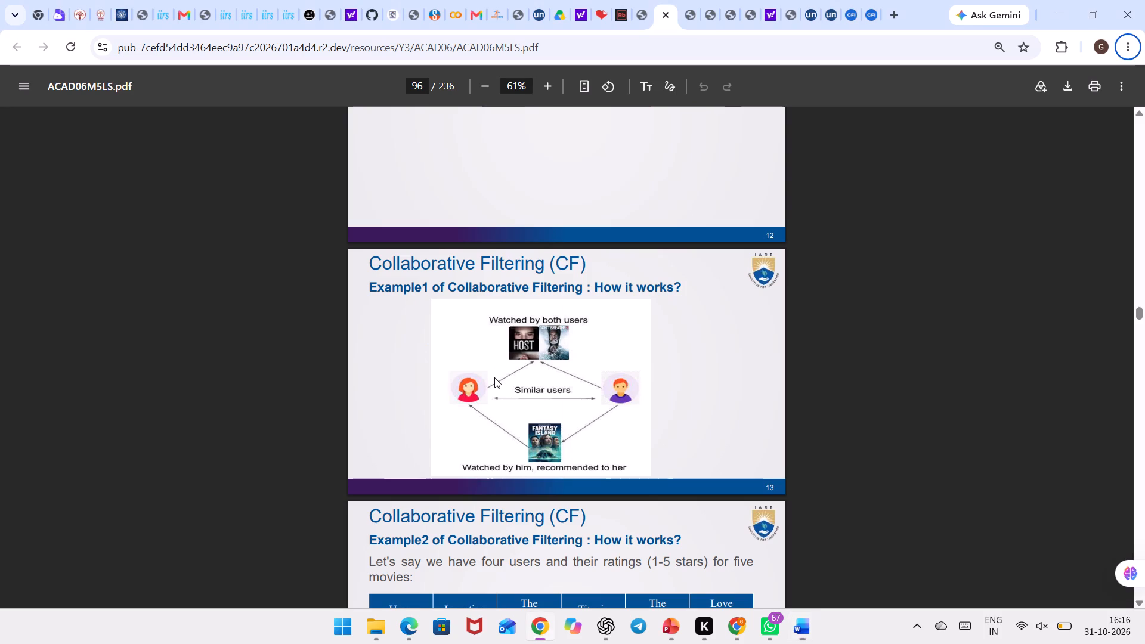
scroll(494, 377, down, 1)
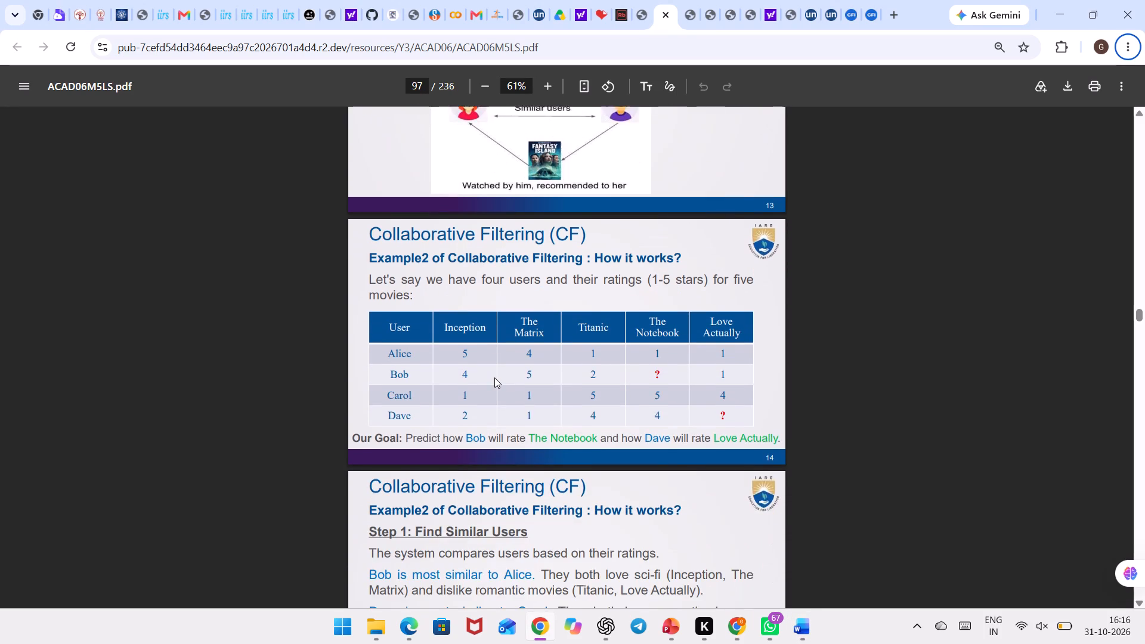
scroll(494, 377, down, 1)
key(Print)
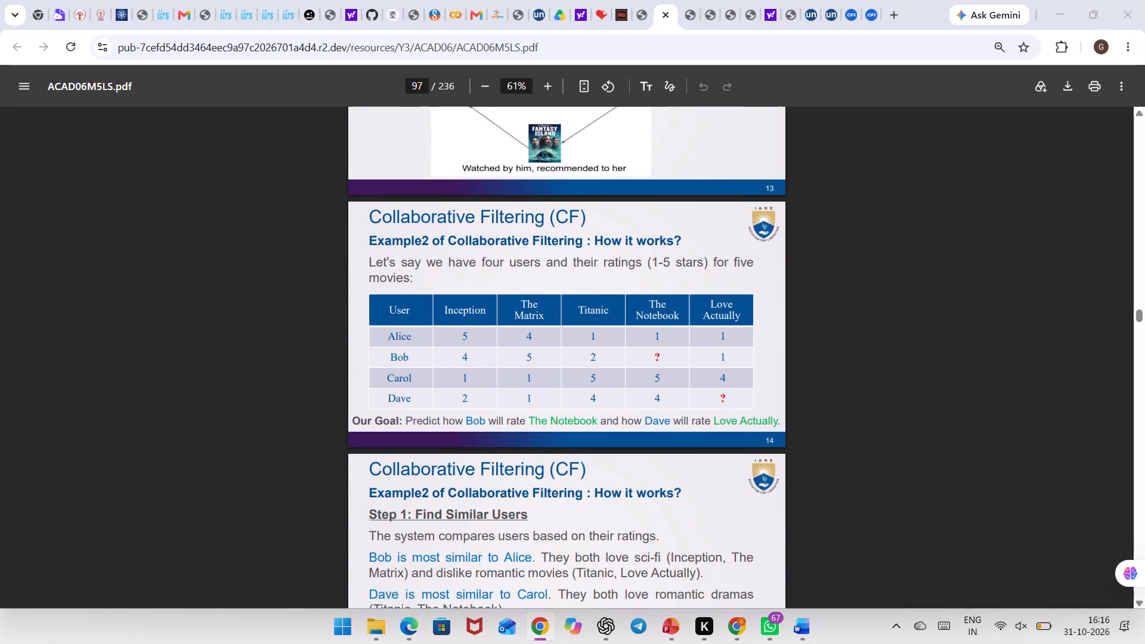
drag(366, 233, 768, 417)
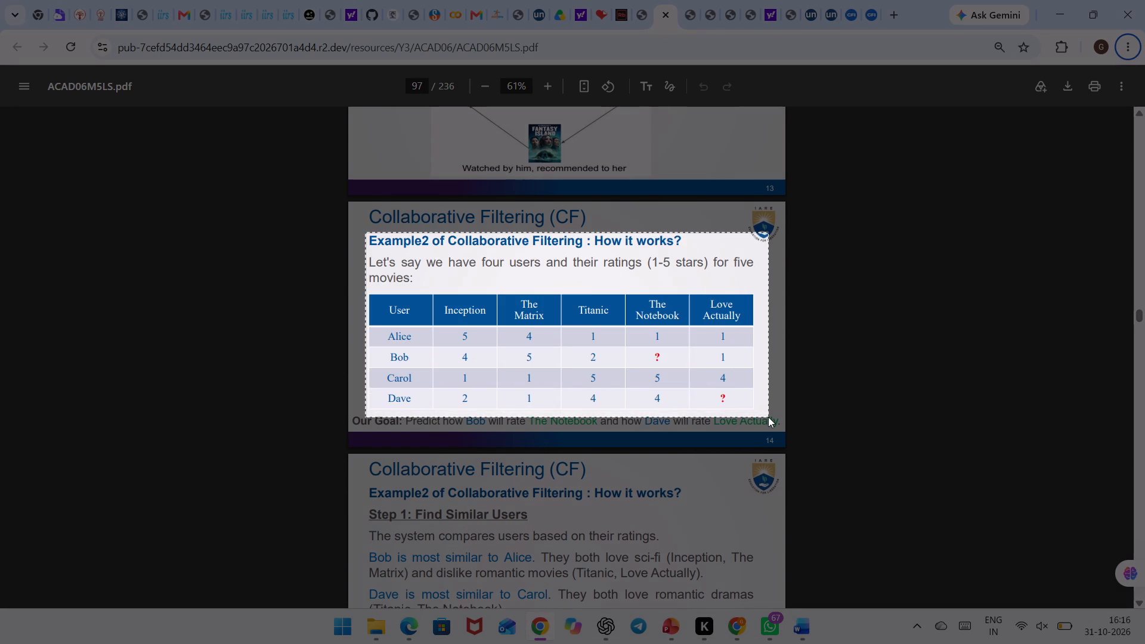
drag(768, 417, 758, 417)
key(alt+Tab)
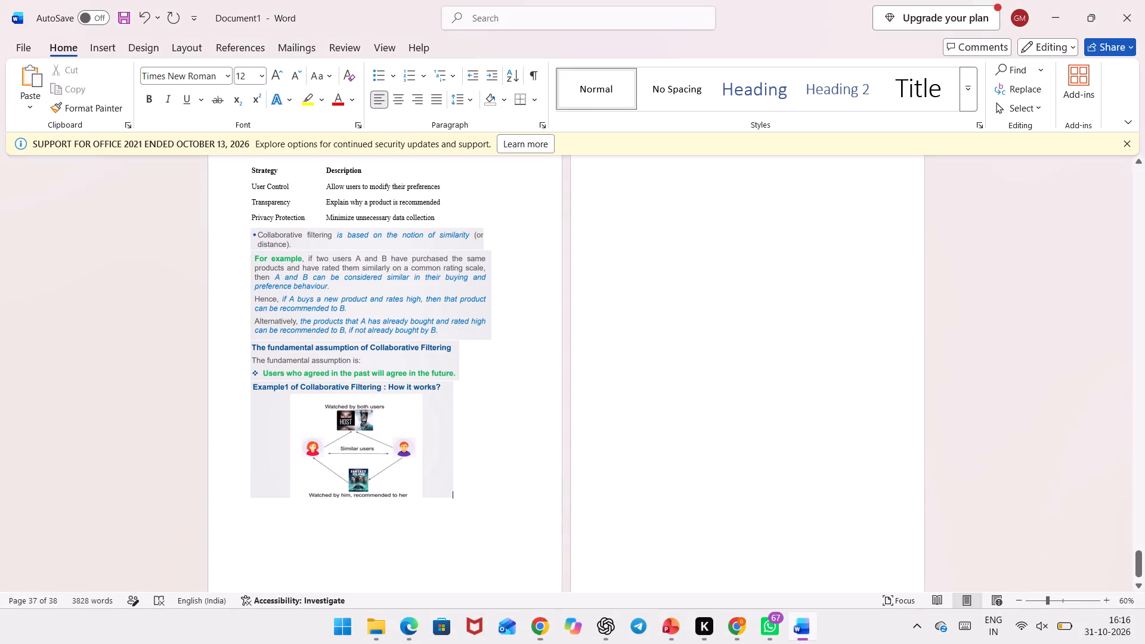
key(ctrl+v)
Capture the slide 15 Step 1: Find Similar Users text with its Example2 heading, and paste it below the ratings table in Word.
key(alt+Tab)
scroll(519, 470, down, 1)
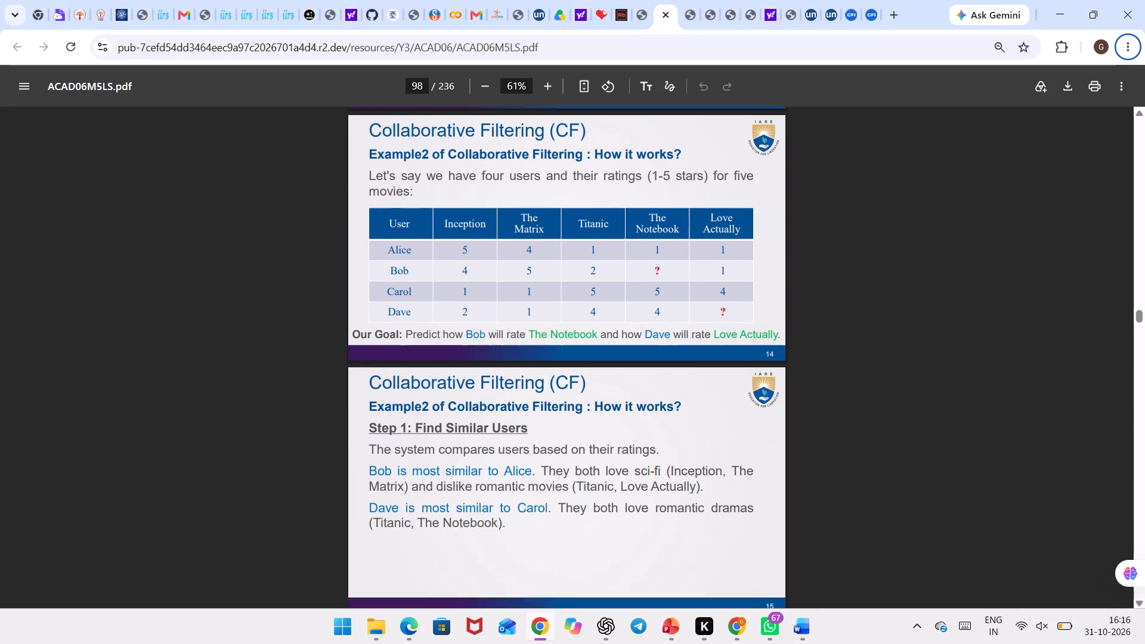
scroll(519, 470, down, 2)
key(Print)
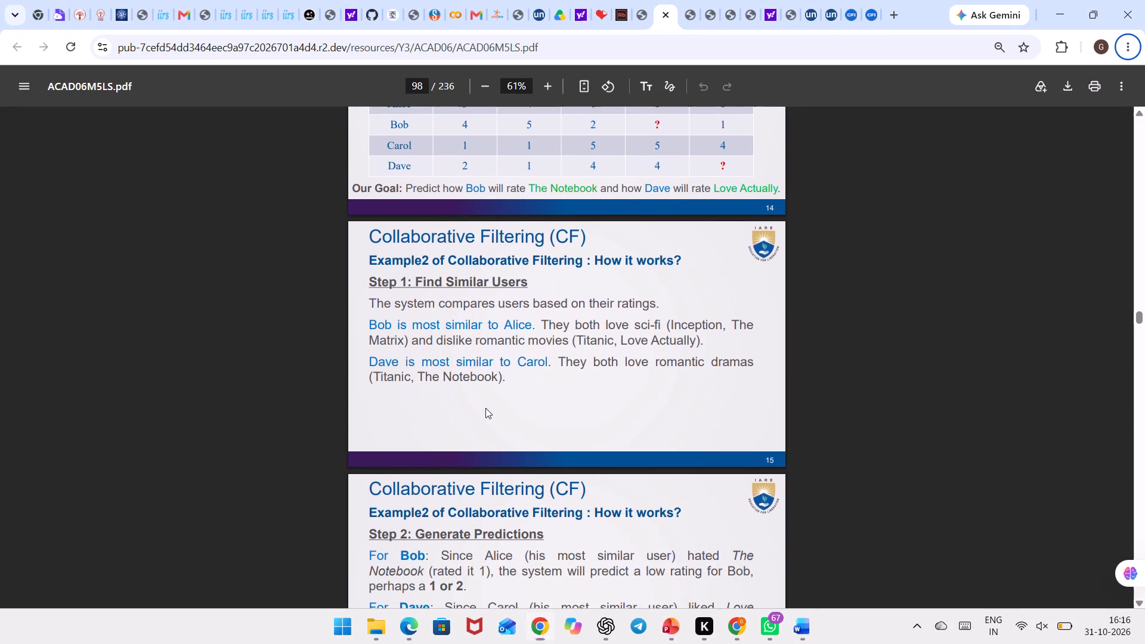
drag(364, 249, 505, 324)
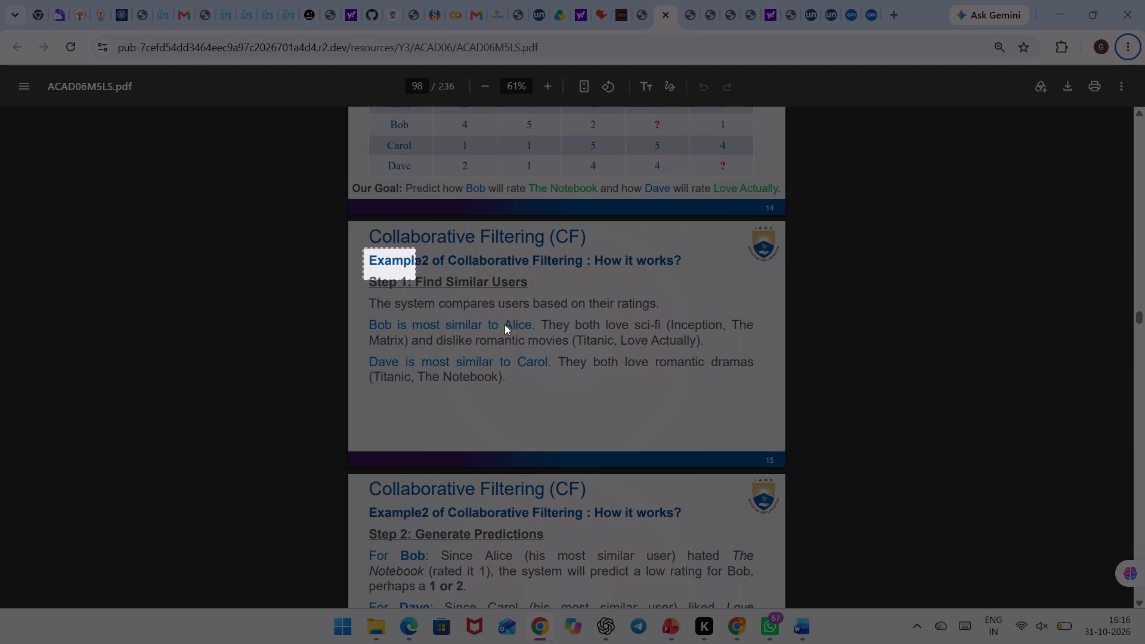
drag(505, 324, 756, 389)
key(alt+Tab)
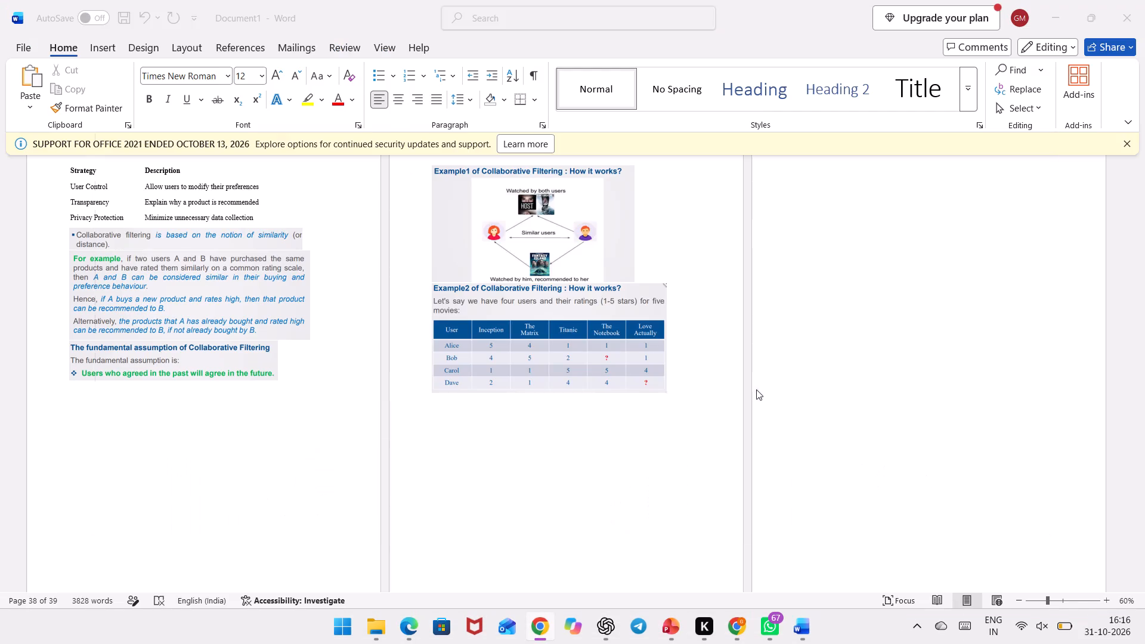
key(ctrl+v)
Capture slide 16 from the Example2 heading through the Dave prediction, omitting the essence line, and paste it below Step 1 in Word.
key(alt+Tab)
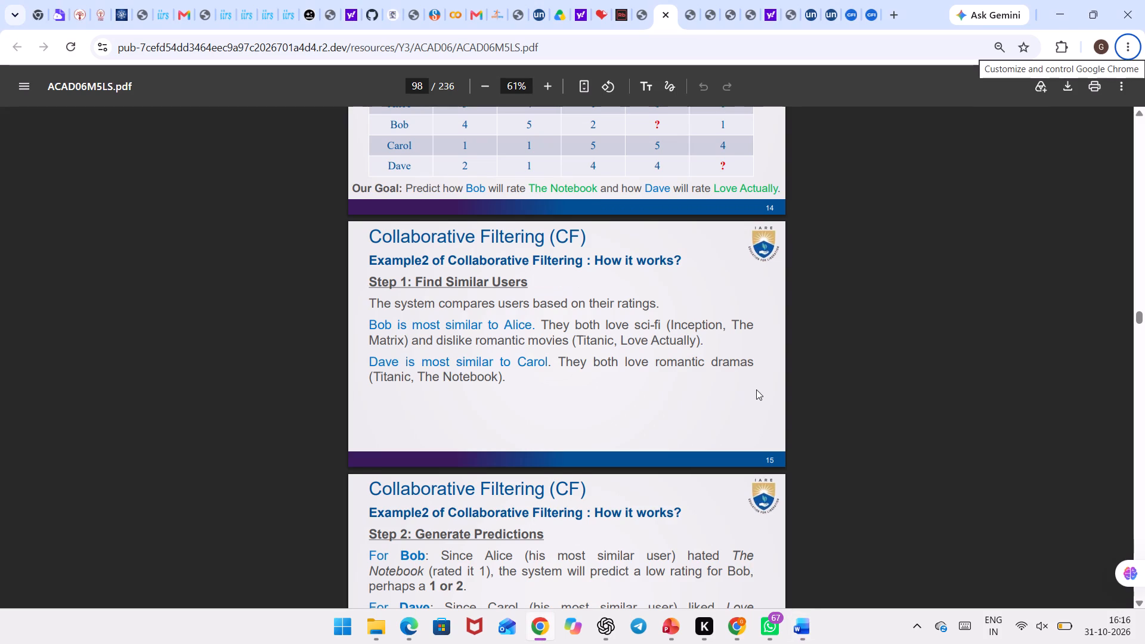
scroll(756, 389, down, 5)
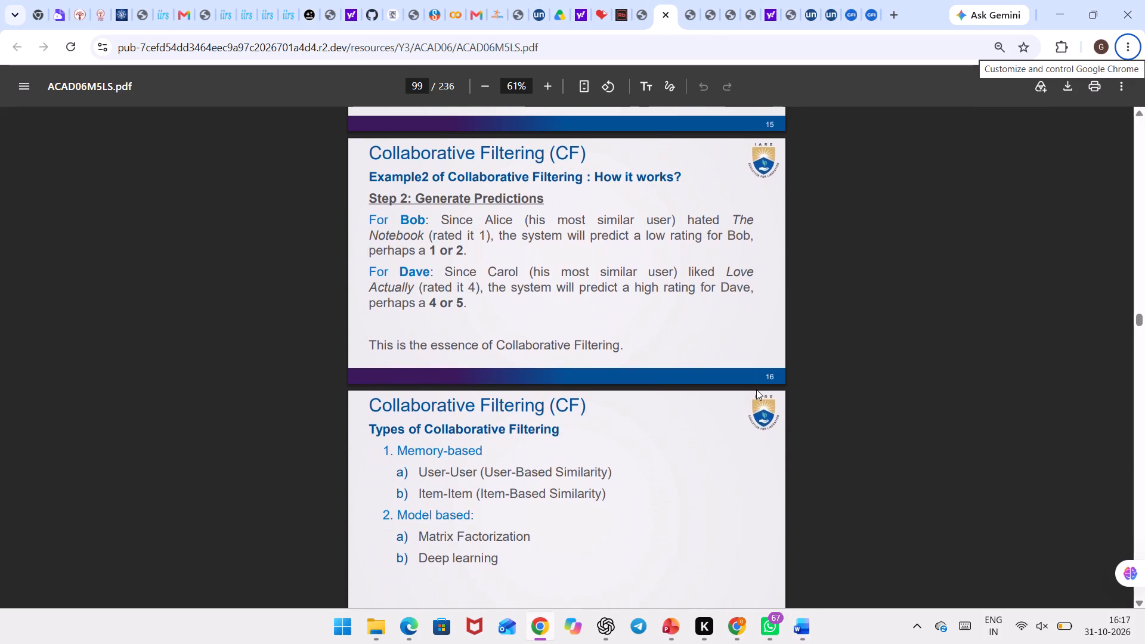
key(Print)
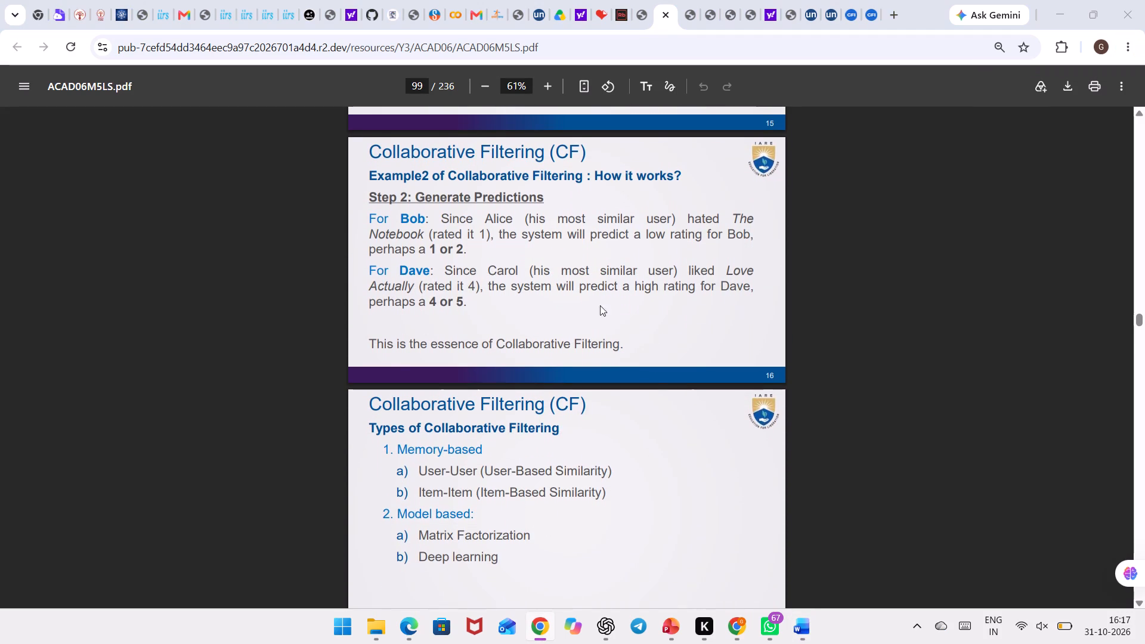
drag(364, 166, 781, 348)
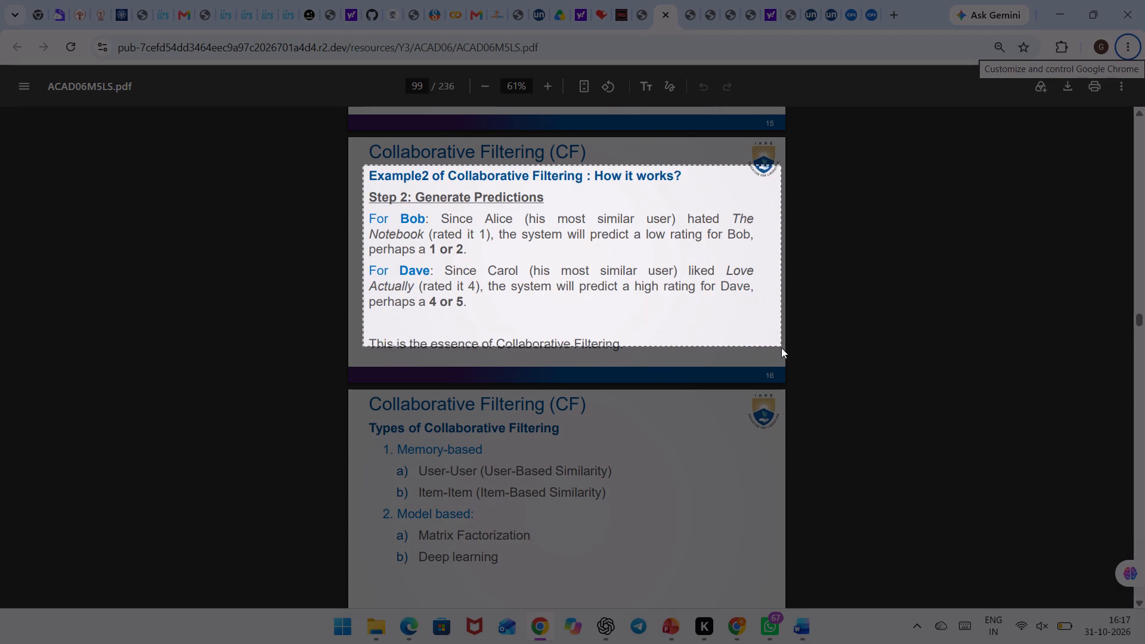
drag(781, 348, 762, 330)
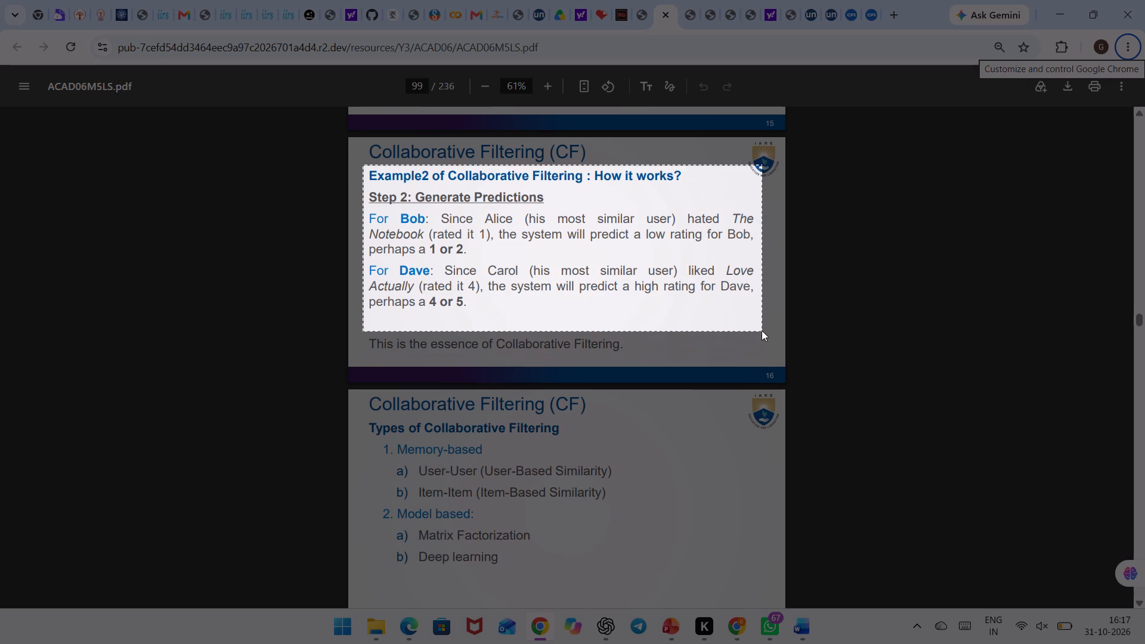
drag(762, 330, 759, 317)
key(alt+Tab)
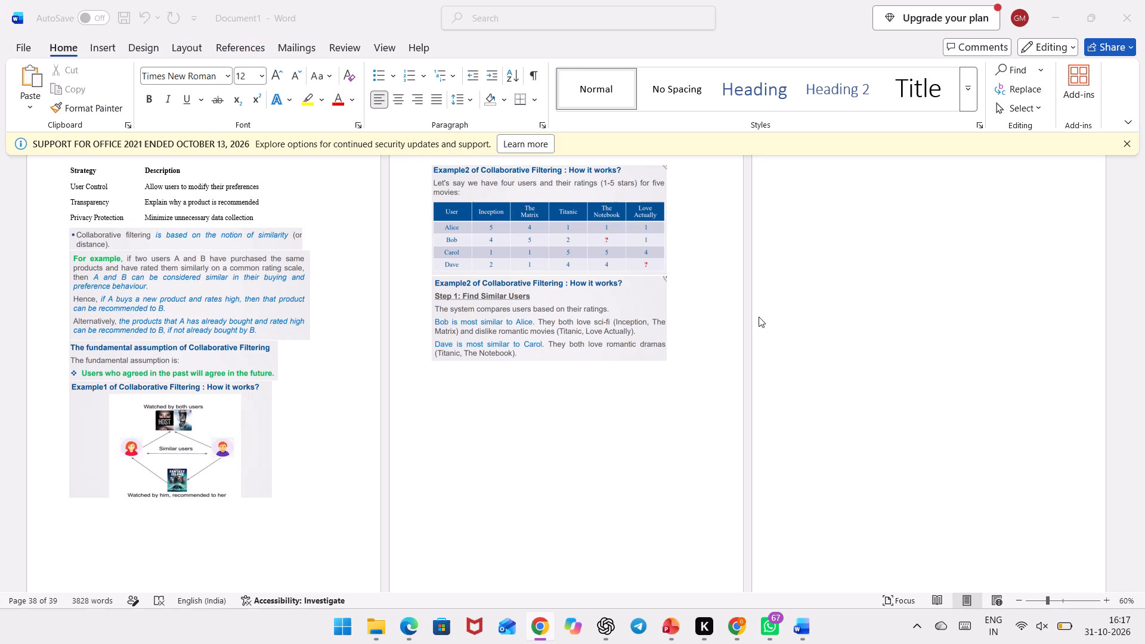
key(ctrl+v)
Capture the slide 17 Types of Collaborative Filtering heading and list, and paste it below the Step 2 predictions in Word.
key(alt+Tab)
scroll(759, 317, down, 1)
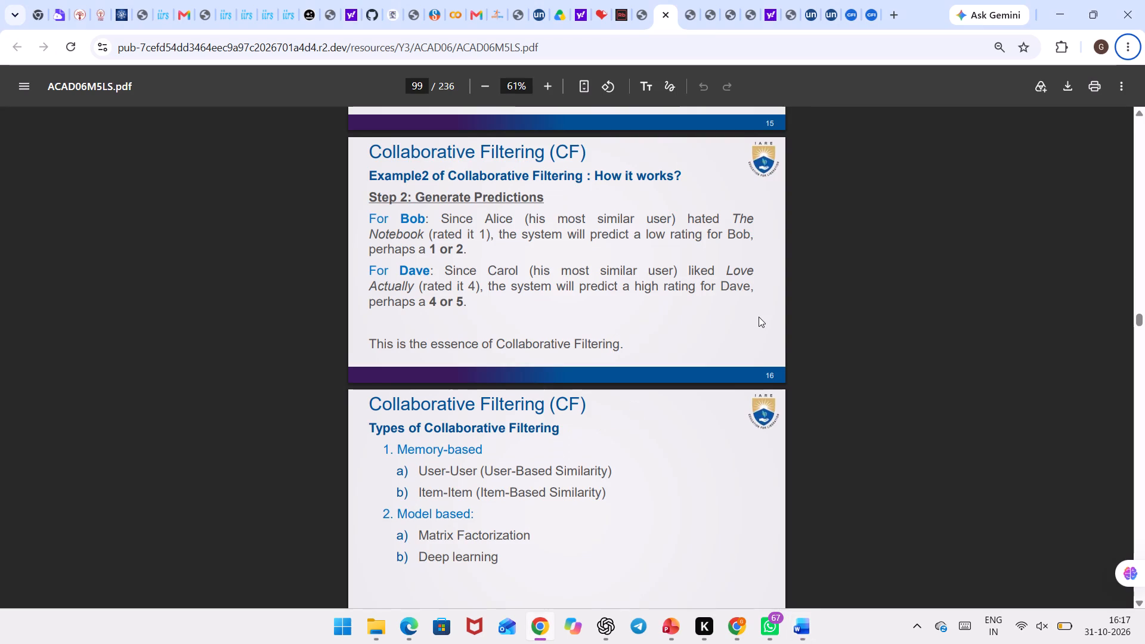
scroll(759, 317, down, 2)
key(Print)
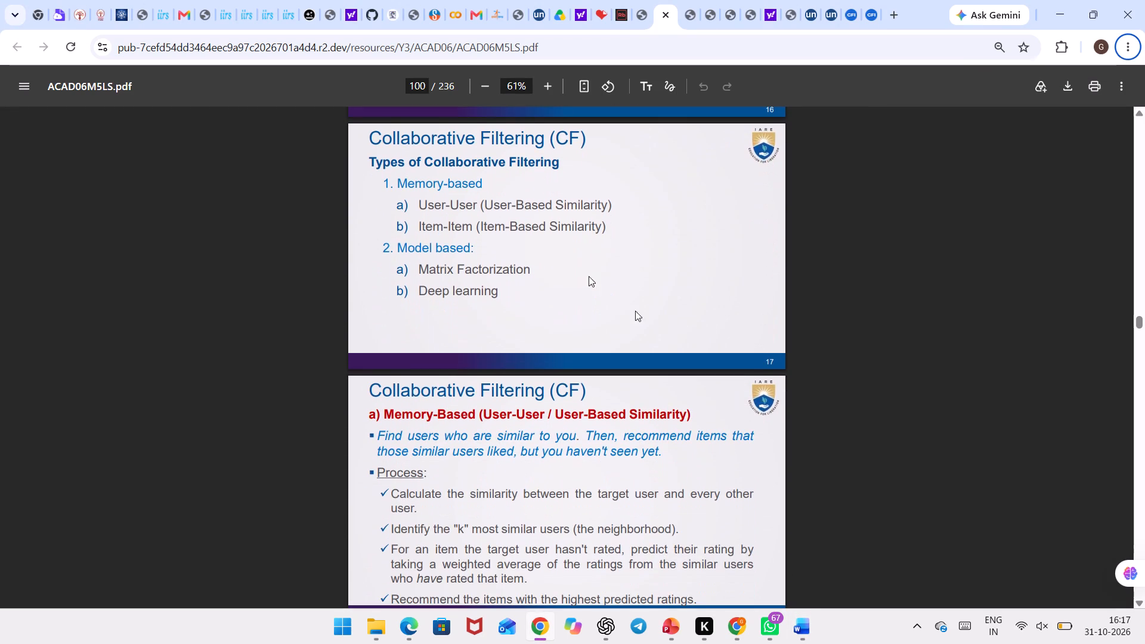
drag(367, 151, 594, 284)
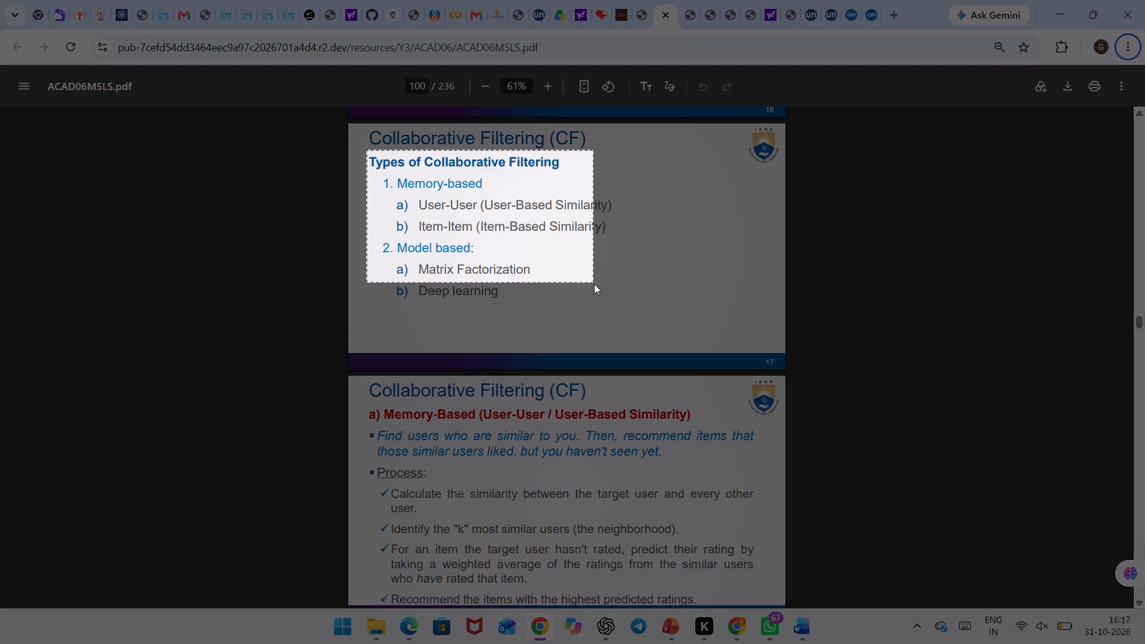
drag(594, 284, 615, 305)
key(alt+Tab)
key(ctrl+v)
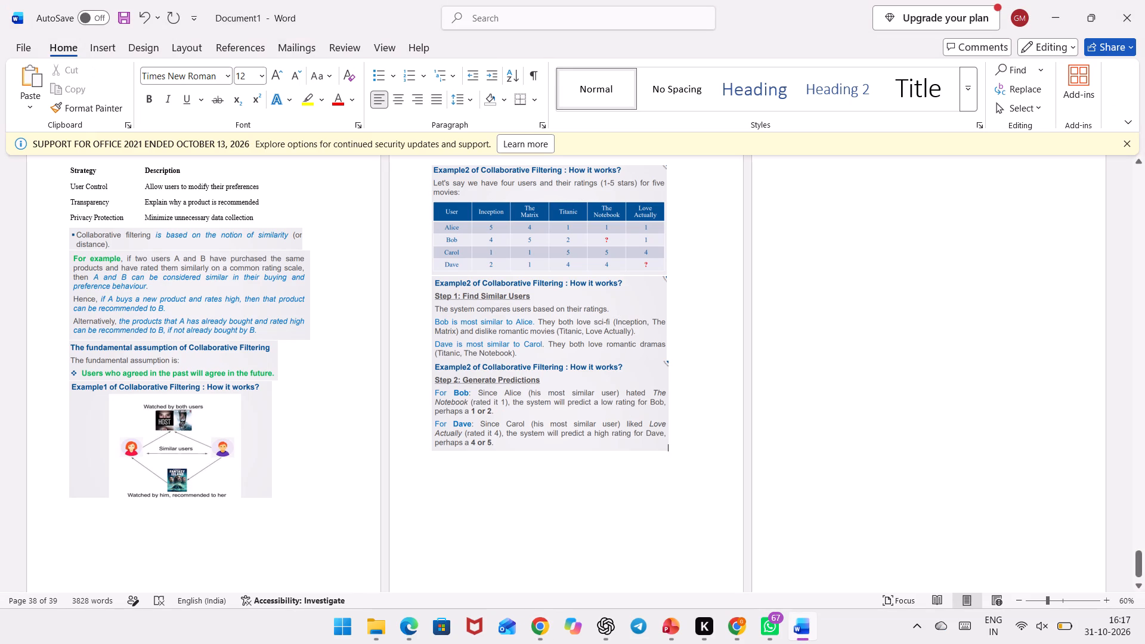
key(alt+Tab)
scroll(615, 305, down, 1)
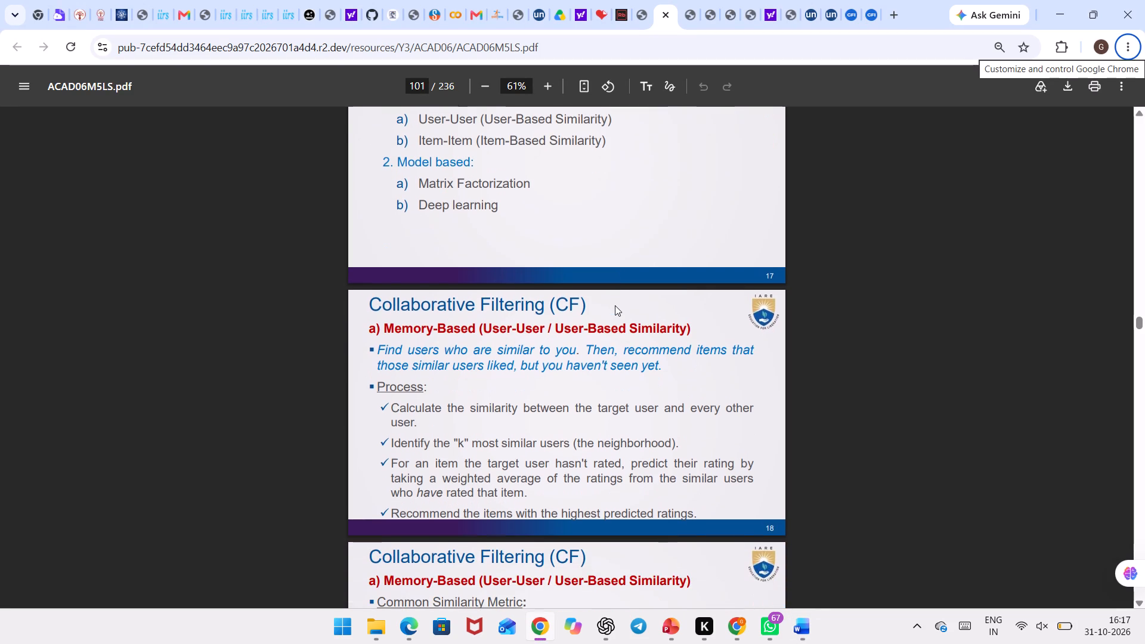
key(alt+Tab)
key(ctrl+v)
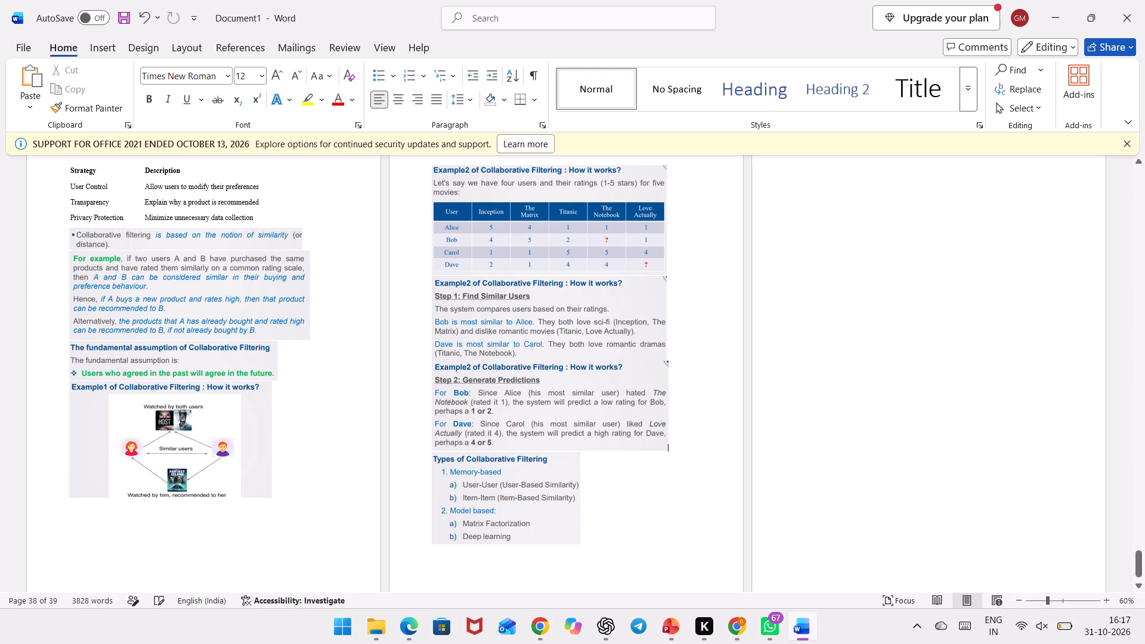
Capture the slide 18 Memory-Based (User-User) heading, description and Process list, and paste it below the types list in Word.
key(alt+Tab)
scroll(615, 305, down, 1)
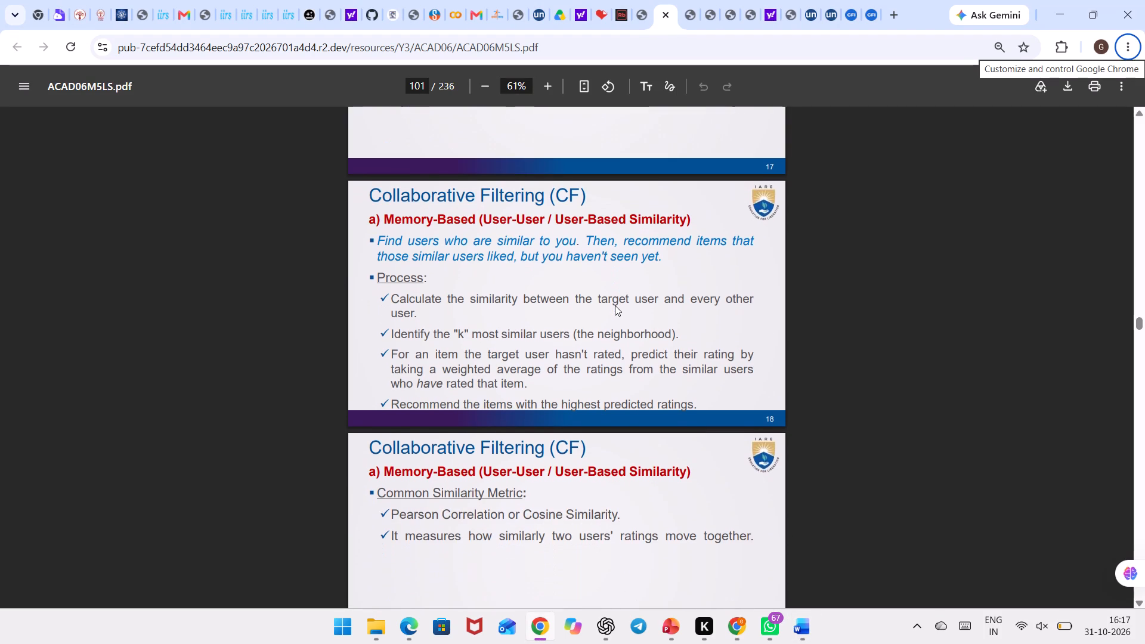
scroll(615, 305, down, 1)
key(Print)
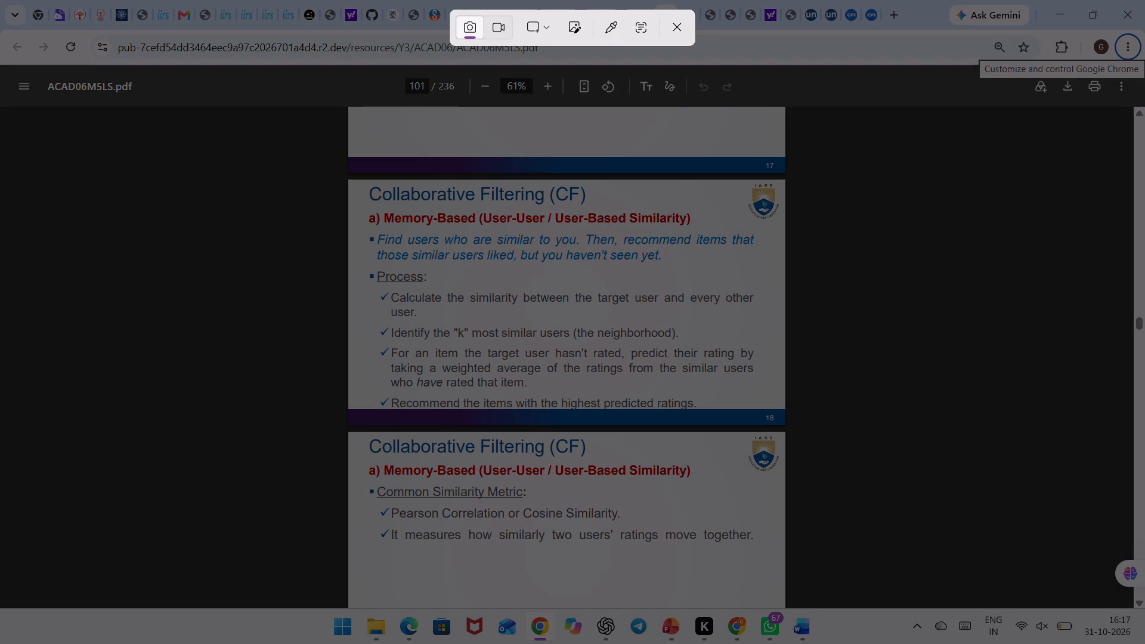
drag(365, 208, 760, 411)
key(alt+Tab)
key(ctrl+v)
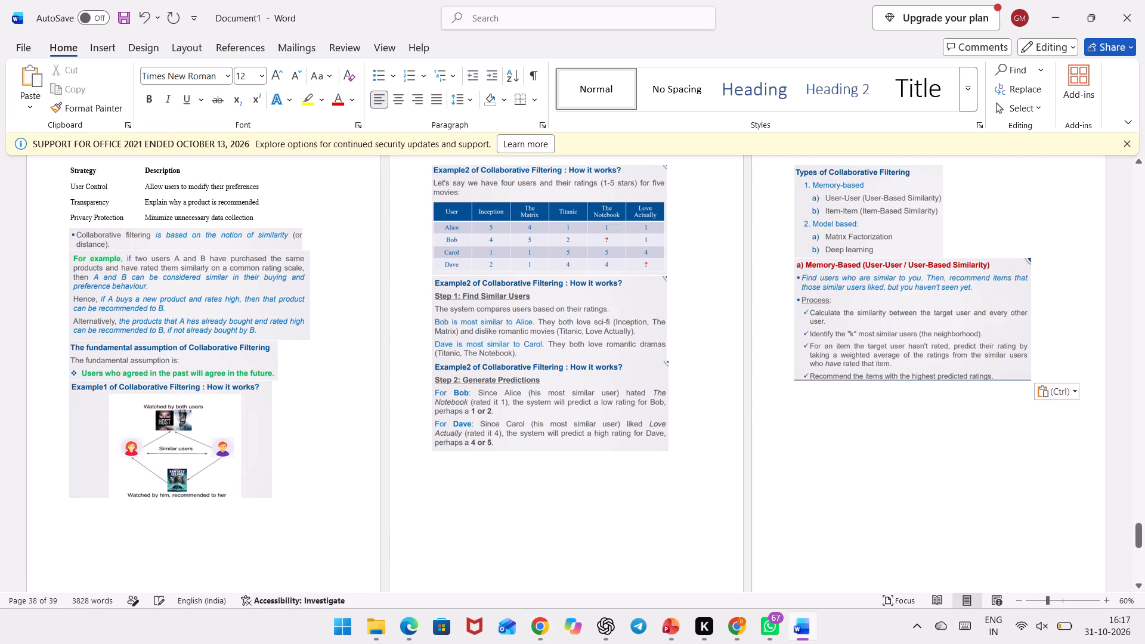
Capture the slide 19 Common Similarity Metric text with its Memory-Based heading, and paste it below the Process list in Word.
key(alt+Tab)
scroll(760, 411, down, 4)
key(Print)
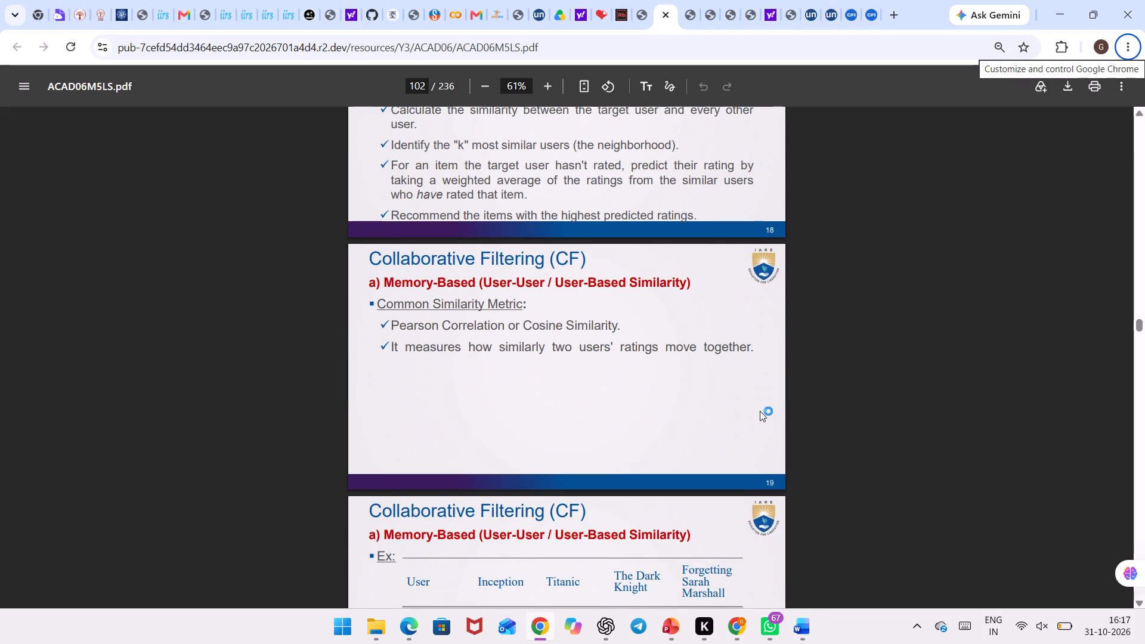
drag(366, 272, 766, 426)
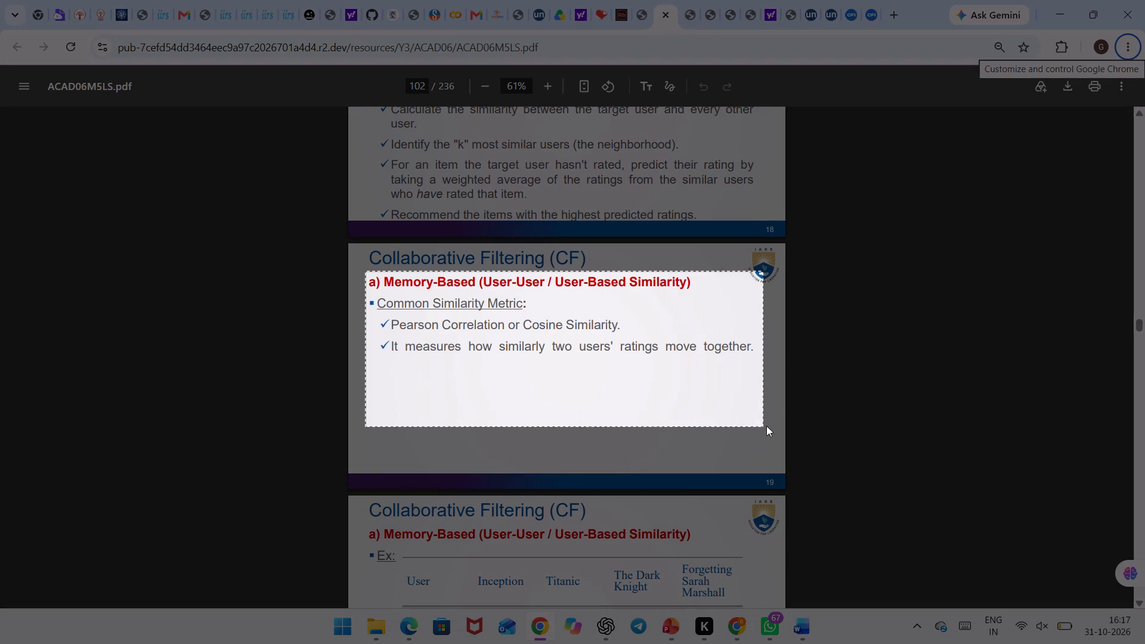
drag(766, 426, 757, 359)
key(alt+Tab)
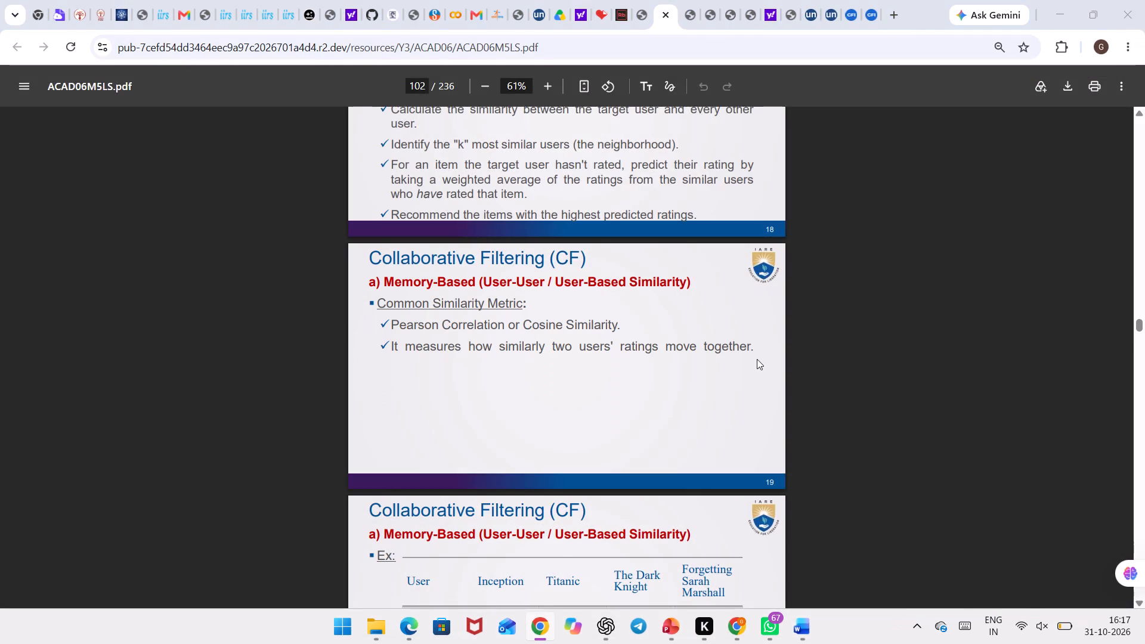
key(ctrl+v)
Capture the slide 20 Memory-Based example table including the Our Goal line, and paste it below the Common Similarity Metric text in Word.
key(alt+Tab)
scroll(757, 359, down, 1)
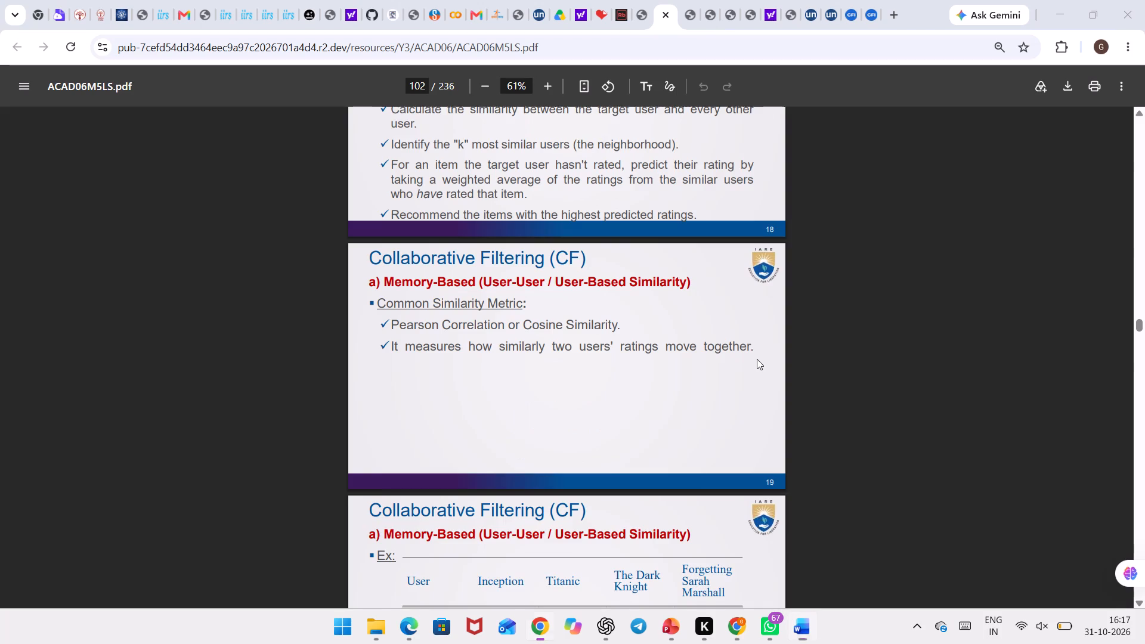
scroll(757, 359, down, 1)
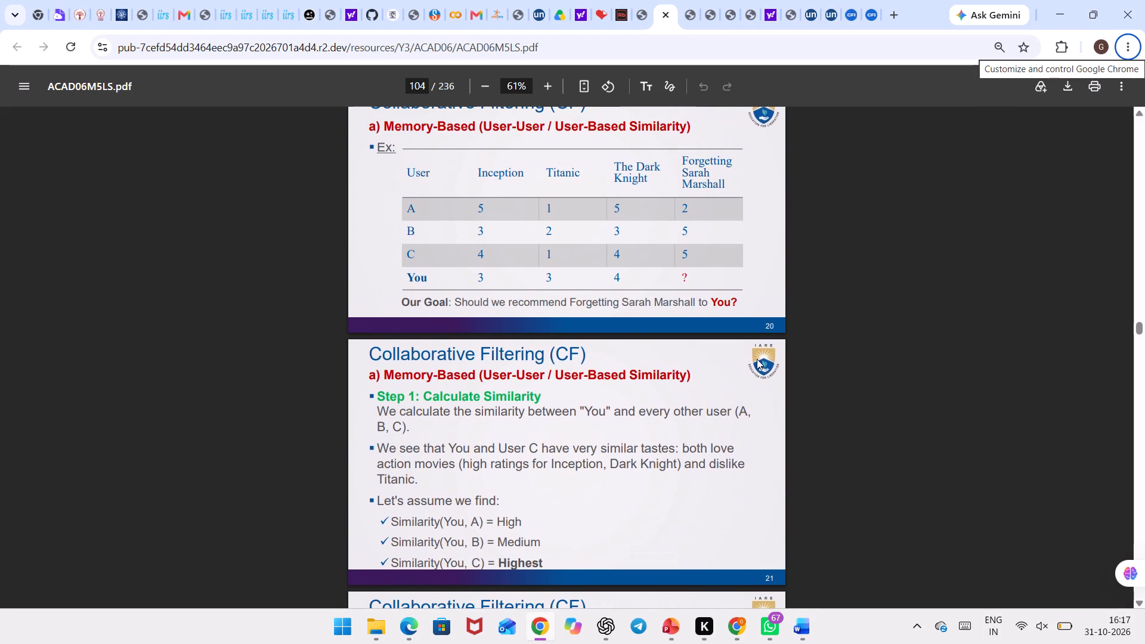
key(Print)
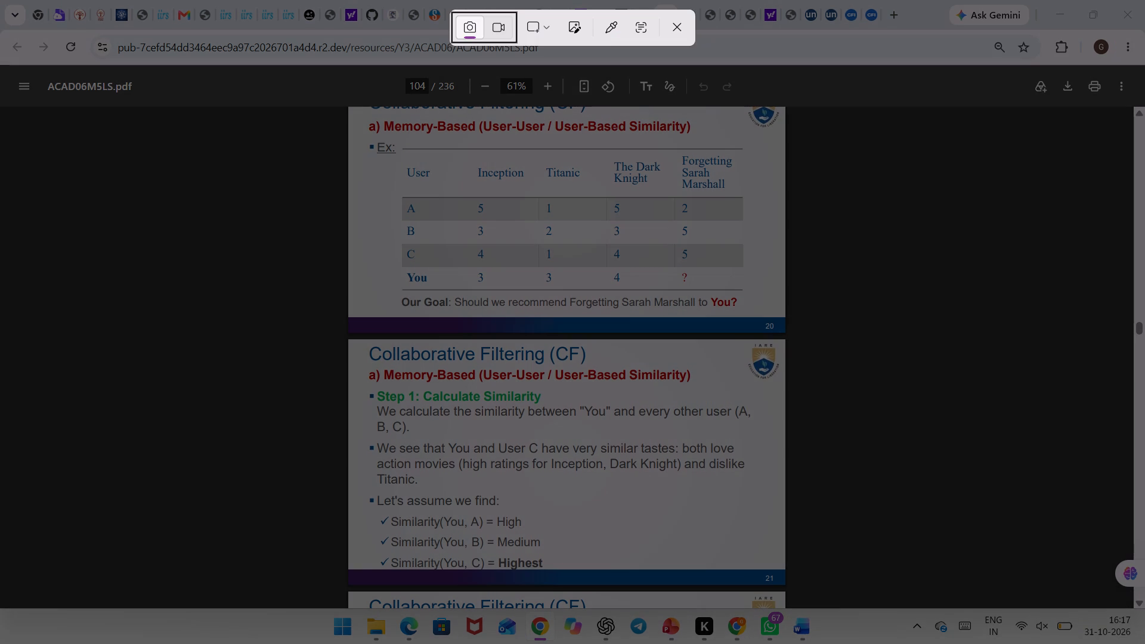
drag(365, 119, 753, 311)
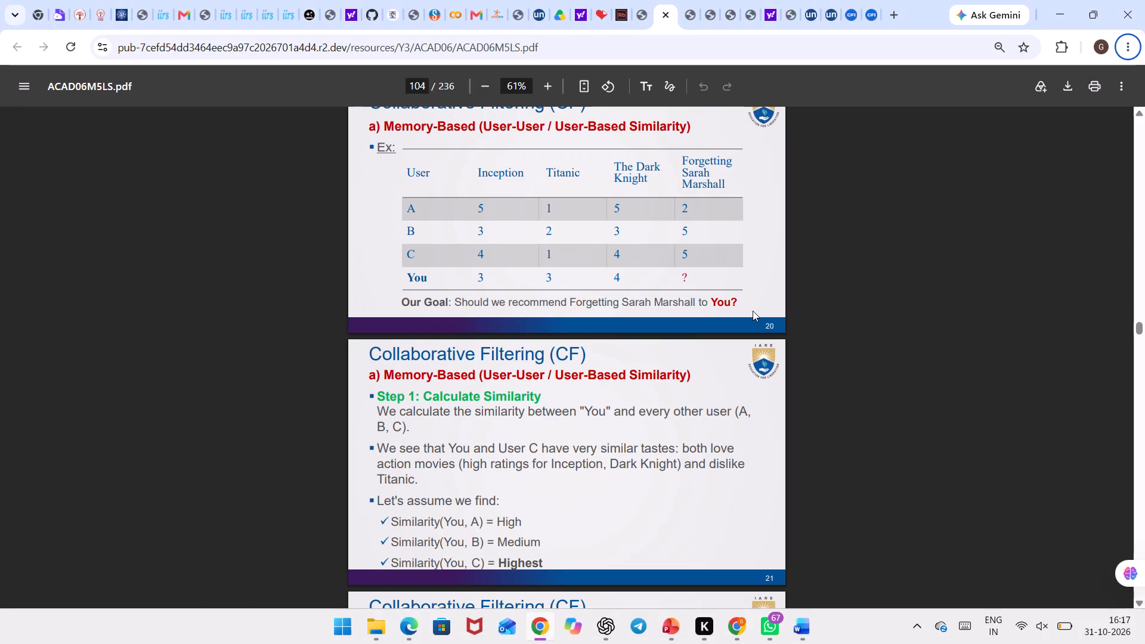
key(alt+Tab)
key(ctrl+v)
Capture the slide 21 Step 1: Calculate Similarity text with its Memory-Based (User-User) heading, and paste it below the example table in Word.
key(alt+Tab)
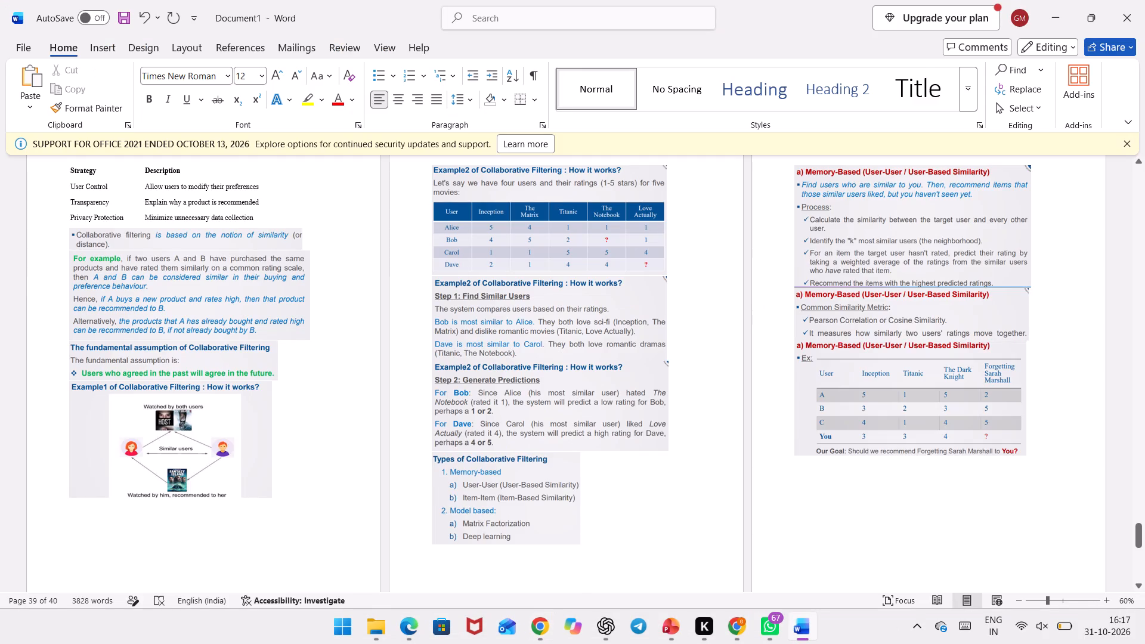
scroll(753, 311, down, 3)
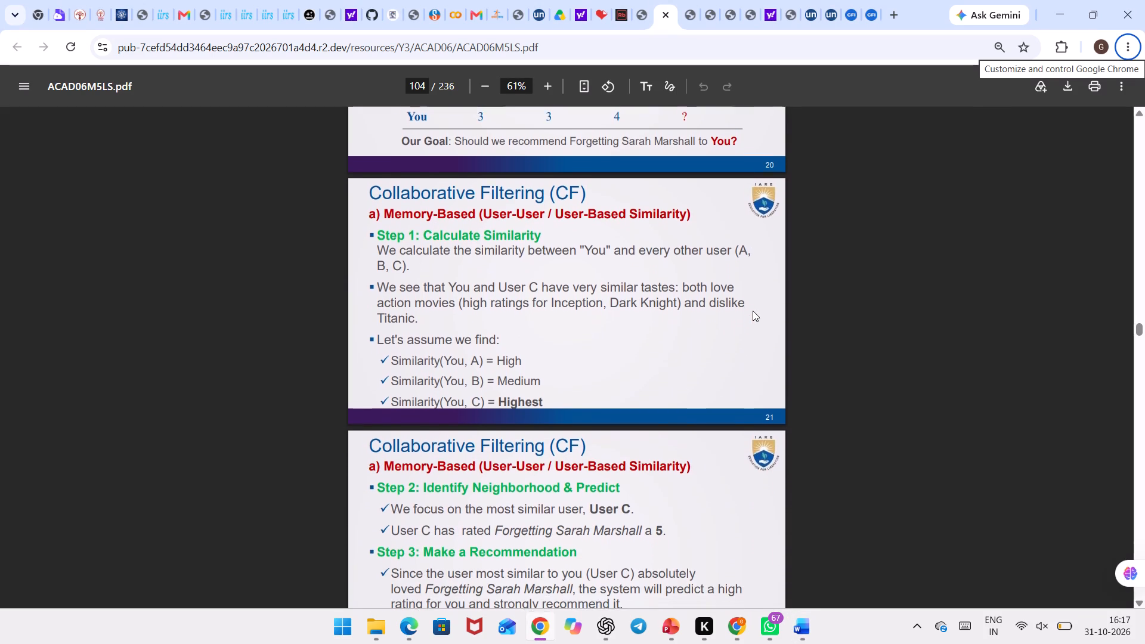
scroll(753, 311, down, 1)
key(Print)
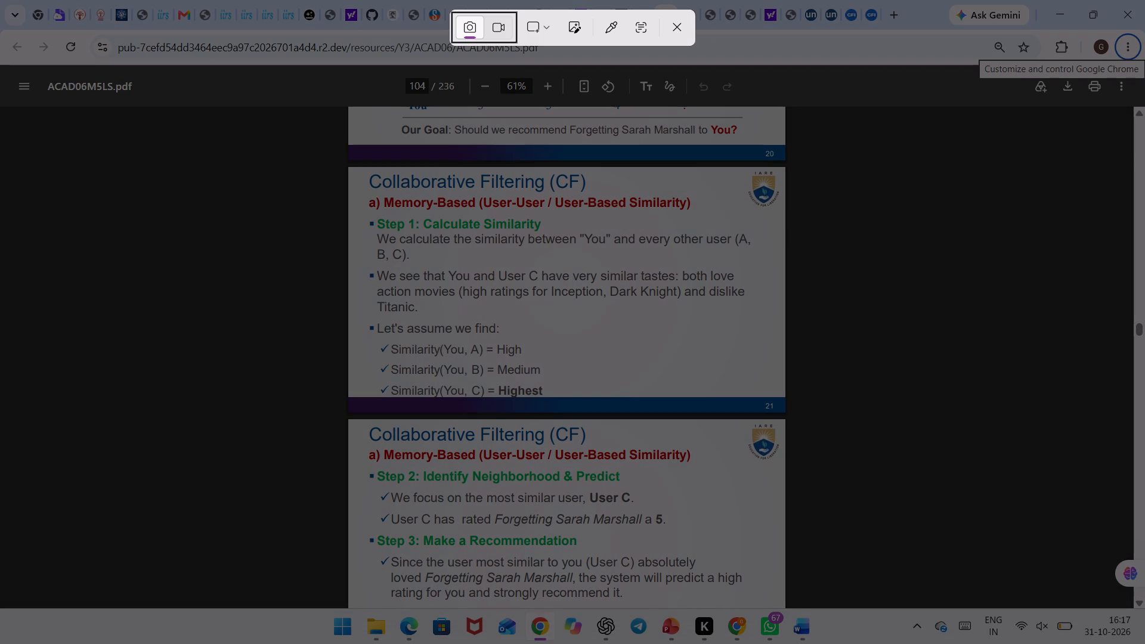
drag(364, 193, 754, 395)
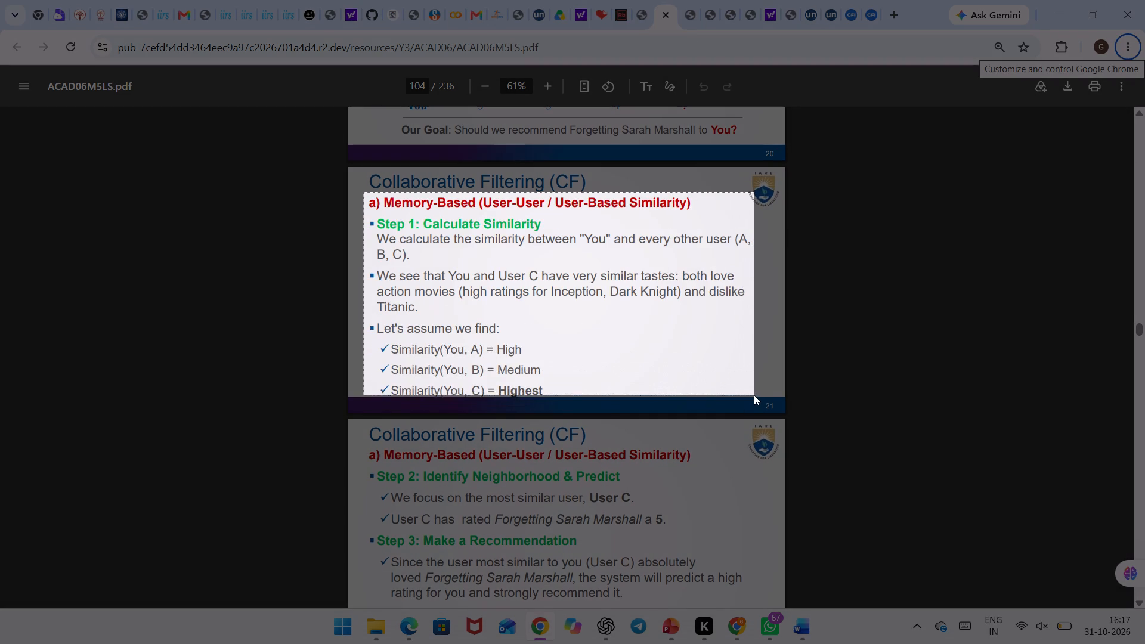
drag(754, 395, 754, 392)
key(alt+Tab)
key(ctrl+v)
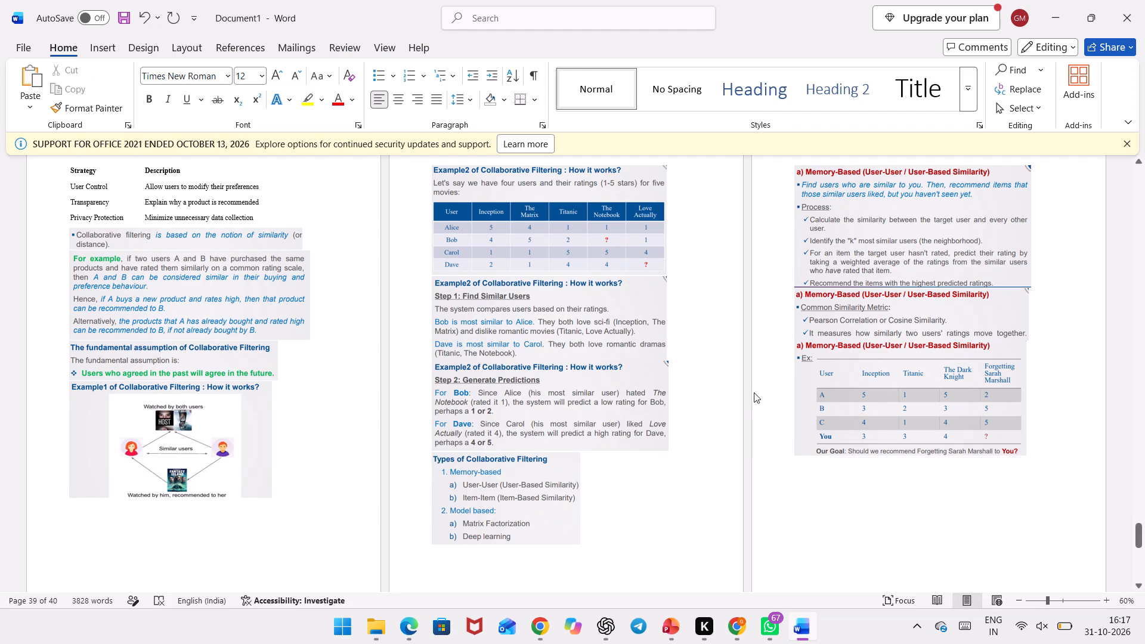
Capture the slide 22 Step 2 and Step 3 text with its Memory-Based (User-User) heading, and paste it below Step 1 in Word.
key(alt+Tab)
scroll(754, 392, down, 2)
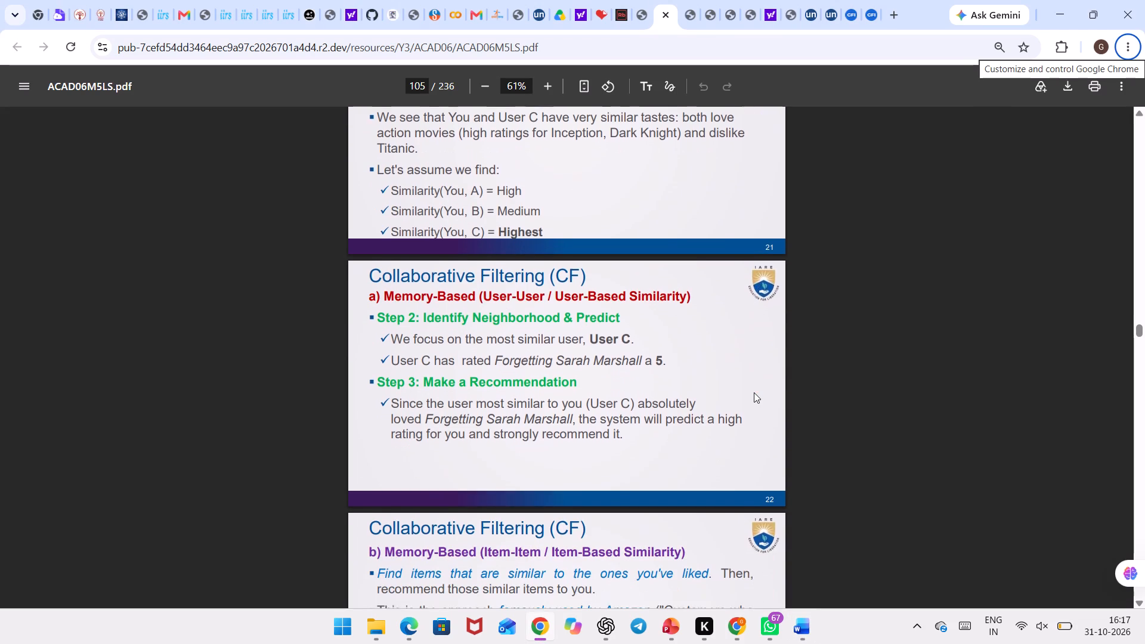
scroll(754, 392, down, 2)
key(Print)
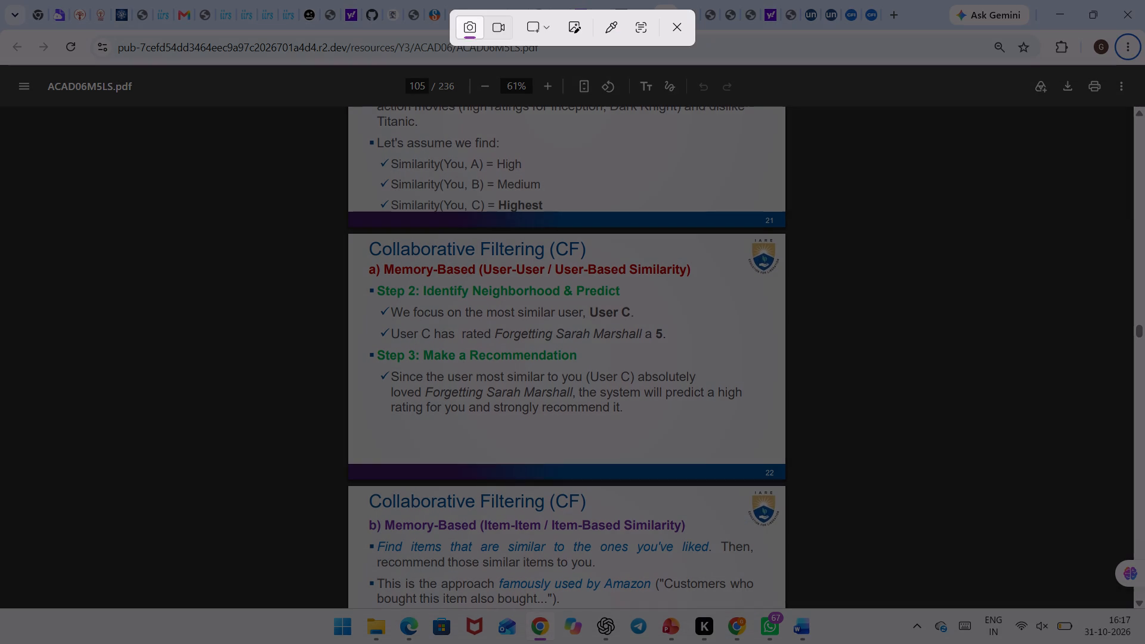
drag(361, 259, 748, 420)
key(alt+Tab)
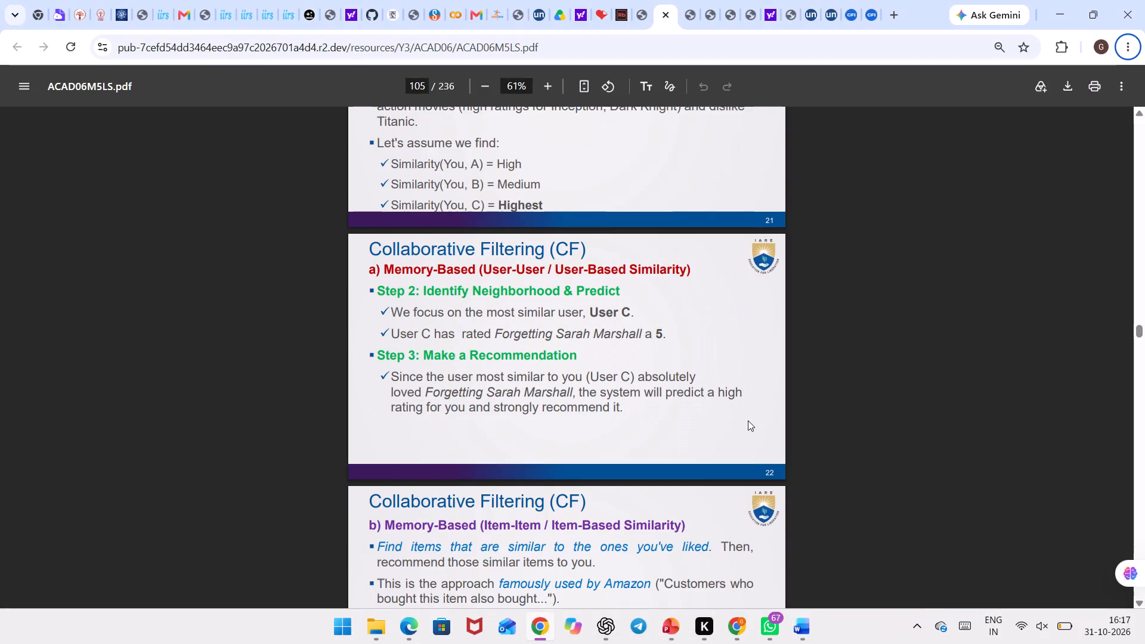
key(ctrl+v)
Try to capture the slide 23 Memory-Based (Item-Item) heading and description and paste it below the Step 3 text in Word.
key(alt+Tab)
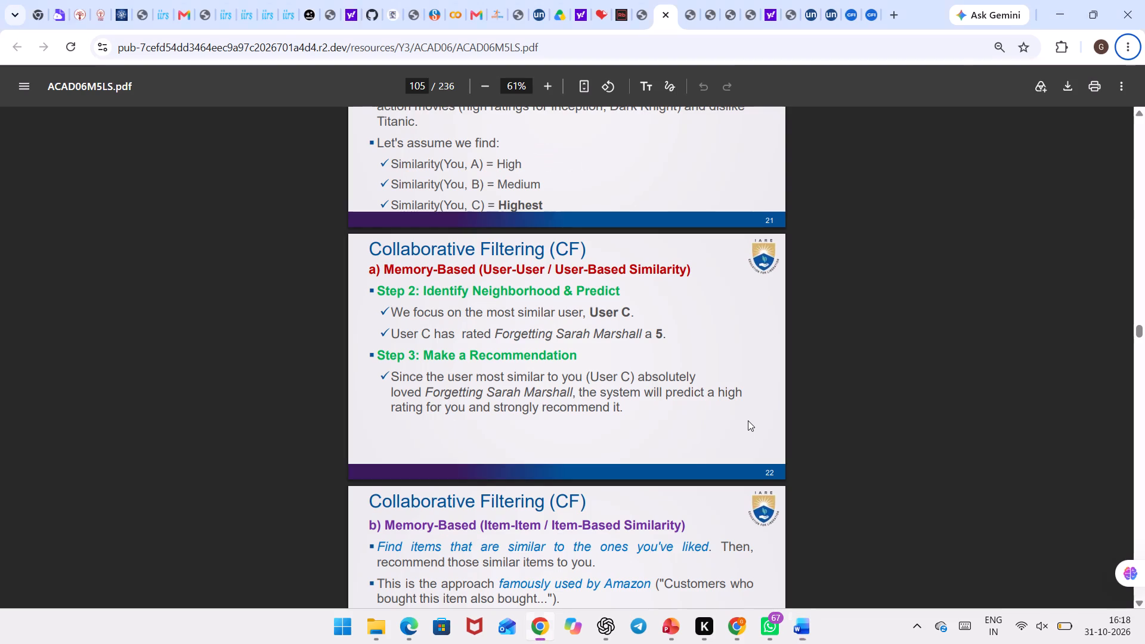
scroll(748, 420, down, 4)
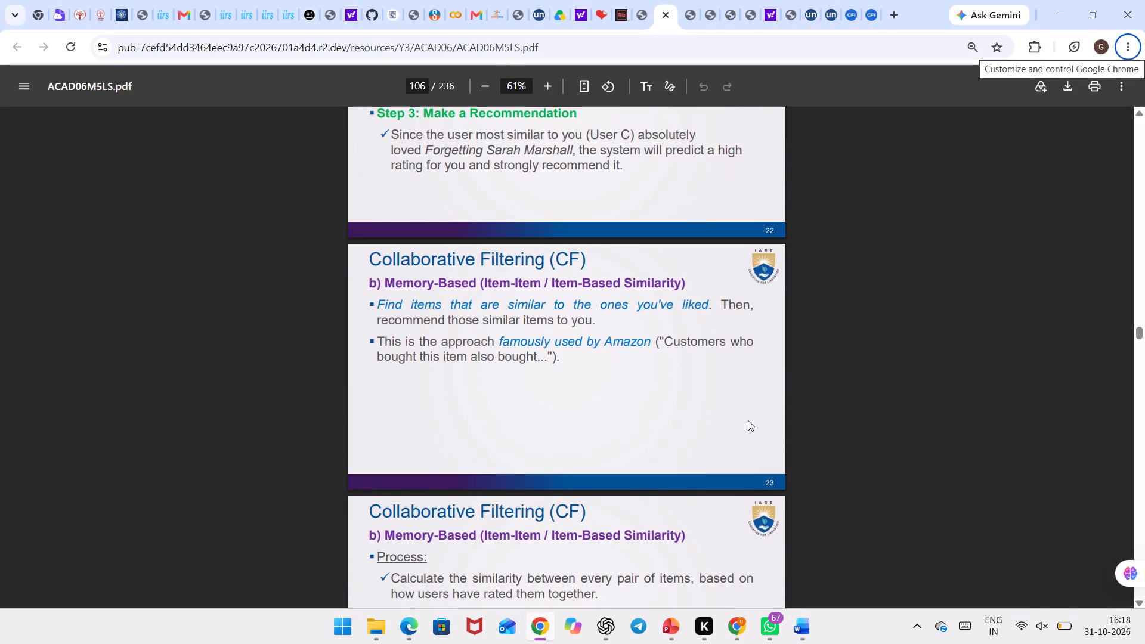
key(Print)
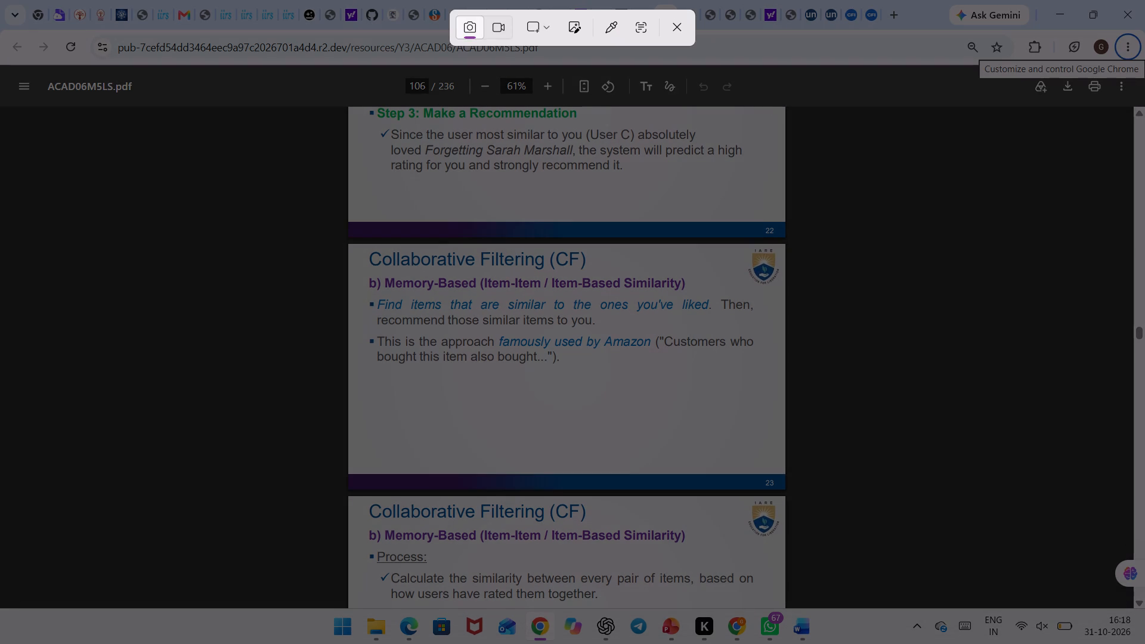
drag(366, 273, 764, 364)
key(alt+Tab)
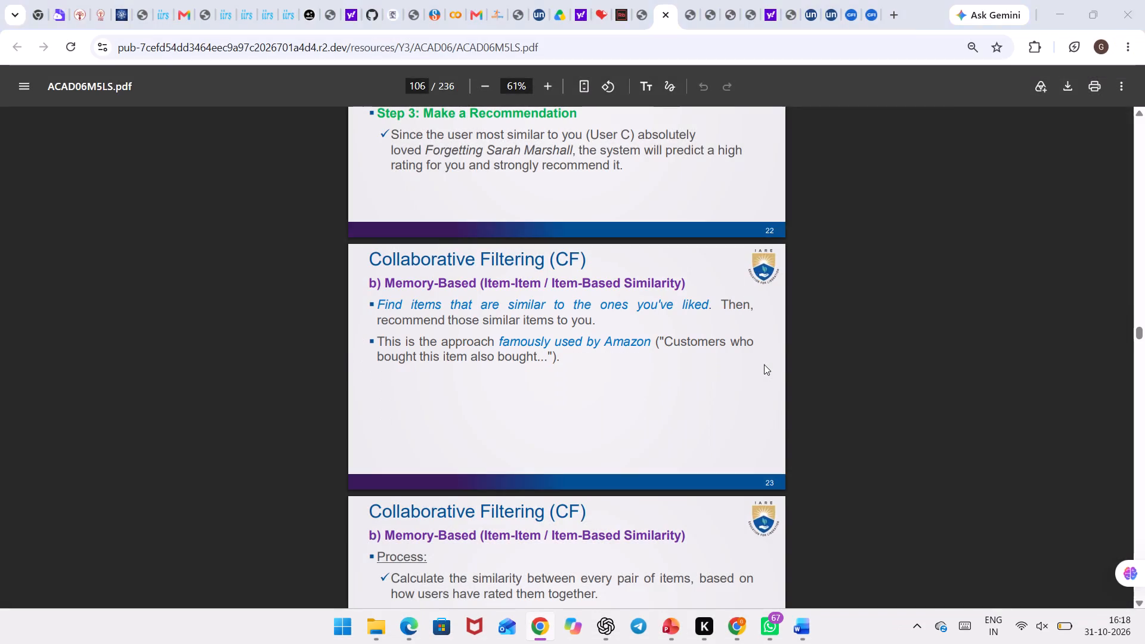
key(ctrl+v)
Capture the slide 24 Memory-Based (Item-Item) heading, Process list and Common Similarity Metric, and paste it below the Step 3 text in Word.
key(alt+Tab)
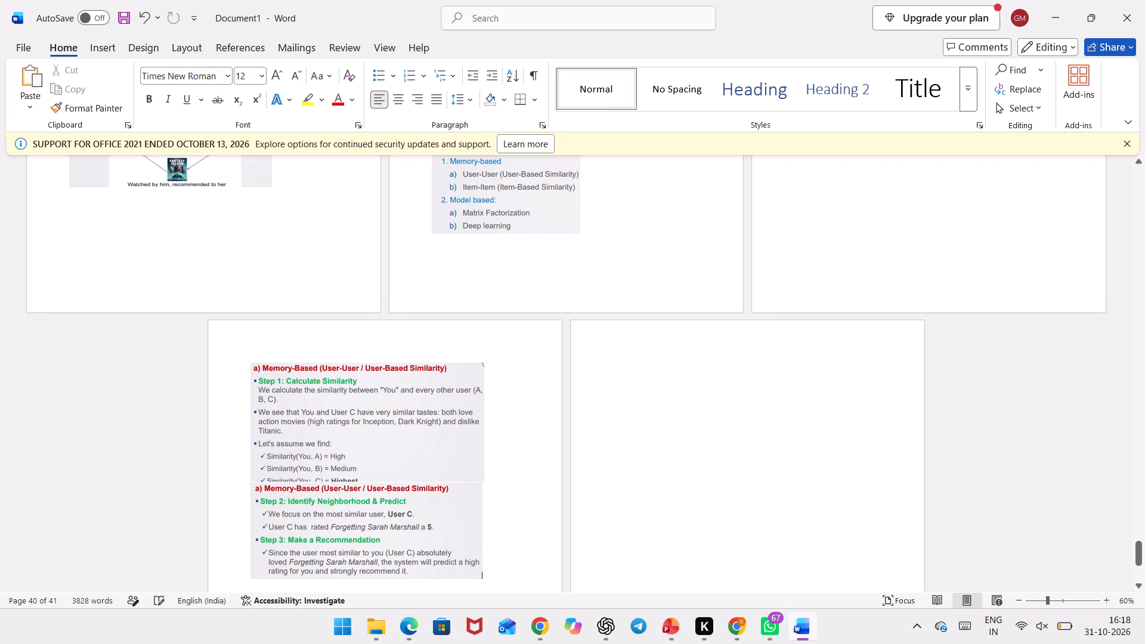
scroll(764, 364, down, 5)
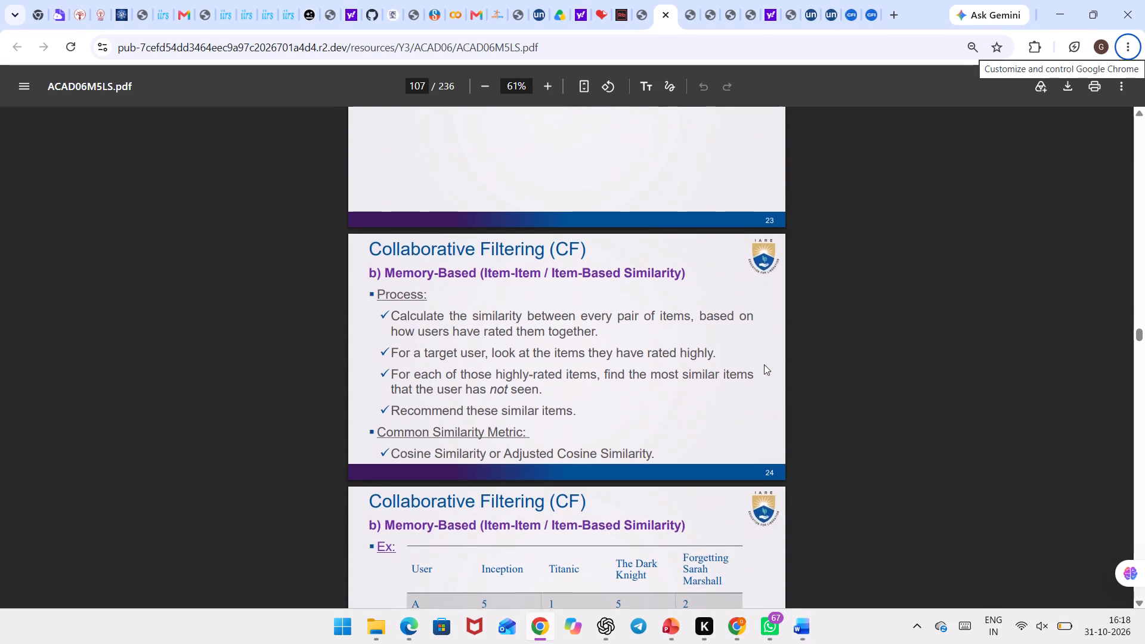
scroll(764, 364, down, 1)
key(Print)
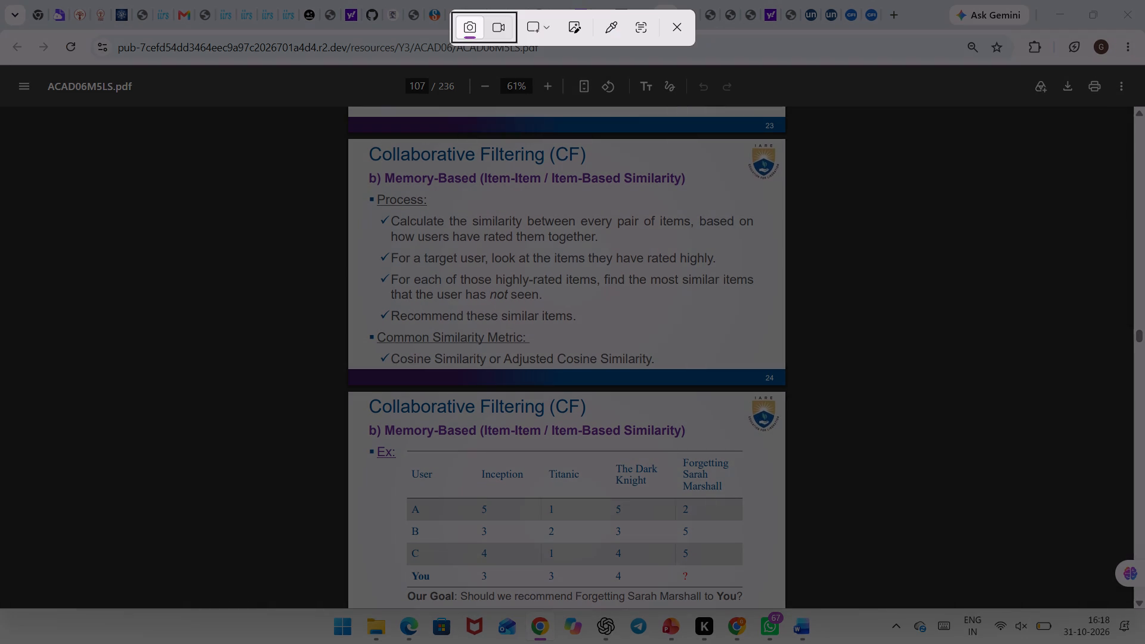
drag(366, 170, 747, 367)
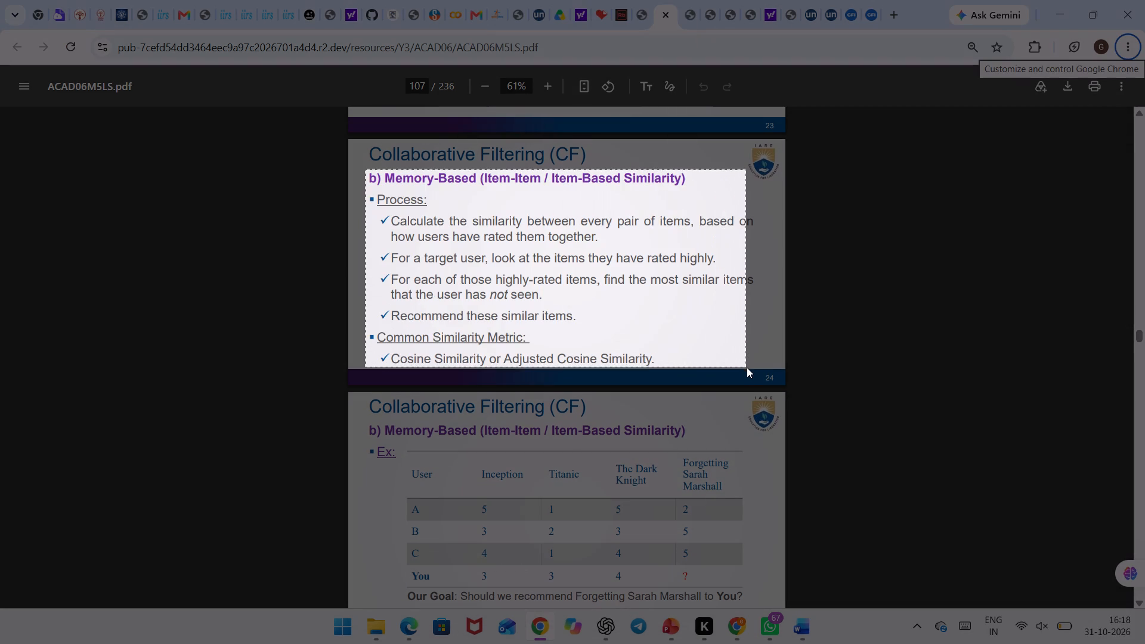
drag(747, 367, 760, 366)
key(alt+Tab)
key(ctrl+v)
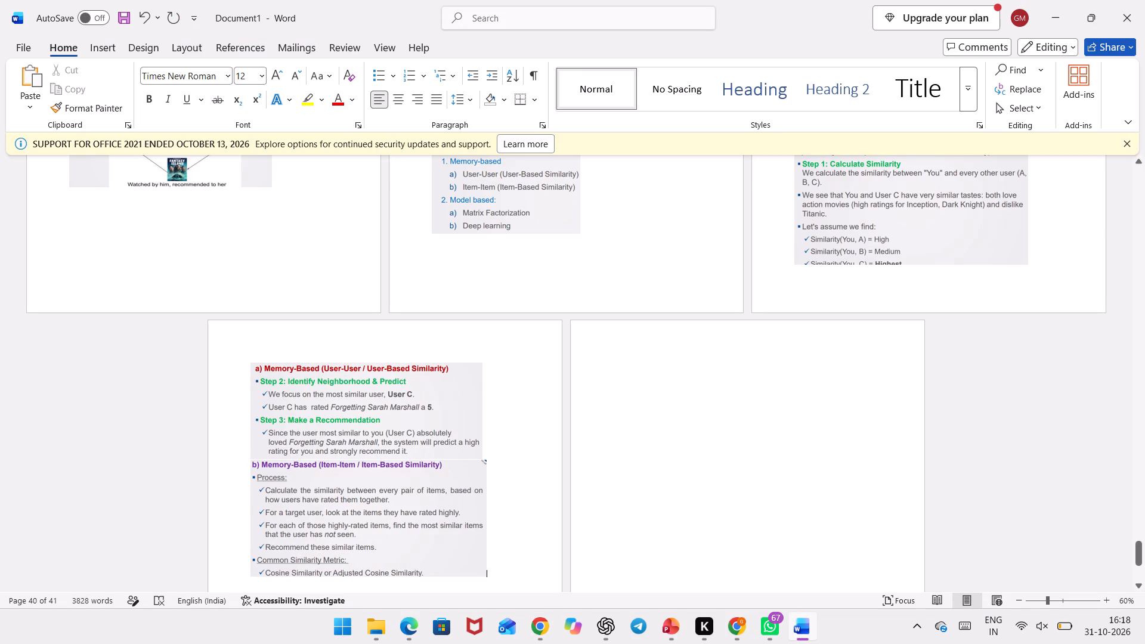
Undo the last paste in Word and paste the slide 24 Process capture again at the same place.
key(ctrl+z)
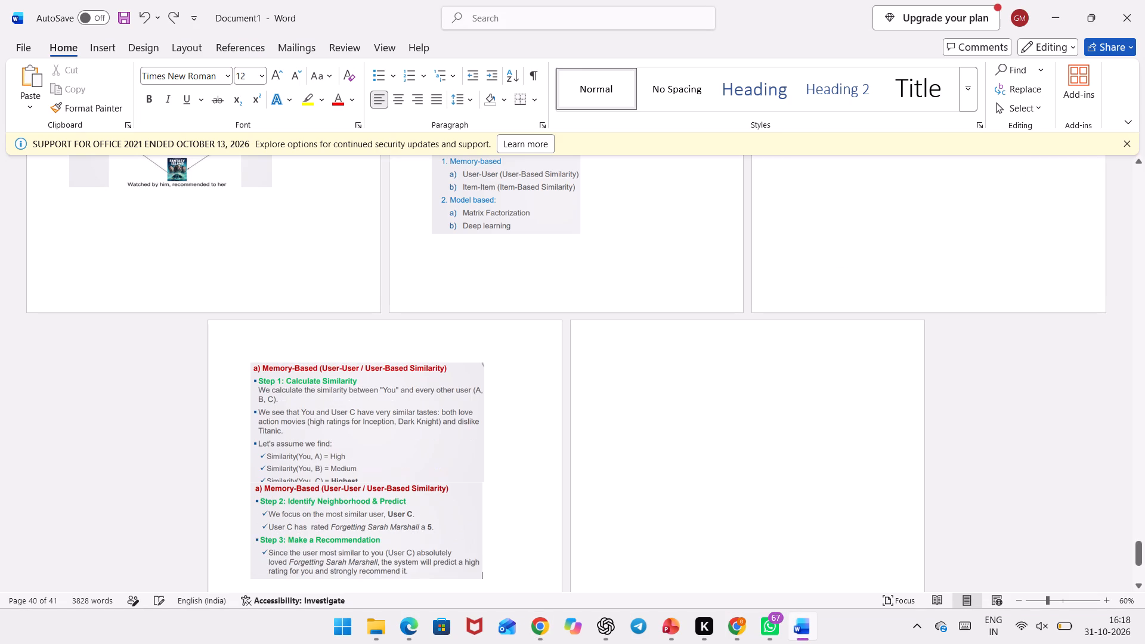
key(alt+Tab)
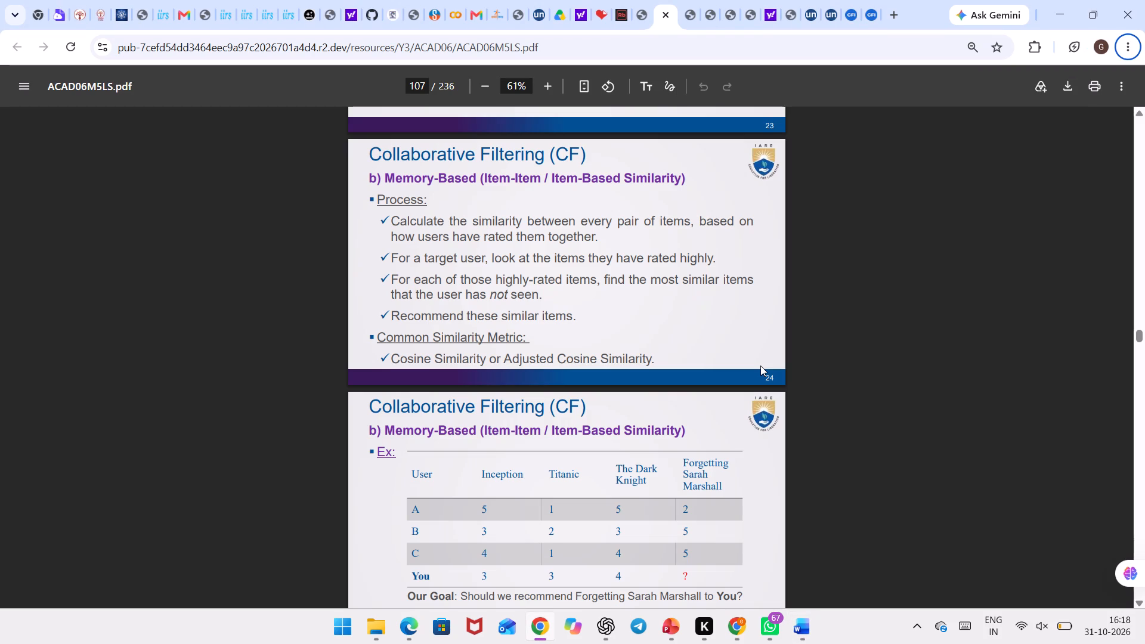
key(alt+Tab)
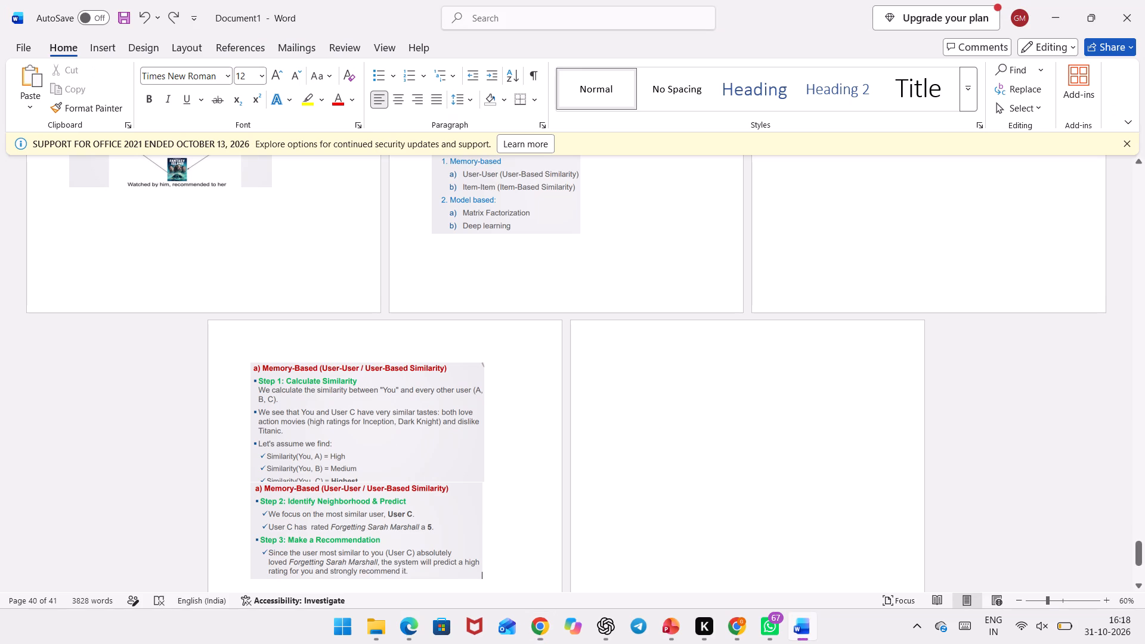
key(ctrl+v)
Capture the slide 23 Memory-Based (Item-Item) heading and description, and paste it on a new line above the slide 24 Process capture in Word.
key(alt+Tab)
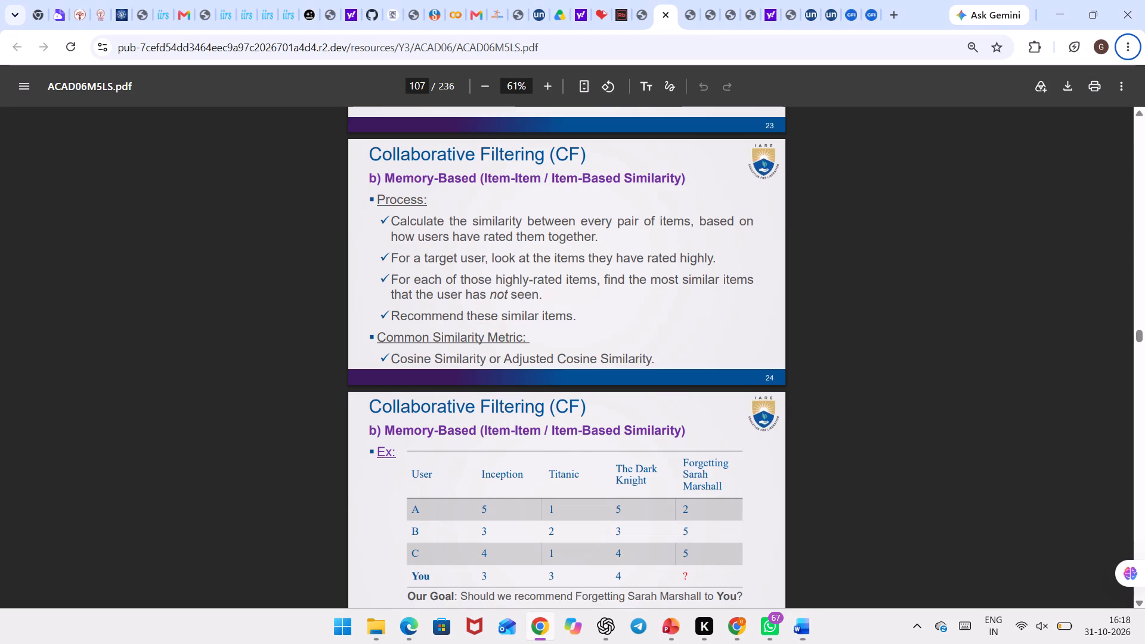
scroll(556, 290, up, 3)
key(Print)
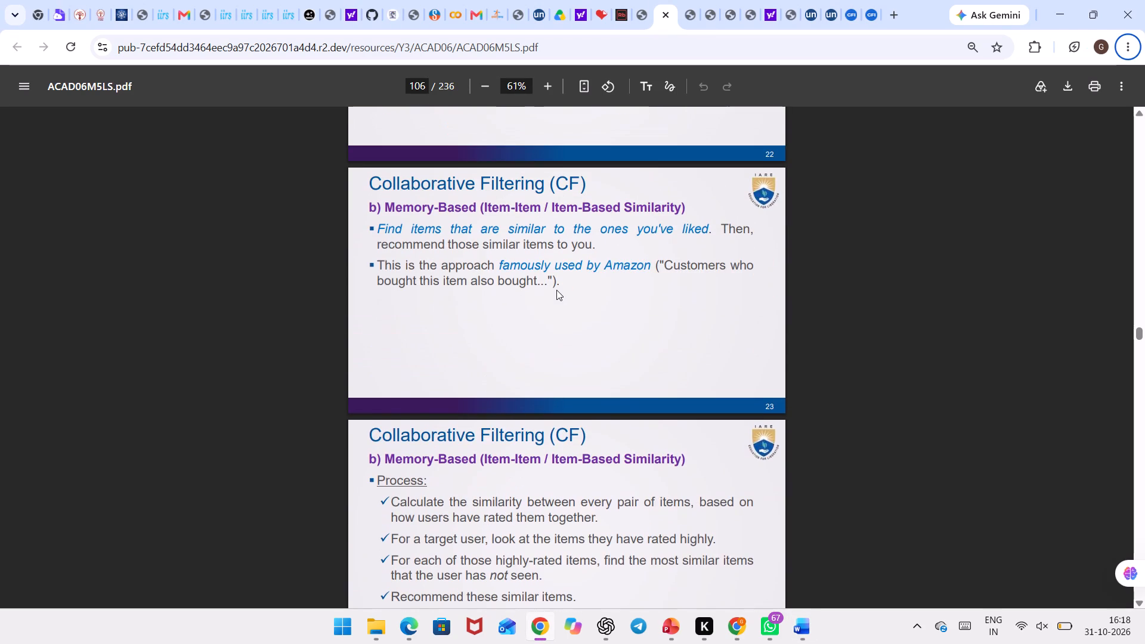
drag(361, 196, 661, 277)
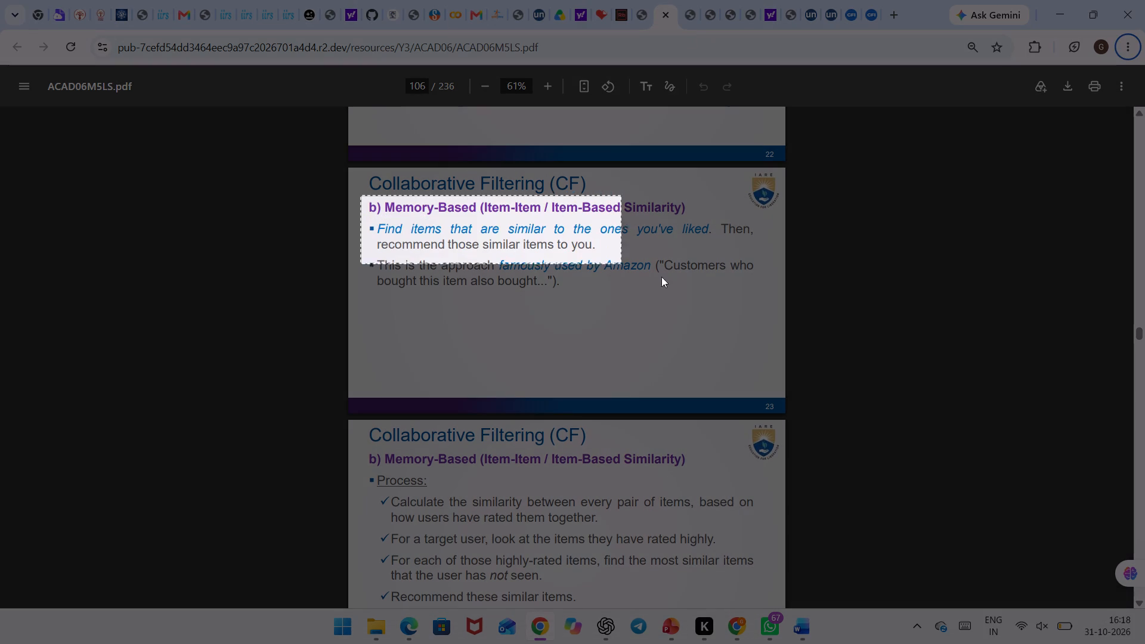
drag(661, 277, 763, 293)
key(alt+Tab)
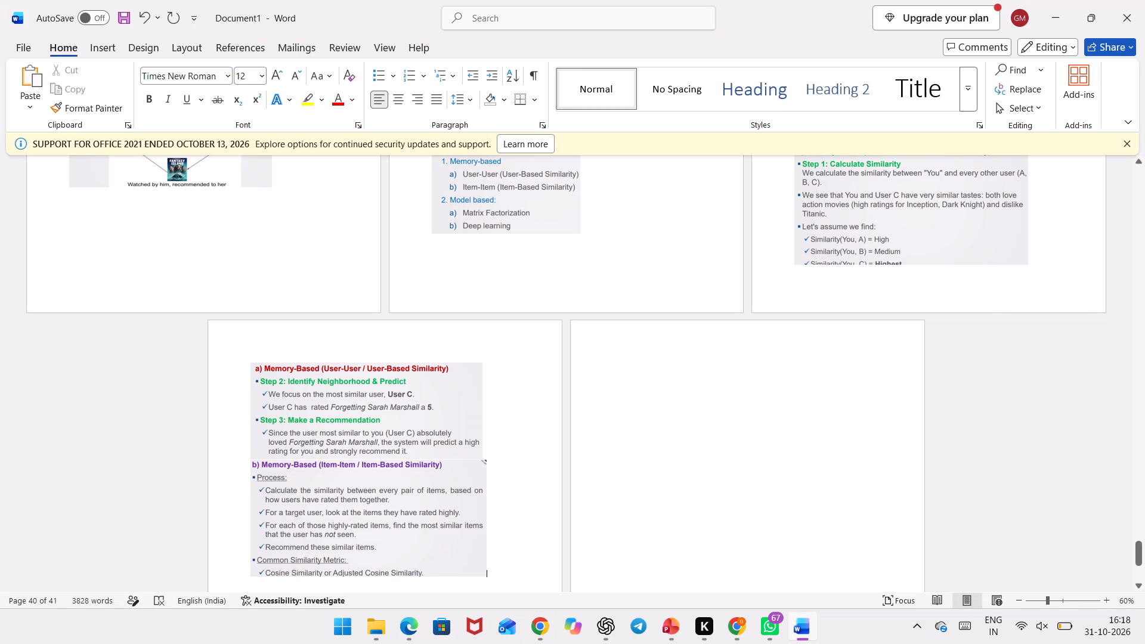
click(490, 442)
key(Return)
key(ctrl+v)
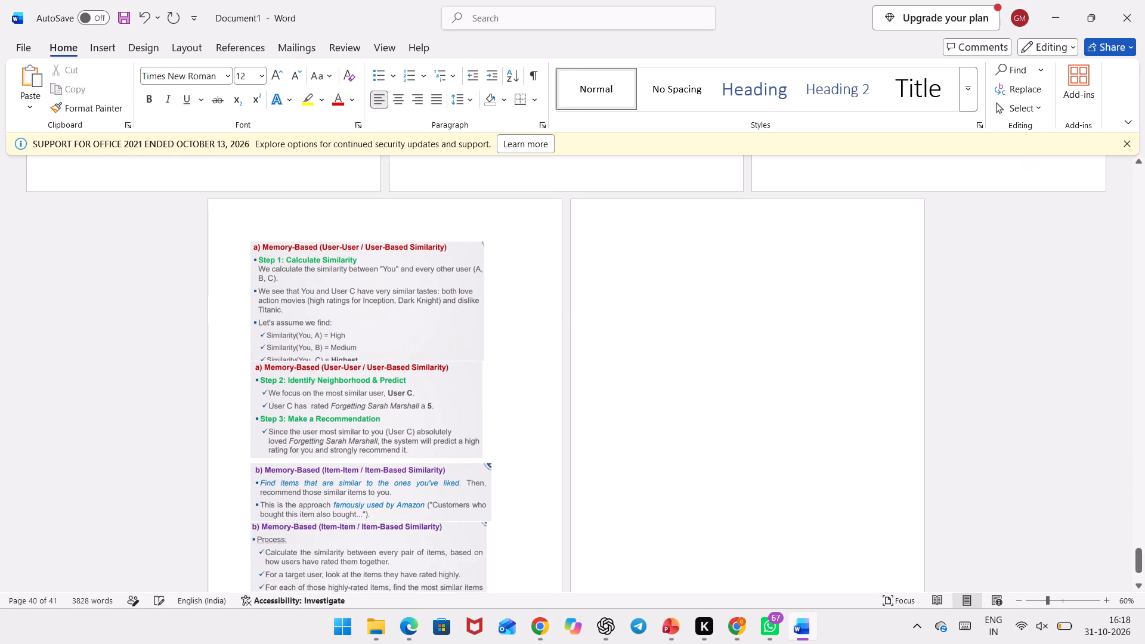
Capture the slide 25 Memory-Based (Item-Item) example table including the Our Goal line, and paste it between the slide 23 and slide 24 captures in Word.
key(alt+Tab)
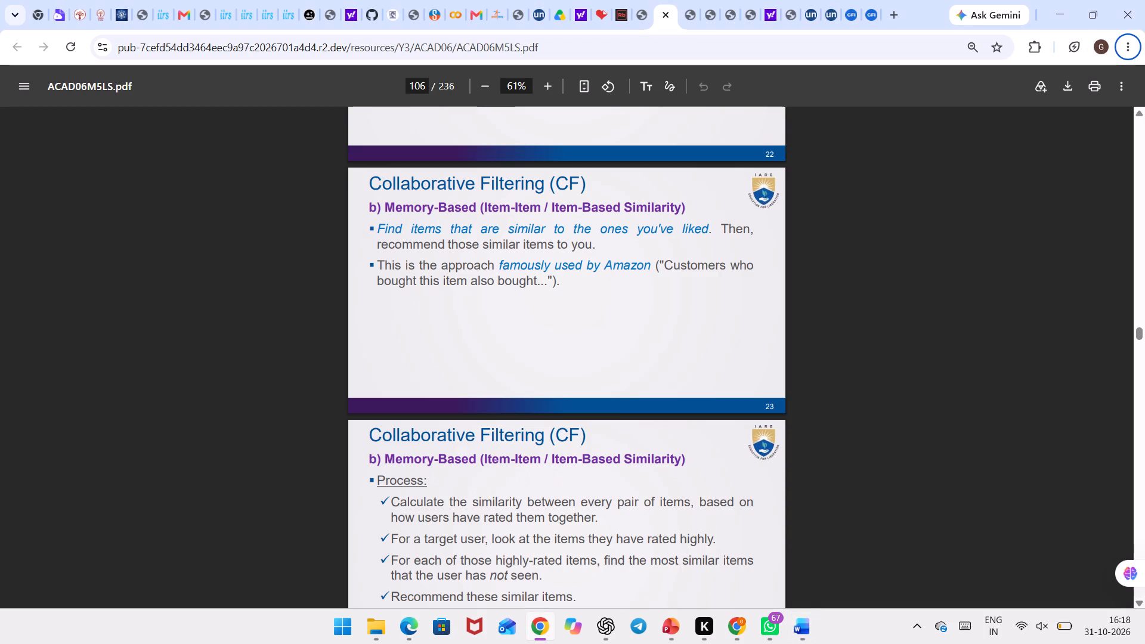
scroll(615, 402, down, 3)
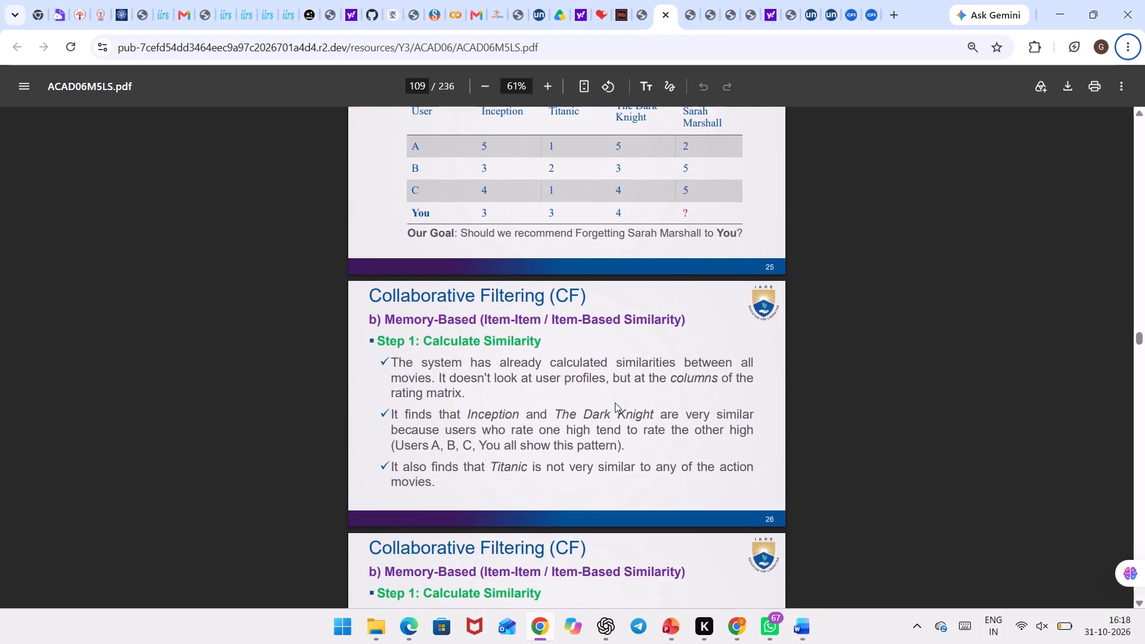
scroll(615, 402, down, 2)
key(Print)
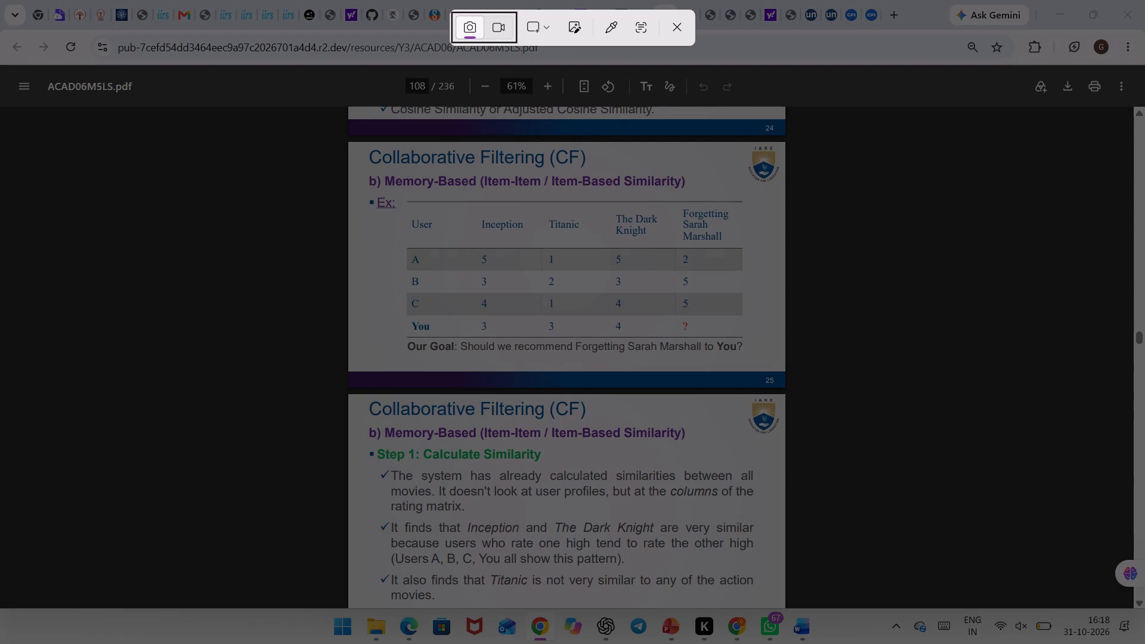
drag(368, 170, 780, 360)
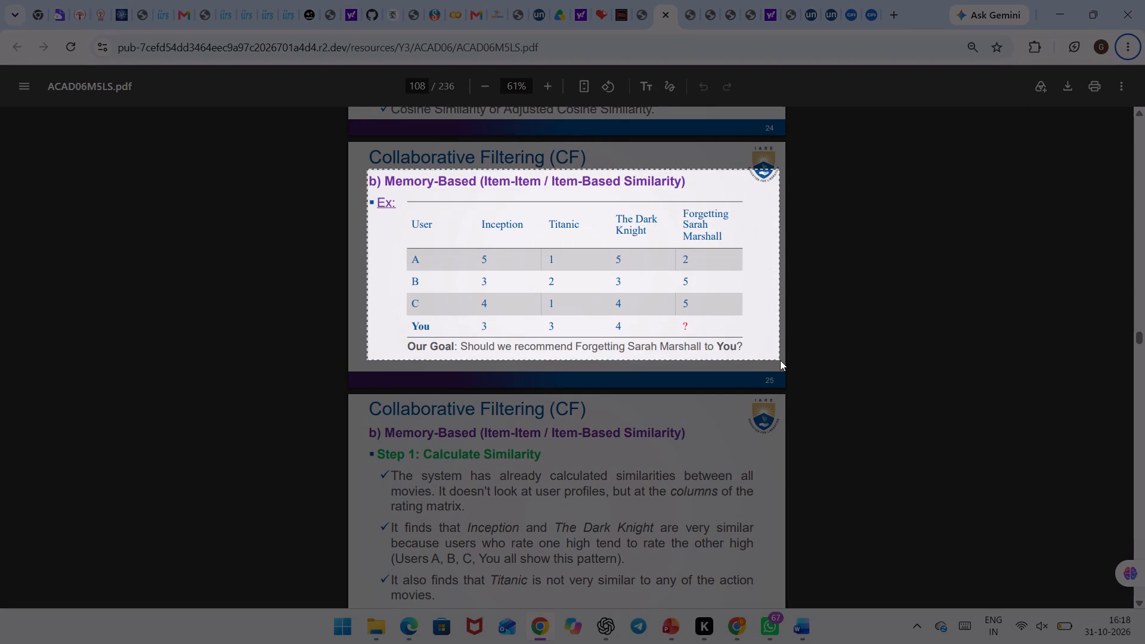
drag(780, 360, 745, 351)
key(alt+Tab)
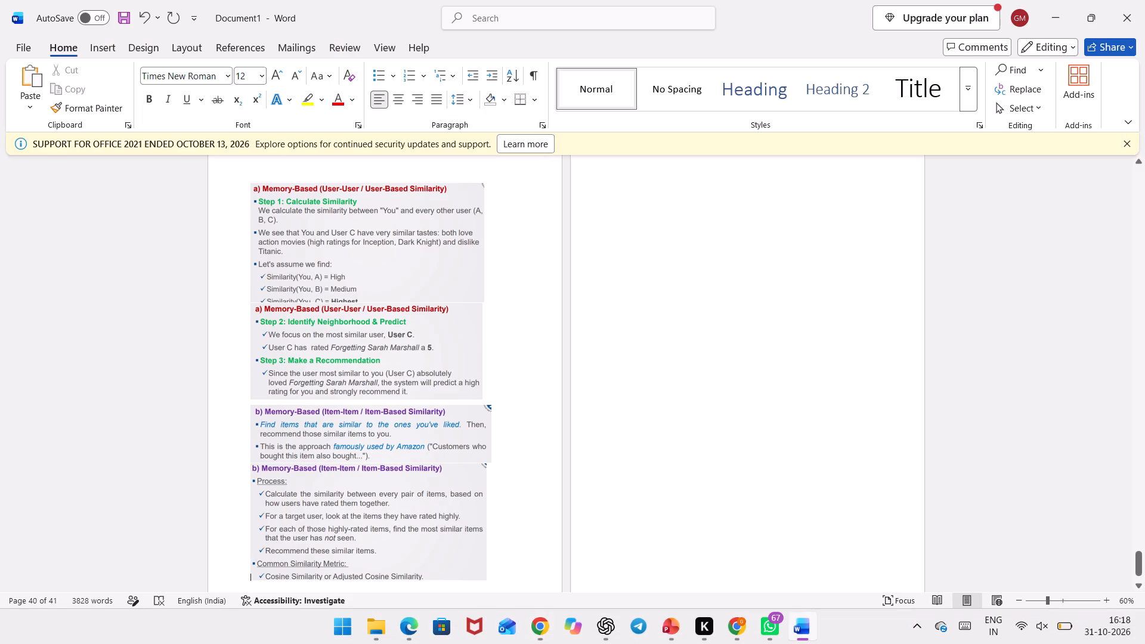
key(ctrl+v)
Capture the slide 26 Step 1: Calculate Similarity text with its Memory-Based (Item-Item) heading, and paste it after the example table in Word.
key(alt+Tab)
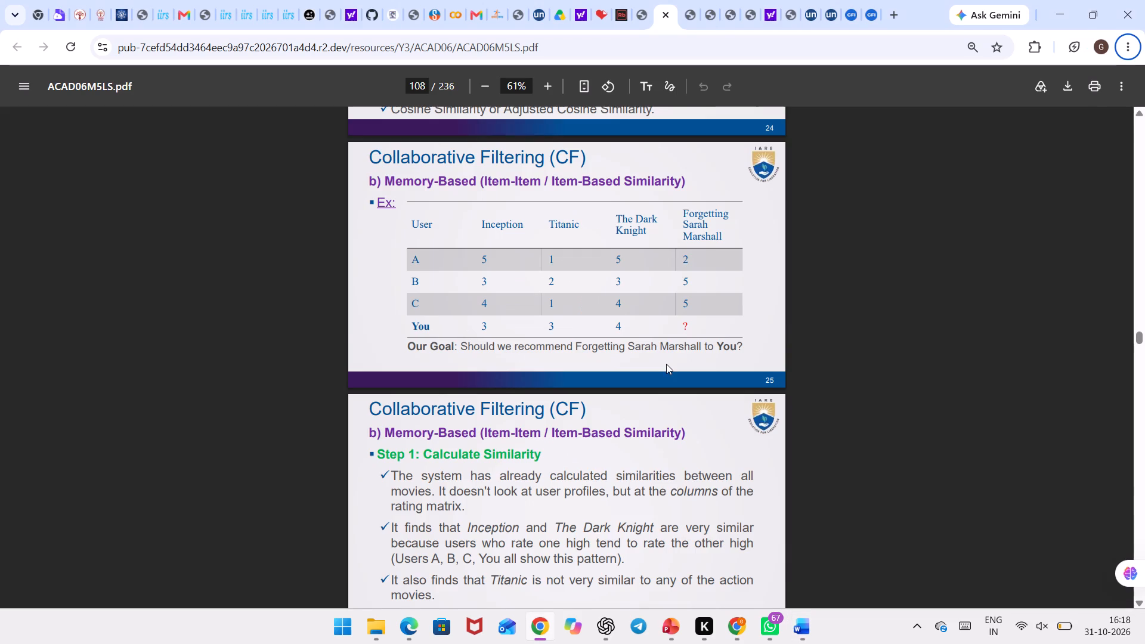
scroll(666, 364, down, 2)
key(Print)
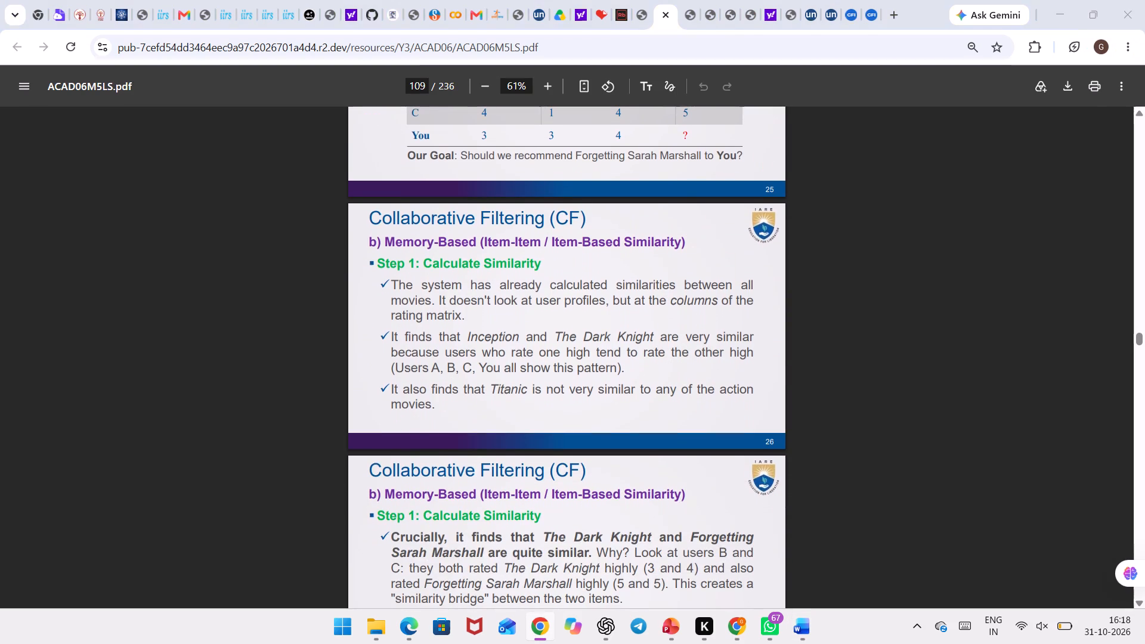
drag(367, 232, 765, 404)
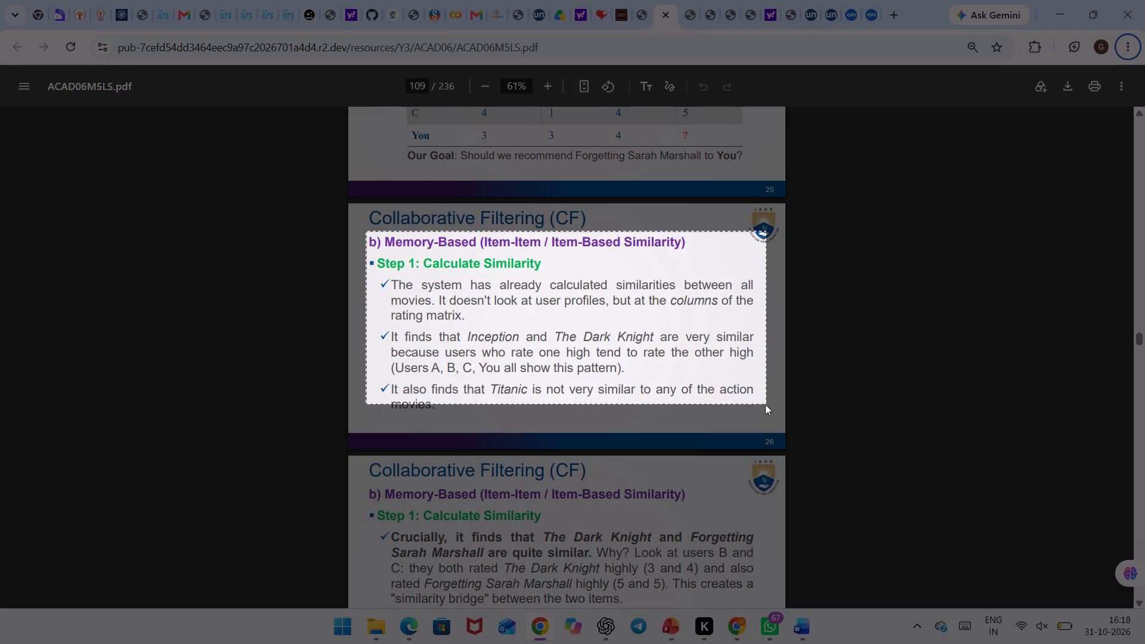
drag(765, 404, 761, 408)
key(alt+Tab)
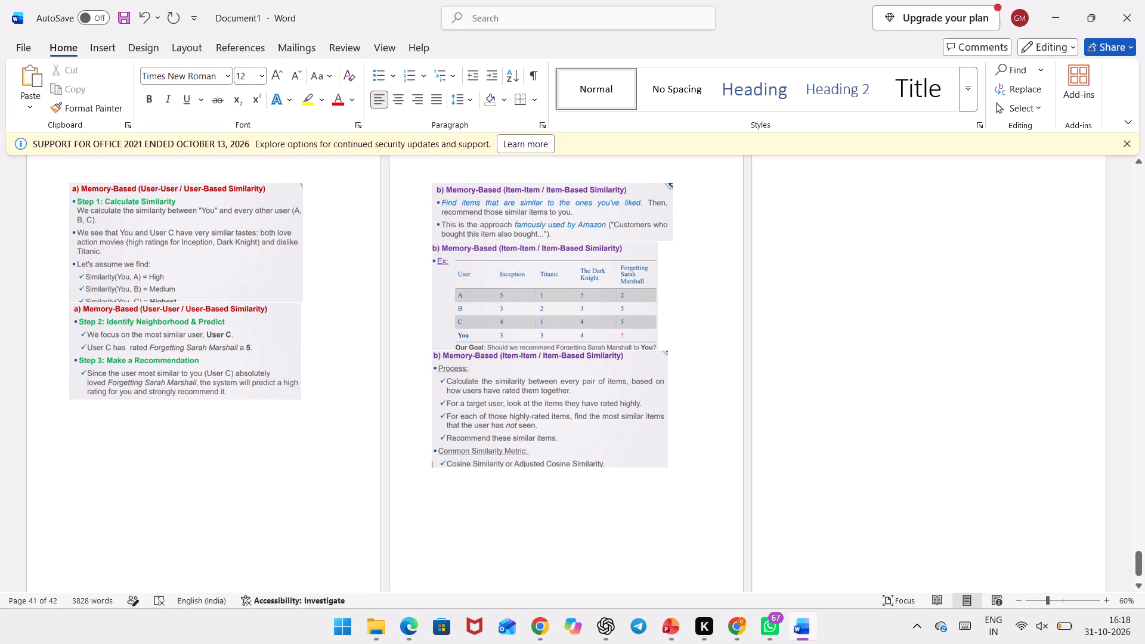
key(ctrl+v)
key(alt+Tab)
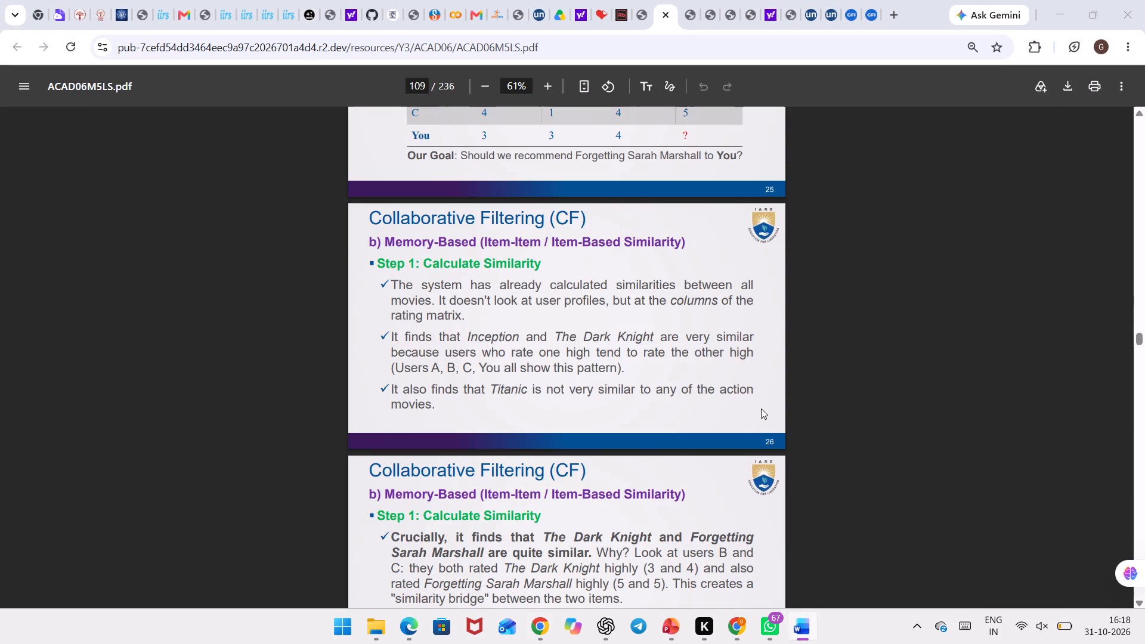
Move the slide 24 Process capture above the slide 26 Step 1: Calculate Similarity capture in Word.
key(alt+Tab)
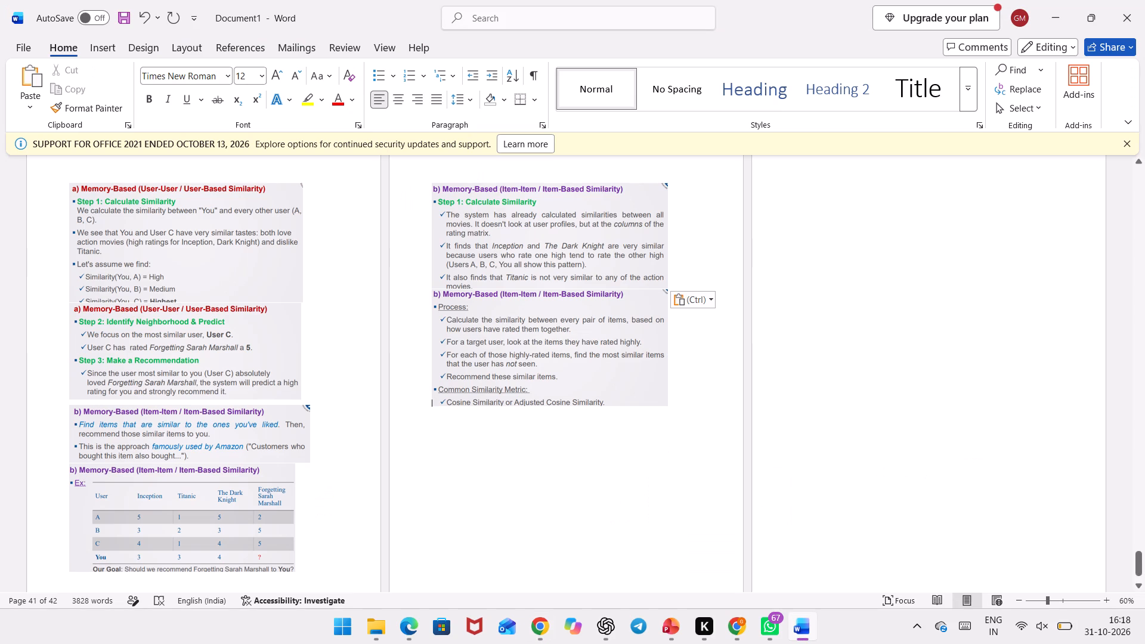
drag(523, 197, 523, 341)
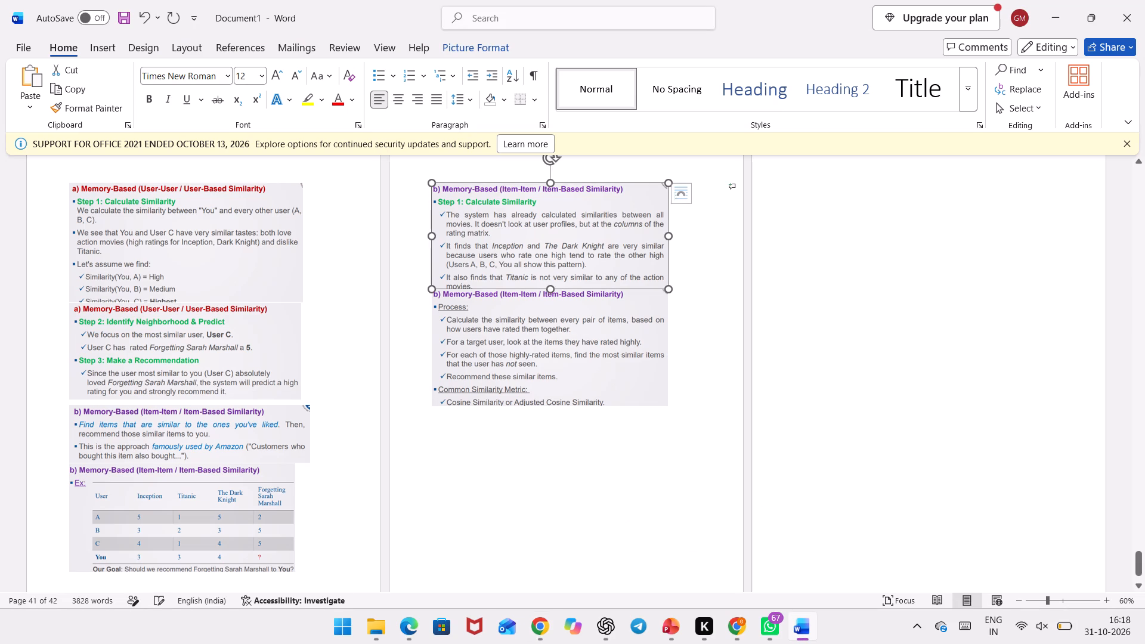
drag(630, 358, 463, 189)
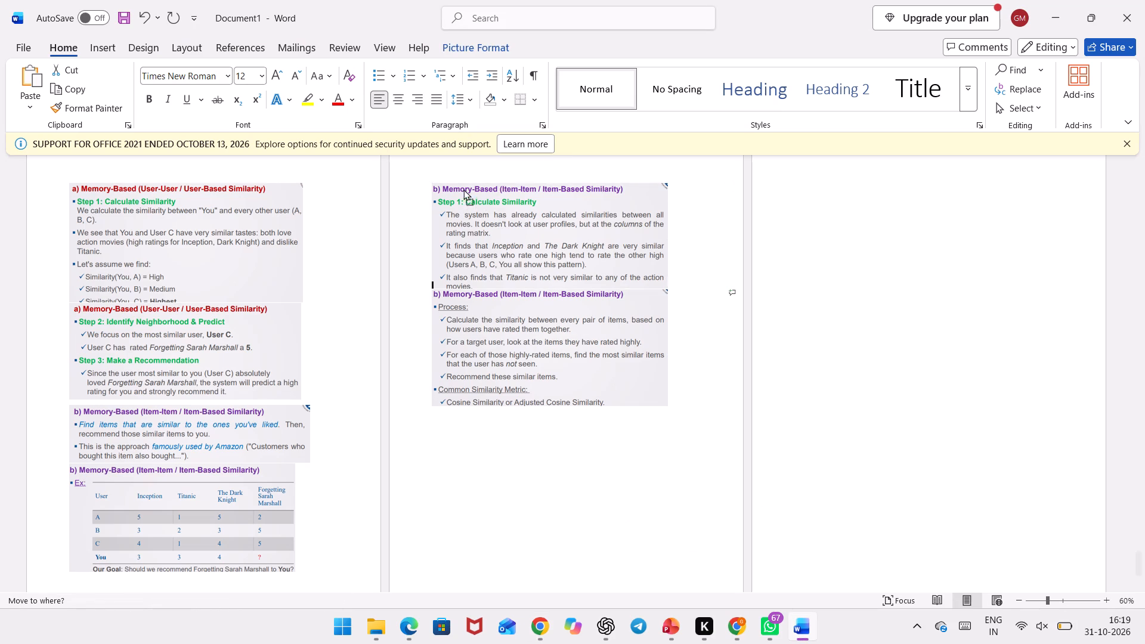
drag(463, 189, 437, 231)
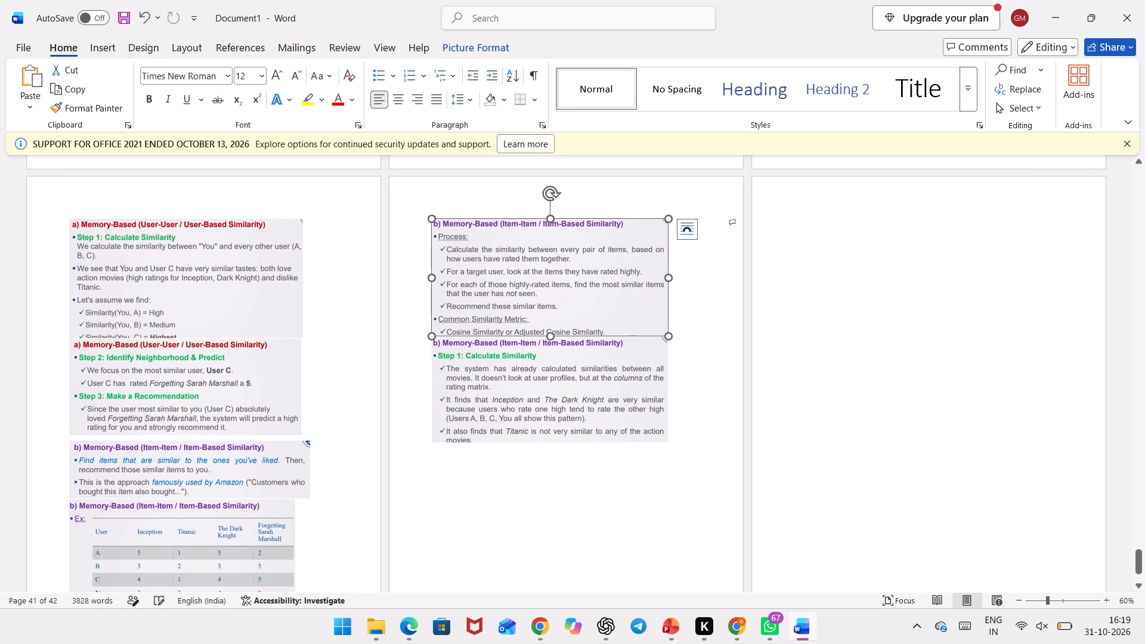
Capture the slide 27 Step 1: Calculate Similarity text about The Dark Knight and Forgetting Sarah Marshall, without the Memory-Based heading.
key(alt+Tab)
scroll(570, 485, down, 1)
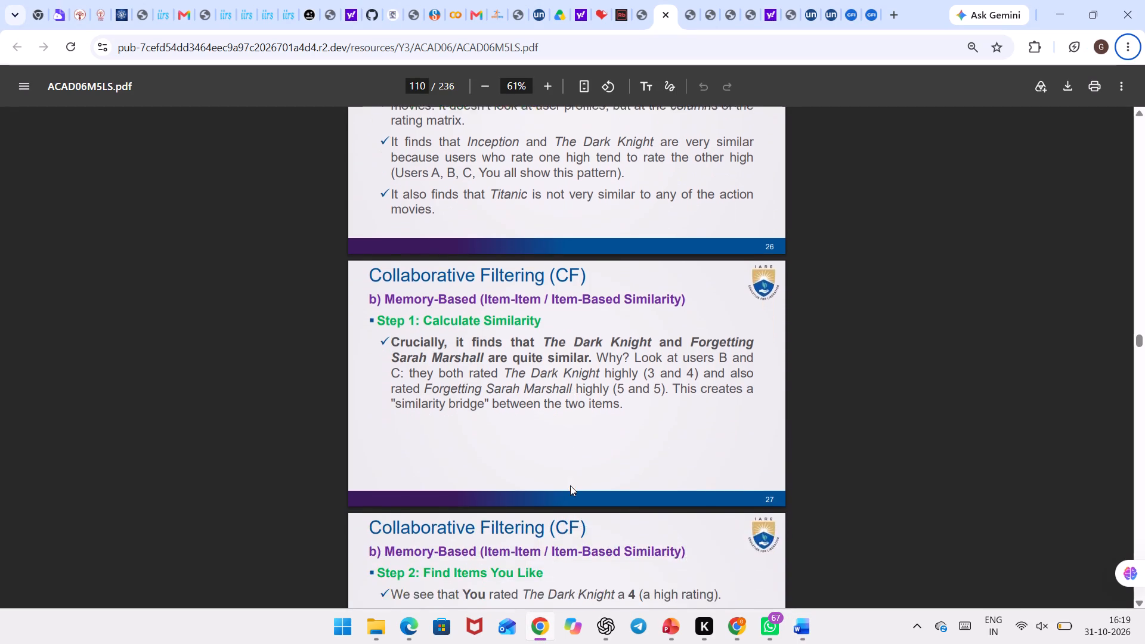
scroll(570, 485, down, 1)
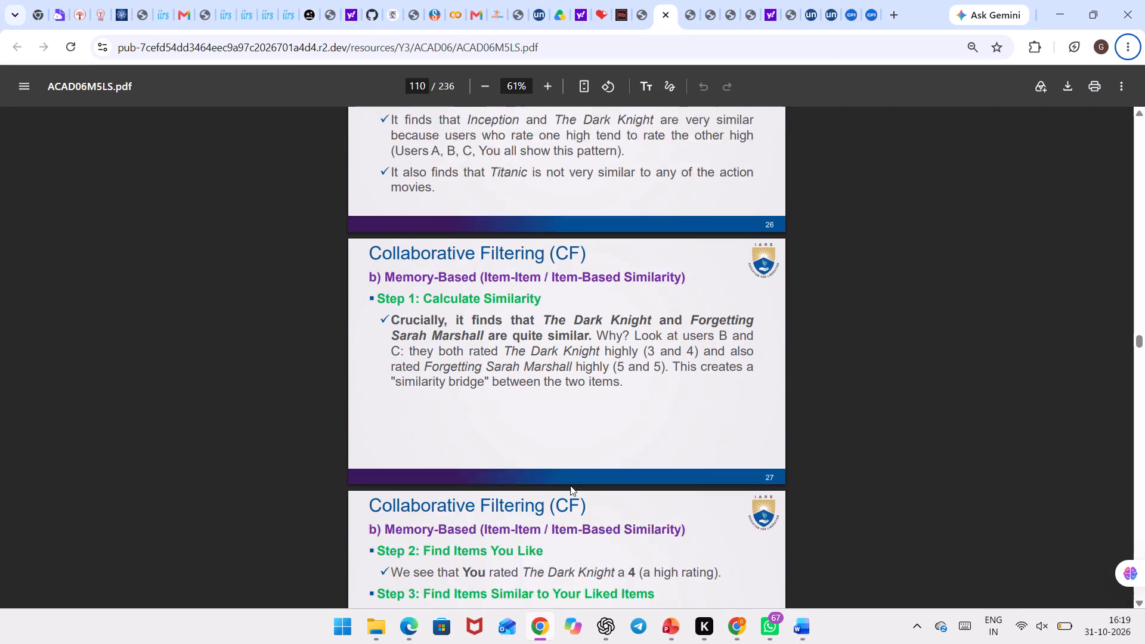
scroll(570, 485, down, 1)
scroll(570, 485, right, 1)
key(Print)
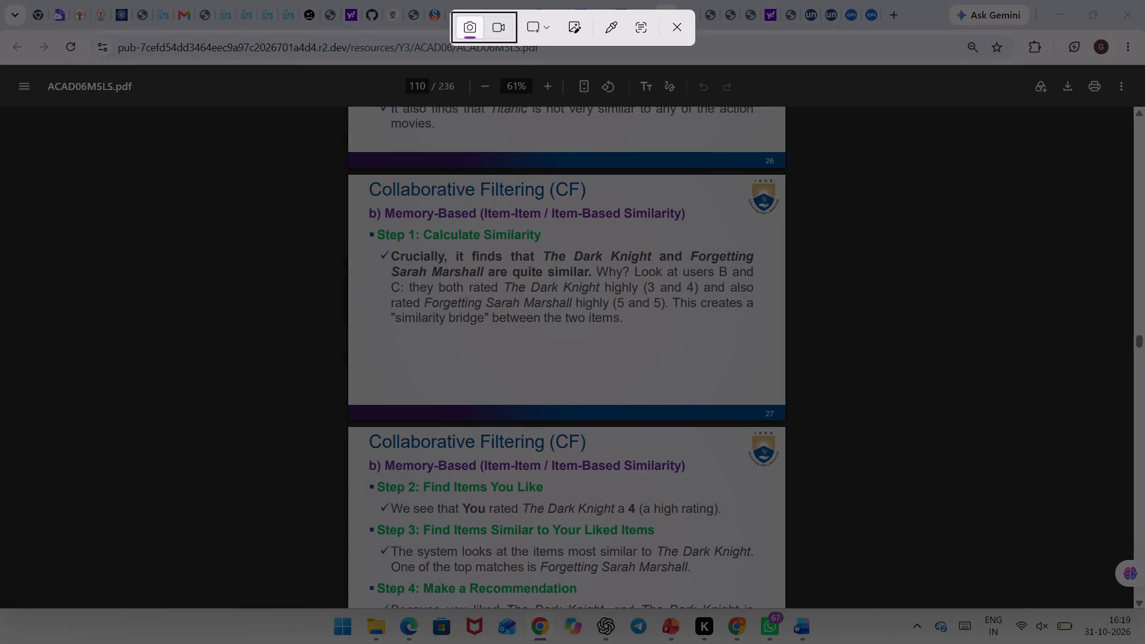
drag(370, 224, 763, 340)
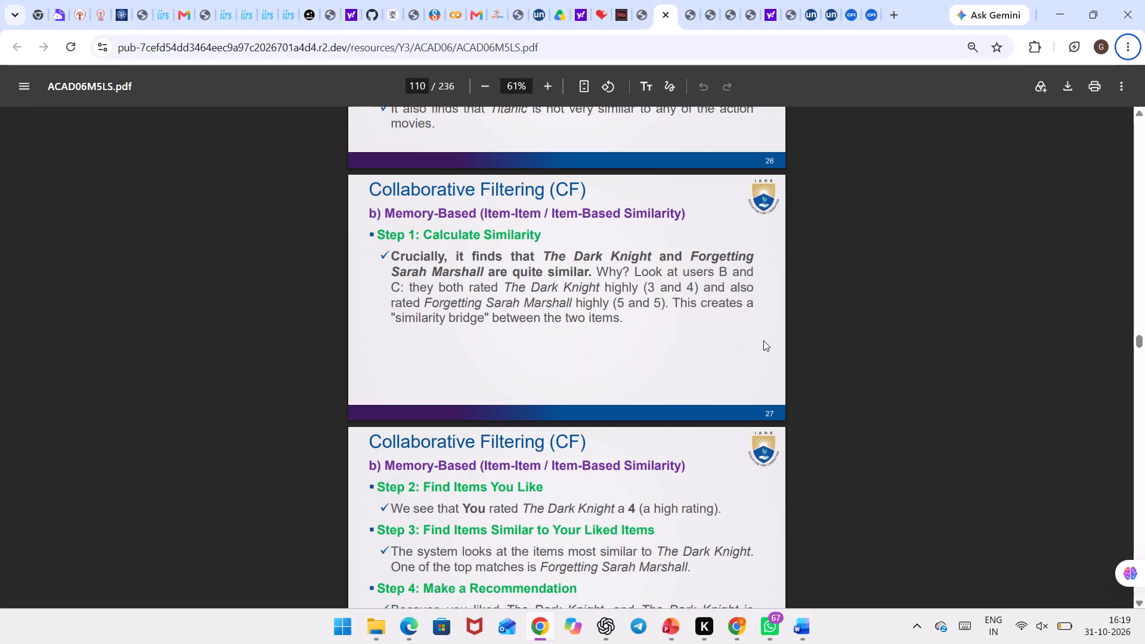
Check the slide order in the PDF and move the slide 25 example table capture between the Process and Step 1 captures in Word.
scroll(763, 340, up, 5)
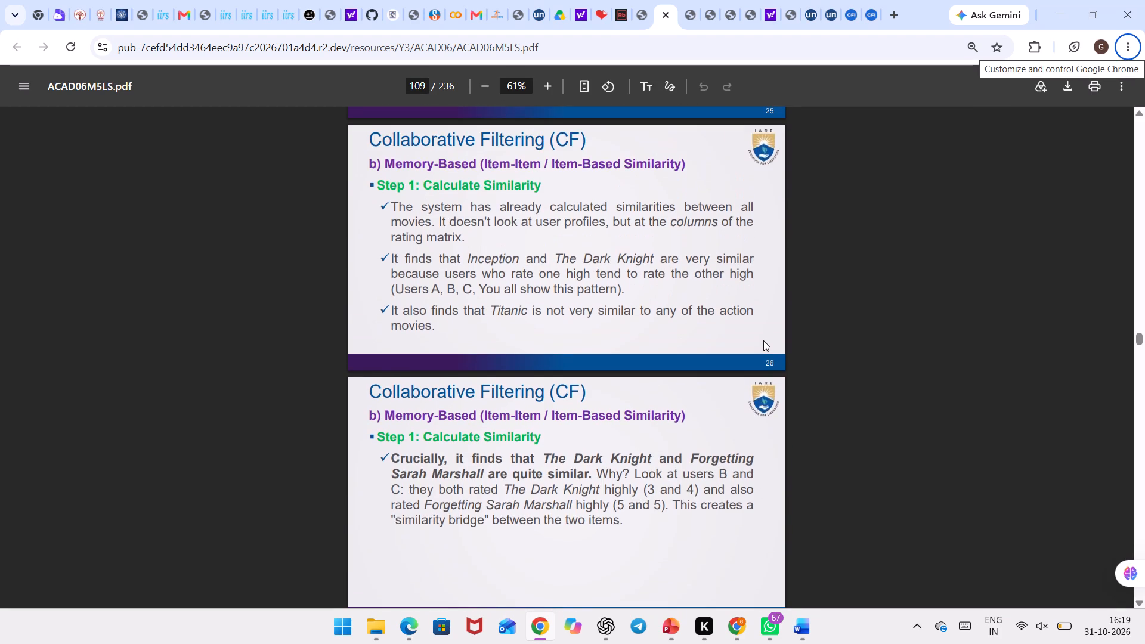
scroll(763, 340, up, 2)
key(alt+Tab)
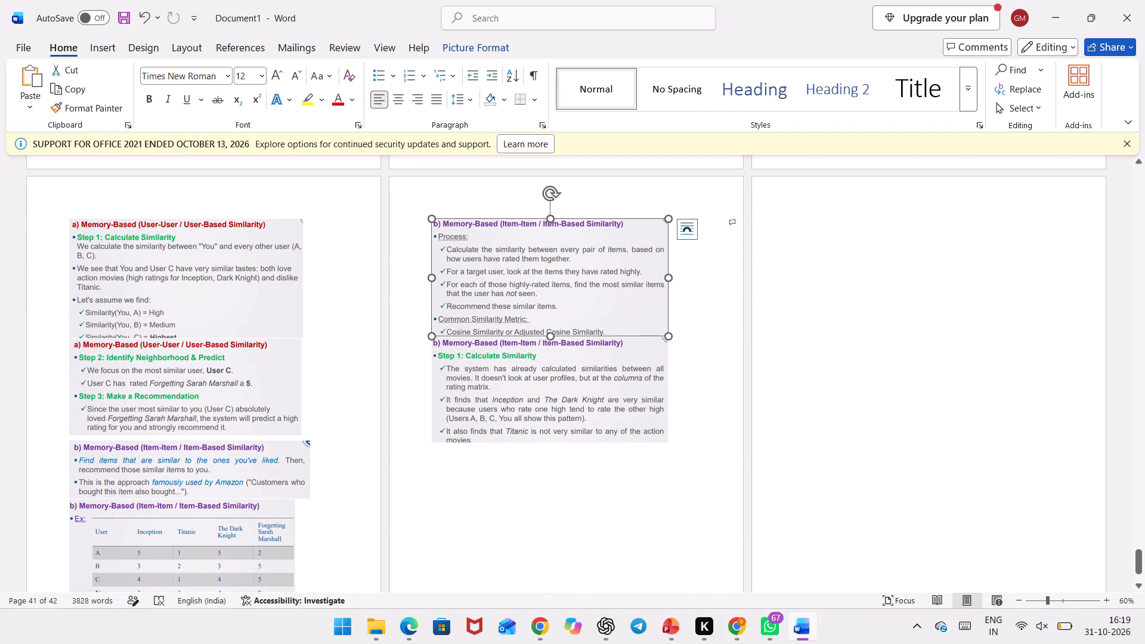
key(alt+Tab)
scroll(667, 276, up, 3)
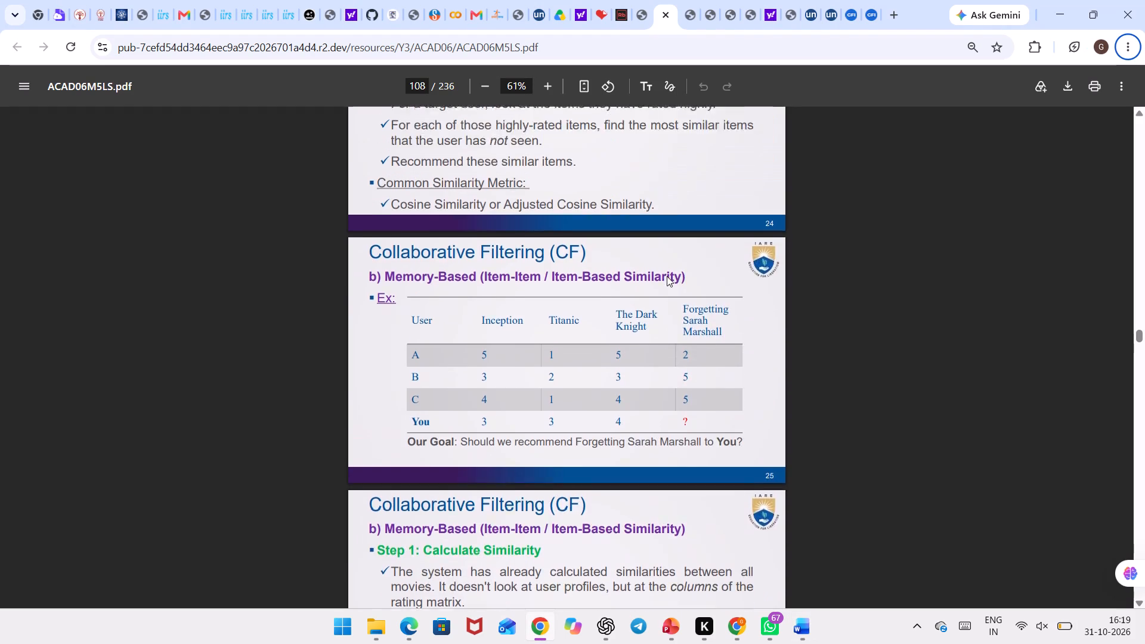
scroll(667, 276, up, 2)
scroll(667, 276, down, 1)
key(alt+Tab)
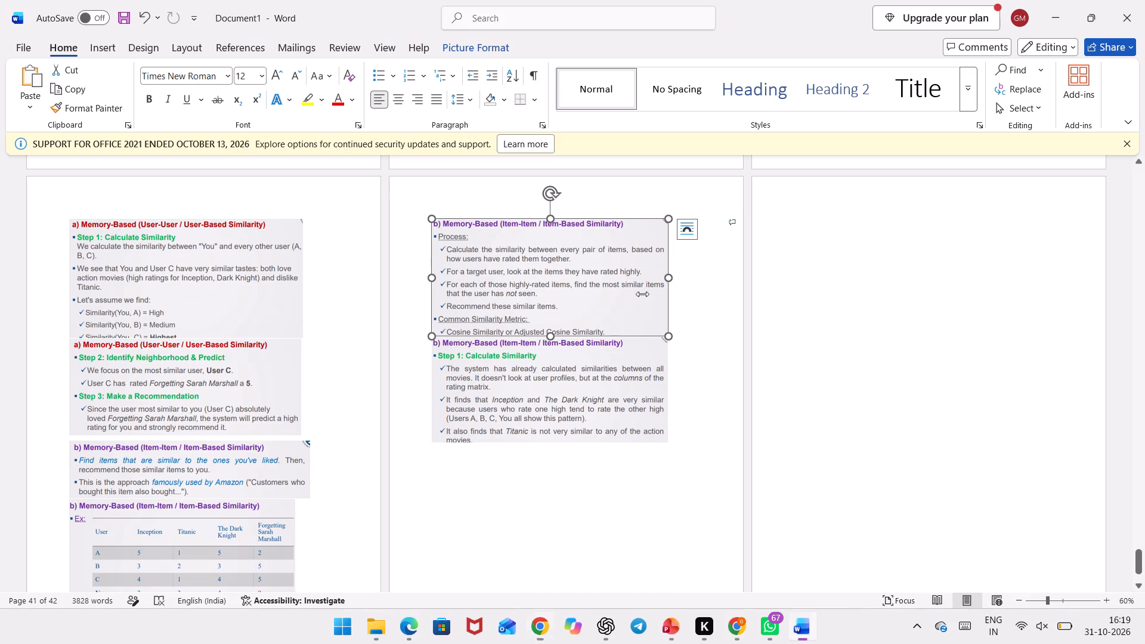
scroll(533, 368, down, 2)
drag(180, 499, 652, 264)
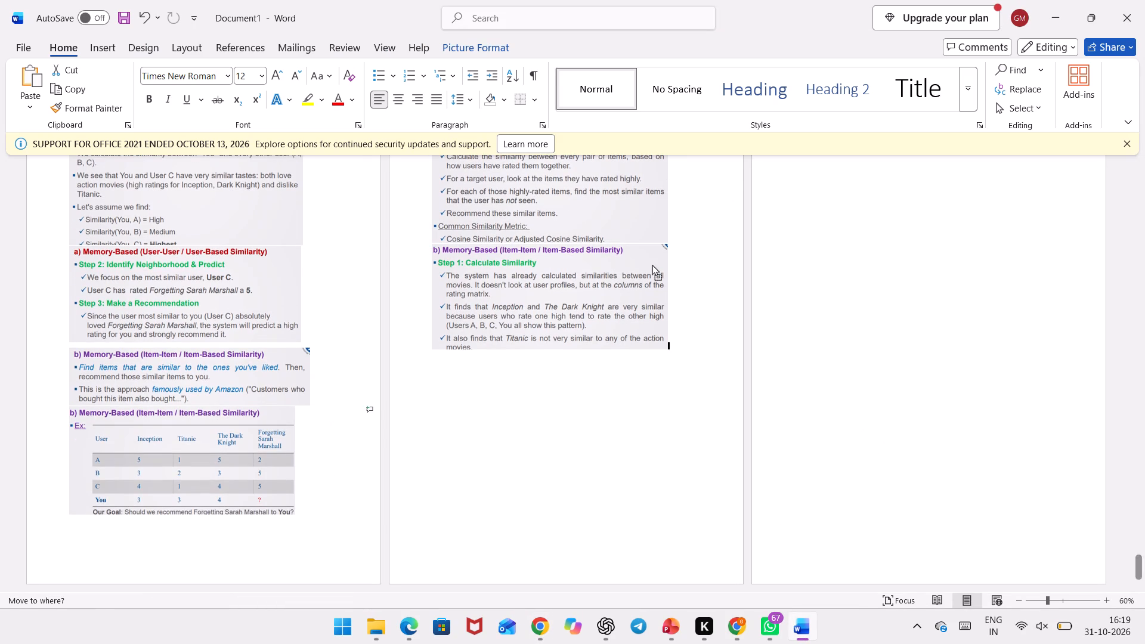
drag(652, 264, 740, 231)
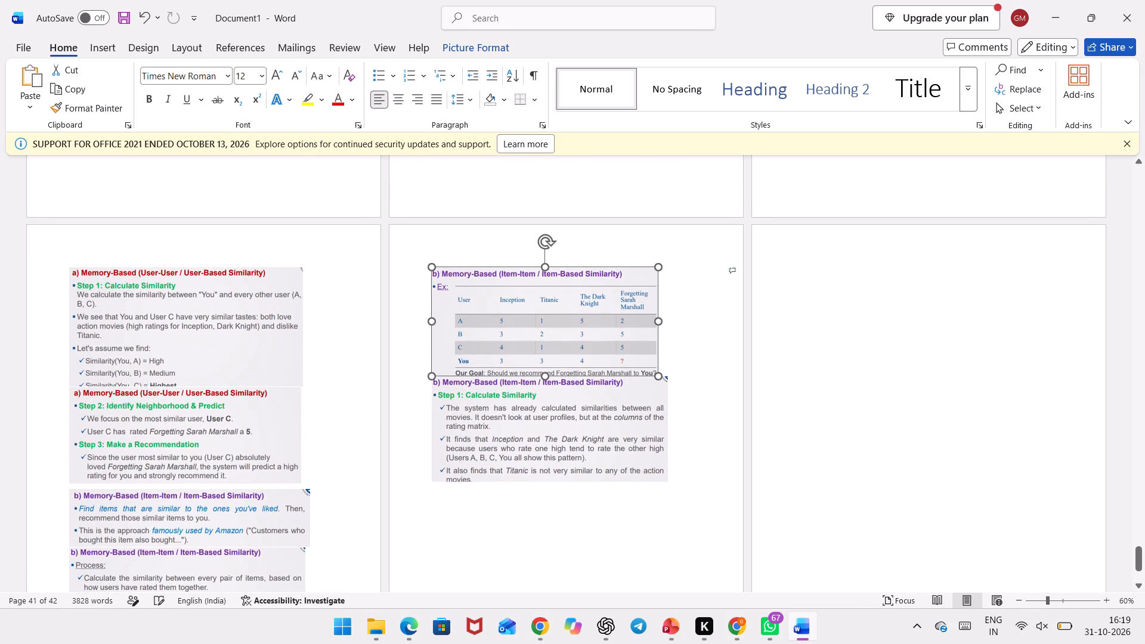
Paste the slide 27 capture on a new line below the slide 26 Step 1: Calculate Similarity capture.
scroll(468, 469, down, 1)
click(680, 377)
key(Return)
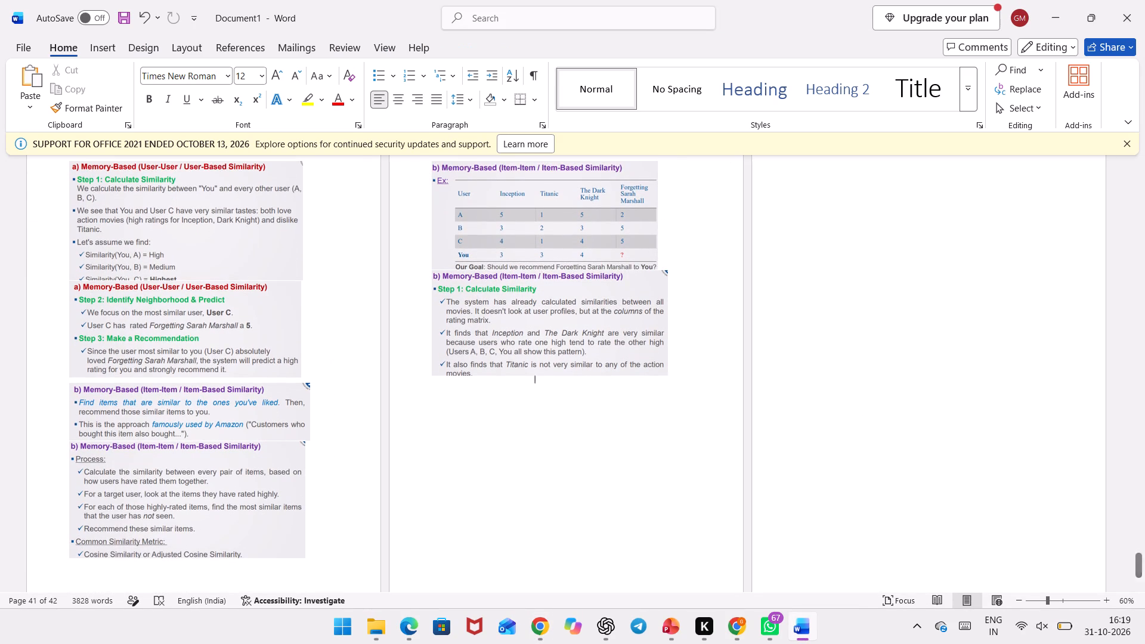
key(ctrl+v)
Capture slide 28's Steps 2 to 4 with the Memory-Based (Item-Item) heading, and paste it below the slide 27 capture in Word.
key(alt+Tab)
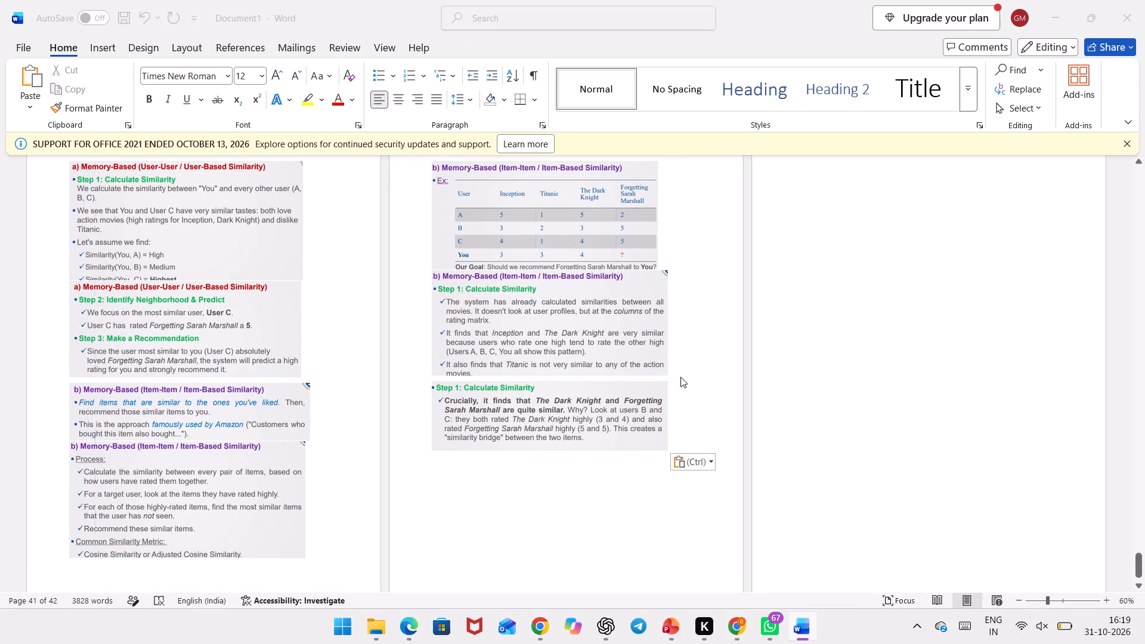
scroll(598, 428, down, 5)
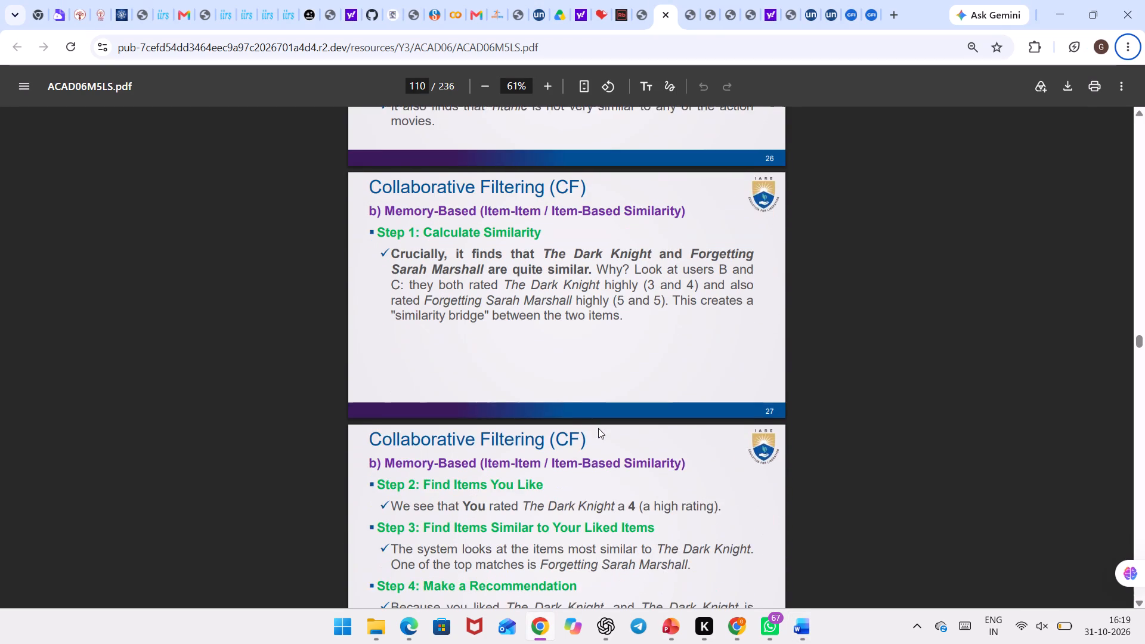
scroll(598, 428, down, 3)
key(Print)
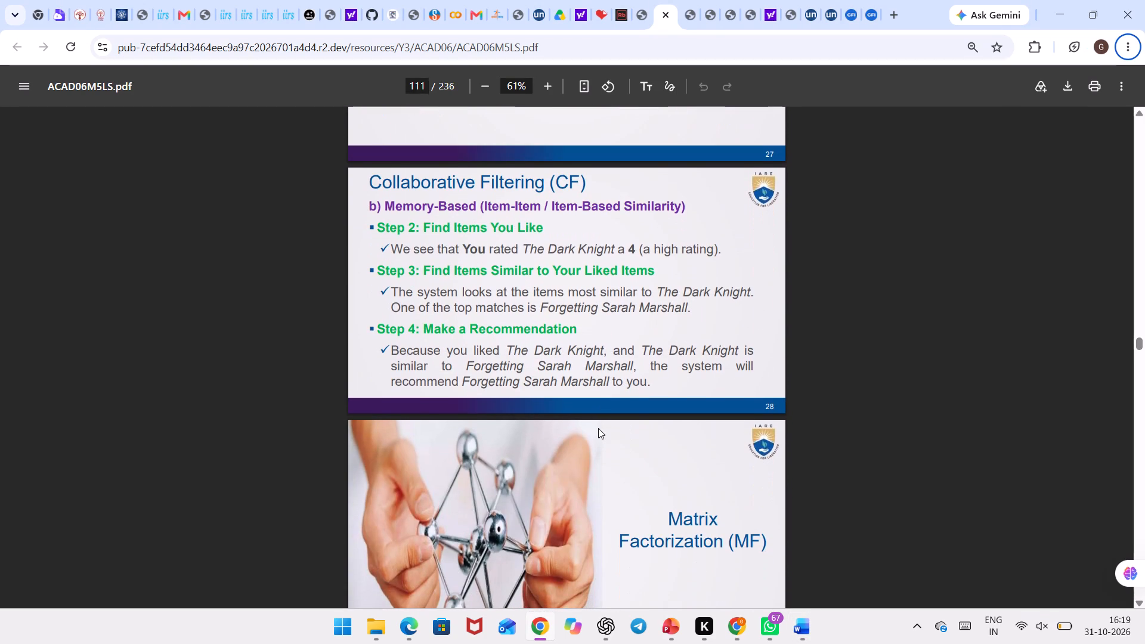
drag(364, 197, 380, 203)
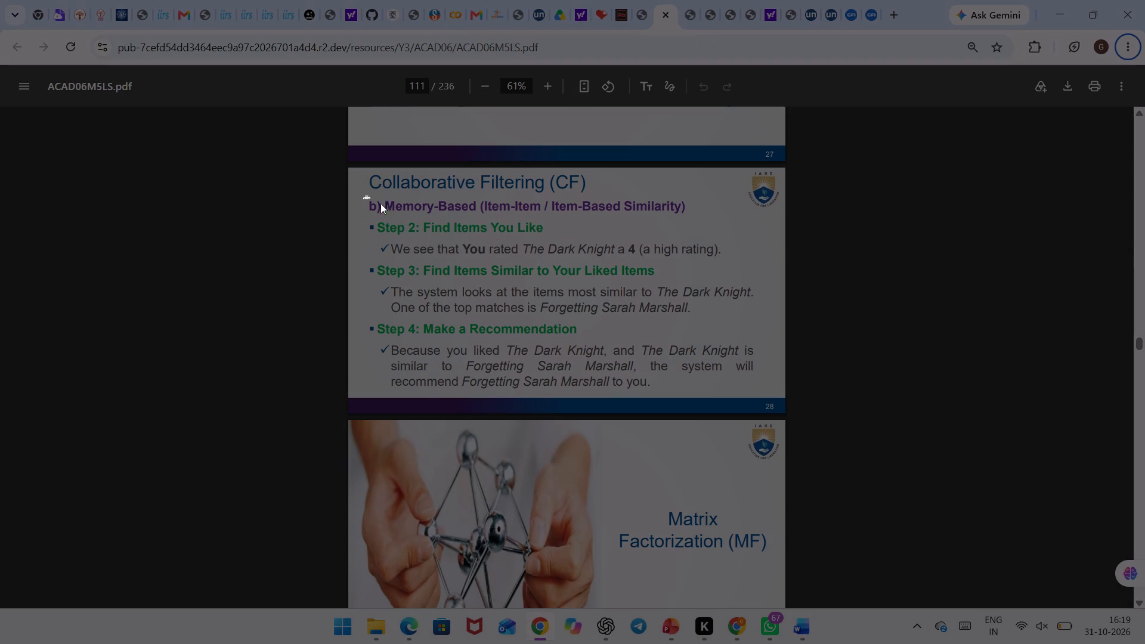
drag(380, 203, 769, 395)
key(alt+Tab)
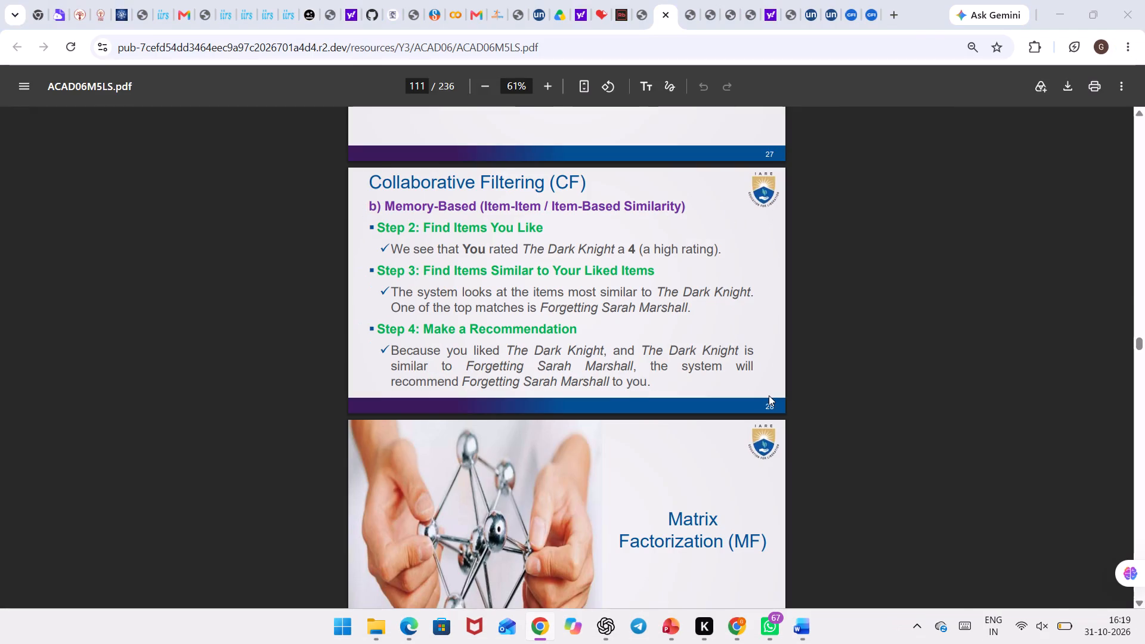
key(ctrl+v)
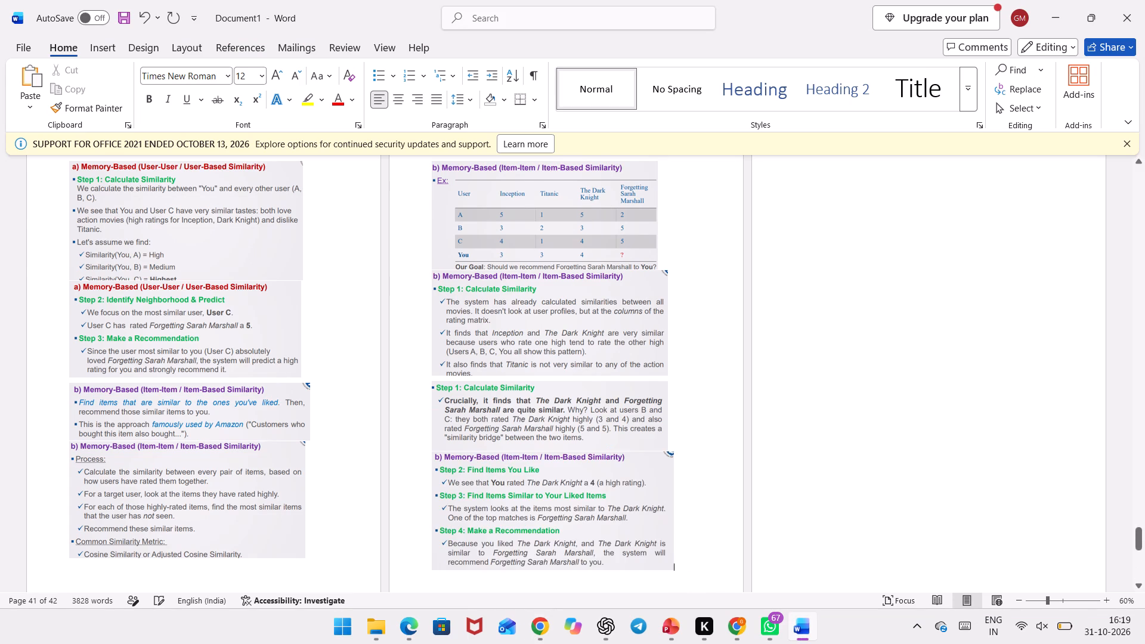
Resize the "For example, if two users A and B" capture in Word, making it shorter and wider.
scroll(504, 349, up, 4)
scroll(589, 373, up, 2)
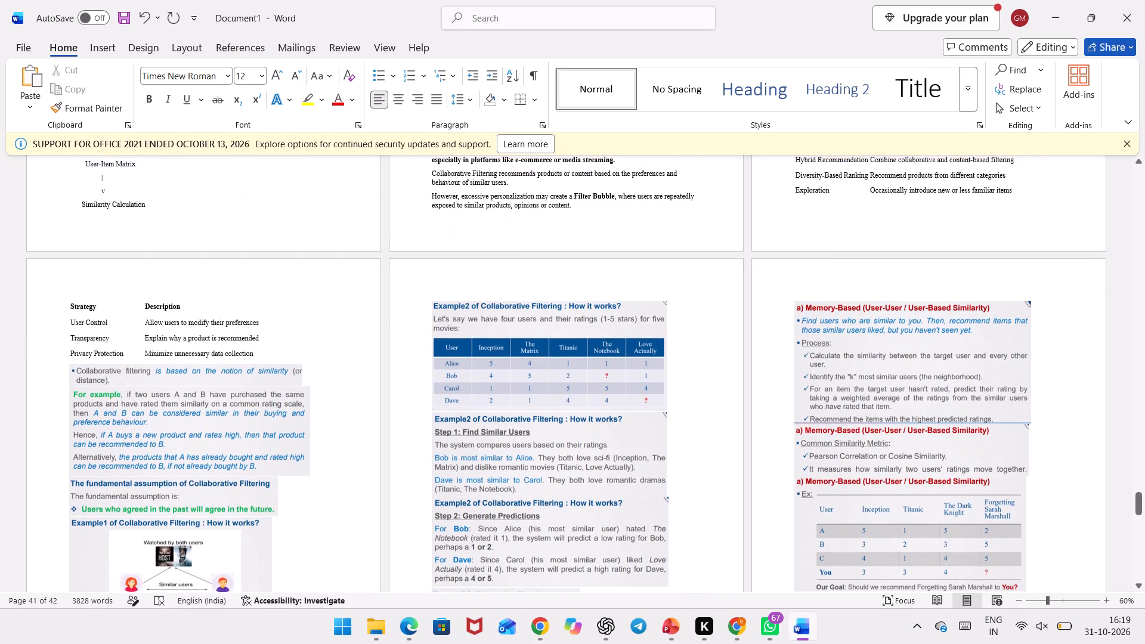
click(174, 409)
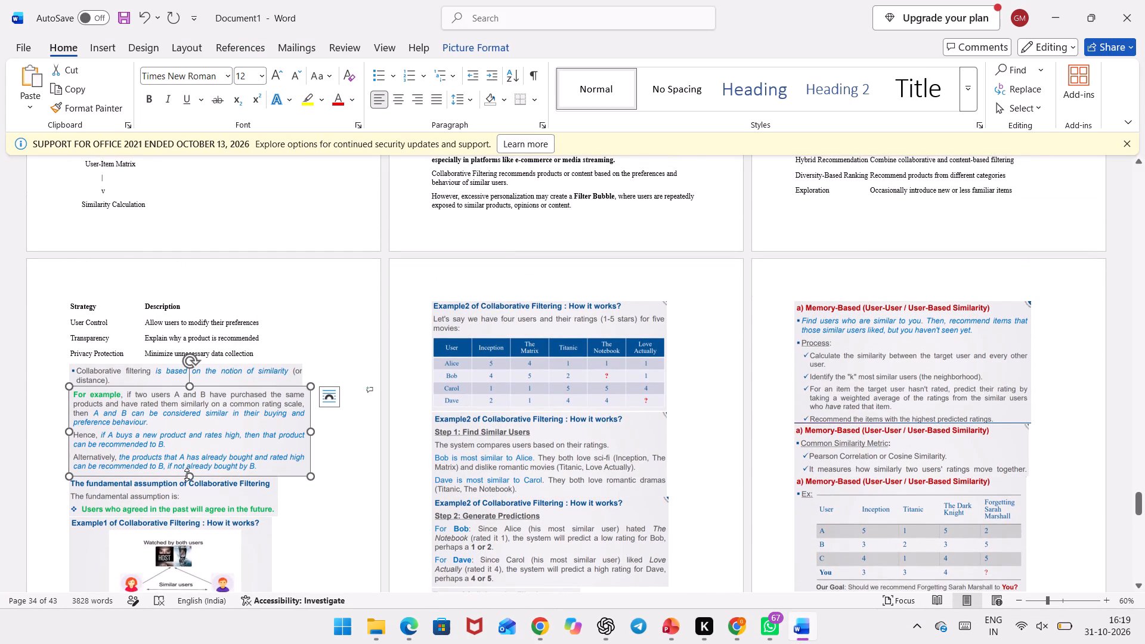
drag(187, 473, 226, 458)
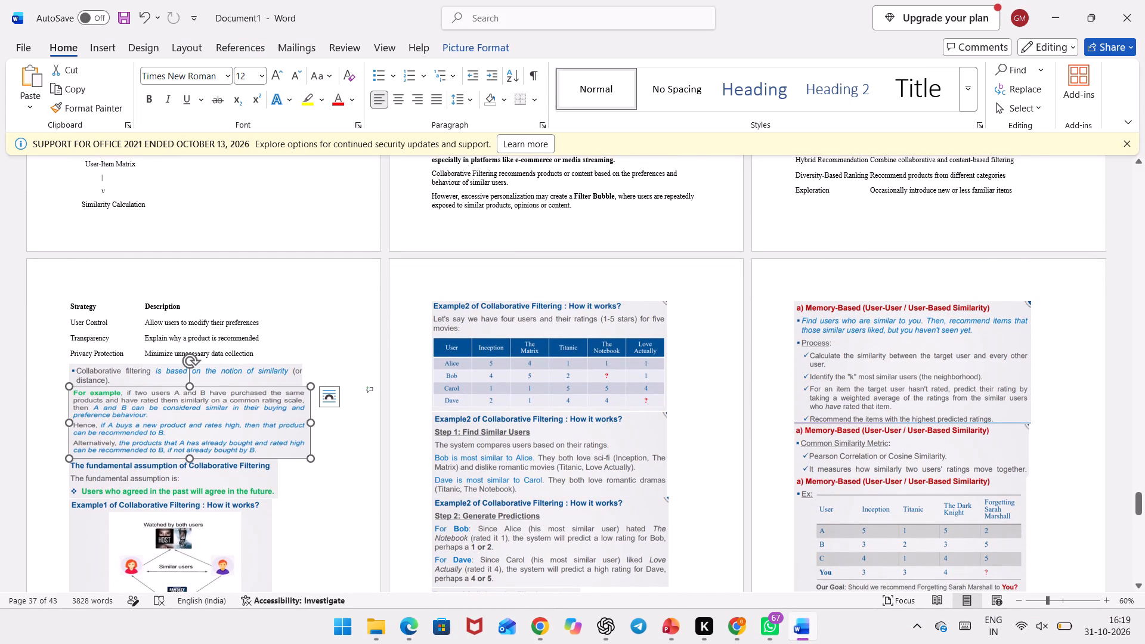
drag(312, 422, 339, 425)
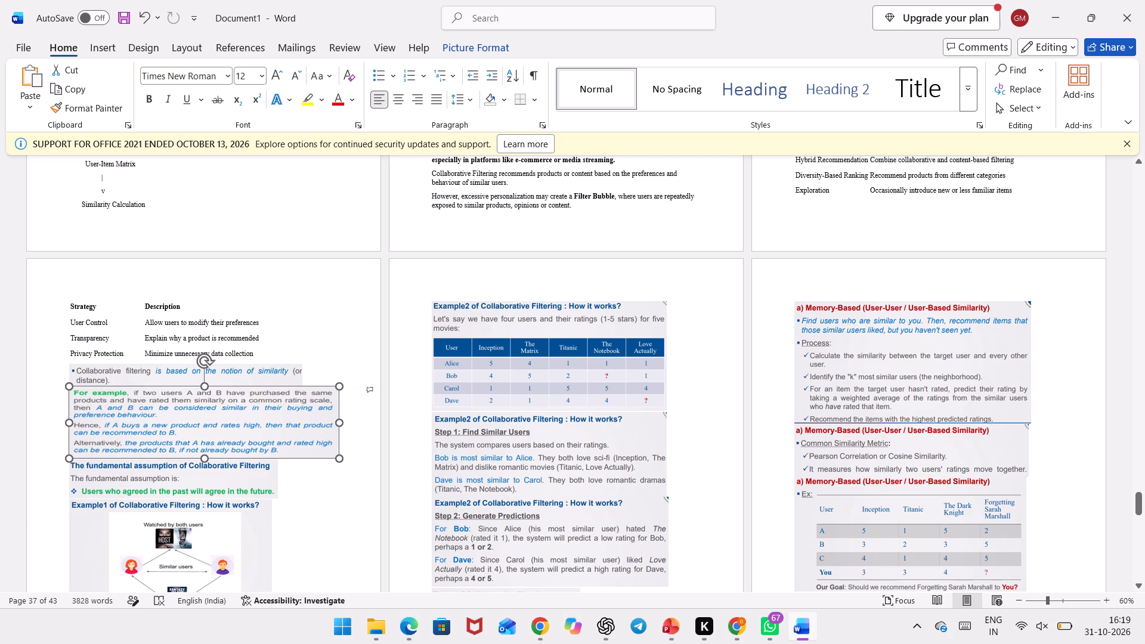
Widen the fundamental assumption of Collaborative Filtering capture nearly to the page margin and reduce its height slightly.
click(227, 478)
drag(280, 477, 345, 476)
drag(208, 495, 224, 483)
drag(224, 483, 212, 483)
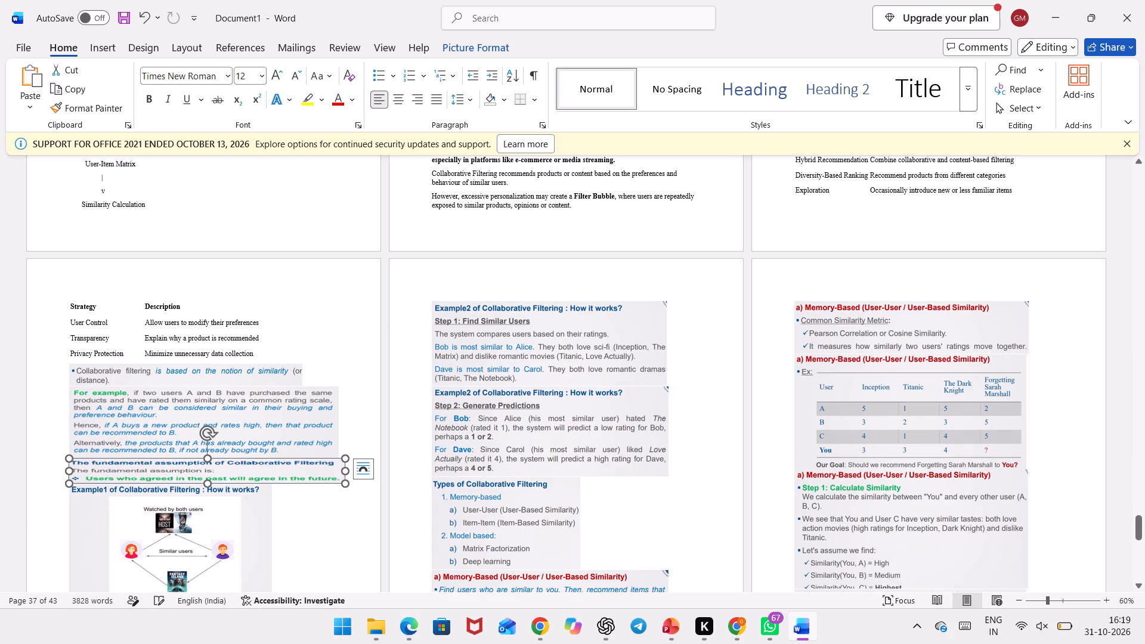
drag(206, 482, 206, 488)
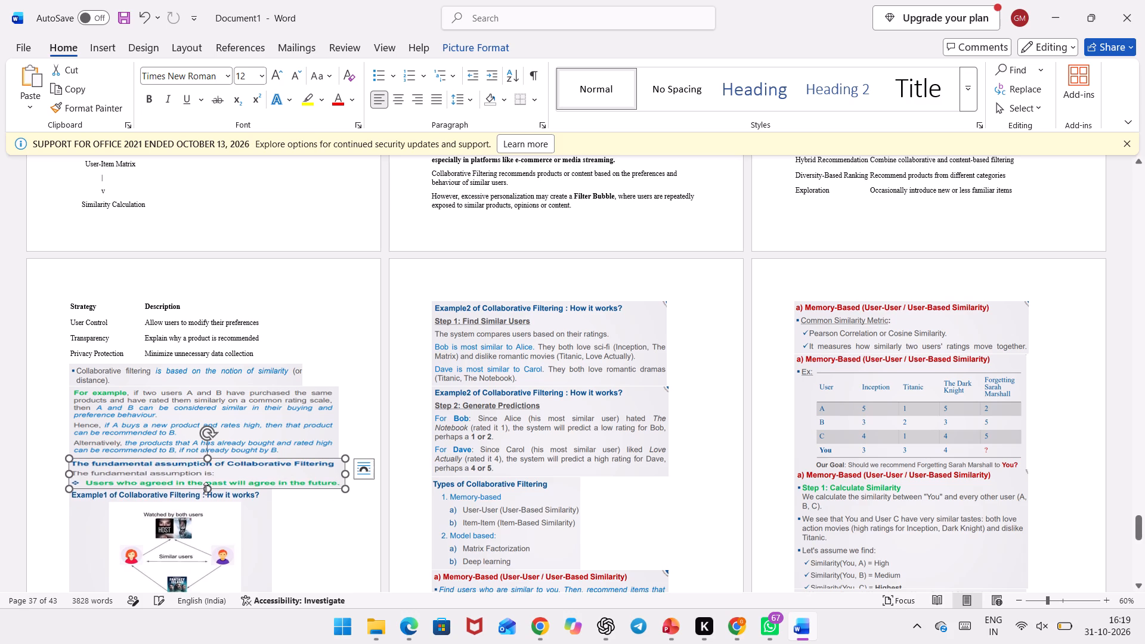
Widen the Example2 Step 1: Find Similar Users capture toward the page's right margin.
scroll(206, 488, down, 2)
click(568, 252)
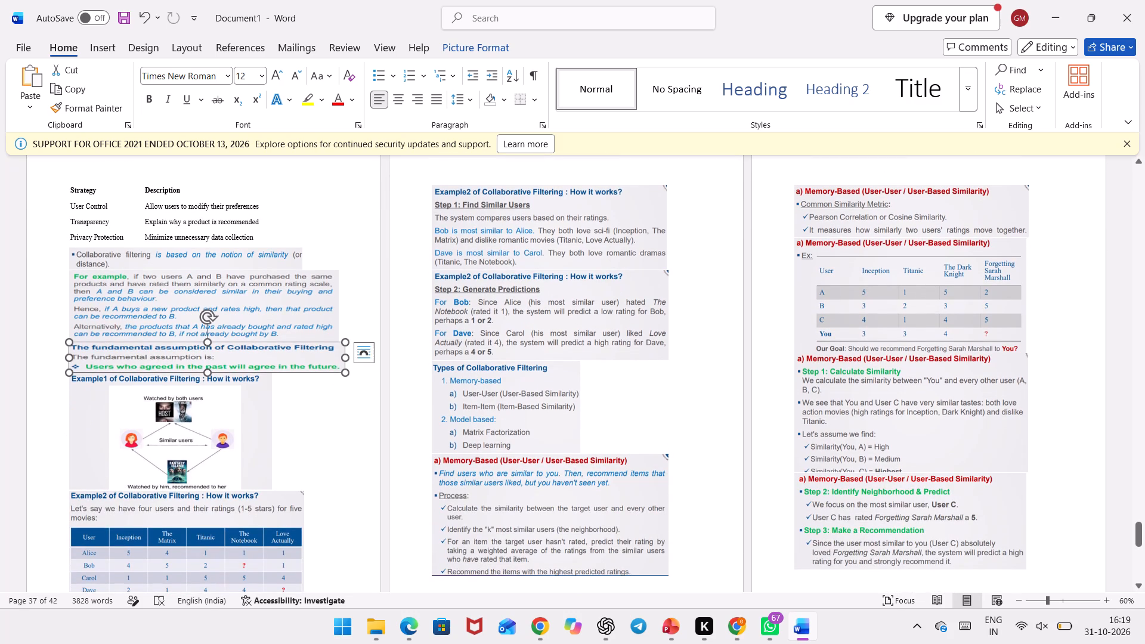
drag(672, 224, 704, 218)
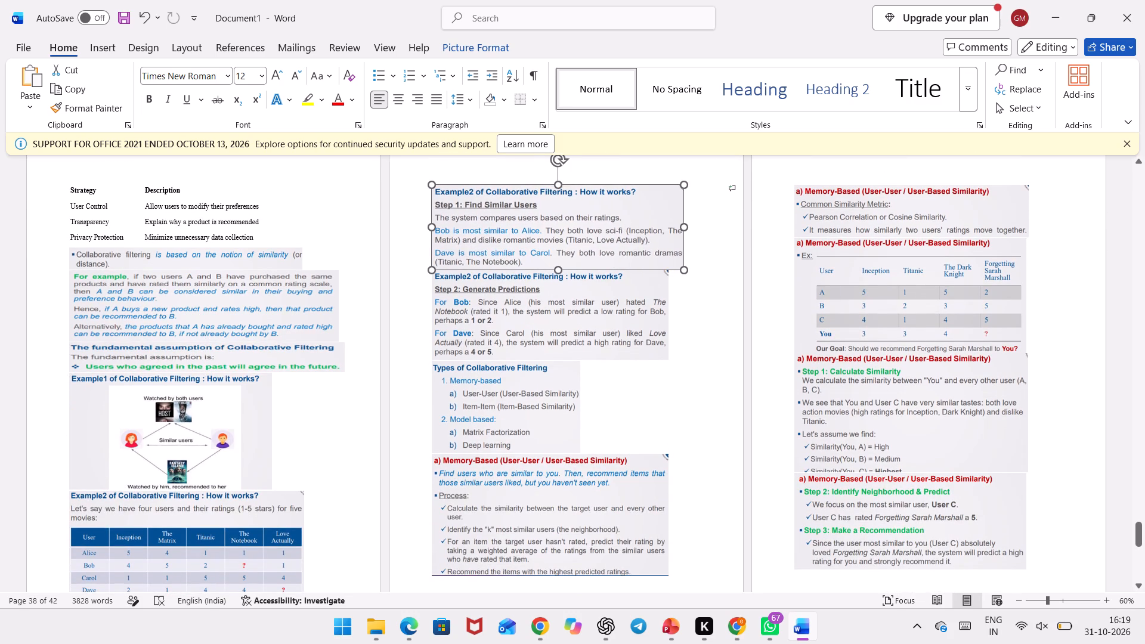
drag(704, 218, 705, 218)
click(572, 290)
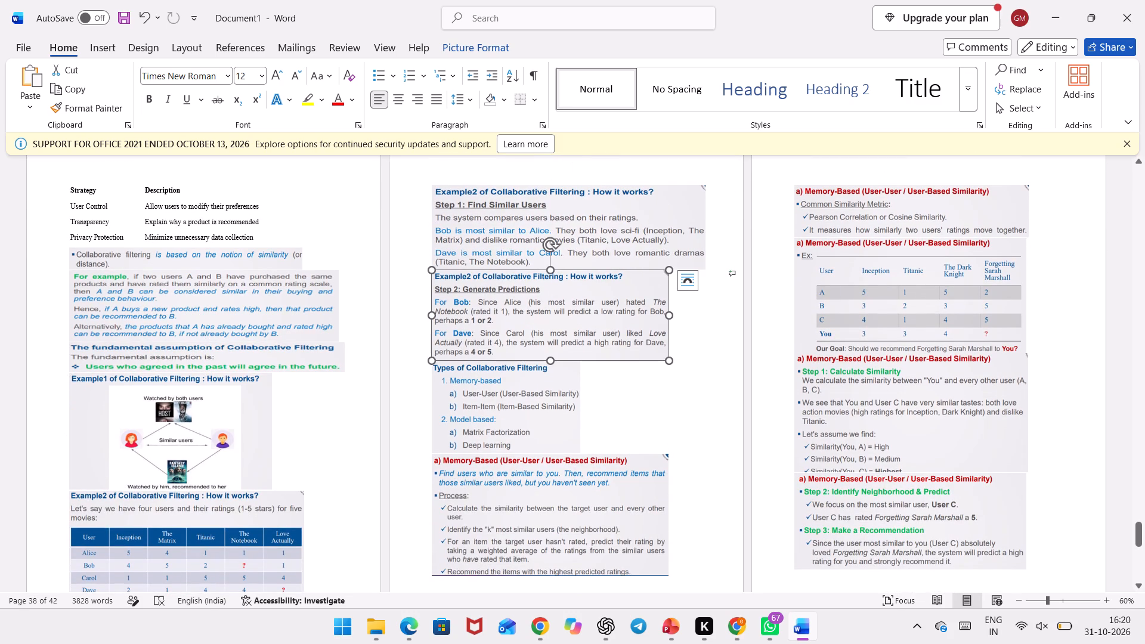
Resize the Memory-Based (Item-Item) description capture that mentions Amazon, making it wider and shorter.
scroll(753, 321, down, 2)
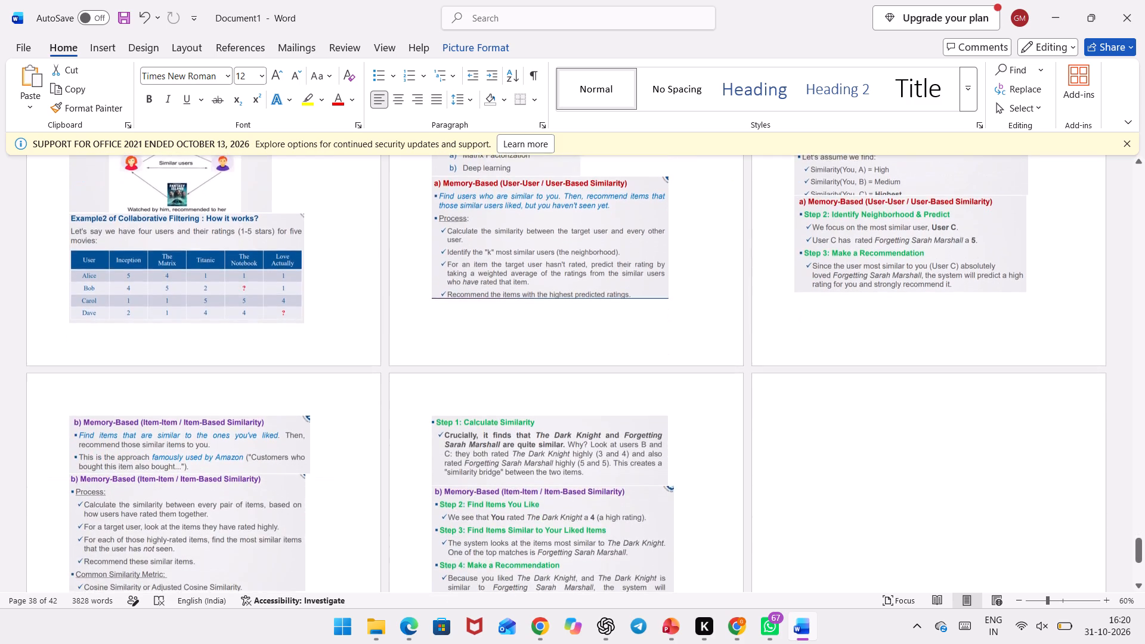
scroll(753, 321, down, 5)
scroll(646, 392, up, 1)
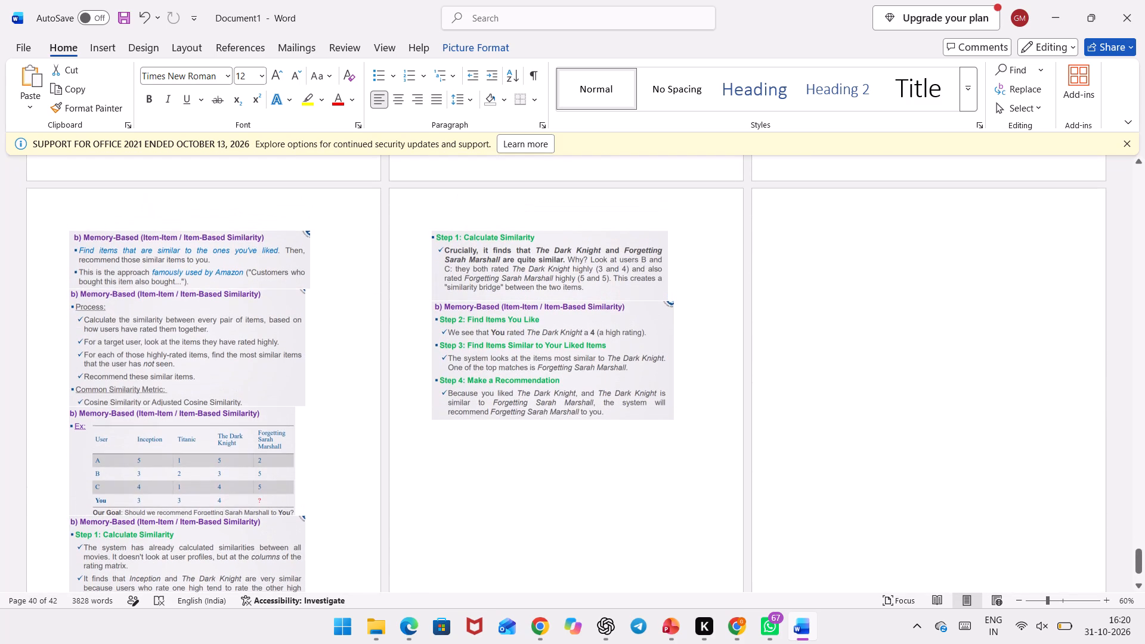
click(301, 256)
drag(307, 258, 348, 255)
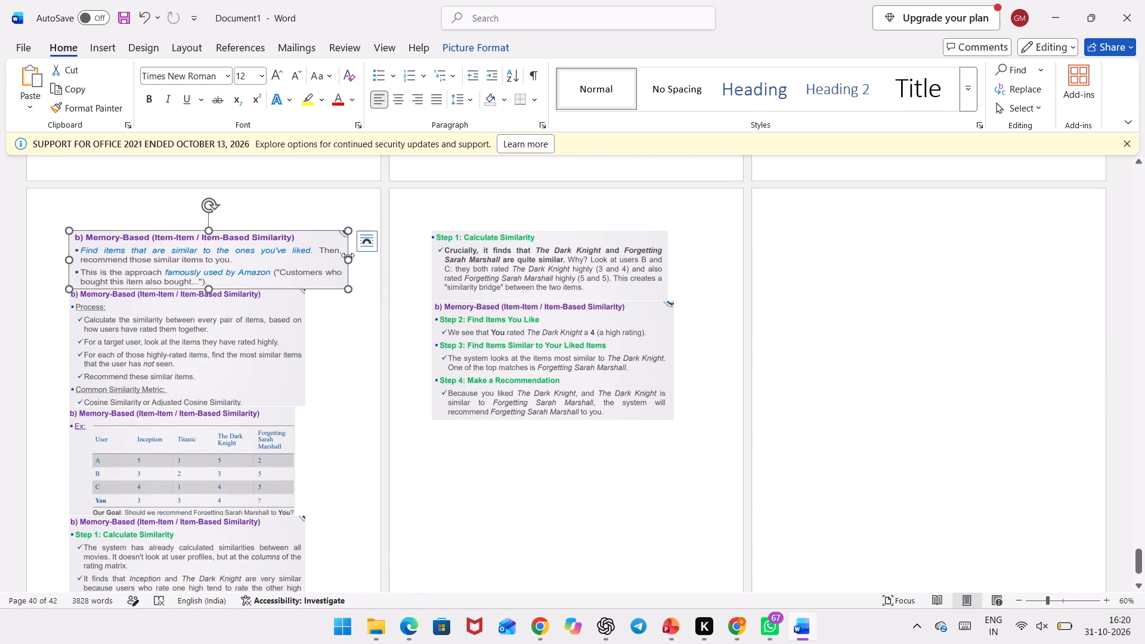
drag(206, 284, 221, 267)
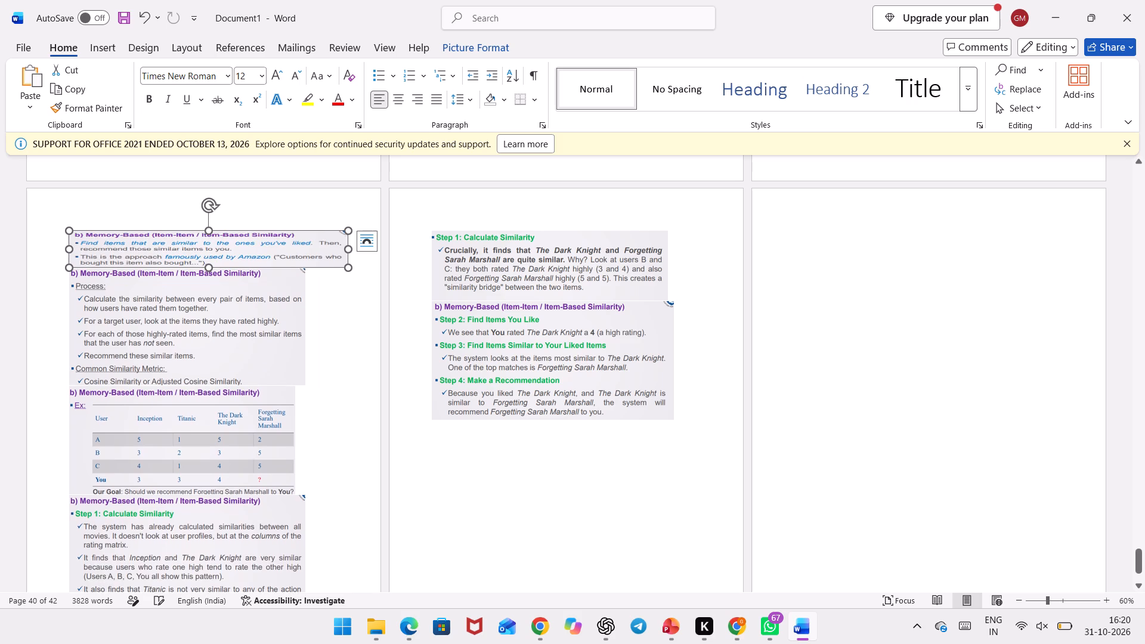
Widen the Memory-Based (Item-Item) Process capture to the page's right margin and reduce its height.
click(207, 309)
drag(307, 328, 351, 328)
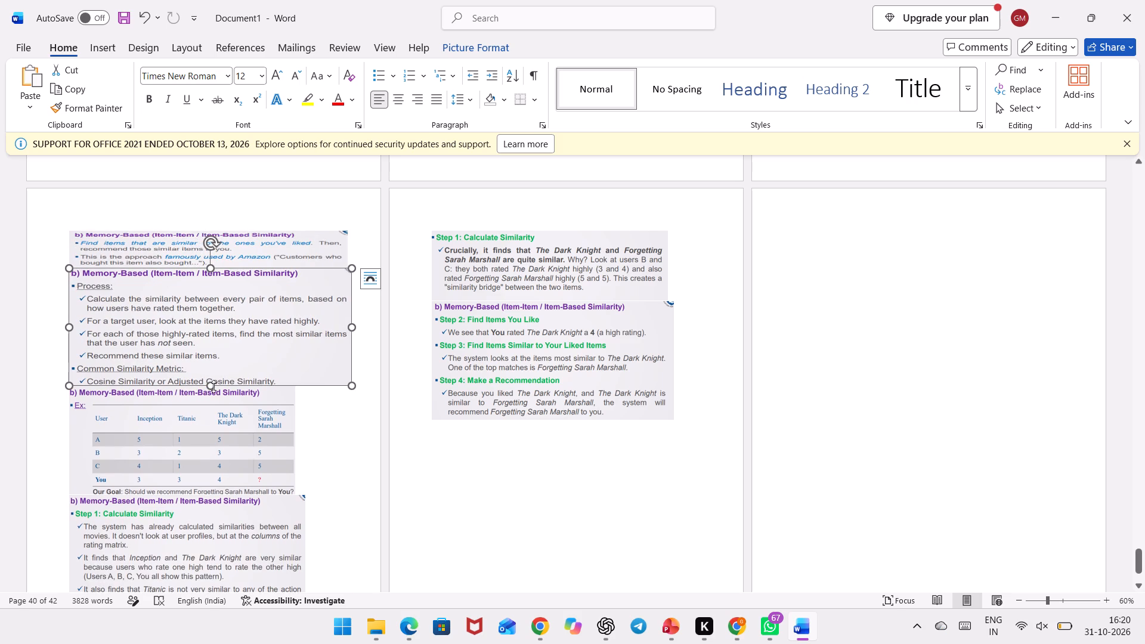
drag(212, 386, 237, 364)
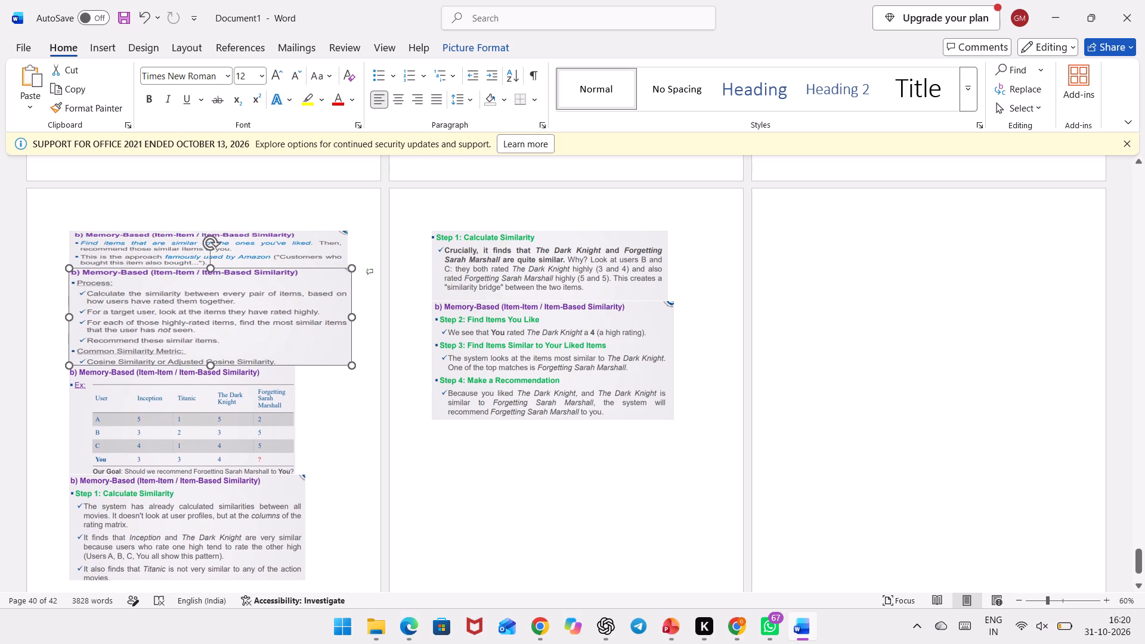
drag(237, 364, 240, 362)
Reduce the height of the item-based Ex ratings table capture and widen it to the page's right margin.
click(231, 411)
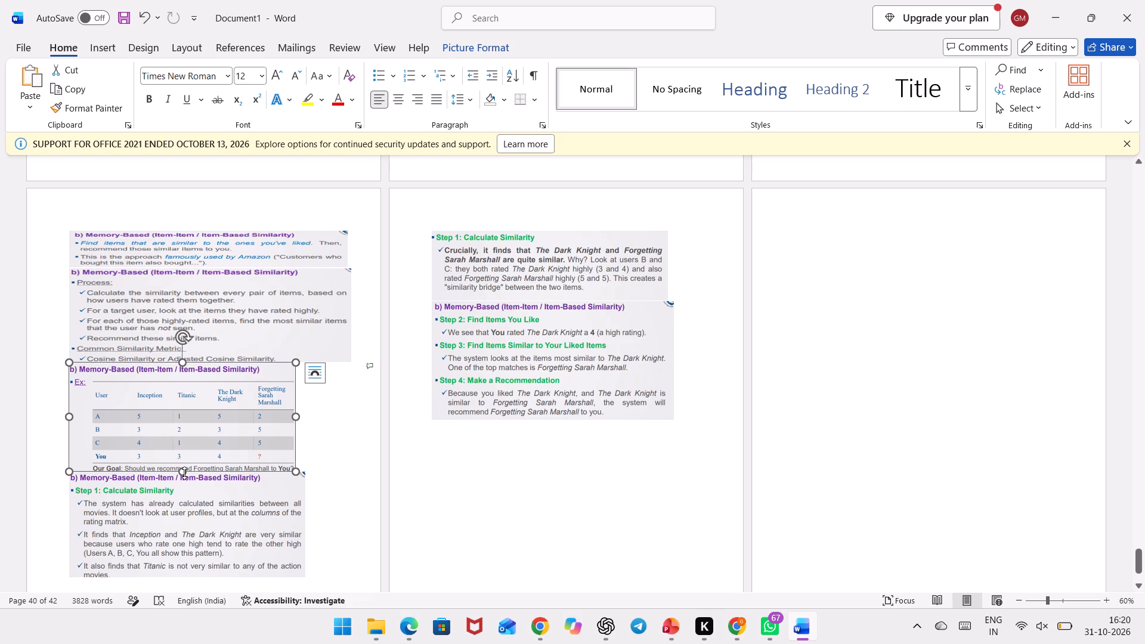
drag(184, 473, 217, 449)
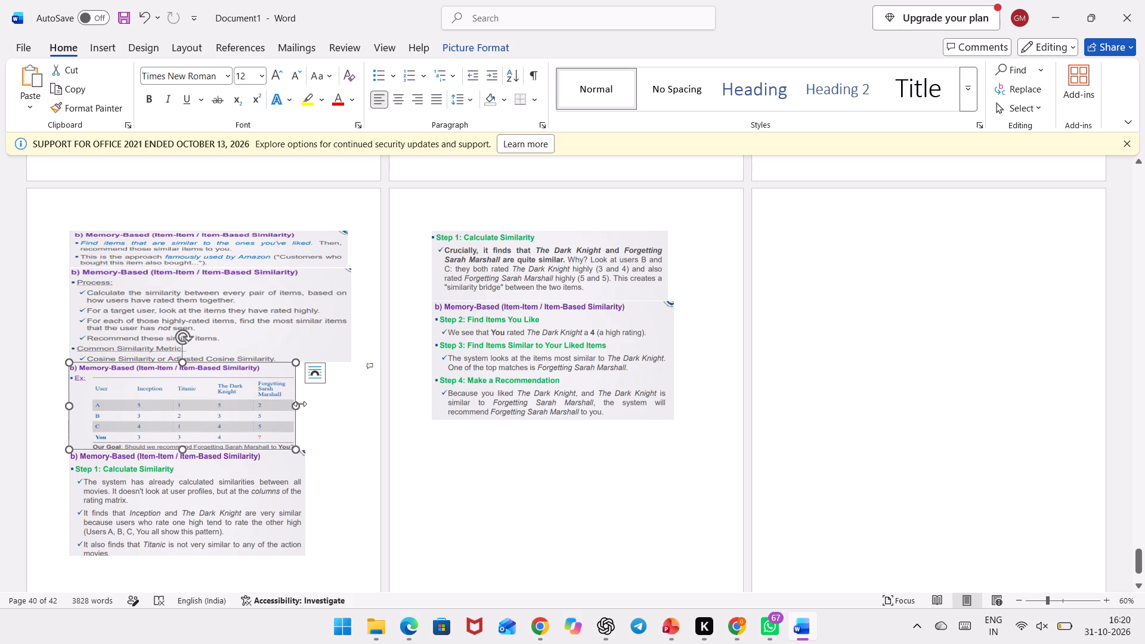
drag(300, 404, 349, 407)
Shorten the Step 1: Calculate Similarity capture below the ratings table and widen it slightly.
click(187, 516)
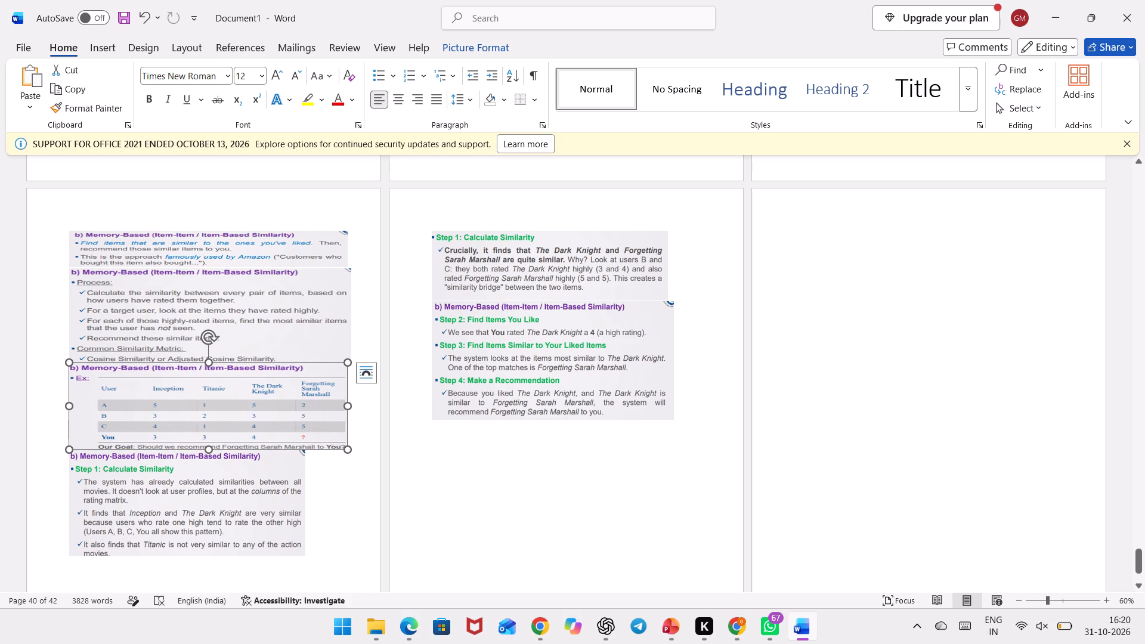
drag(188, 556, 217, 539)
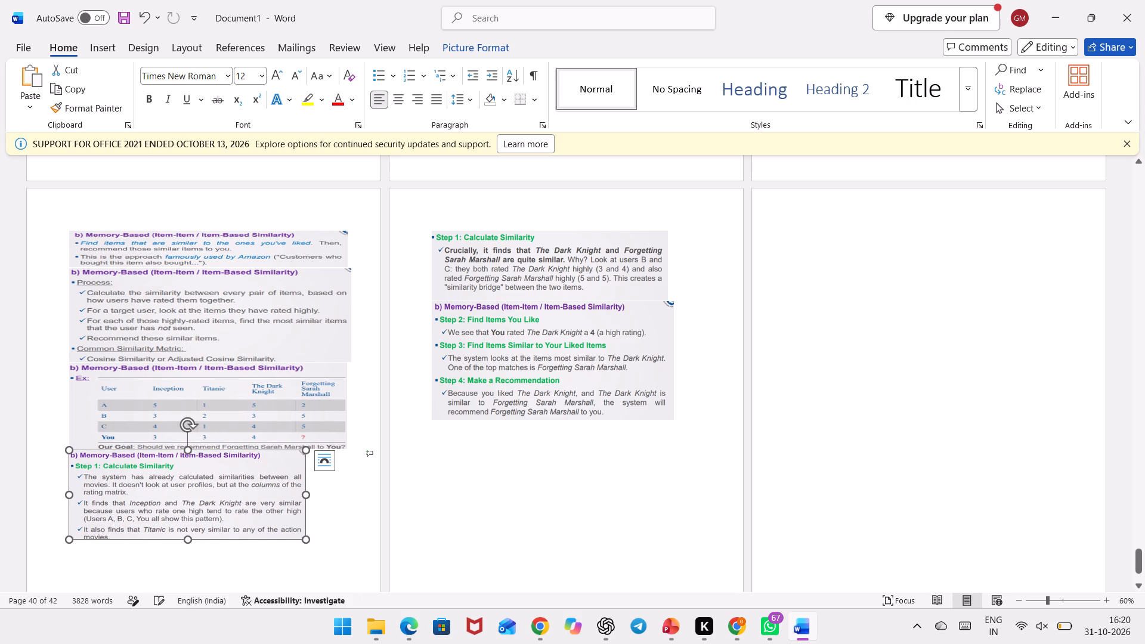
drag(304, 492, 334, 496)
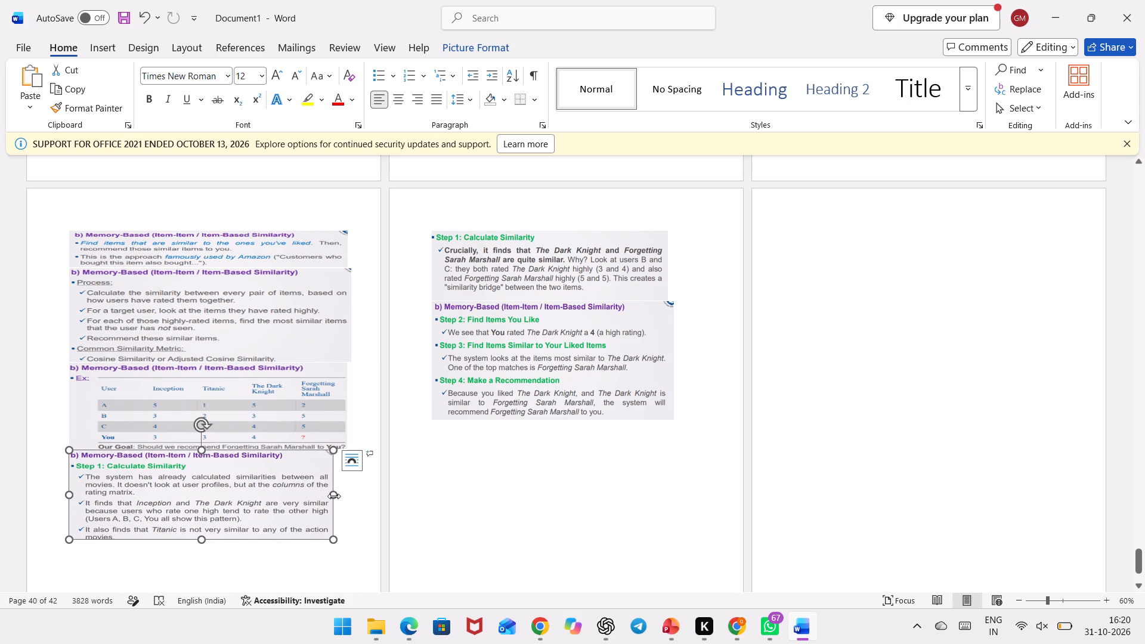
Shorten the "Crucially, it finds that The Dark Knight" Step 1 capture and insert a line break beside the capture that follows it.
click(581, 274)
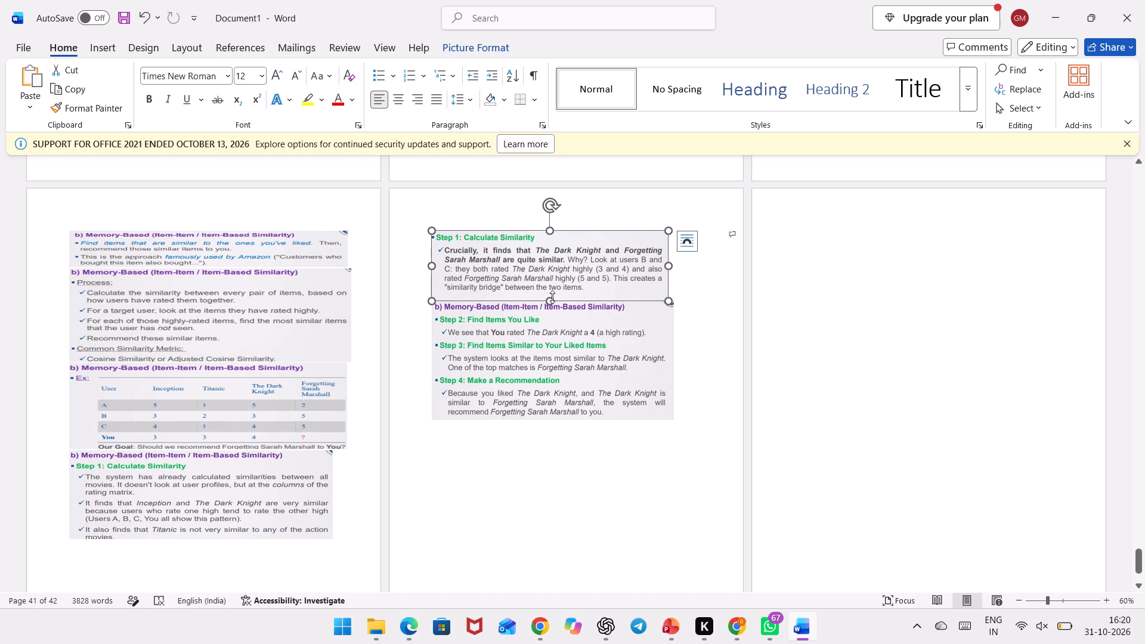
drag(552, 297, 566, 284)
click(545, 293)
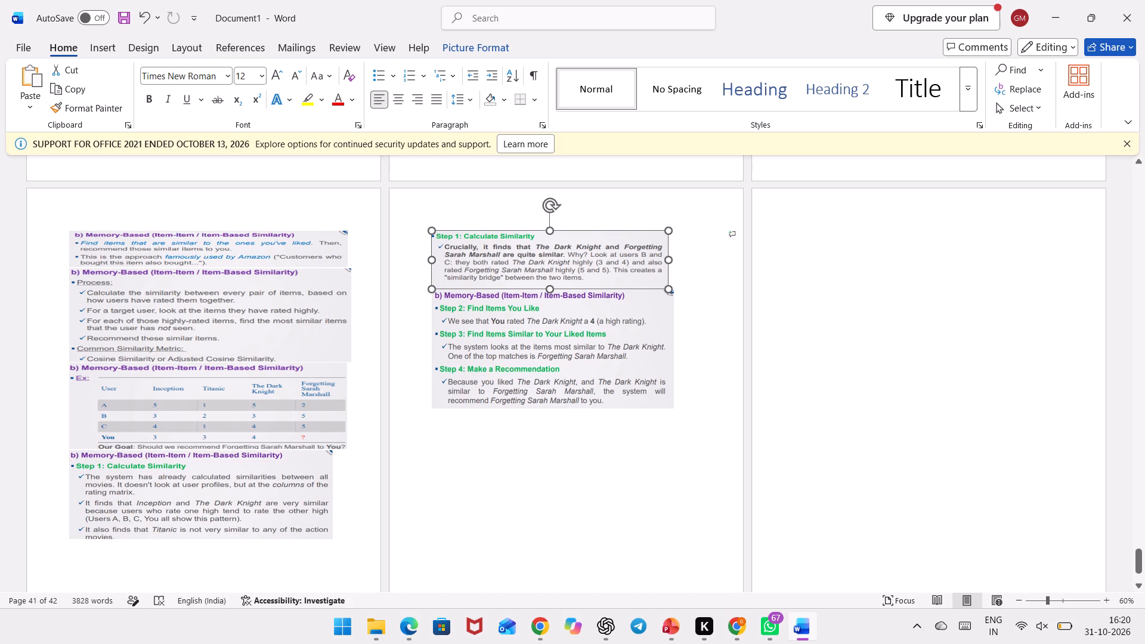
click(547, 287)
click(535, 278)
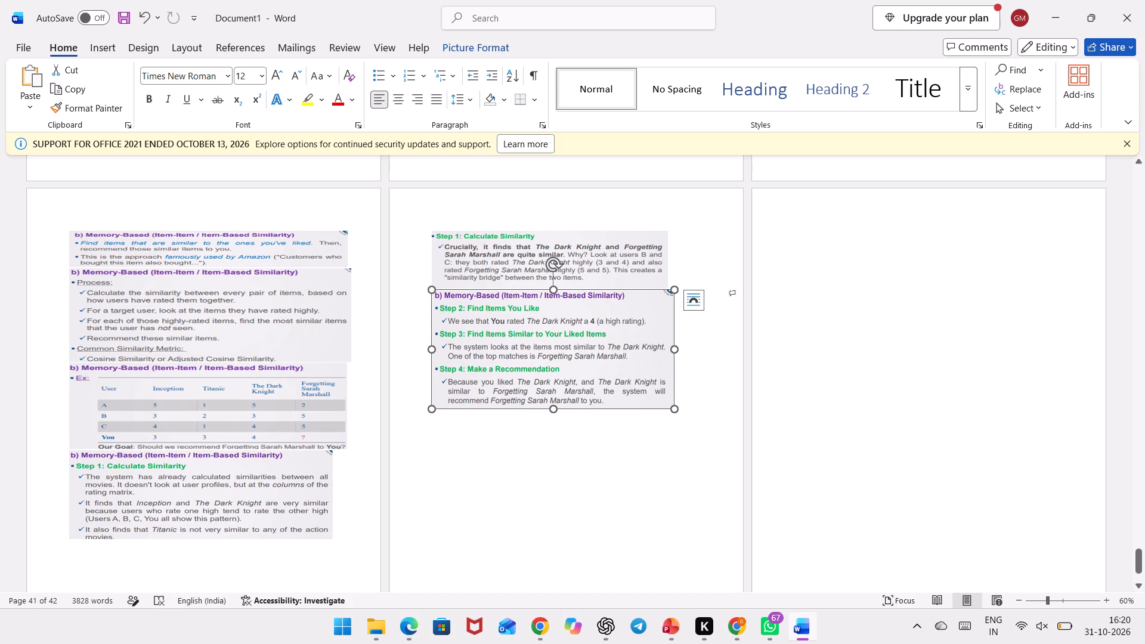
drag(553, 285, 567, 274)
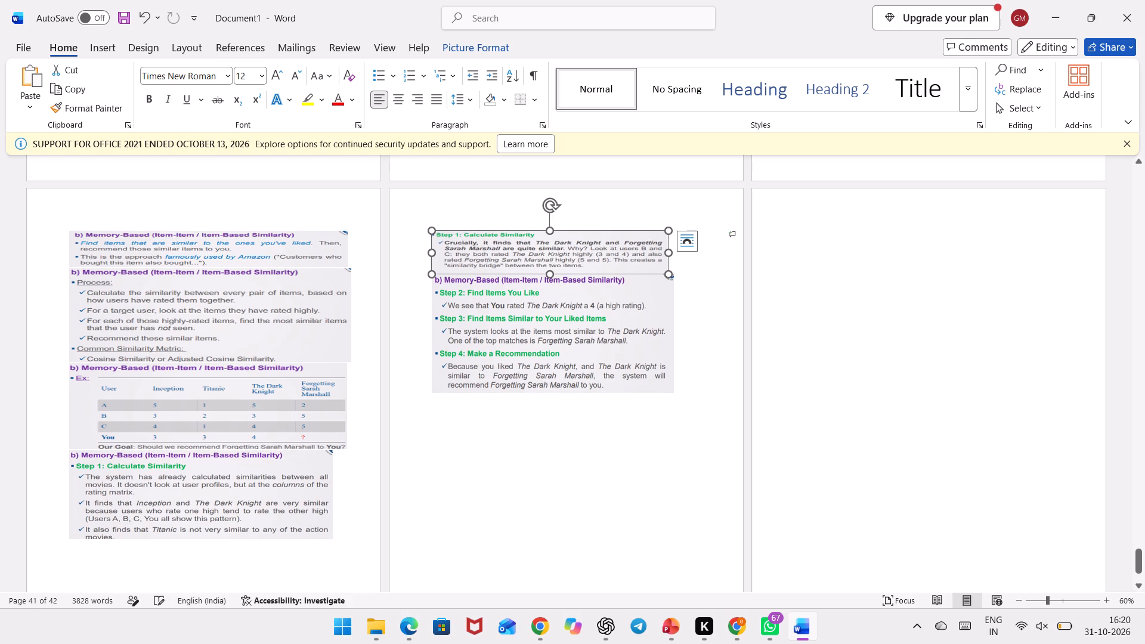
scroll(400, 425, down, 1)
scroll(261, 435, down, 1)
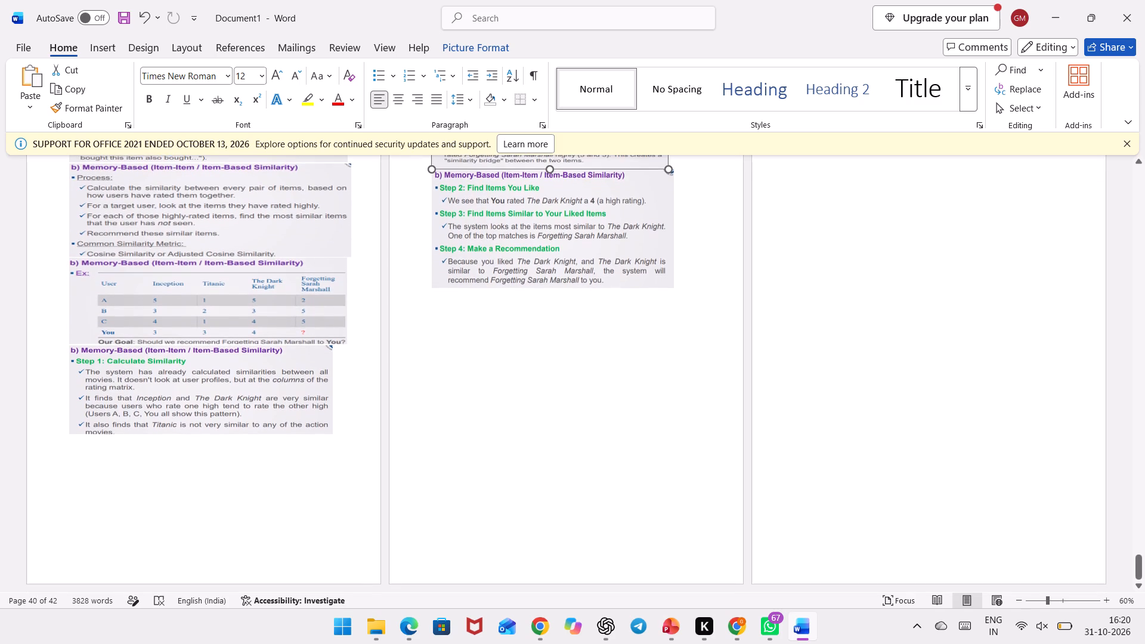
click(549, 233)
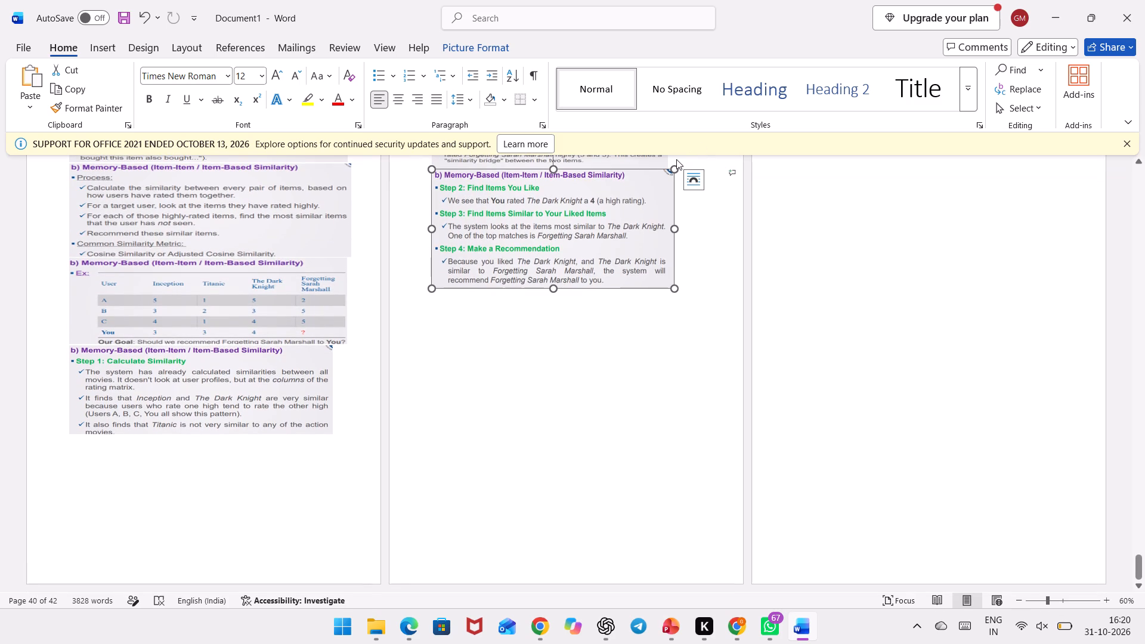
click(673, 159)
key(Return)
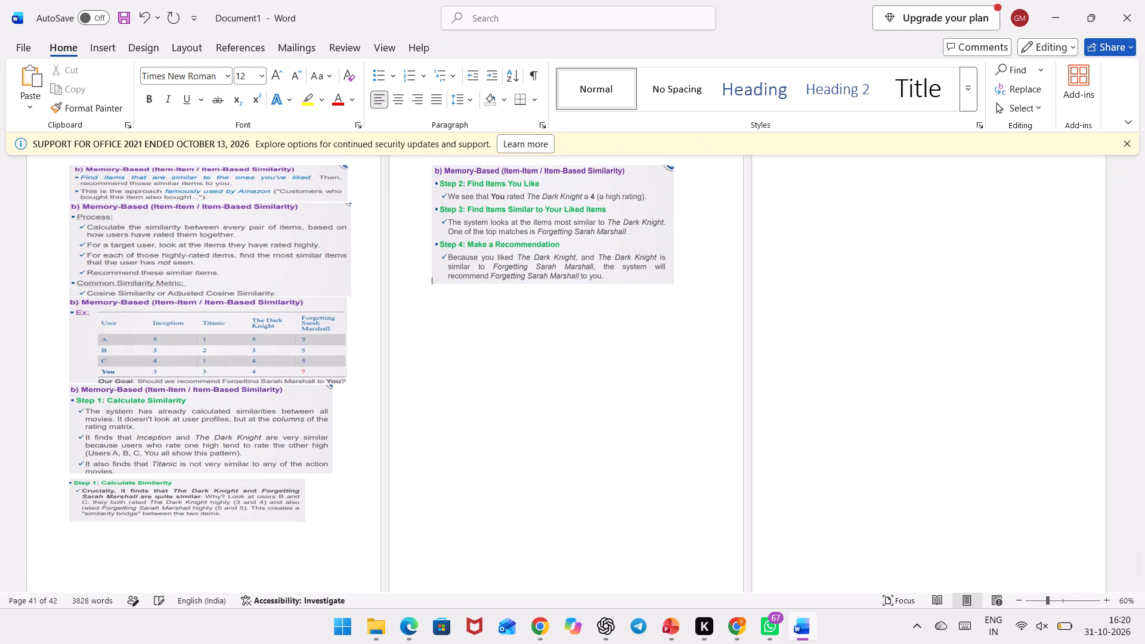
Increase the heights of the item-based description capture that mentions Amazon and the Ex ratings table capture.
scroll(233, 410, up, 1)
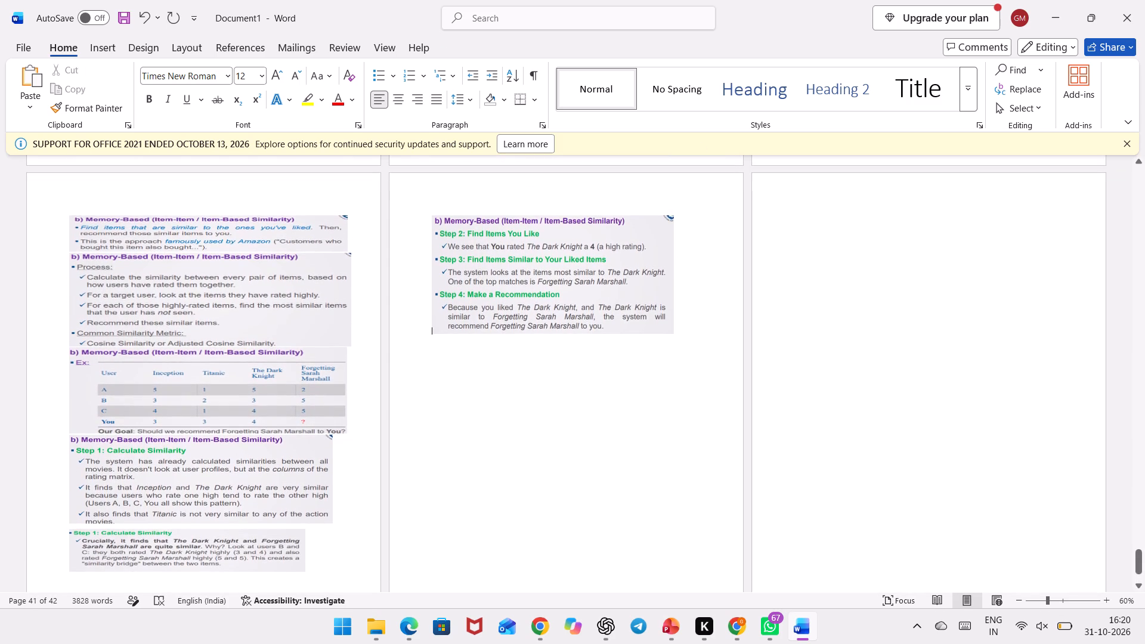
scroll(233, 410, down, 2)
click(201, 463)
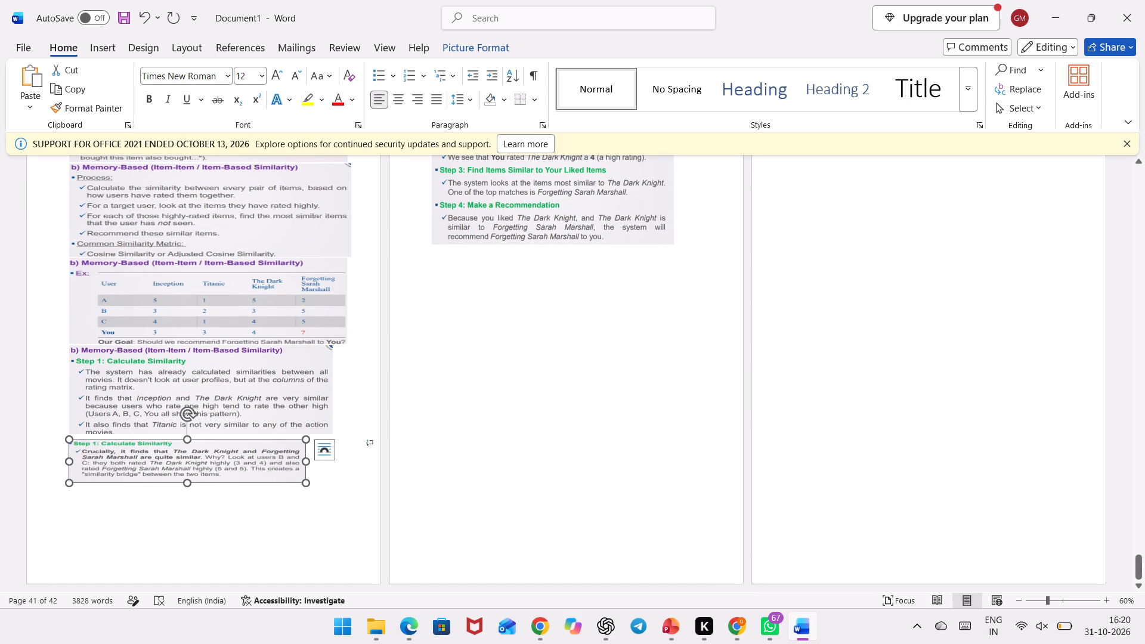
scroll(246, 175, up, 1)
click(218, 239)
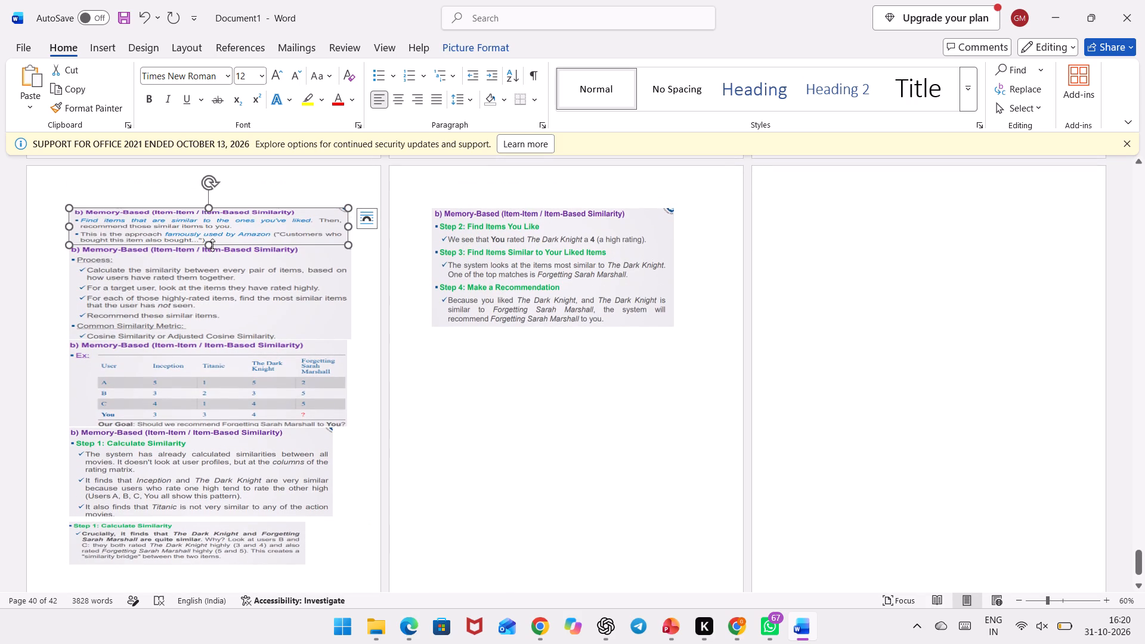
drag(209, 245, 208, 259)
click(213, 389)
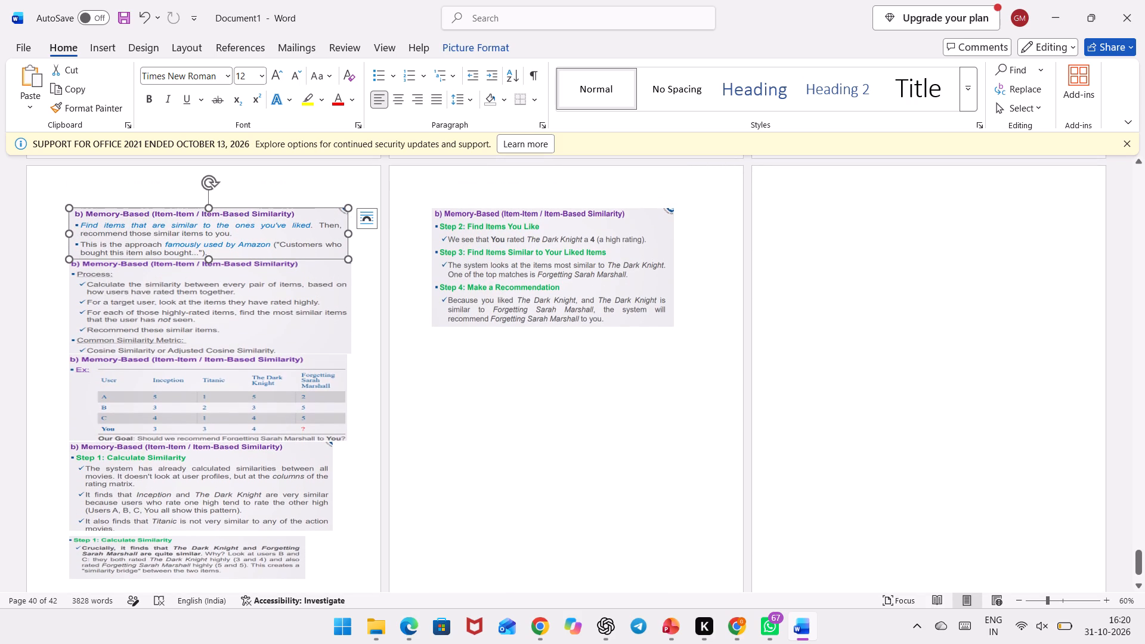
scroll(213, 389, down, 1)
drag(207, 360, 207, 374)
Increase the heights of the two Step 1: Calculate Similarity captures while keeping both on the same page.
click(212, 404)
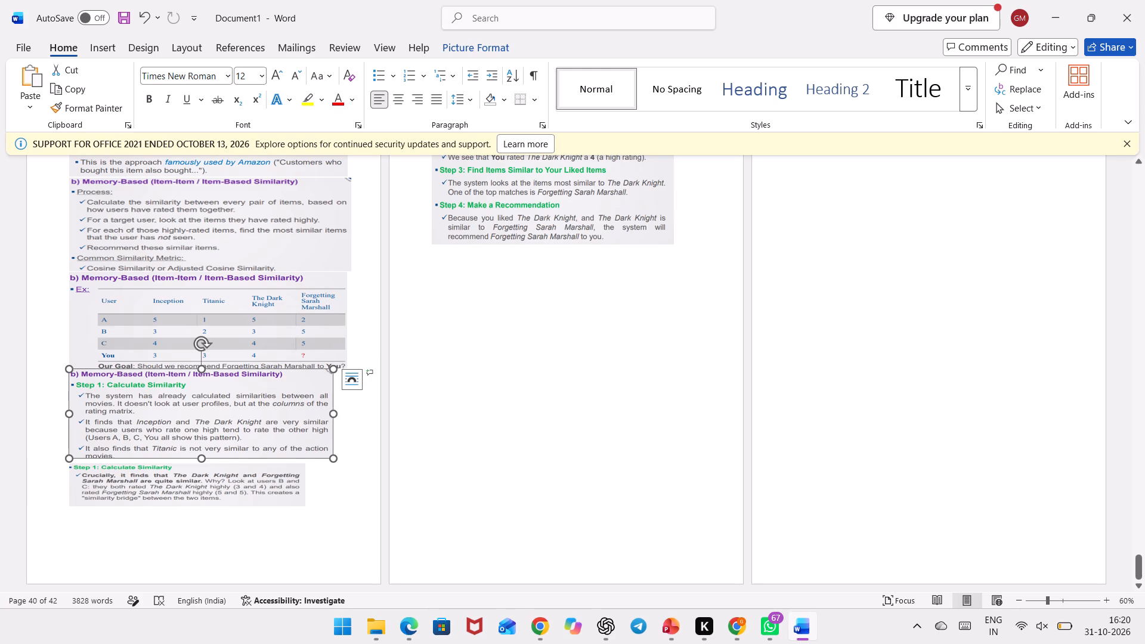
drag(201, 458, 202, 469)
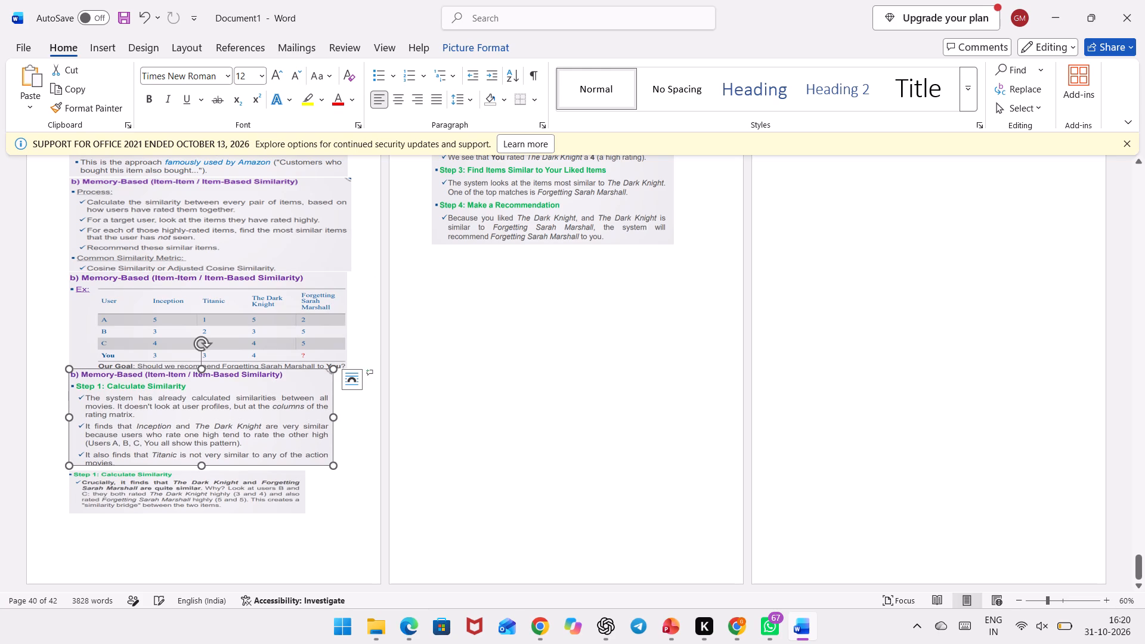
click(202, 494)
drag(187, 515, 187, 533)
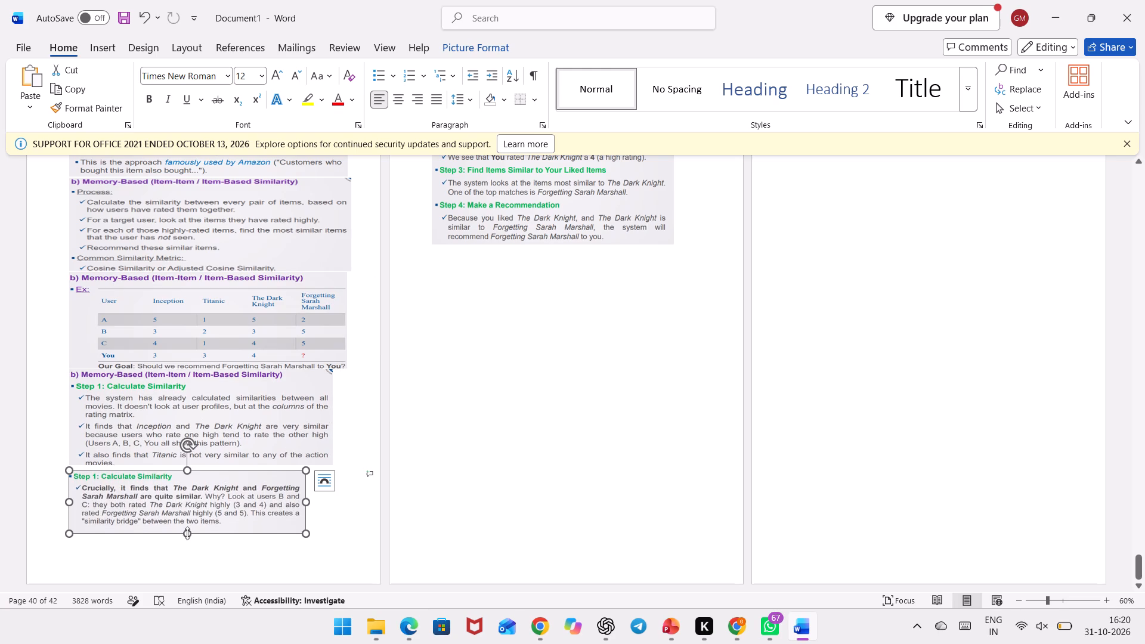
click(600, 450)
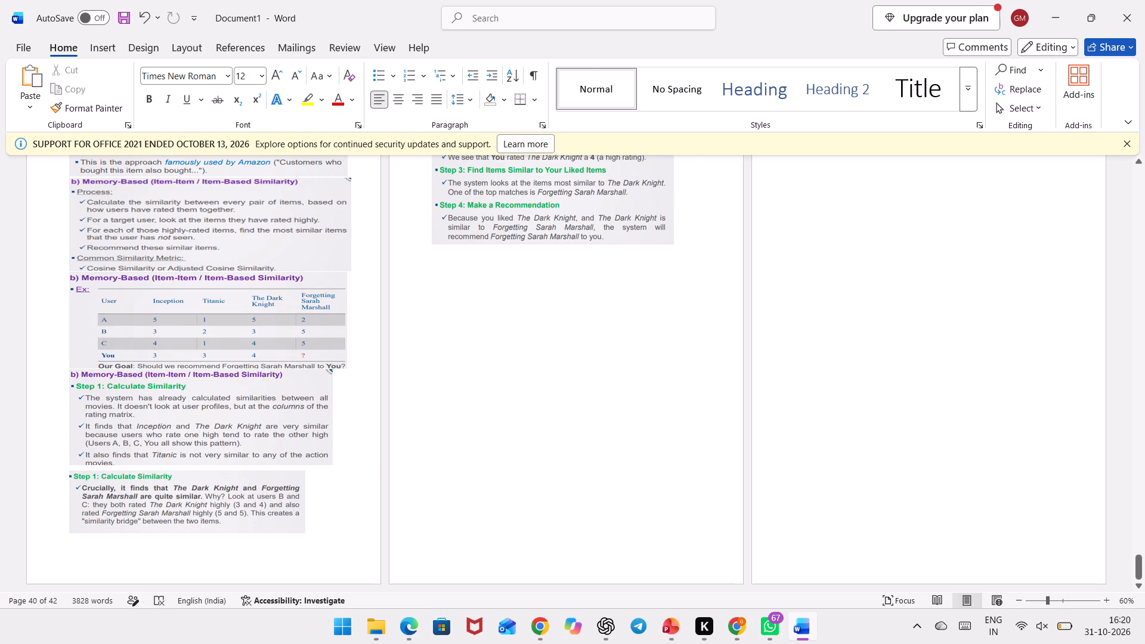
Widen the item-based Step 2 to Step 4 capture to the page's right margin, reduce its height, and start a new line below.
click(626, 233)
scroll(626, 233, up, 1)
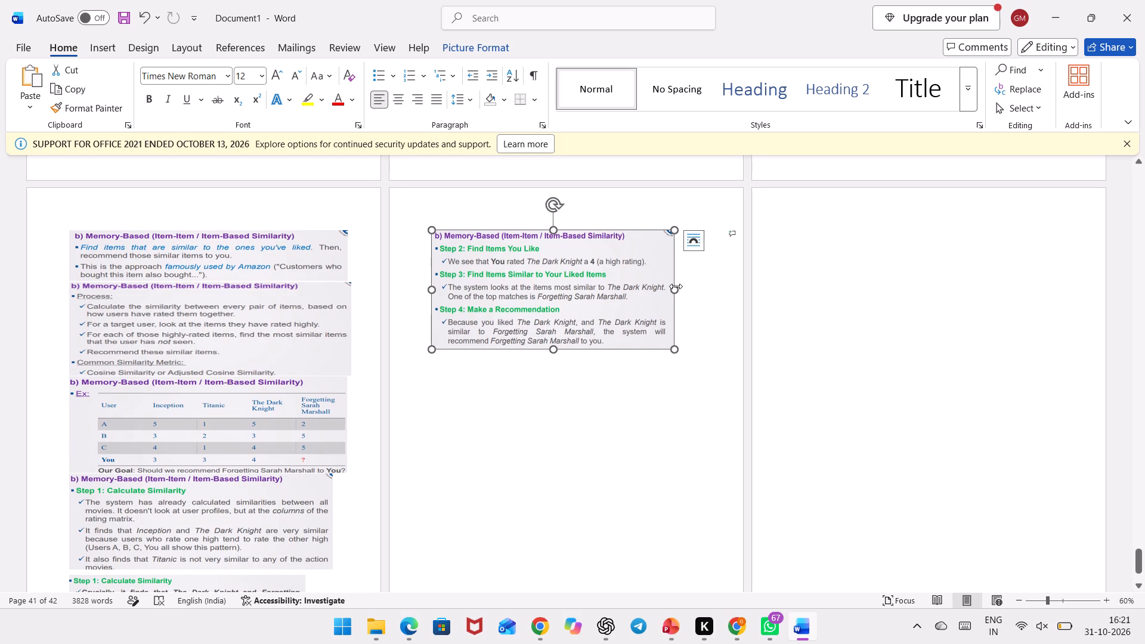
drag(676, 286, 707, 283)
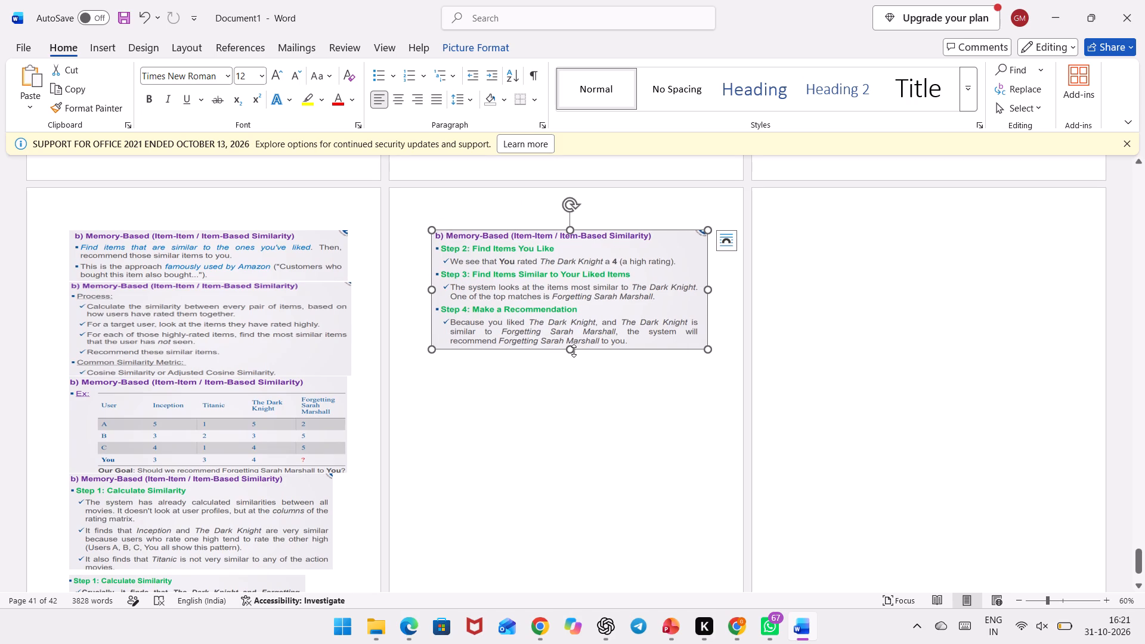
drag(572, 350, 598, 329)
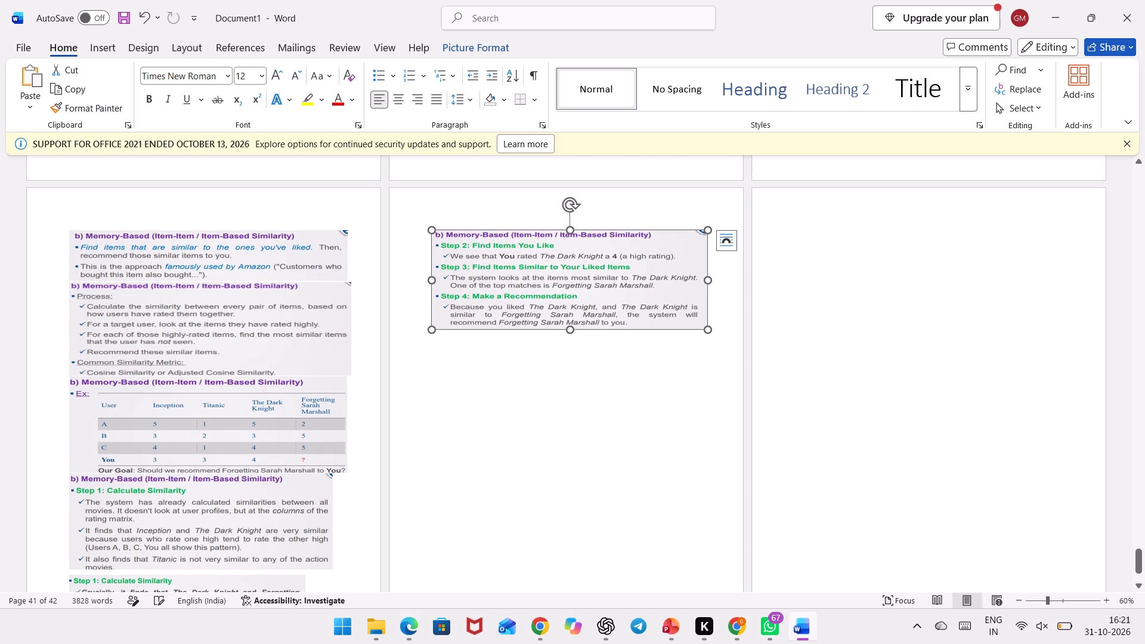
click(723, 317)
key(Return)
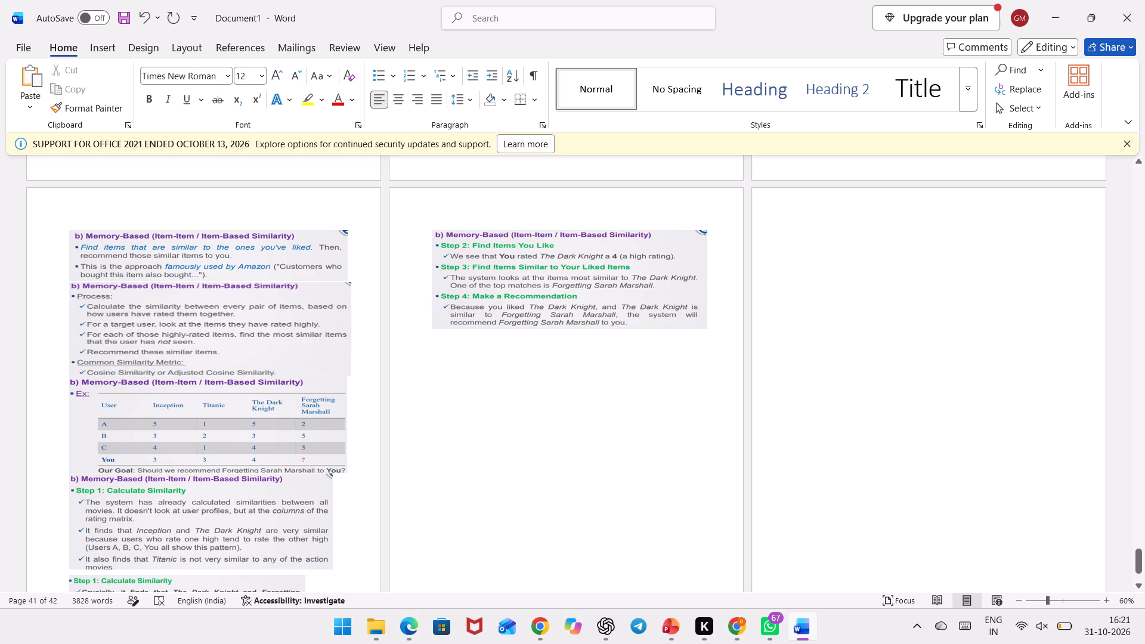
scroll(480, 468, down, 1)
scroll(480, 468, up, 1)
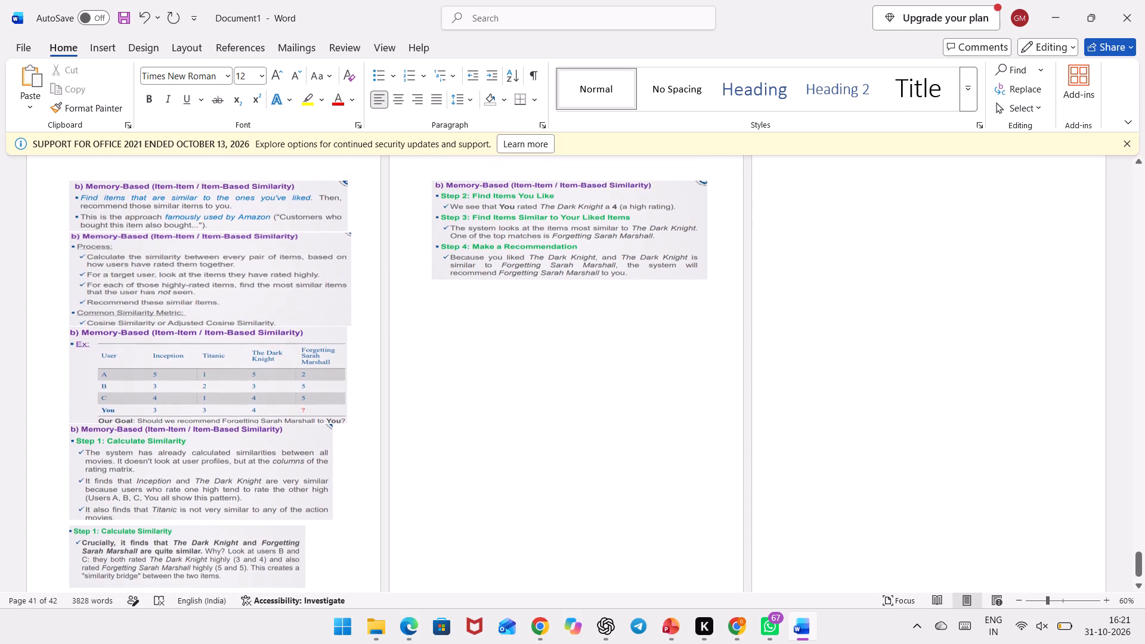
Switch to Chrome and copy Part-B question 10, on implementing collaborative filtering with user-based or item-based approaches, from ACAD06MLAQB.pdf.
key(alt+Tab)
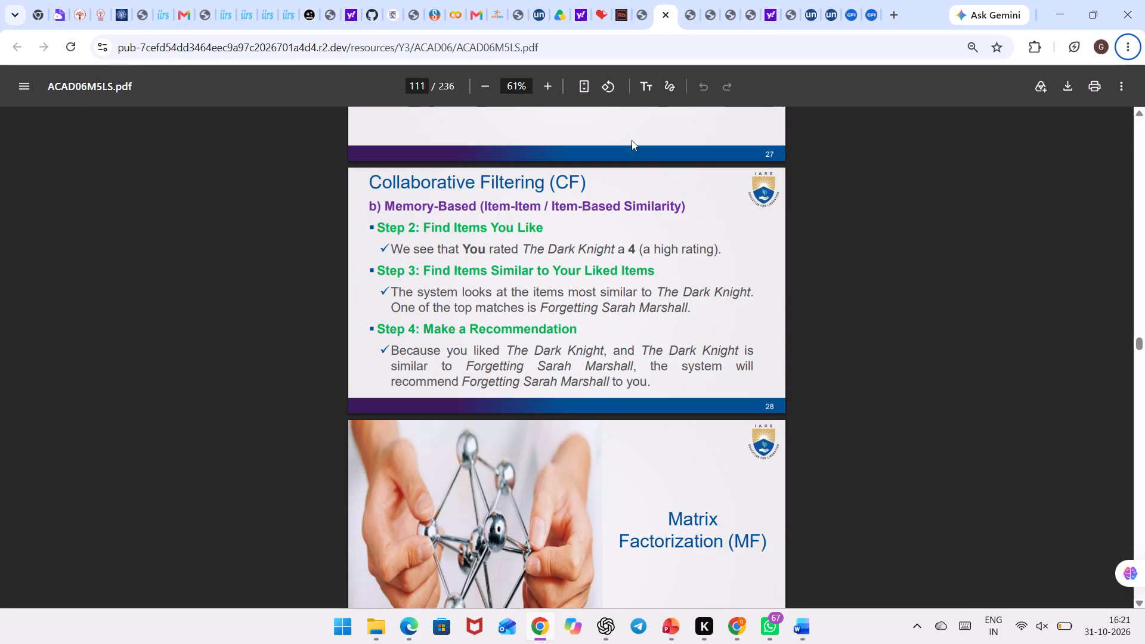
click(684, 17)
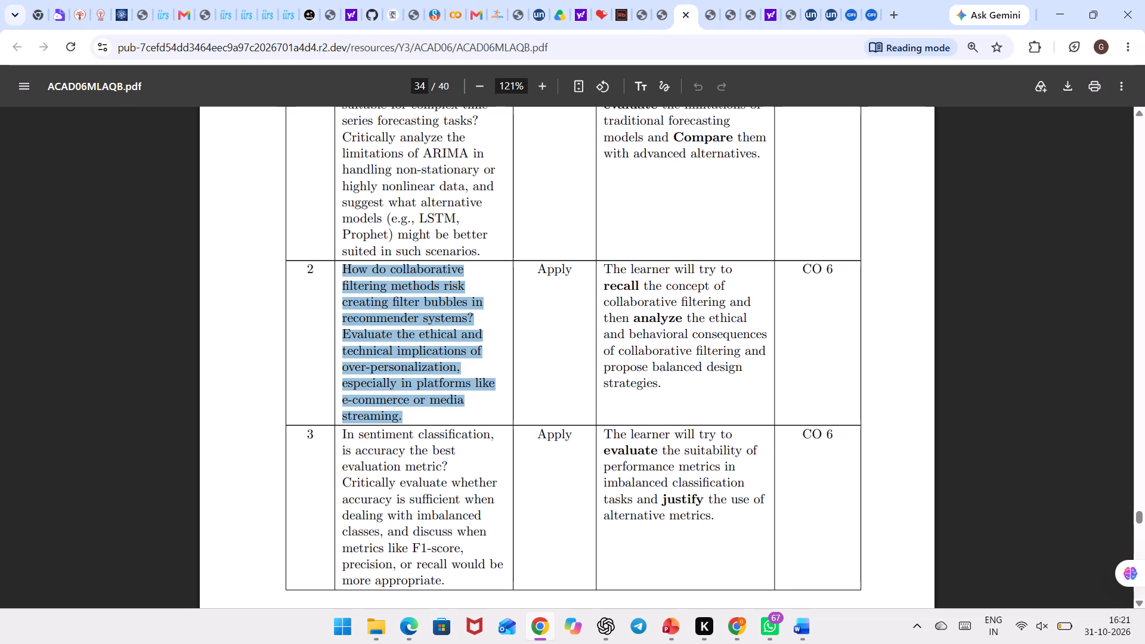
scroll(536, 280, down, 6)
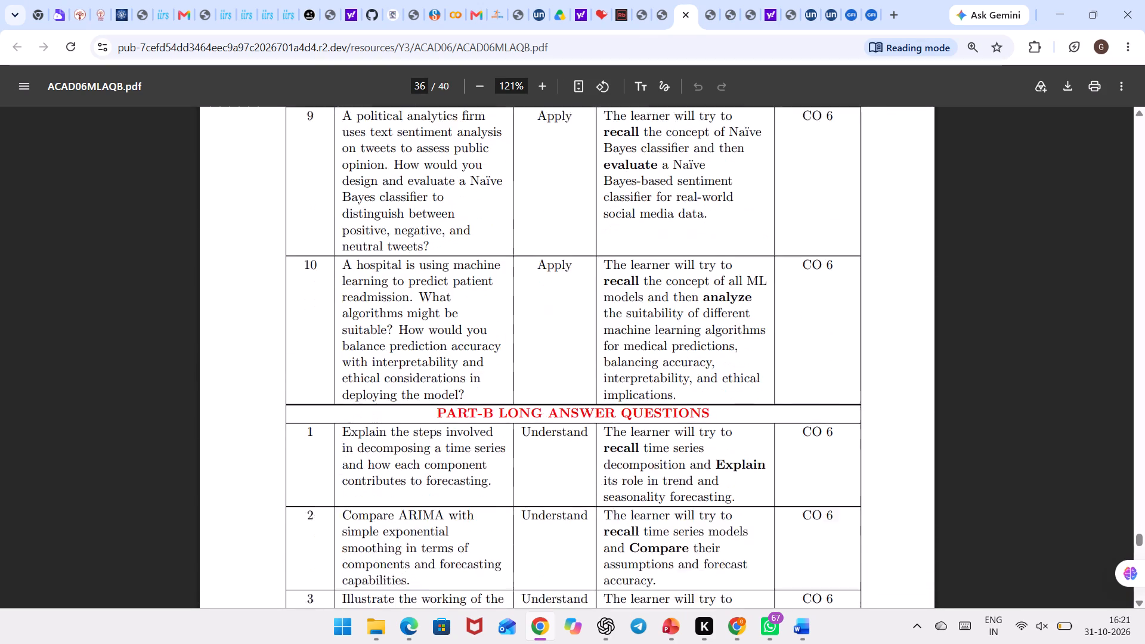
scroll(536, 280, down, 1)
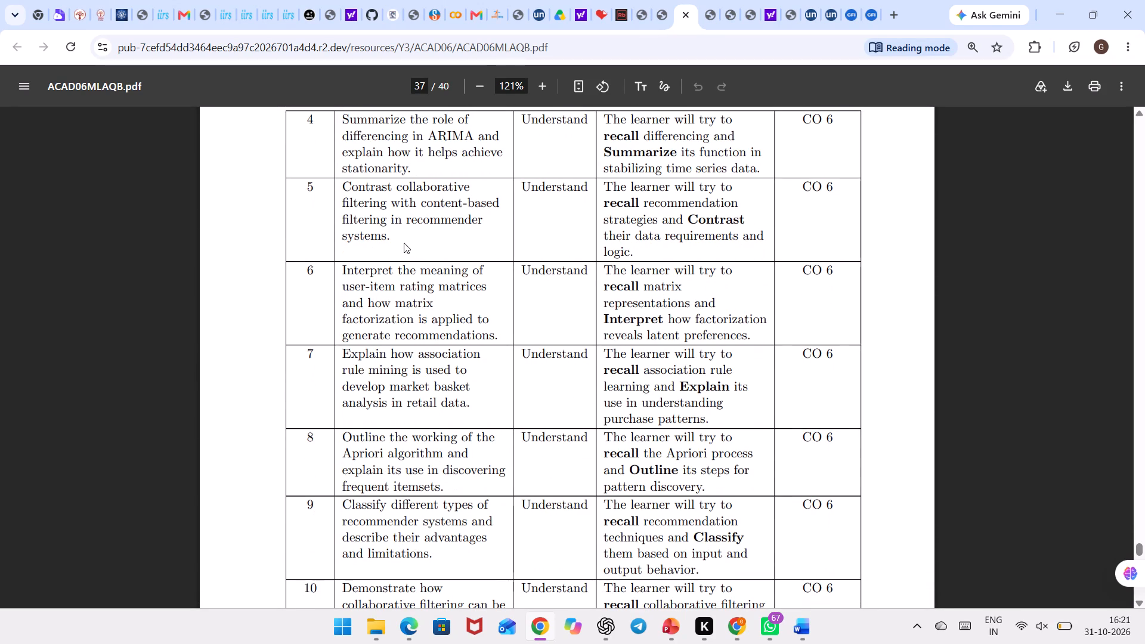
scroll(445, 416, down, 2)
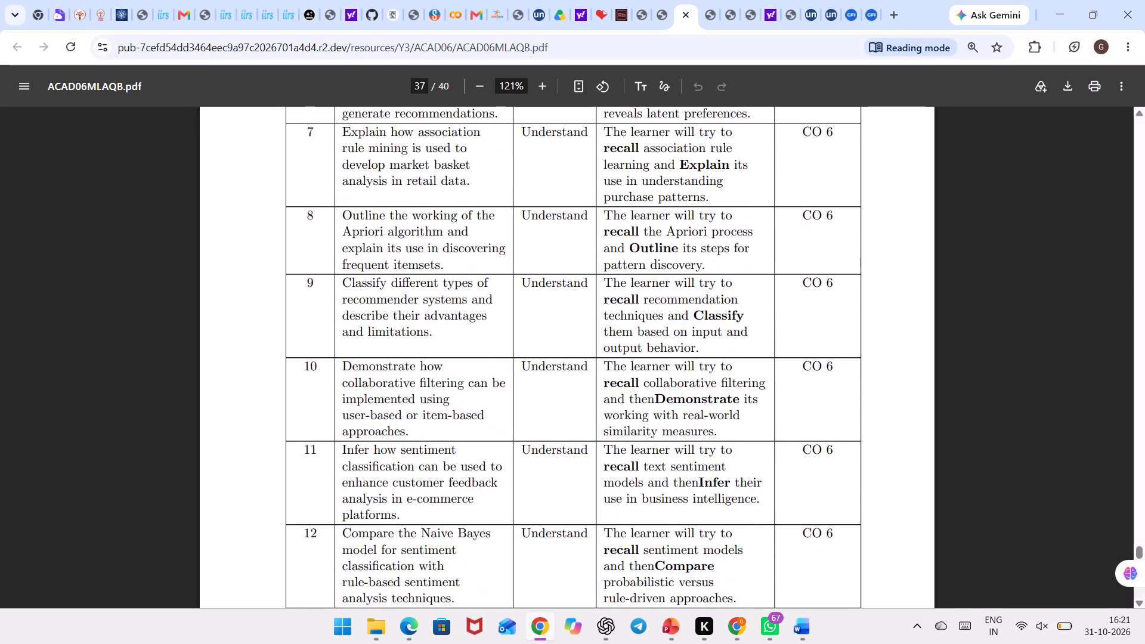
drag(422, 430, 346, 366)
click(346, 366)
drag(346, 366, 411, 433)
drag(411, 433, 342, 363)
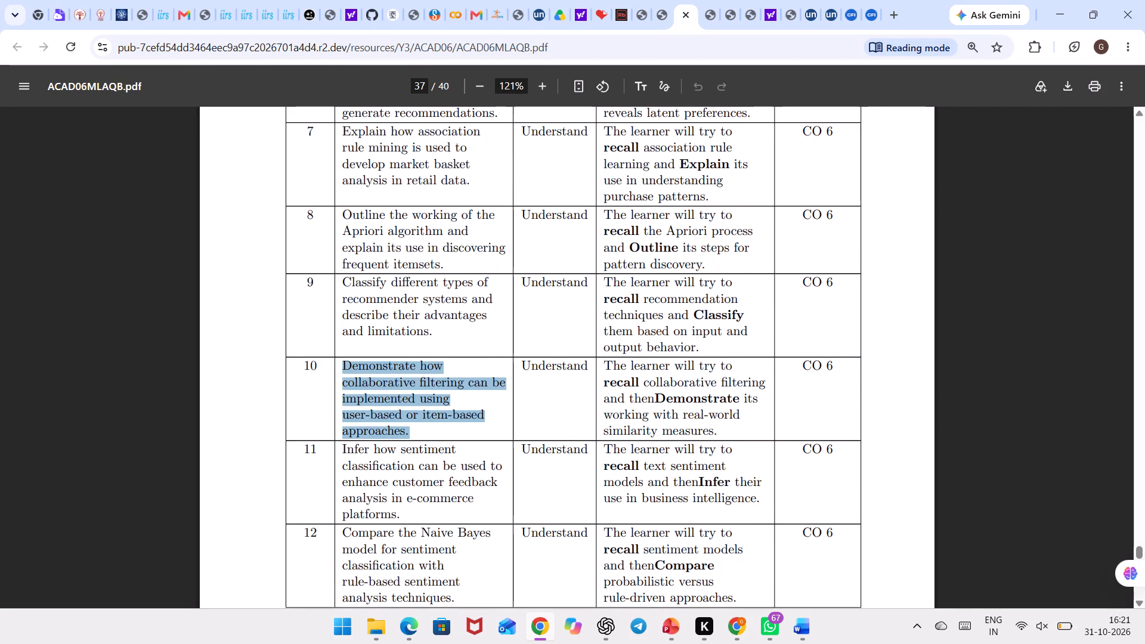
key(ctrl+c)
Switch to Word and locate the end of the Strategy table where the collaborative filtering captures begin.
key(alt+Tab)
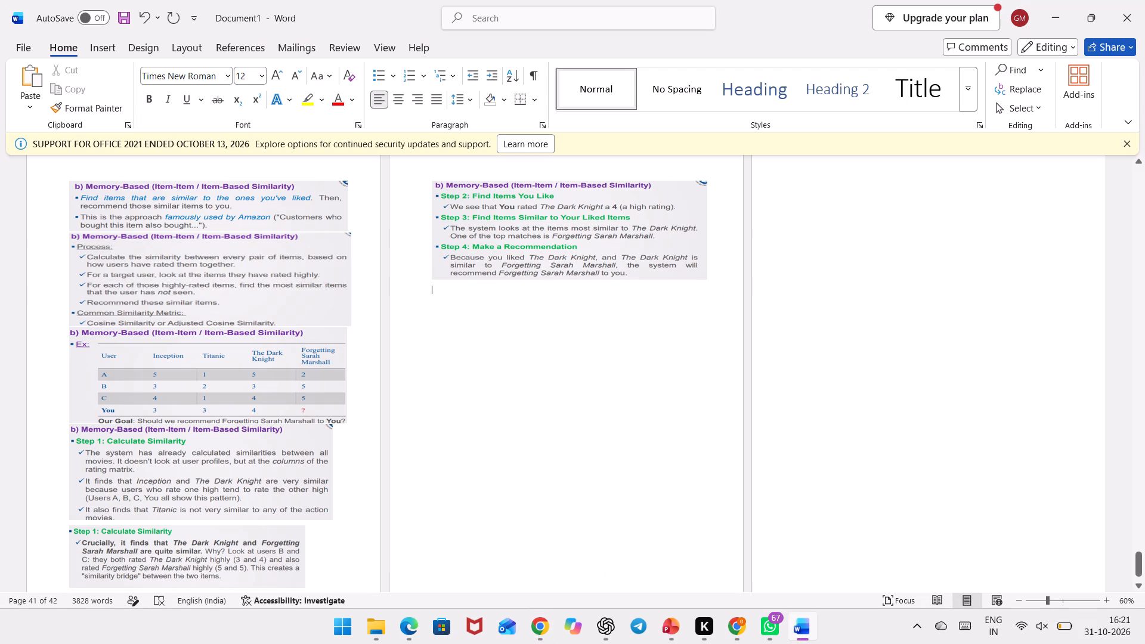
scroll(512, 447, up, 3)
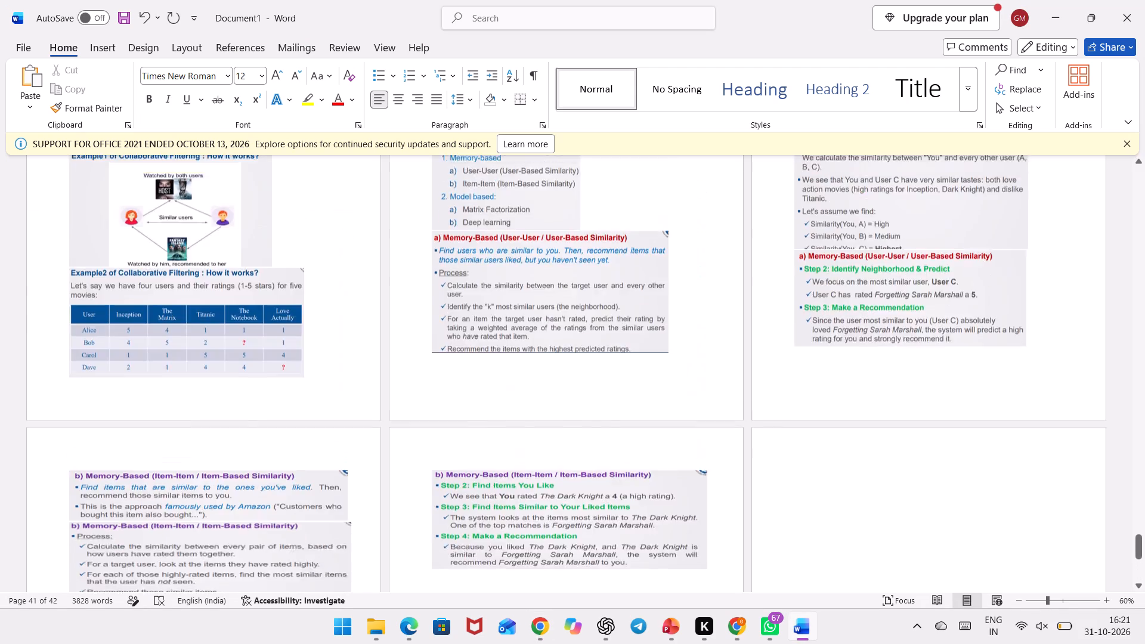
scroll(512, 447, up, 1)
scroll(685, 364, up, 1)
scroll(313, 319, up, 2)
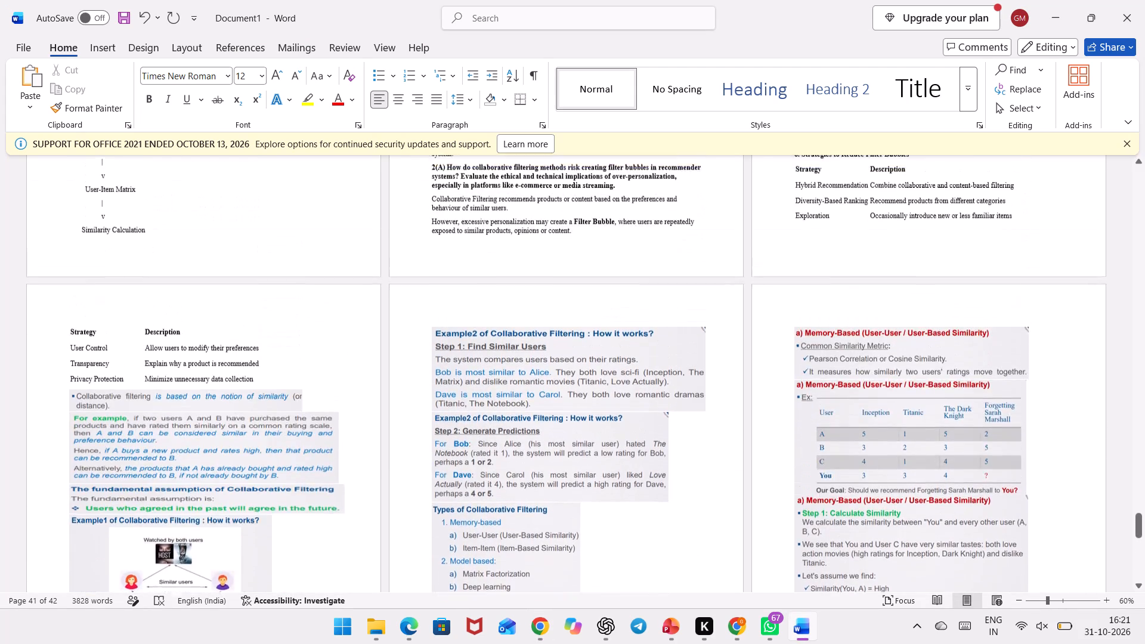
scroll(313, 319, up, 1)
scroll(604, 330, up, 3)
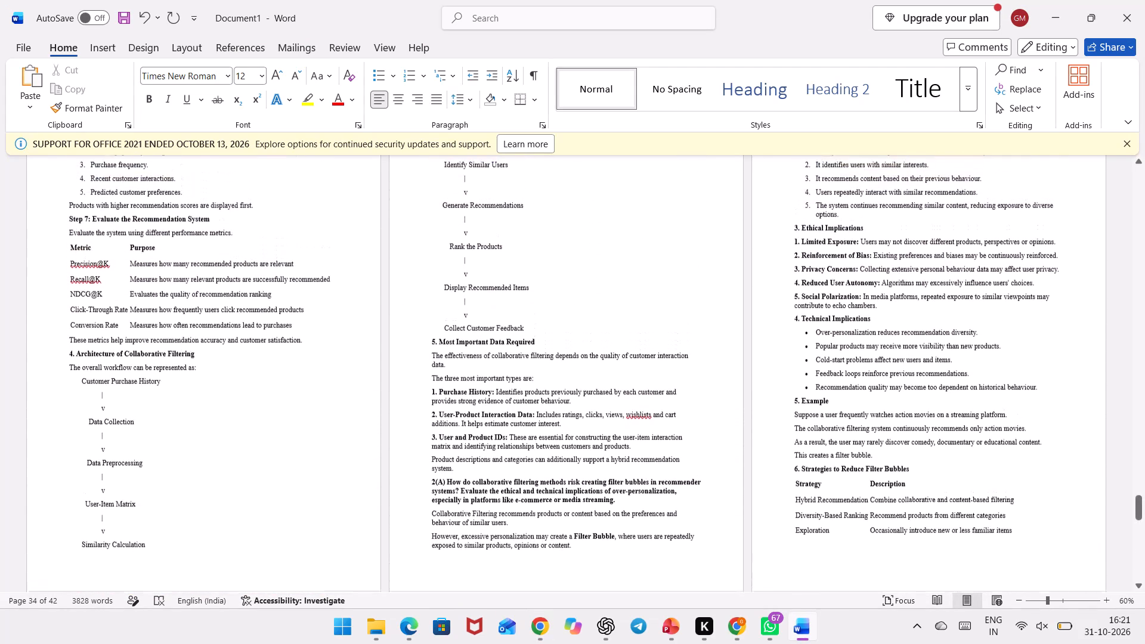
scroll(604, 330, up, 1)
scroll(604, 330, down, 4)
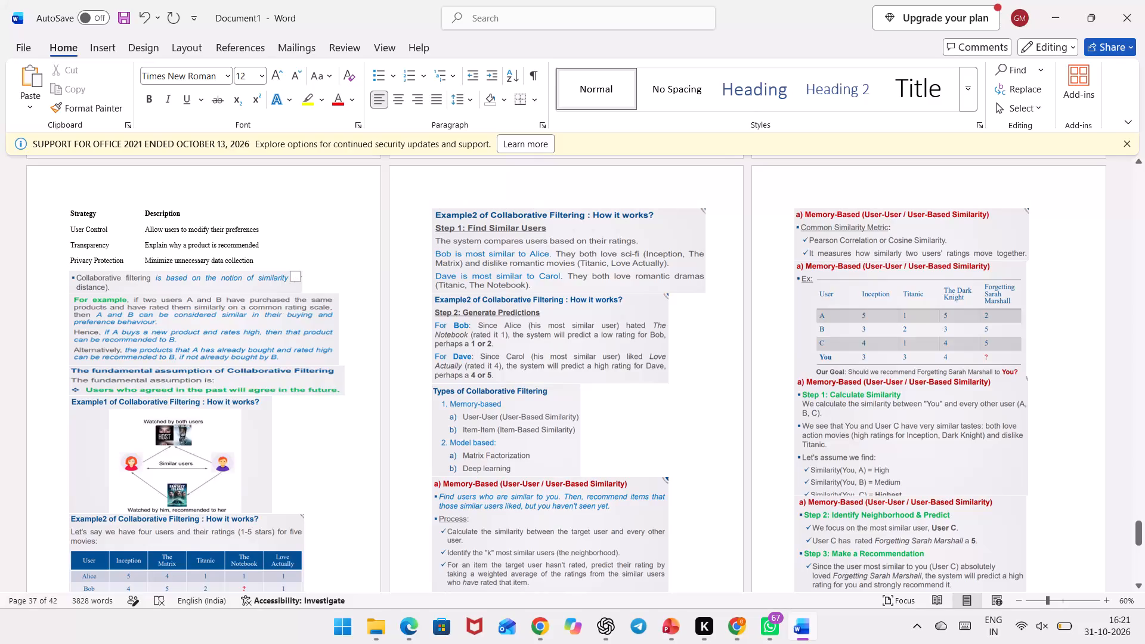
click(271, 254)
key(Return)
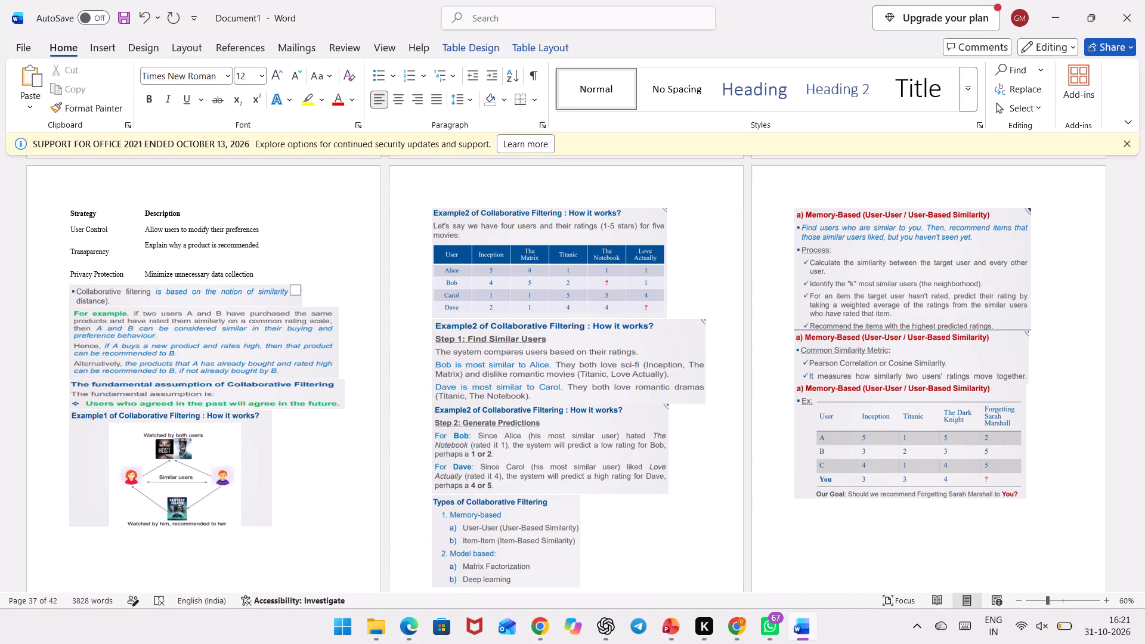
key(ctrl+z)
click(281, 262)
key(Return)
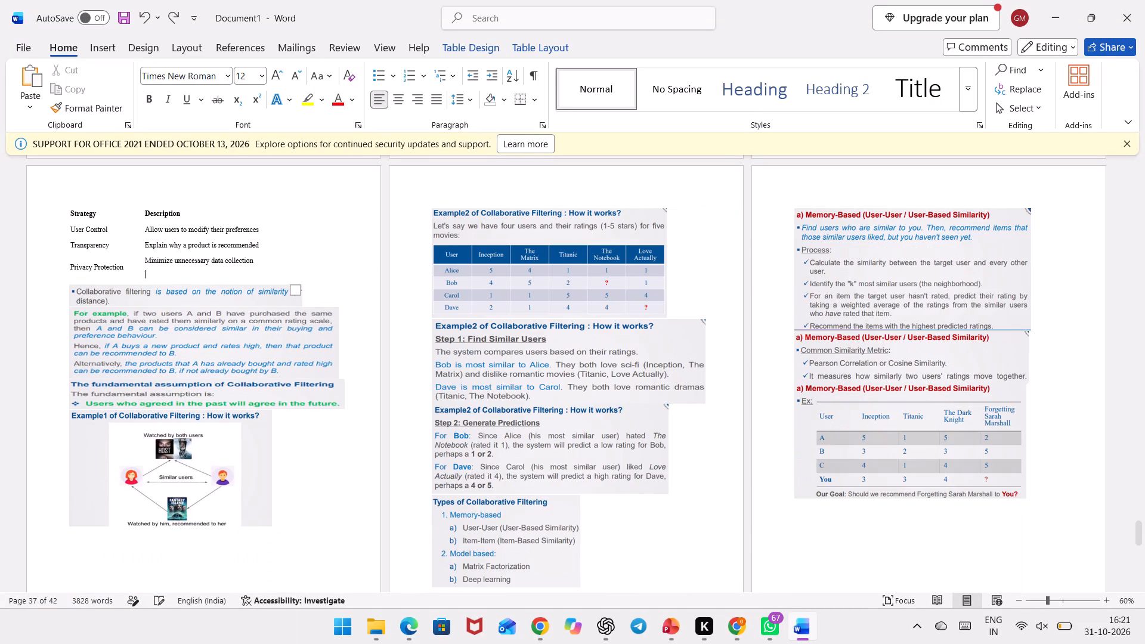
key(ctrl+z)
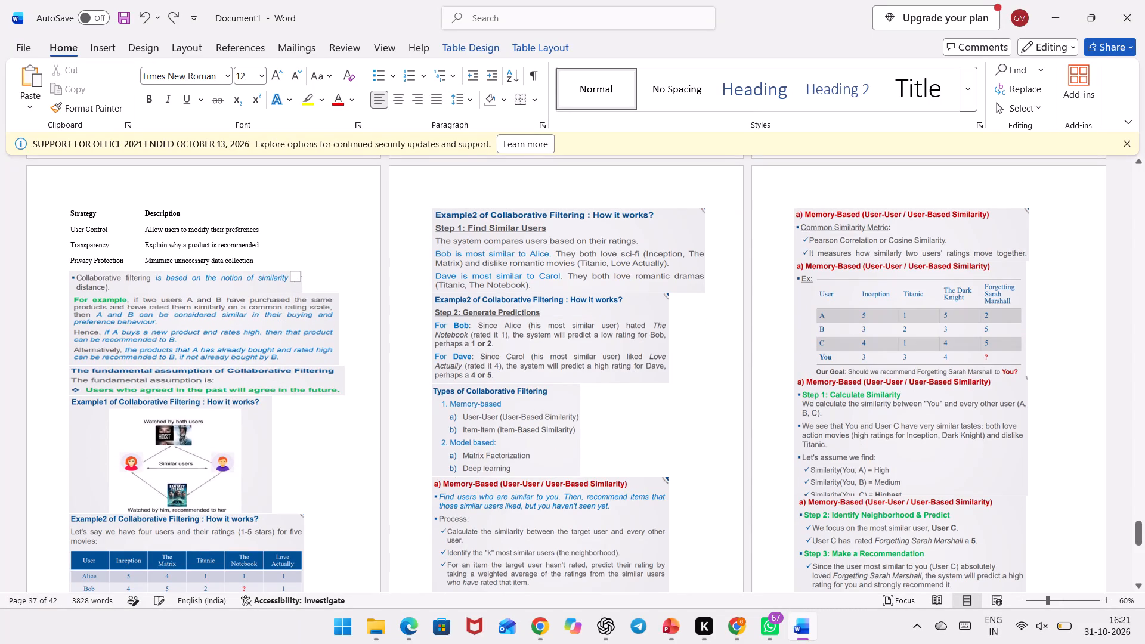
Label the line before the first collaborative filtering capture 10(B) and paste the copied question on user-based or item-based approaches after it.
click(328, 271)
click(63, 278)
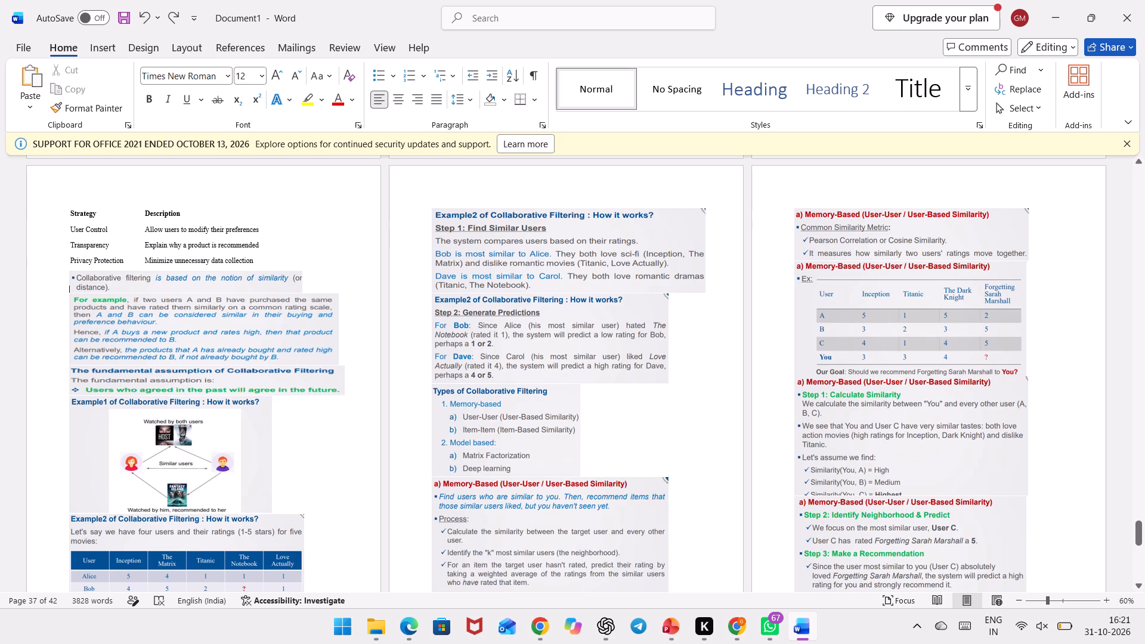
text(10)
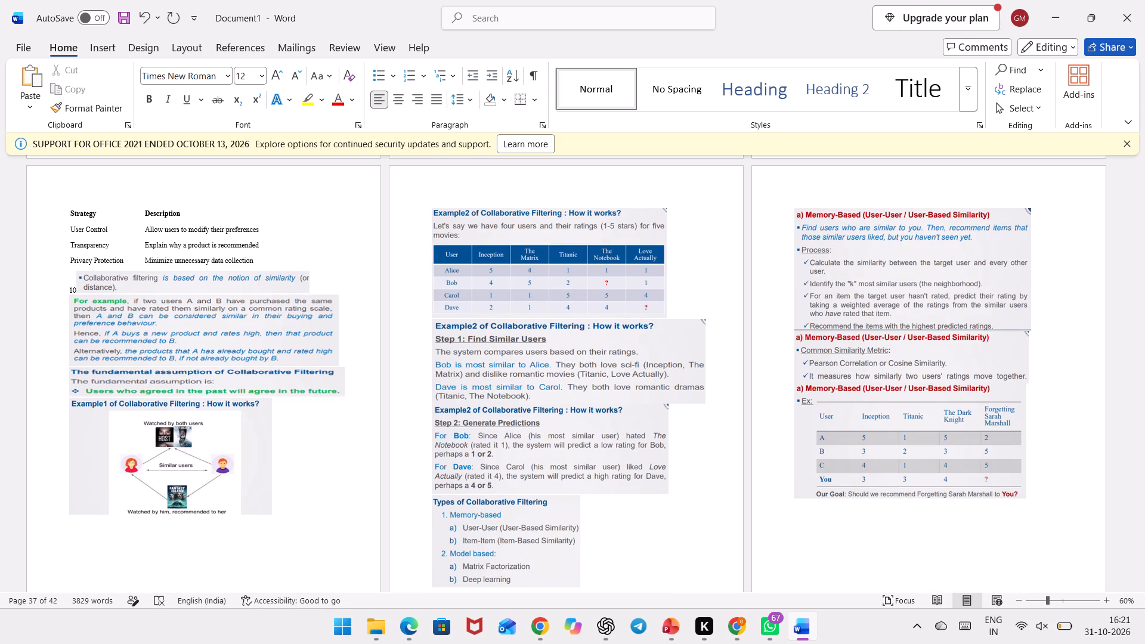
text(())
key(Left)
key(b)
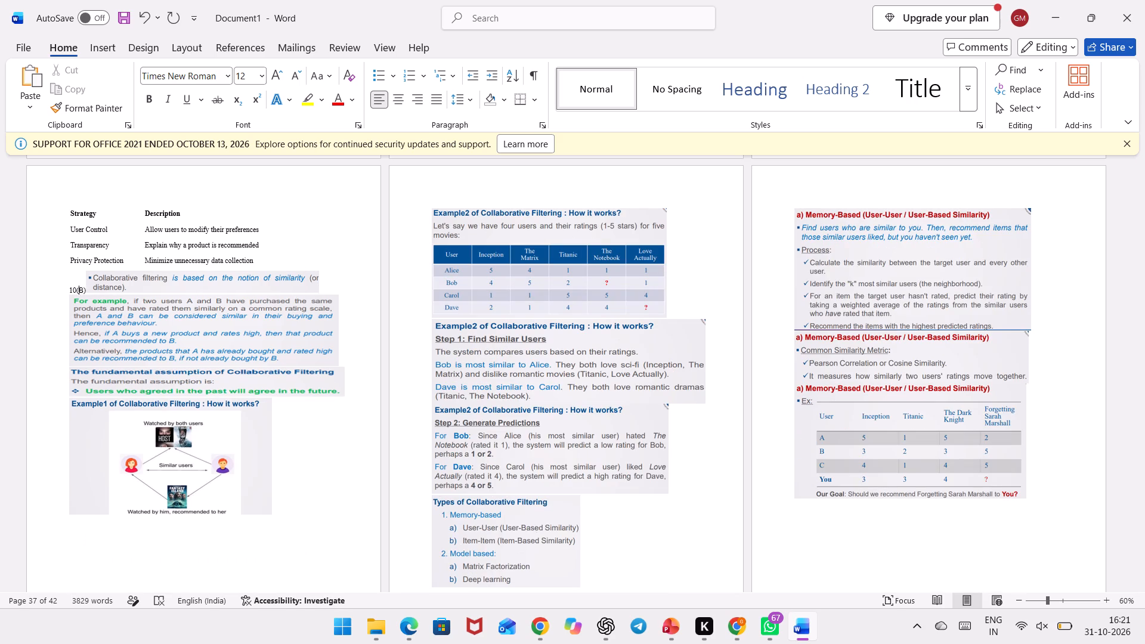
key(Right)
key(ctrl+v)
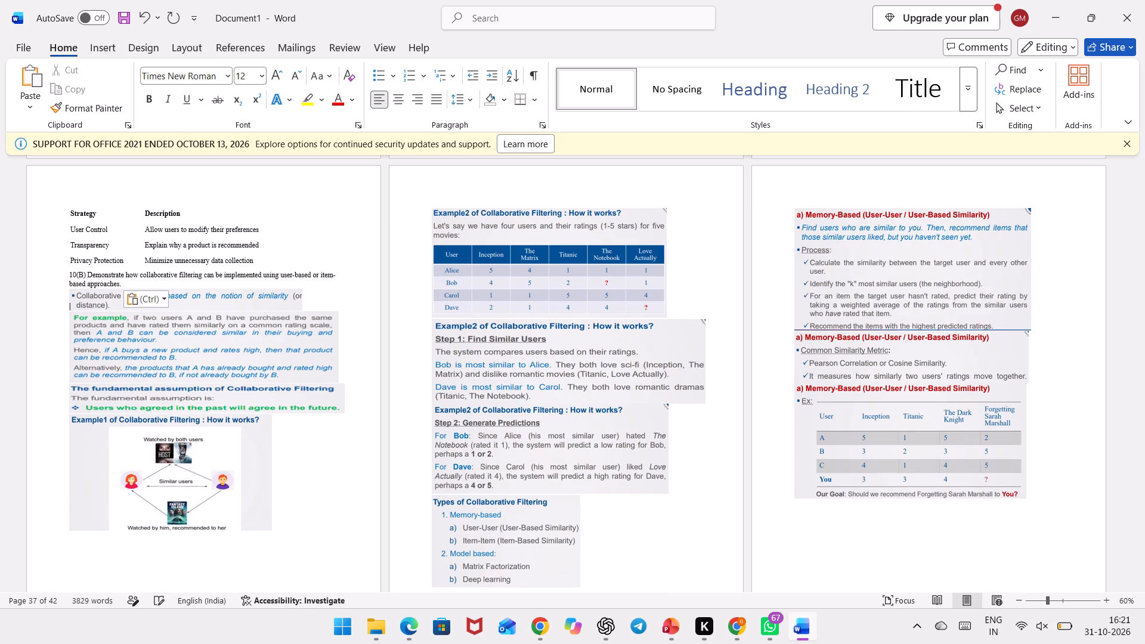
Make the whole 10(B) question text bold.
drag(133, 284, 62, 280)
double_click(62, 280)
drag(67, 275, 103, 275)
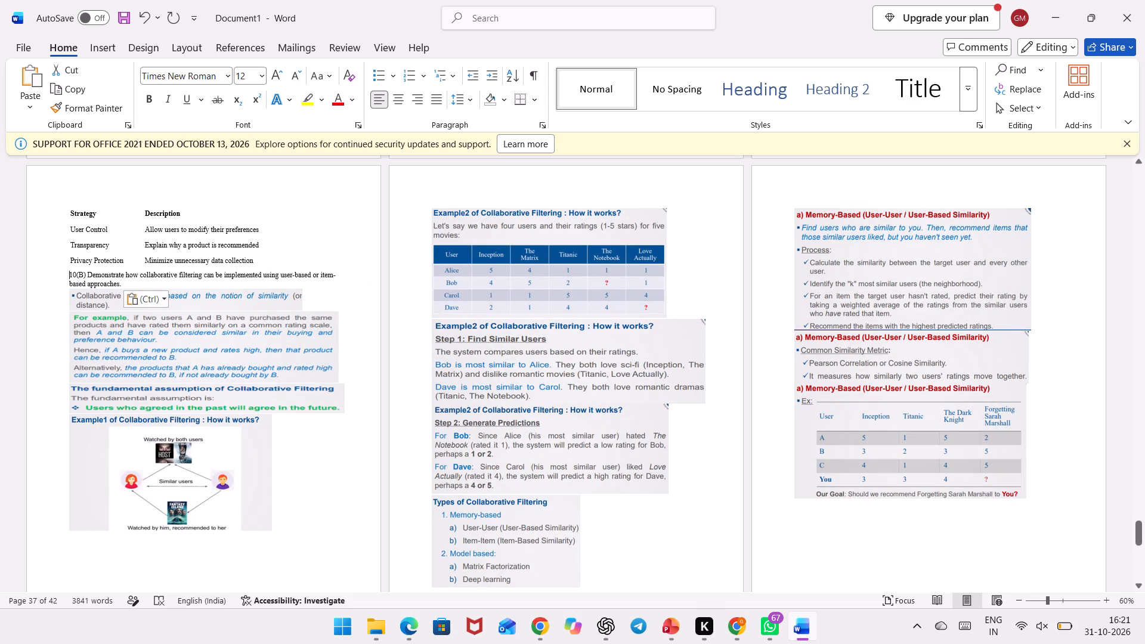
drag(103, 275, 122, 284)
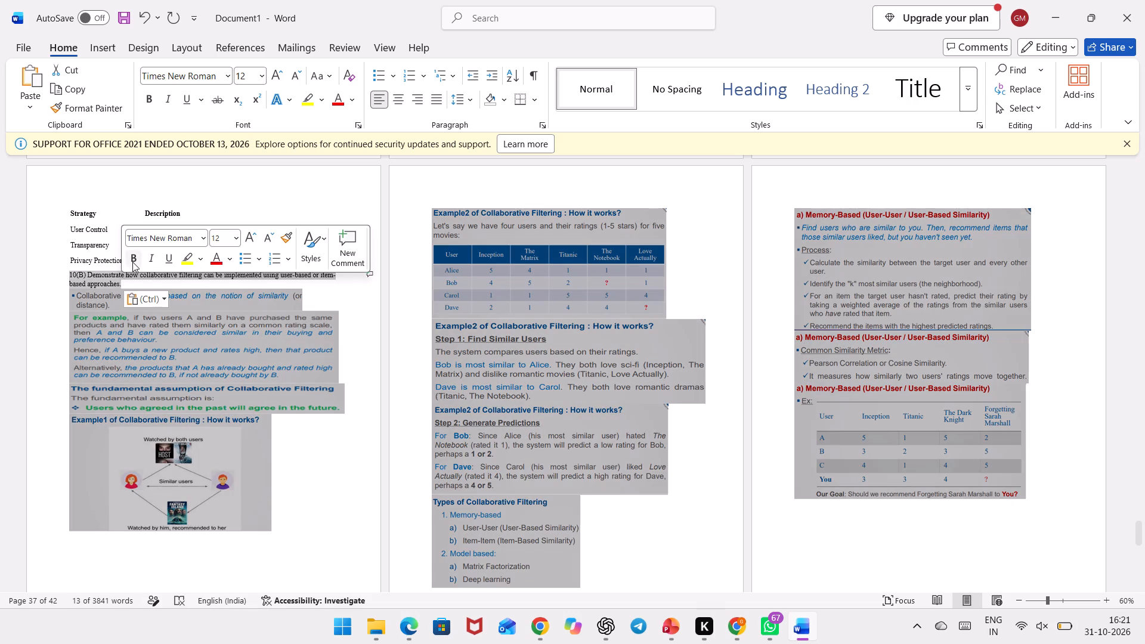
click(132, 262)
click(600, 529)
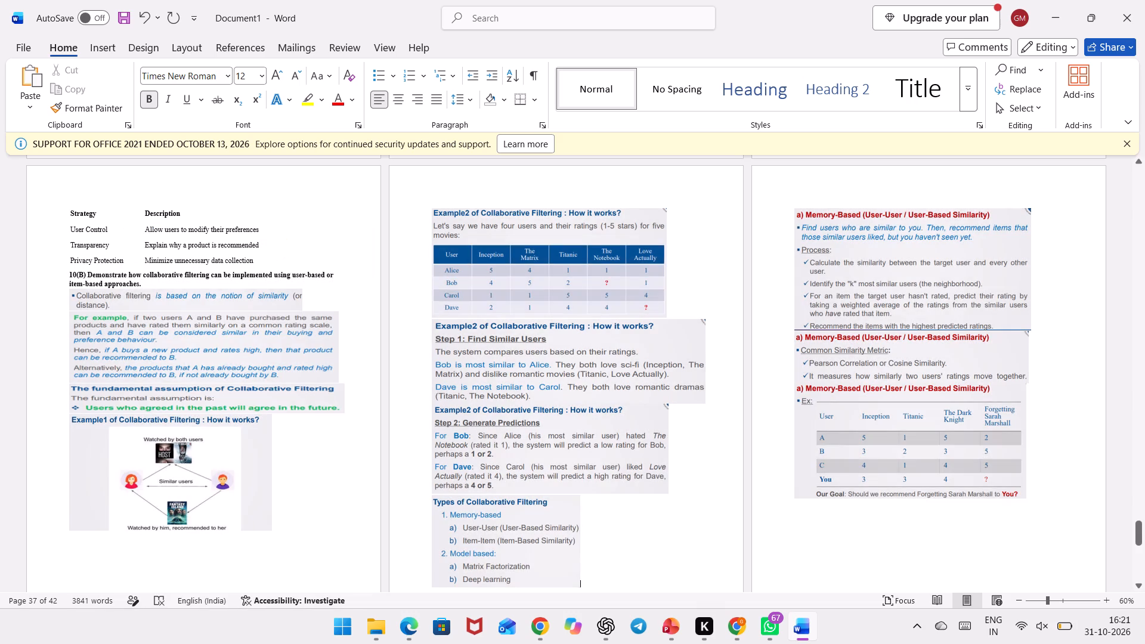
Reduce the height of the Example2 ratings table capture so it fits below the Example1 capture, and check the remaining pages.
scroll(656, 510, down, 3)
scroll(466, 435, up, 1)
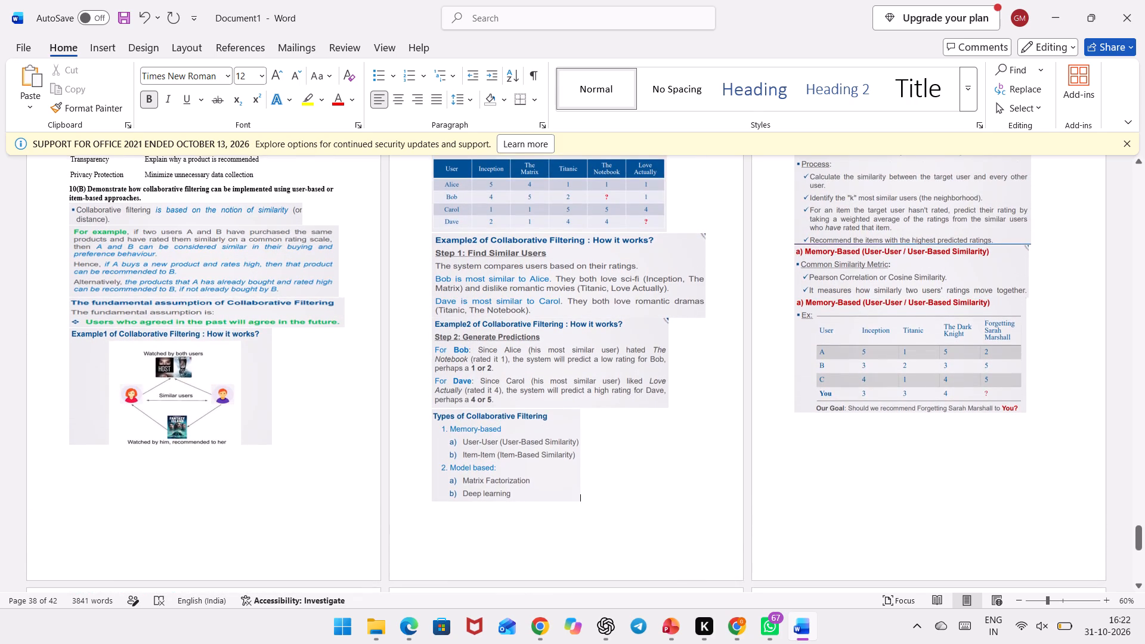
scroll(523, 225, up, 1)
click(560, 190)
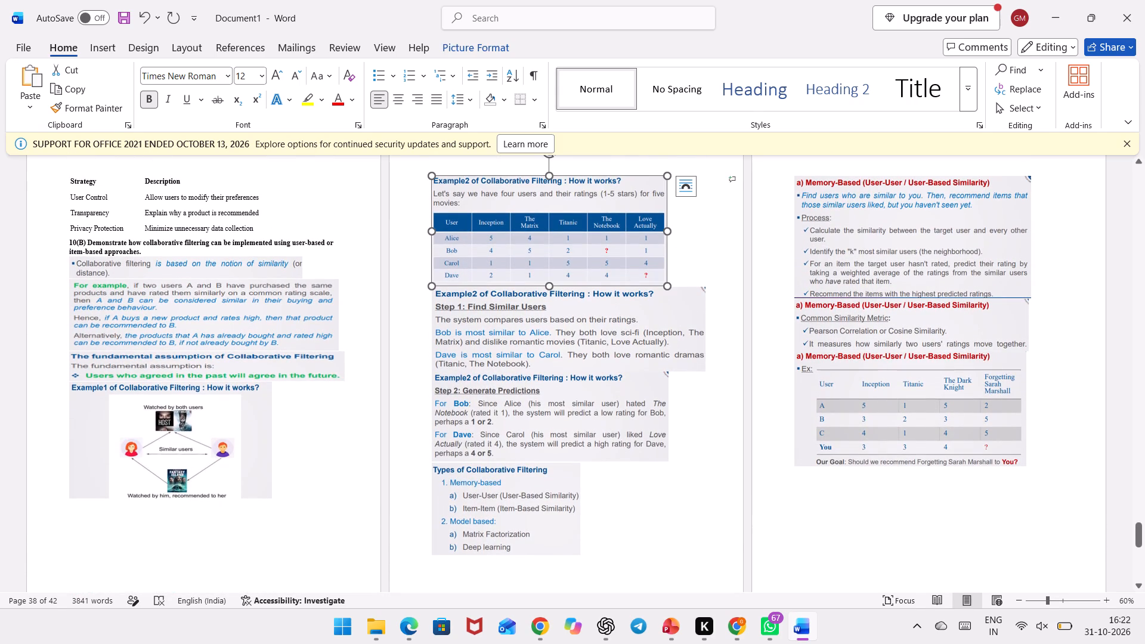
drag(547, 285, 575, 257)
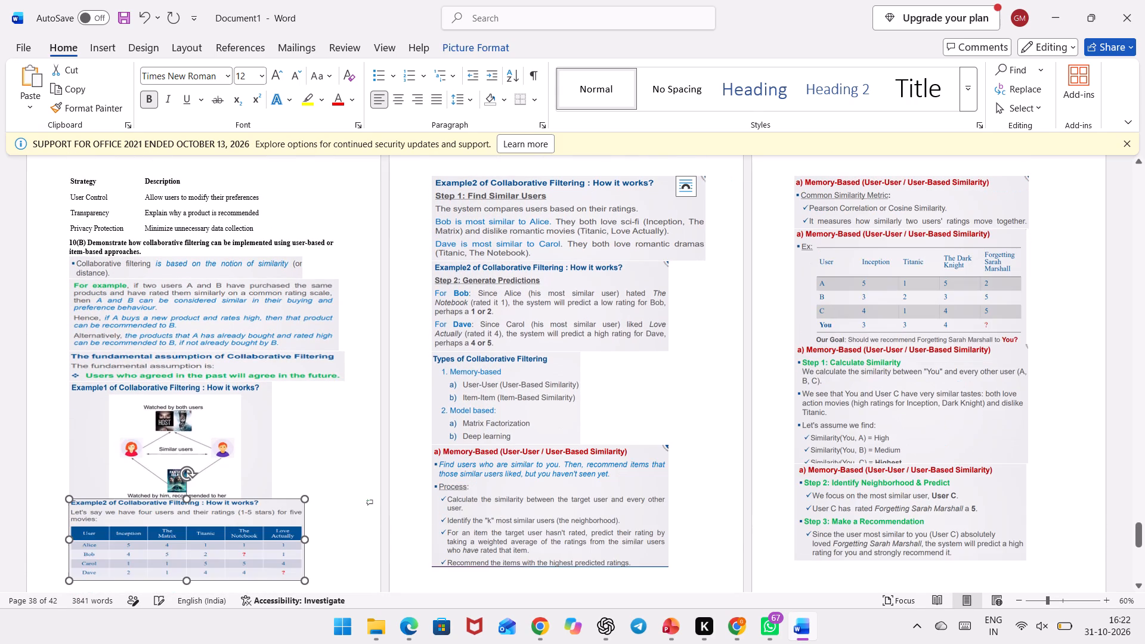
scroll(711, 371, down, 4)
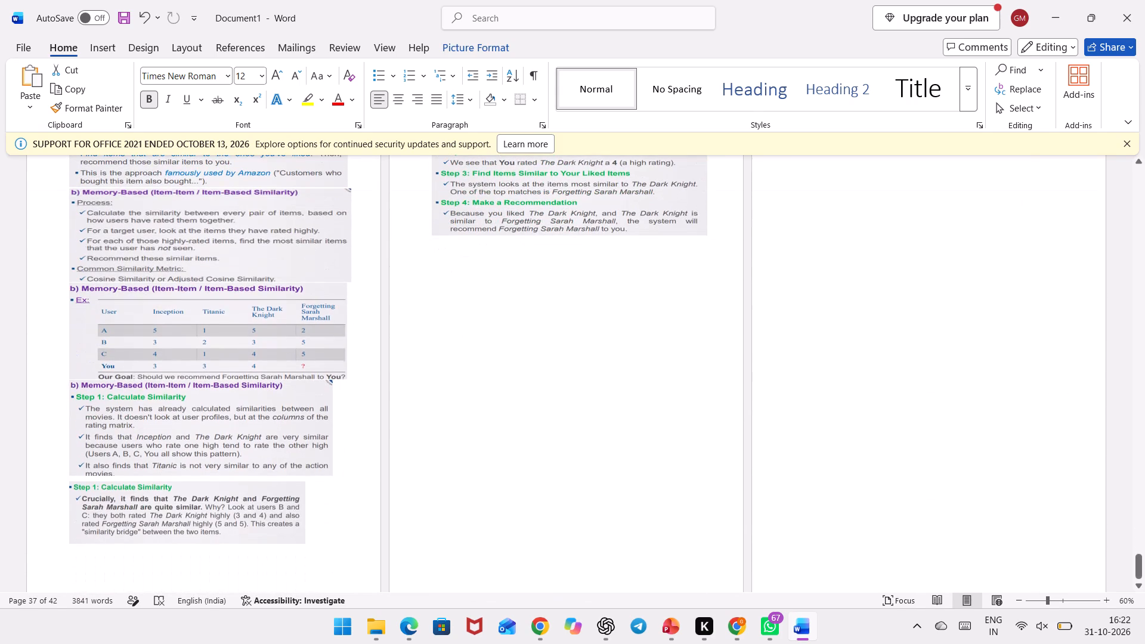
scroll(541, 437, up, 1)
scroll(541, 437, down, 2)
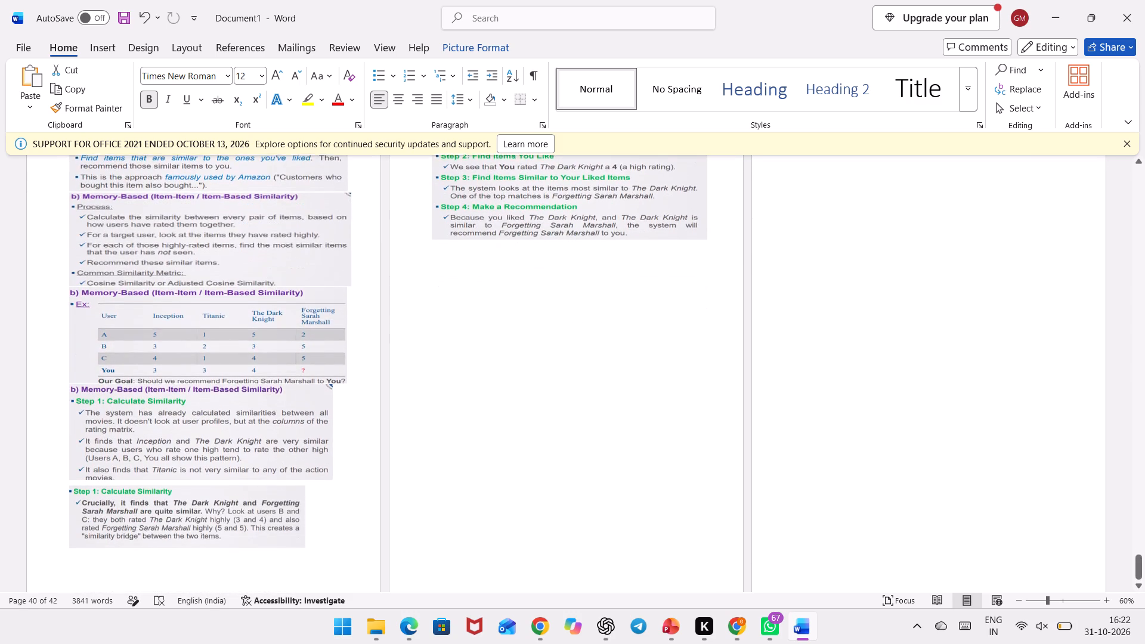
Switch to Chrome, view the slides following collaborative filtering in ACAD06M5LS.pdf, and return to the question bank in ACAD06MLAQB.pdf.
key(alt+Tab)
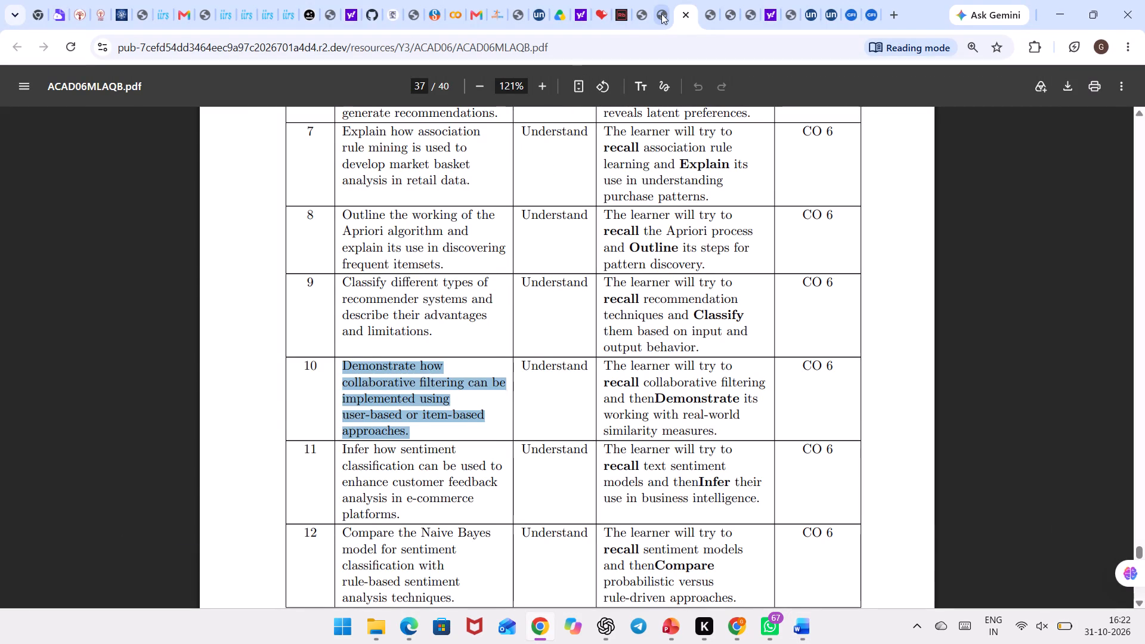
click(661, 14)
scroll(552, 335, down, 2)
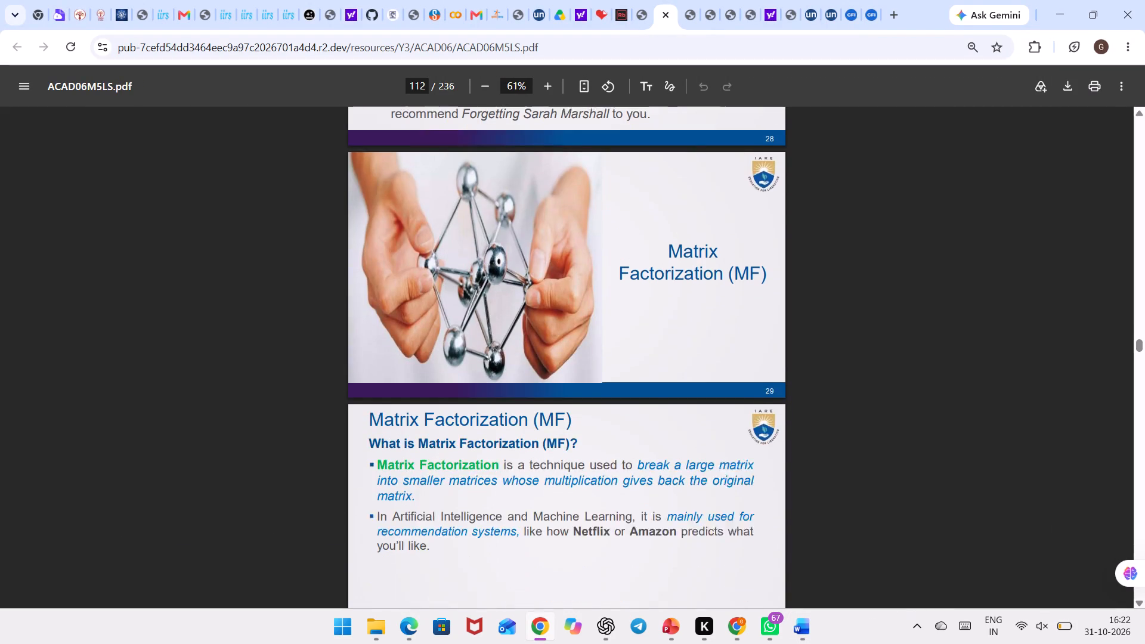
scroll(552, 335, down, 2)
click(697, 24)
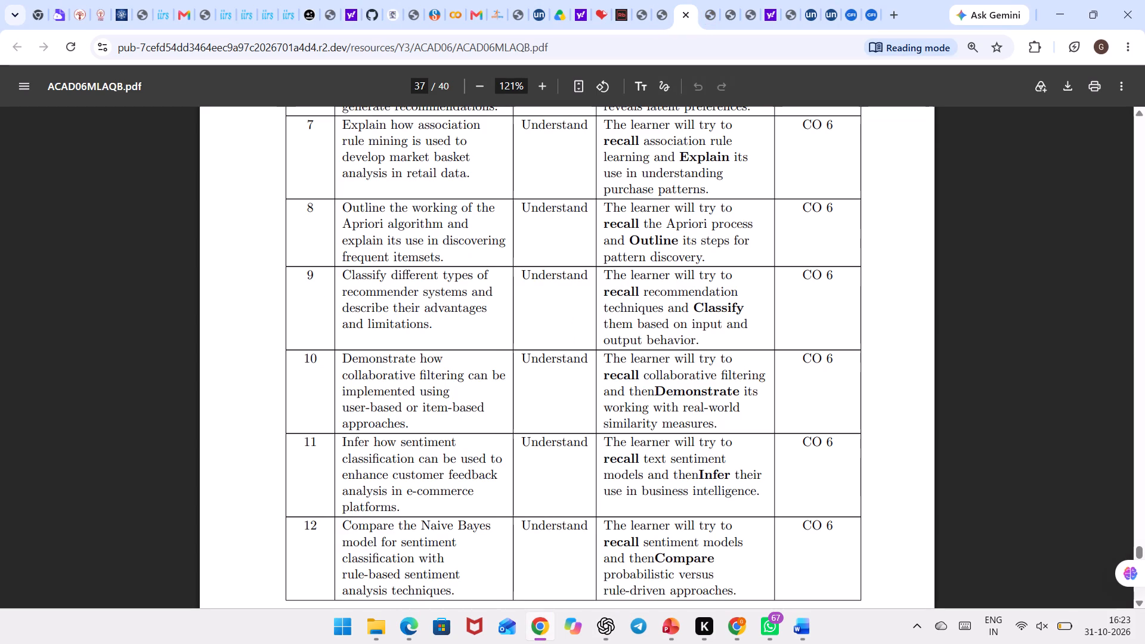
scroll(453, 303, up, 3)
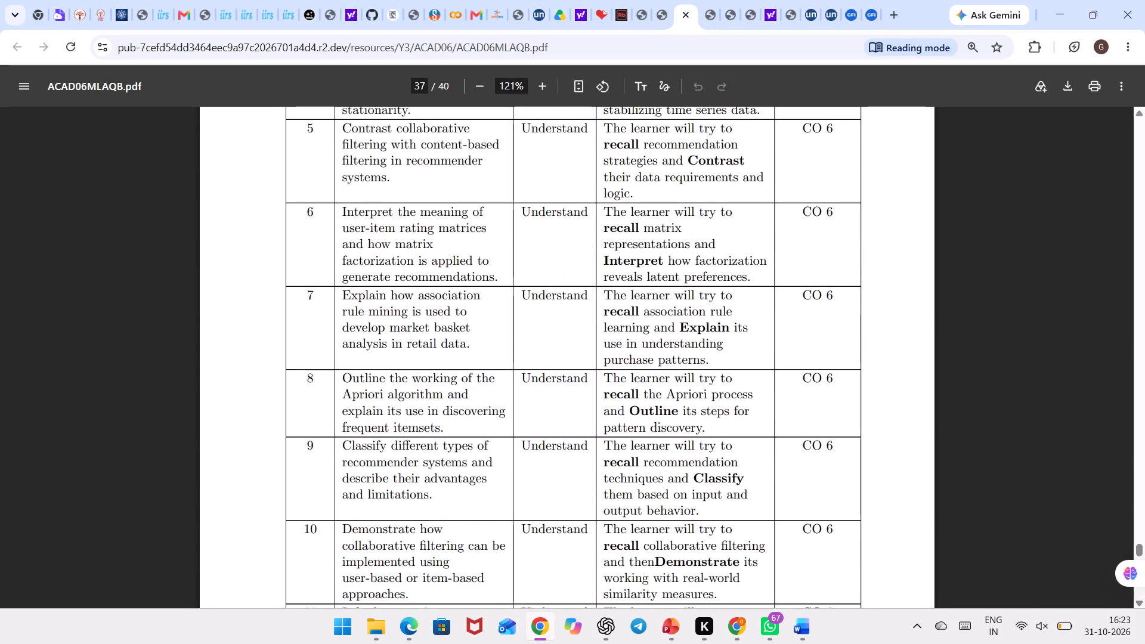
scroll(580, 194, up, 5)
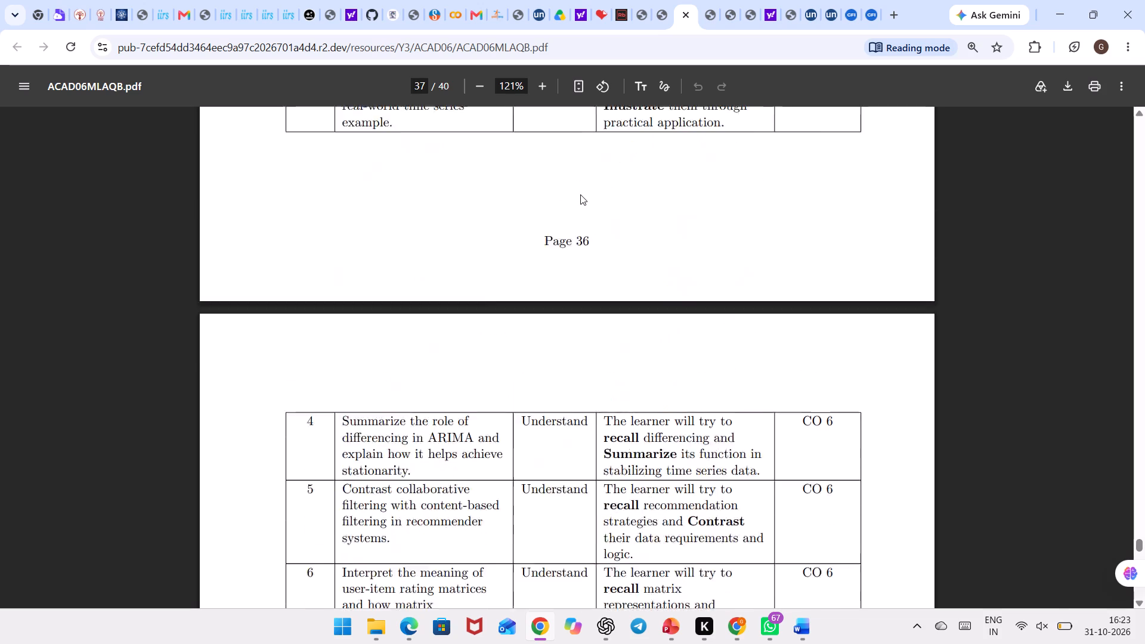
scroll(580, 194, up, 5)
scroll(497, 292, up, 3)
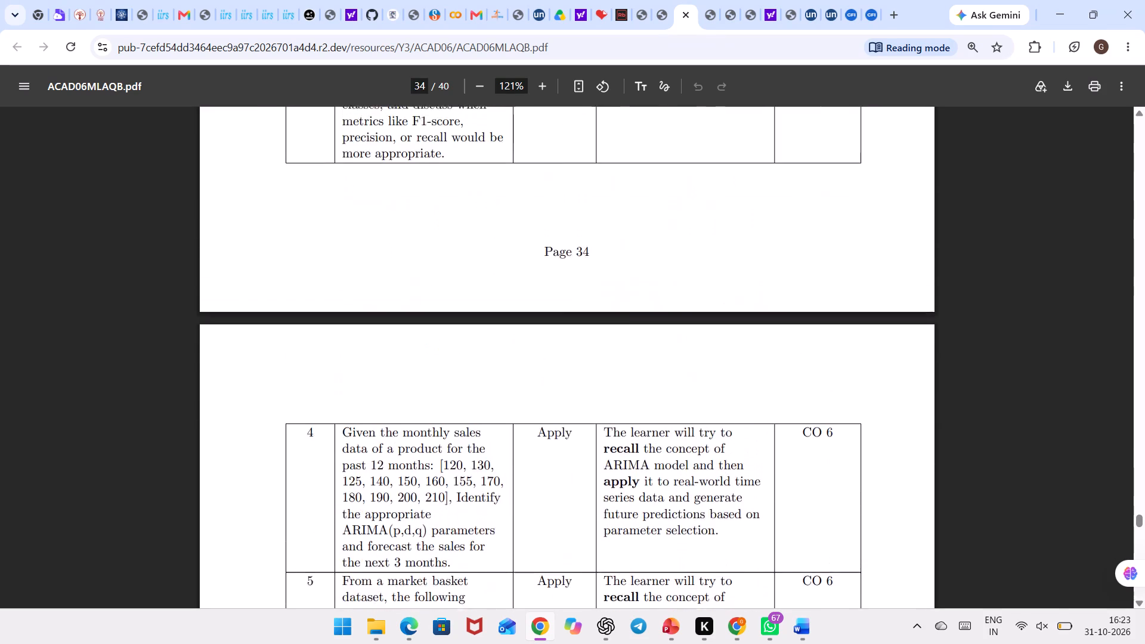
scroll(497, 292, up, 3)
scroll(456, 369, down, 2)
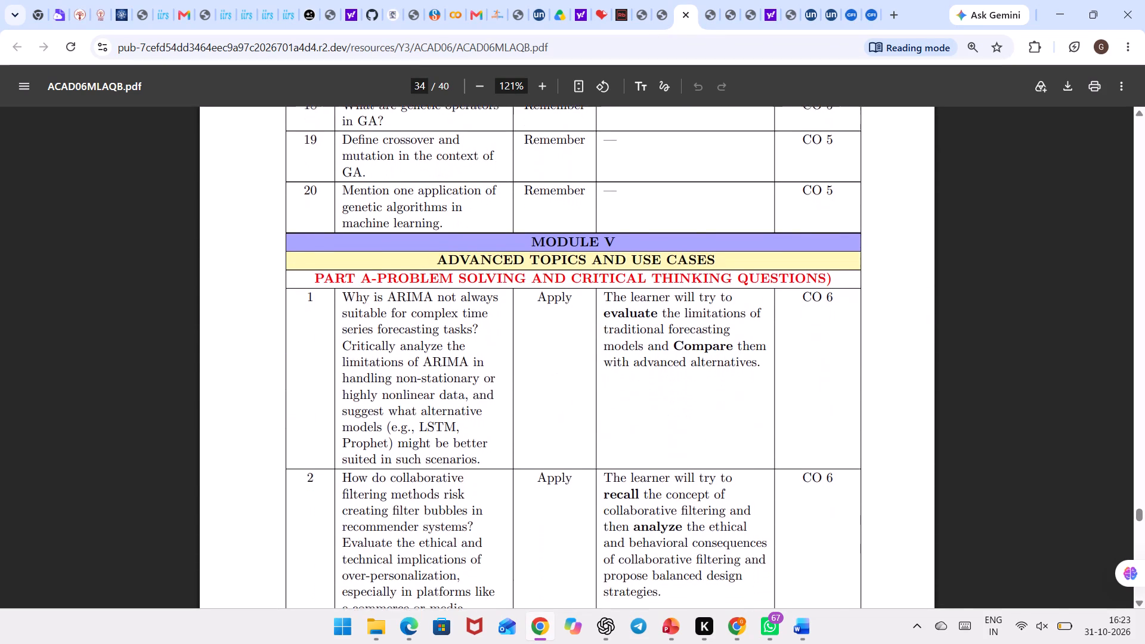
scroll(456, 369, down, 5)
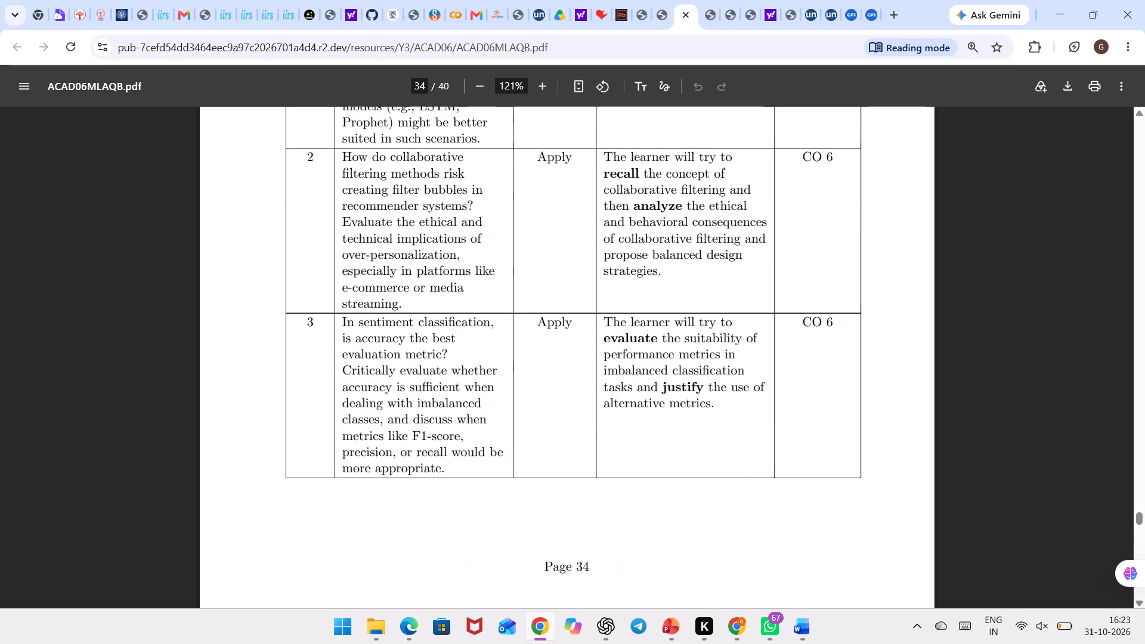
scroll(456, 369, down, 5)
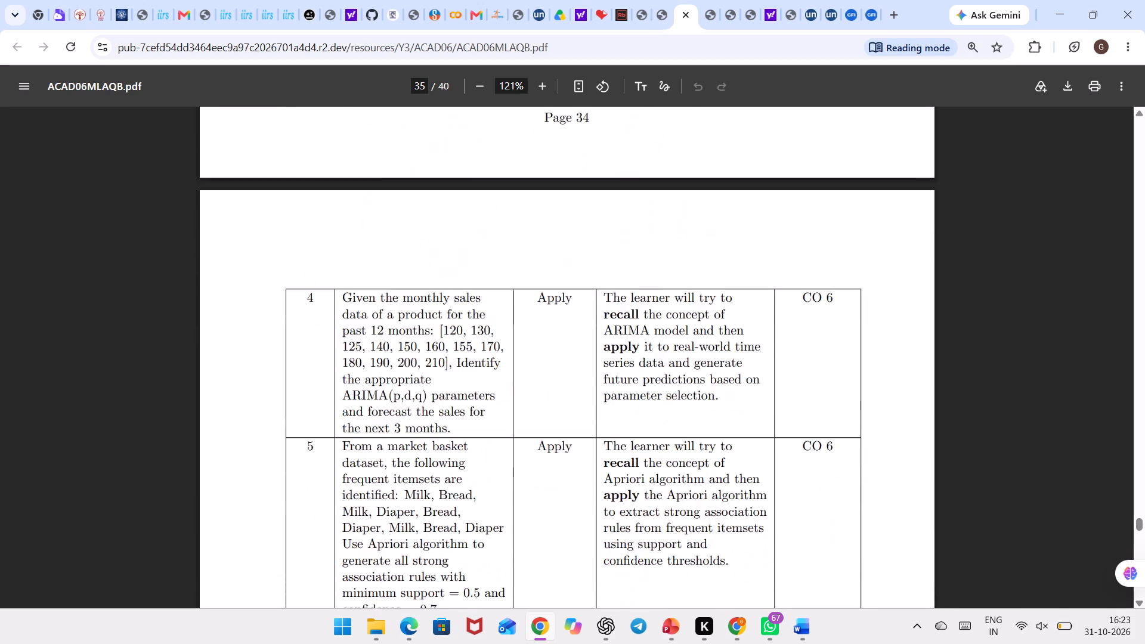
scroll(456, 369, down, 2)
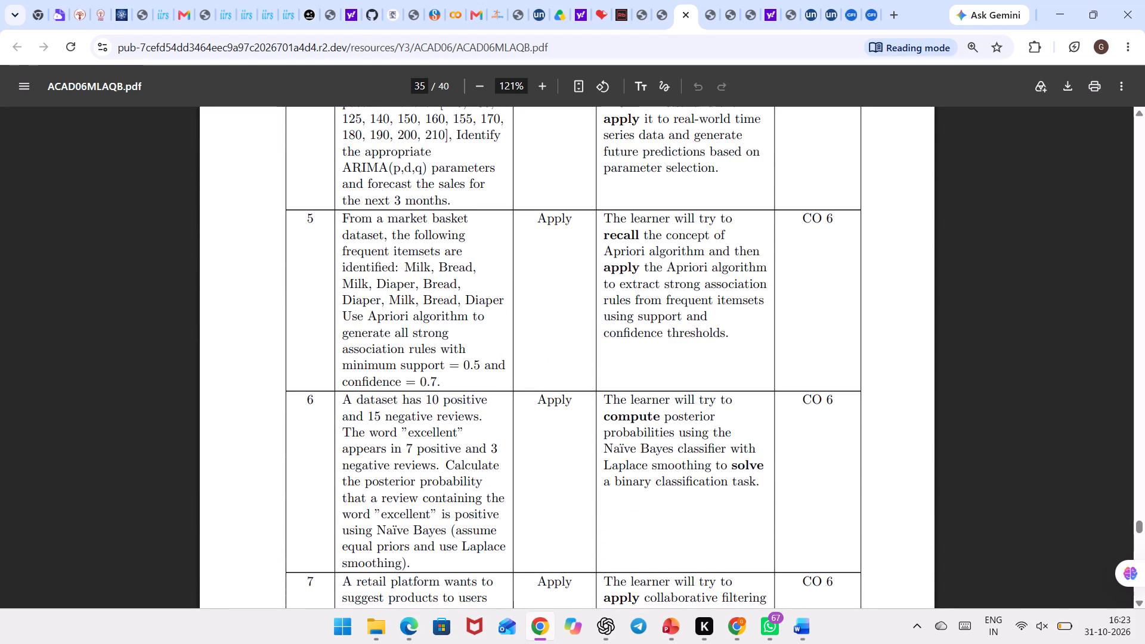
scroll(408, 501, down, 3)
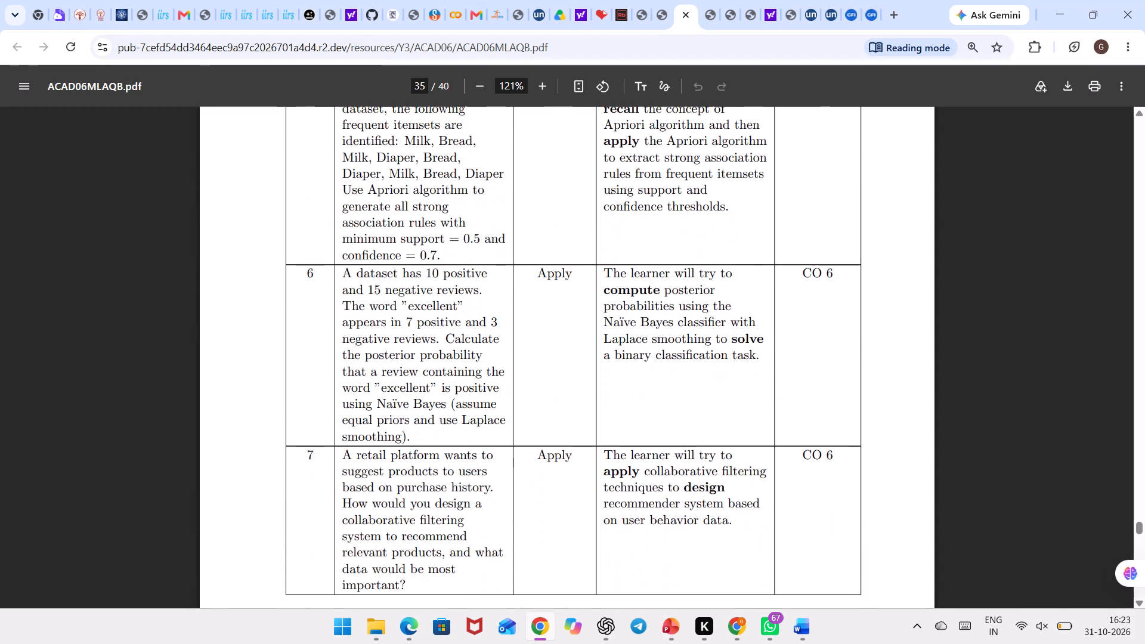
scroll(408, 501, down, 1)
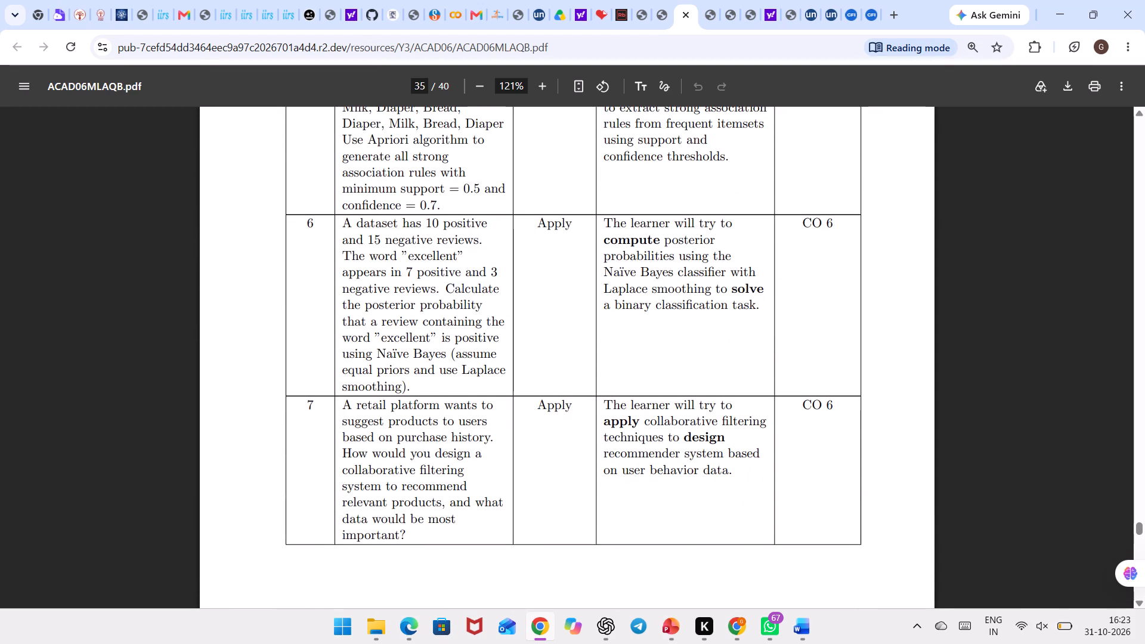
scroll(408, 540, down, 4)
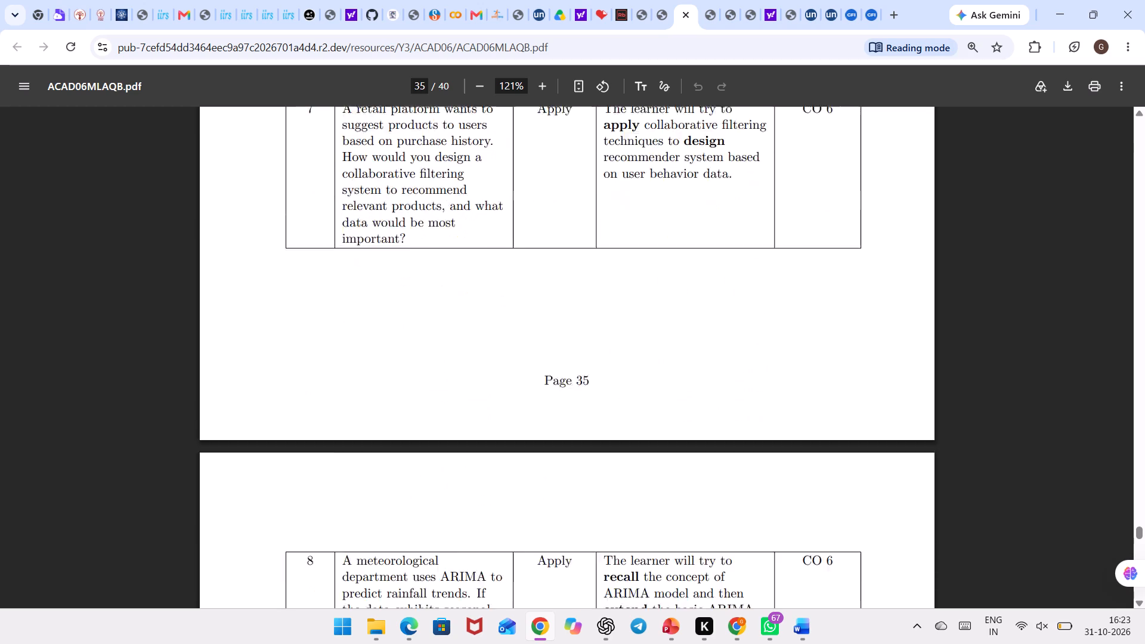
scroll(408, 540, down, 2)
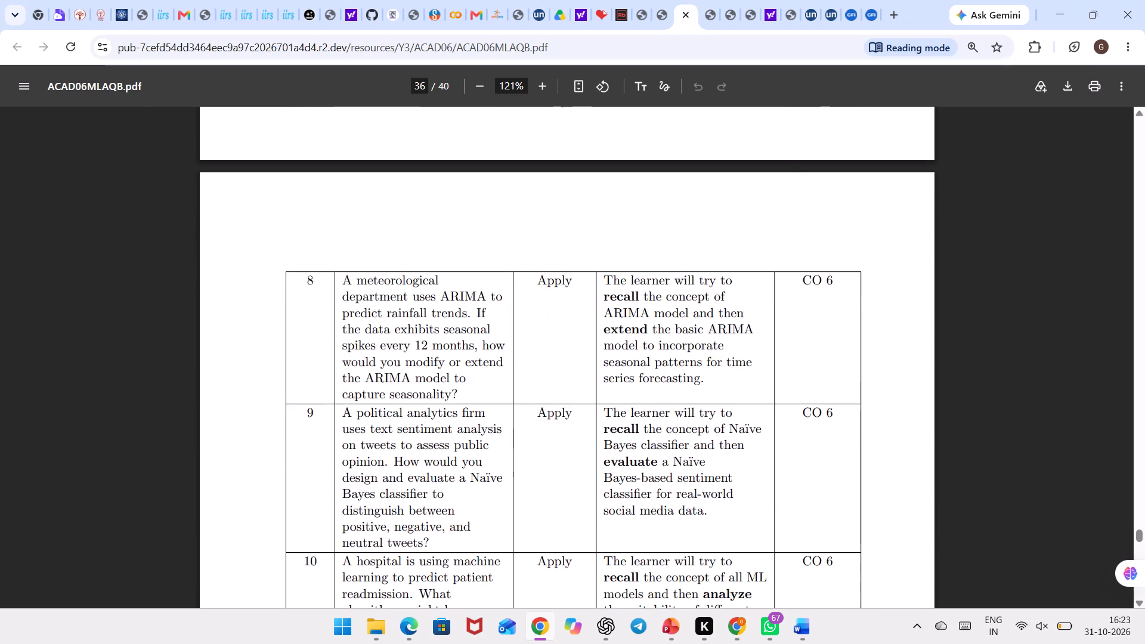
scroll(455, 494, down, 1)
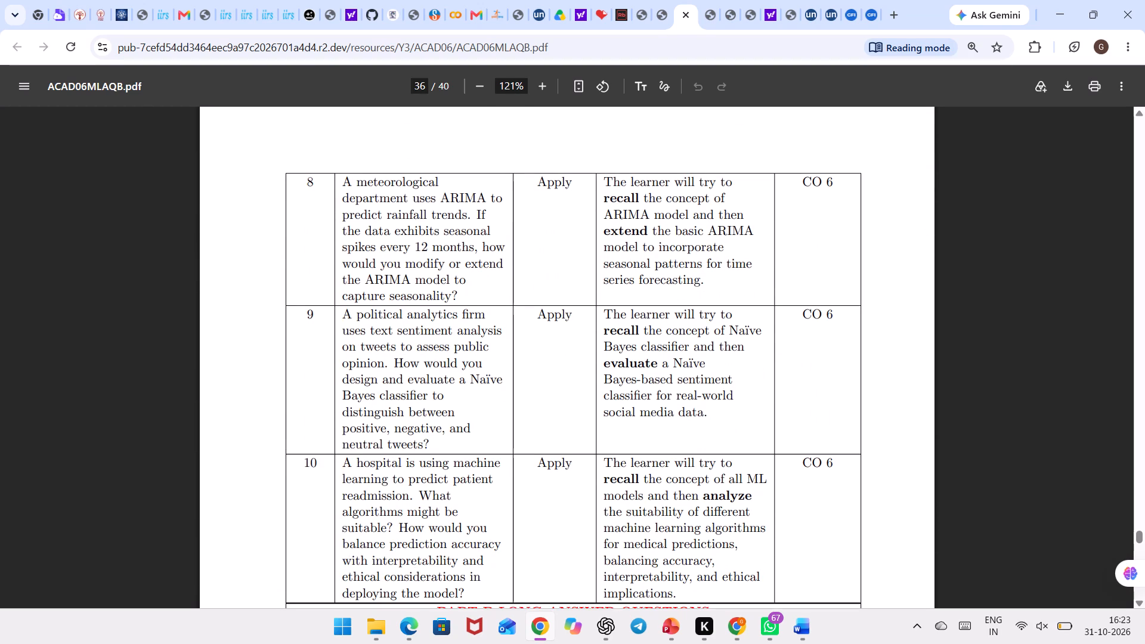
scroll(455, 494, down, 1)
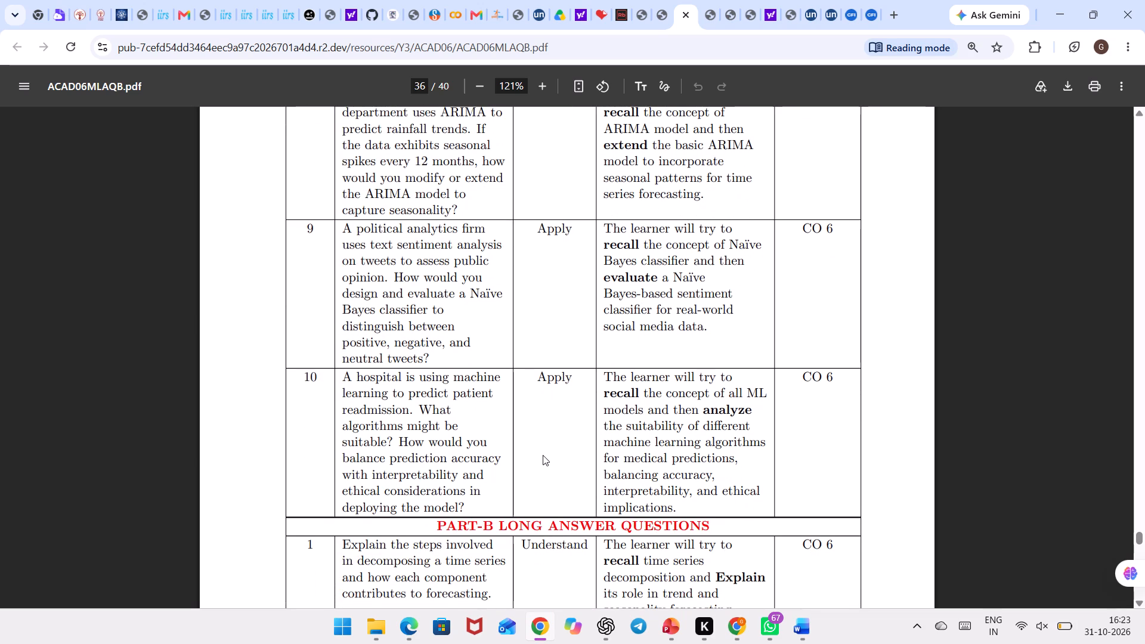
scroll(543, 455, down, 5)
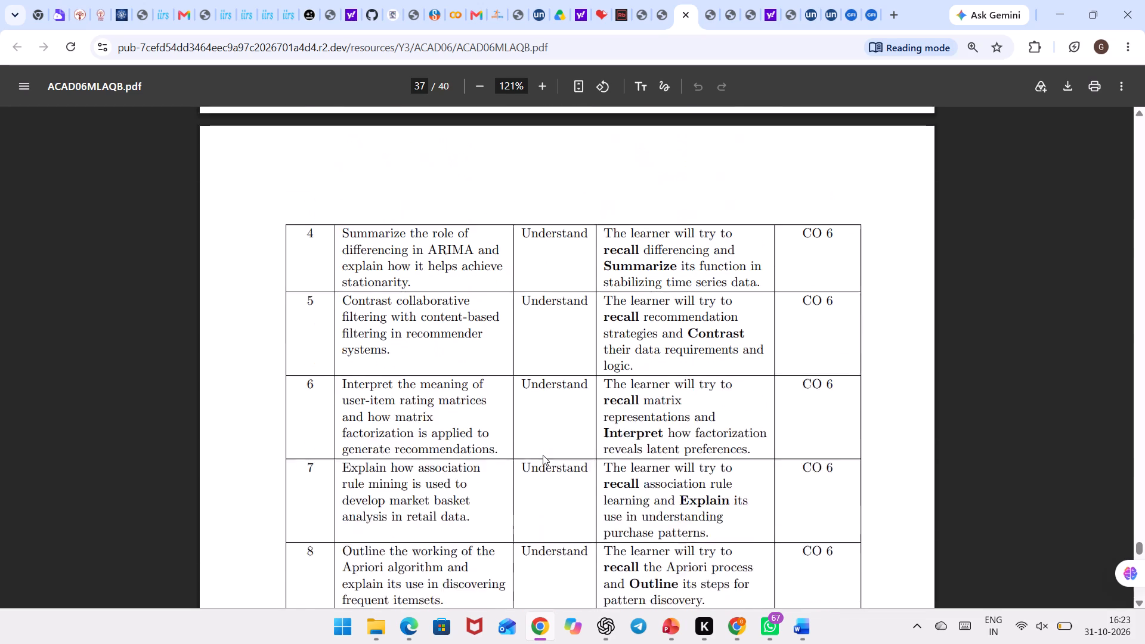
scroll(543, 455, down, 1)
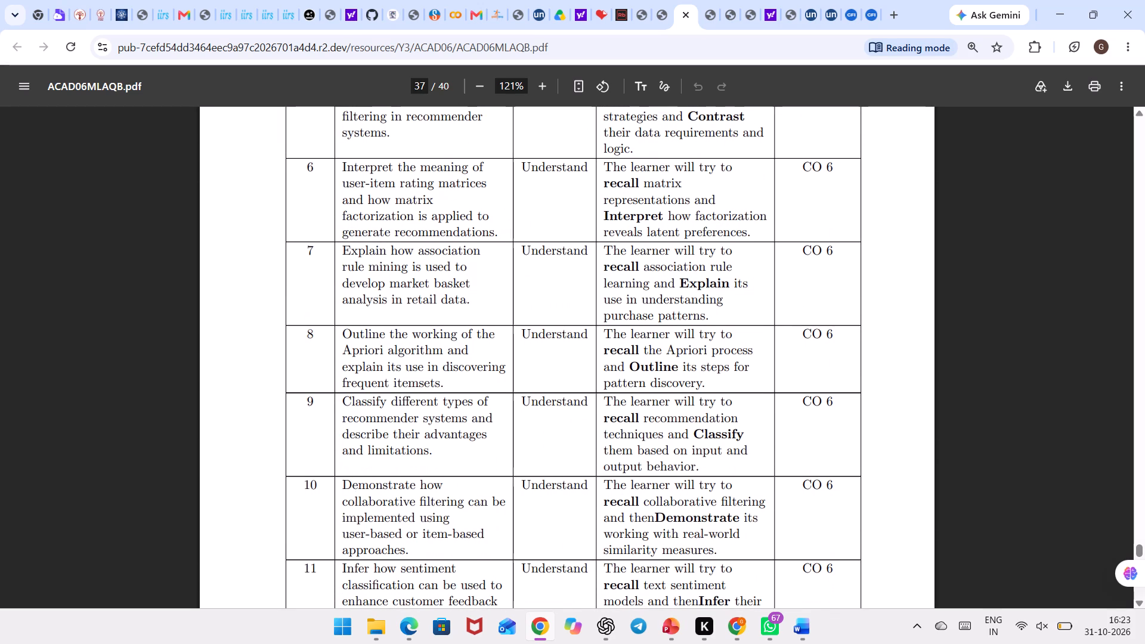
Copy the text of Part-B question 6 on user-item rating matrices and matrix factorization from ACAD06MLAQB.pdf.
scroll(503, 239, up, 1)
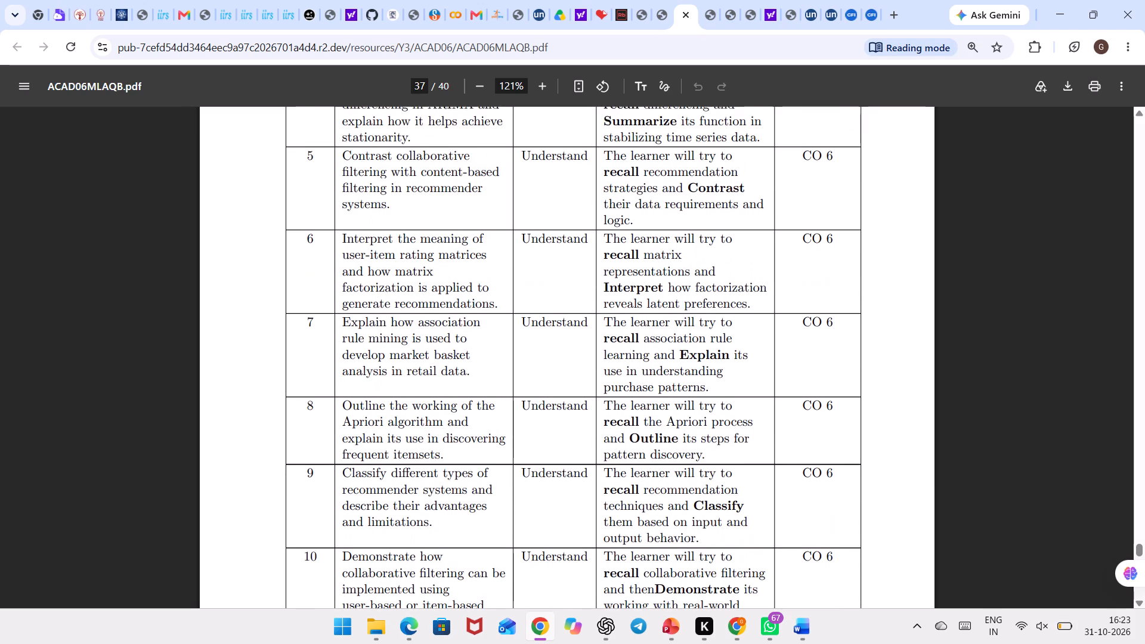
drag(499, 301, 498, 311)
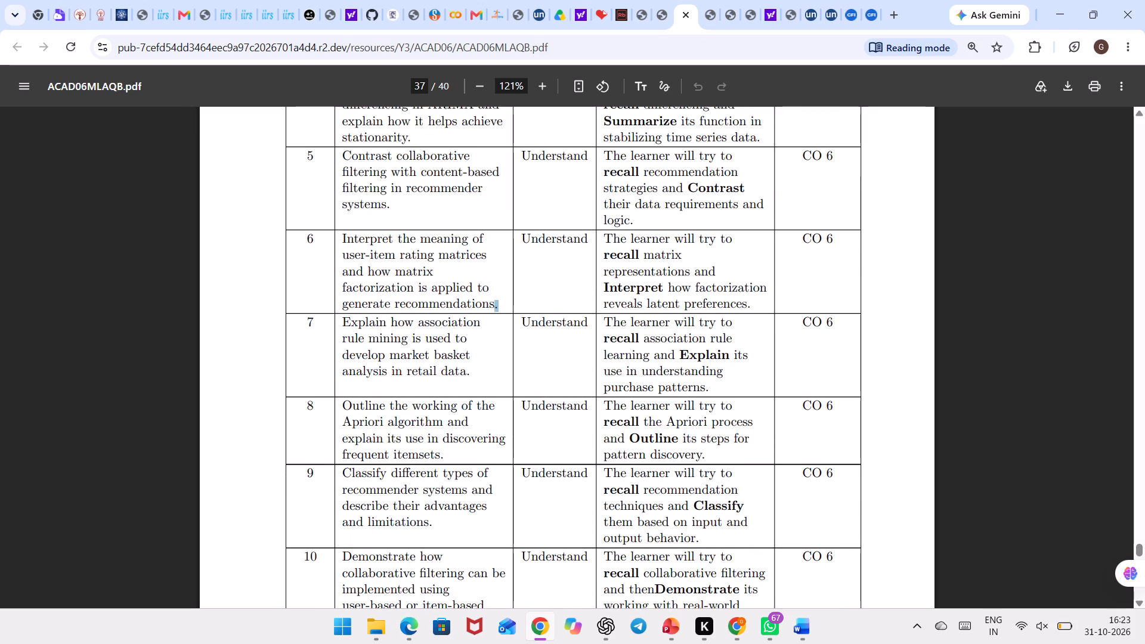
triple_click(498, 311)
click(498, 311)
click(498, 311)
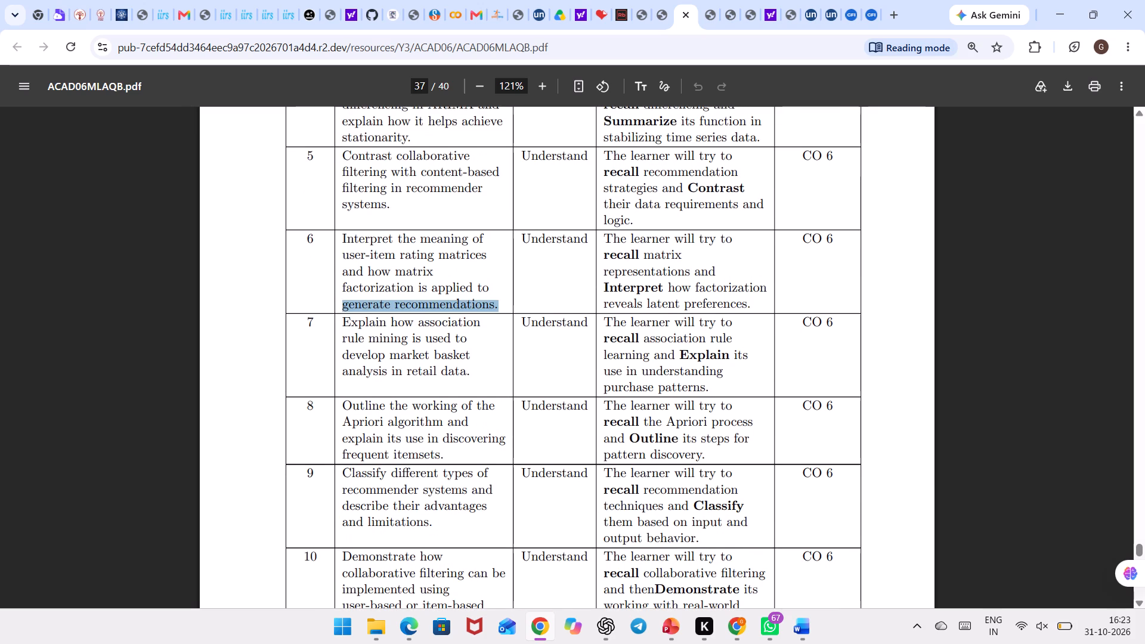
click(499, 311)
drag(504, 305, 330, 238)
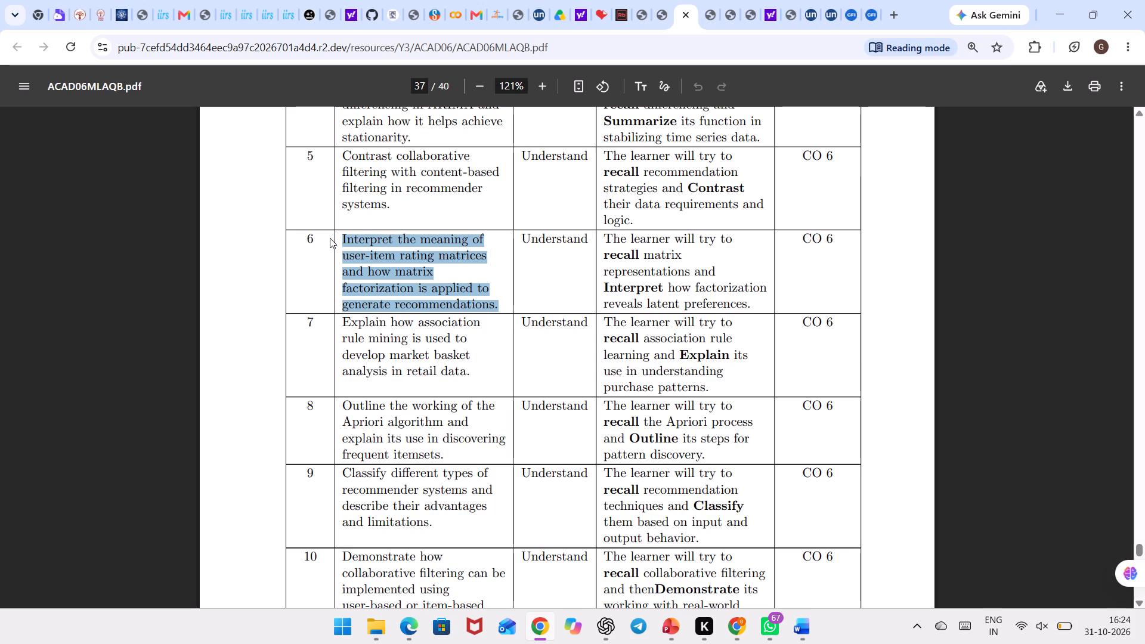
key(ctrl+c)
Switch to Word, remove the blank space after the final item-based similarity capture, and enter the question label "6(B)" below it.
click(795, 624)
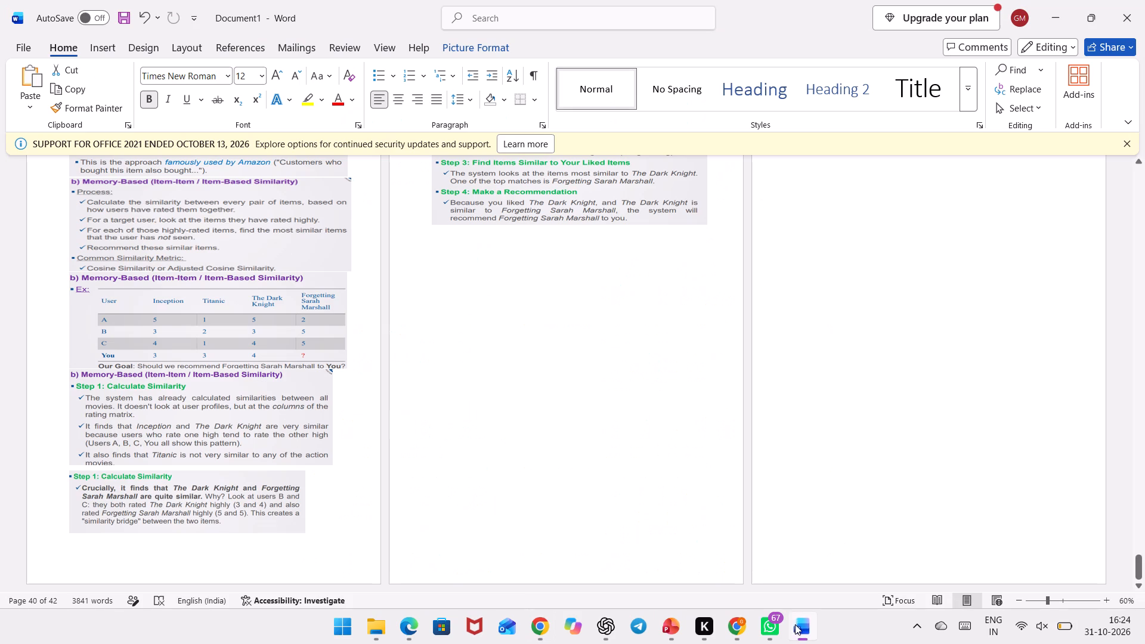
click(594, 274)
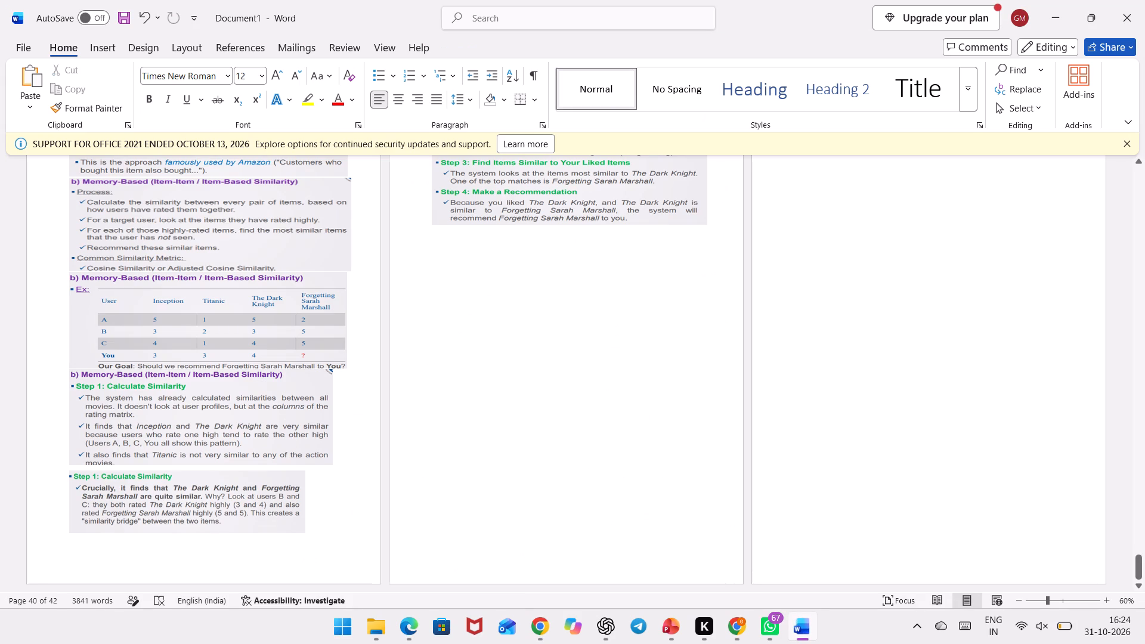
key(BackSpace)
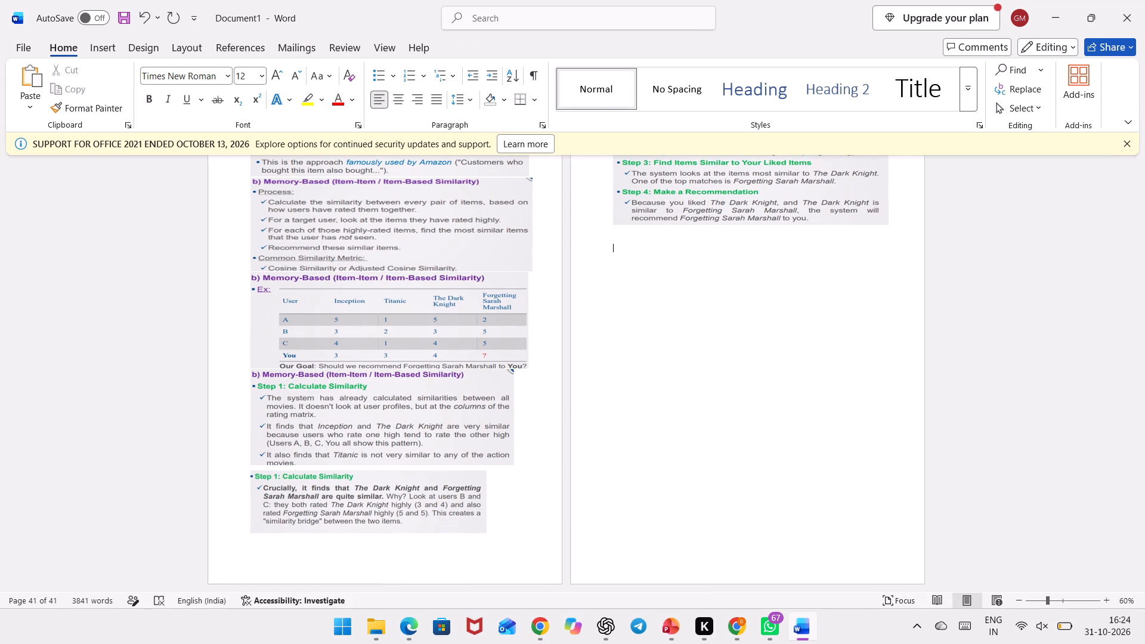
key(6)
text(())
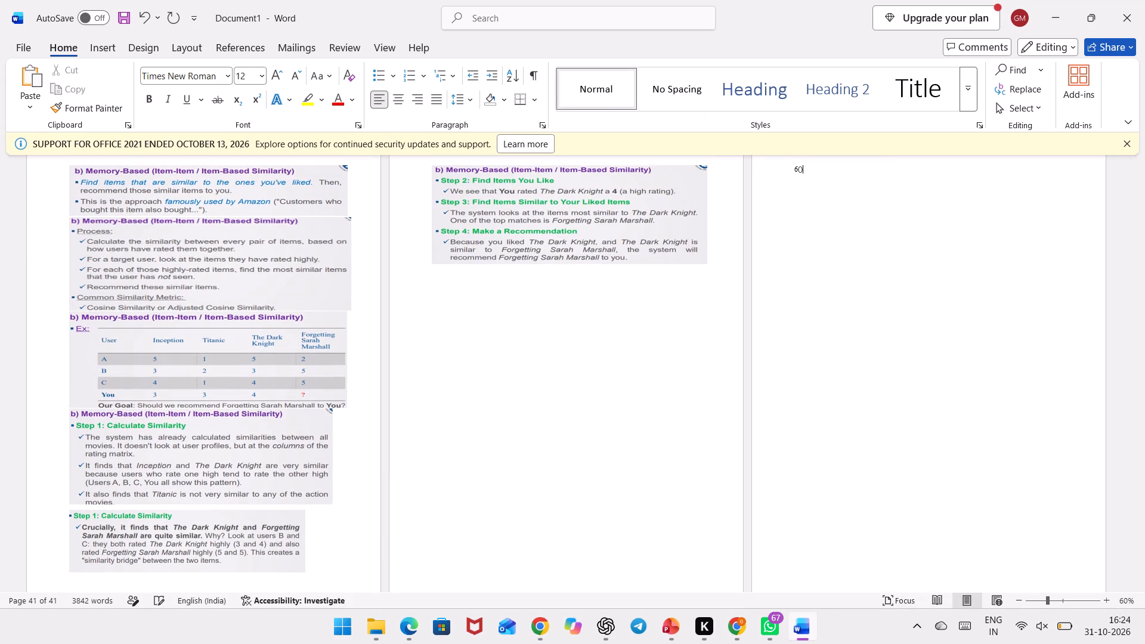
key(BackSpace)
key(BackSpace)
key(BackSpace)
key(BackSpace)
key(BackSpace)
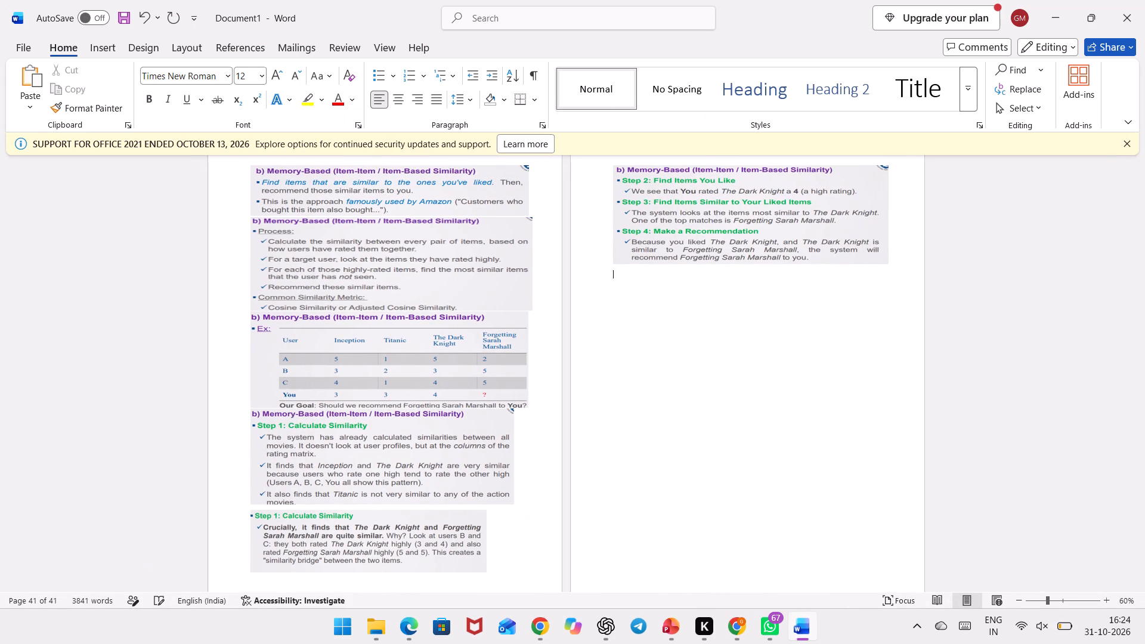
text(6())
key(Left)
Copy Part-B question 6 again from the question bank in Chrome and paste it after the 6(B) label in Word.
key(alt+Tab)
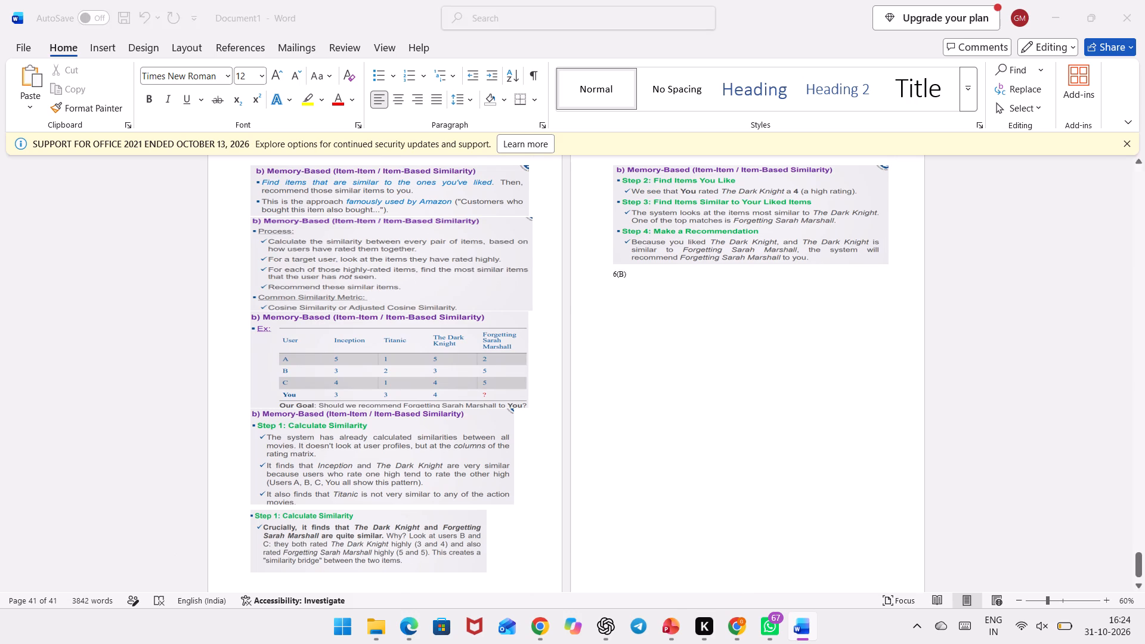
key(ctrl+c)
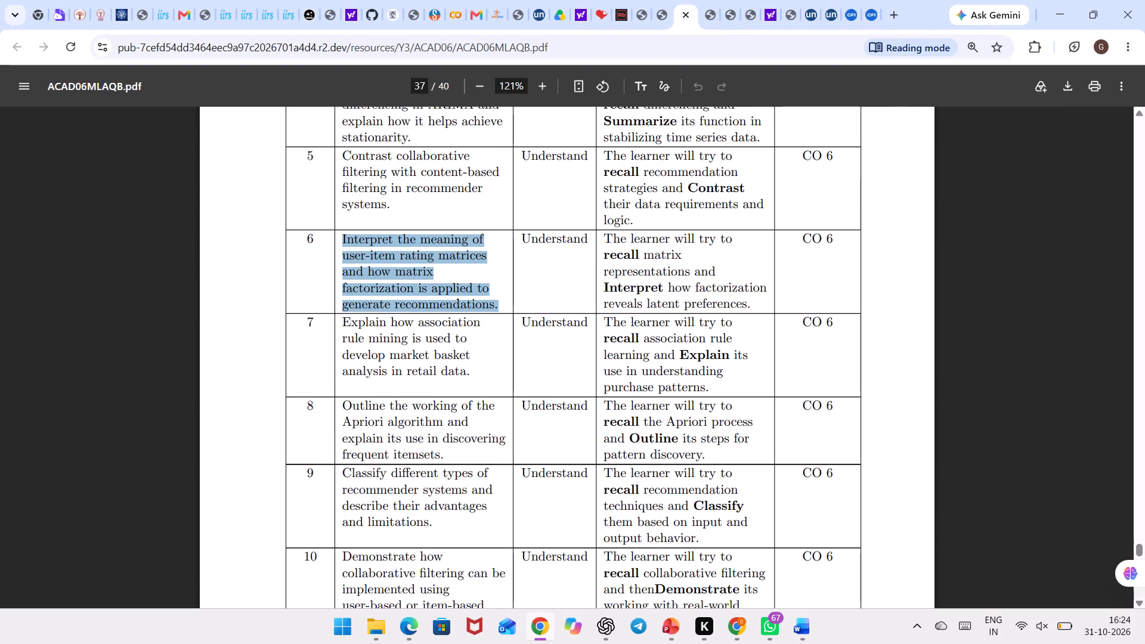
key(alt+Tab)
key(ctrl+v)
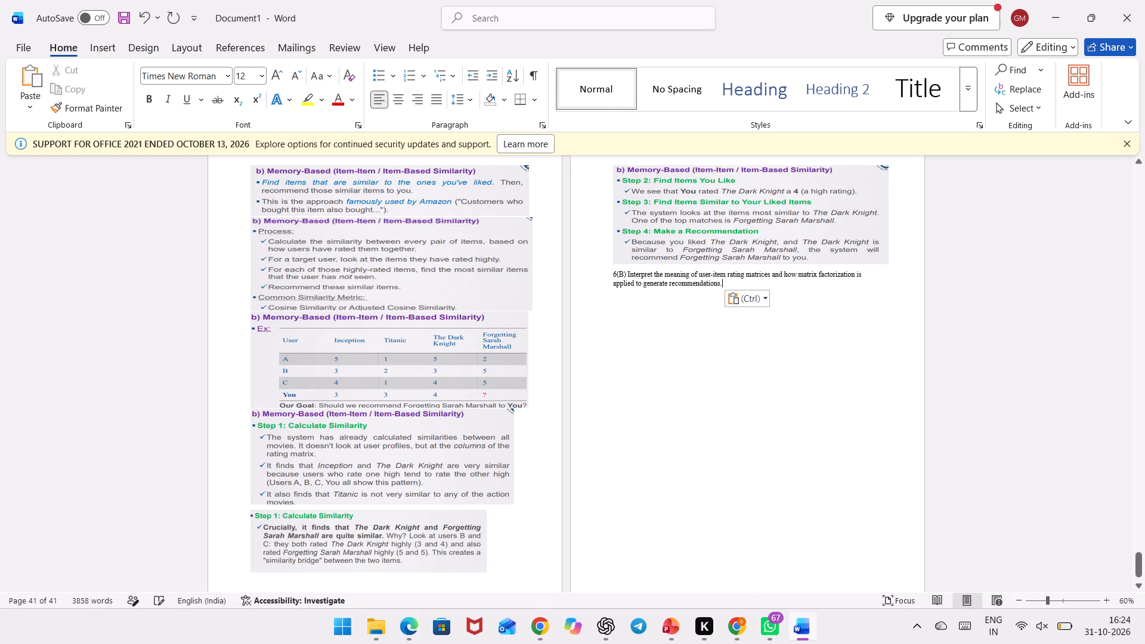
Make the whole 6(B) question bold and start a new line below it.
drag(731, 287, 599, 272)
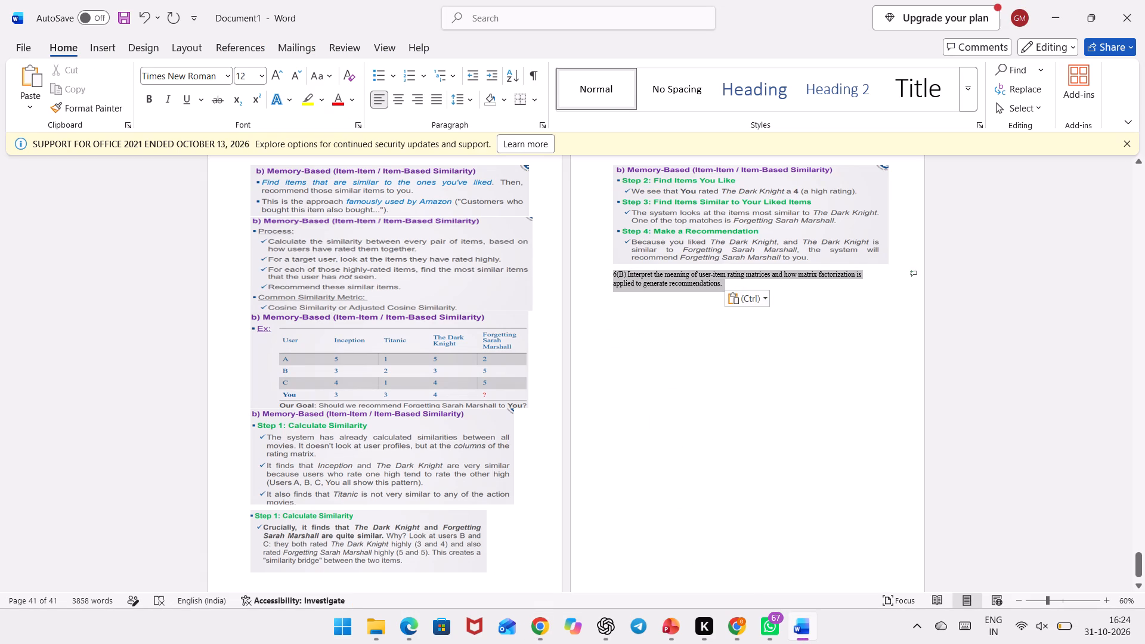
drag(599, 272, 598, 272)
click(614, 241)
click(817, 352)
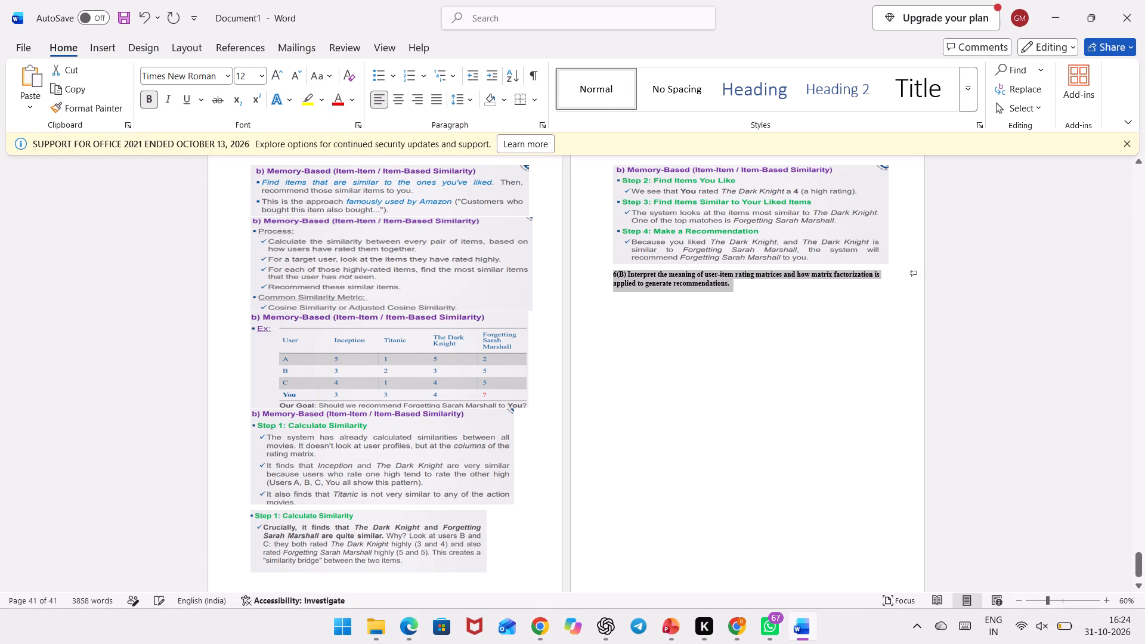
key(Return)
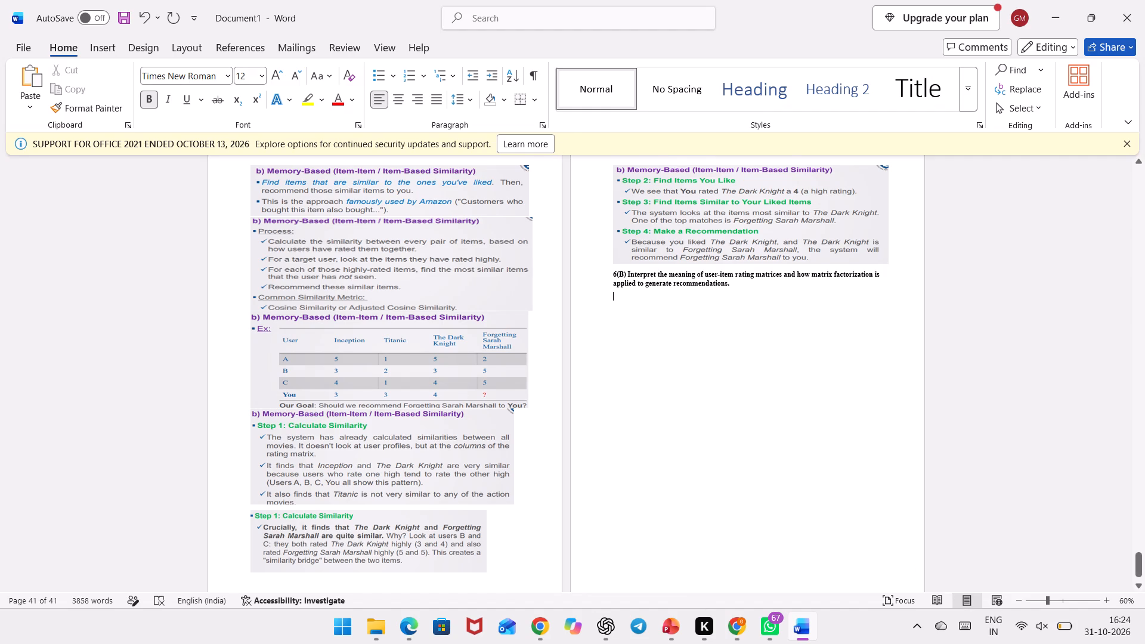
Switch to ACAD06M5LS.pdf in Chrome and review the Matrix Factorization slides from Step 2 of the example through the real-world applications.
key(alt+Tab)
click(660, 17)
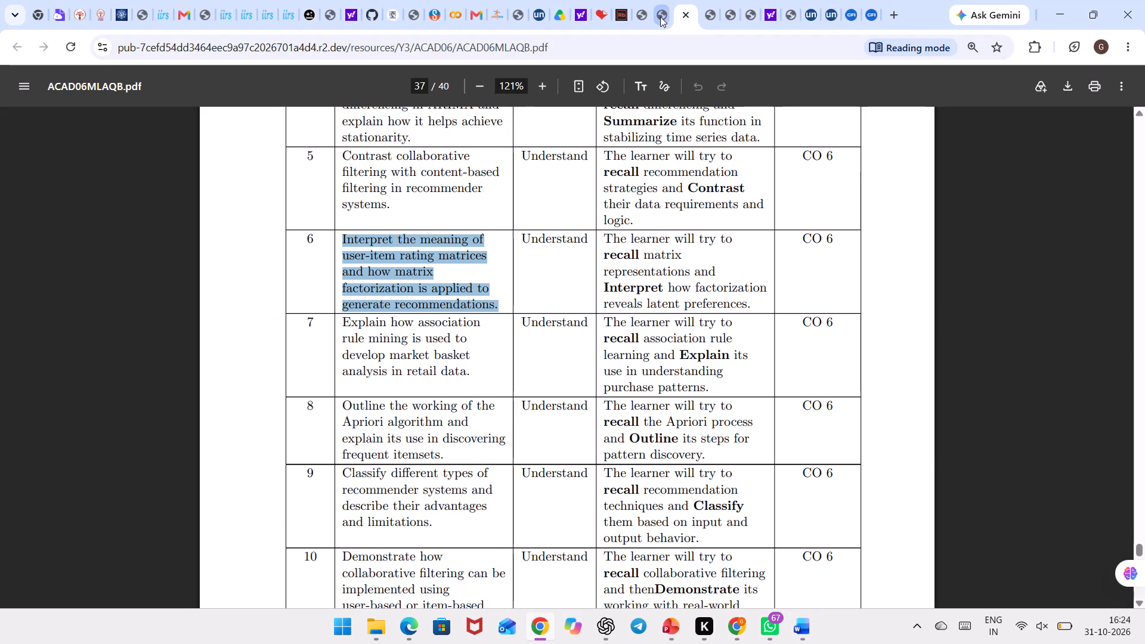
scroll(554, 326, down, 5)
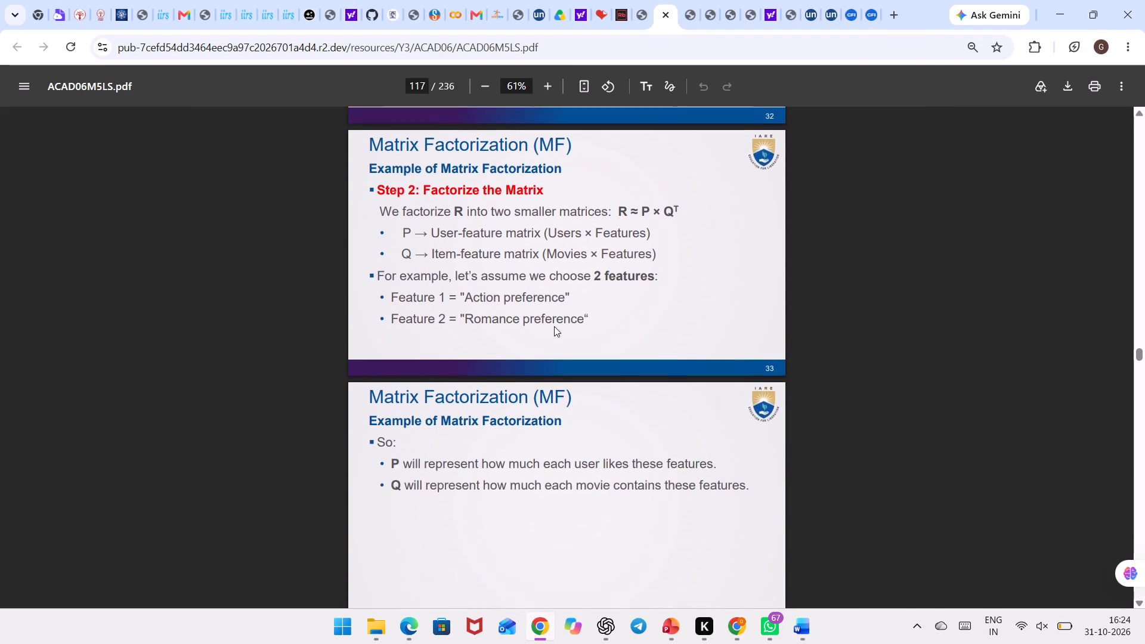
scroll(554, 326, down, 2)
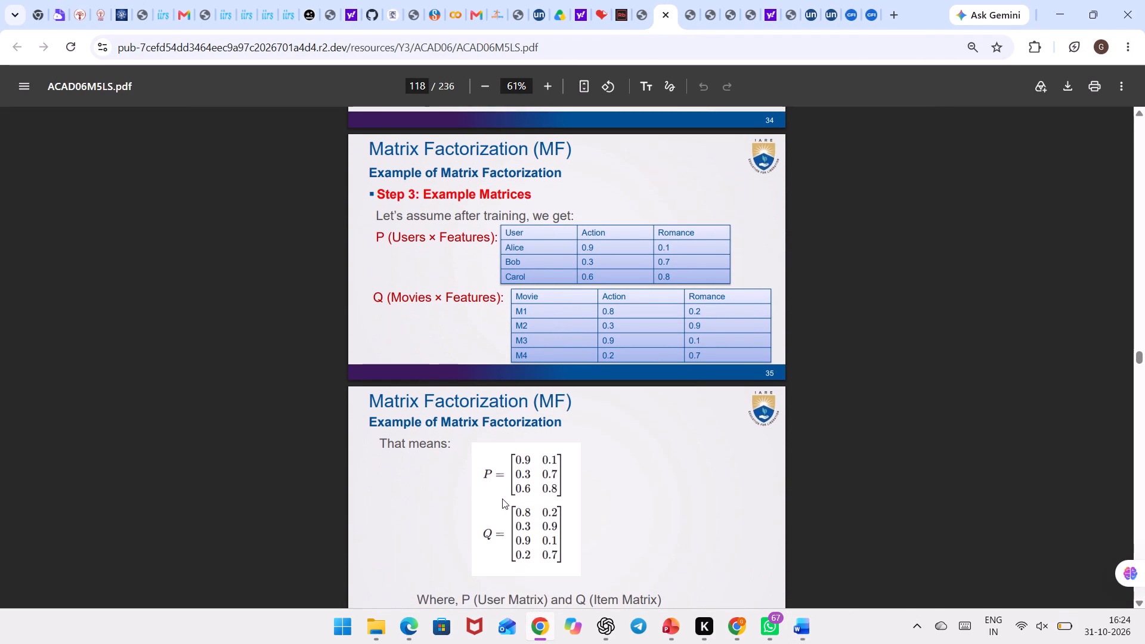
scroll(502, 499, down, 6)
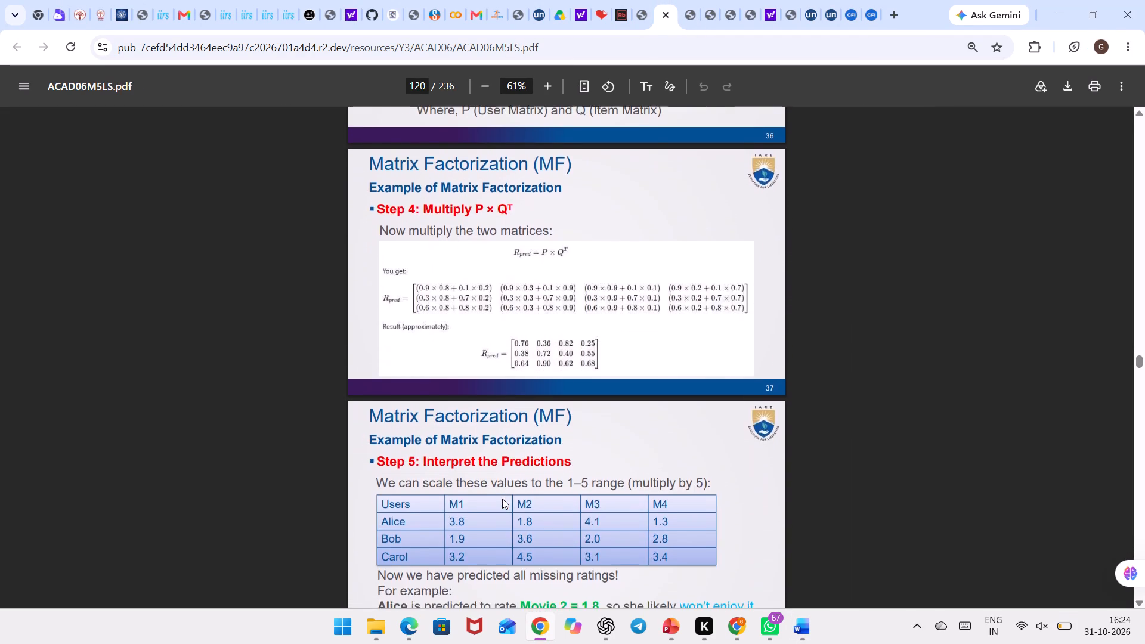
scroll(502, 499, down, 2)
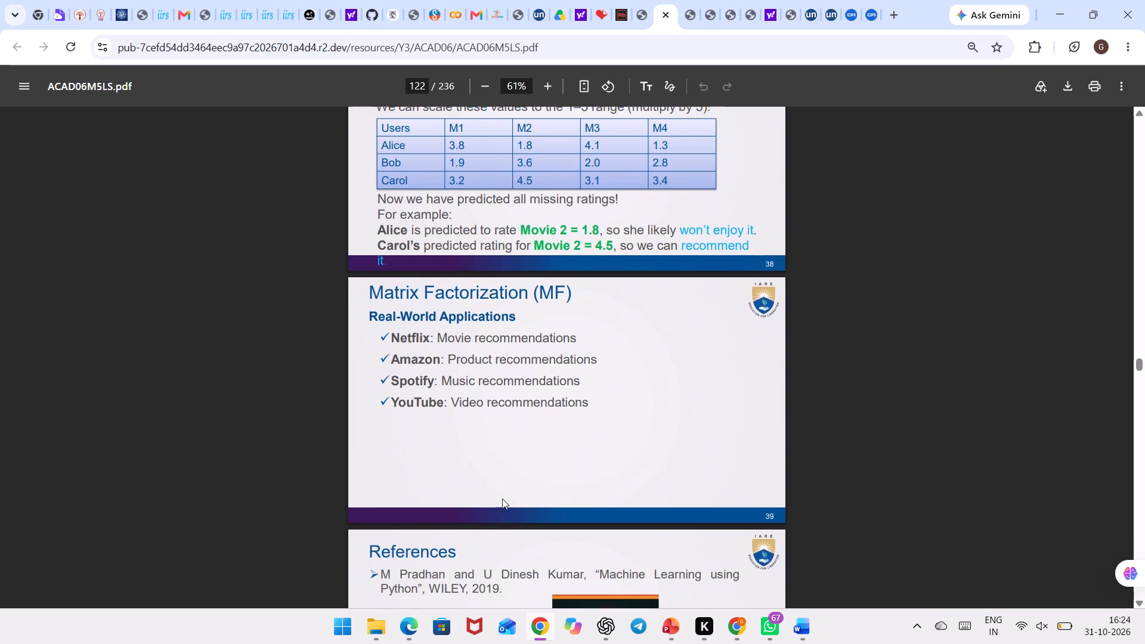
scroll(502, 499, down, 1)
Go back through the Matrix Factorization slides to the "What is Matrix Factorization (MF)?" slide, examining the example's steps along the way.
scroll(502, 499, up, 2)
scroll(530, 374, up, 3)
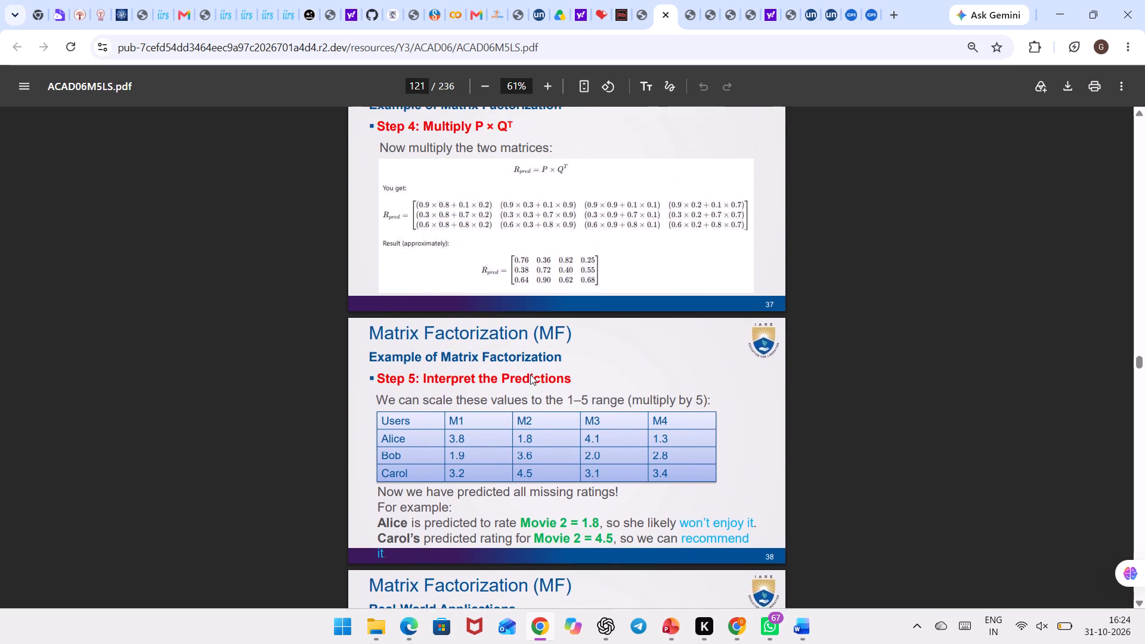
scroll(530, 374, up, 5)
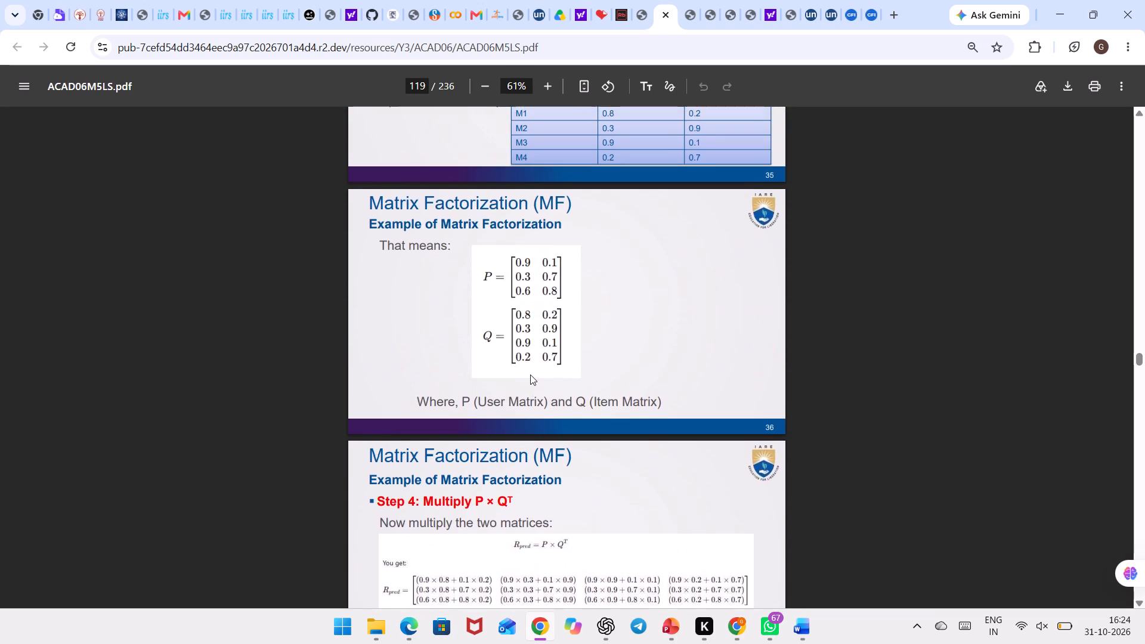
scroll(530, 374, up, 3)
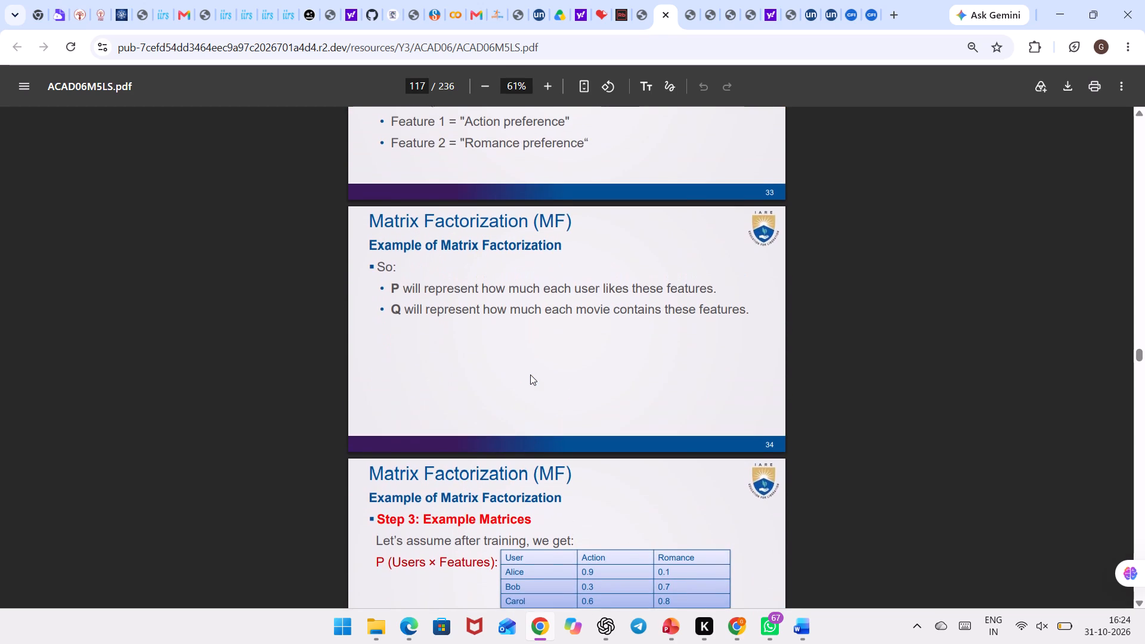
scroll(530, 374, up, 3)
key(alt+Tab)
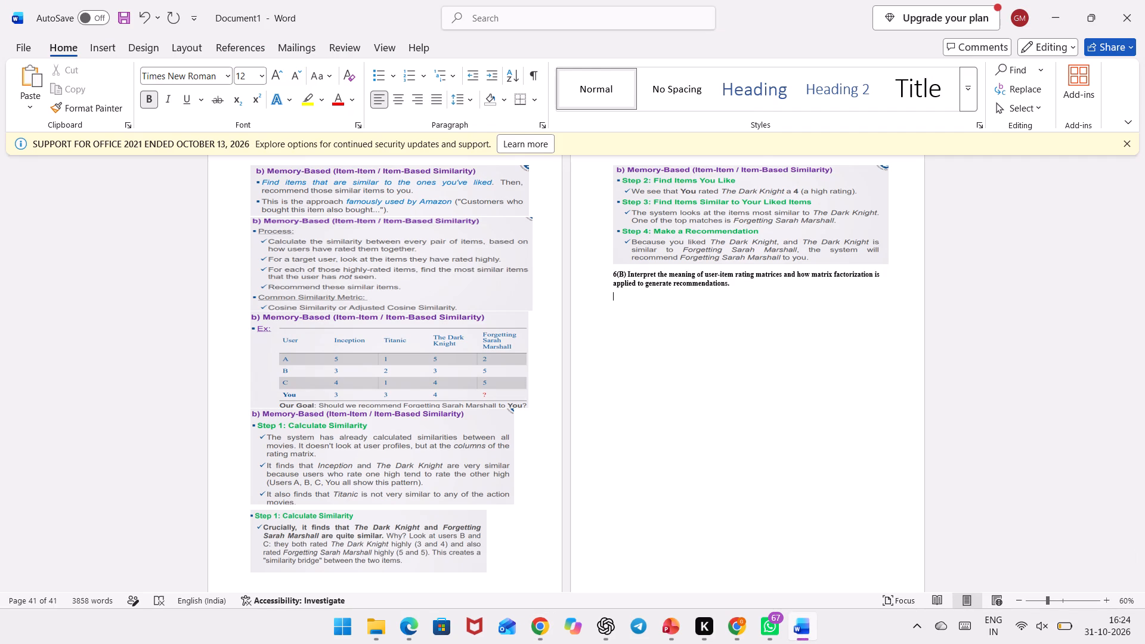
key(alt+Tab)
scroll(636, 322, up, 3)
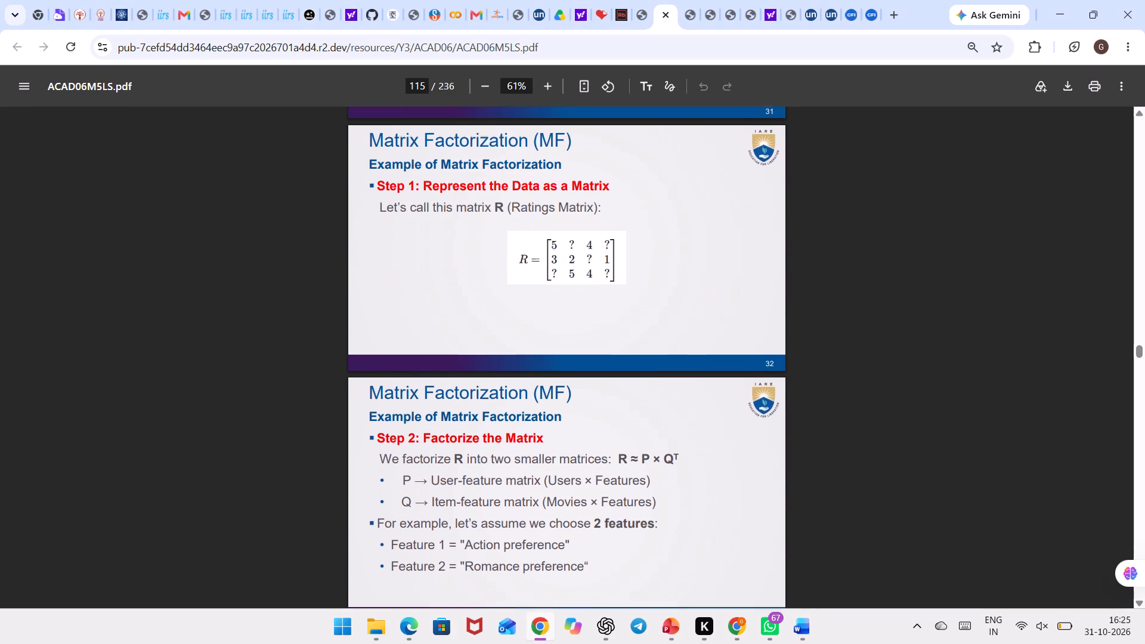
scroll(636, 322, up, 2)
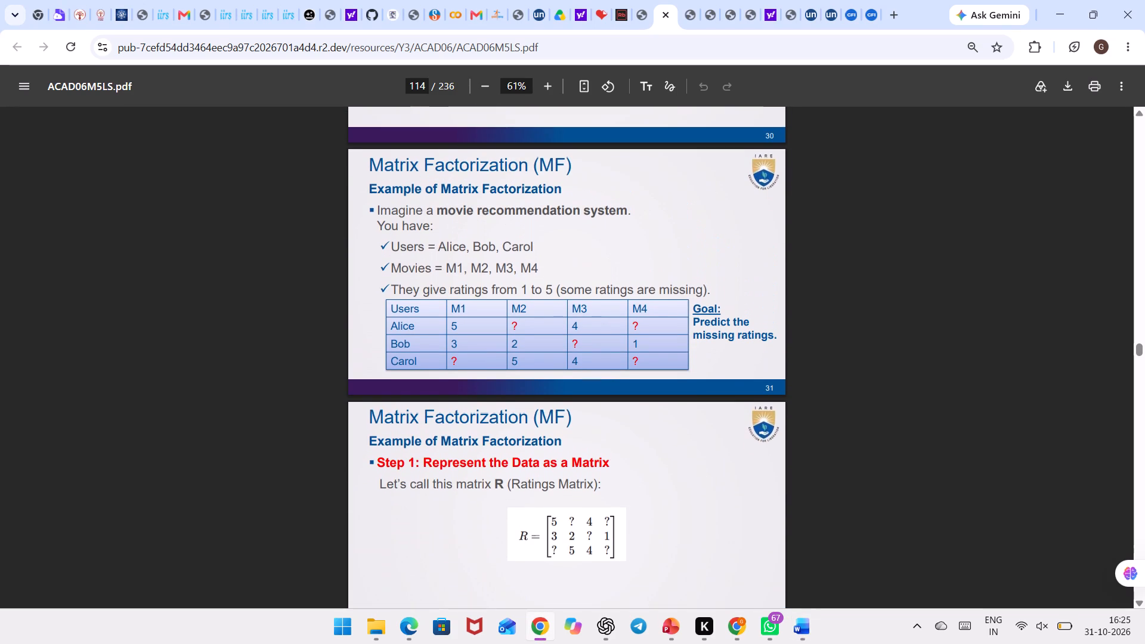
scroll(537, 290, up, 1)
scroll(471, 284, up, 2)
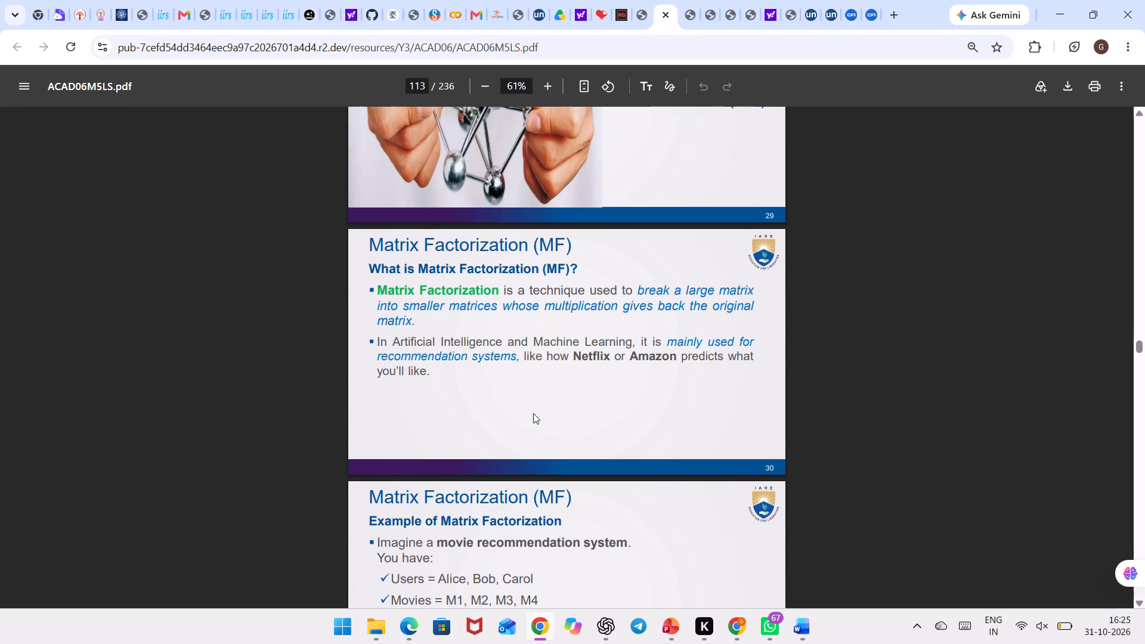
scroll(533, 413, down, 1)
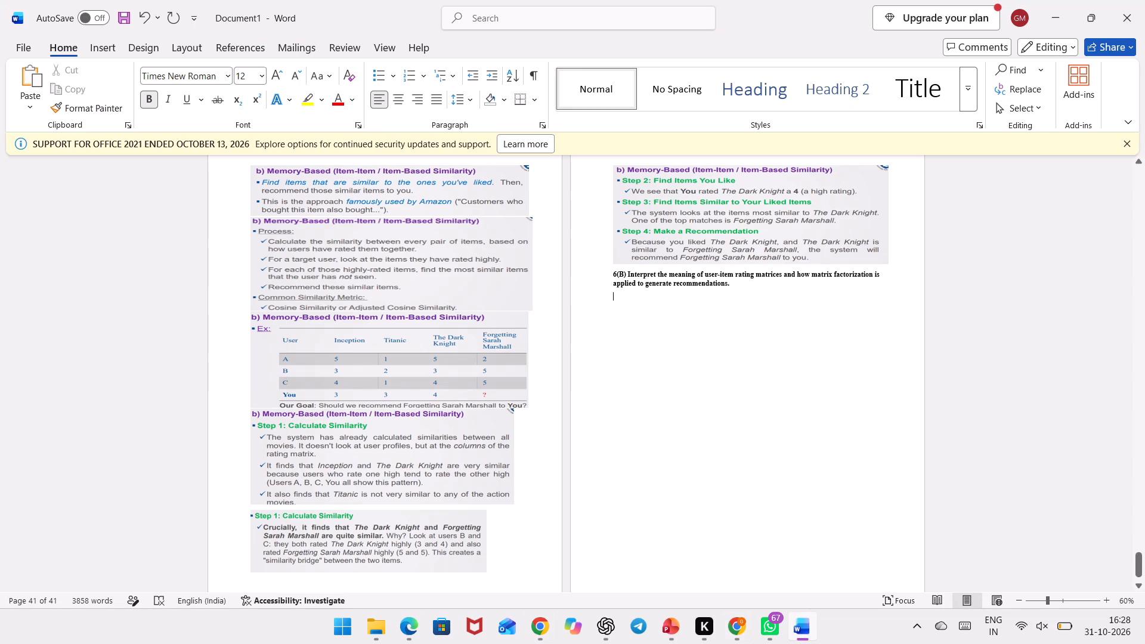
click(148, 98)
key(ctrl+v)
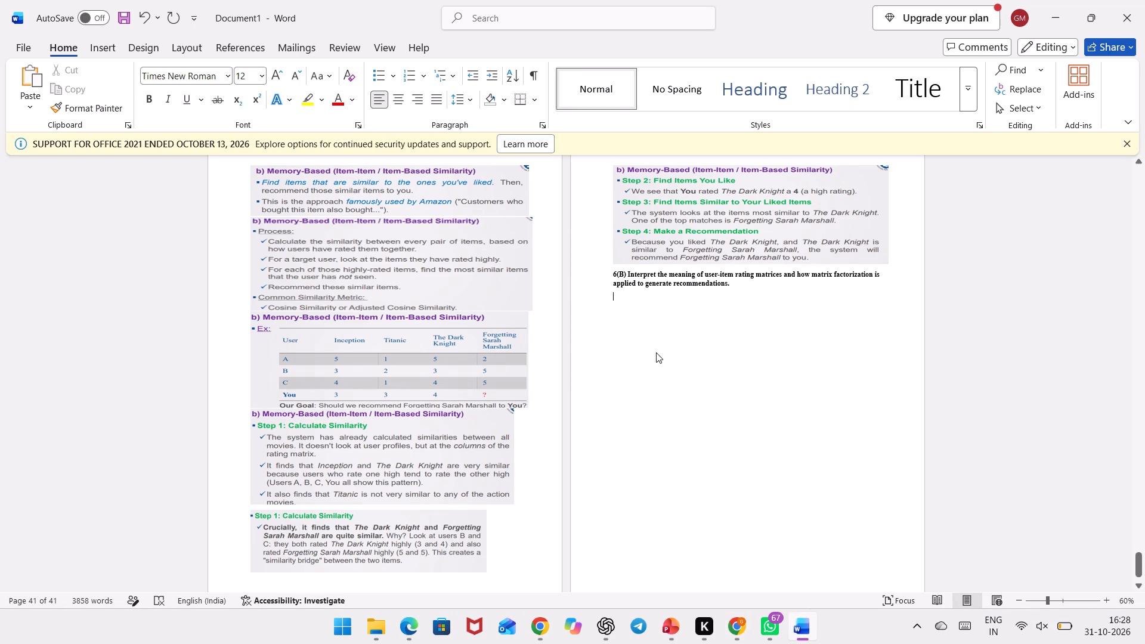
Delete the "7. Architecture" heading and its whole text diagram from the pasted 6(B) answer.
scroll(656, 352, up, 2)
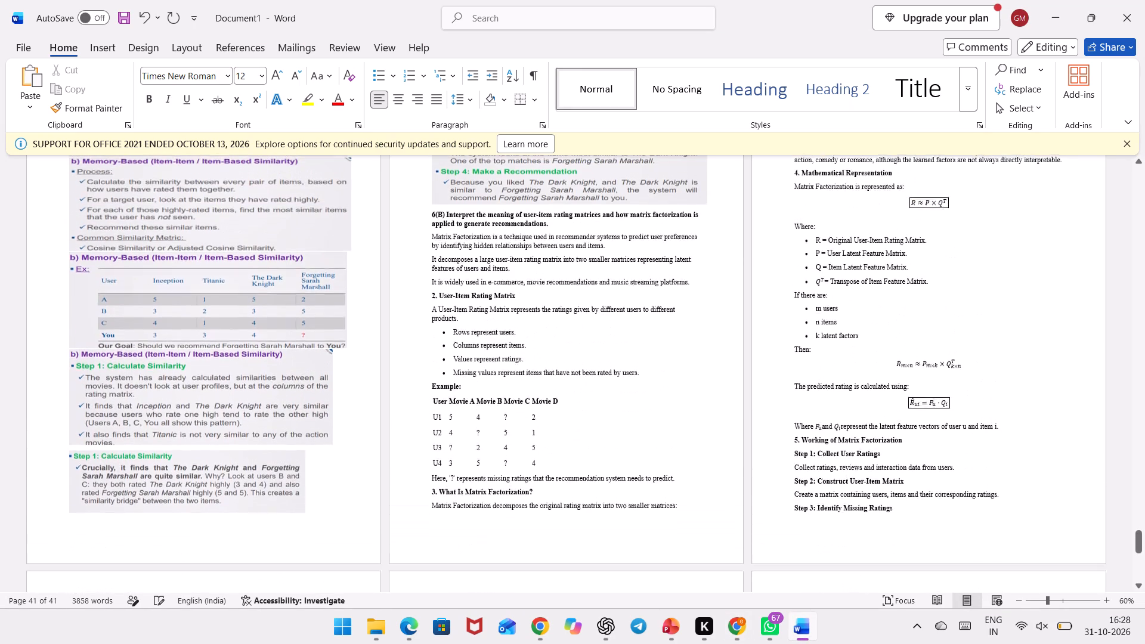
scroll(656, 352, down, 3)
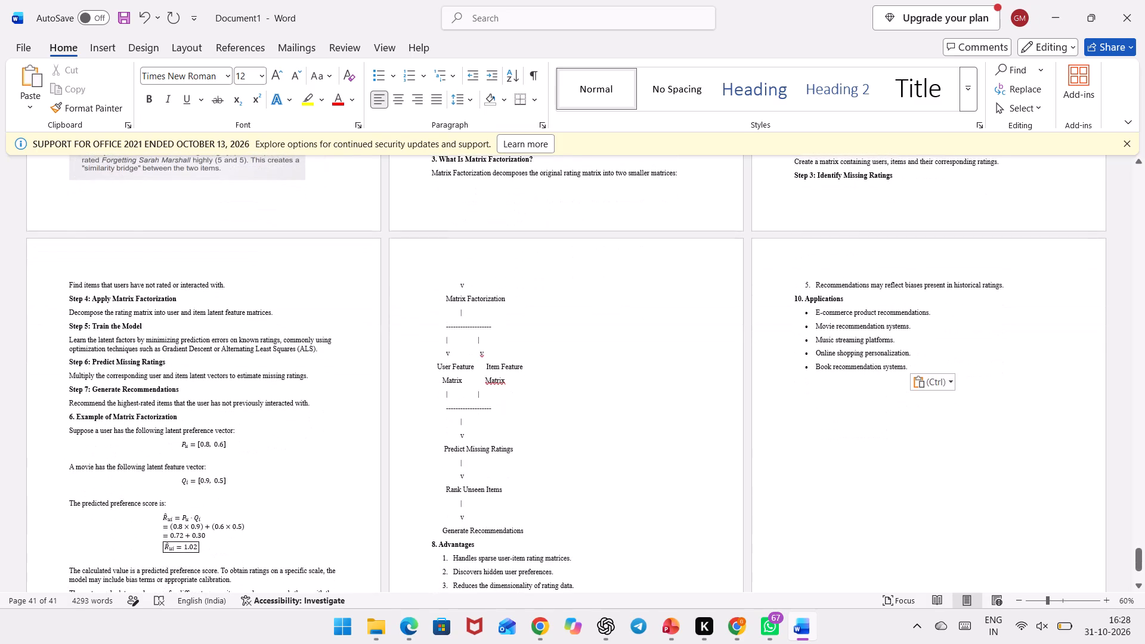
scroll(656, 352, down, 1)
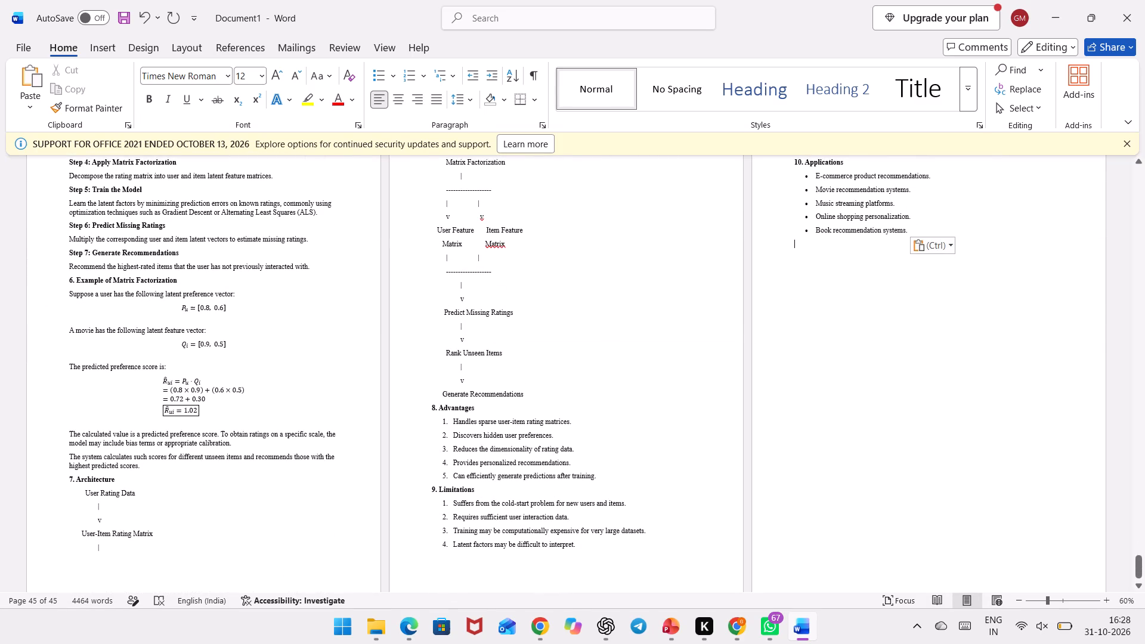
drag(81, 492, 532, 389)
key(BackSpace)
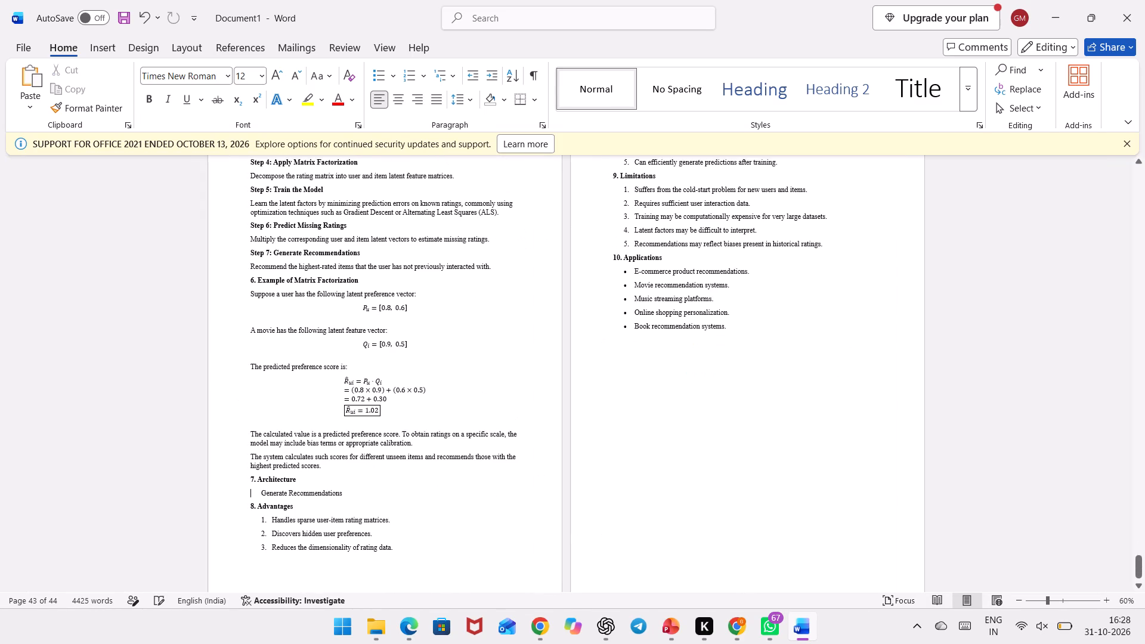
key(BackSpace)
drag(395, 478, 242, 478)
key(BackSpace)
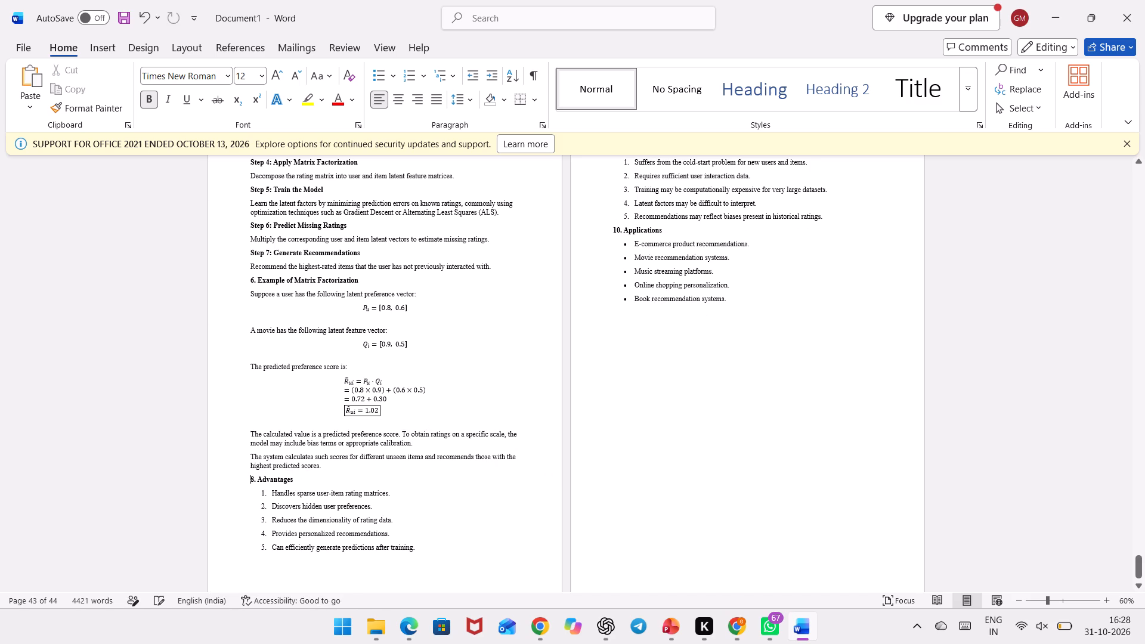
Check the pasted answer from the 6(B) question onward and place the cursor on the line below the Applications list.
scroll(519, 441, up, 1)
scroll(493, 310, up, 2)
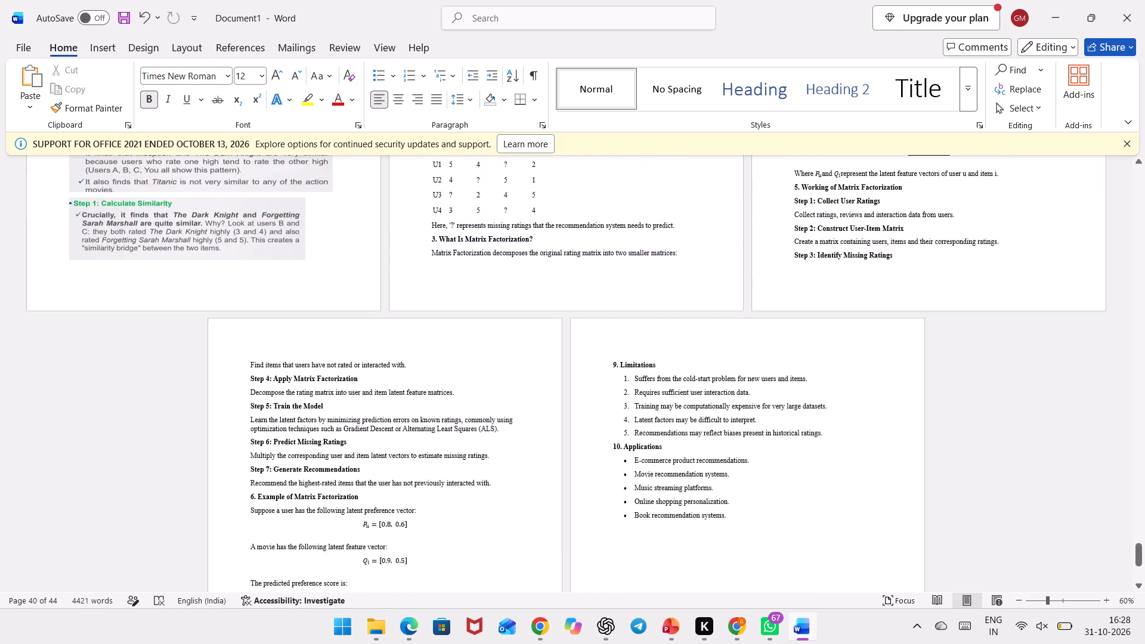
scroll(493, 310, up, 3)
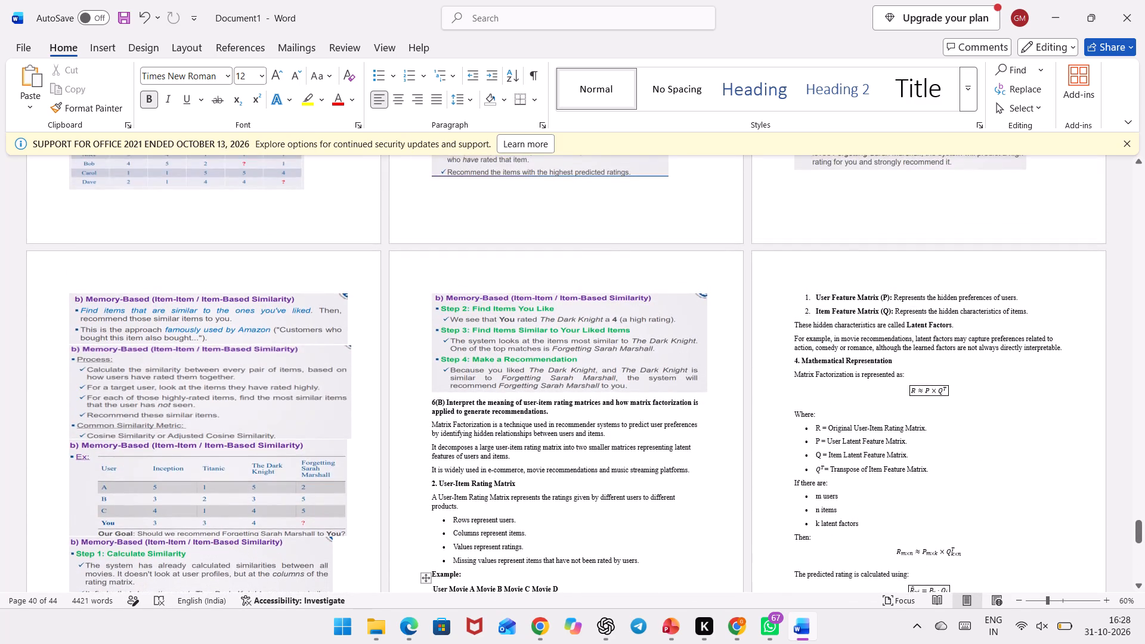
scroll(666, 409, down, 4)
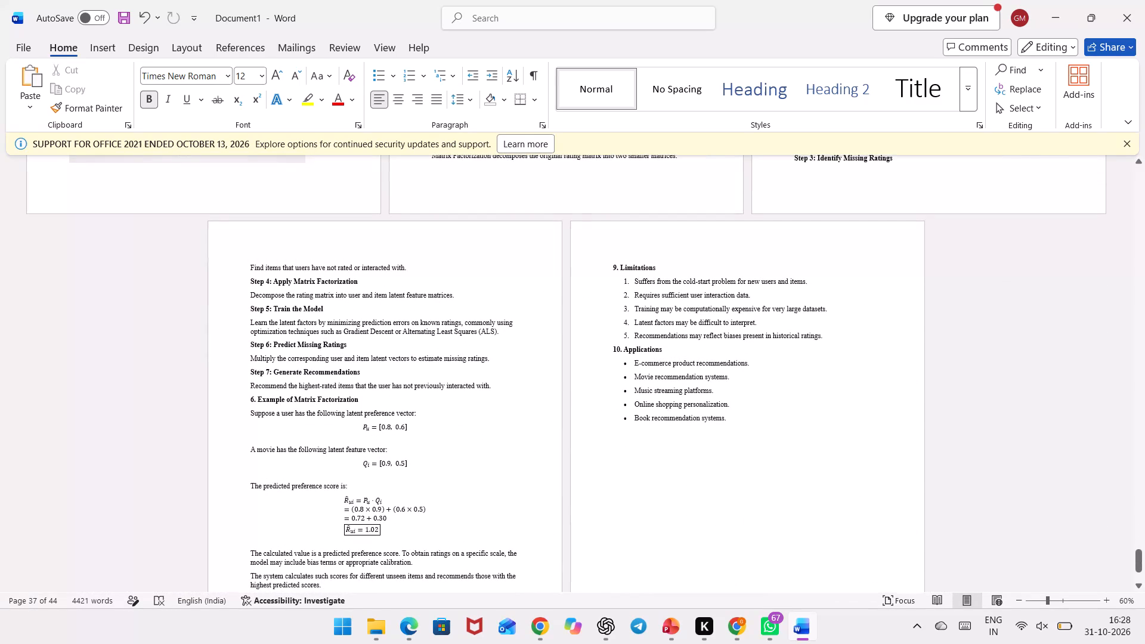
click(837, 459)
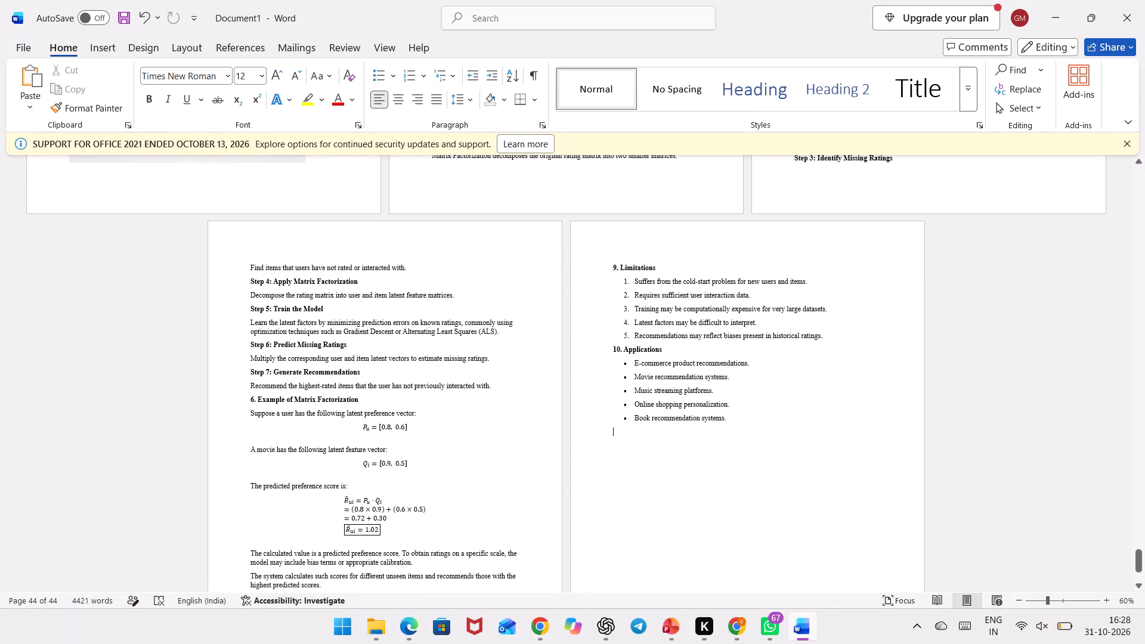
Switch to the ACAD06M5LS.pdf slides in Chrome and look through the Matrix Factorization example, ending back at the movie ratings slide.
click(552, 563)
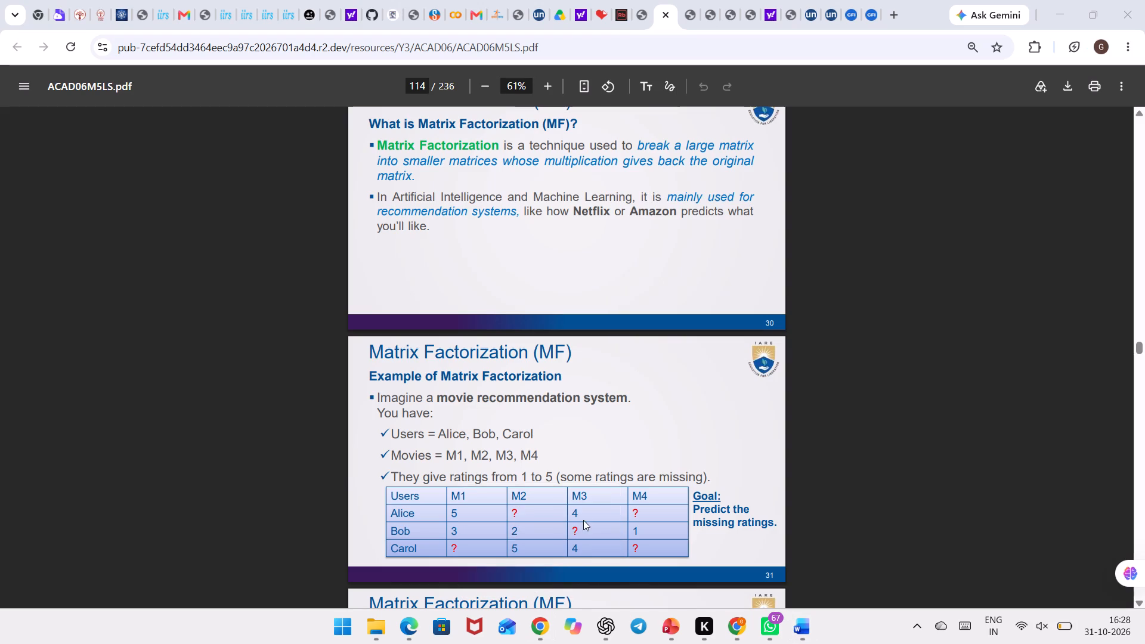
scroll(660, 378, down, 7)
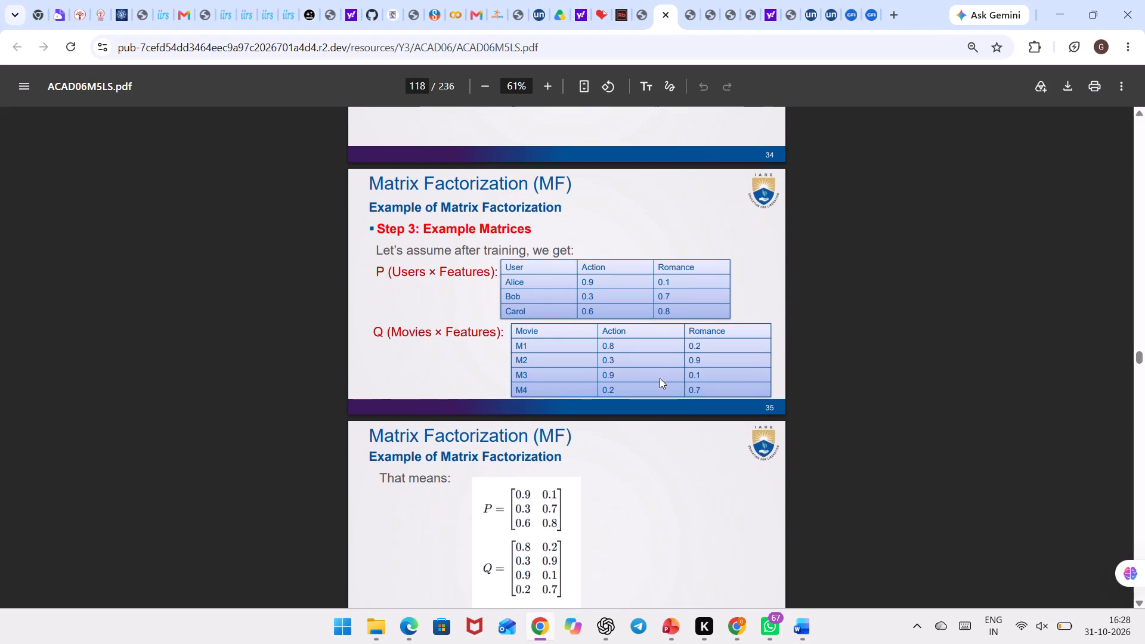
scroll(660, 378, down, 4)
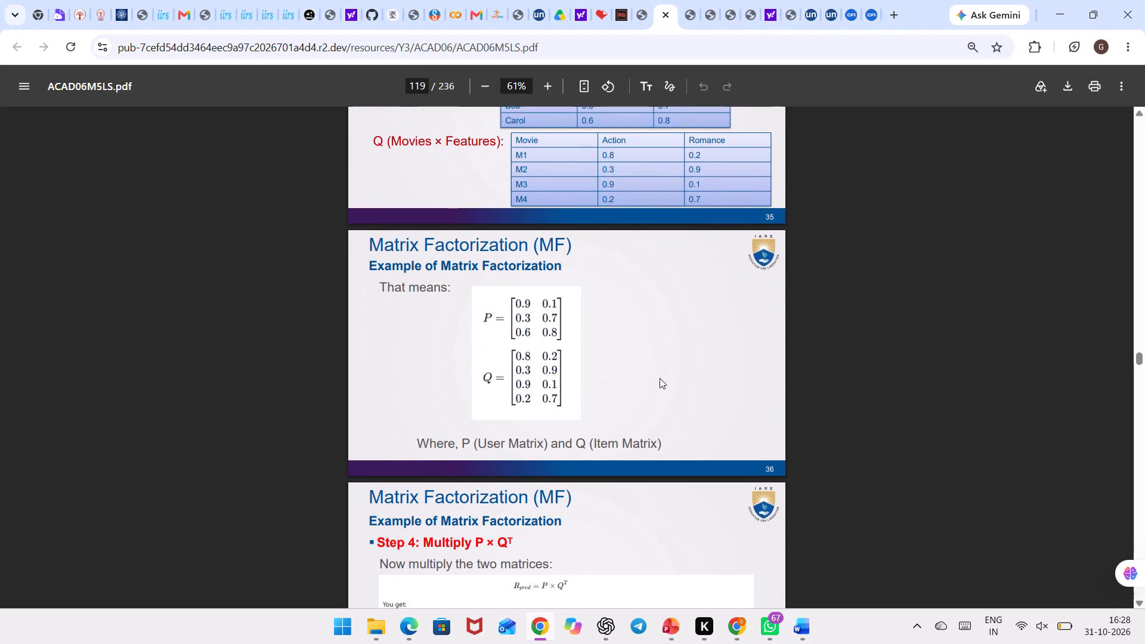
scroll(660, 378, down, 1)
key(alt+Tab)
key(alt+Tab)
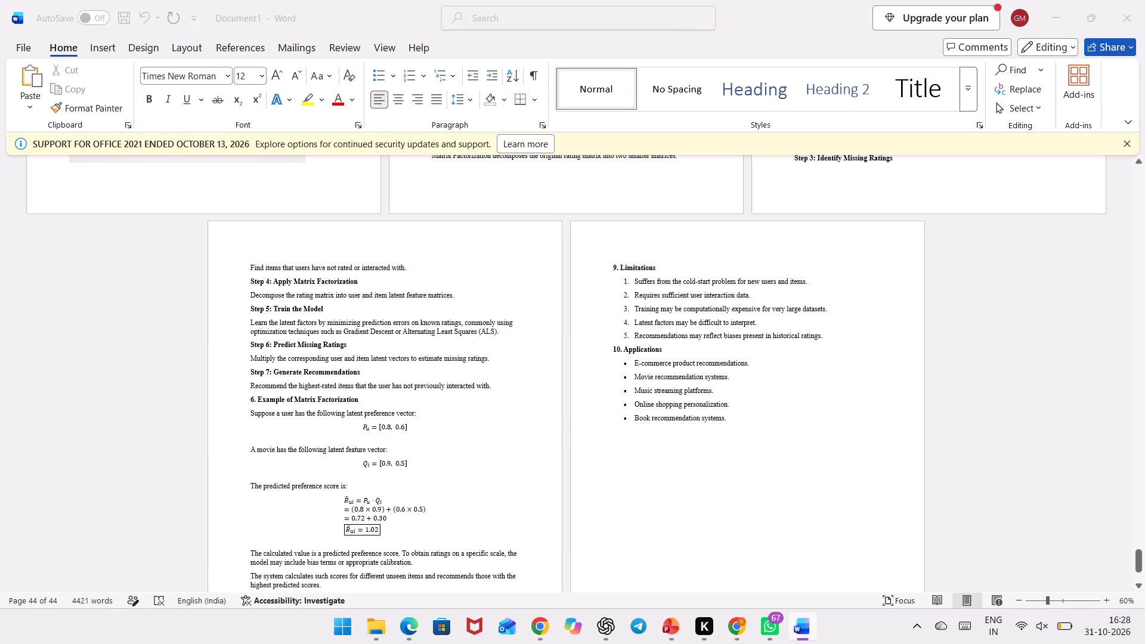
scroll(660, 378, up, 7)
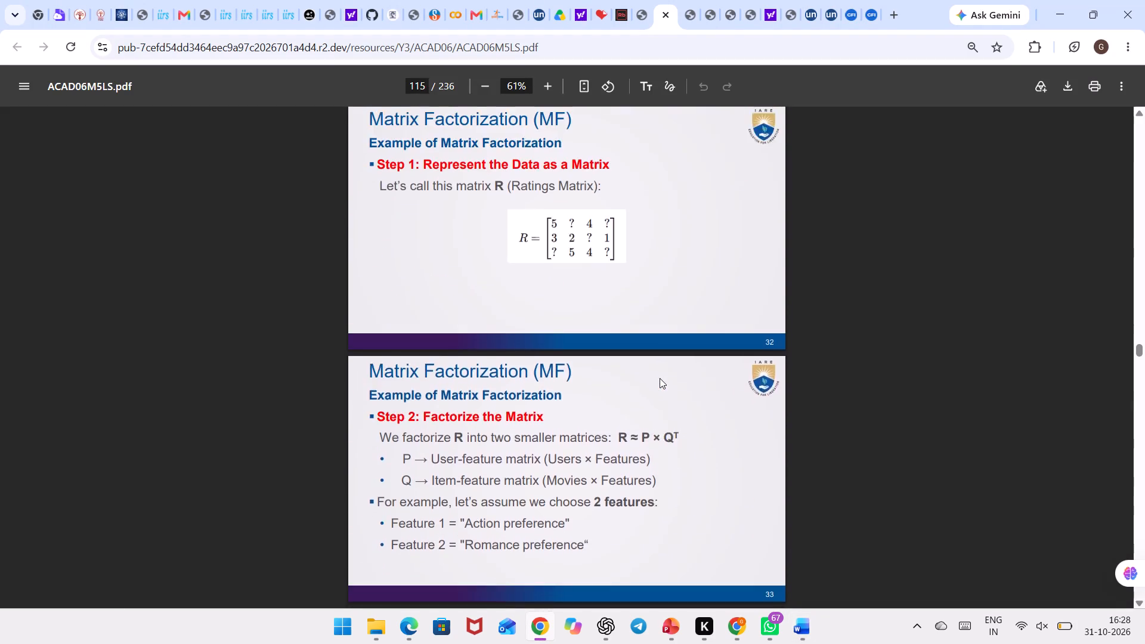
scroll(660, 378, right, 2)
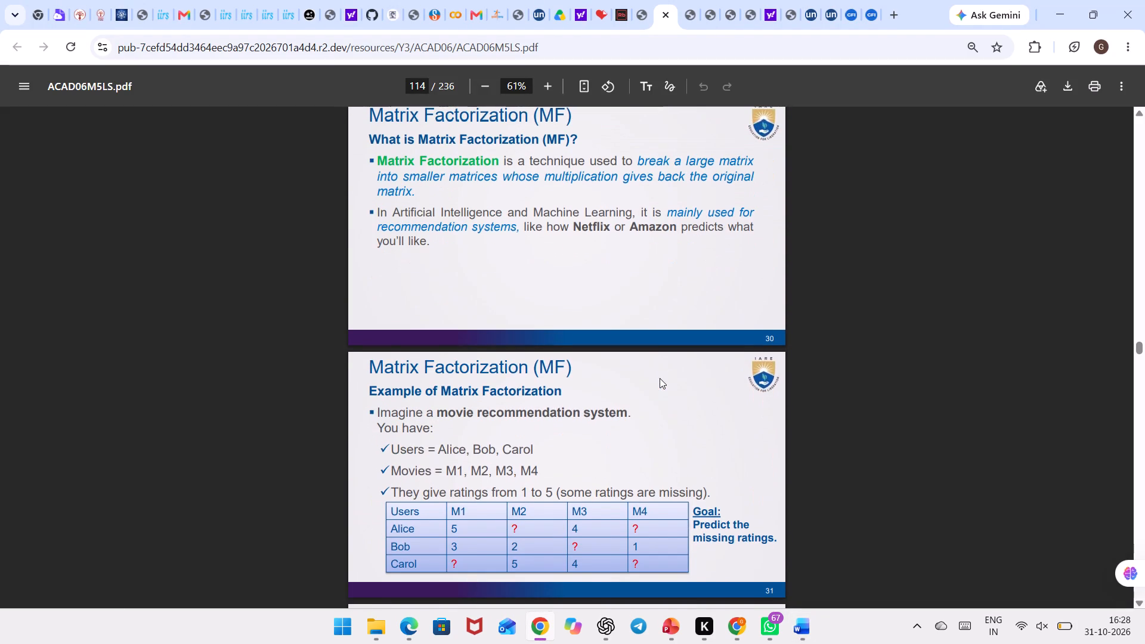
Snip slide 31's movie recommendation example with its ratings table and goal, and paste it below the Applications list in Word.
scroll(660, 378, down, 4)
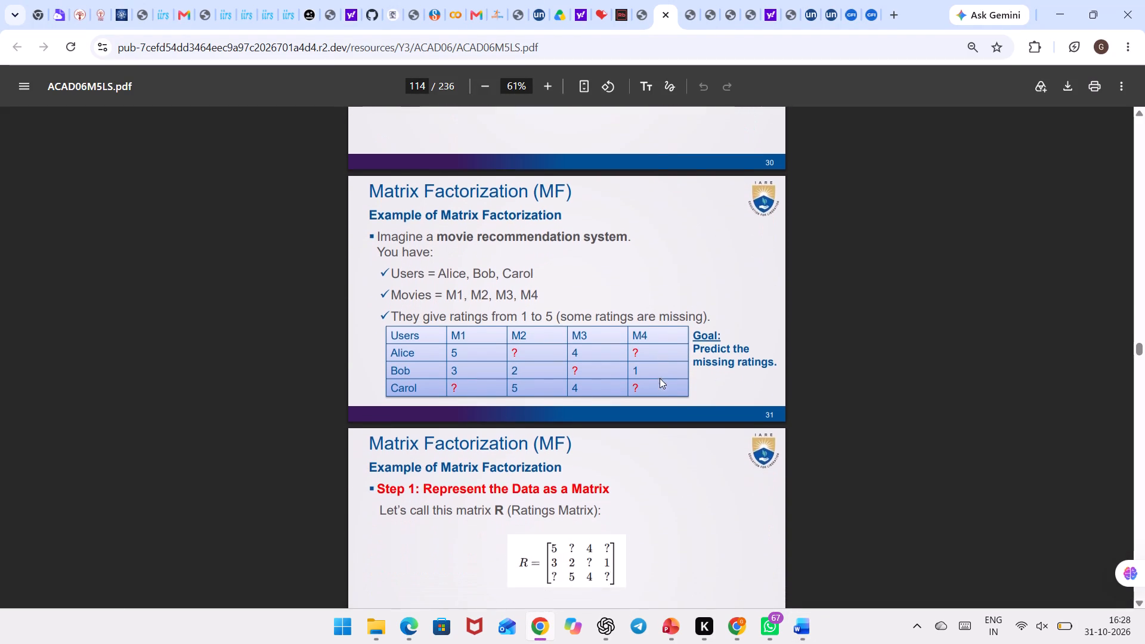
scroll(660, 378, down, 2)
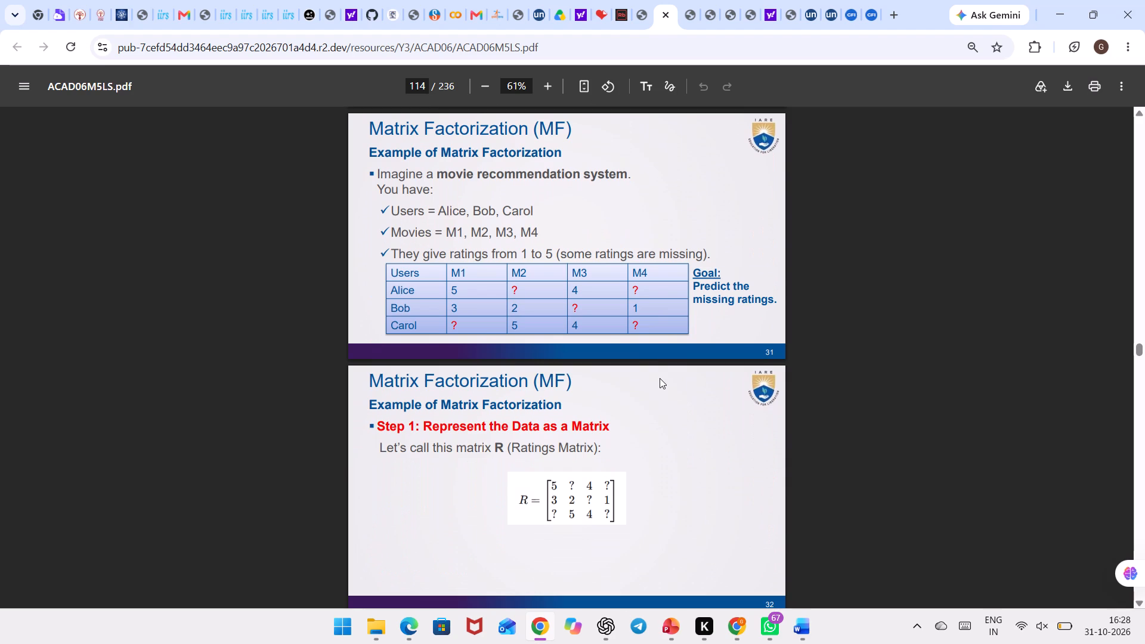
key(Print)
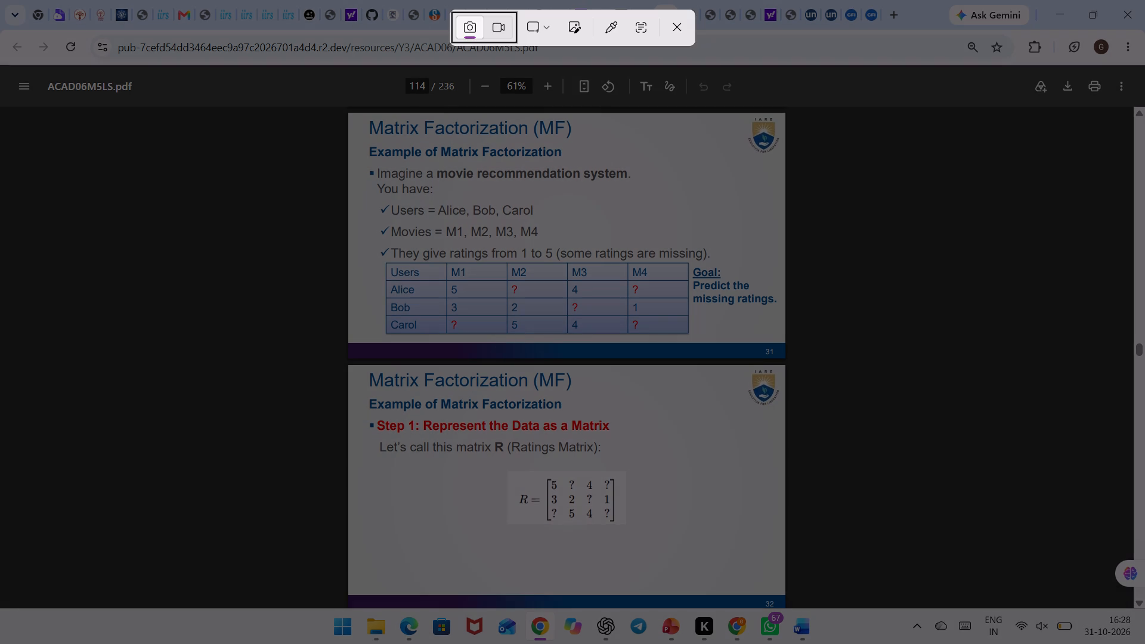
drag(361, 166, 776, 338)
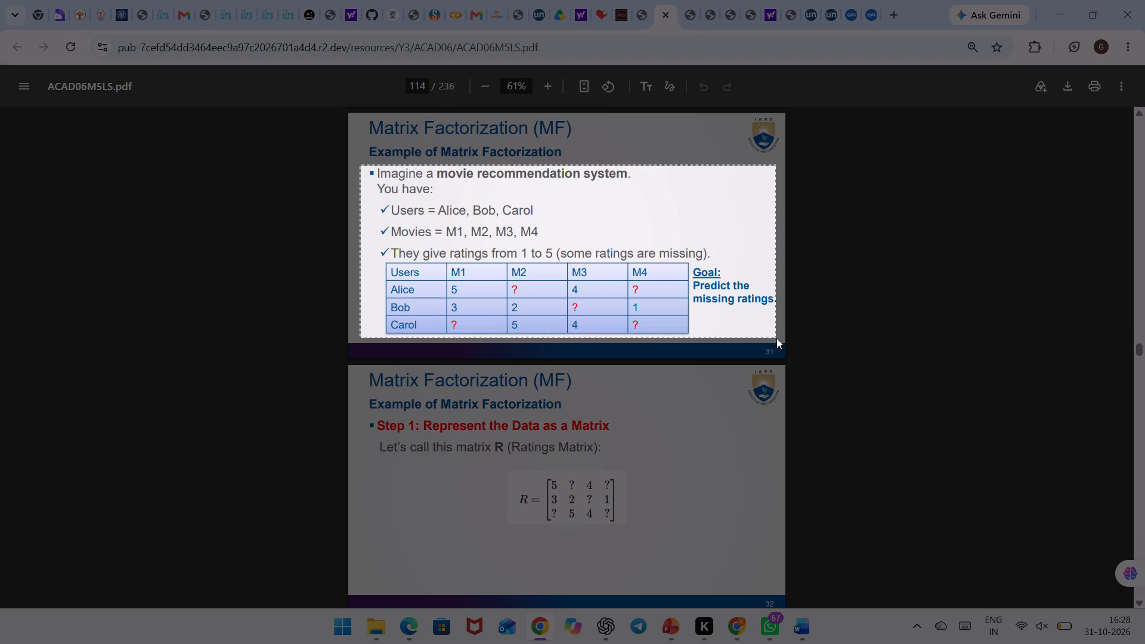
drag(776, 338, 778, 339)
key(alt+Tab)
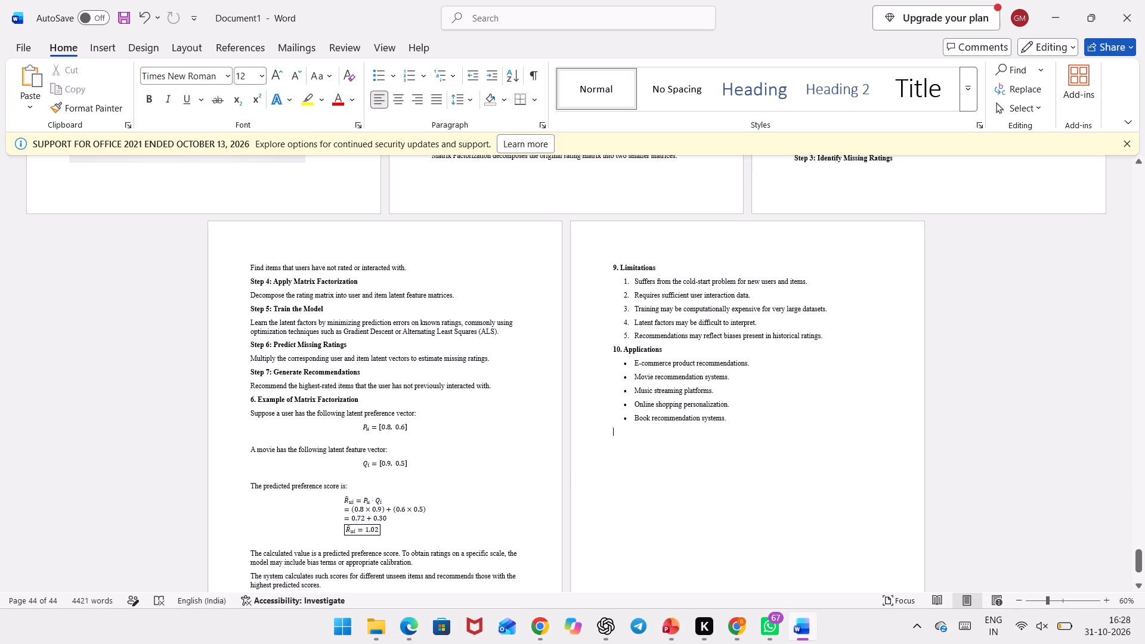
key(ctrl+v)
key(alt+Tab)
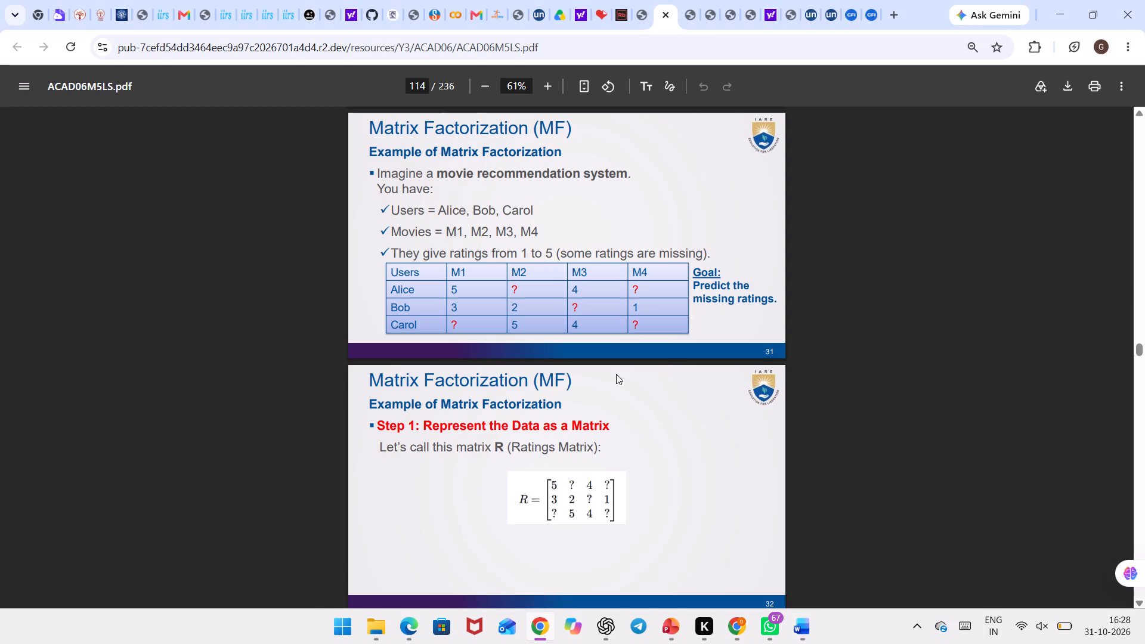
key(alt+Tab)
key(ctrl+v)
Snip "Step 1: Represent the Data as a Matrix" with the ratings matrix R from the PDF and paste it after the movie example in Word.
key(alt+Tab)
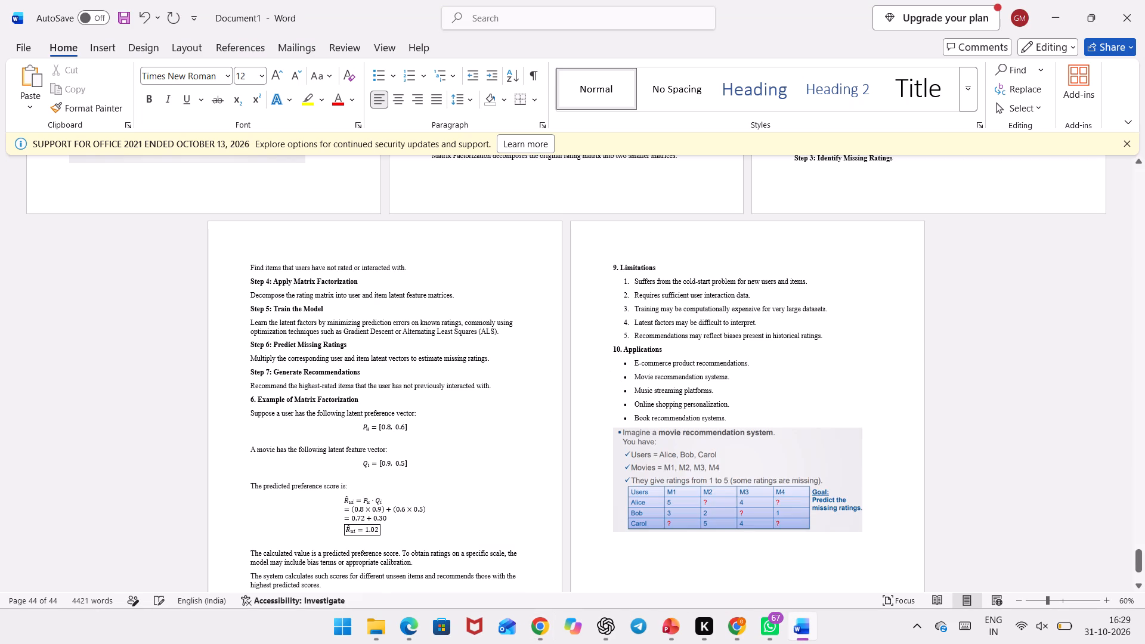
scroll(616, 374, down, 2)
key(Print)
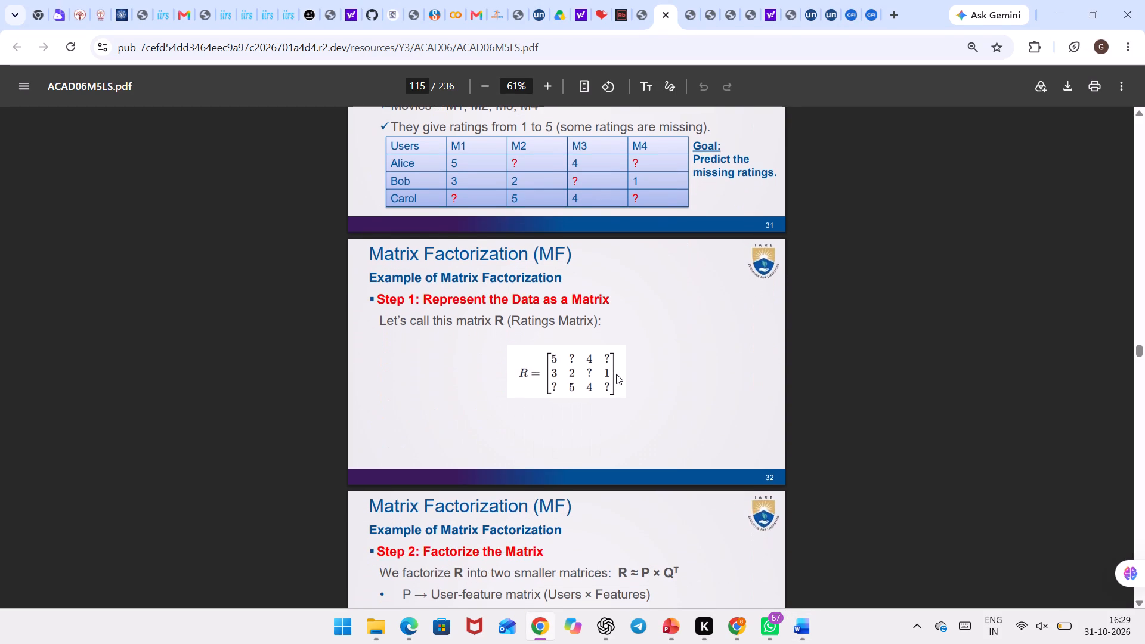
drag(367, 286, 636, 373)
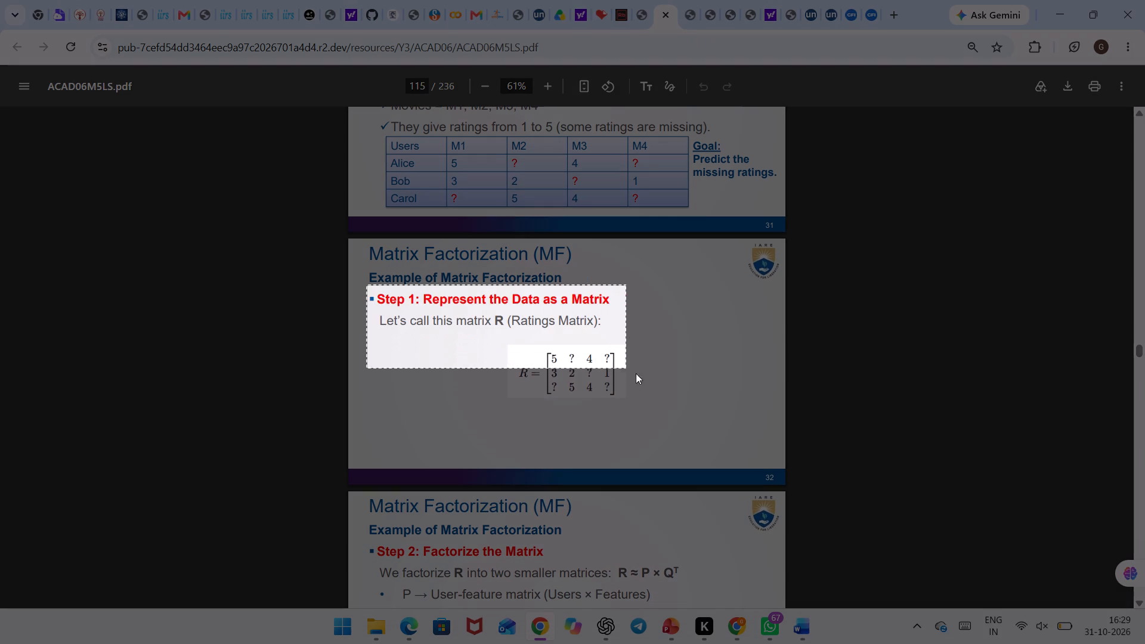
drag(636, 373, 639, 410)
key(alt+Tab)
key(ctrl+v)
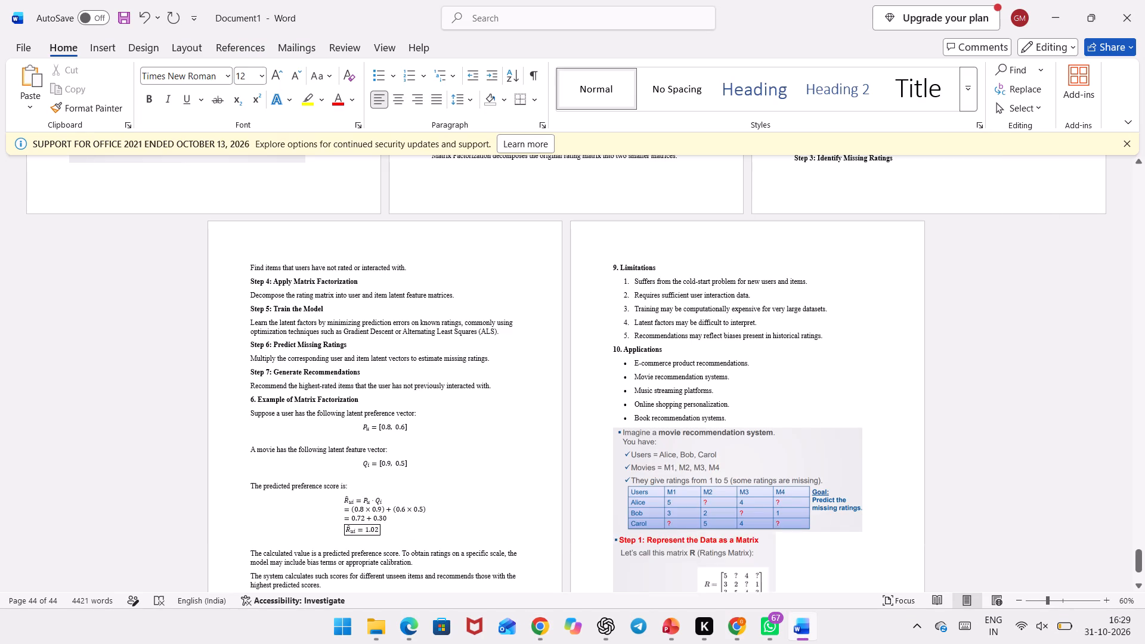
Snip the PDF's "Step 2: Factorize the Matrix" text through the Feature 2 line and paste it after the Step 1 image in Word.
key(alt+Tab)
scroll(639, 410, down, 3)
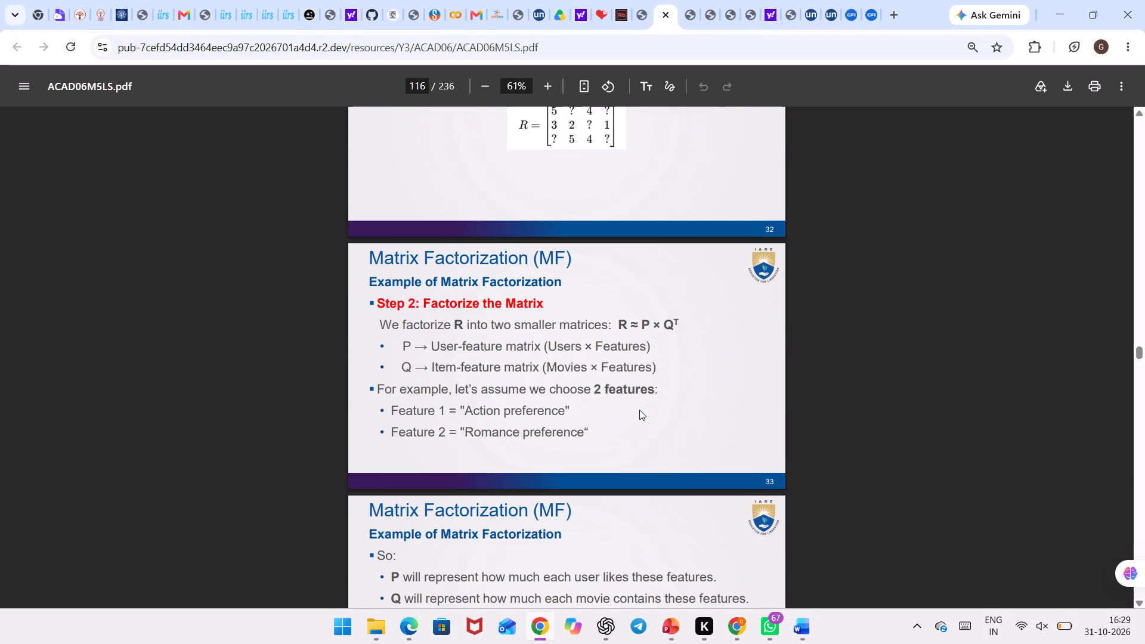
key(Print)
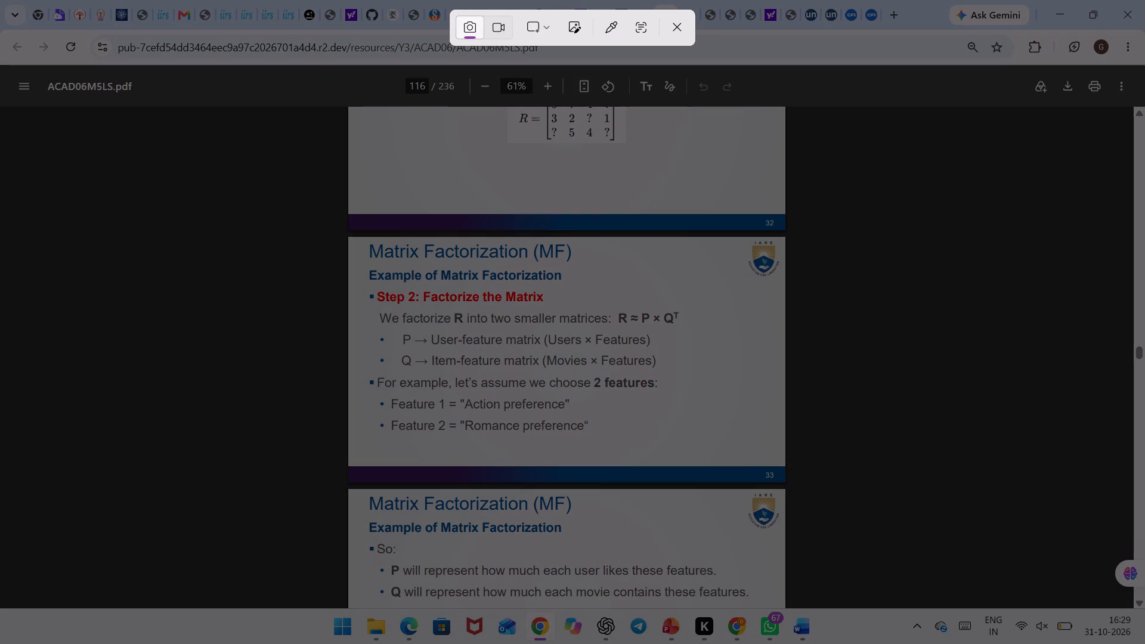
drag(367, 290, 693, 436)
key(alt+Tab)
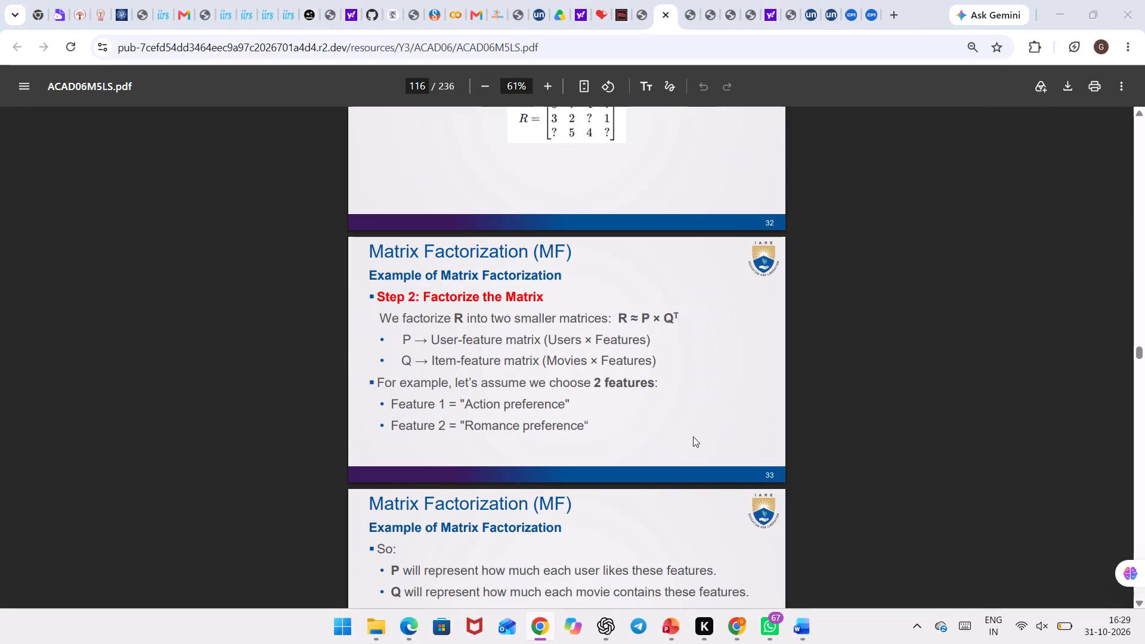
key(ctrl+v)
Snip slide 34's "So:" text explaining what P and Q represent and paste it after the Step 2 image in Word.
key(alt+Tab)
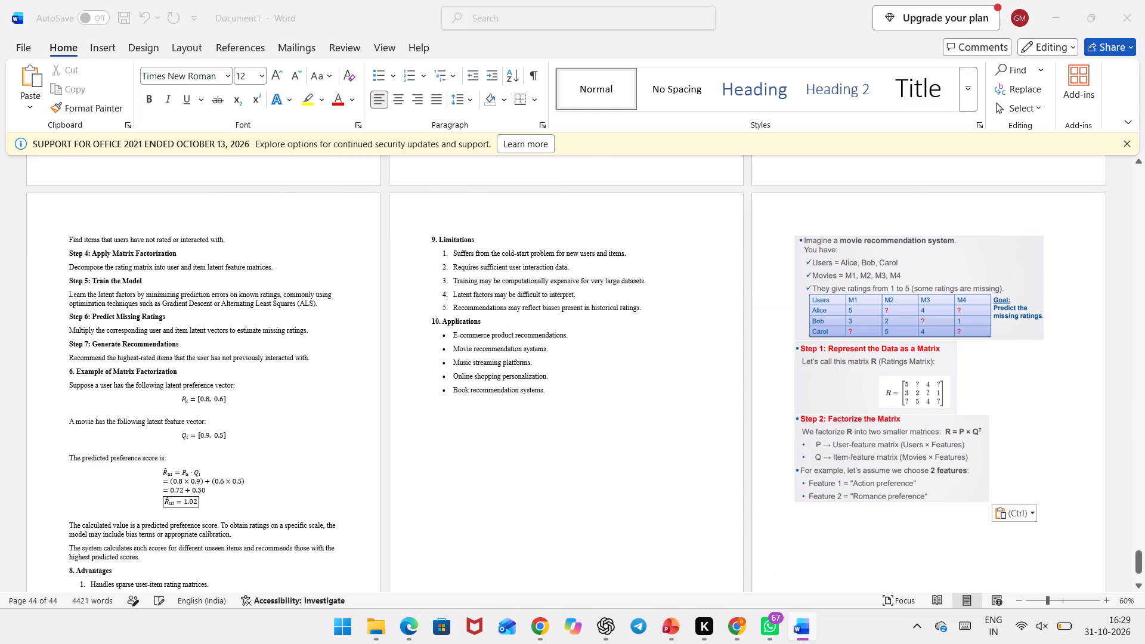
scroll(693, 436, down, 3)
key(Print)
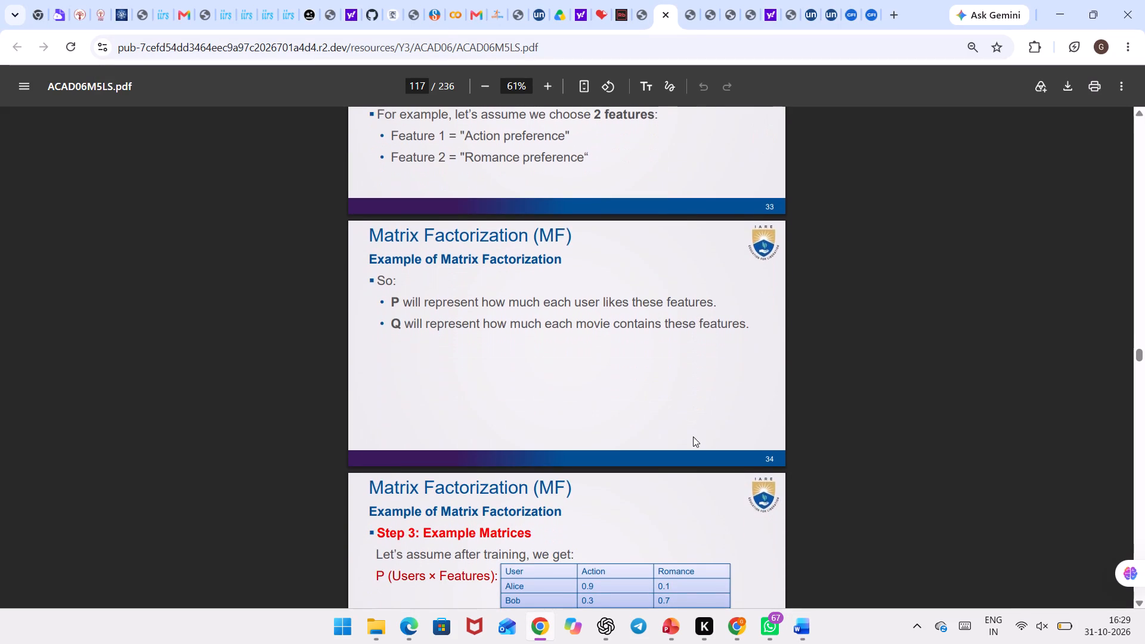
drag(364, 265, 747, 353)
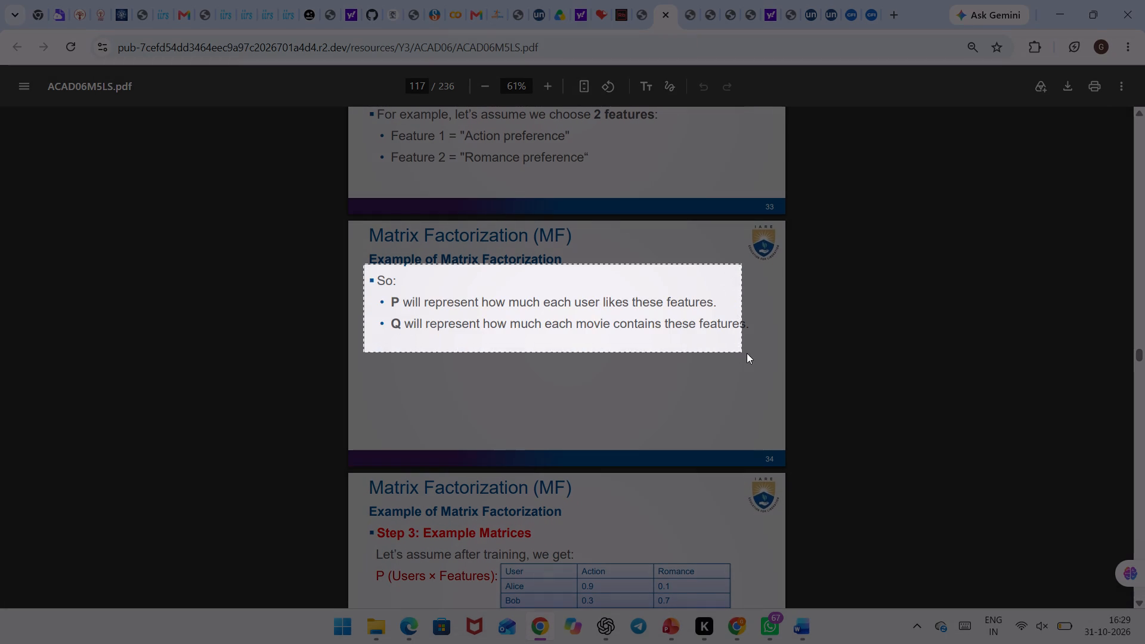
drag(747, 353, 757, 335)
key(alt+Tab)
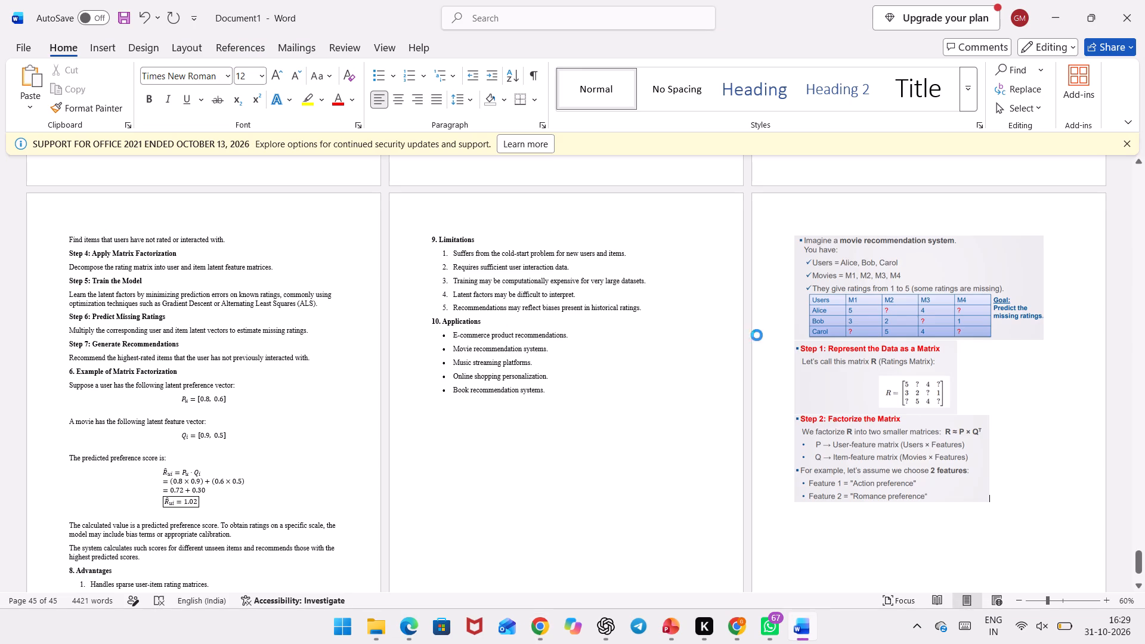
key(ctrl+v)
Snip the PDF's "Step 3: Example Matrices" content with the P and Q tables and paste it below the P and Q explanation in Word.
key(alt+Tab)
scroll(757, 335, down, 2)
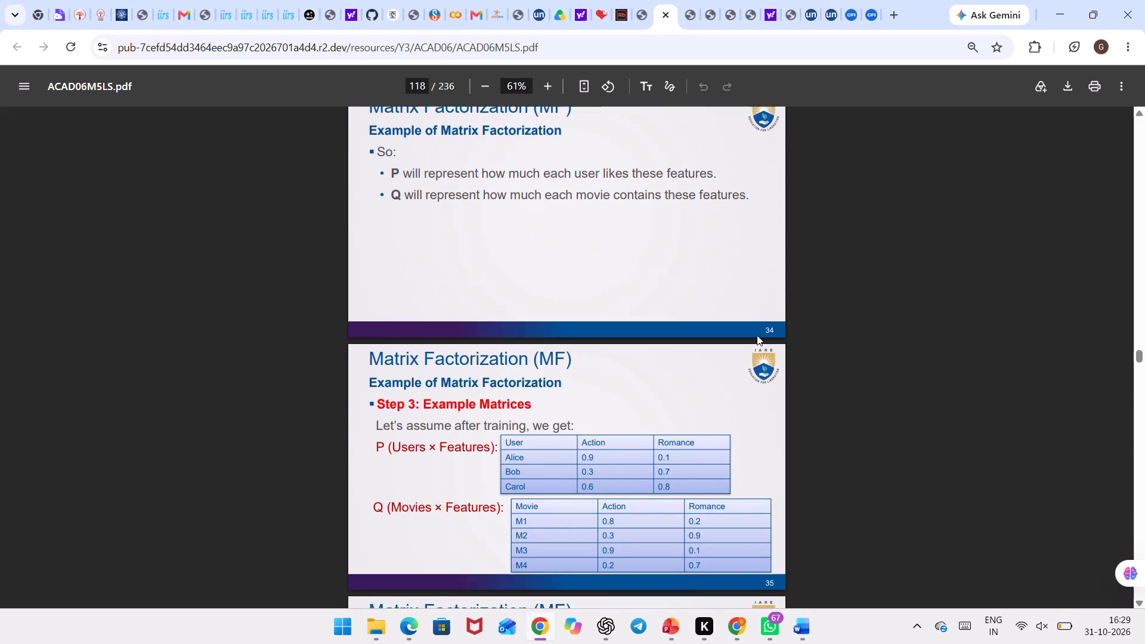
scroll(757, 335, down, 2)
key(Print)
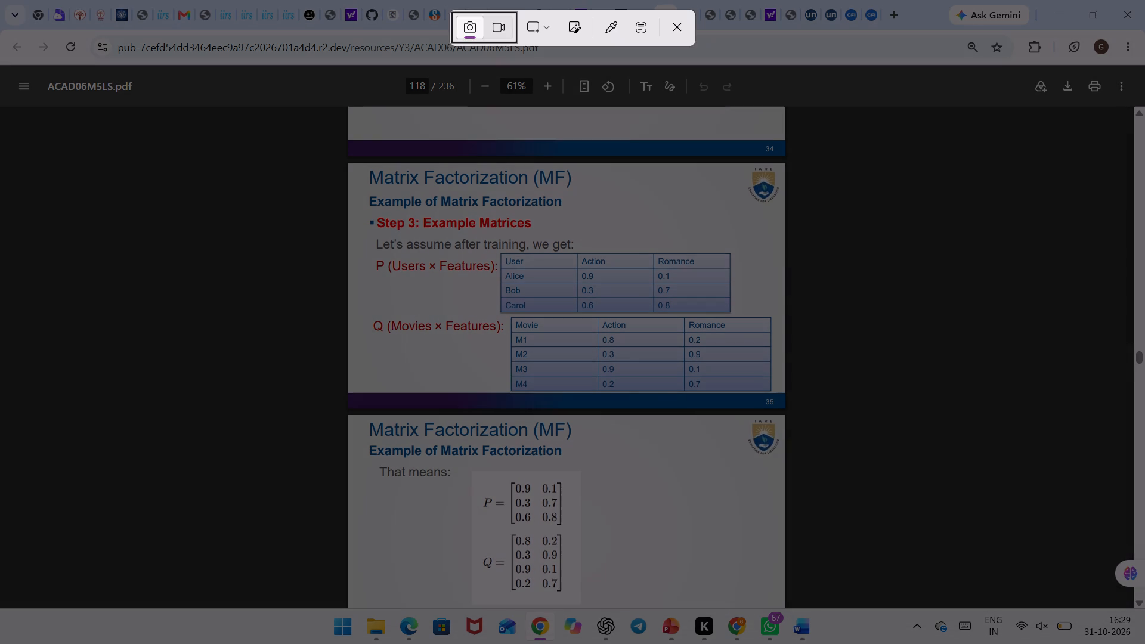
drag(365, 215, 798, 383)
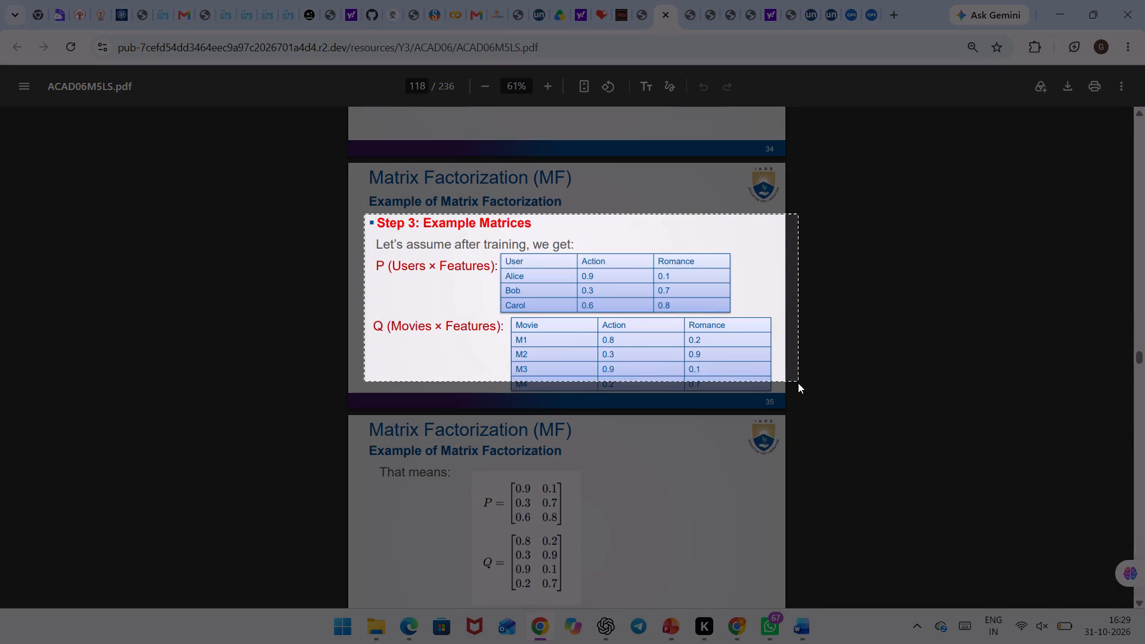
drag(798, 383, 773, 396)
key(alt+Tab)
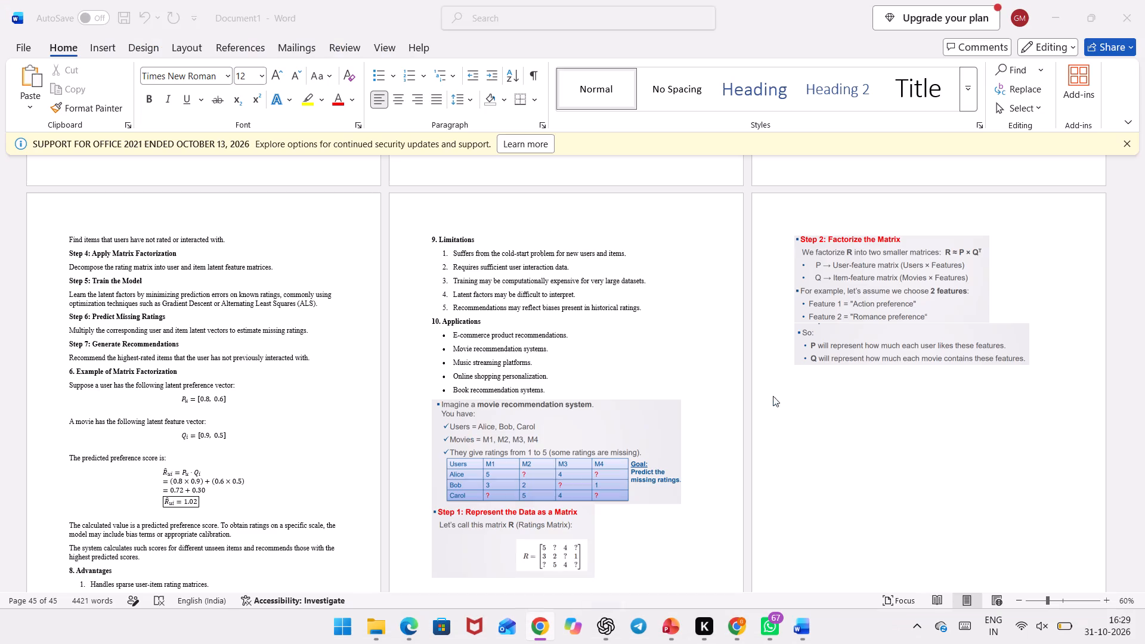
key(ctrl+v)
Snip slide 36's "That means:" P and Q matrices, including the subheading and "Where" line, and paste it after the Step 3 image in Word.
key(alt+Tab)
scroll(773, 396, down, 1)
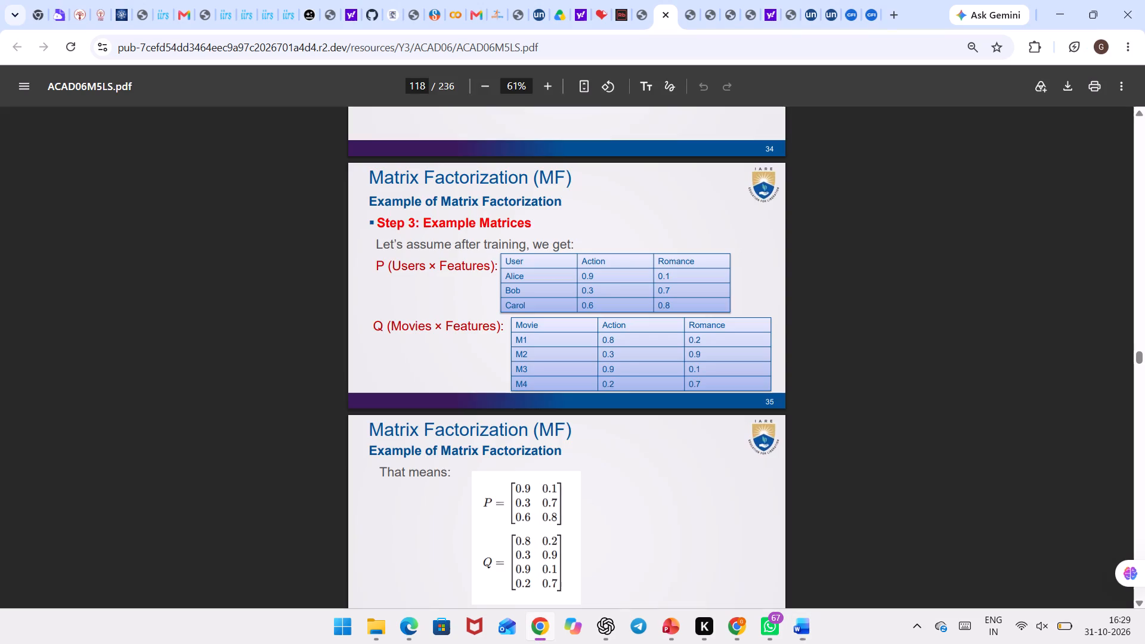
scroll(773, 396, down, 2)
key(Print)
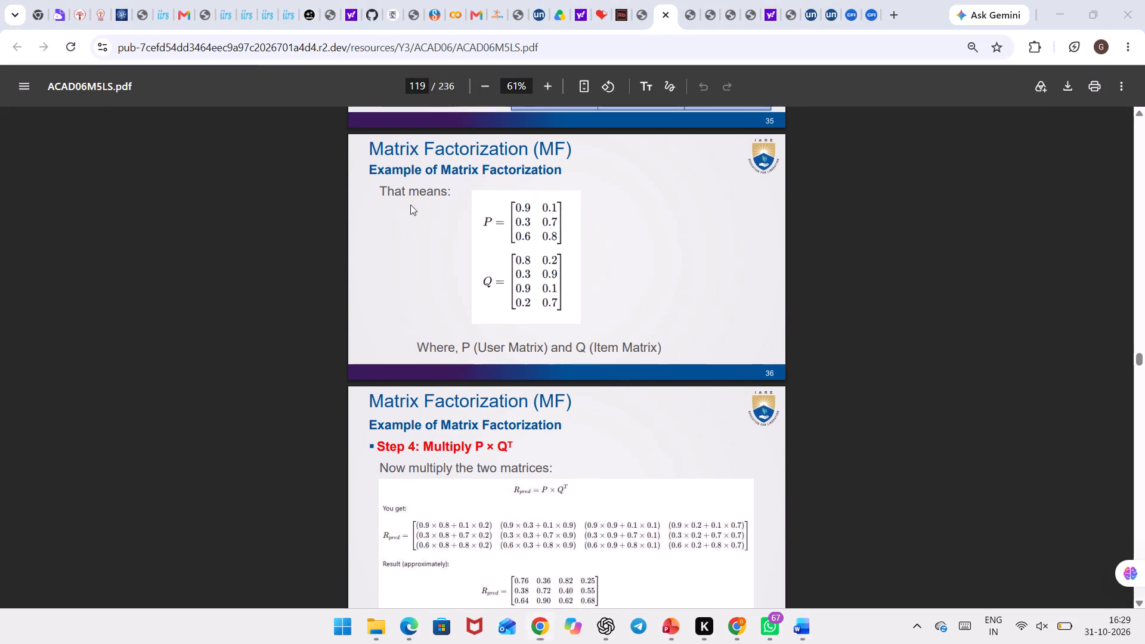
drag(364, 159, 664, 356)
key(alt+Tab)
key(ctrl+v)
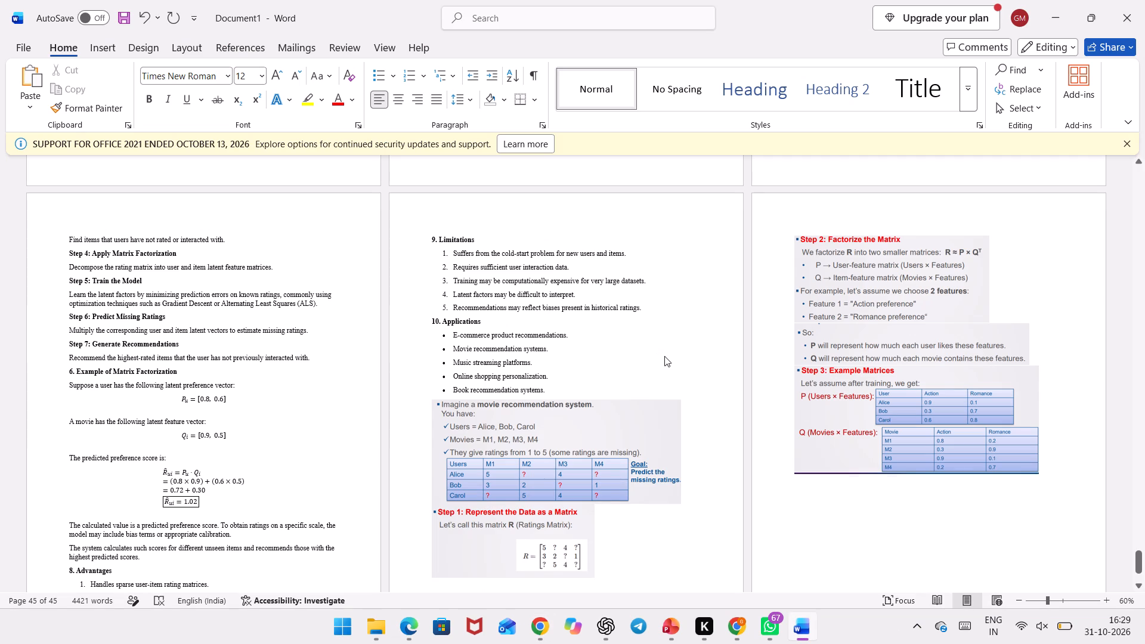
Snip the PDF's "Step 4: Multiply P × Qᵀ" calculation and result matrix, and paste it after the P and Q matrices image in Word.
key(alt+Tab)
scroll(664, 356, down, 3)
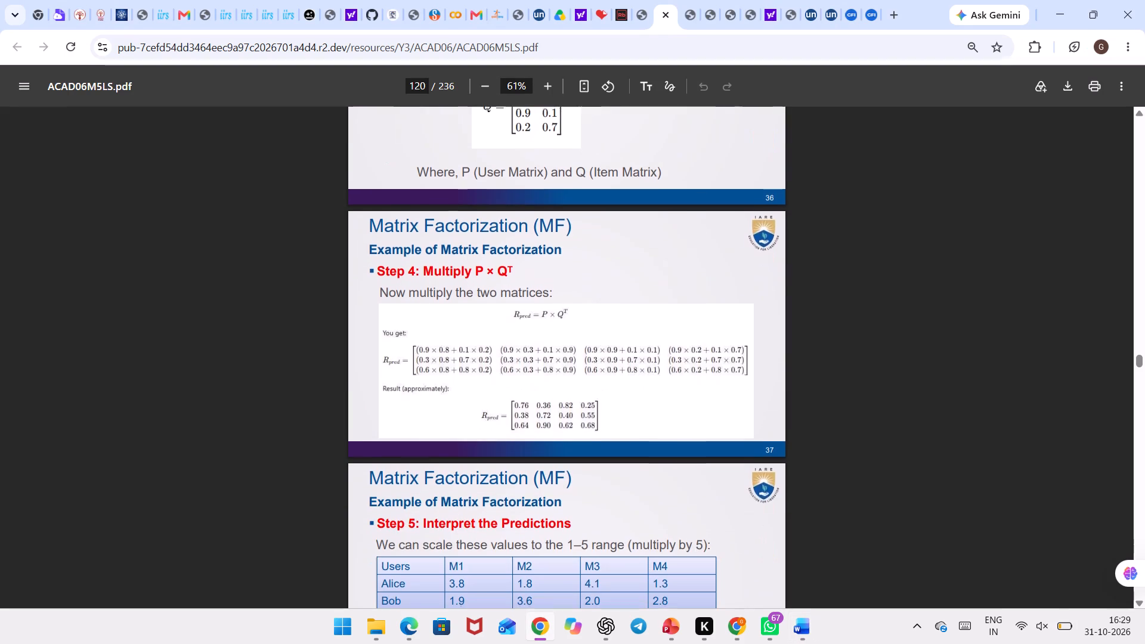
scroll(664, 356, down, 1)
key(Print)
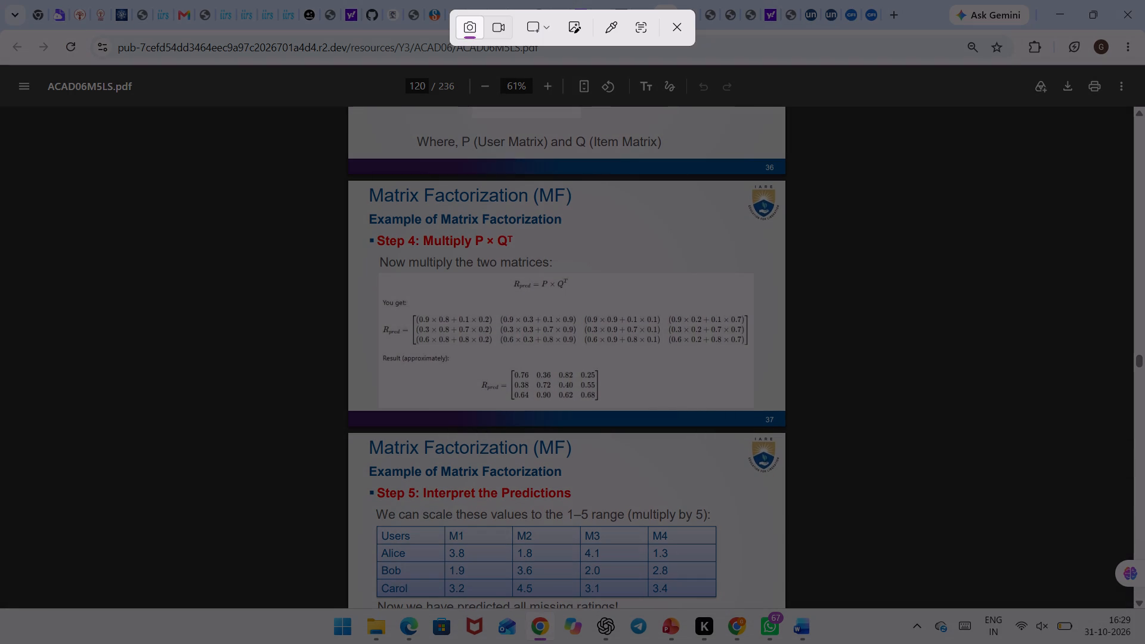
drag(357, 228, 757, 412)
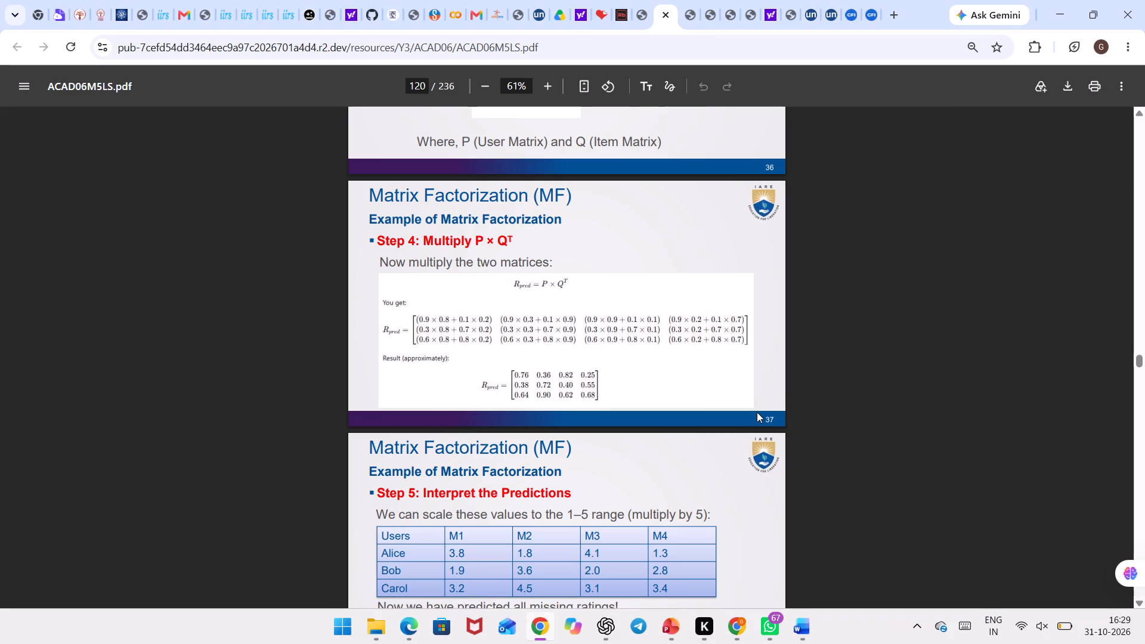
key(alt+Tab)
key(ctrl+v)
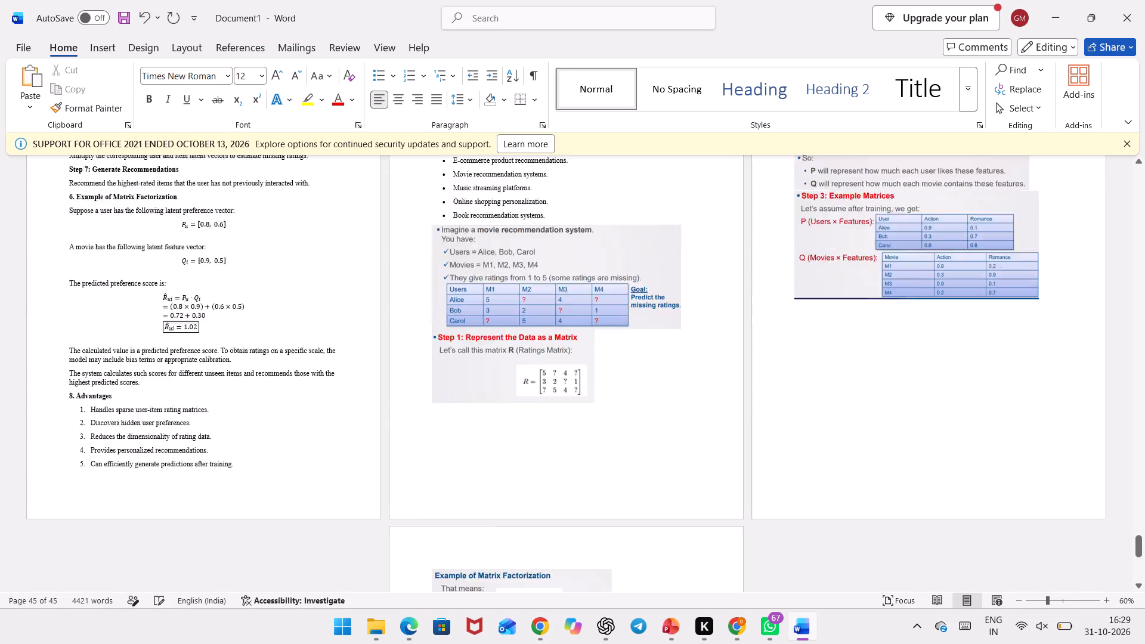
Snip slide 38's "Step 5: Interpret the Predictions" content with the scaled ratings table and paste it after the Step 4 image in Word.
scroll(757, 412, down, 2)
key(alt+Tab)
scroll(757, 412, down, 1)
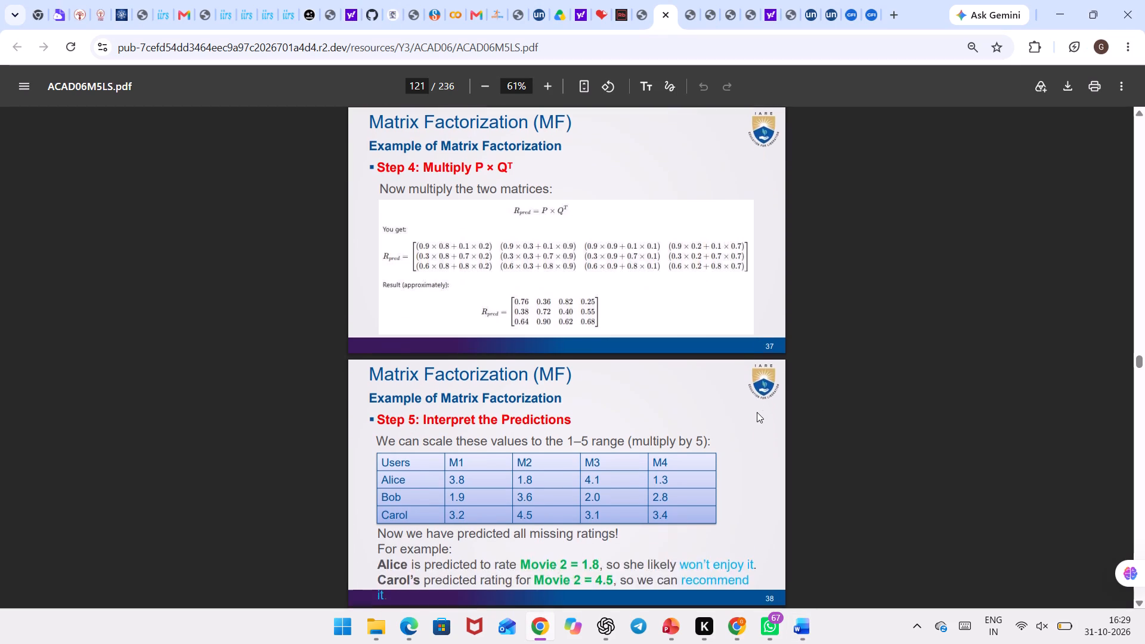
scroll(757, 412, down, 2)
key(Print)
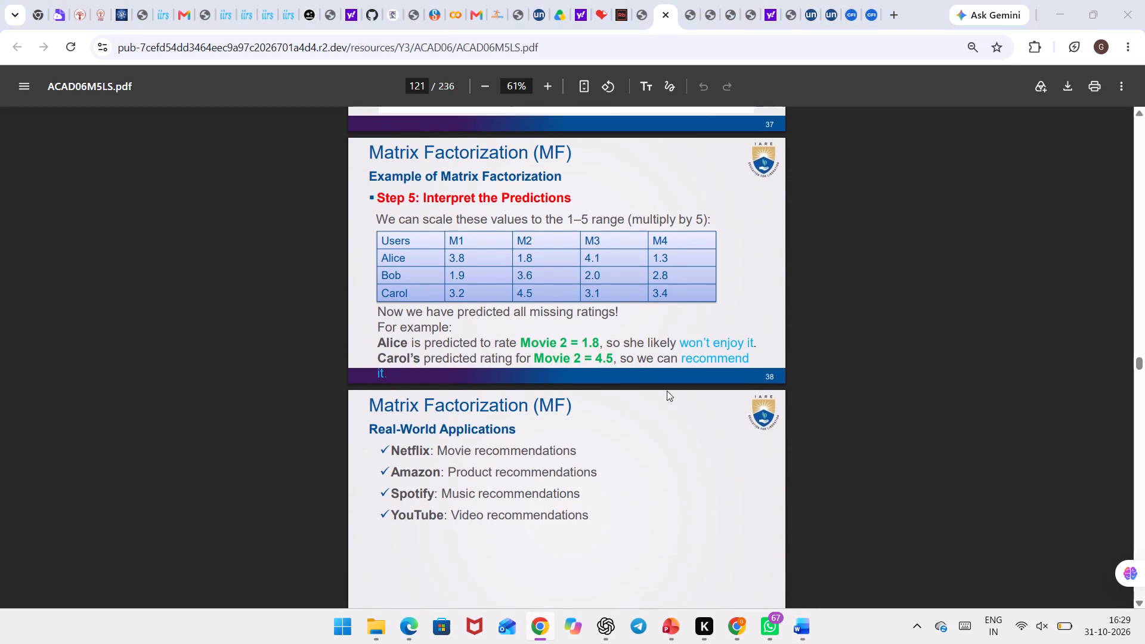
drag(369, 189, 773, 370)
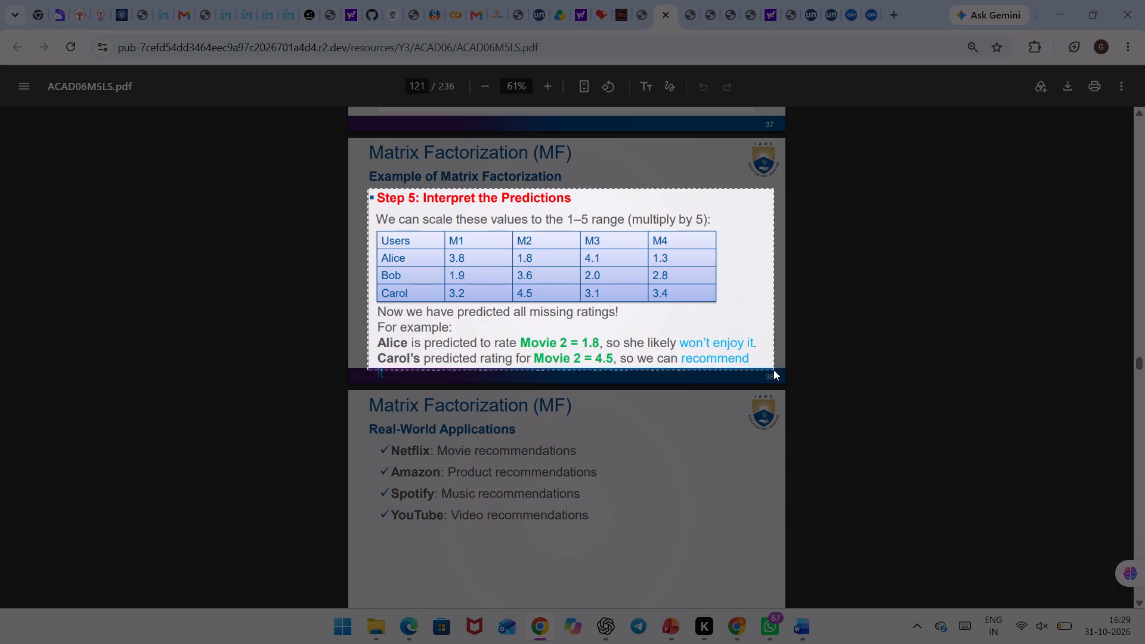
drag(773, 370, 763, 369)
key(alt+Tab)
key(ctrl+v)
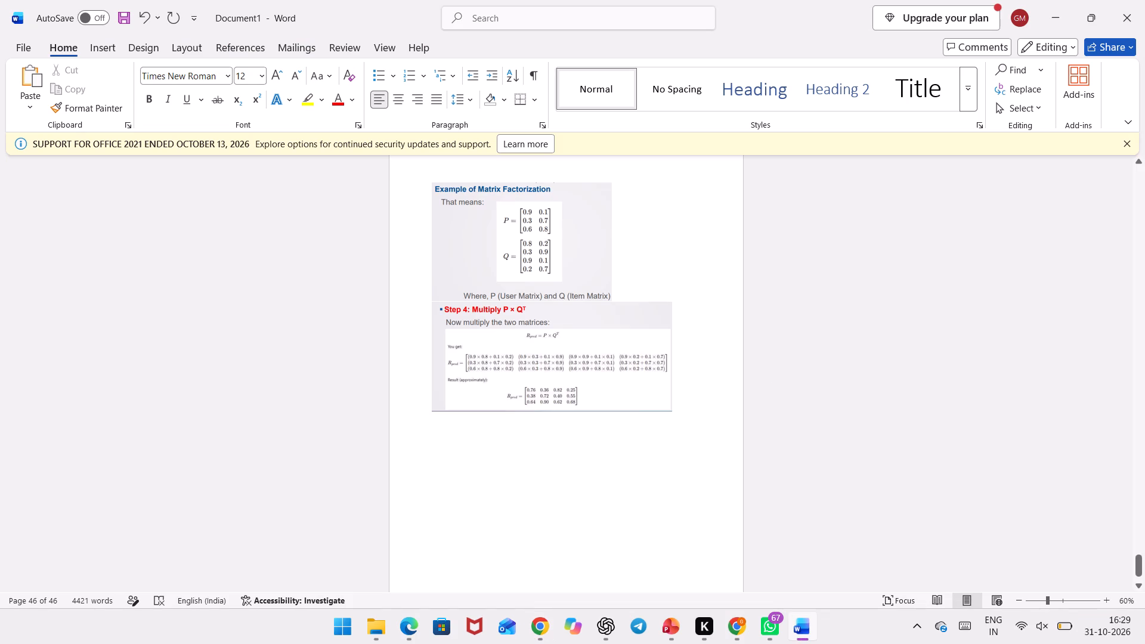
key(ctrl+v)
Look through the lecture PDF past the matrix factorization example, up to the Text Analysis: Sentiment Classification slides.
key(alt+Tab)
scroll(763, 369, down, 2)
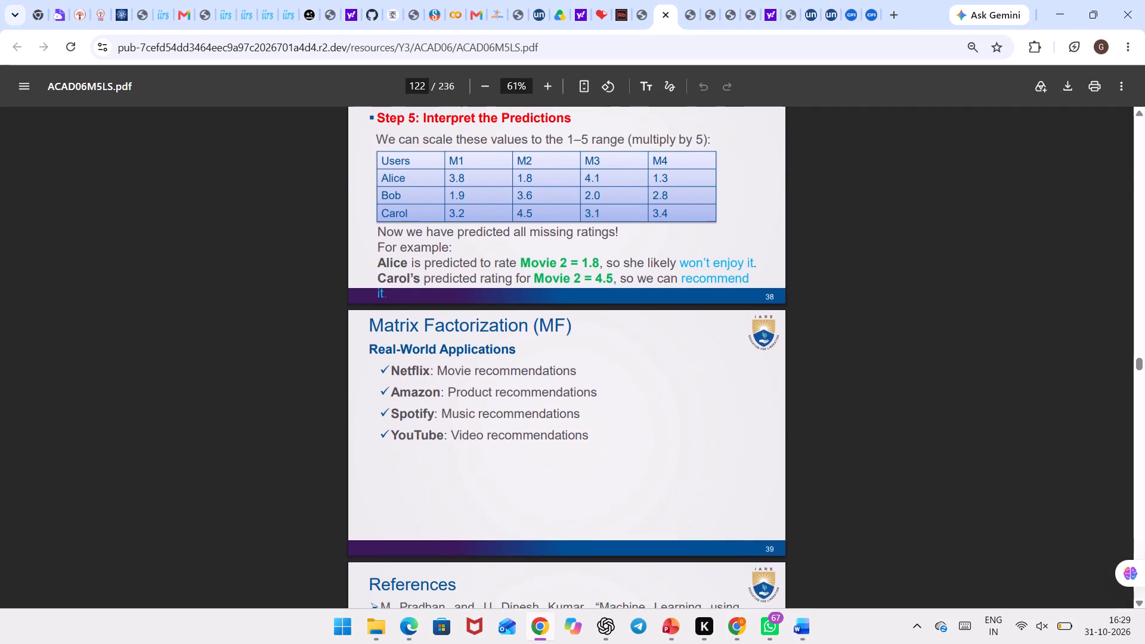
scroll(763, 369, down, 4)
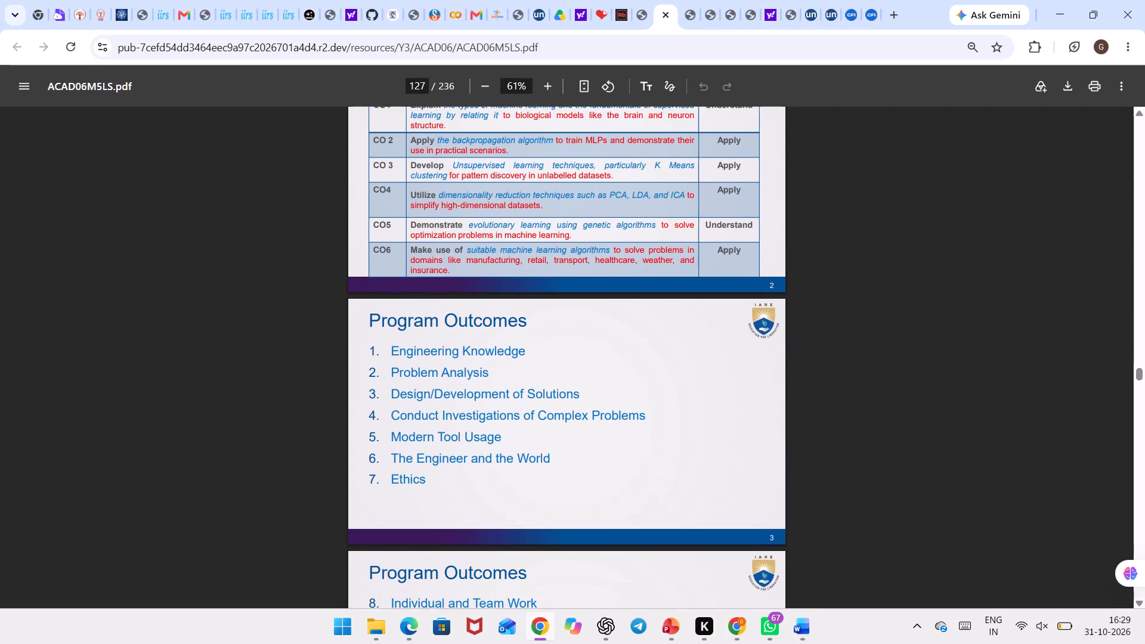
scroll(763, 369, down, 3)
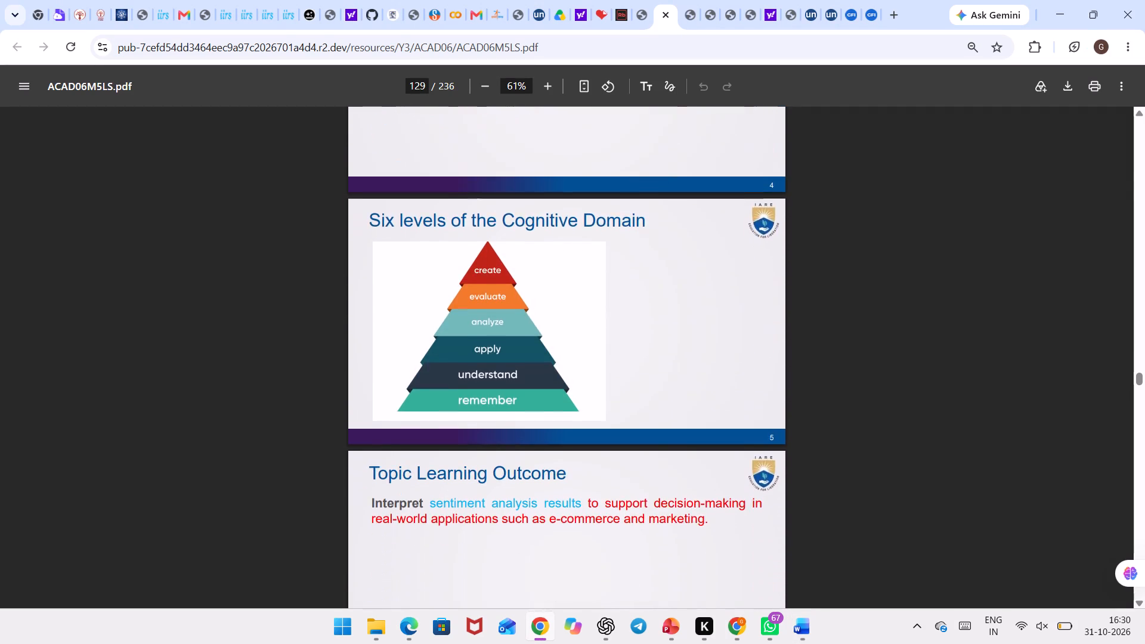
scroll(763, 369, down, 4)
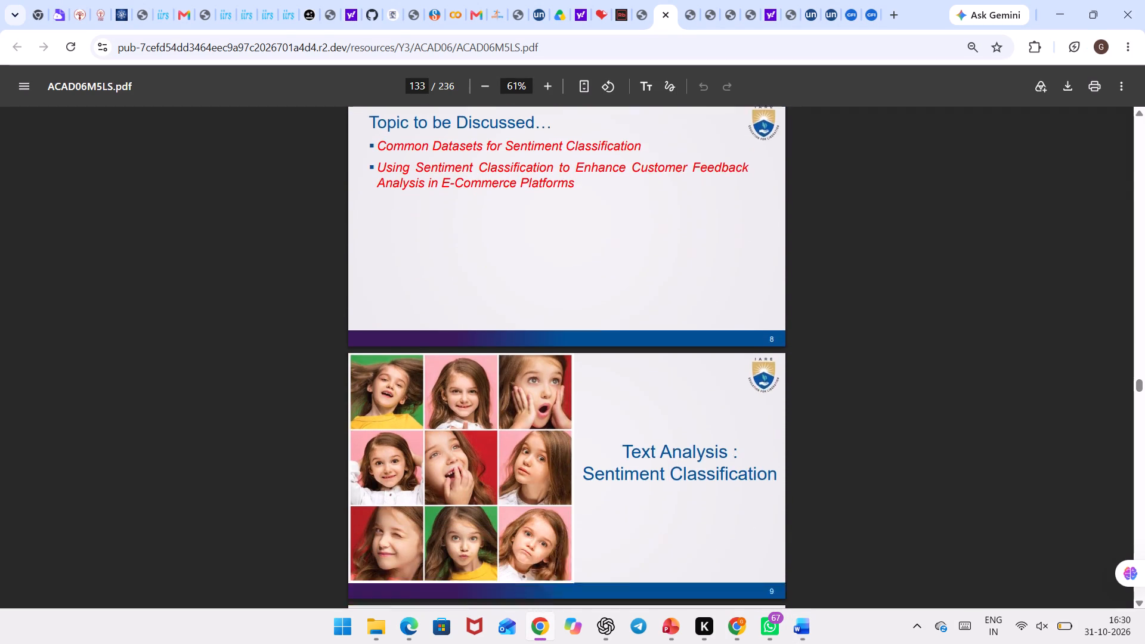
scroll(763, 369, down, 3)
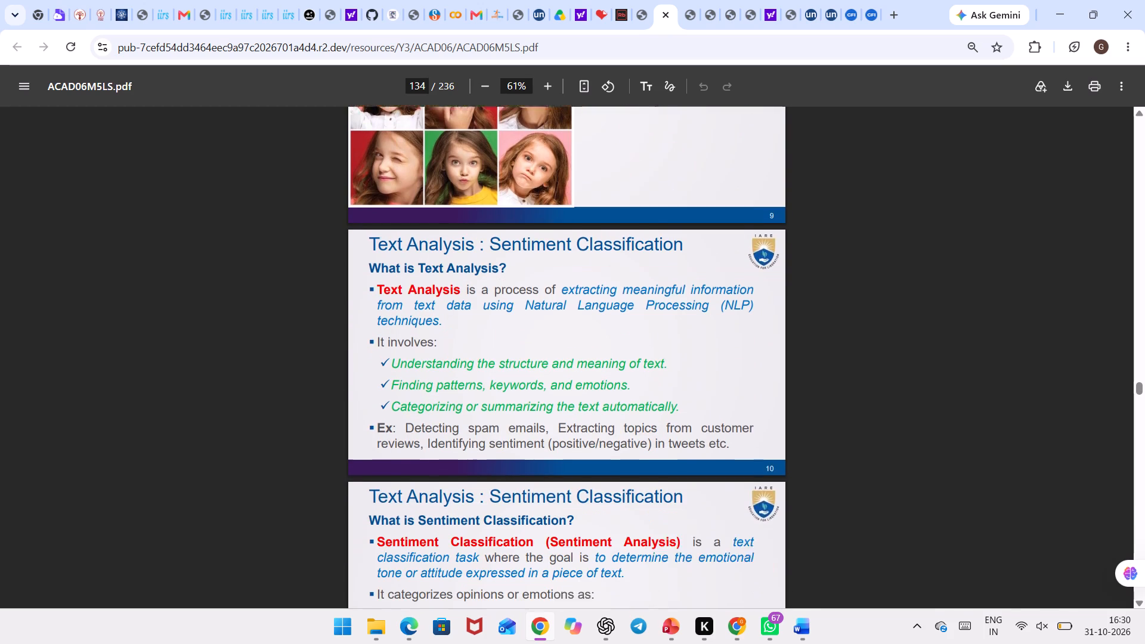
scroll(763, 369, down, 1)
In Word, reduce the height of the movie recommendation system image so the Step 2 image fits on the same page.
click(809, 639)
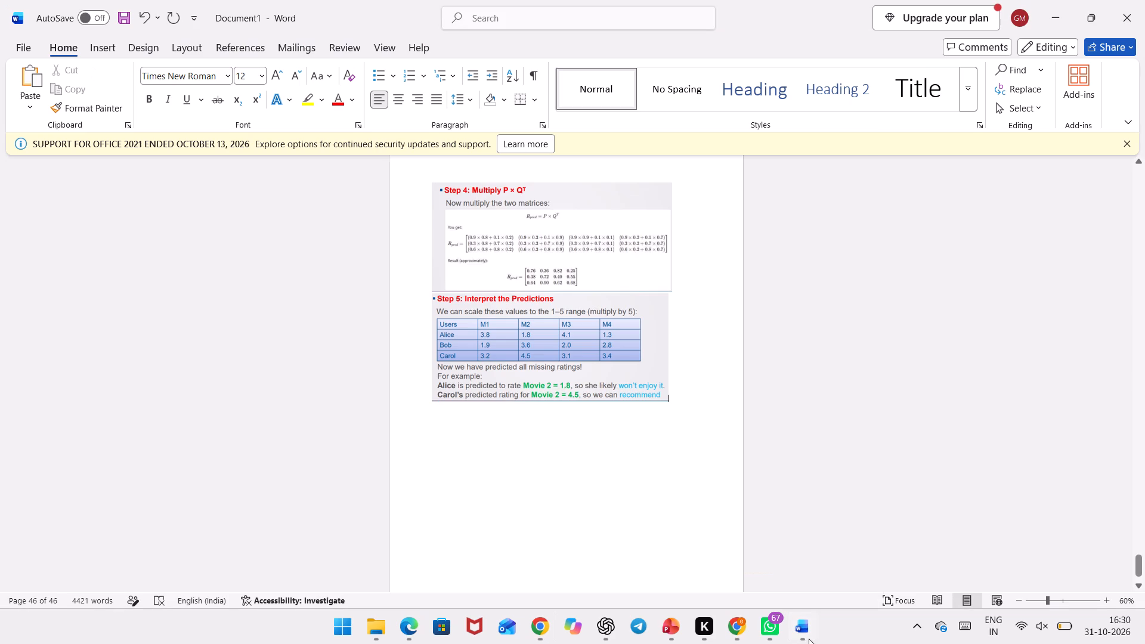
scroll(620, 441, up, 4)
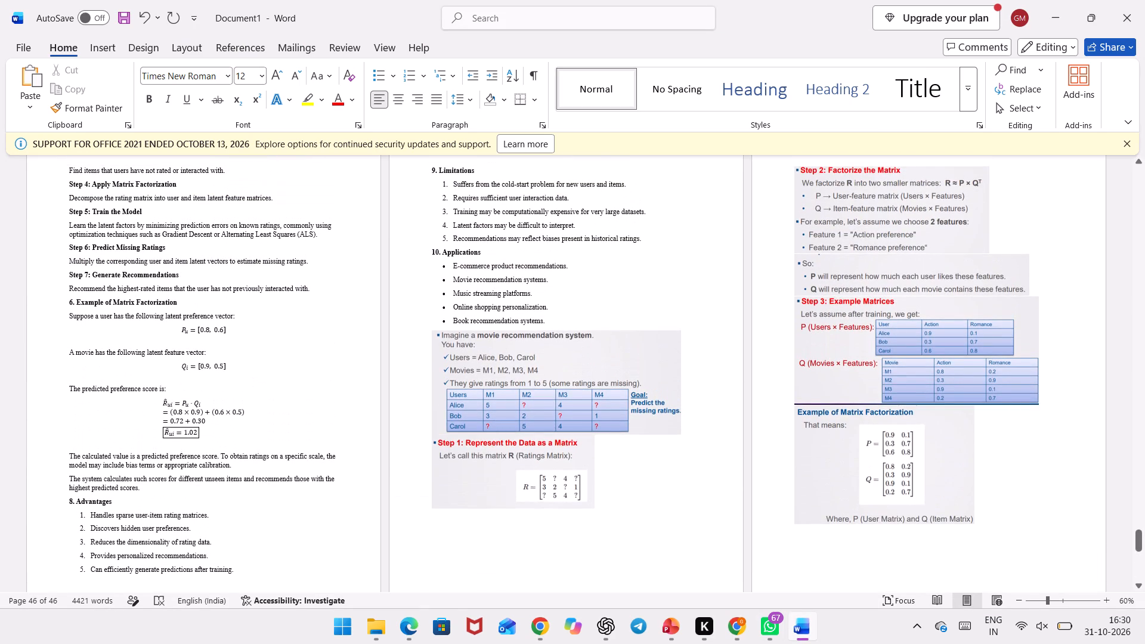
click(576, 406)
drag(556, 438, 578, 415)
scroll(781, 463, down, 3)
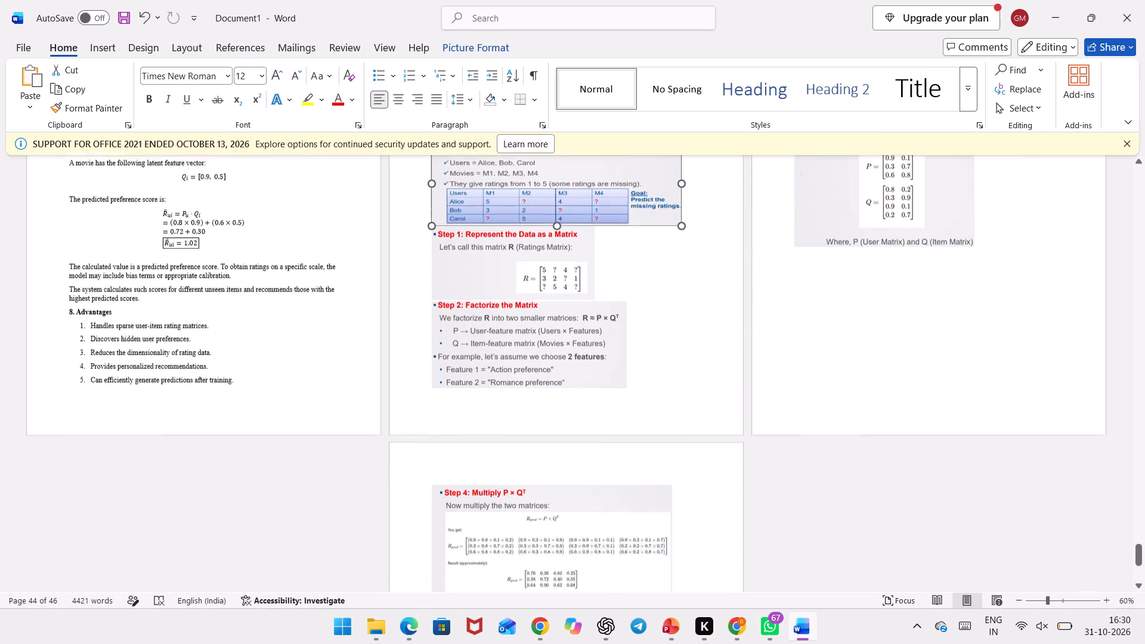
click(700, 420)
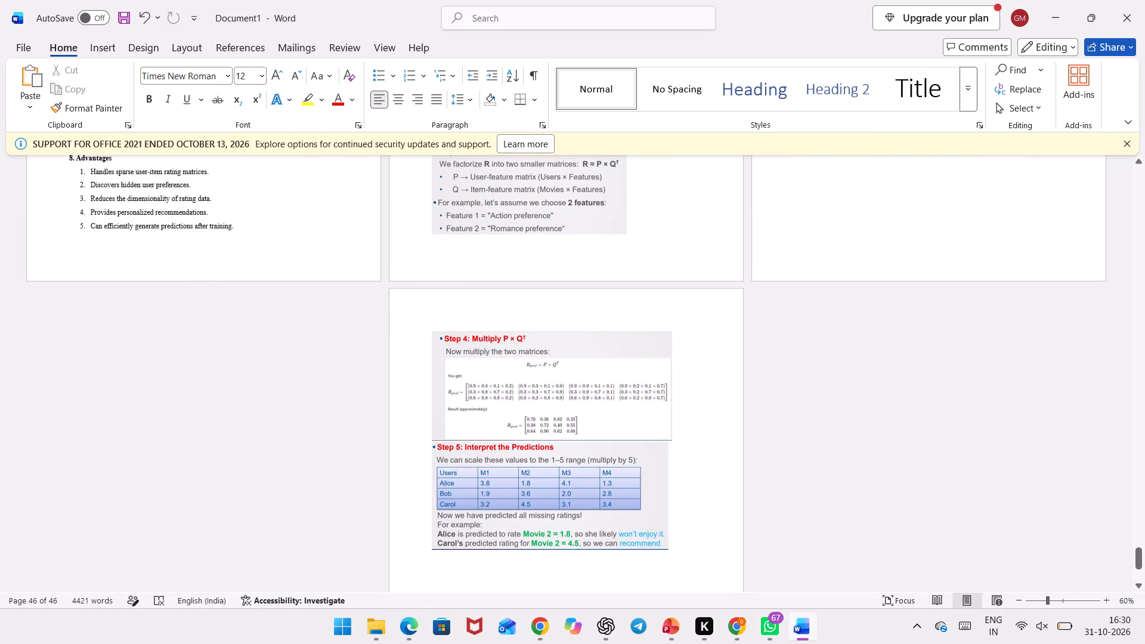
Reduce the heights of the "Step 4: Multiply P × Qᵀ" and "Step 5: Interpret the Predictions" images.
click(584, 414)
drag(552, 439, 576, 418)
click(559, 481)
drag(550, 531, 579, 506)
Reduce the heights of the "That means:" P and Q matrices image and the Step 3 image so Steps 4 and 5 fit below.
scroll(897, 385, up, 4)
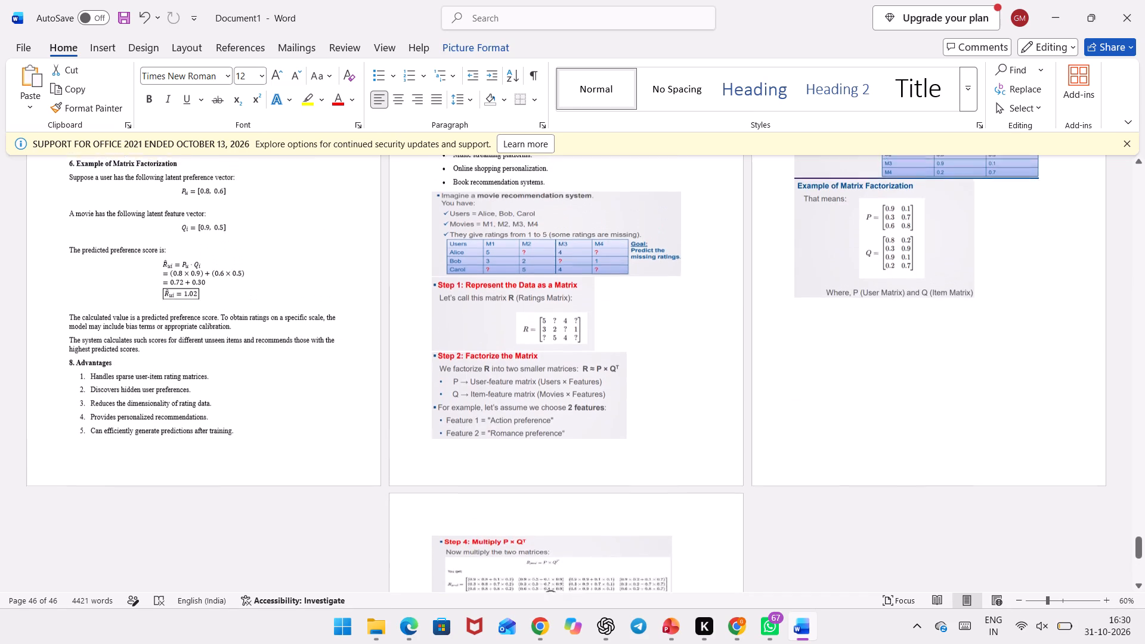
scroll(897, 385, up, 1)
click(904, 321)
click(887, 294)
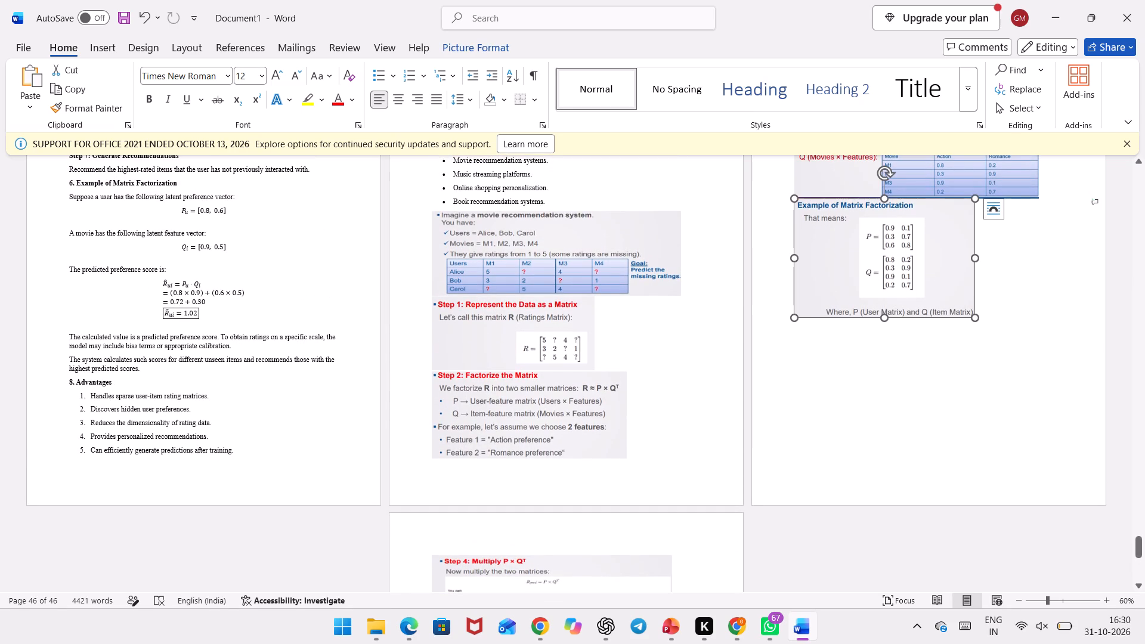
drag(888, 315, 931, 288)
scroll(931, 288, up, 1)
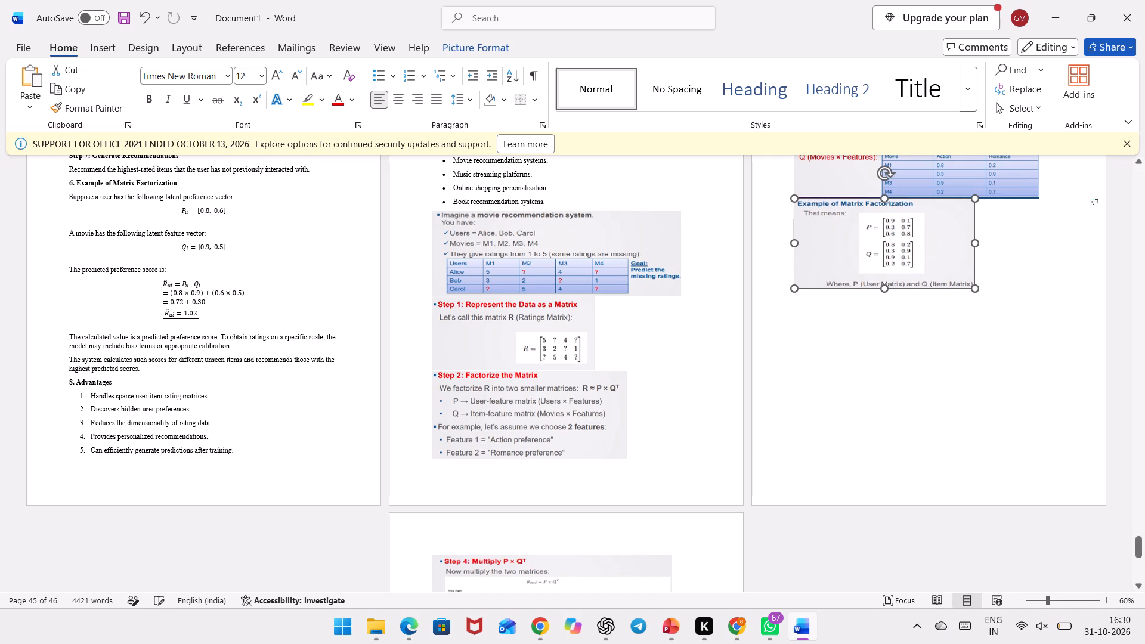
scroll(931, 288, up, 2)
click(931, 288)
drag(917, 377, 931, 358)
Add a new line after the Step 5 image at the end of the matrix factorization example.
scroll(692, 502, down, 2)
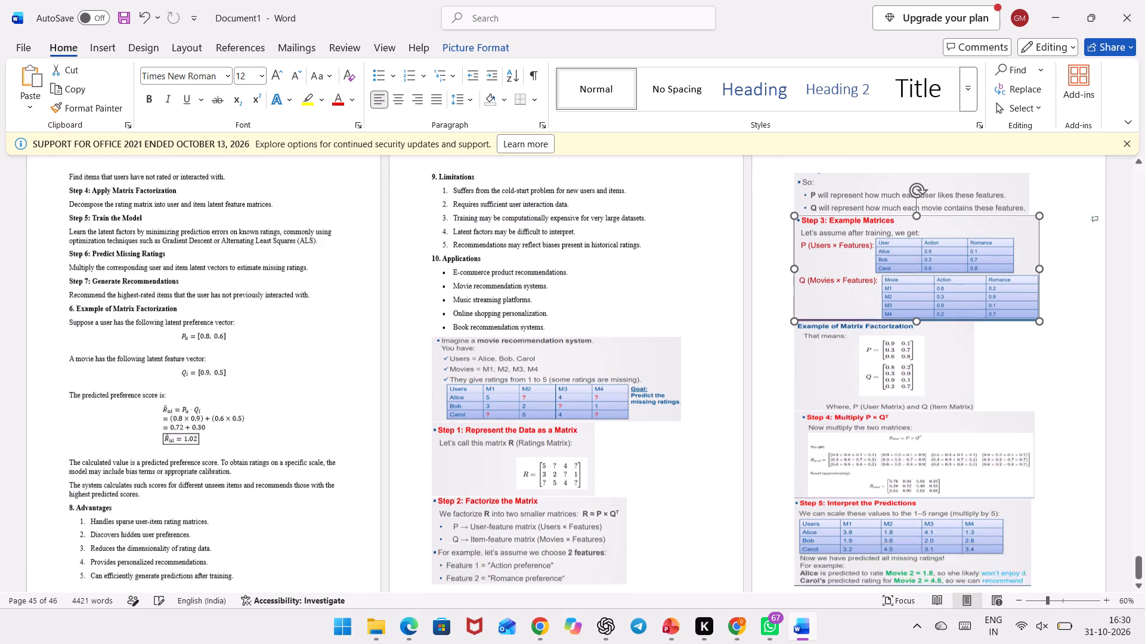
scroll(692, 502, down, 6)
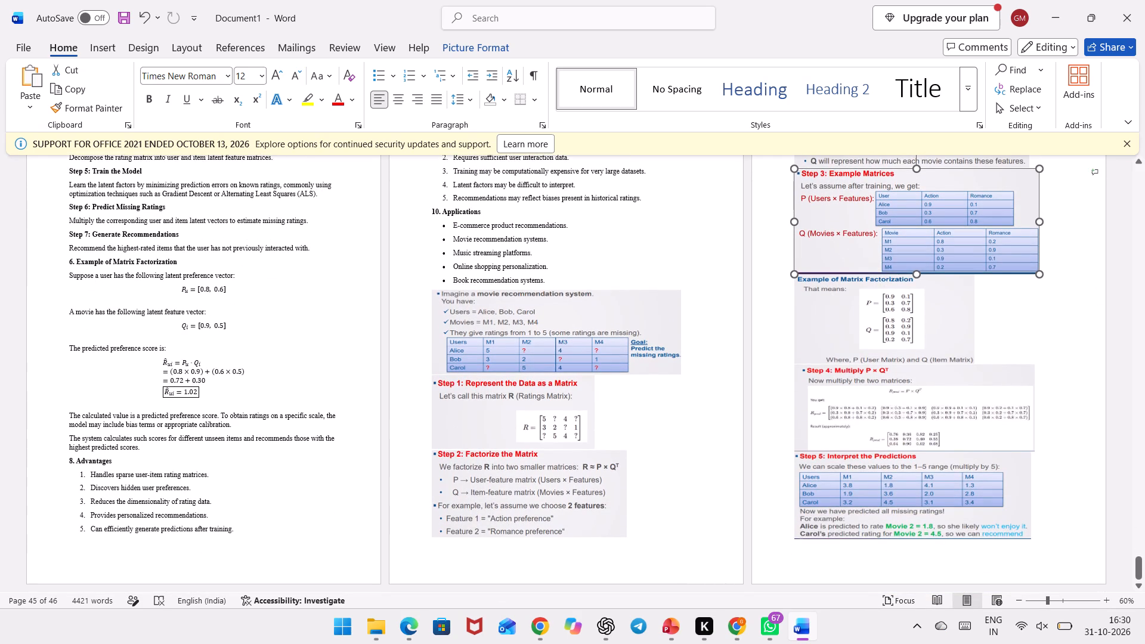
click(1062, 548)
key(Return)
Go back through the document to the opening time series decomposition and ARIMA model pages and look them over.
scroll(979, 501, up, 20)
scroll(979, 501, up, 20)
scroll(979, 501, up, 17)
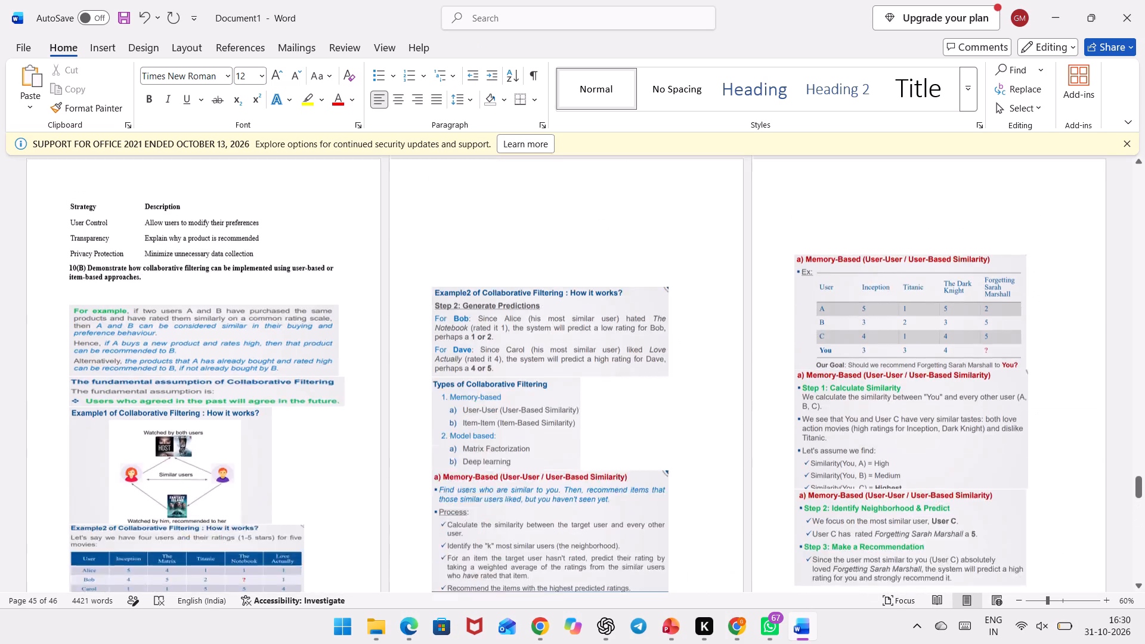
scroll(979, 501, up, 20)
scroll(979, 501, up, 11)
scroll(979, 501, down, 13)
scroll(979, 501, up, 20)
scroll(979, 501, up, 20)
scroll(979, 501, up, 20)
scroll(979, 501, down, 20)
scroll(979, 501, down, 9)
scroll(979, 501, up, 20)
scroll(979, 501, up, 20)
scroll(979, 501, up, 20)
scroll(957, 339, up, 20)
scroll(957, 339, up, 20)
scroll(957, 339, up, 16)
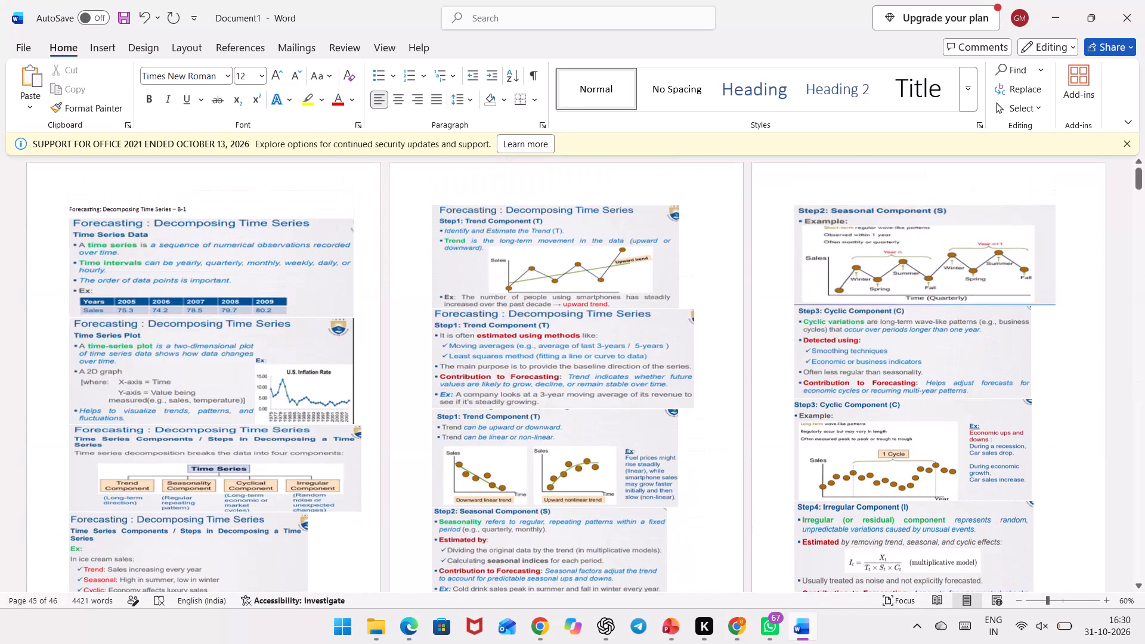
scroll(957, 339, up, 5)
scroll(909, 344, up, 3)
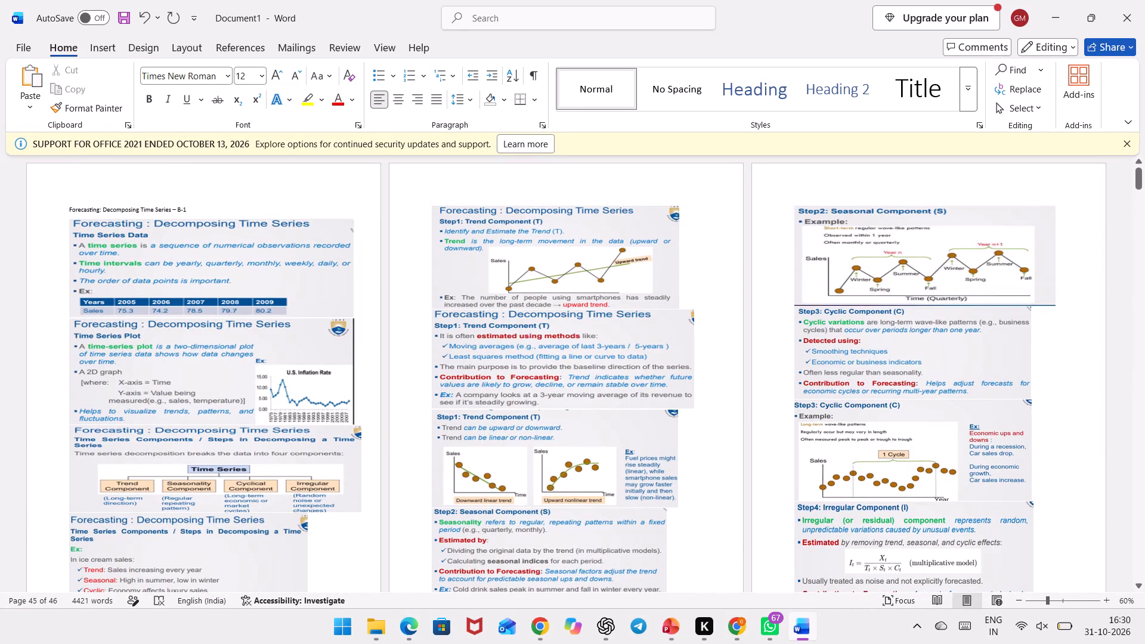
scroll(436, 426, down, 5)
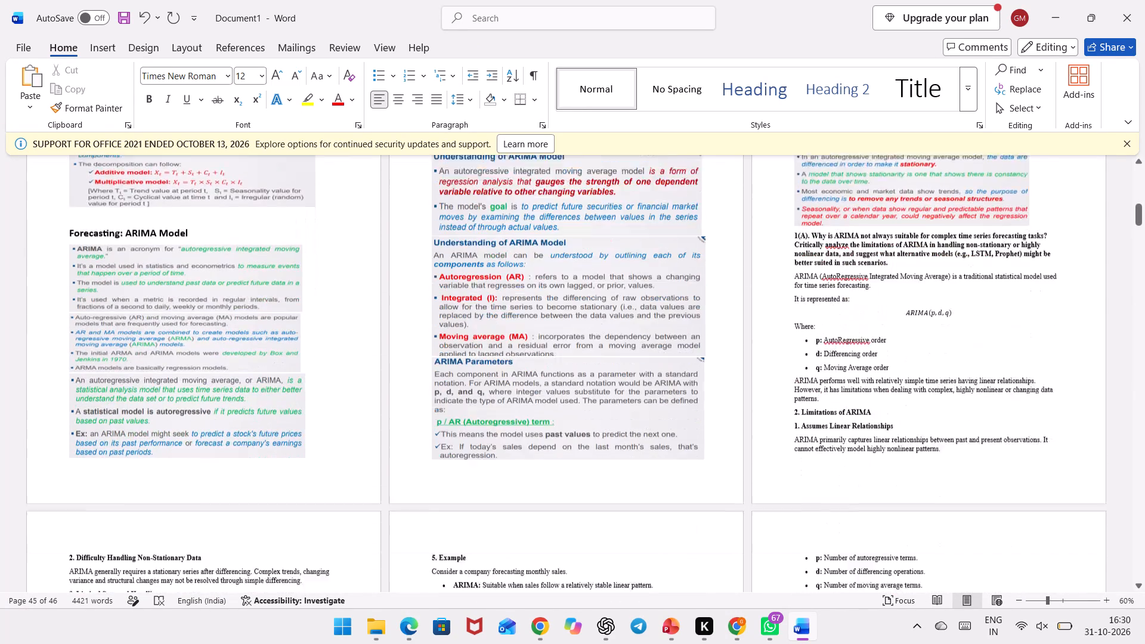
scroll(311, 340, up, 2)
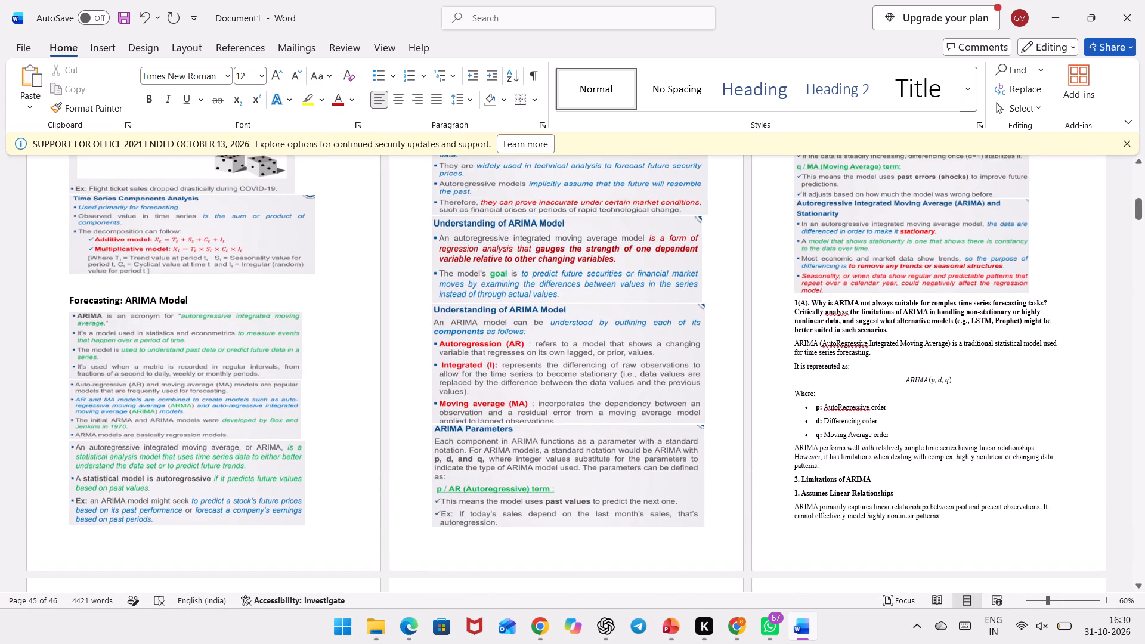
scroll(311, 340, up, 5)
scroll(311, 340, right, 1)
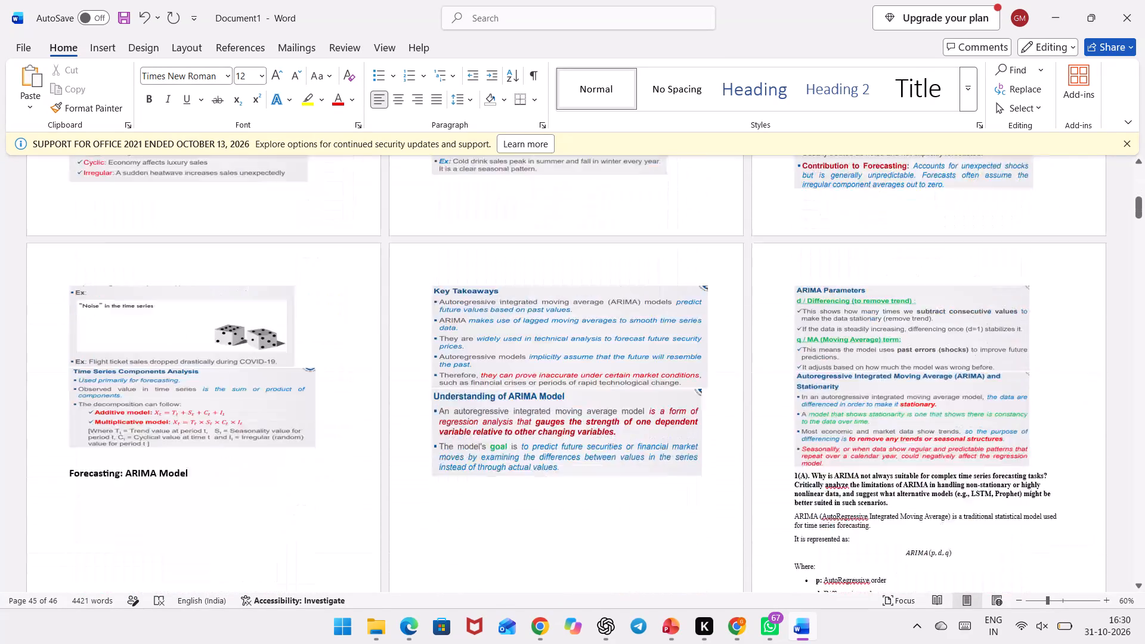
scroll(311, 340, up, 2)
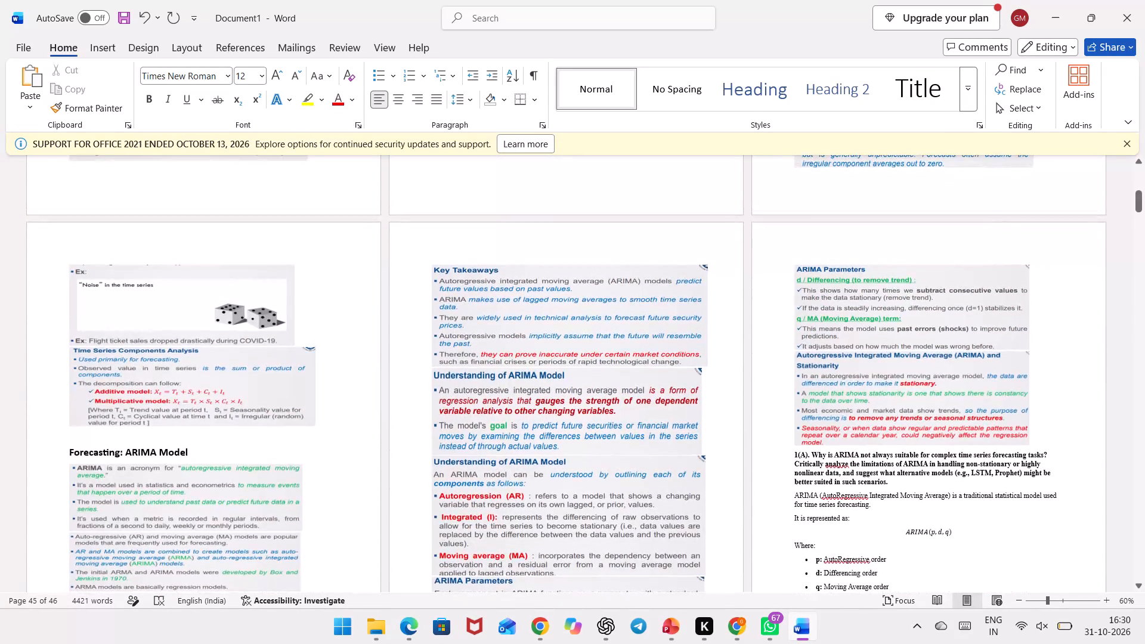
Review the ARIMA and SARIMA answers from question 1(A) through the differencing question up to 9(B).
scroll(719, 414, down, 3)
scroll(517, 456, down, 1)
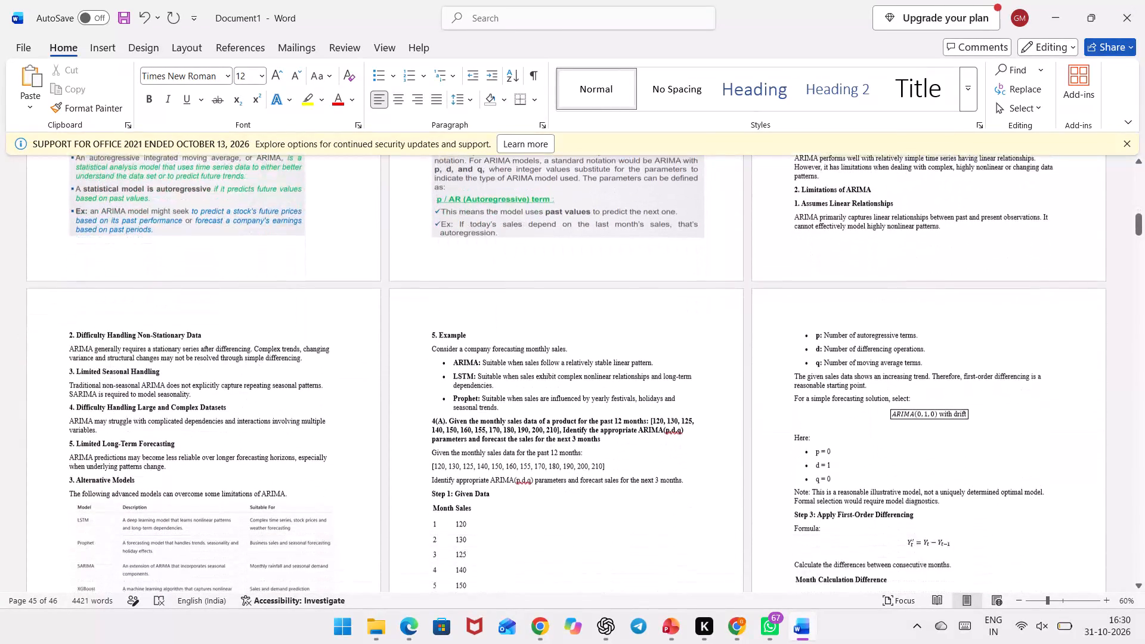
scroll(517, 456, down, 3)
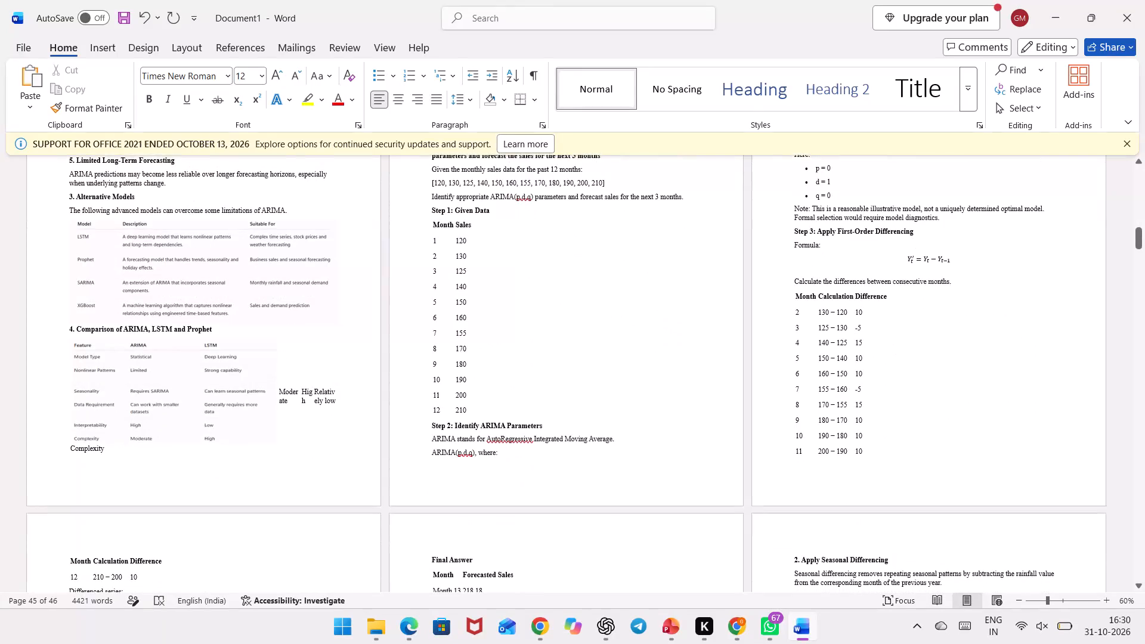
scroll(517, 456, down, 1)
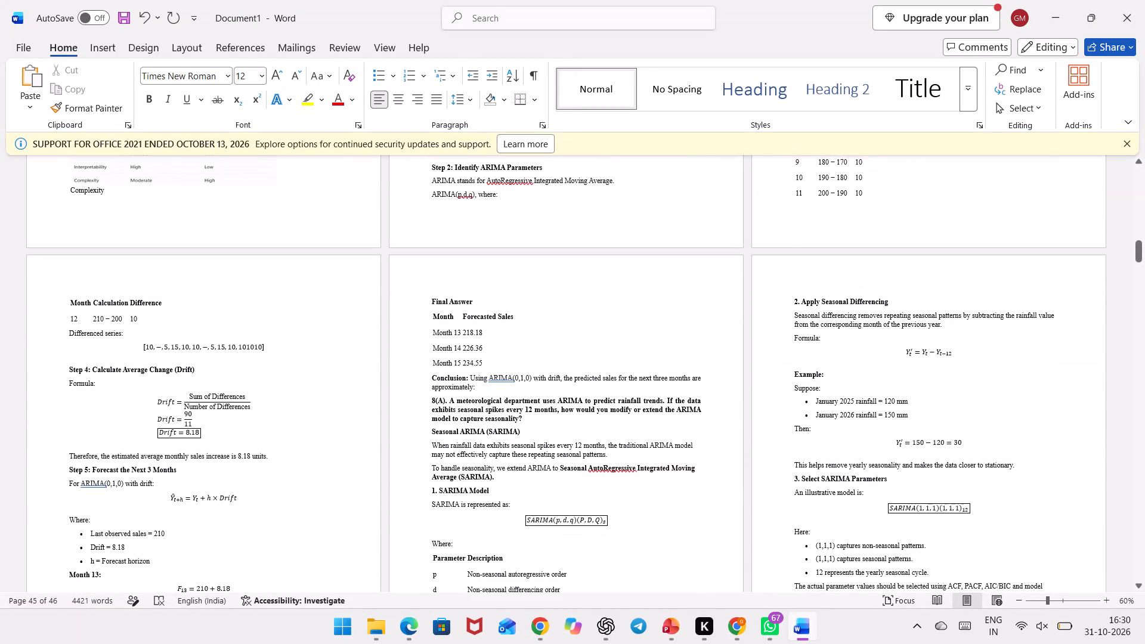
scroll(517, 456, down, 4)
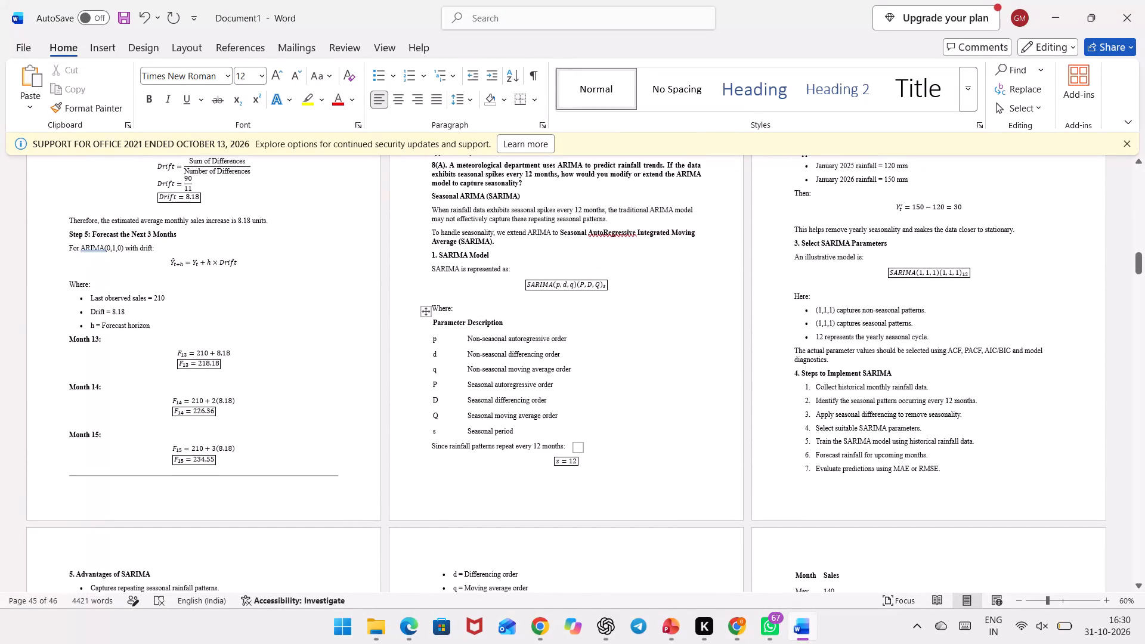
scroll(517, 456, down, 3)
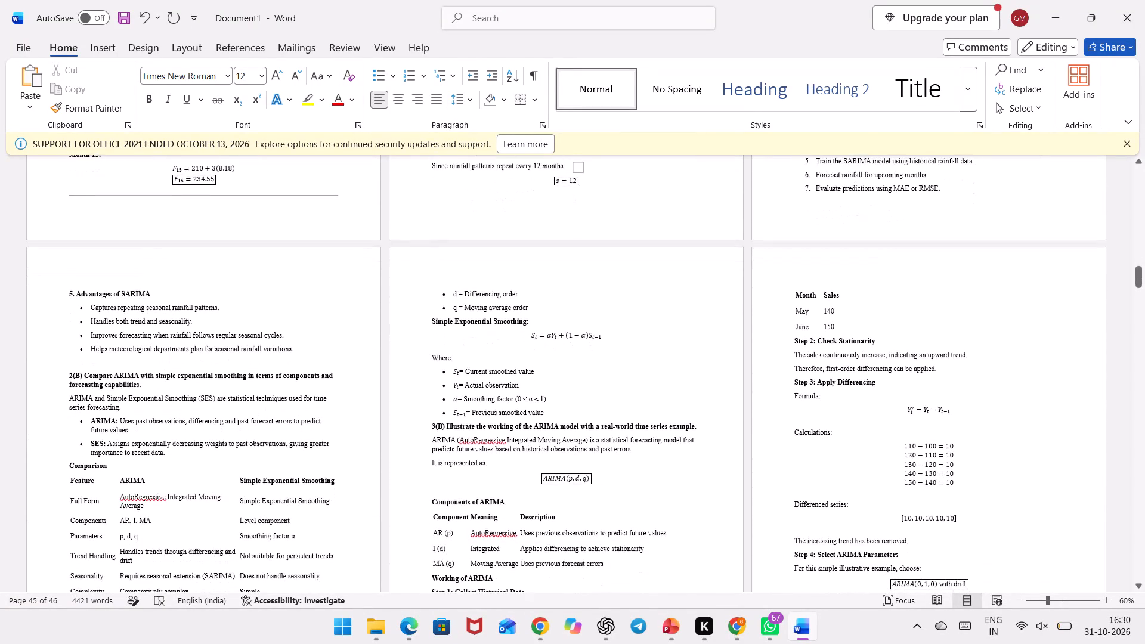
scroll(517, 456, down, 4)
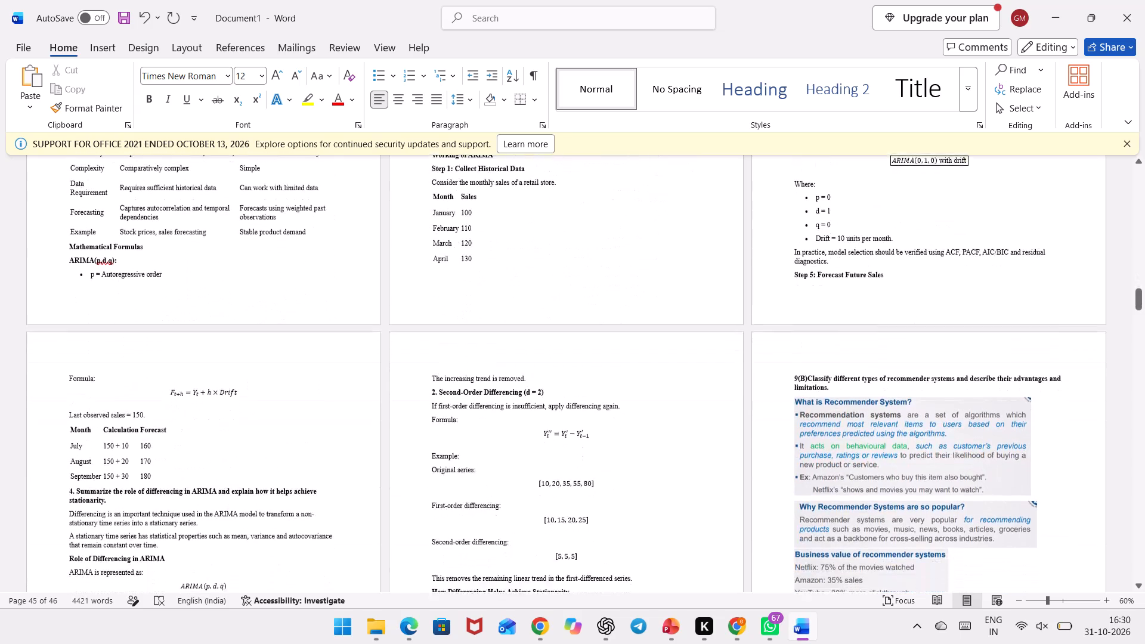
scroll(517, 456, down, 1)
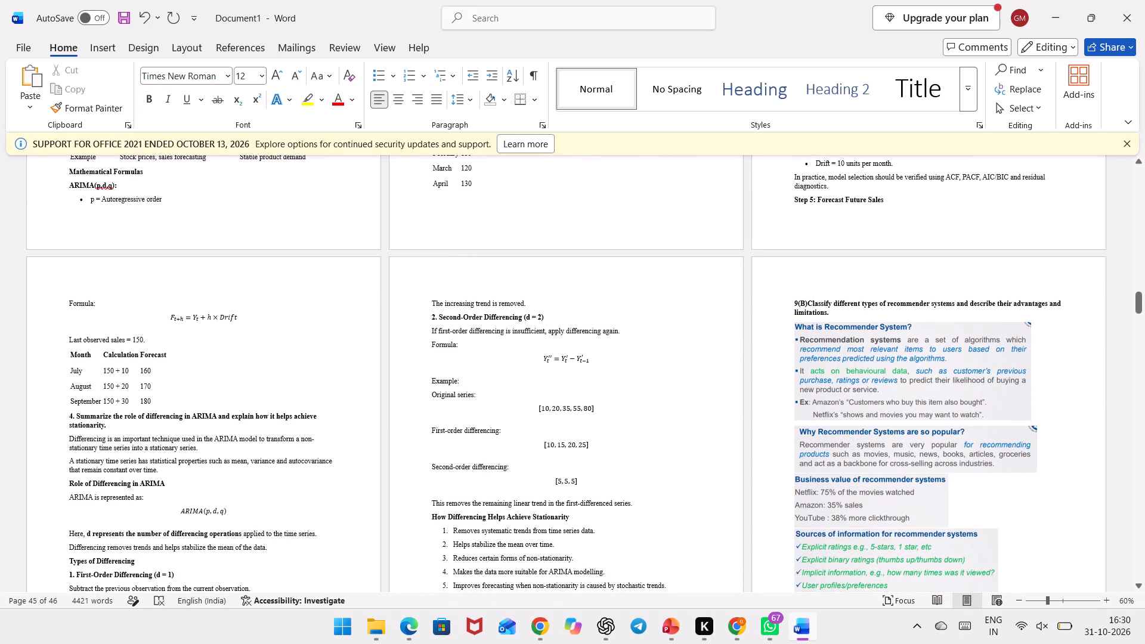
scroll(527, 462, down, 3)
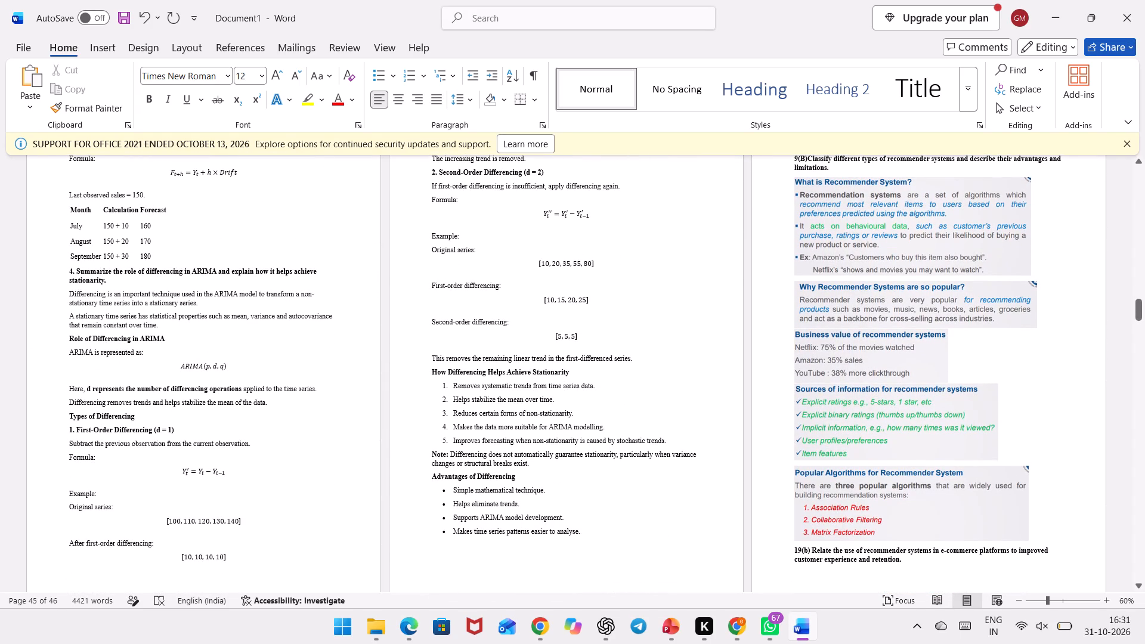
scroll(685, 326, up, 1)
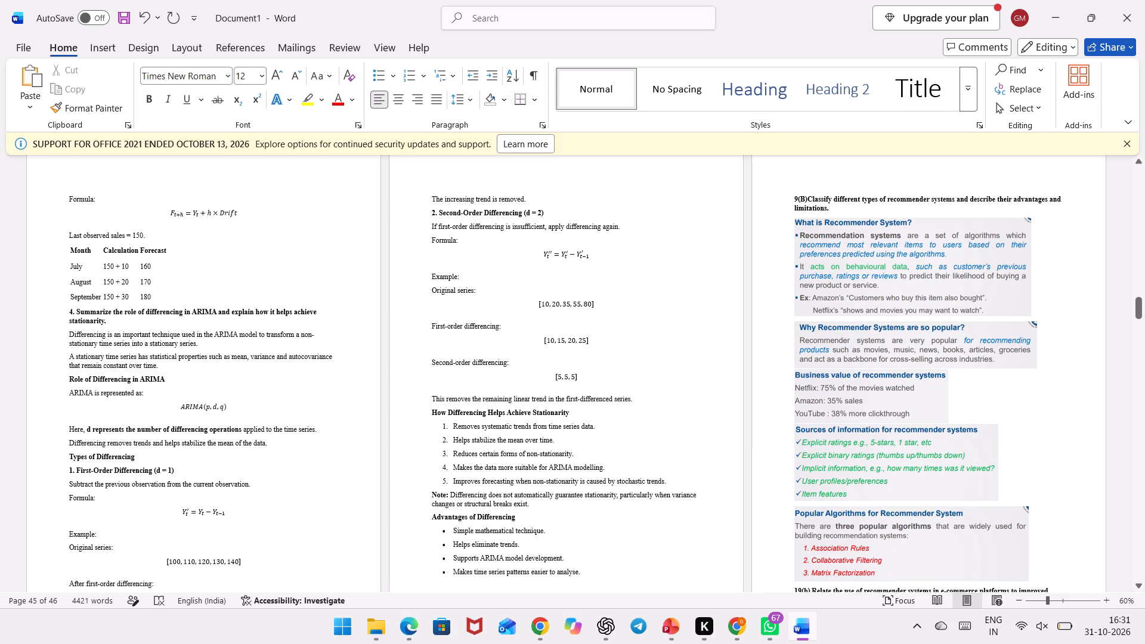
Check the ACAD06MLAQB.pdf question bank in Chrome, and in Word insert "()" after the 4 in the ARIMA differencing question's heading.
click(524, 628)
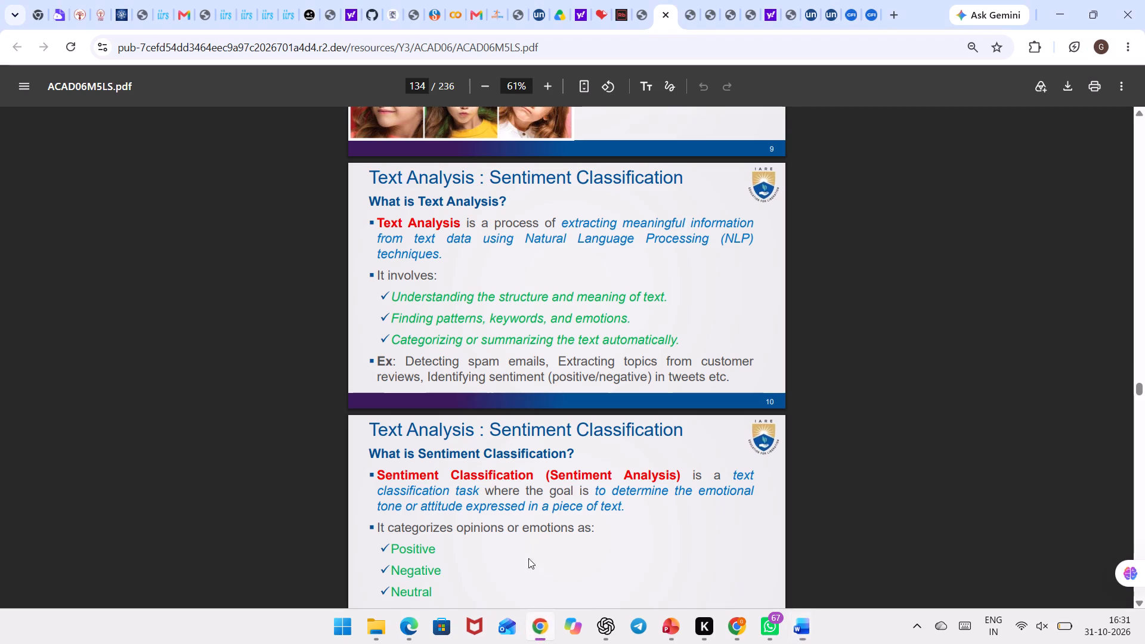
click(642, 16)
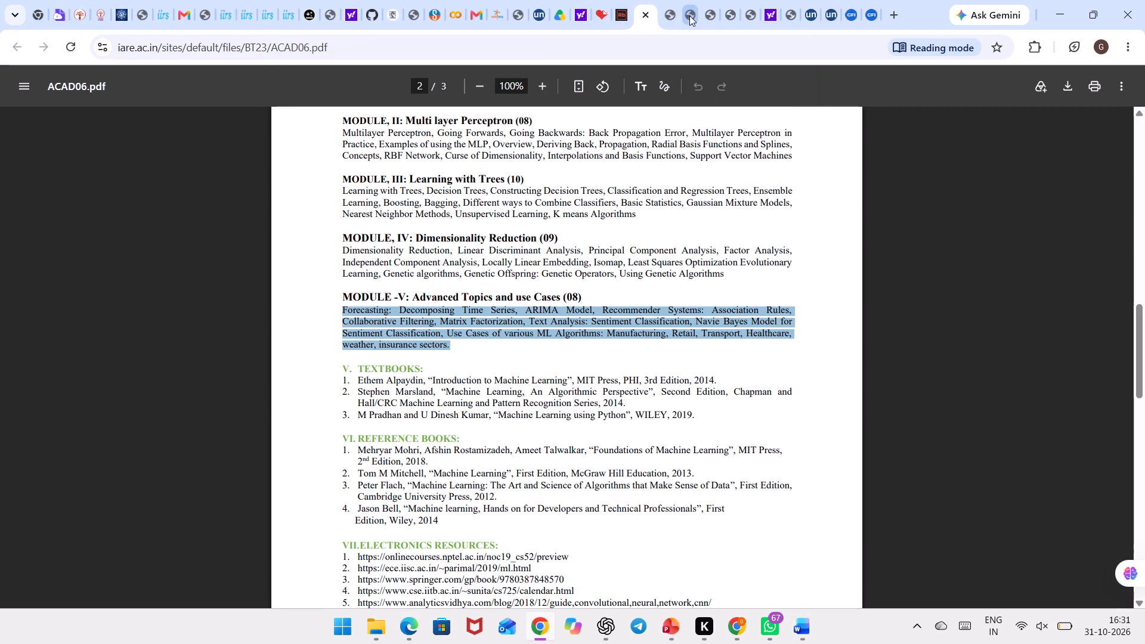
click(689, 16)
scroll(516, 261, up, 3)
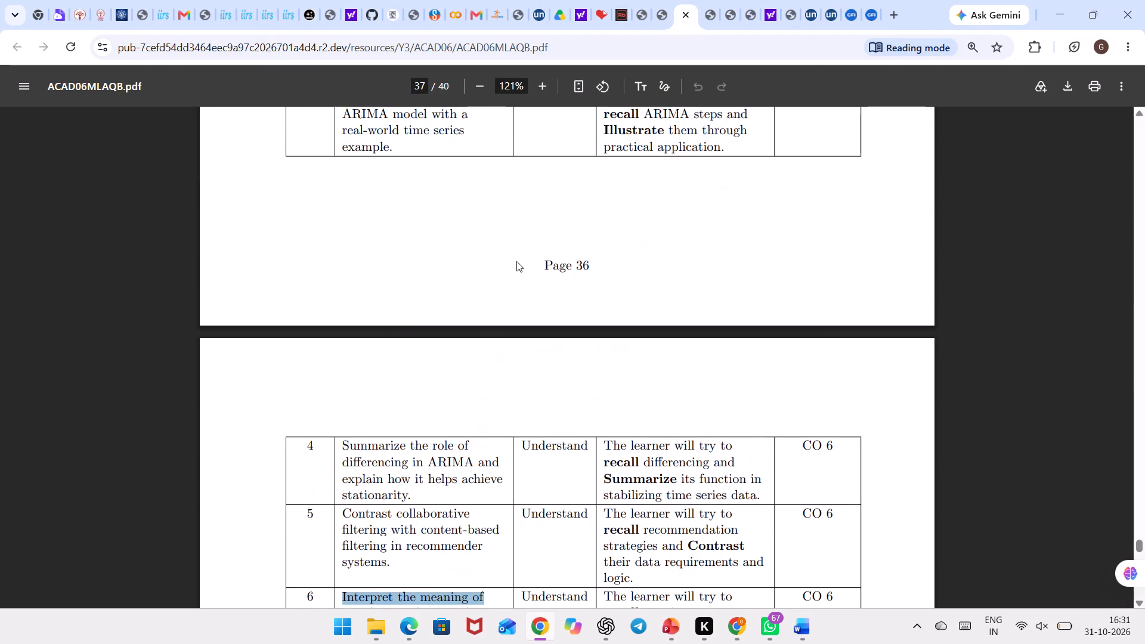
key(alt+Tab)
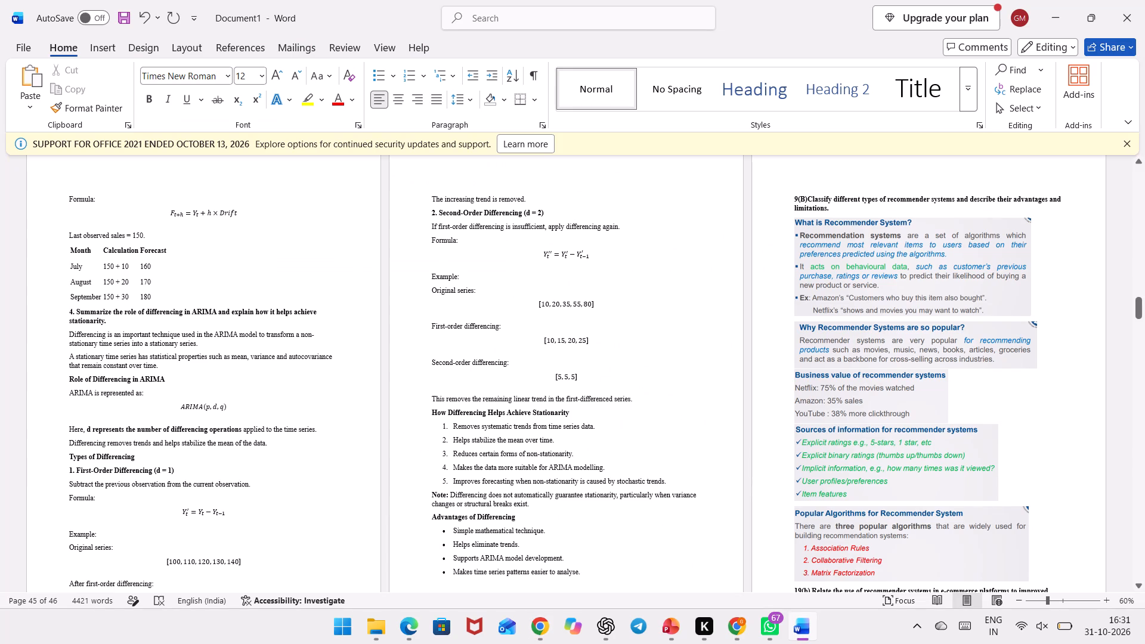
click(74, 308)
key(Left)
text(())
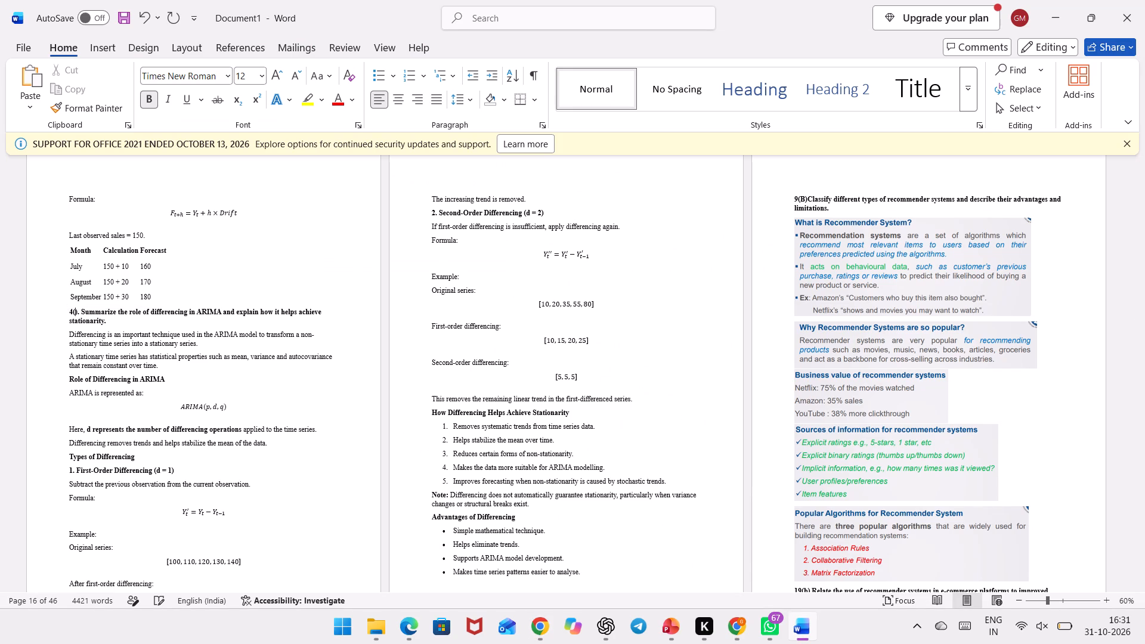
Review the recommender system, association rule mining and Apriori answers, including questions 19(b), 5(A), 7(B) and 8(B).
scroll(438, 417, down, 2)
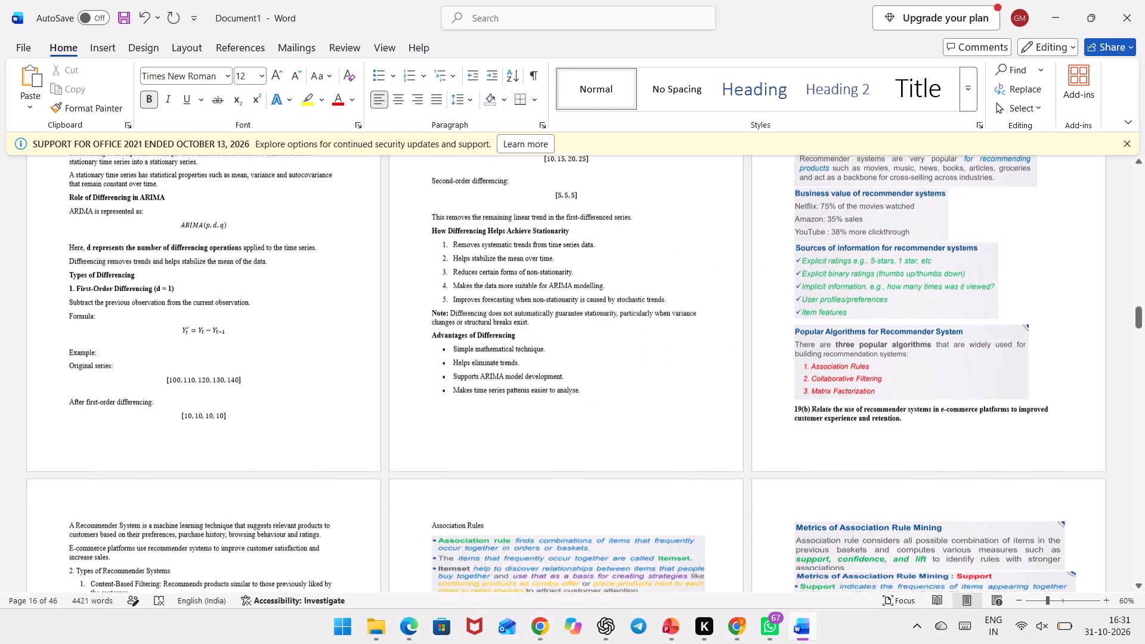
scroll(438, 417, down, 2)
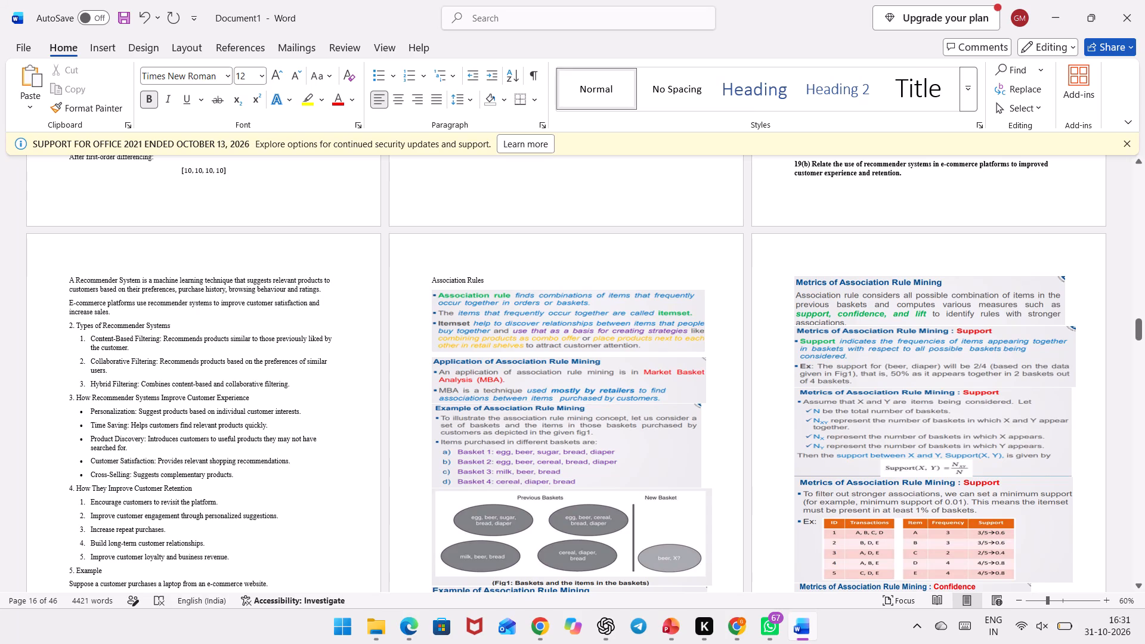
scroll(377, 411, down, 2)
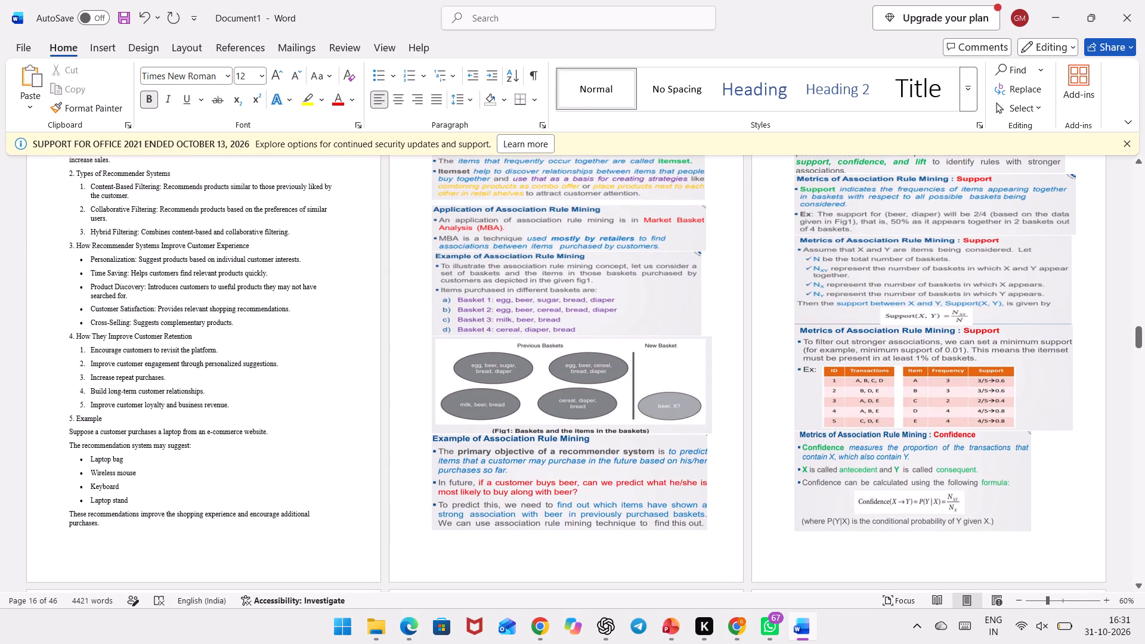
scroll(377, 411, up, 1)
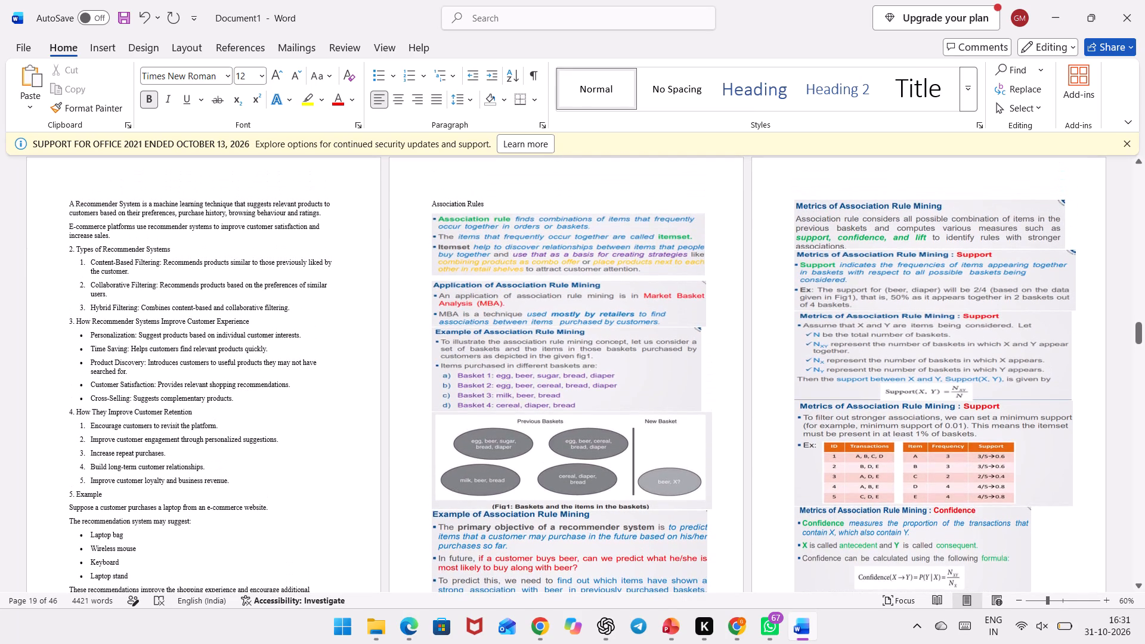
scroll(684, 405, down, 5)
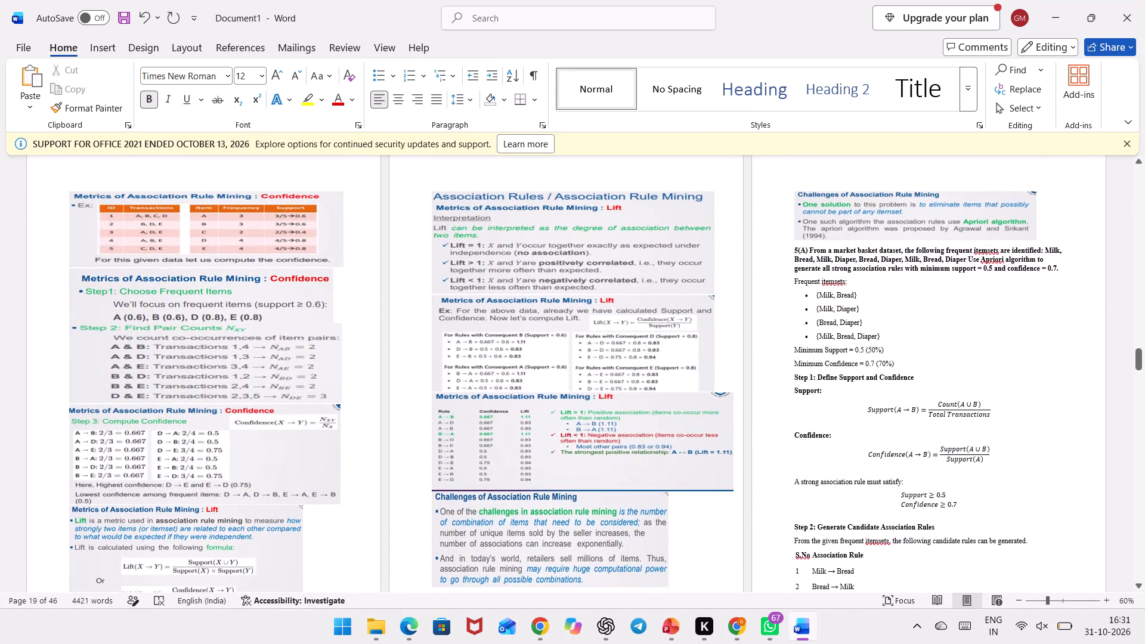
scroll(539, 447, down, 4)
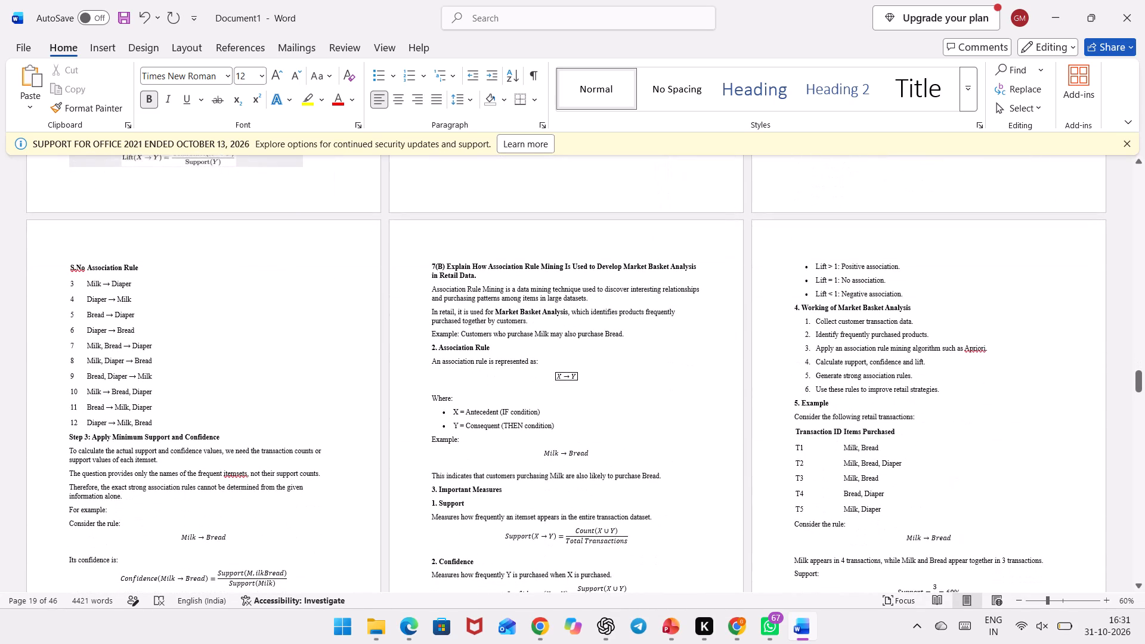
scroll(245, 435, down, 2)
scroll(452, 404, down, 4)
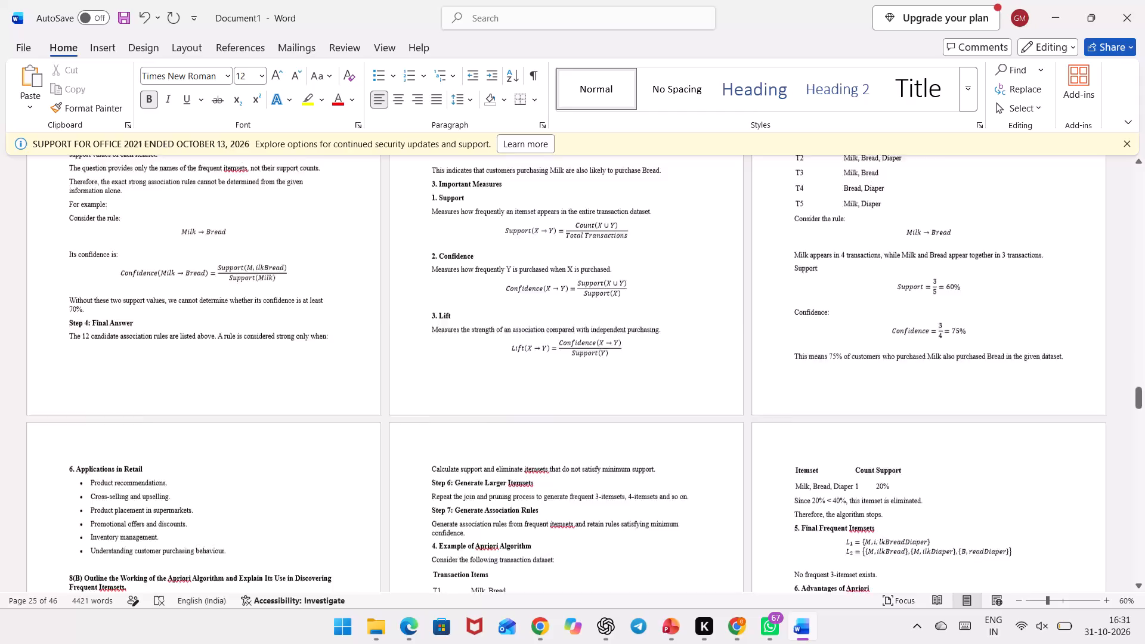
scroll(452, 404, down, 2)
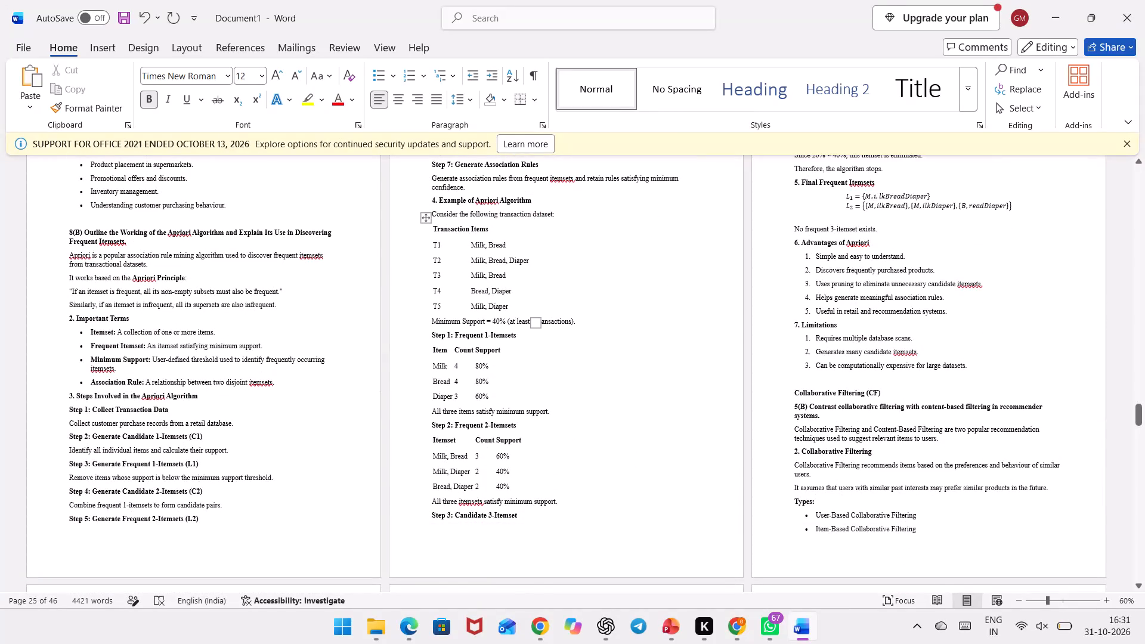
Review the collaborative filtering answers for questions 5(B), 7(A) and 2(A), including the comparison table, user similarity example and filter bubble strategies.
scroll(528, 371, up, 1)
scroll(868, 482, down, 3)
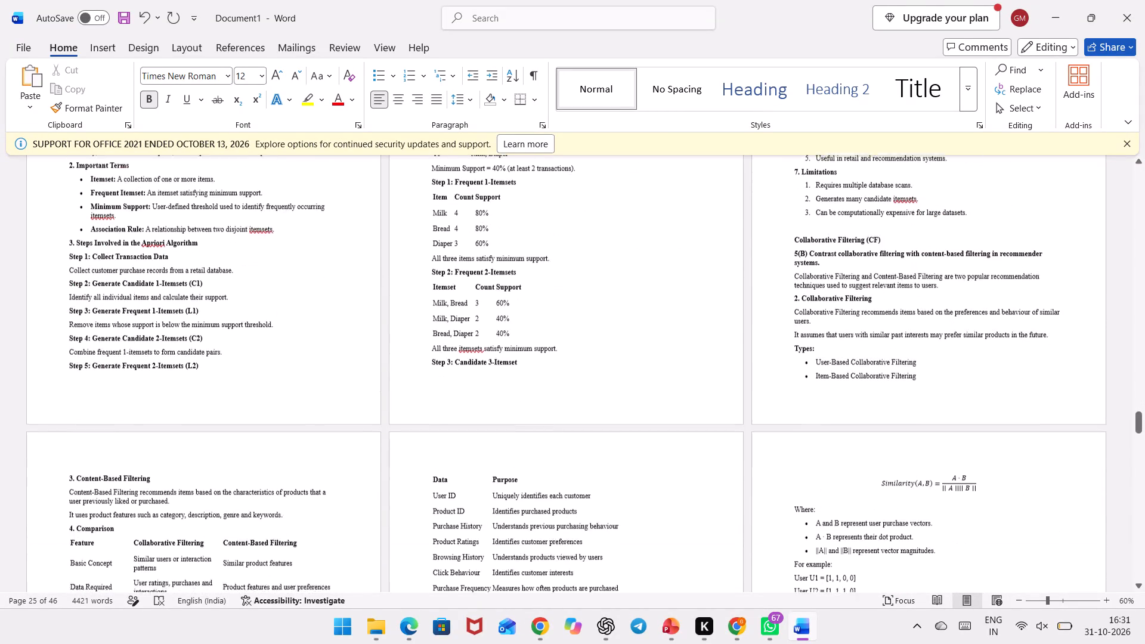
scroll(868, 482, down, 1)
scroll(538, 457, down, 1)
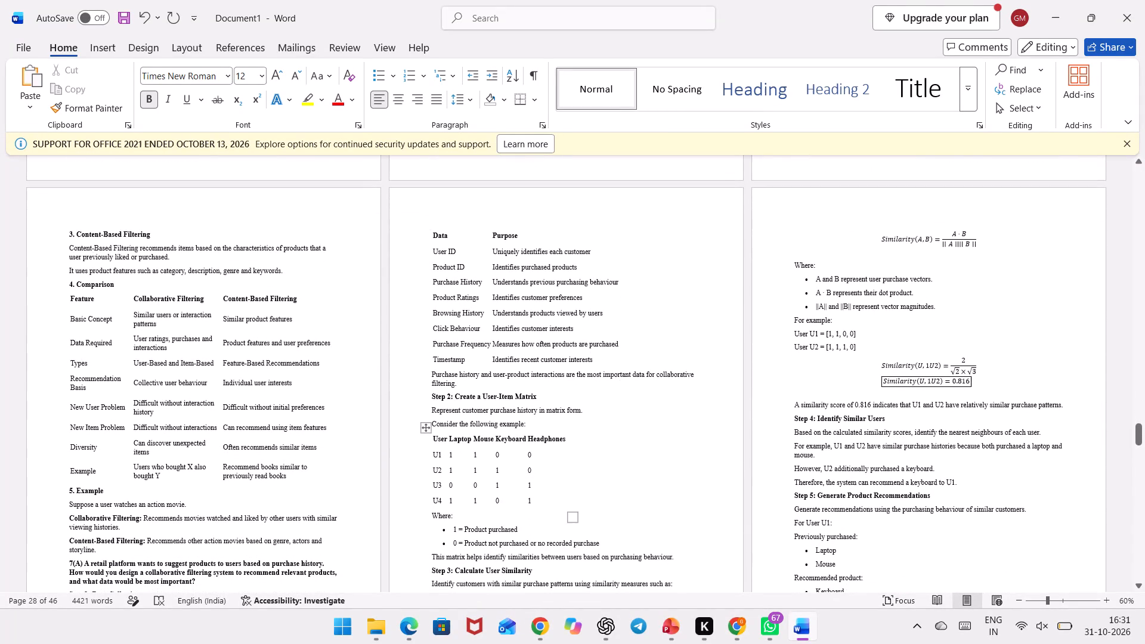
scroll(312, 506, down, 1)
scroll(786, 445, up, 1)
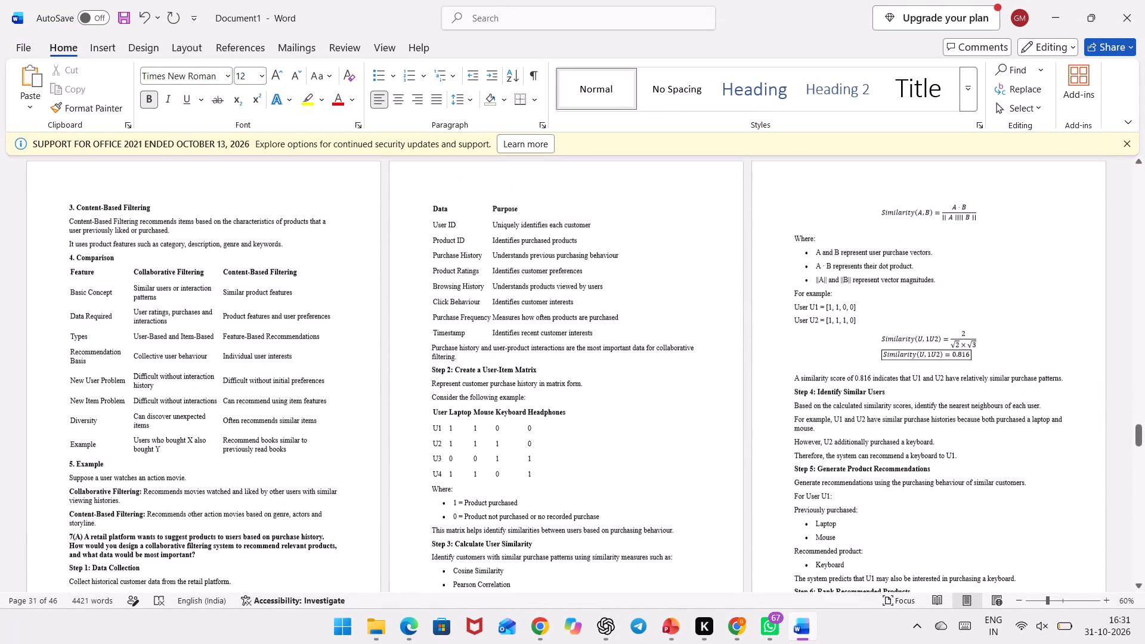
scroll(786, 445, up, 1)
scroll(786, 445, down, 4)
scroll(307, 408, down, 1)
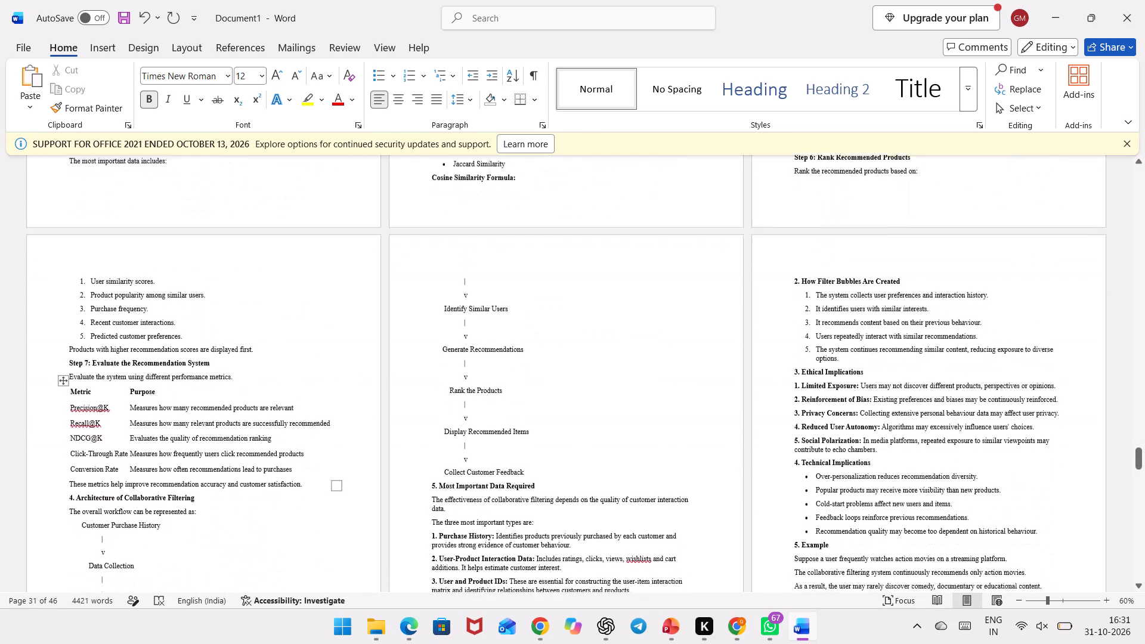
scroll(307, 408, down, 2)
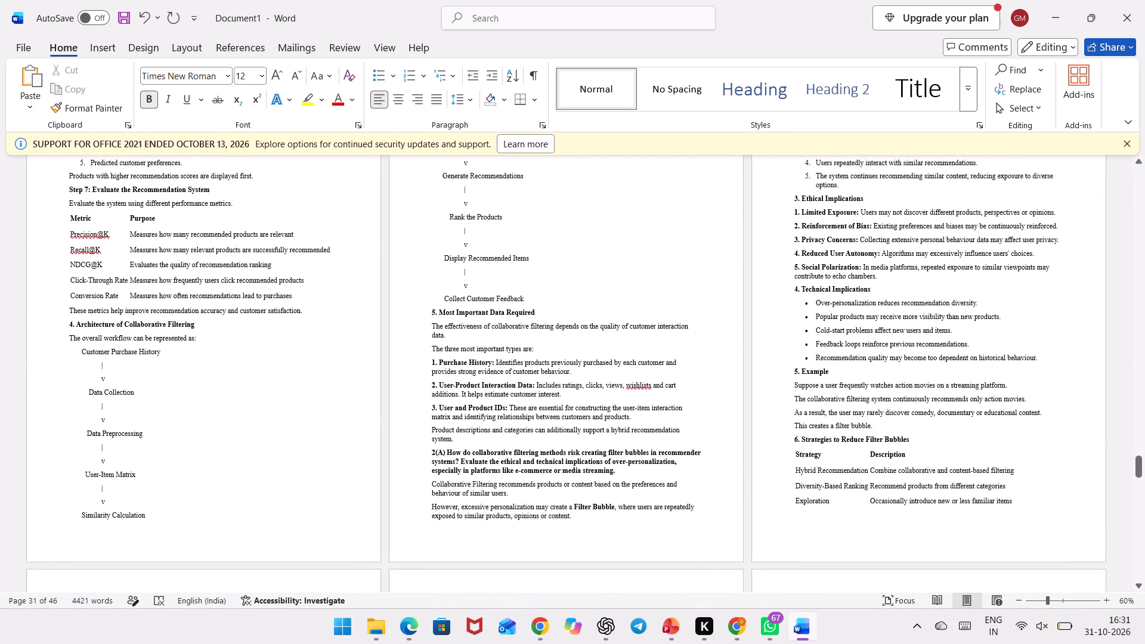
scroll(624, 312, up, 5)
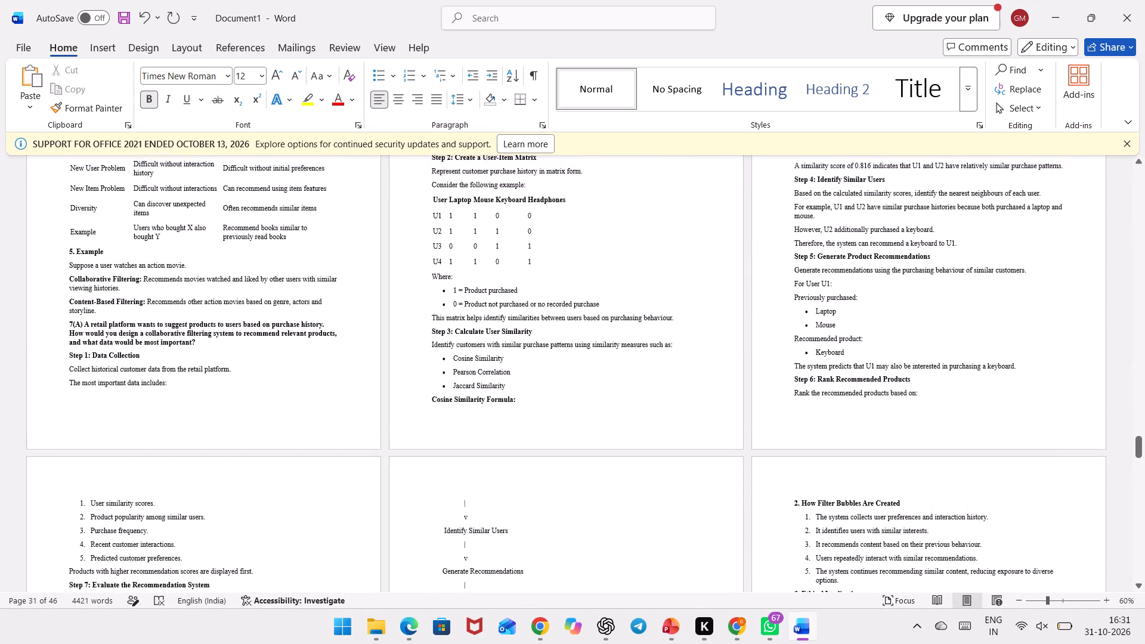
scroll(624, 312, up, 3)
scroll(624, 312, down, 3)
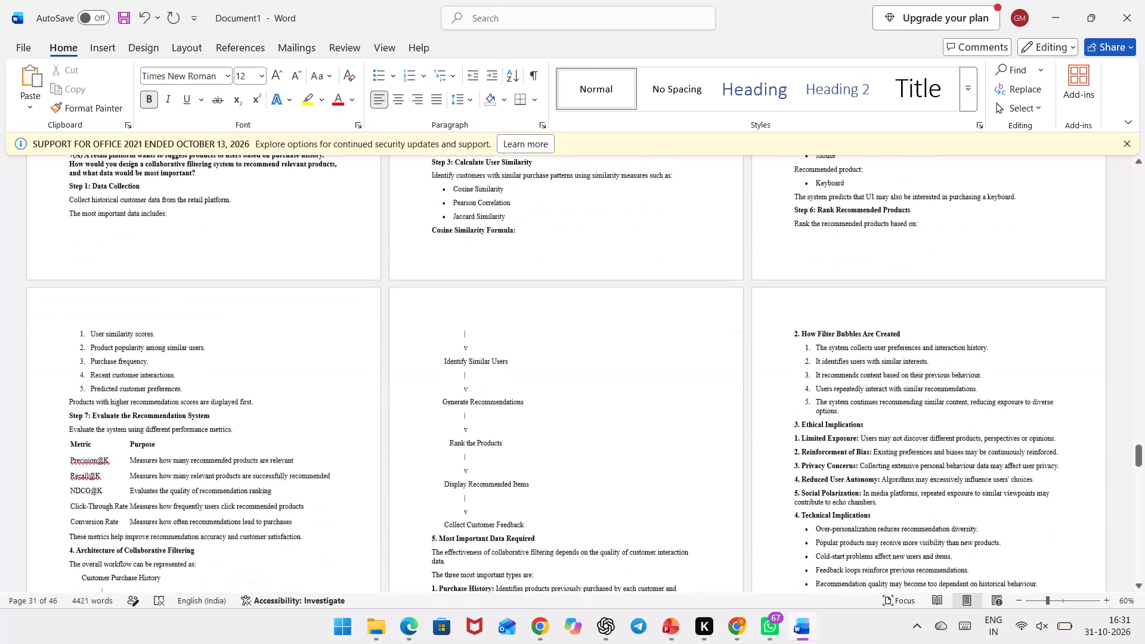
scroll(624, 312, down, 3)
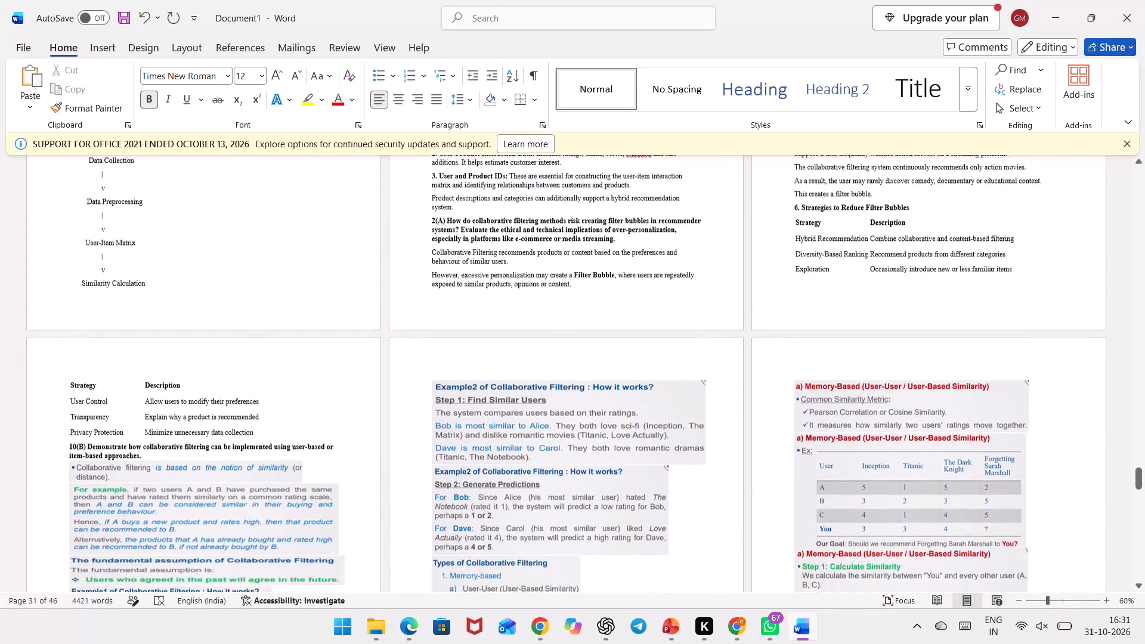
Review the user-based and item-based filtering answer 10(B) and the matrix factorization answer 6(B), ending on the document's blank last page.
scroll(624, 312, down, 1)
scroll(324, 424, down, 1)
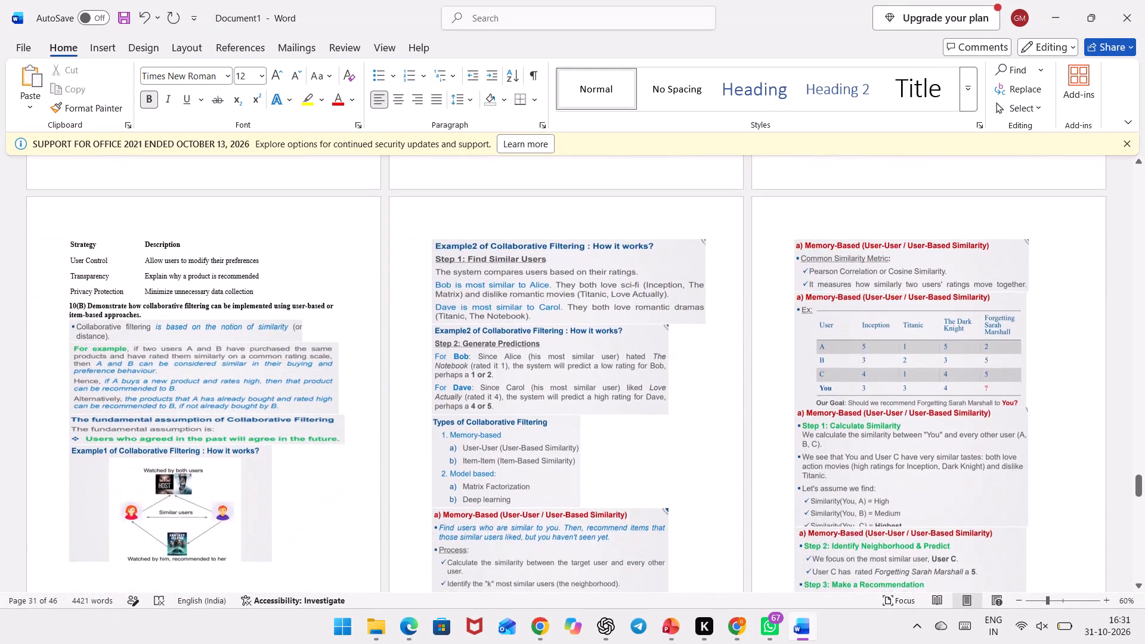
scroll(324, 424, down, 4)
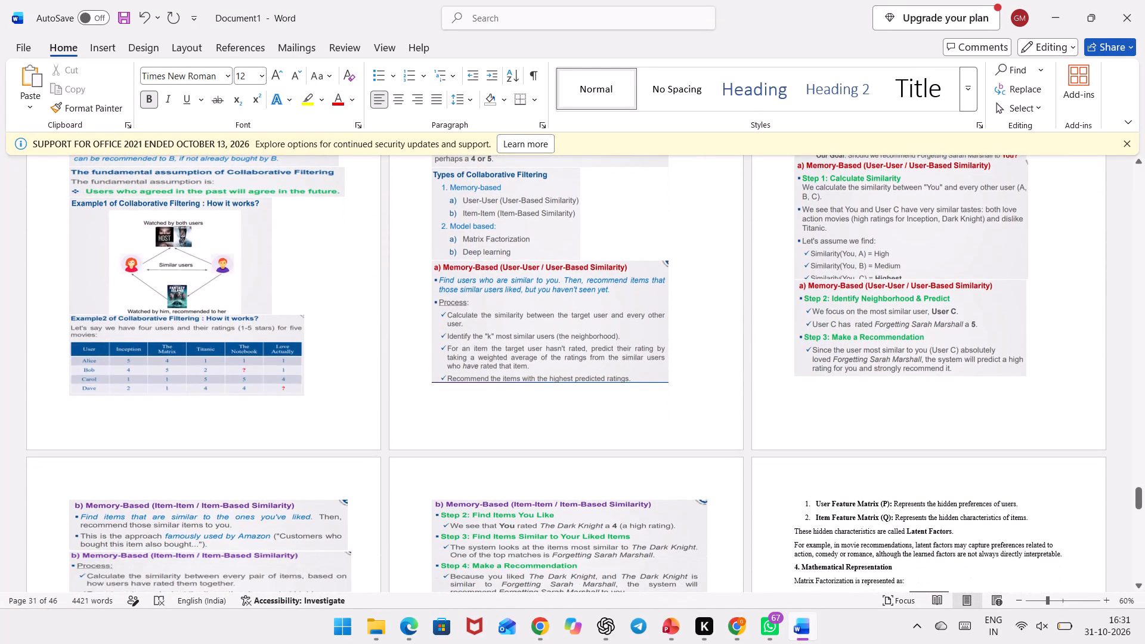
scroll(324, 424, down, 2)
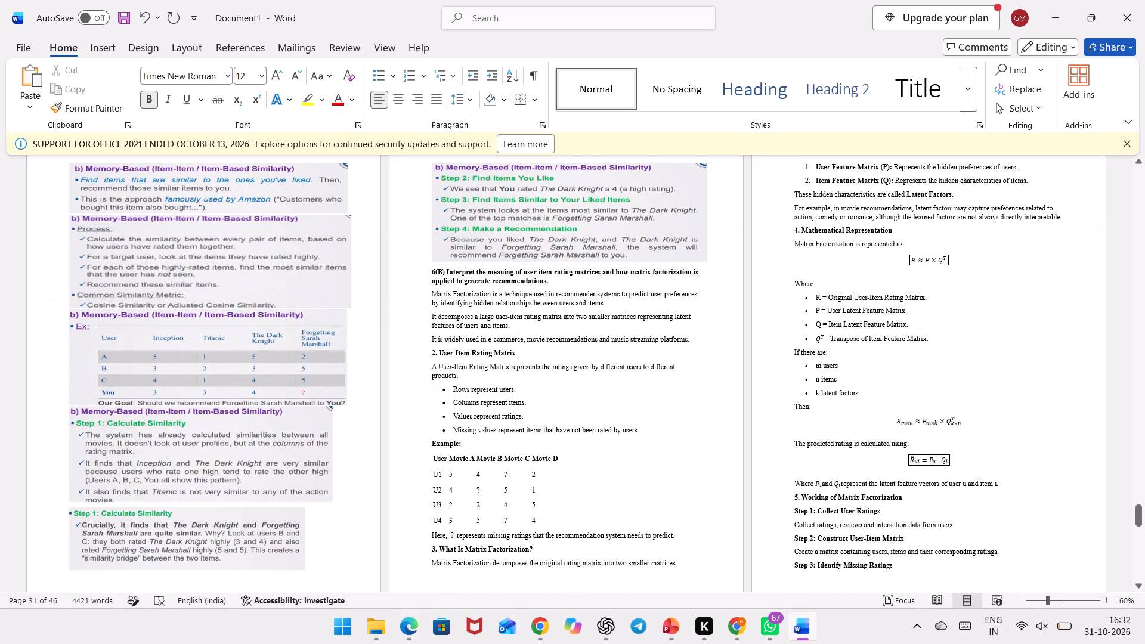
scroll(609, 412, down, 3)
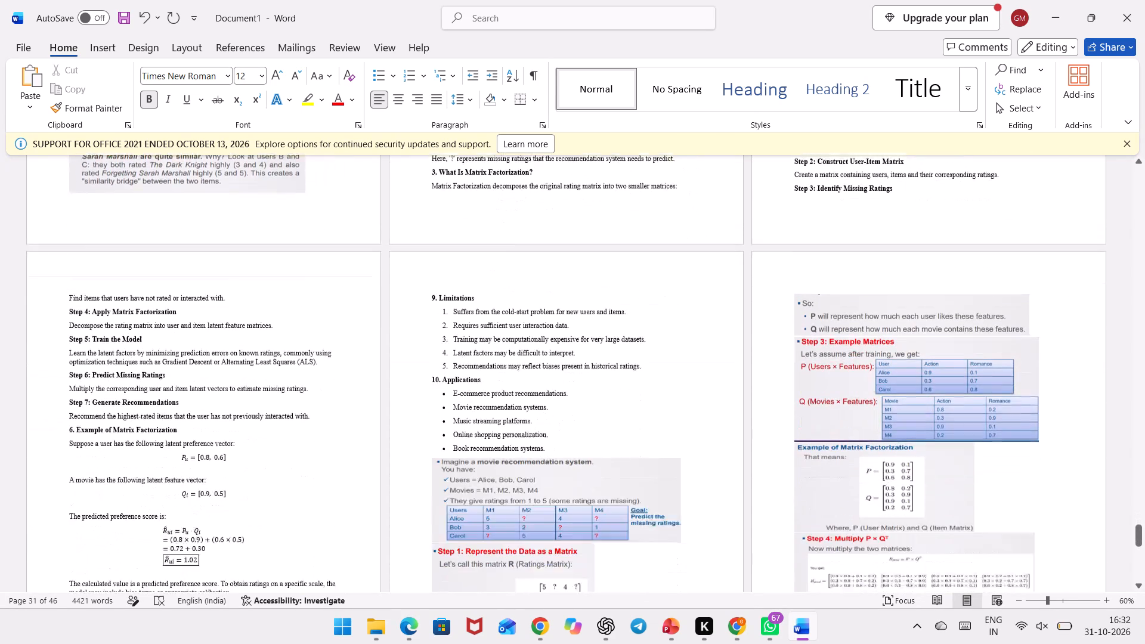
scroll(426, 439, down, 1)
scroll(340, 460, down, 4)
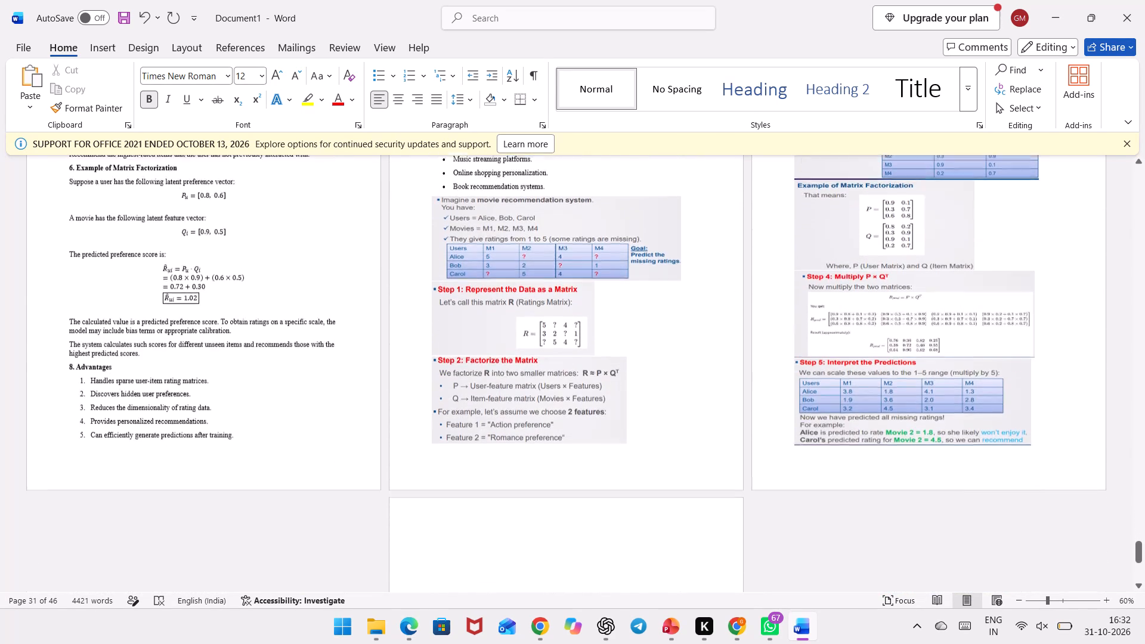
click(557, 316)
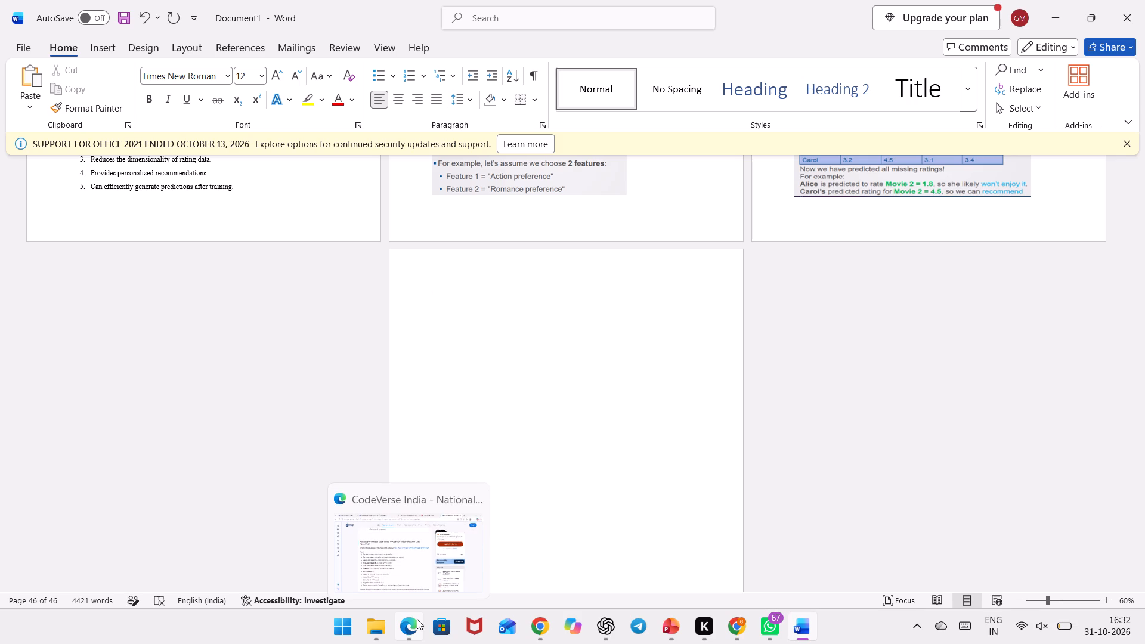
click(564, 566)
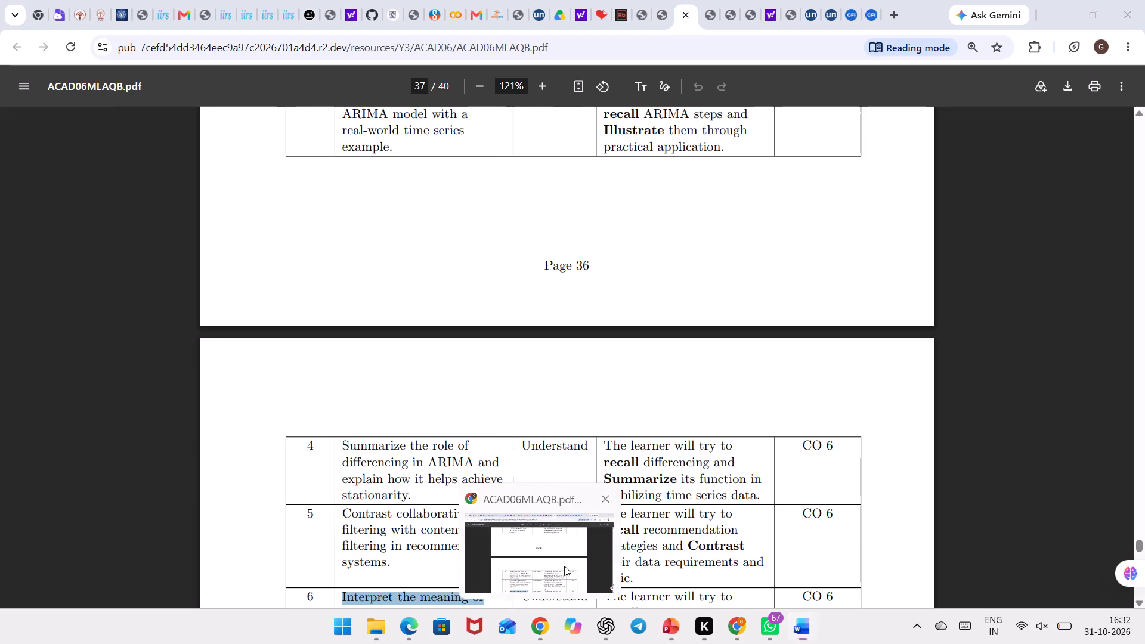
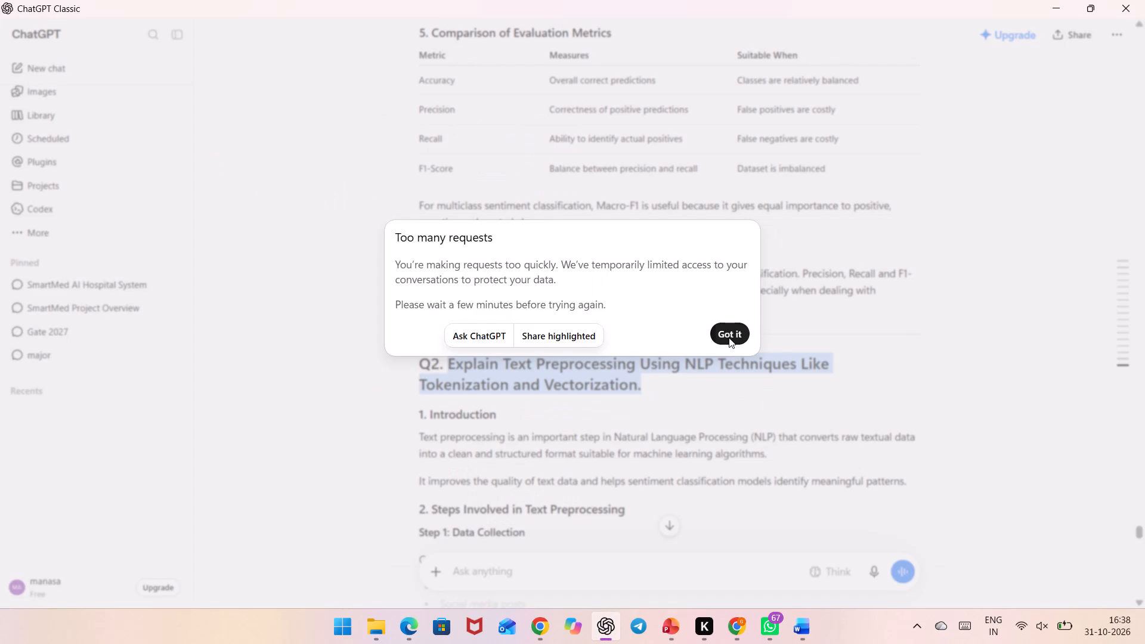
click(729, 338)
key(alt+Tab)
click(799, 642)
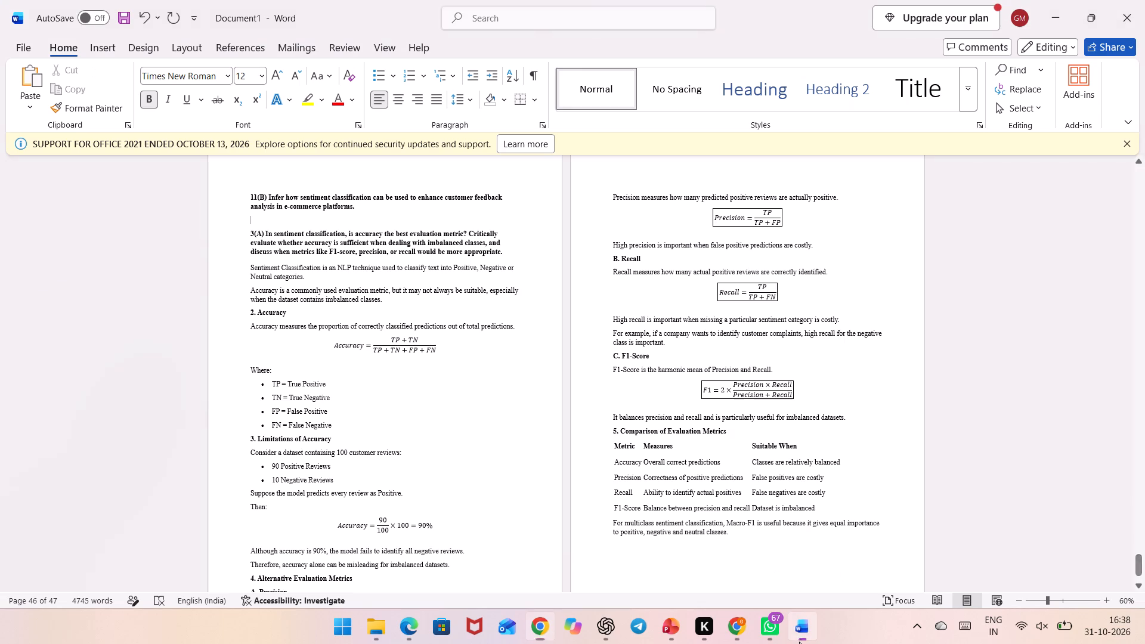
key(ctrl+v)
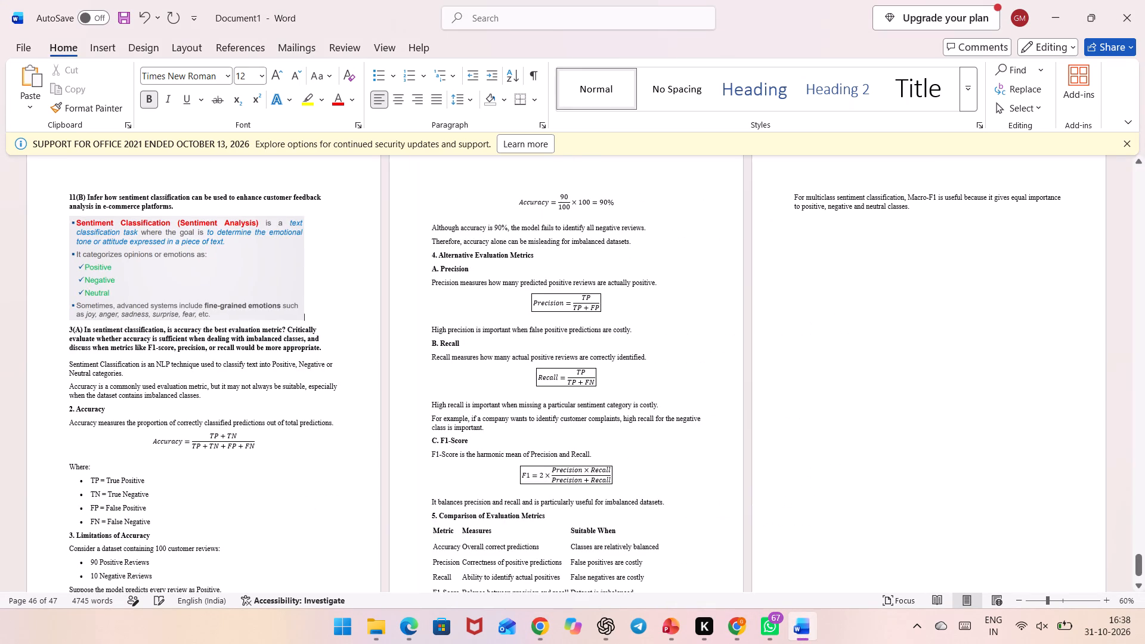
Snip the Real-Life Examples table and its example sentences from the slides and paste them after the definition image in Word.
key(alt+Tab)
scroll(412, 275, down, 3)
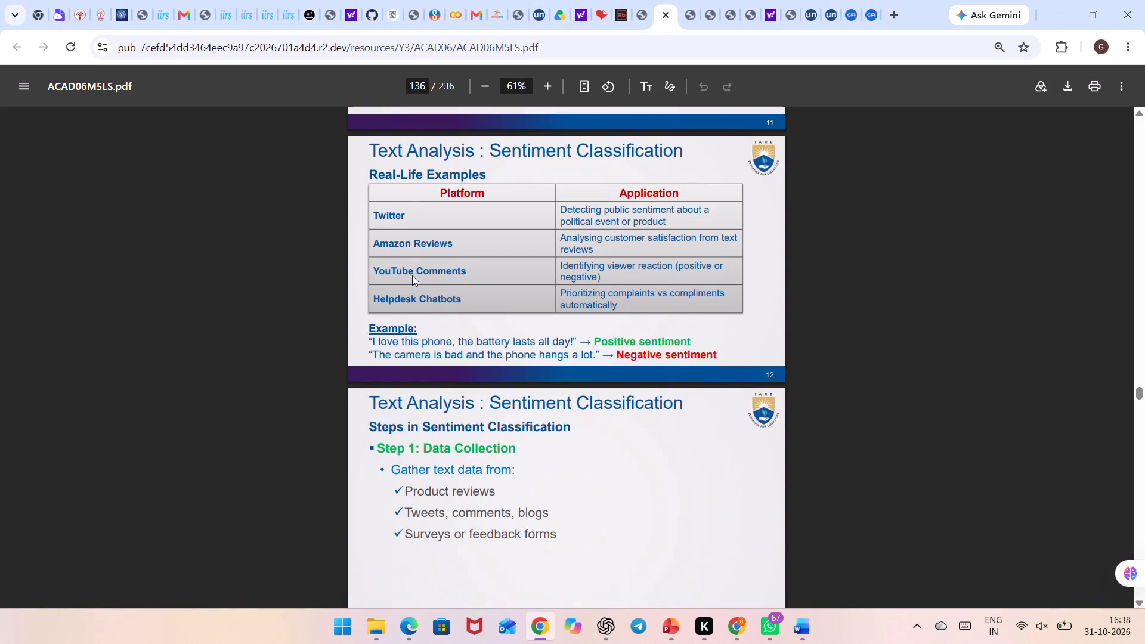
key(Print)
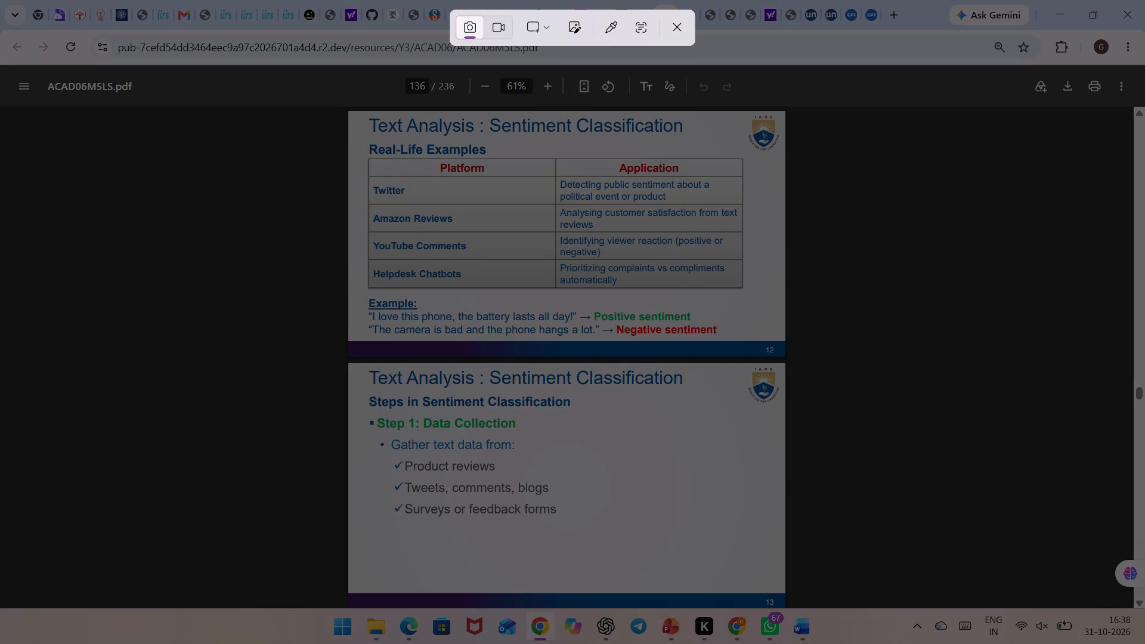
drag(367, 143, 746, 338)
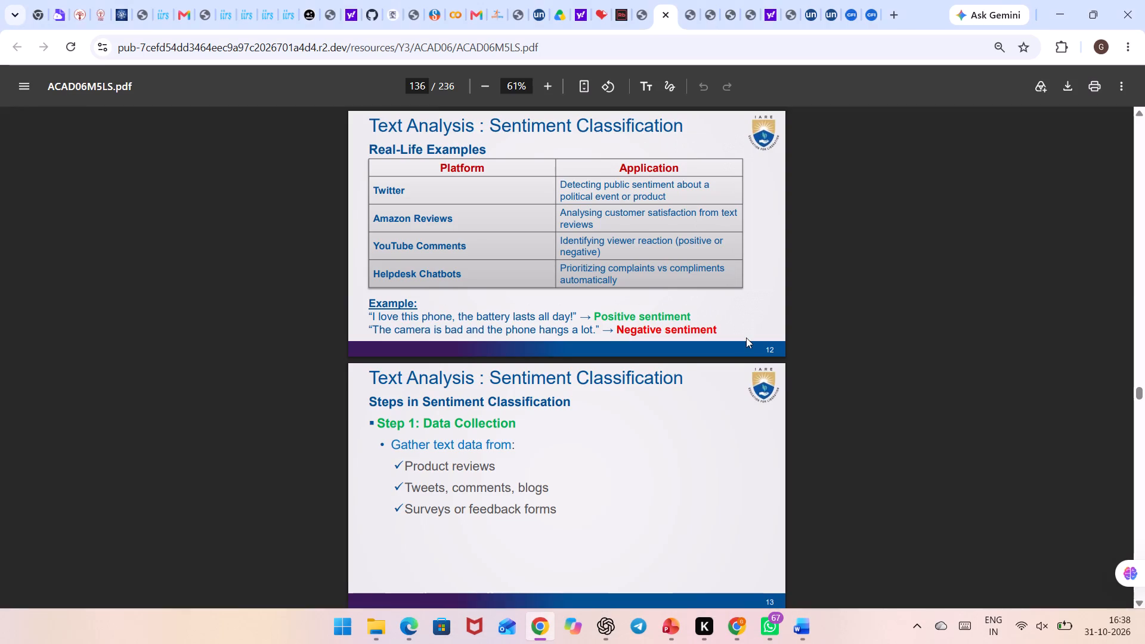
key(alt+Tab)
key(ctrl+v)
Snip the "Step 1: Data Collection" content from the slides and paste it below the Real-Life Examples image in Word.
key(alt+Tab)
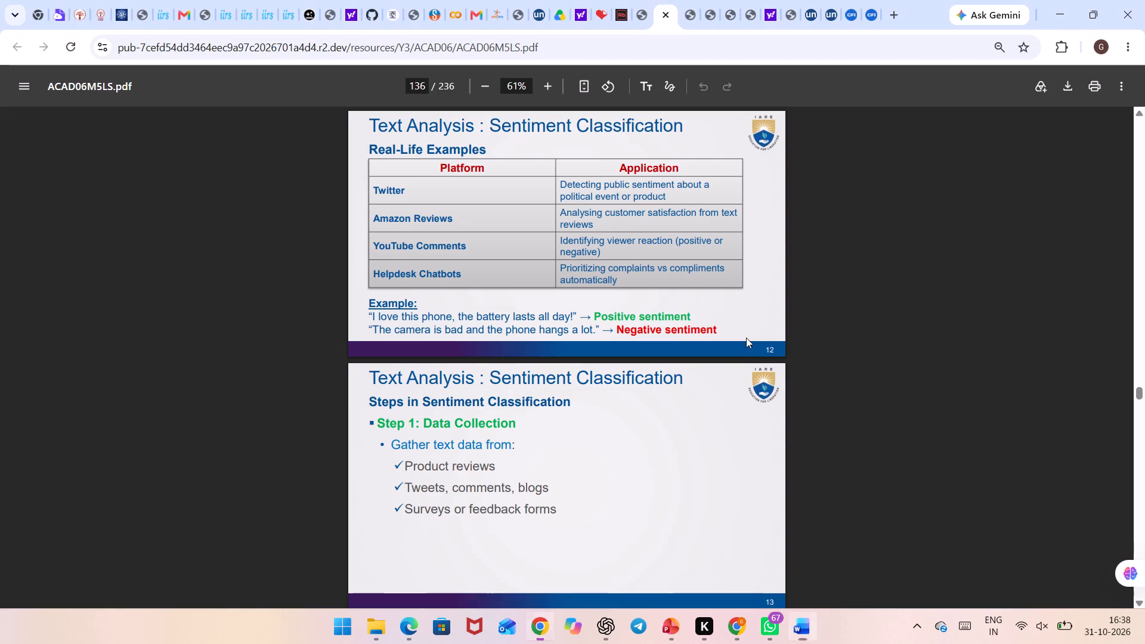
scroll(746, 338, down, 6)
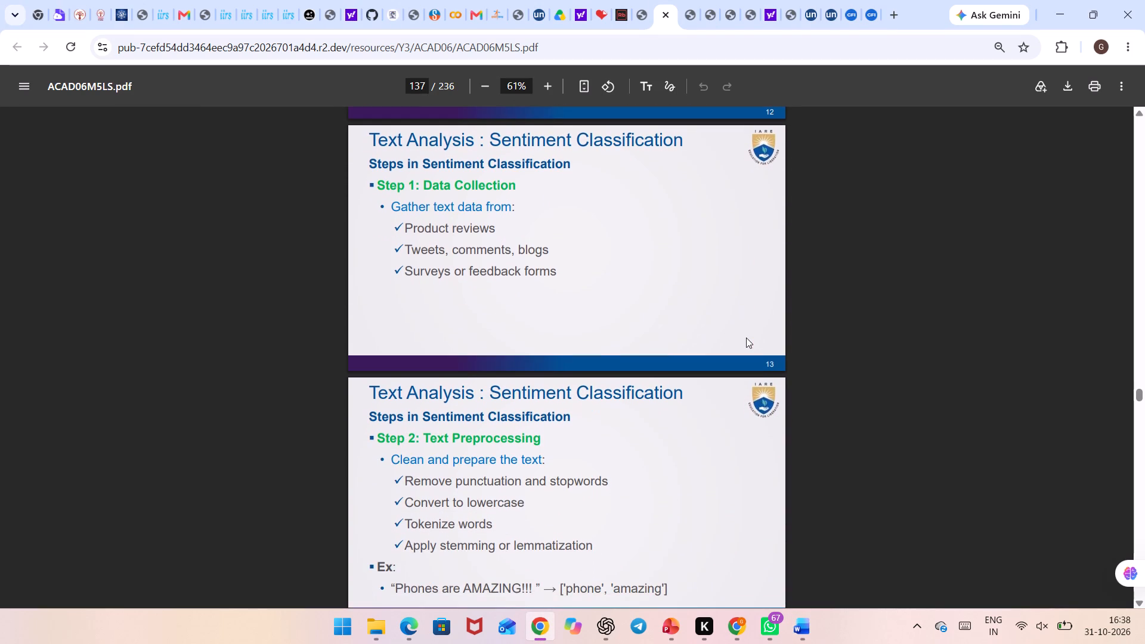
key(Print)
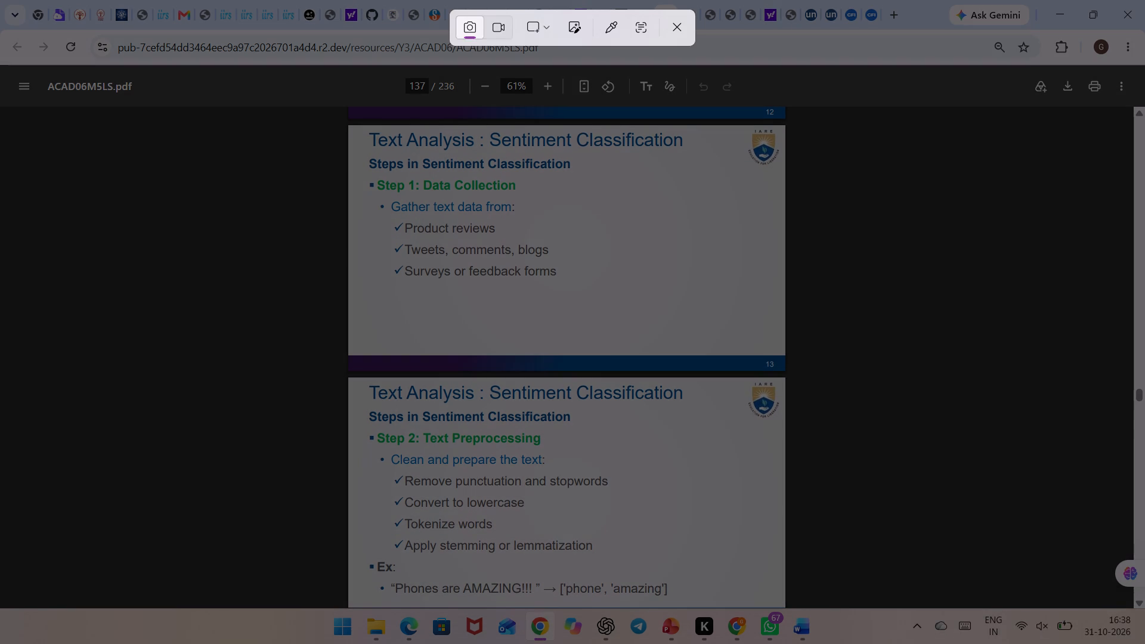
drag(365, 168, 574, 284)
key(alt+Tab)
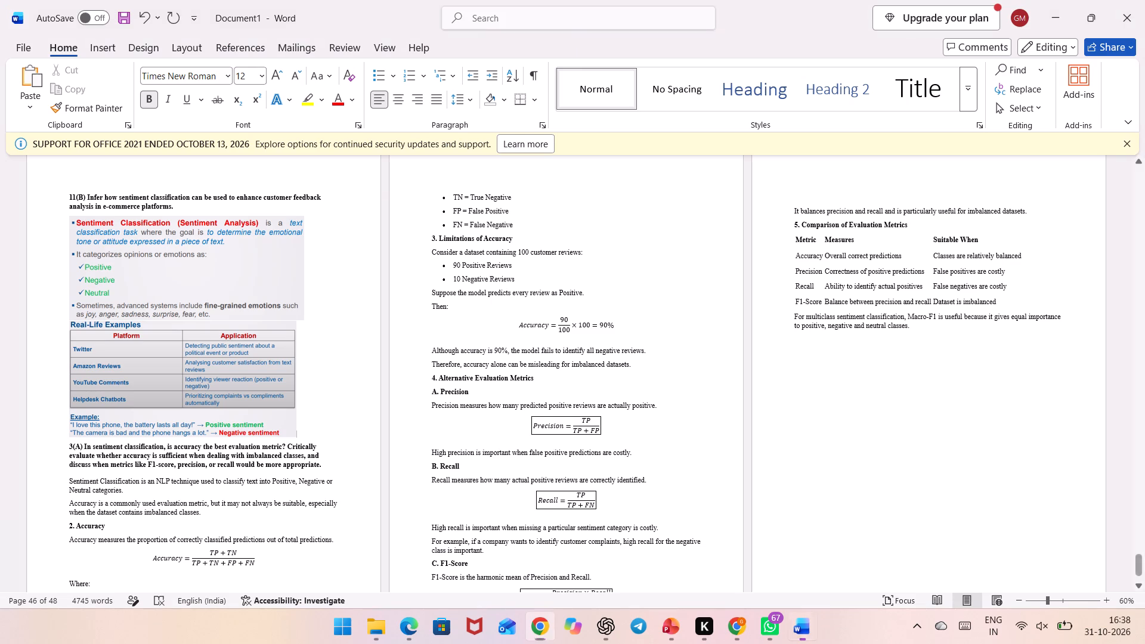
key(ctrl+v)
Snip the "Step 2: Text Preprocessing" content with its example from the slides and paste it after the Step 1 image in Word.
key(alt+Tab)
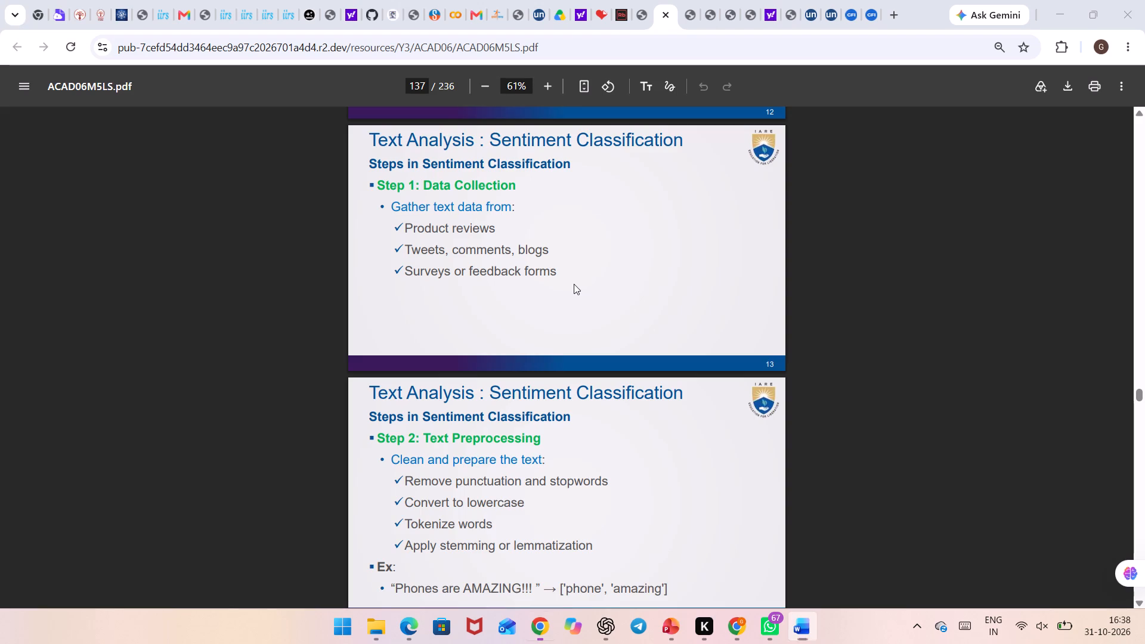
scroll(574, 284, down, 2)
key(Print)
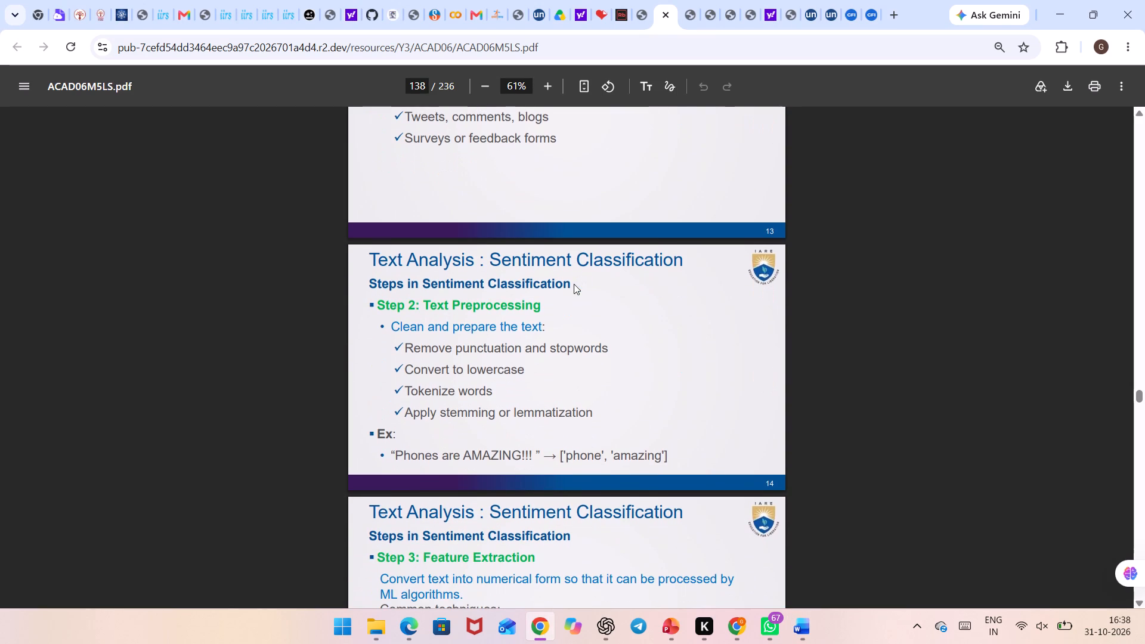
drag(366, 298, 660, 474)
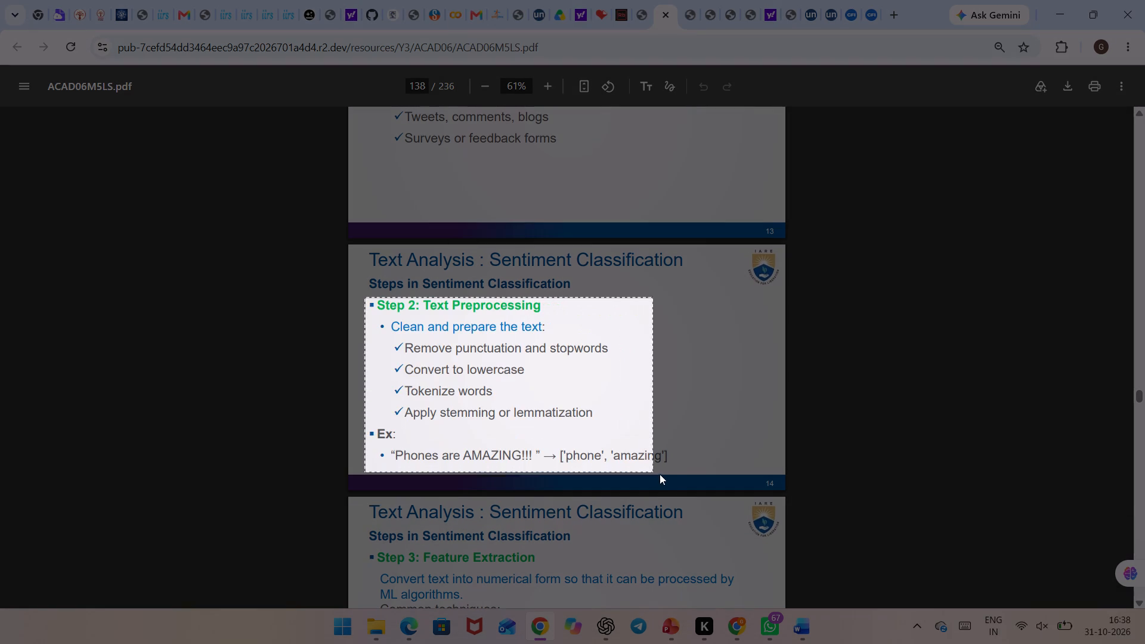
drag(660, 474, 675, 472)
key(alt+Tab)
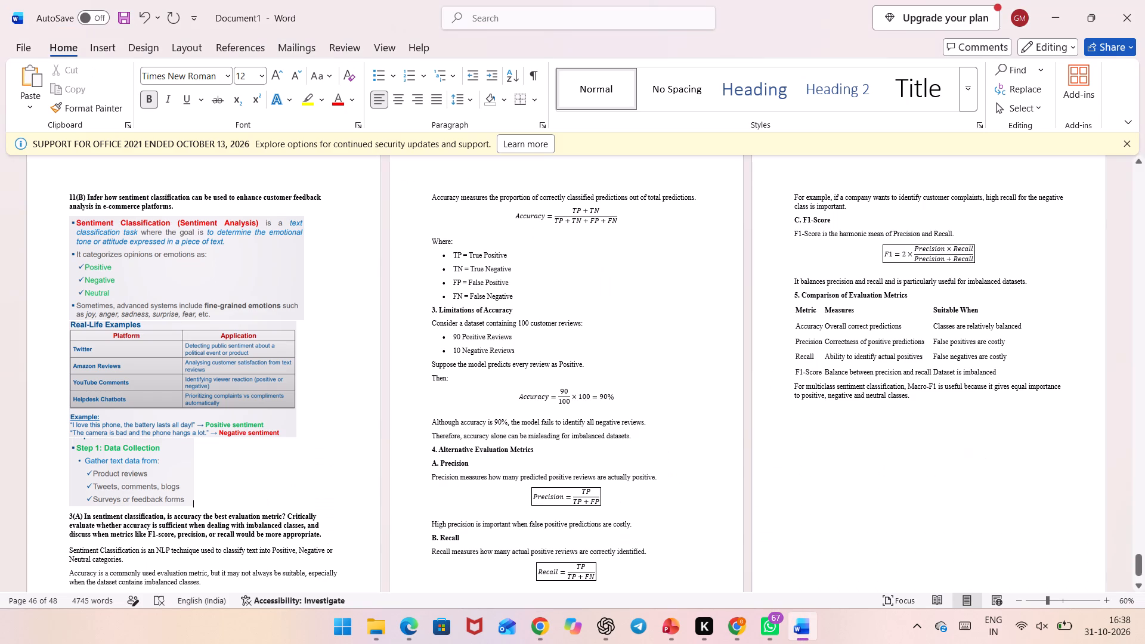
key(ctrl+v)
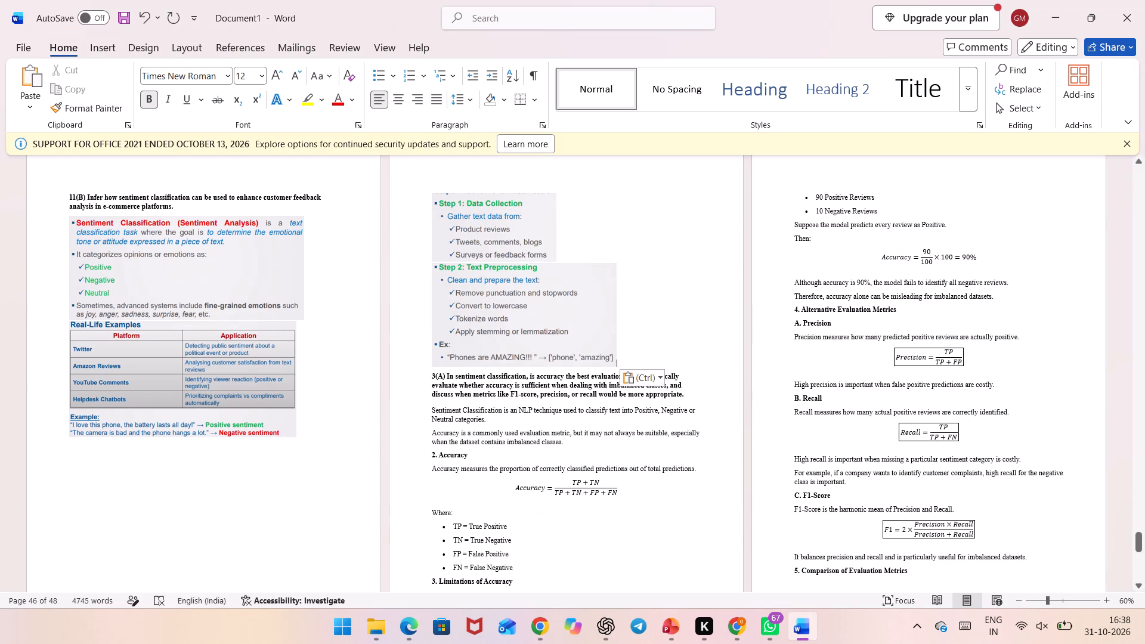
Make the Step 2: Text Preprocessing image shorter and narrower so that it fits beside the Step 1 image.
click(525, 326)
drag(616, 314, 554, 312)
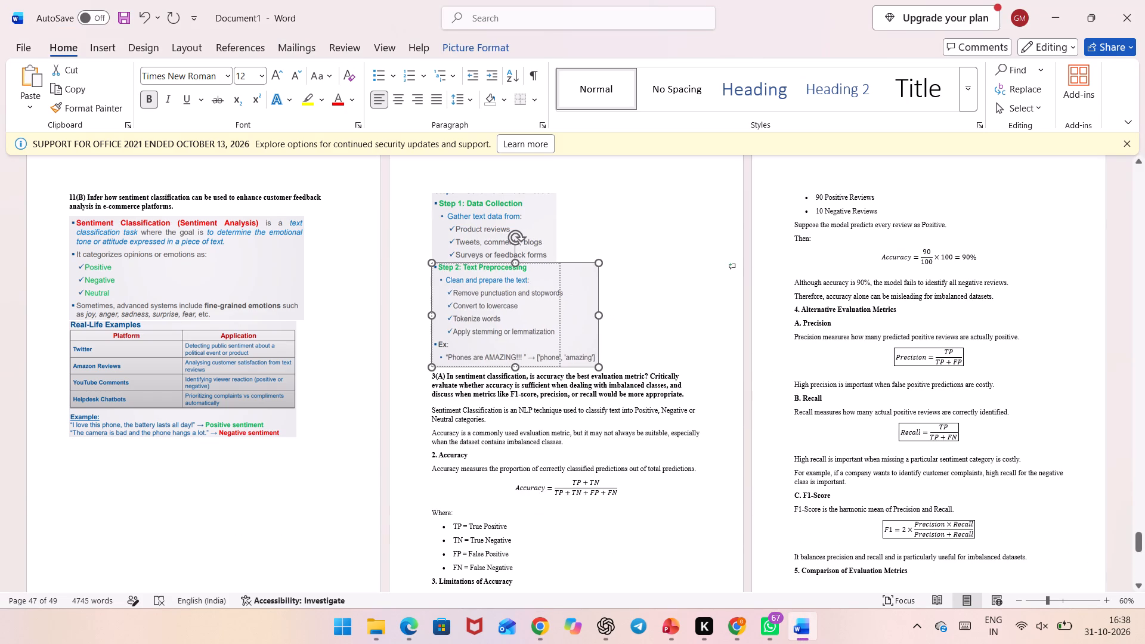
drag(554, 312, 550, 312)
drag(512, 369, 543, 342)
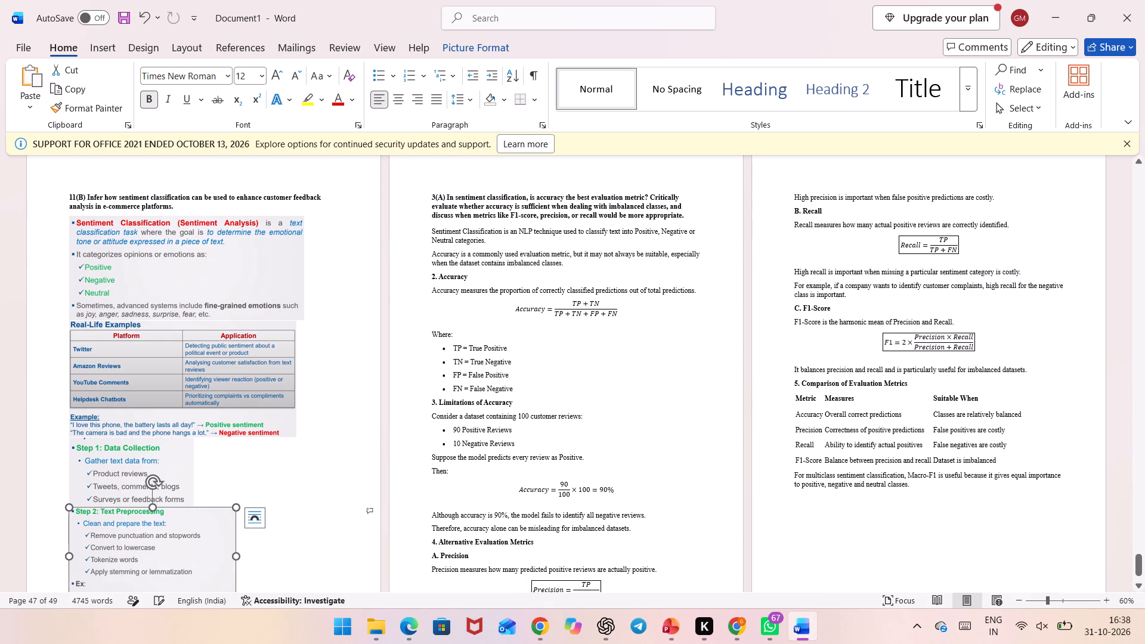
scroll(228, 562, down, 2)
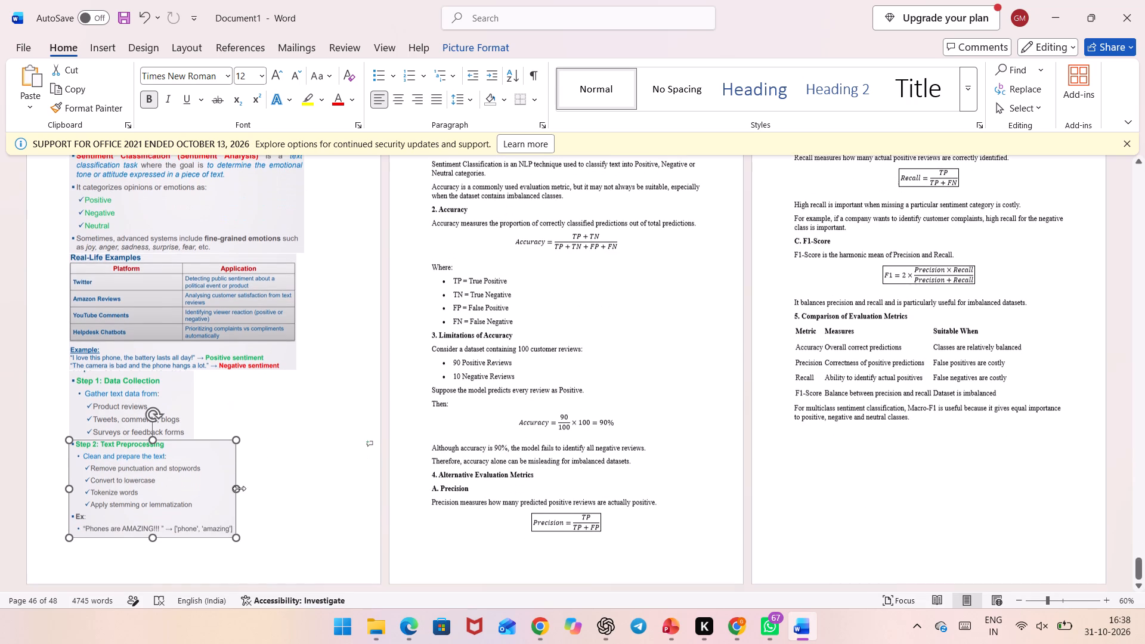
drag(234, 487, 188, 484)
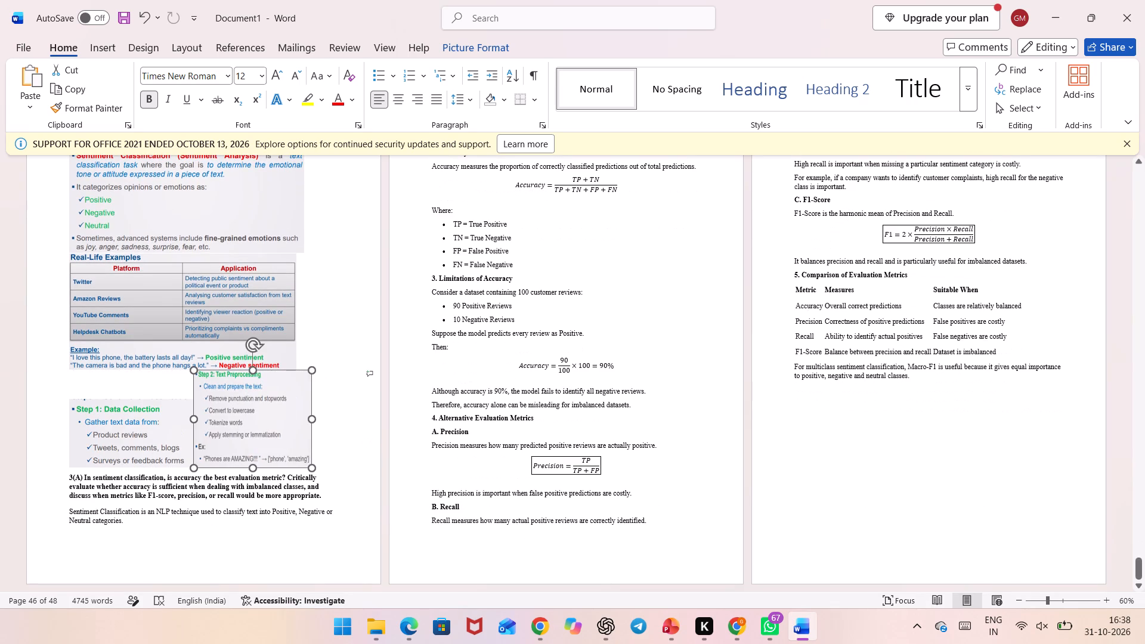
drag(188, 484, 191, 484)
Stretch the Step 1: Data Collection image upward to nearly match the height of the Step 2 image.
click(146, 429)
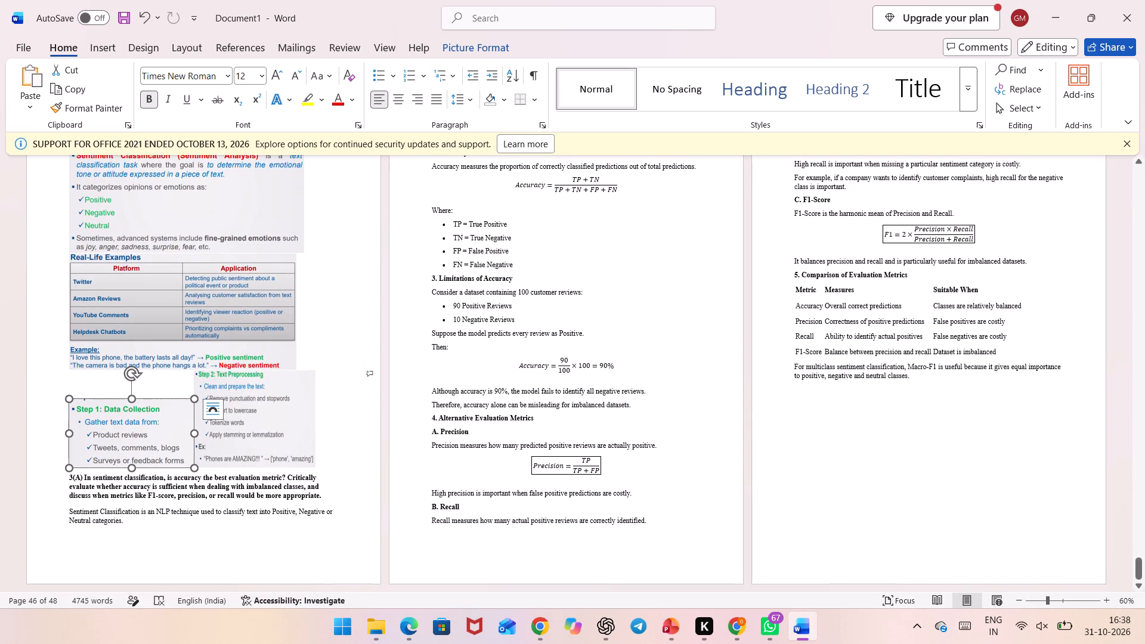
drag(131, 400, 135, 377)
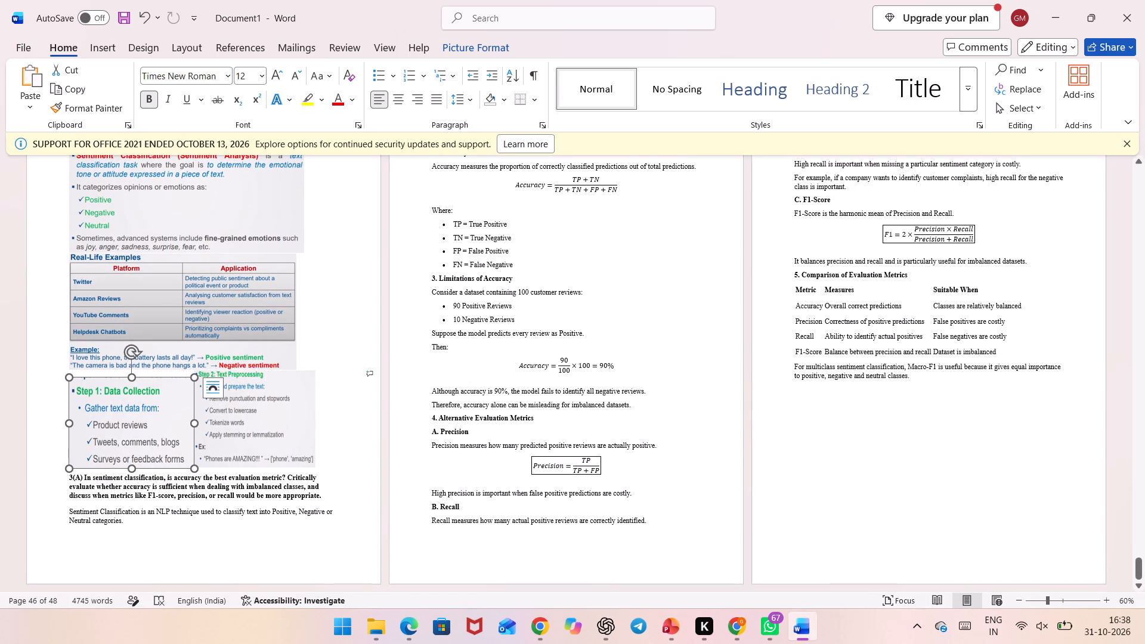
Start a new line after the side-by-side Step 1 and Step 2 images.
click(326, 455)
key(Return)
Snip the "Step 3: Feature Extraction" content from the slides PDF and paste it below the Step 1 and Step 2 images in Word.
key(alt+Tab)
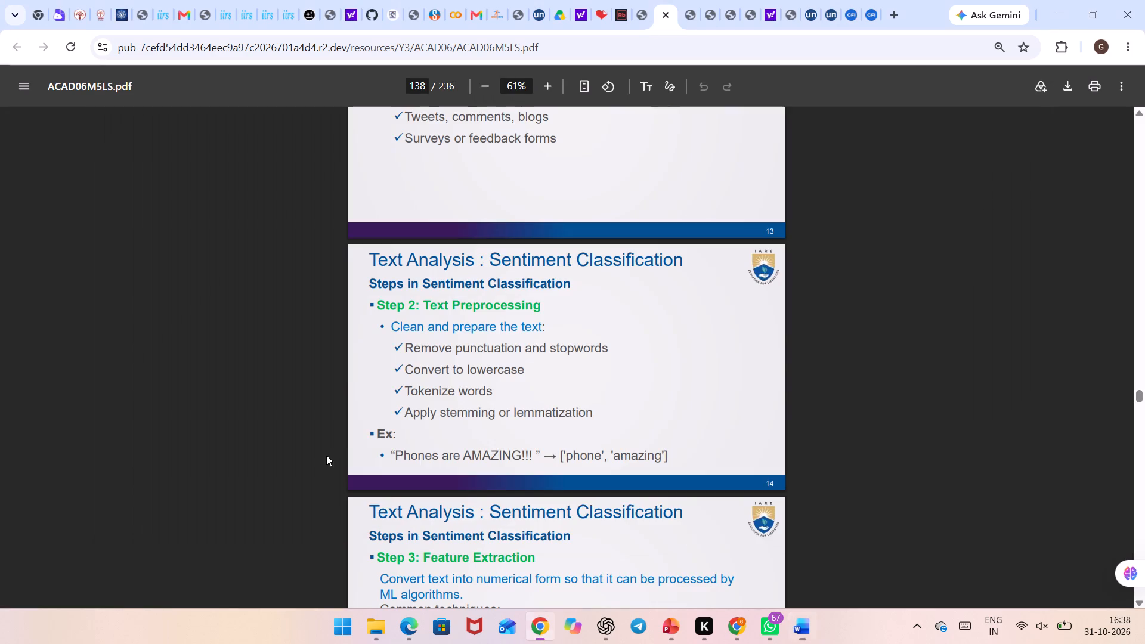
scroll(471, 372, down, 4)
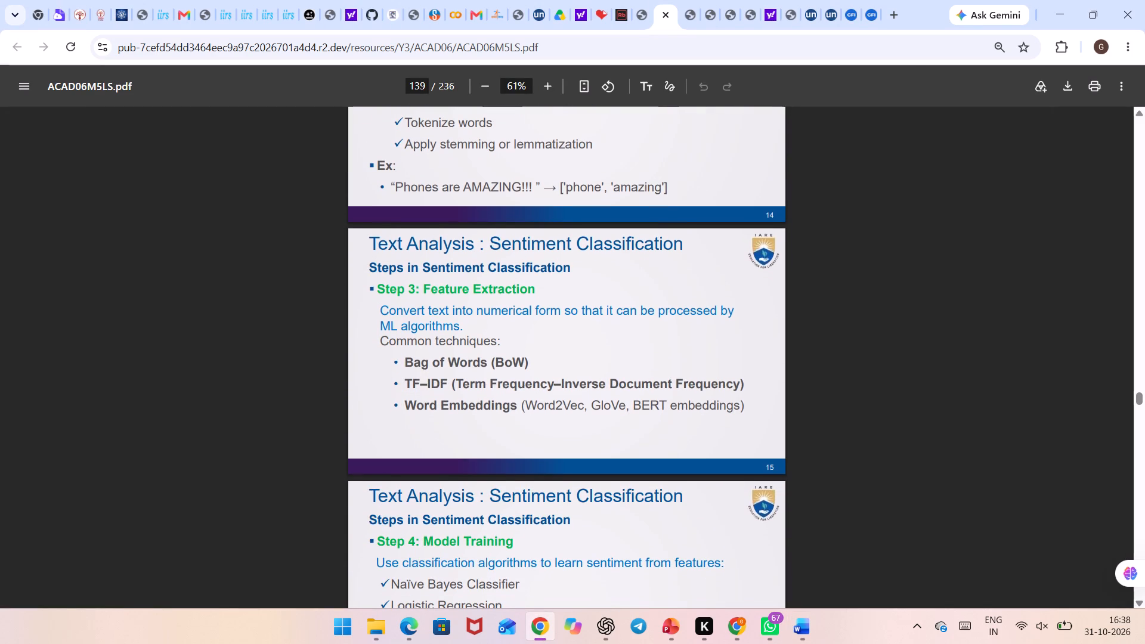
key(Print)
drag(370, 278, 699, 382)
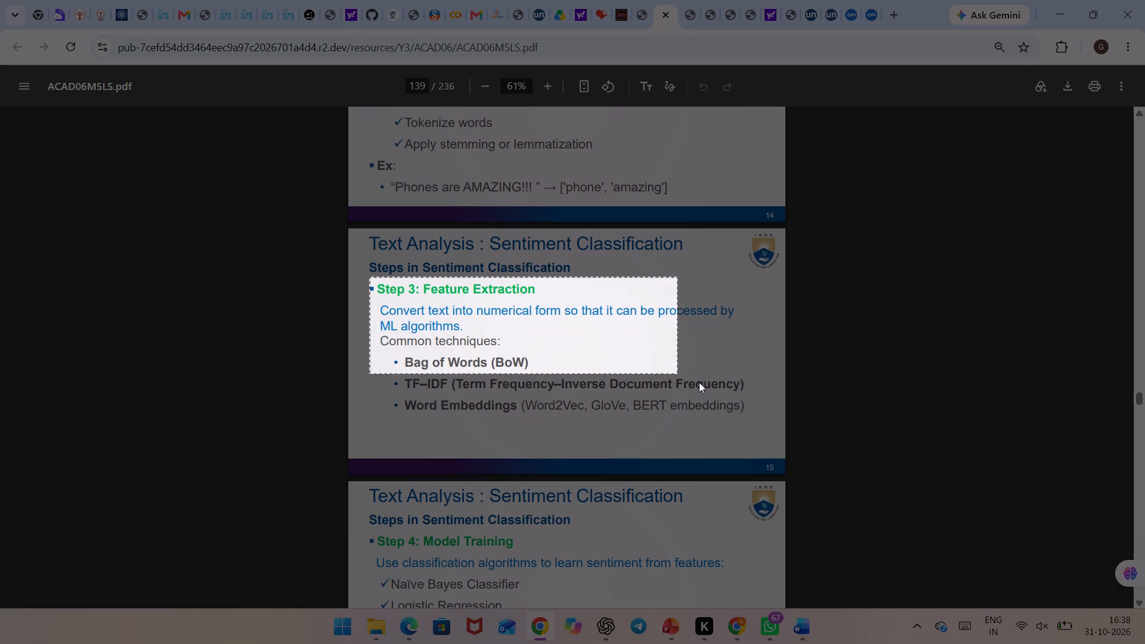
drag(699, 382, 752, 417)
key(alt+Tab)
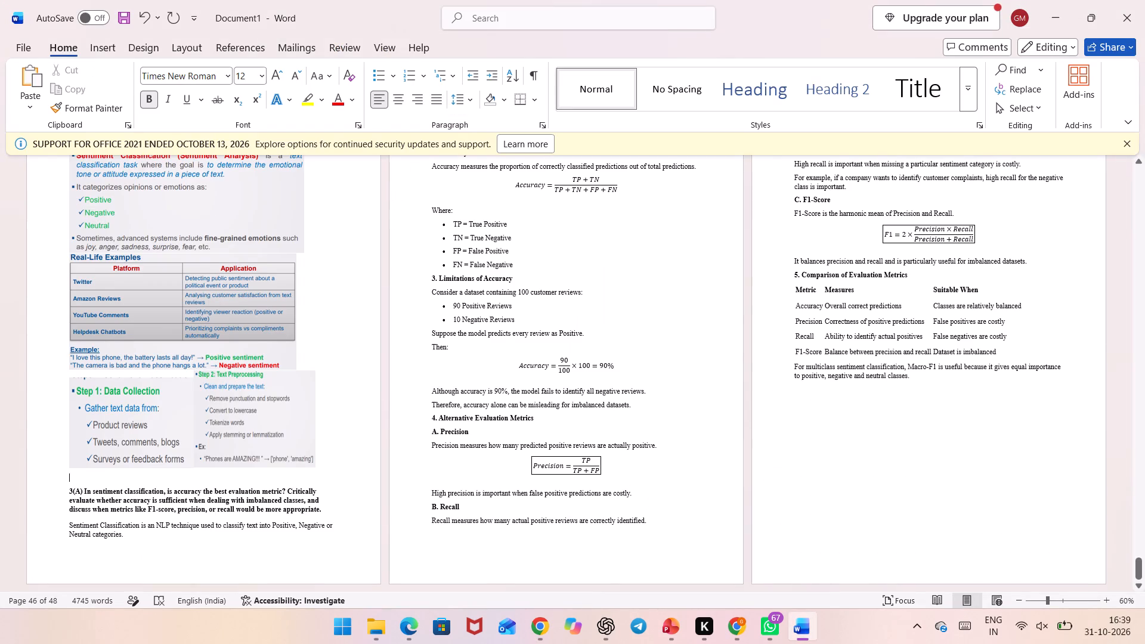
key(ctrl+v)
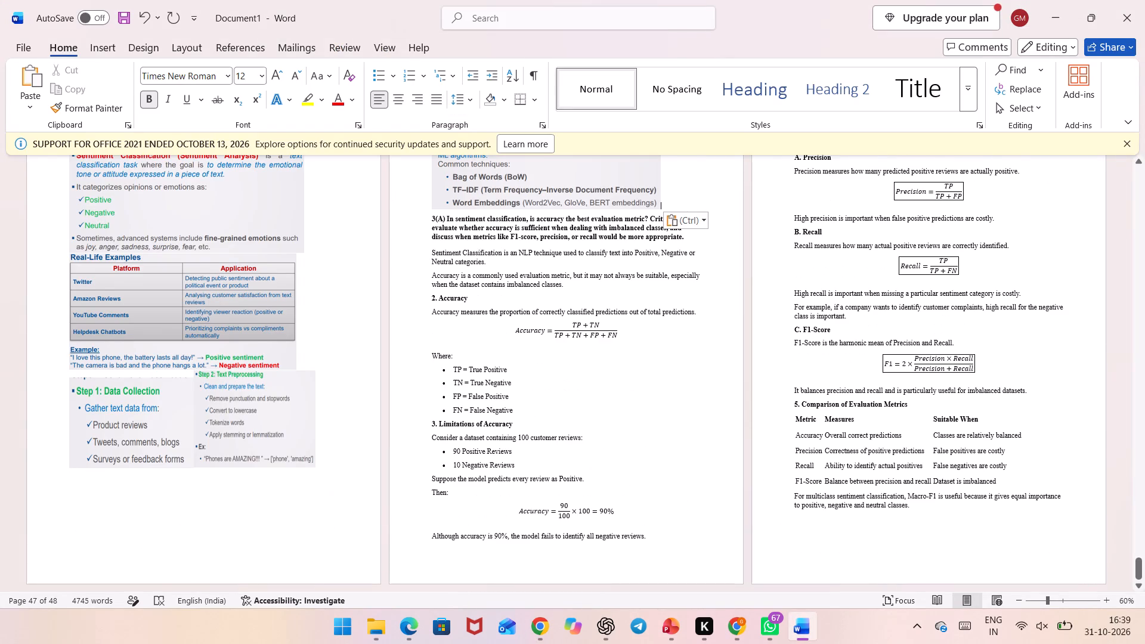
Slightly shorten the Step 3 image and the sentiment classification definition image so that Step 3 fits on the page with Steps 1 and 2.
click(575, 209)
click(555, 200)
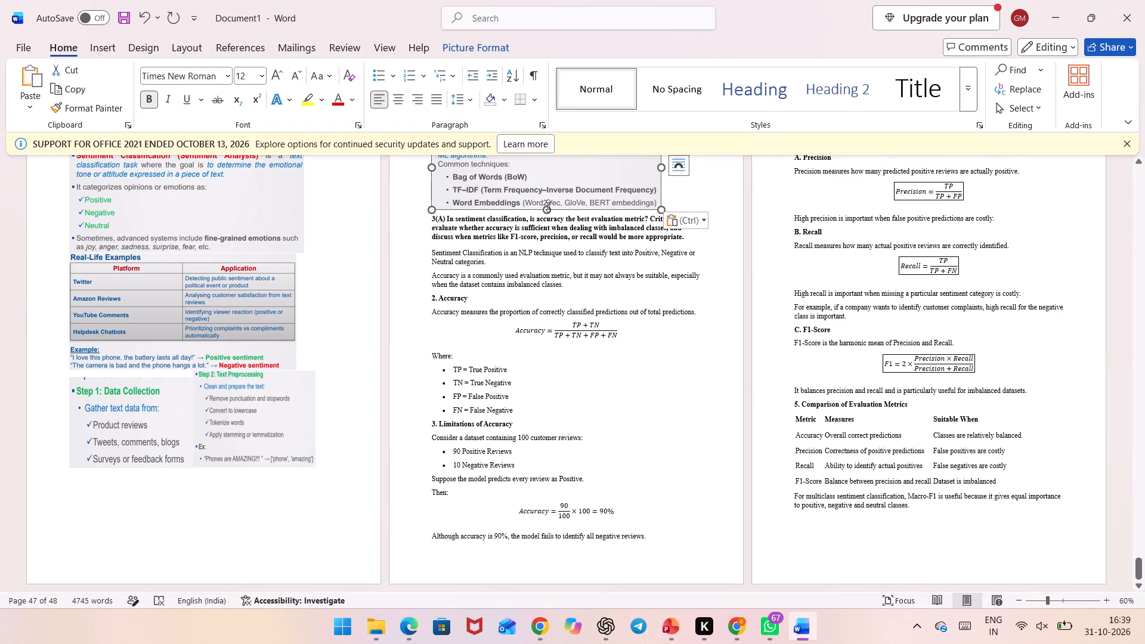
drag(548, 206, 565, 185)
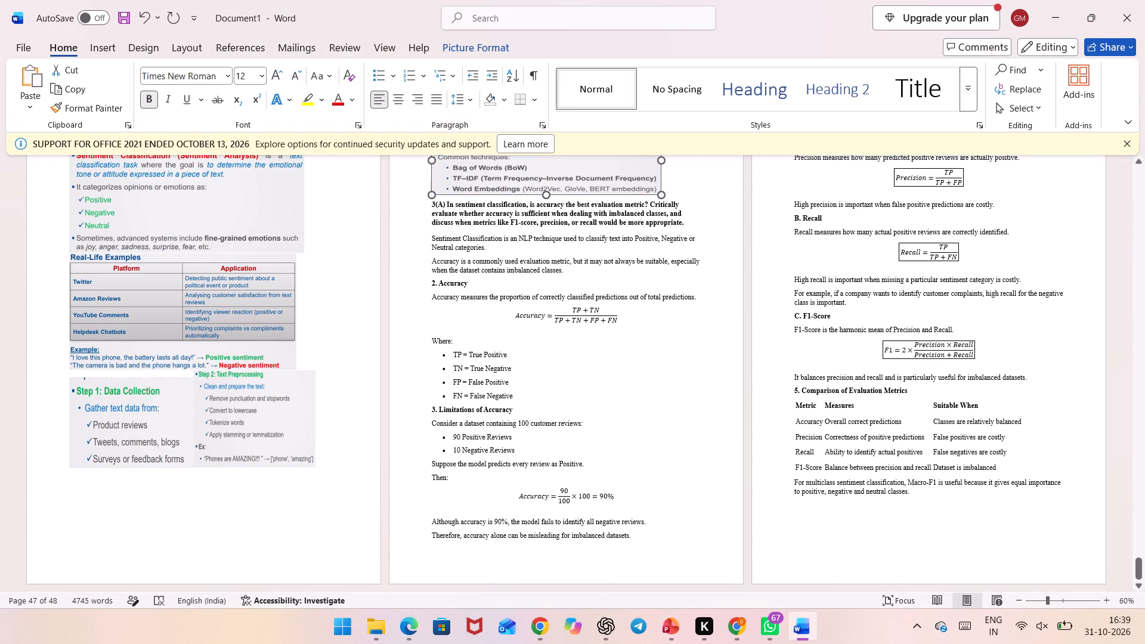
click(226, 206)
drag(184, 286, 198, 274)
click(480, 357)
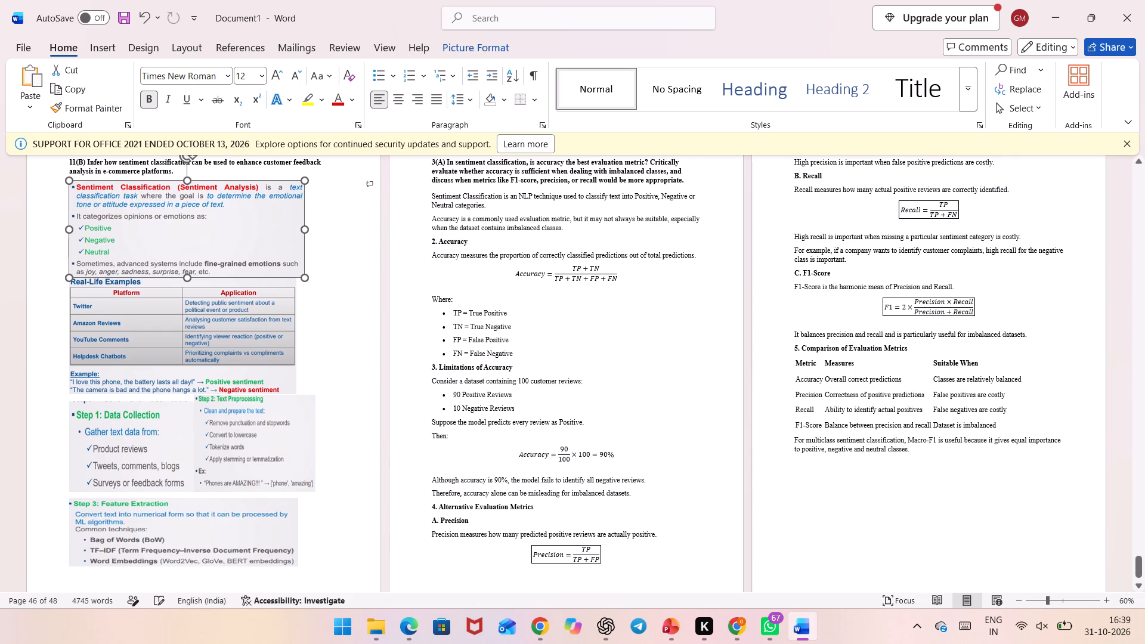
Snip the "Step 4: Model Training" content from the slides and paste it on a new line after the Step 3 image in Word.
key(alt+Tab)
scroll(477, 376, down, 2)
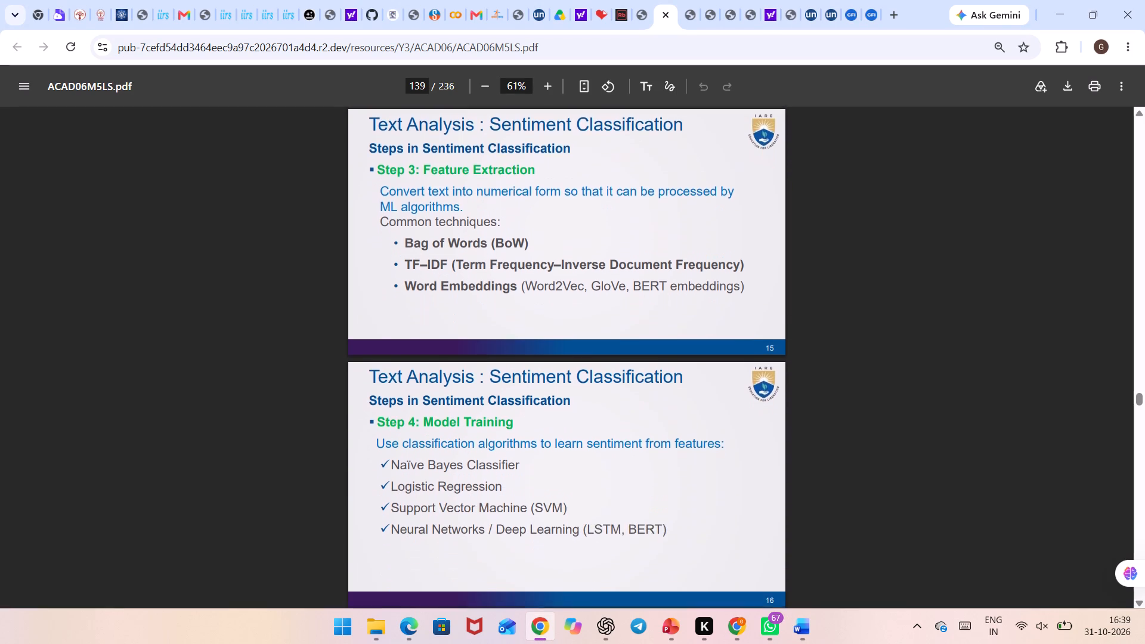
scroll(477, 376, down, 2)
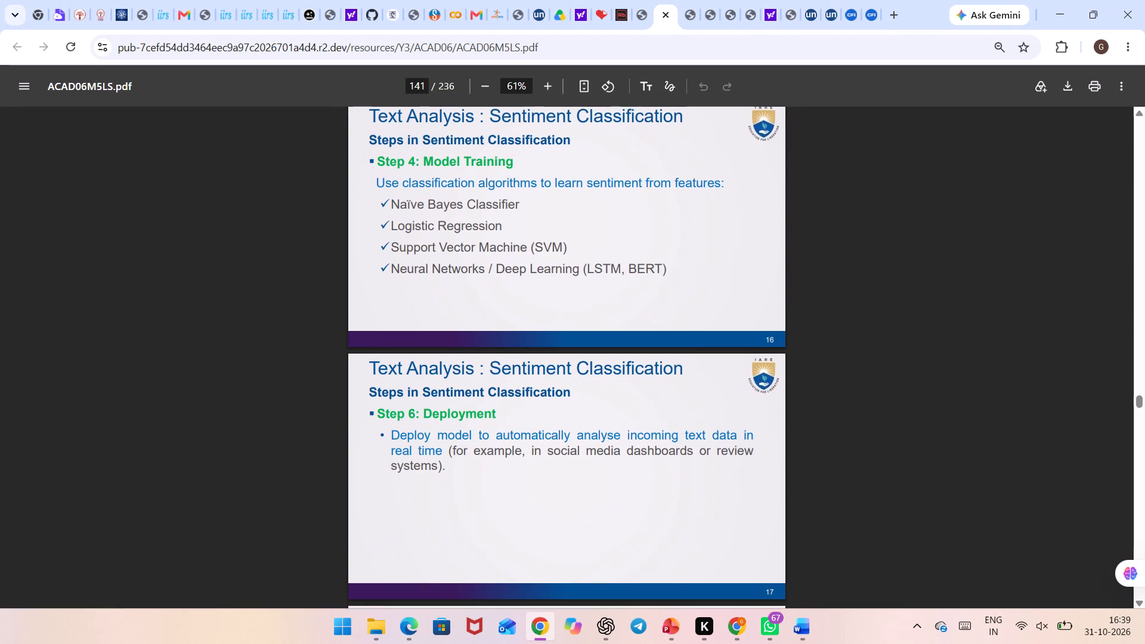
key(Print)
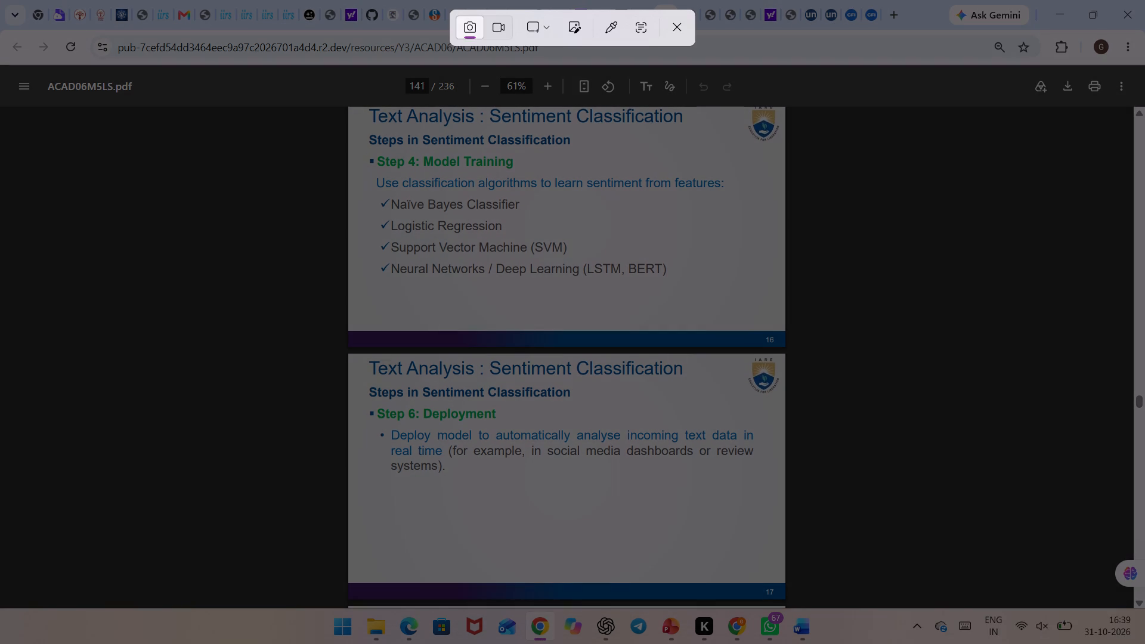
drag(370, 153, 723, 285)
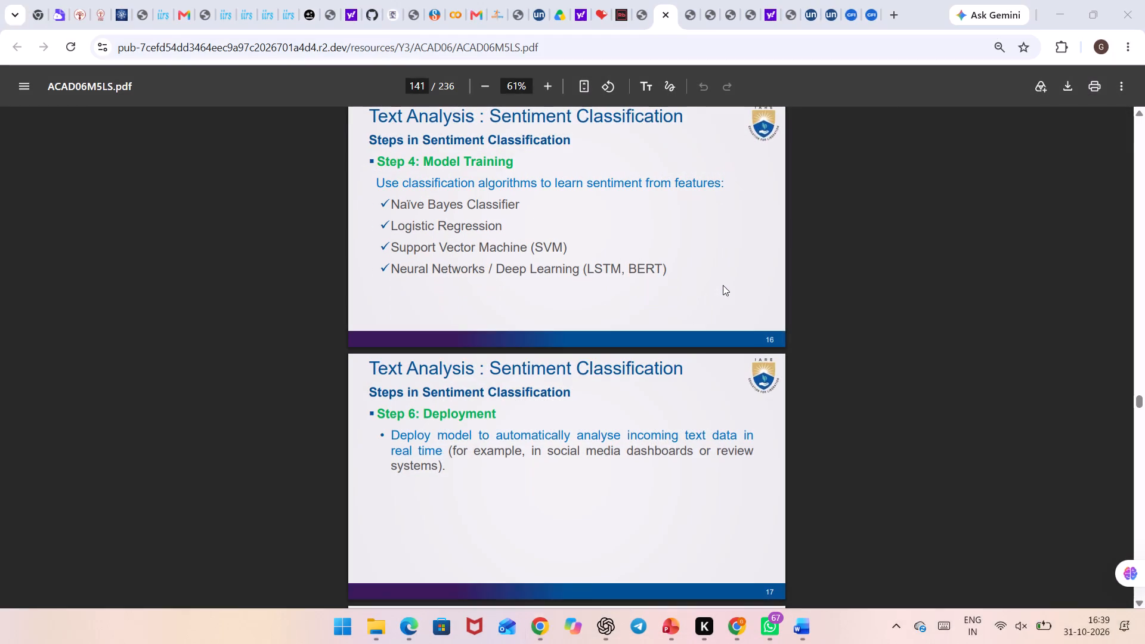
key(alt+Tab)
click(331, 553)
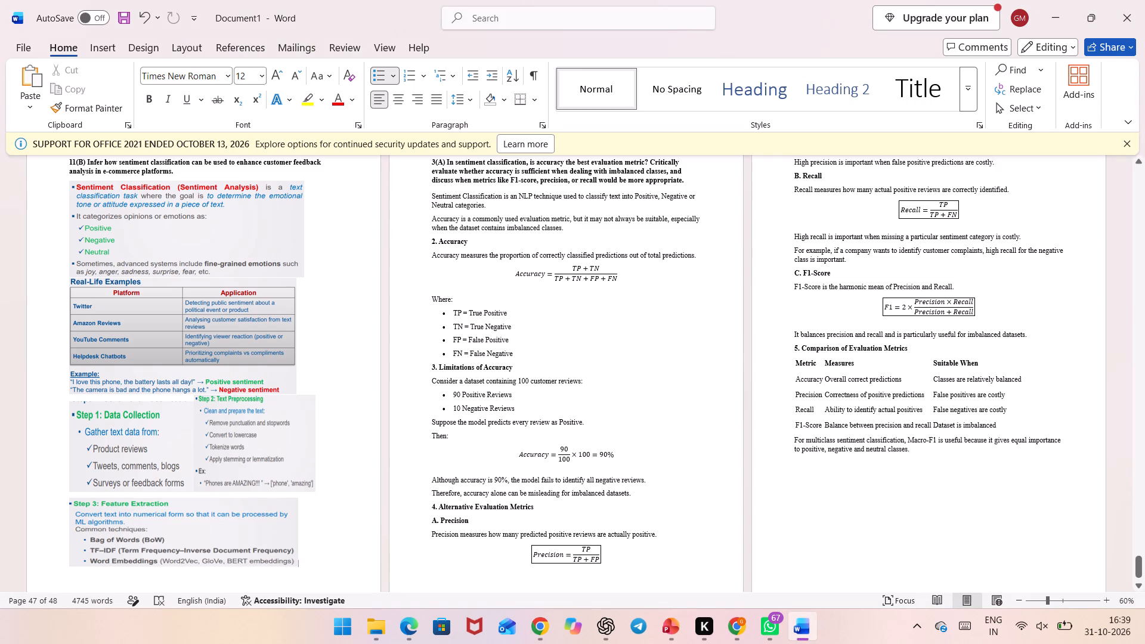
key(Return)
key(ctrl+v)
Snip the "Step 6: Deployment" content from the slides and paste it after the Step 4 image in Word.
key(alt+Tab)
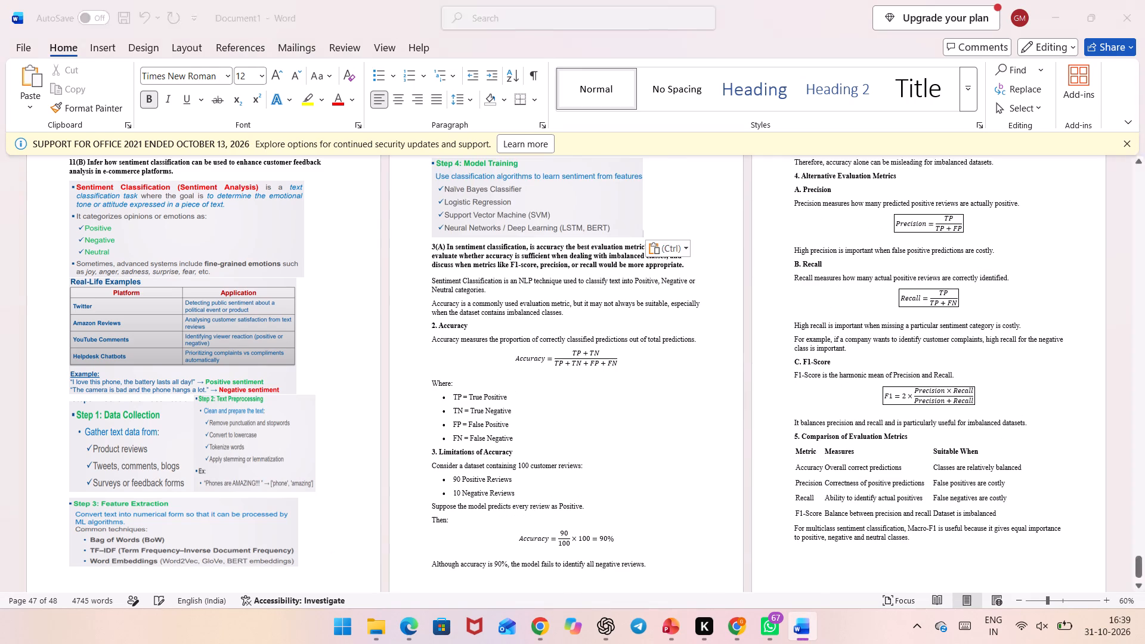
scroll(331, 553, down, 3)
key(Print)
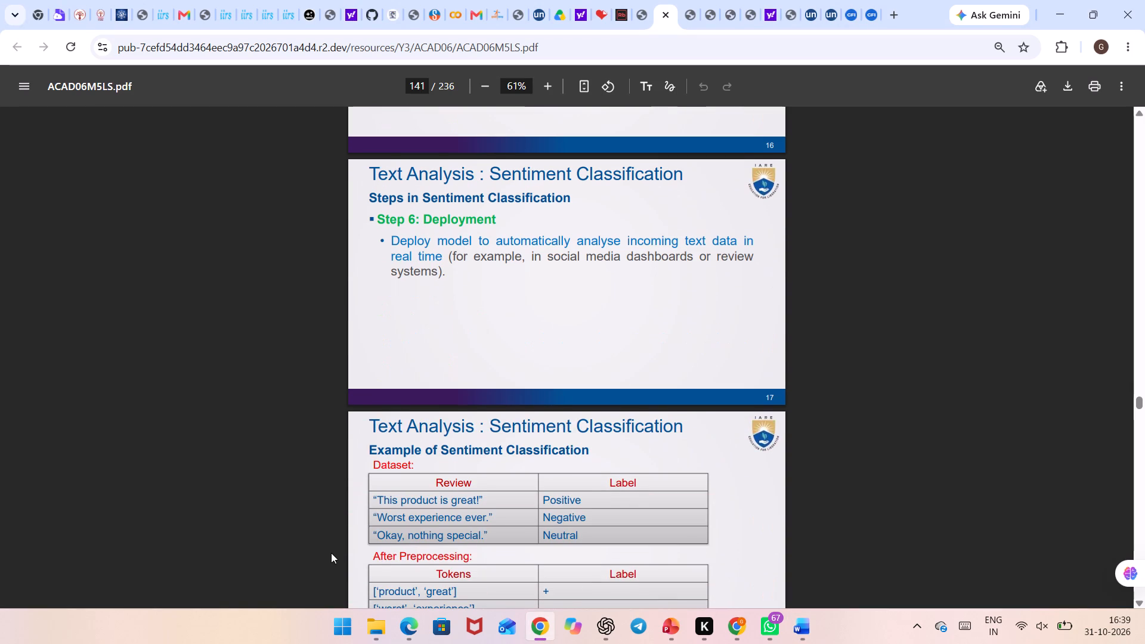
drag(372, 212, 735, 291)
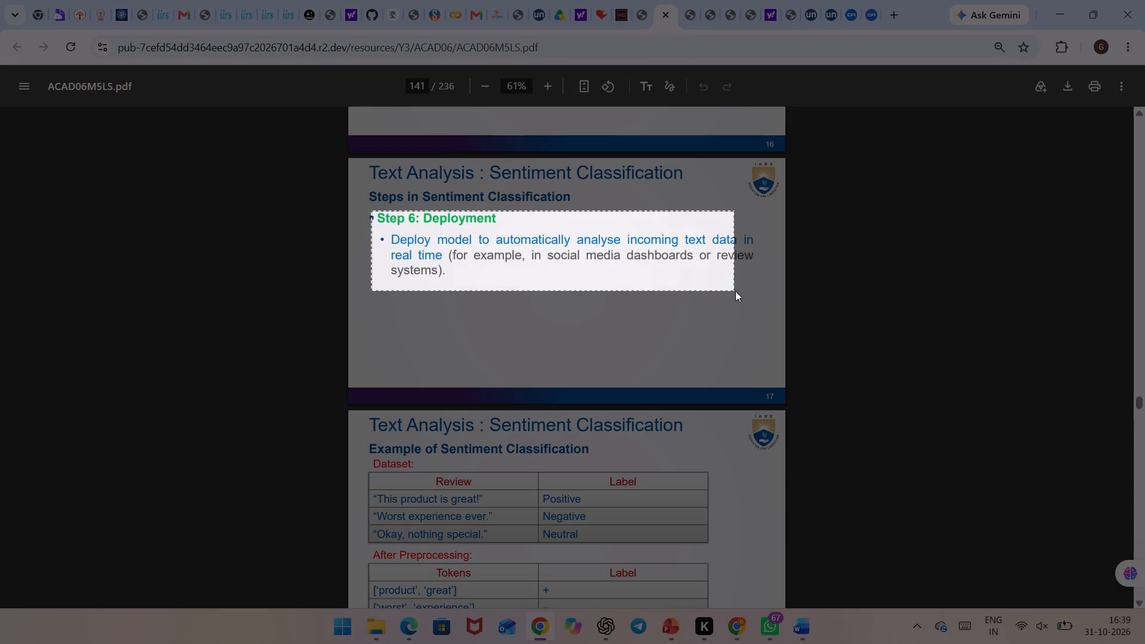
drag(735, 291, 762, 281)
key(alt+Tab)
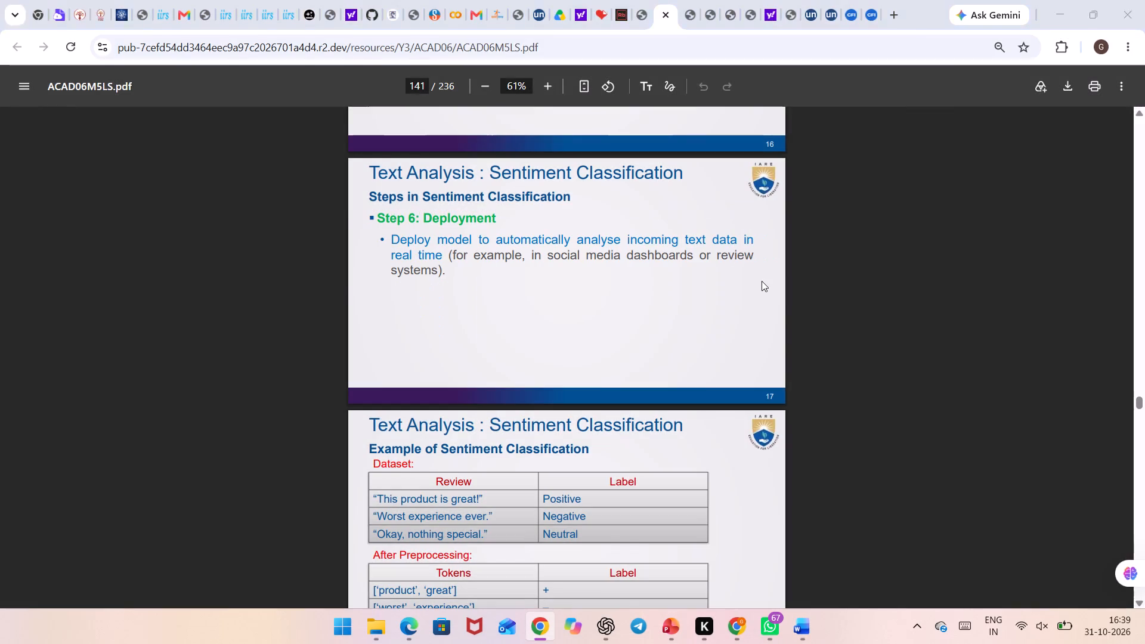
key(ctrl+v)
Snip the Dataset and After Preprocessing tables from the slides and paste them after the Step 6 image in Word.
key(alt+Tab)
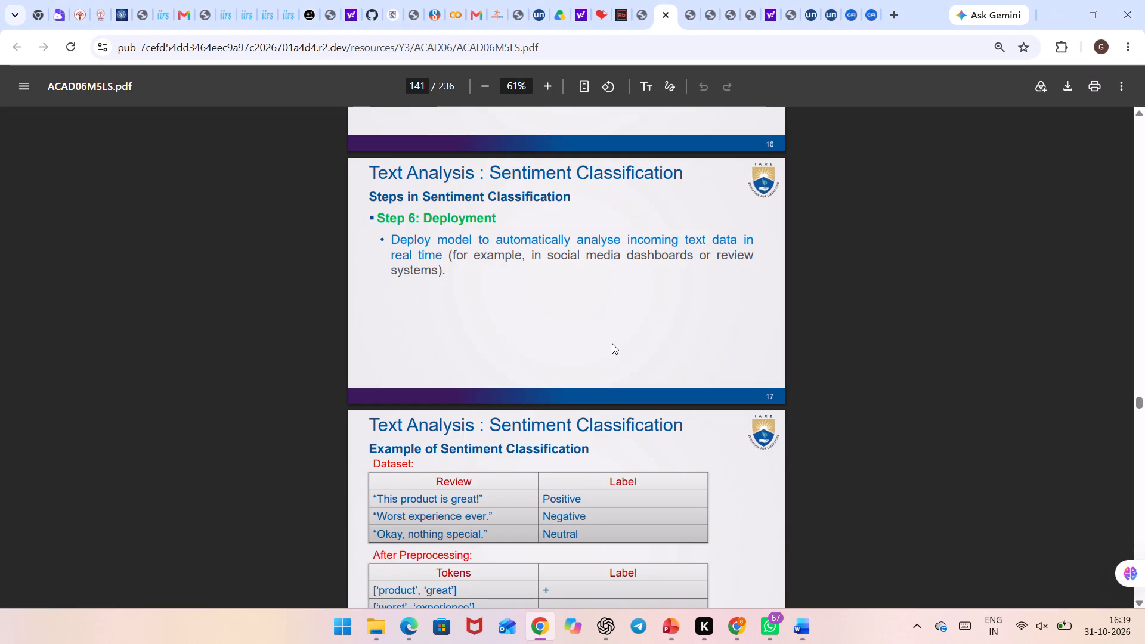
scroll(612, 343, down, 3)
key(Print)
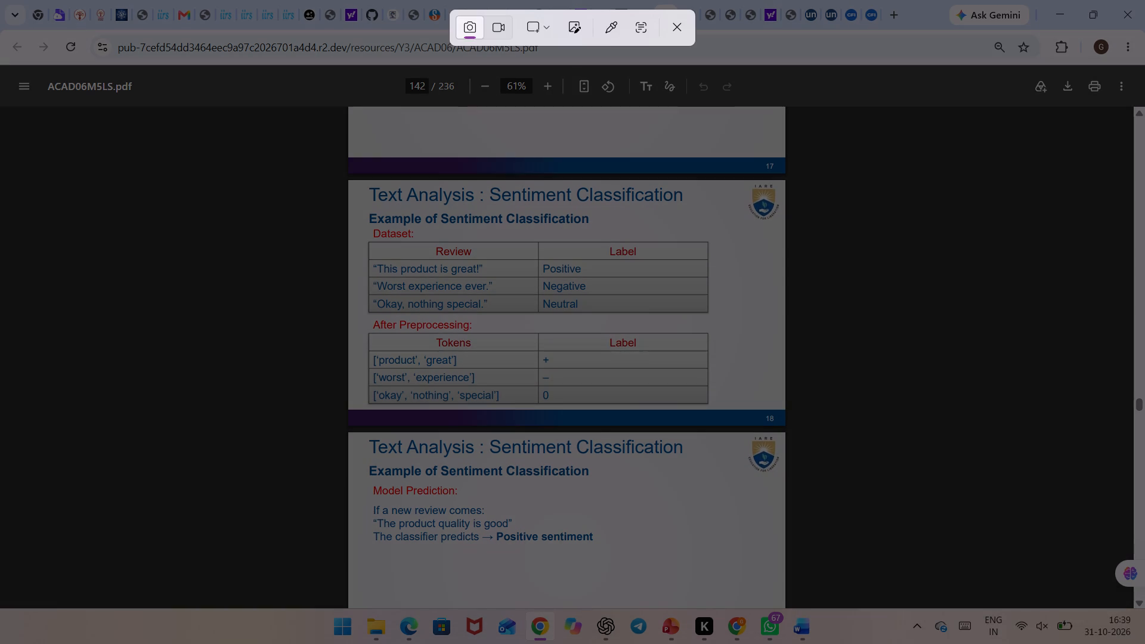
drag(361, 227, 720, 410)
key(alt+Tab)
key(ctrl+v)
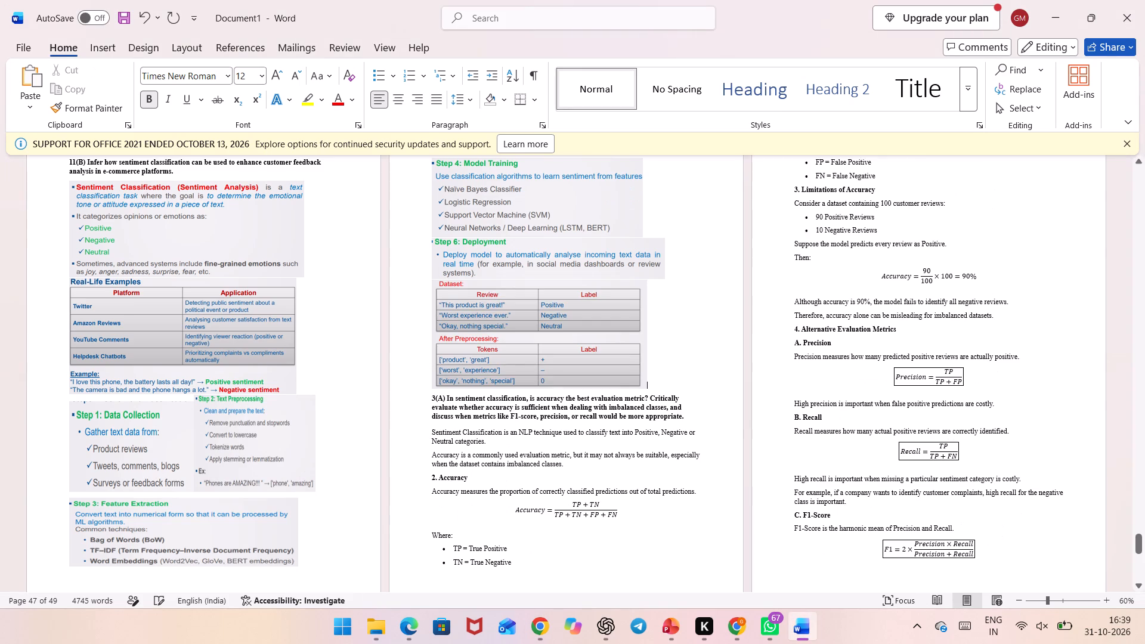
Snip the "Example of Sentiment Classification" heading with its Model Prediction text from the slides and paste it after the tables in Word.
key(alt+Tab)
scroll(467, 400, down, 3)
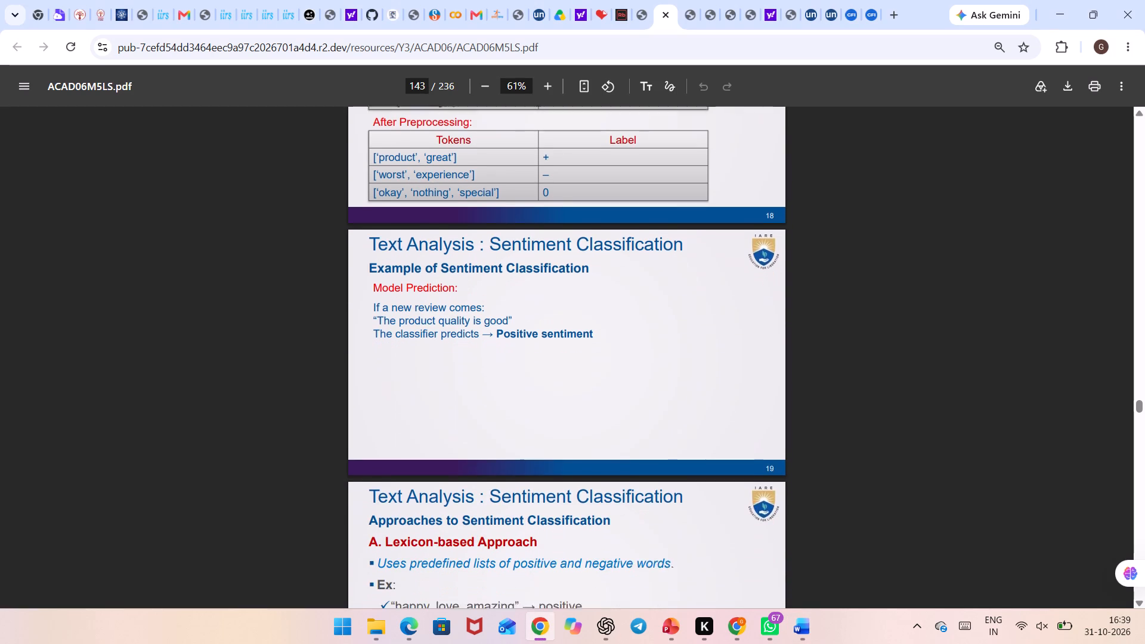
scroll(467, 400, down, 1)
key(Print)
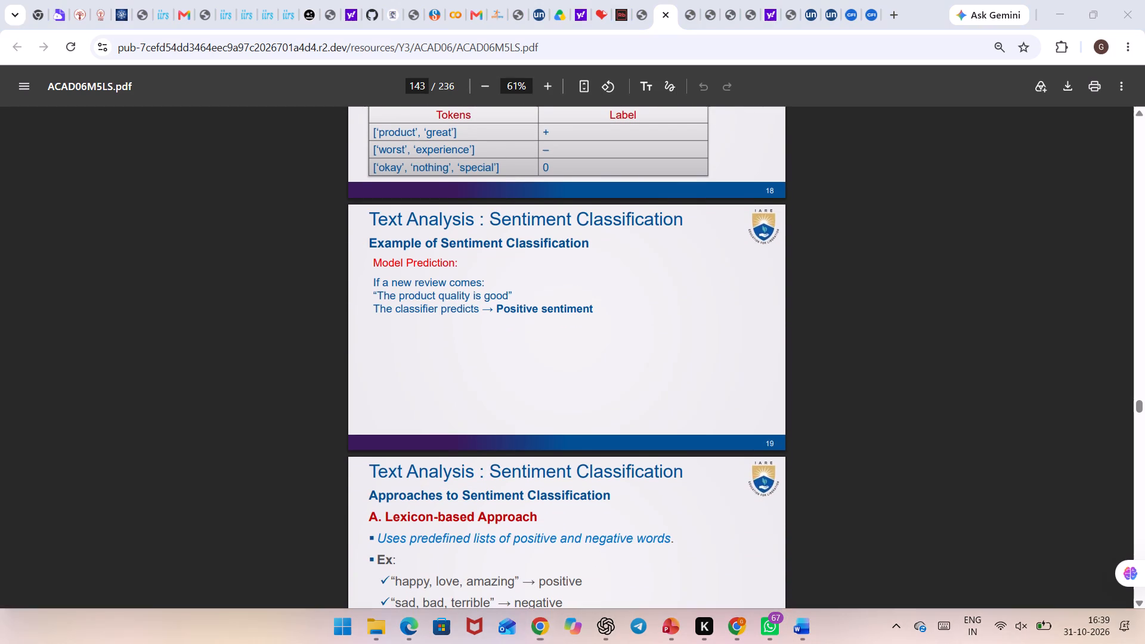
drag(362, 231, 611, 327)
key(alt+Tab)
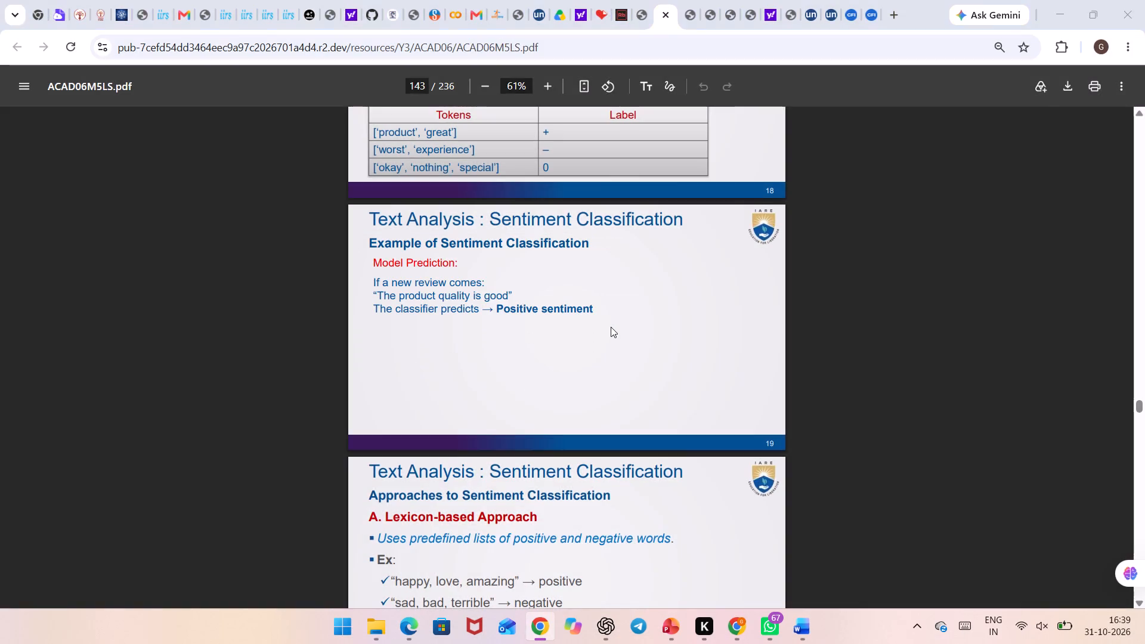
key(ctrl+v)
Snip "Approaches to Sentiment Classification" with "A. Lexicon-based Approach" from the slides and paste it after the Model Prediction image in Word.
key(alt+Tab)
scroll(611, 327, down, 1)
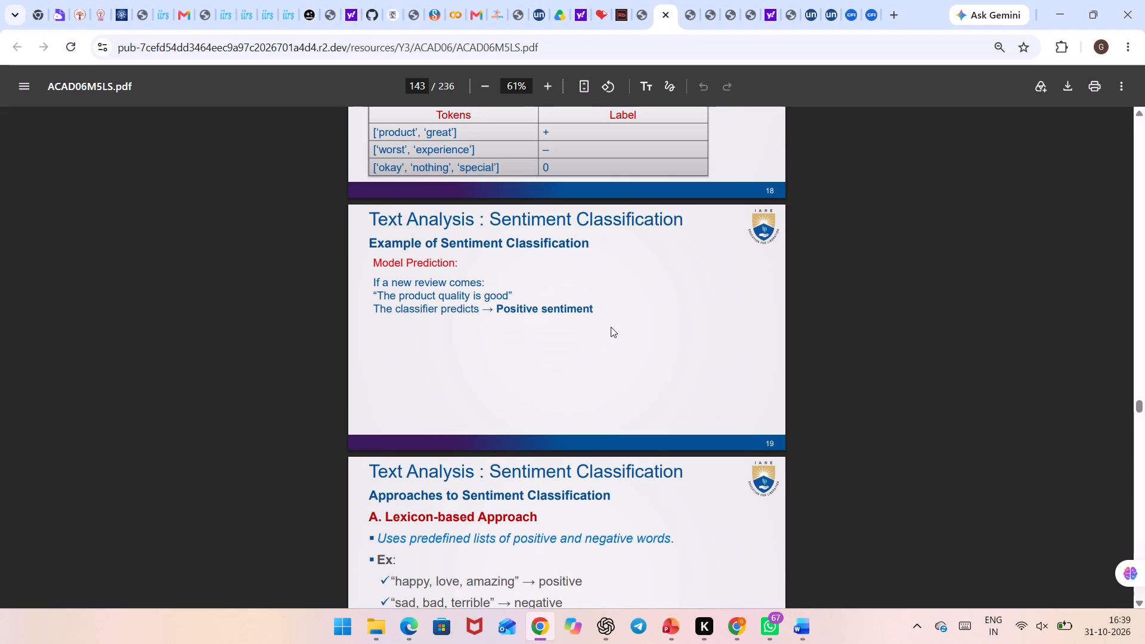
scroll(611, 327, down, 2)
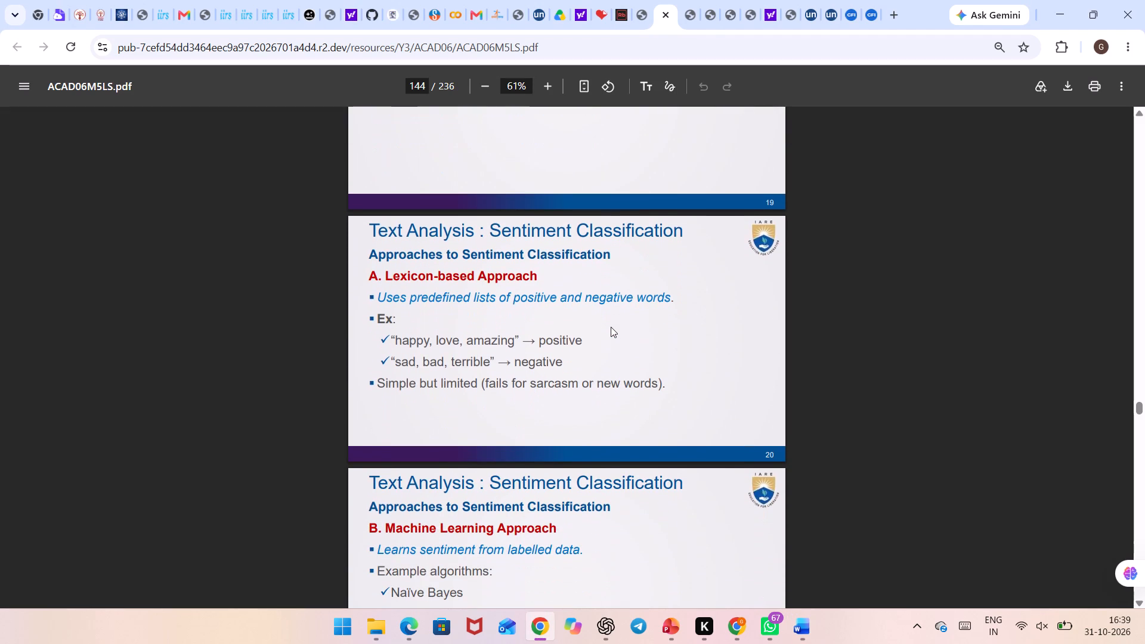
key(Print)
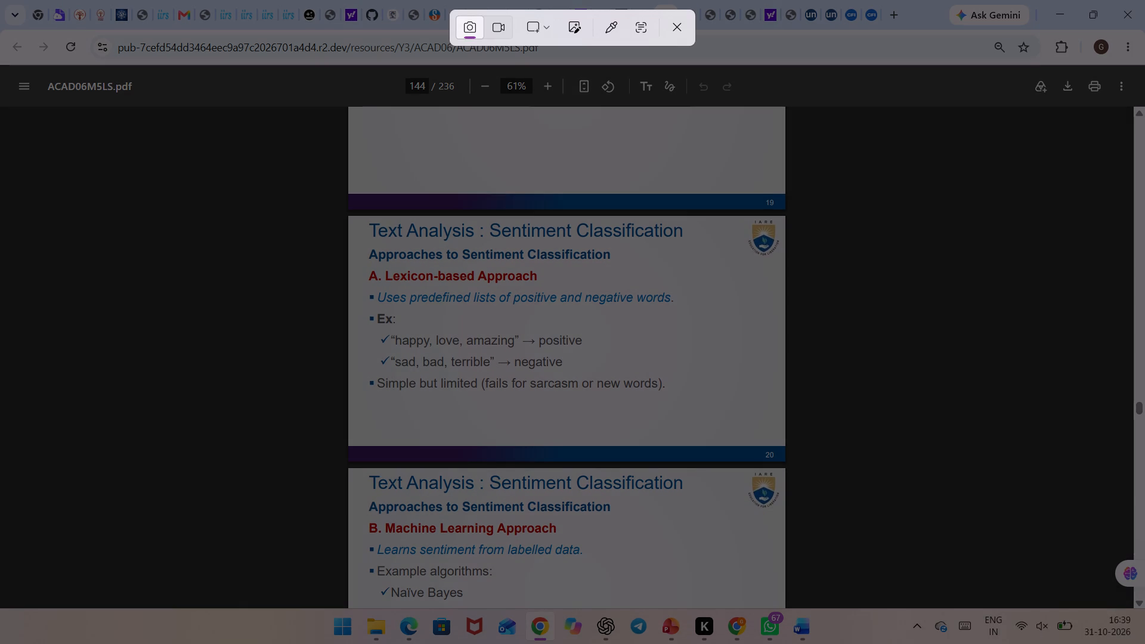
drag(367, 248, 697, 414)
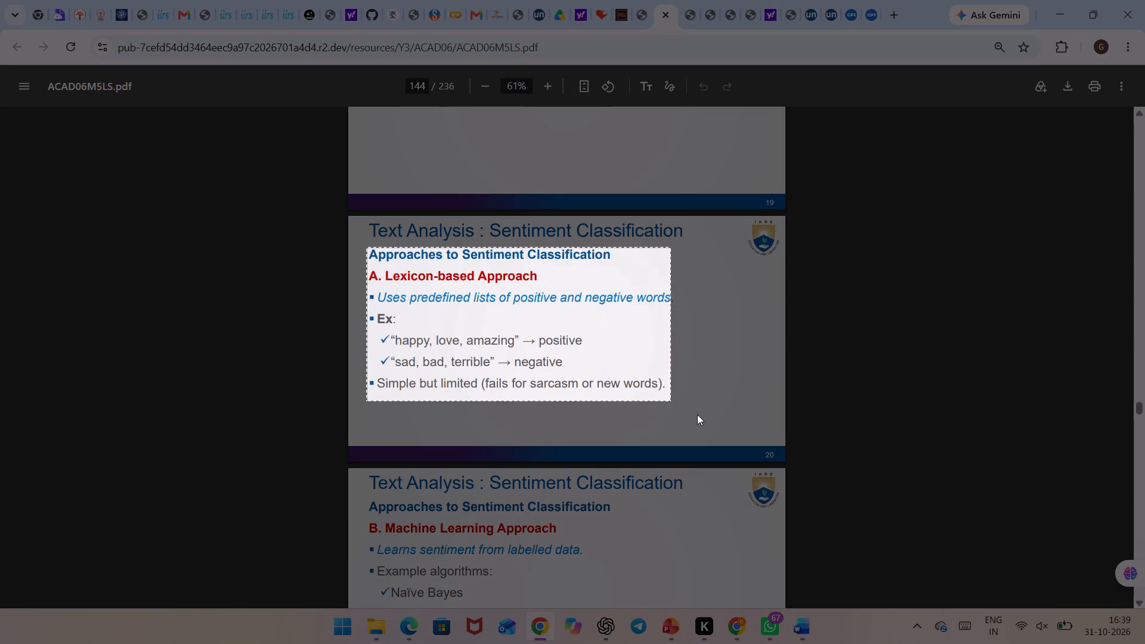
drag(697, 414, 675, 396)
key(alt+Tab)
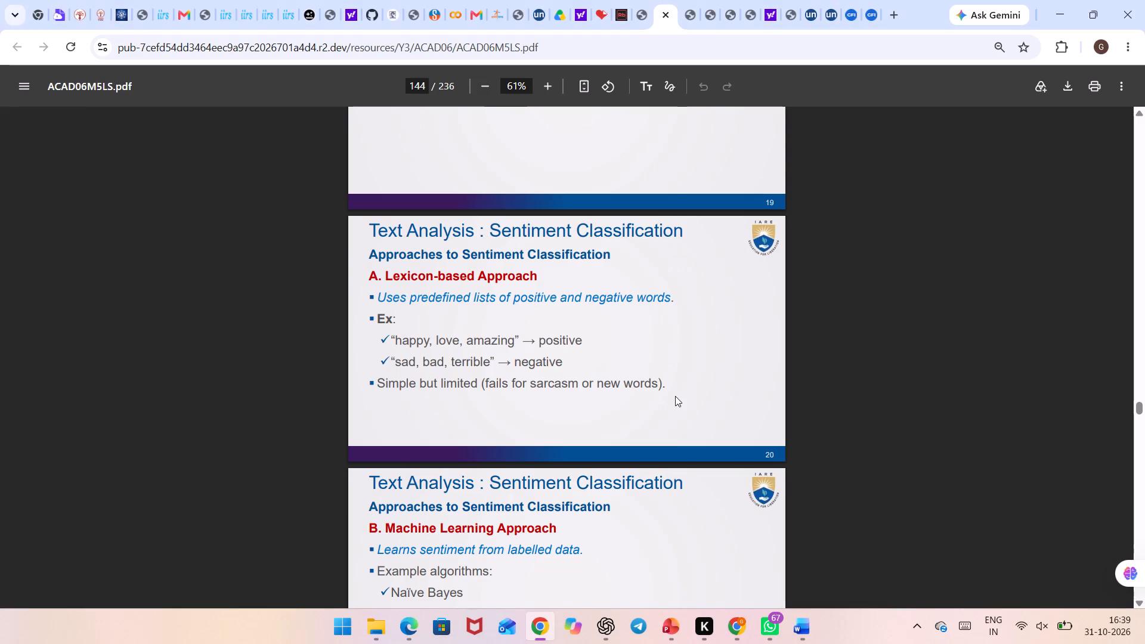
key(ctrl+v)
Snip the "B. Machine Learning Approach" content from the slides and paste it after the Lexicon-based Approach image in Word.
key(alt+Tab)
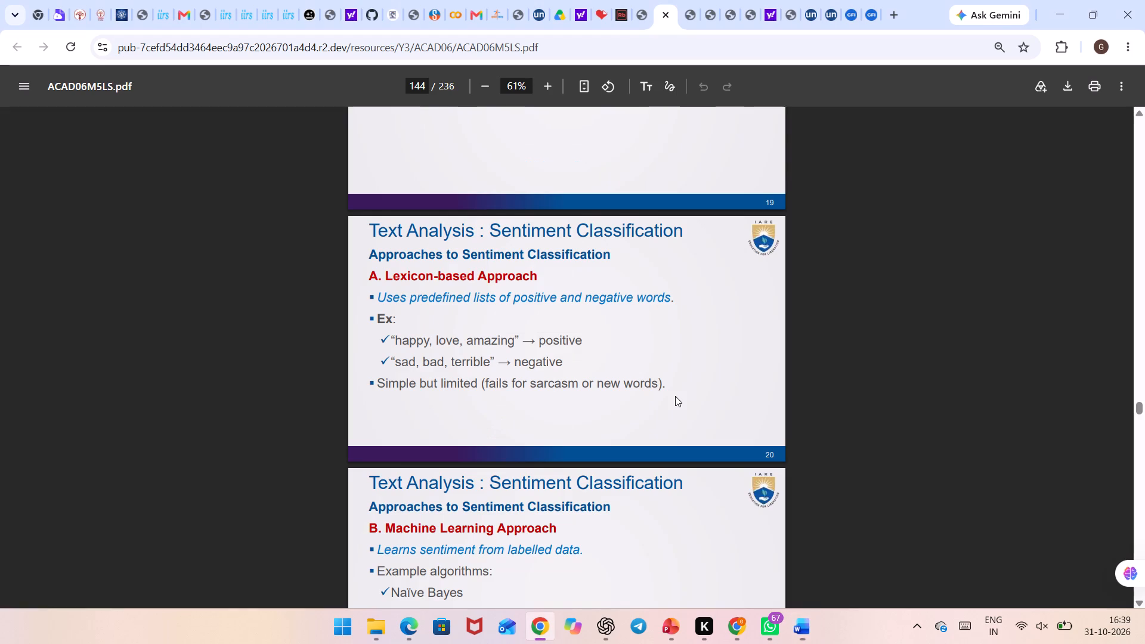
scroll(675, 396, down, 4)
key(Print)
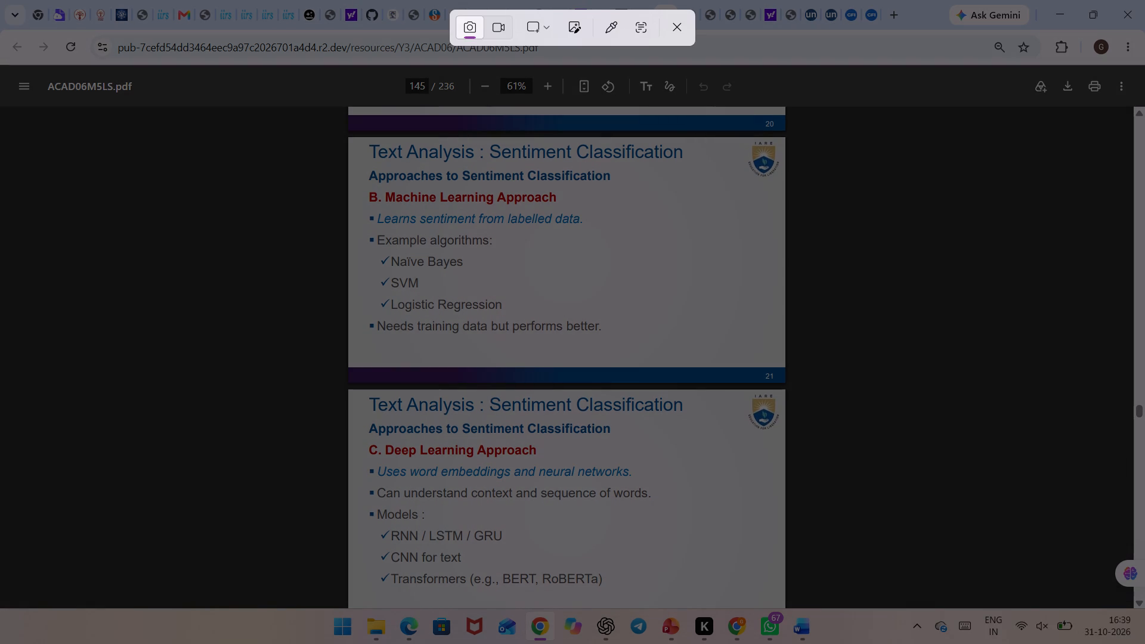
drag(364, 188, 606, 345)
key(alt+Tab)
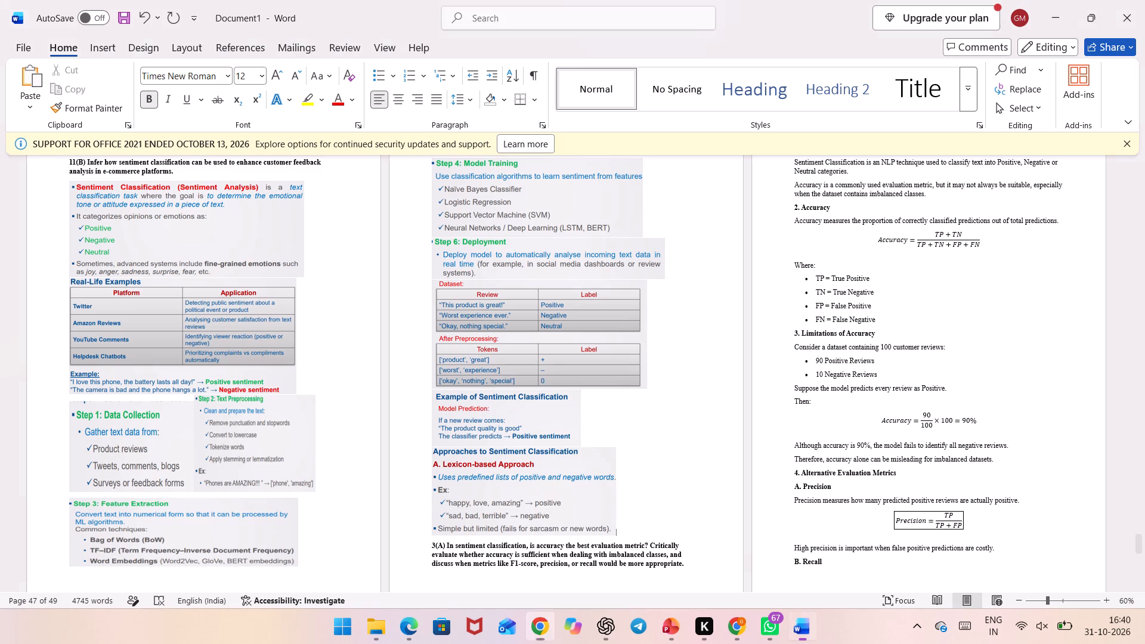
key(ctrl+v)
Snip the "C. Deep Learning Approach" content from the slides and paste it after the Machine Learning Approach image in Word.
key(alt+Tab)
scroll(606, 345, down, 1)
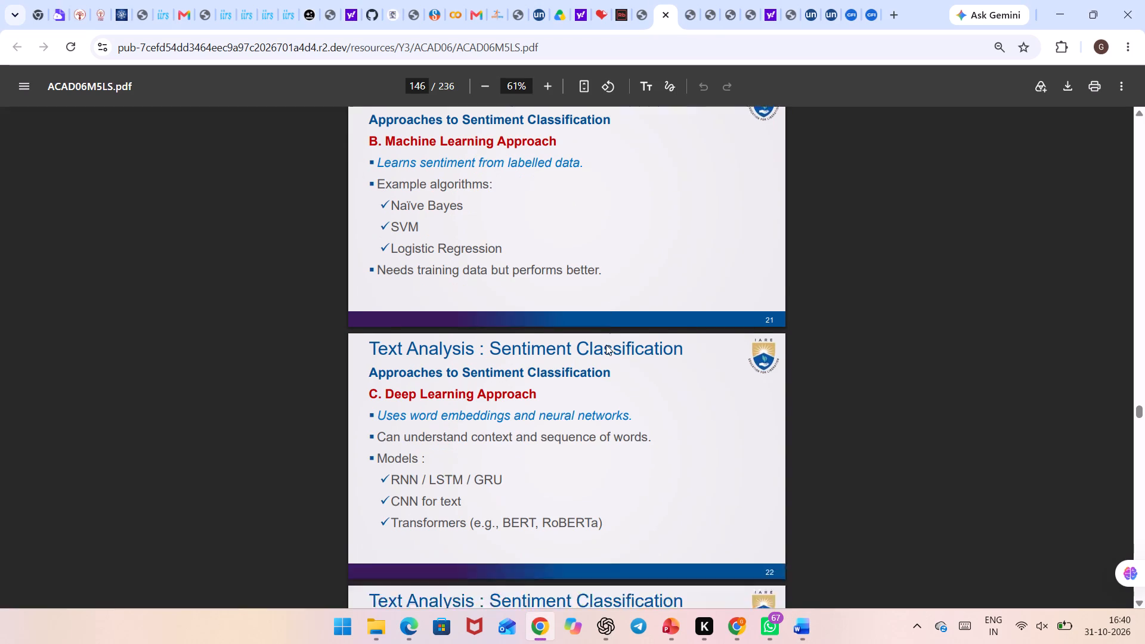
scroll(606, 345, down, 2)
key(Print)
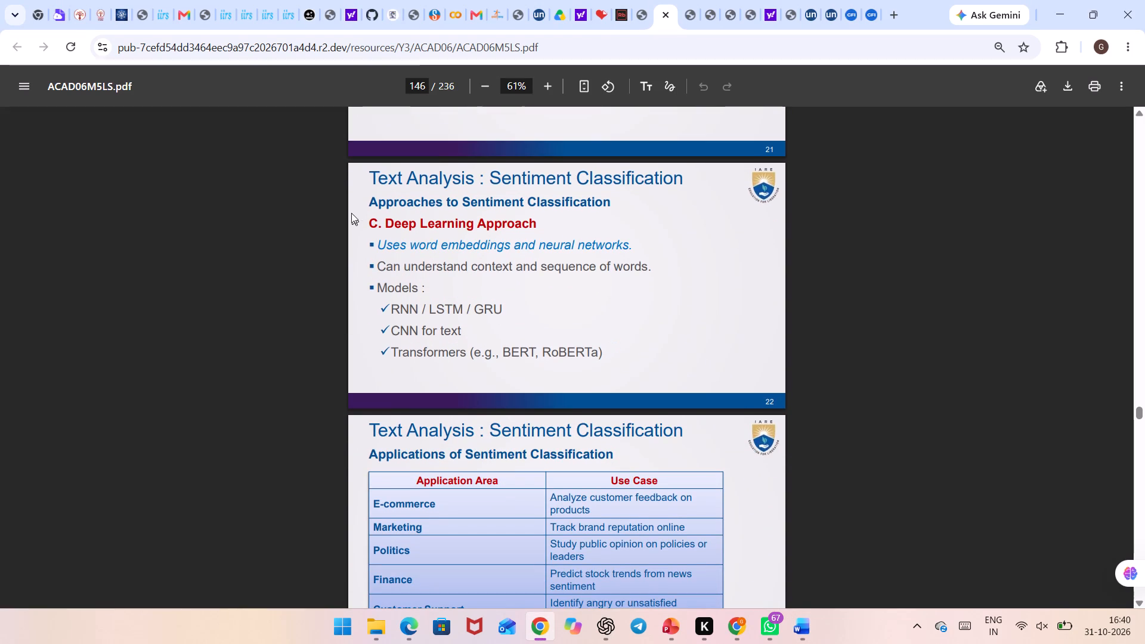
drag(362, 213, 652, 371)
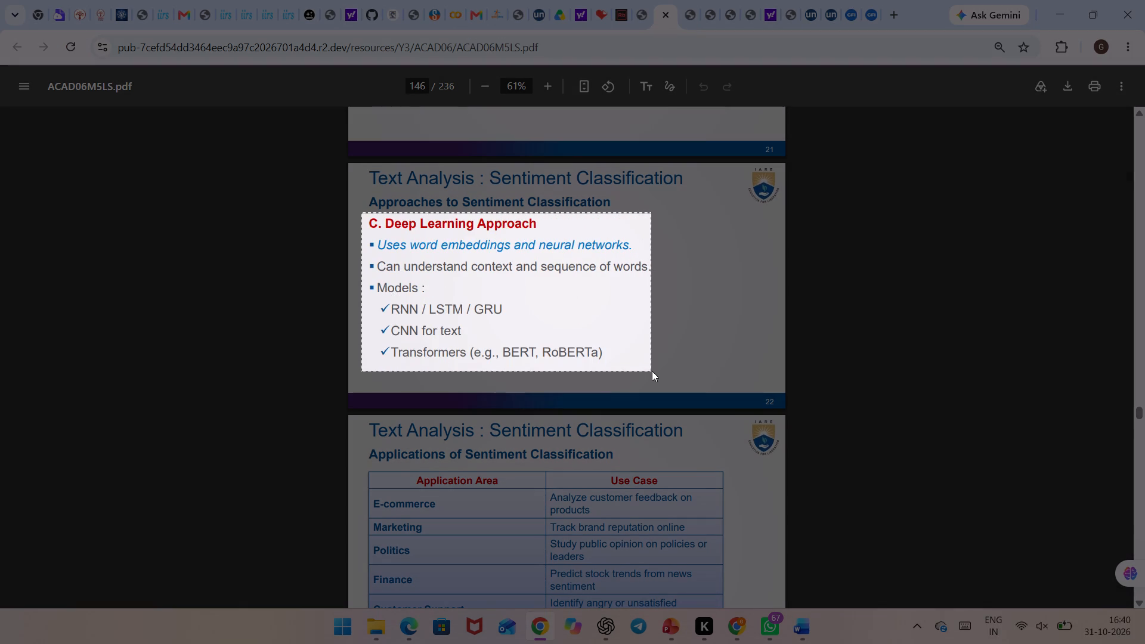
drag(652, 371, 652, 364)
key(alt+Tab)
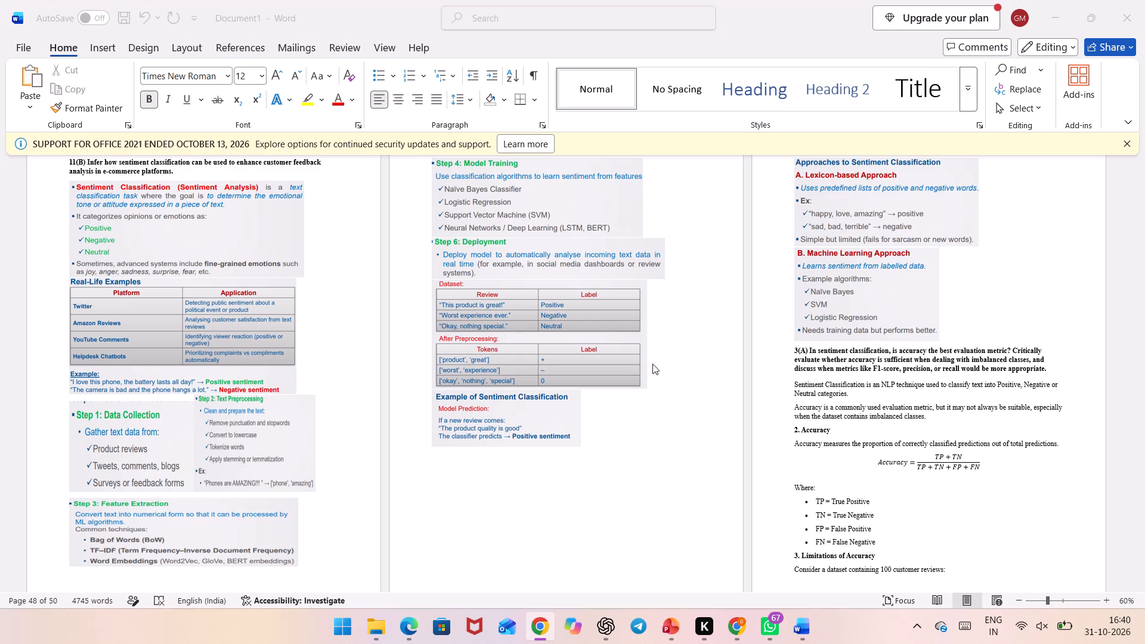
key(ctrl+v)
Snip the Application Area and Use Case table, without its heading, from the slides and paste it after the Deep Learning Approach image in Word.
key(alt+Tab)
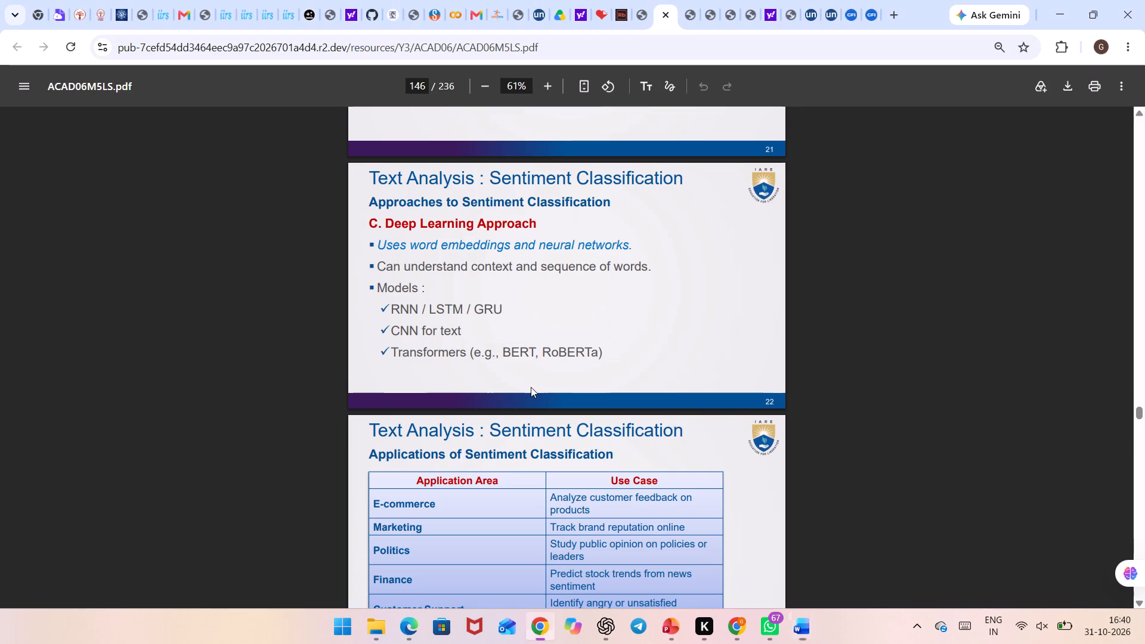
scroll(531, 387, down, 4)
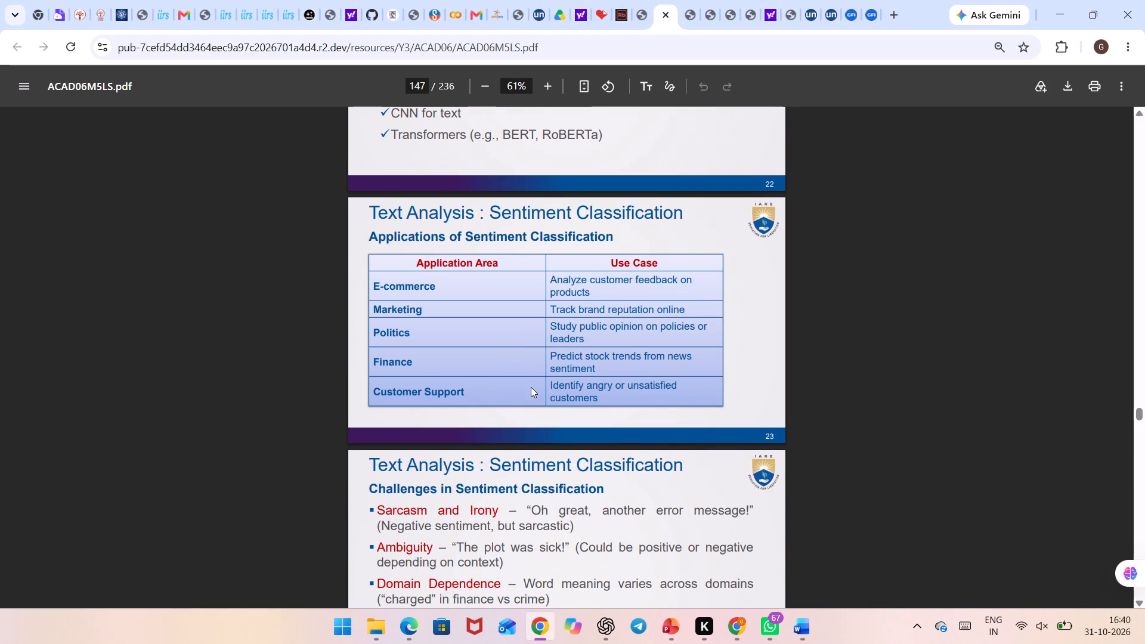
key(Print)
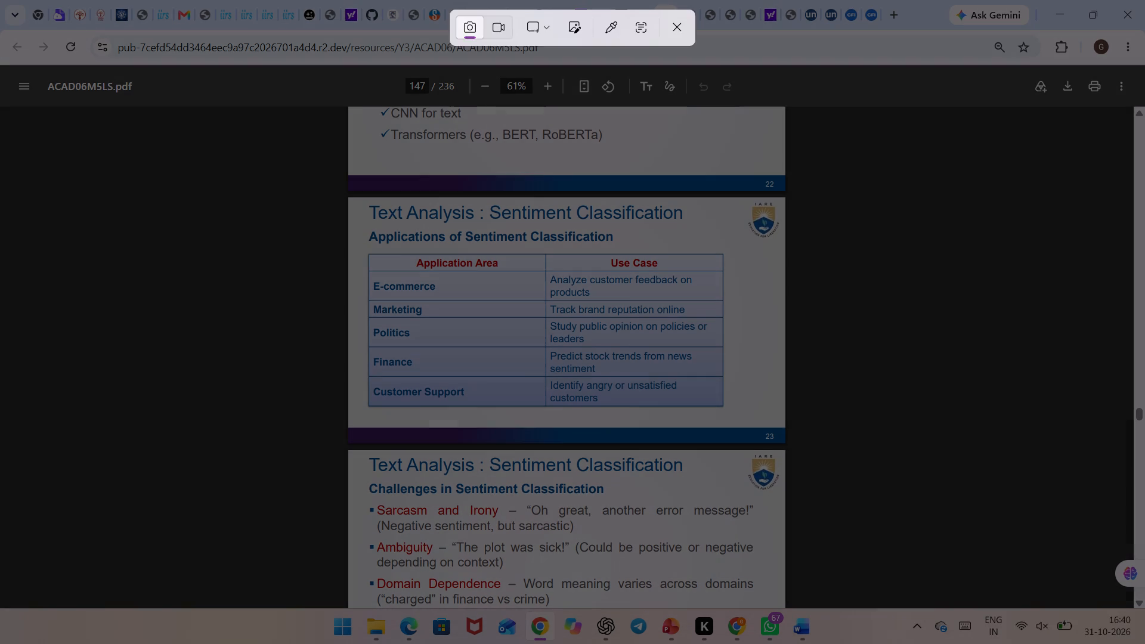
drag(363, 246, 730, 414)
key(alt+Tab)
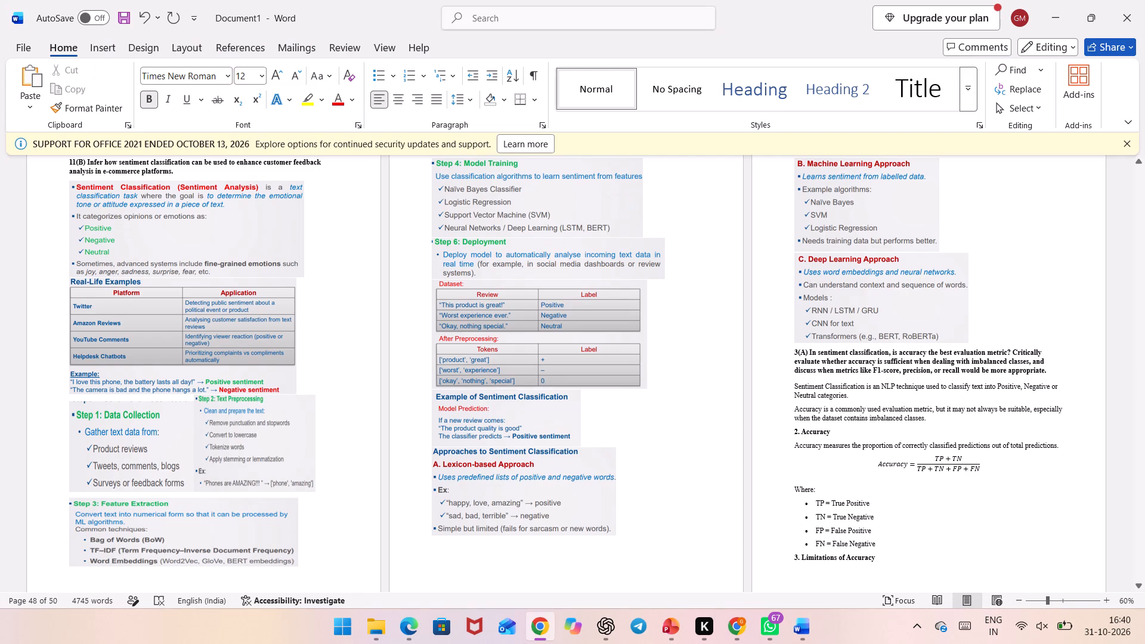
key(ctrl+v)
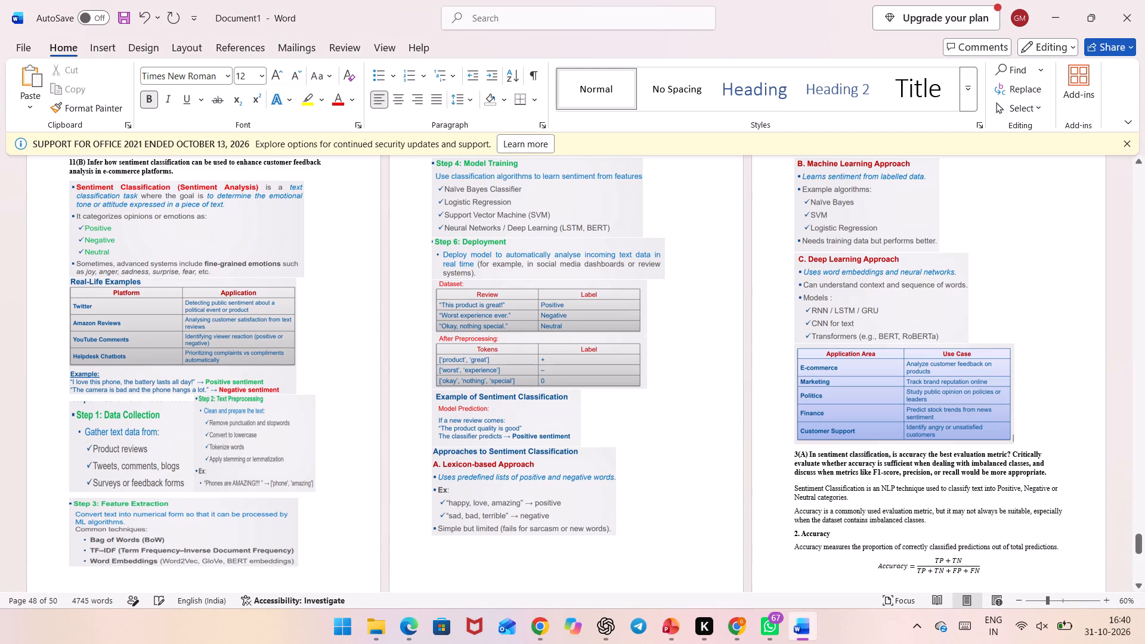
Snip the "Challenges in Sentiment Classification" heading with its four points from the slides and paste it after the applications table in Word.
key(alt+Tab)
scroll(610, 432, down, 3)
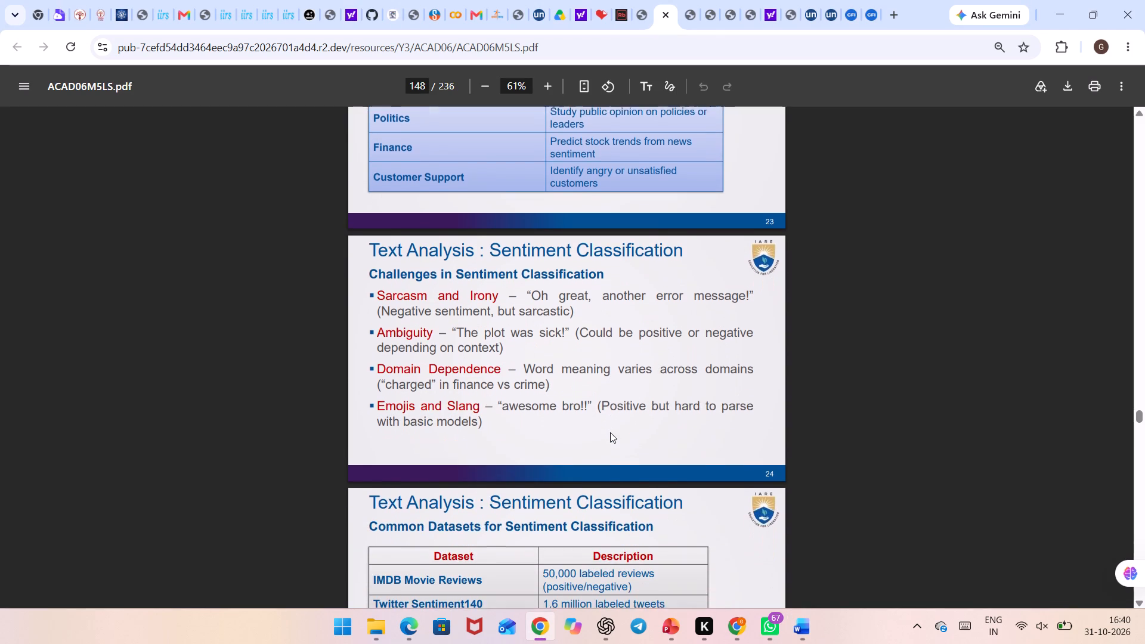
scroll(610, 432, down, 1)
key(Print)
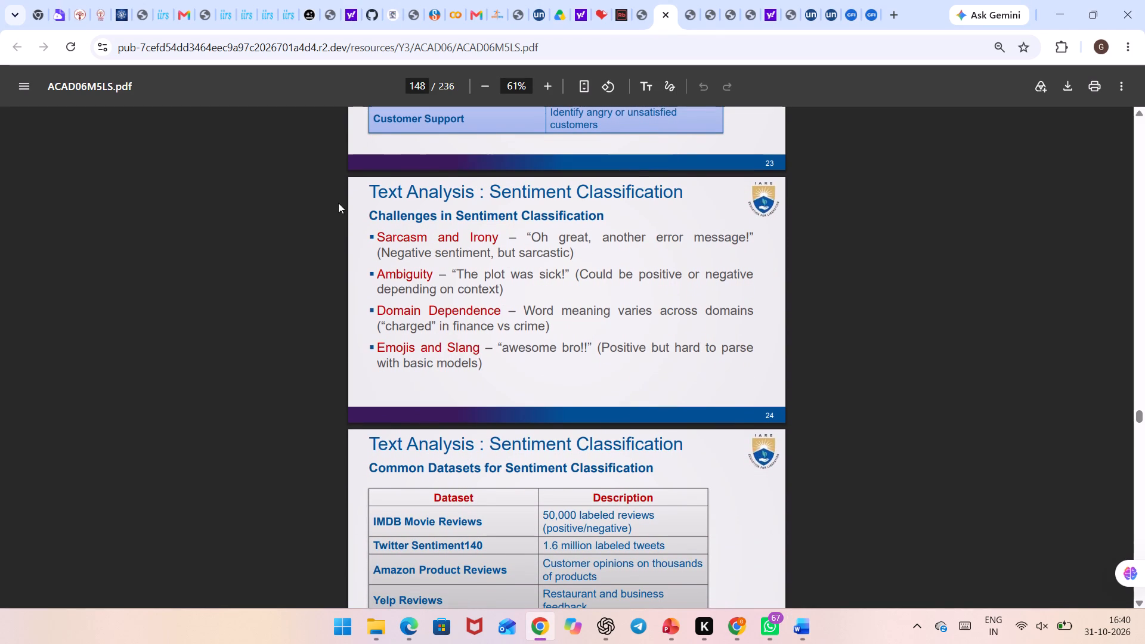
drag(367, 202, 763, 367)
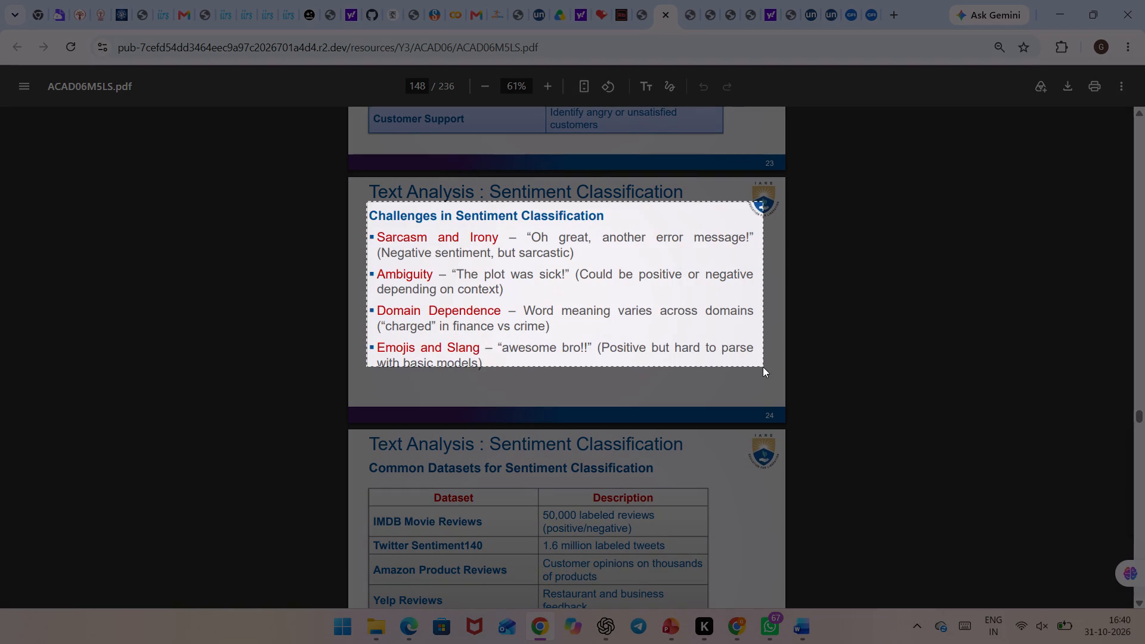
drag(763, 367, 762, 371)
key(alt+Tab)
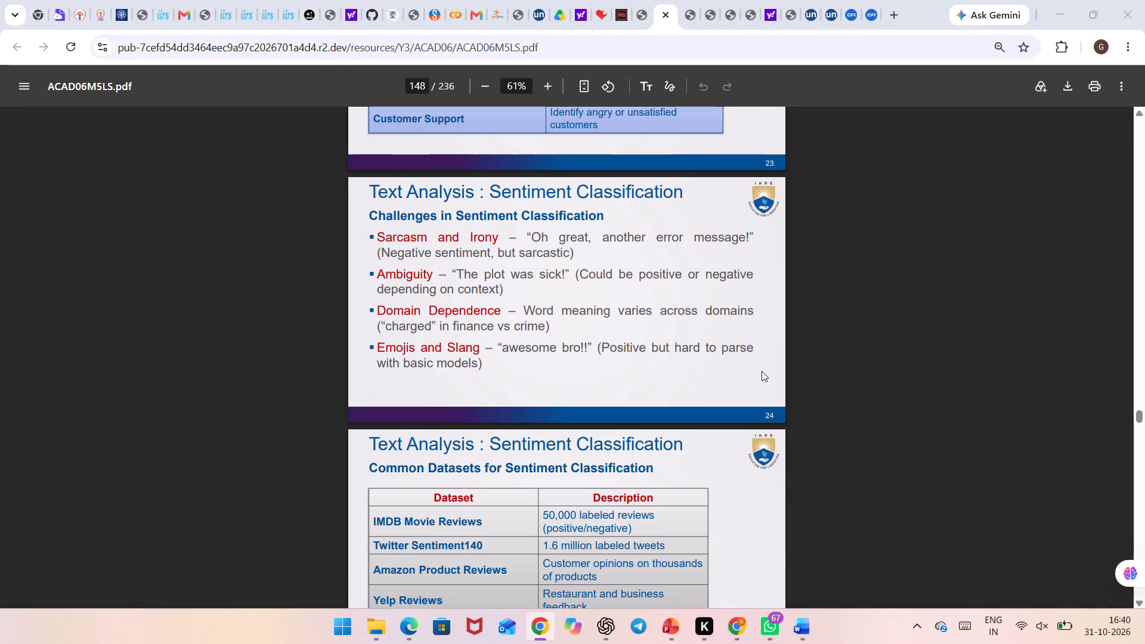
key(ctrl+v)
Snip "Common Datasets for Sentiment Classification" with its table from the slides and paste it after the Challenges image in Word.
key(alt+Tab)
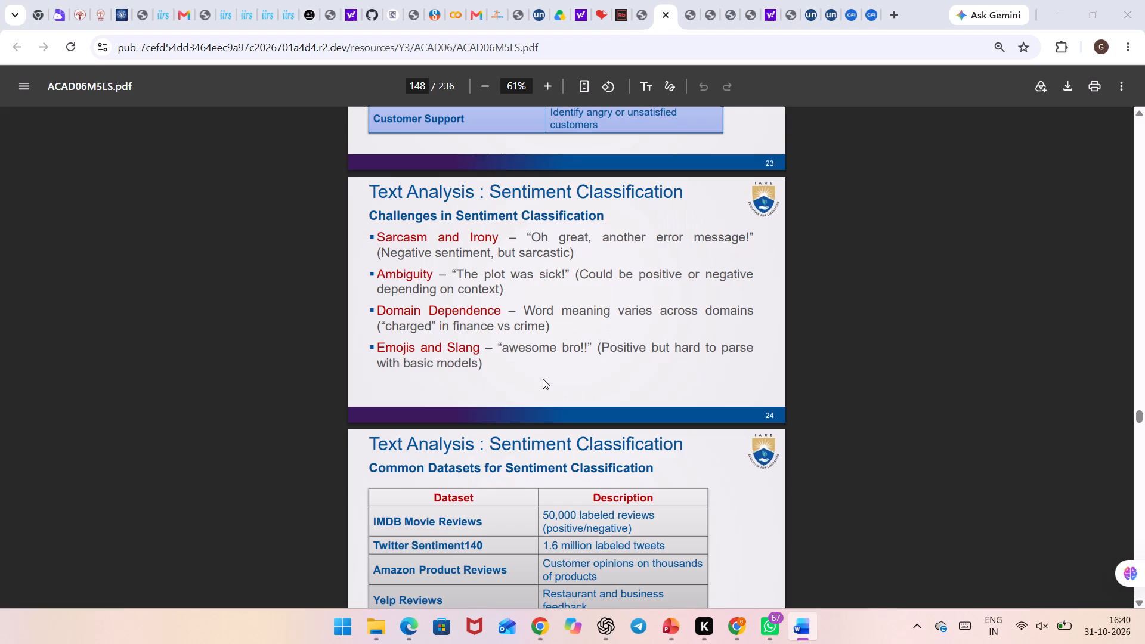
scroll(543, 379, down, 3)
key(Print)
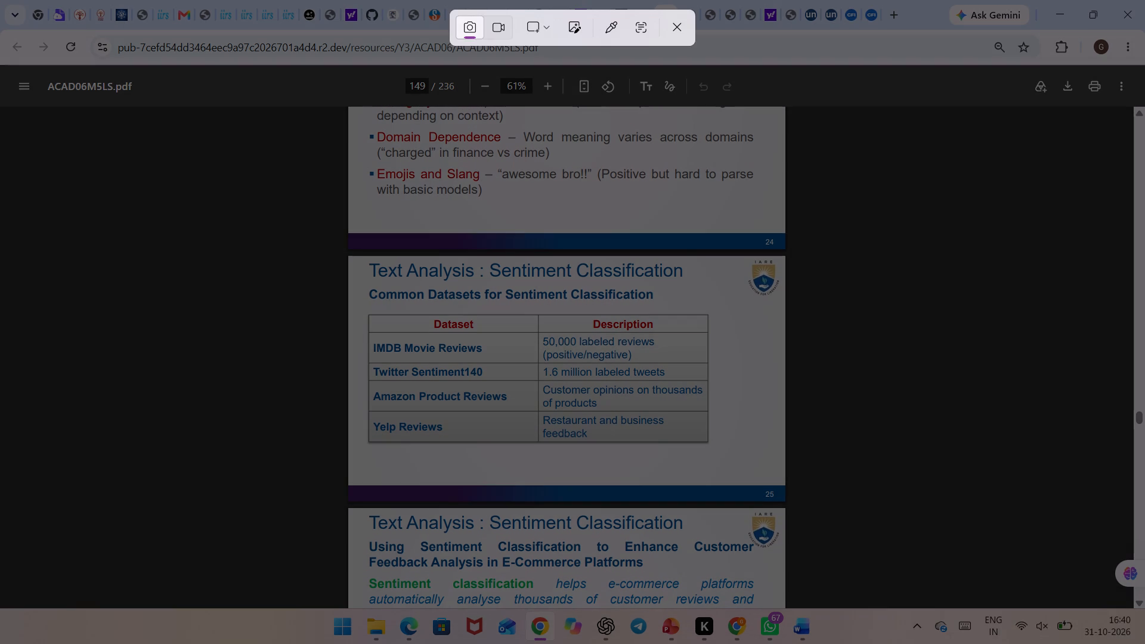
drag(367, 286, 716, 449)
key(alt+Tab)
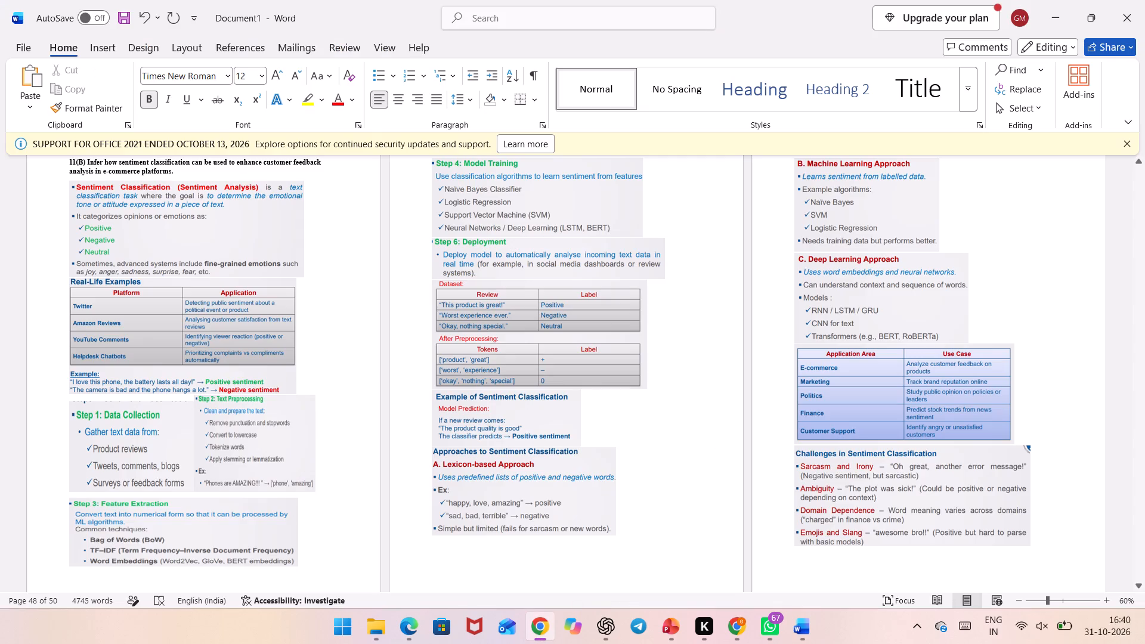
key(ctrl+v)
Return to the lecture slides and bring up slide 26, "Using Sentiment Classification to Enhance Customer Feedback Analysis in E-Commerce Platforms".
key(alt+Tab)
scroll(716, 449, down, 1)
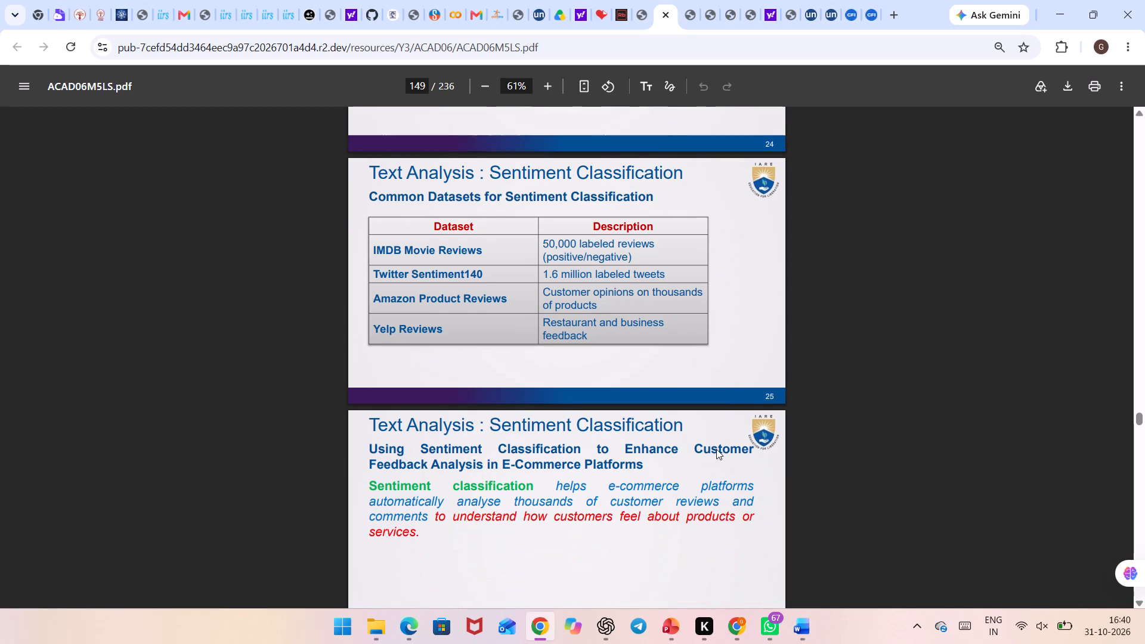
scroll(716, 449, down, 2)
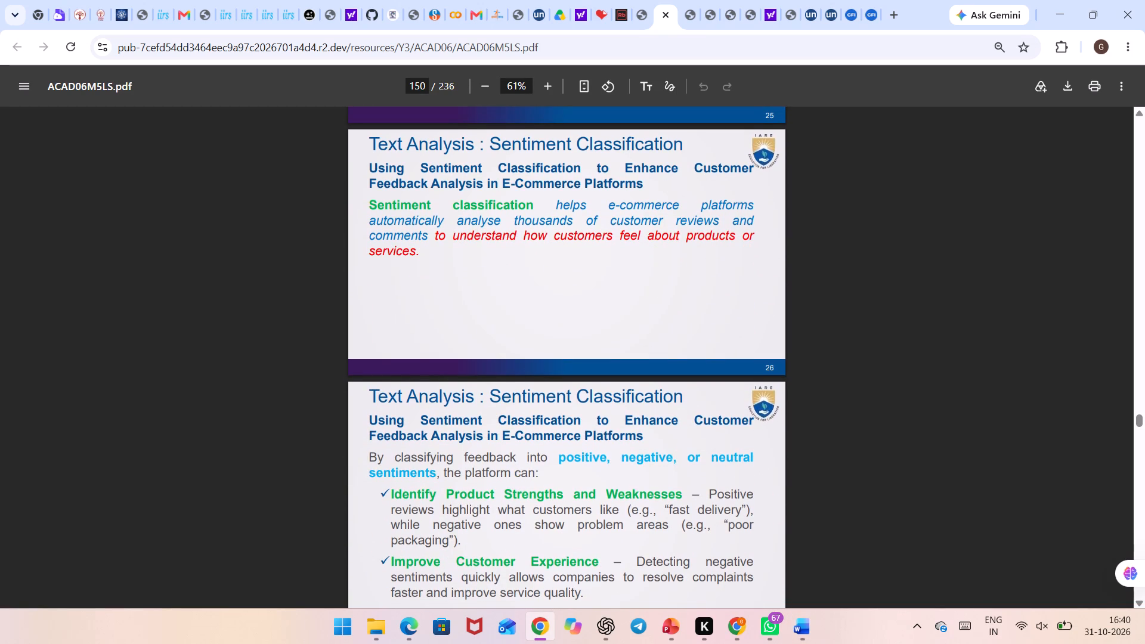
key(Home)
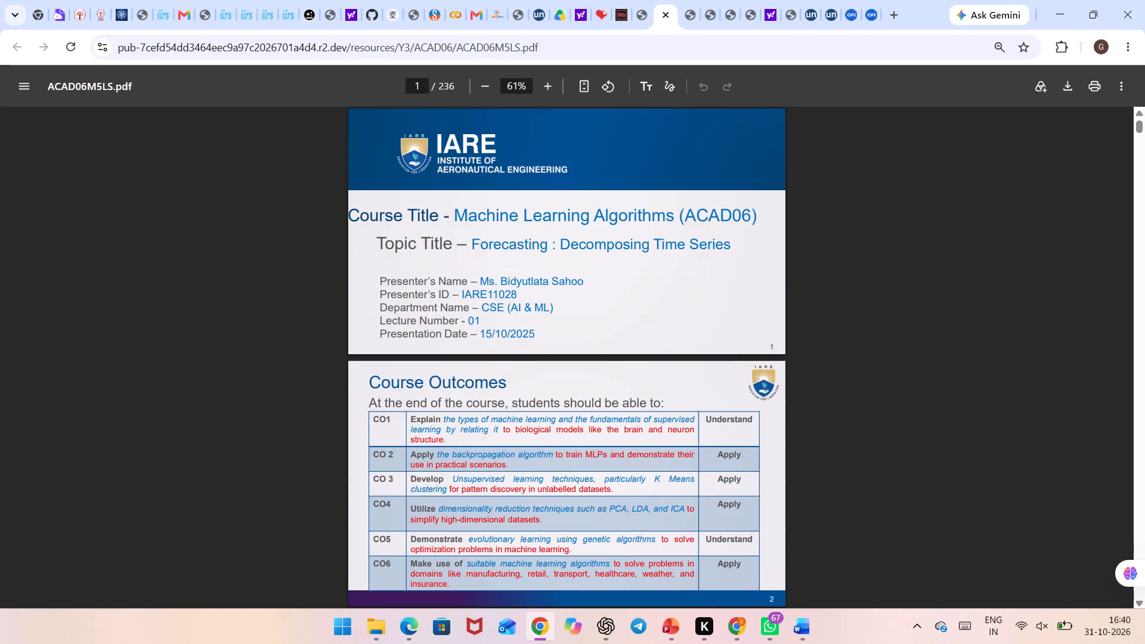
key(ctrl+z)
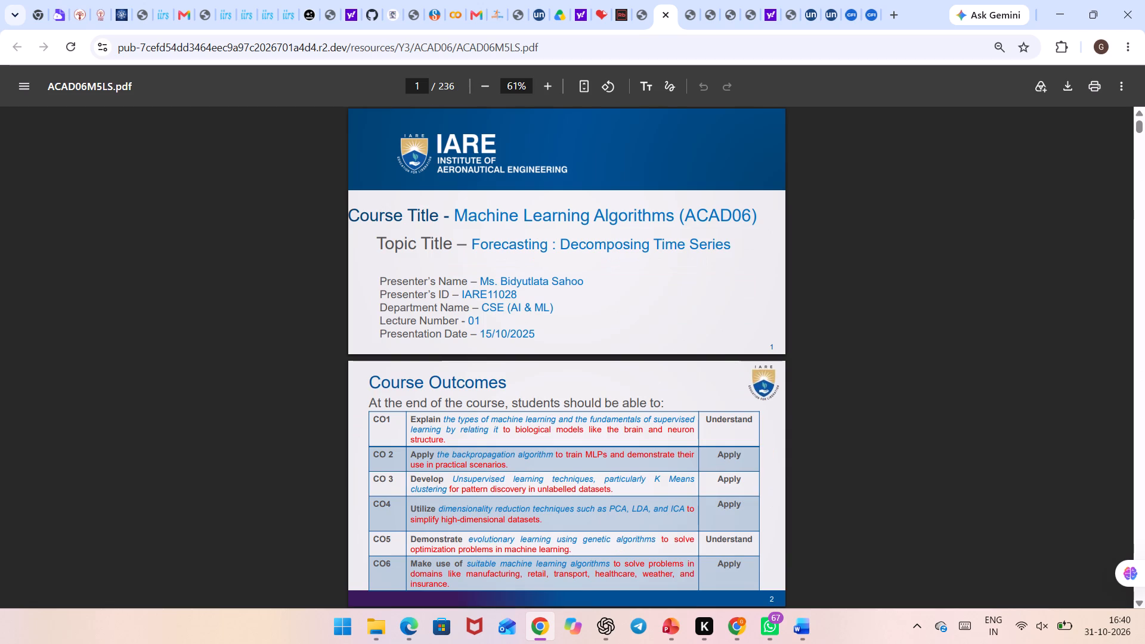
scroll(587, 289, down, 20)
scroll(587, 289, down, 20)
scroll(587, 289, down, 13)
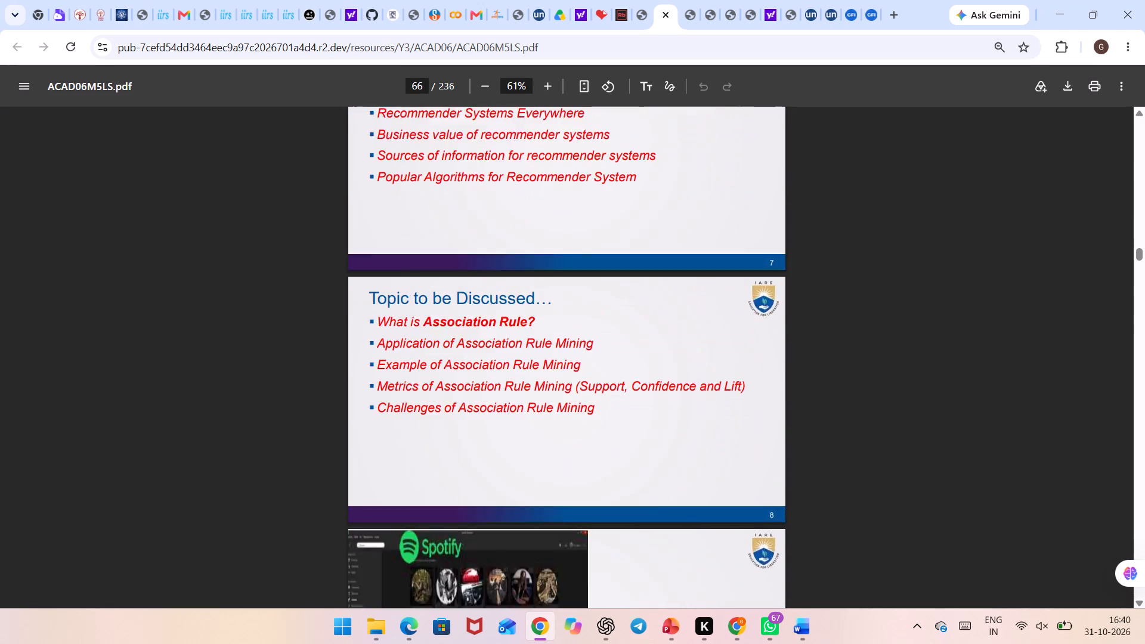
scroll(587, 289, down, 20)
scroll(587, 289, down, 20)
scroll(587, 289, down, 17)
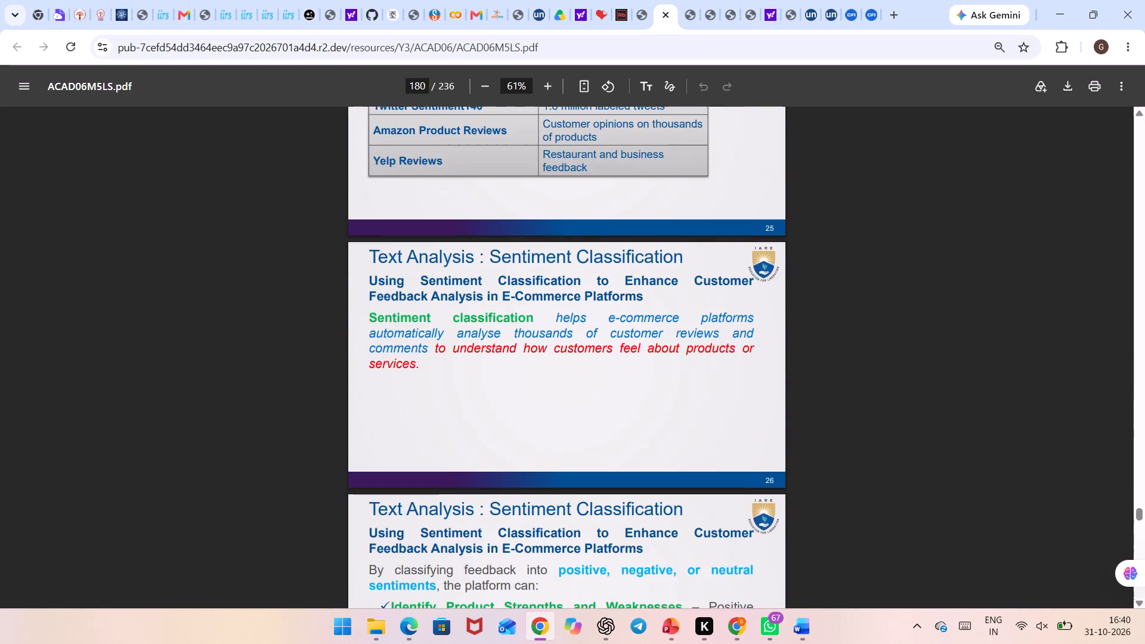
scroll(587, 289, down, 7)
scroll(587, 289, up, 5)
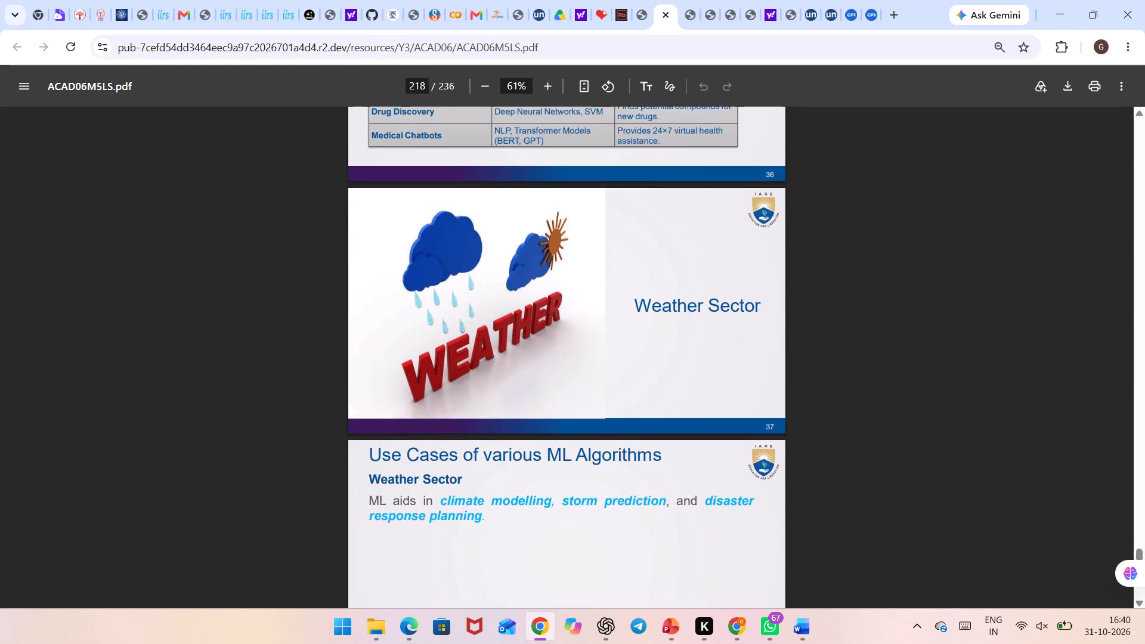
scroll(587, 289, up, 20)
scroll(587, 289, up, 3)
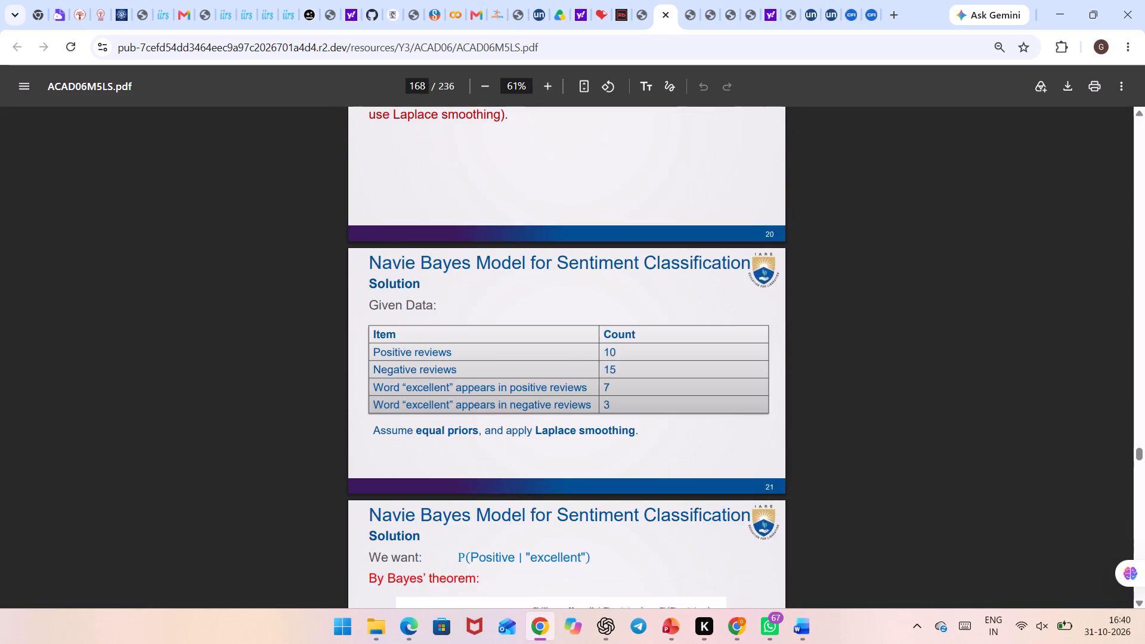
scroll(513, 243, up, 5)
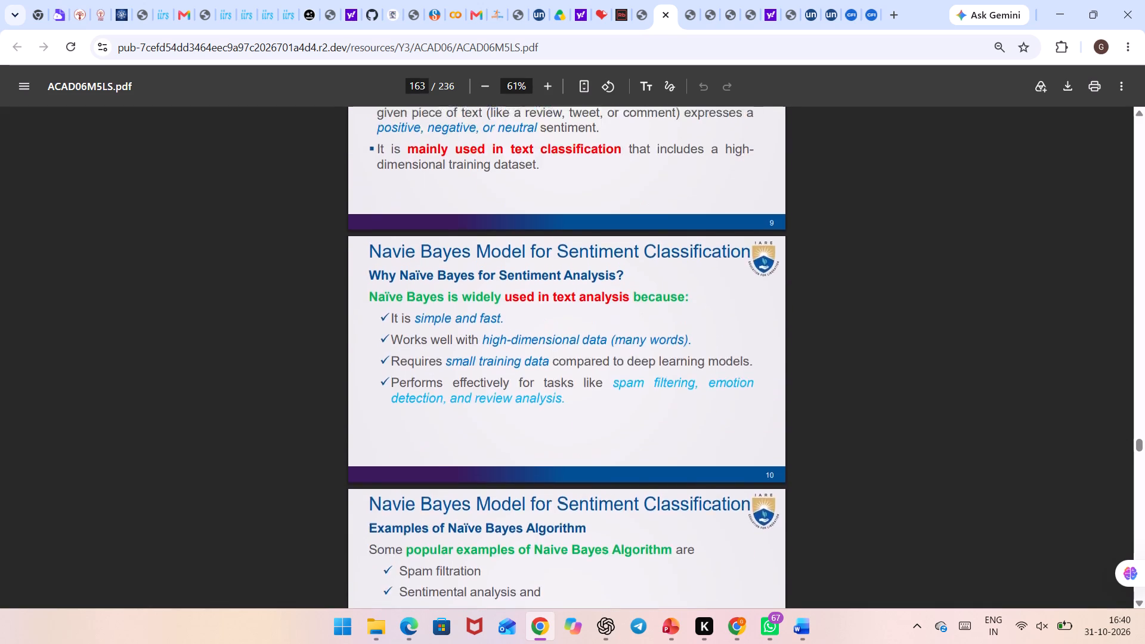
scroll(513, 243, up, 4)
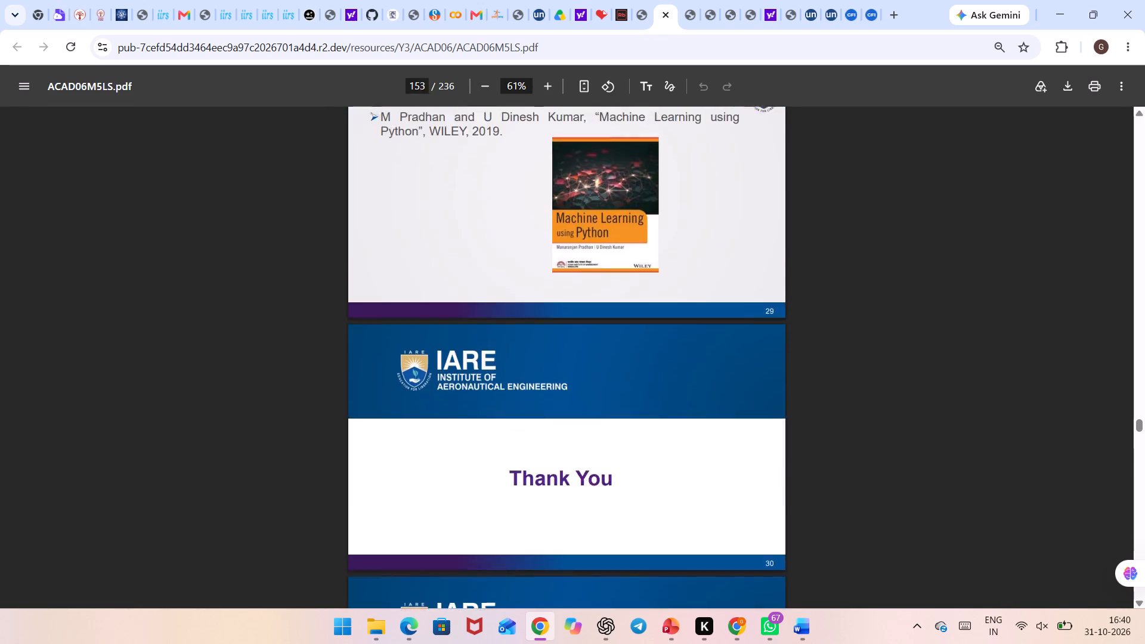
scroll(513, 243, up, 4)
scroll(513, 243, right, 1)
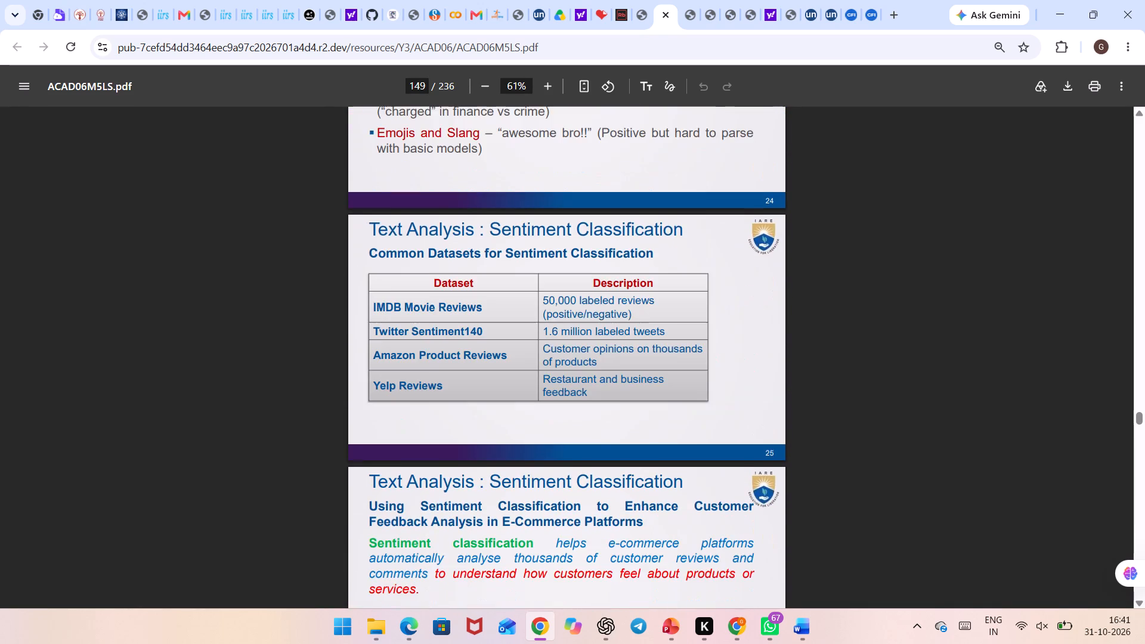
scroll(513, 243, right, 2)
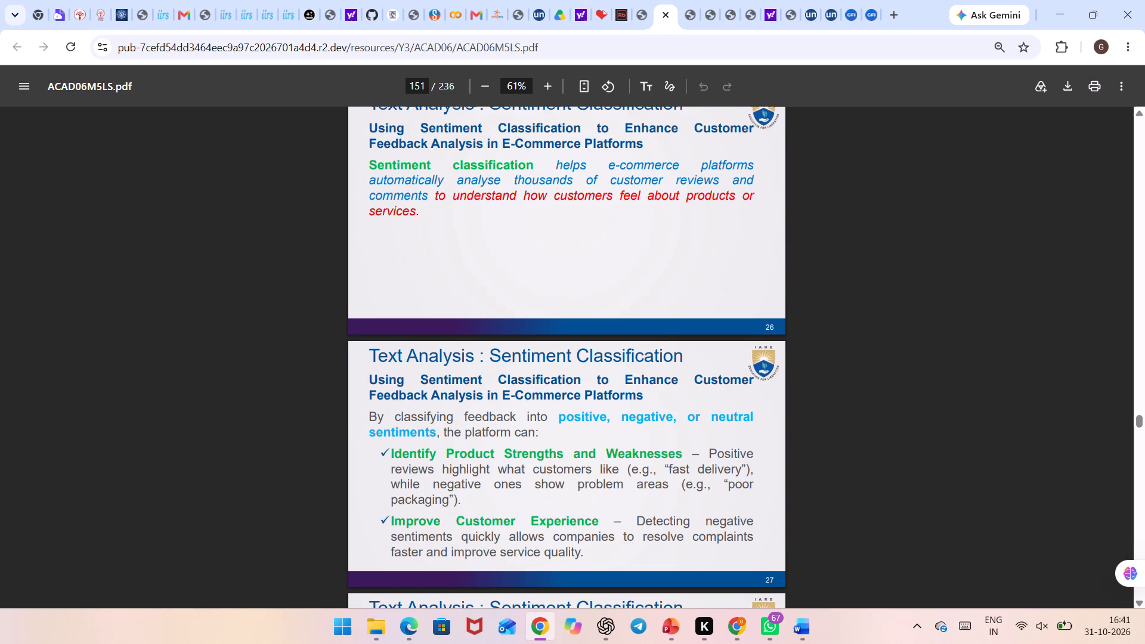
Snip the slide 26 heading on enhancing customer feedback analysis with its introductory paragraph and paste it after the Common Datasets image in Word.
key(Print)
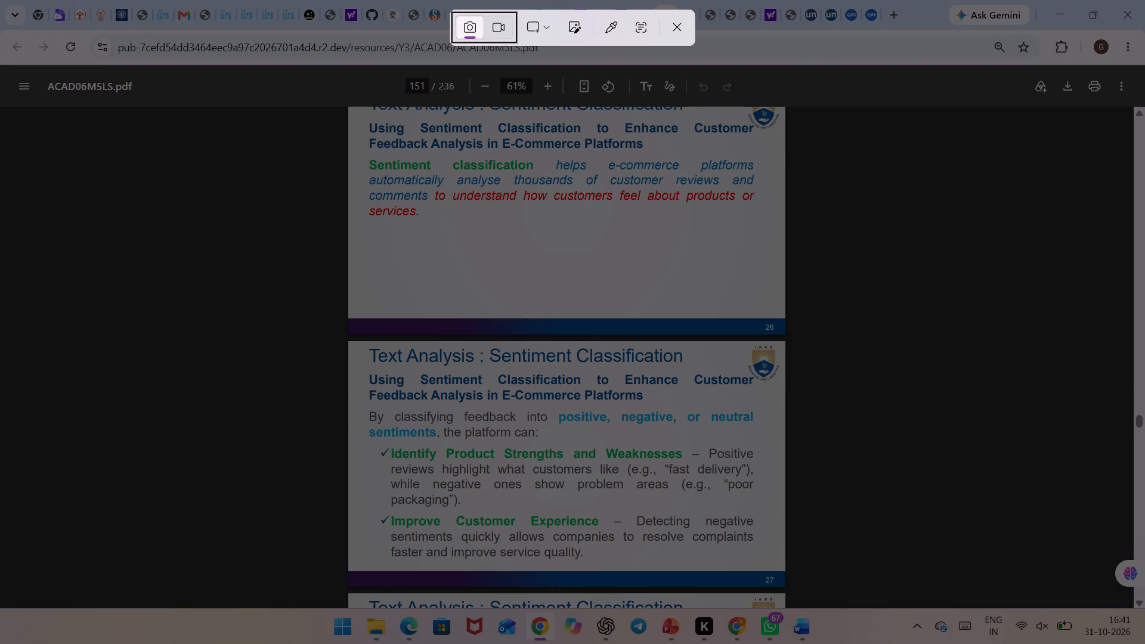
drag(366, 119, 759, 221)
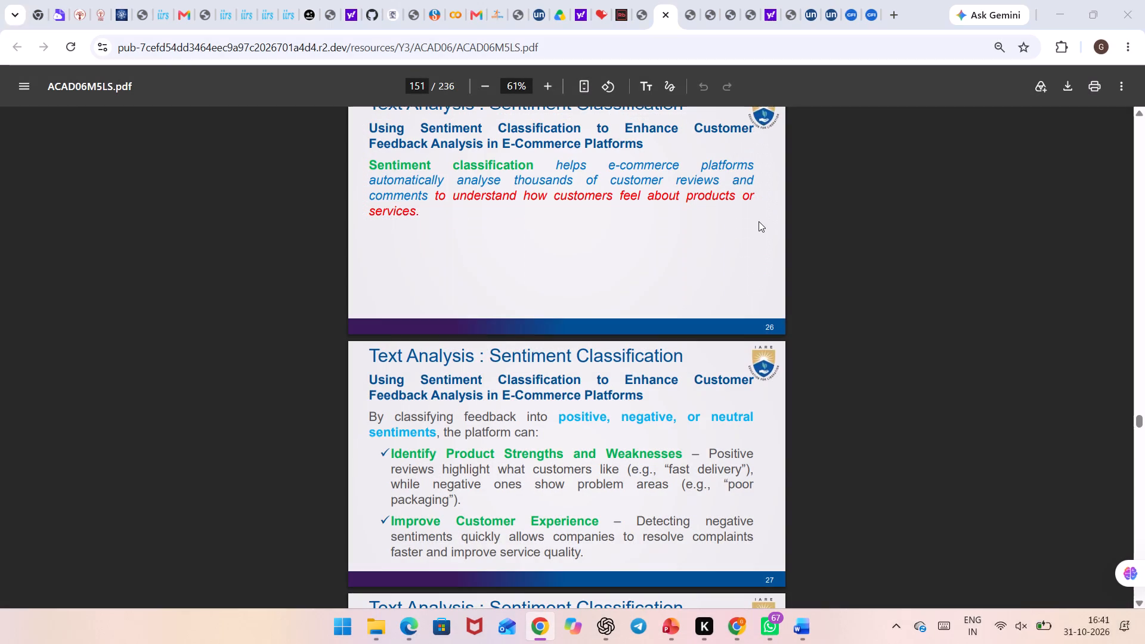
key(alt+Tab)
key(ctrl+v)
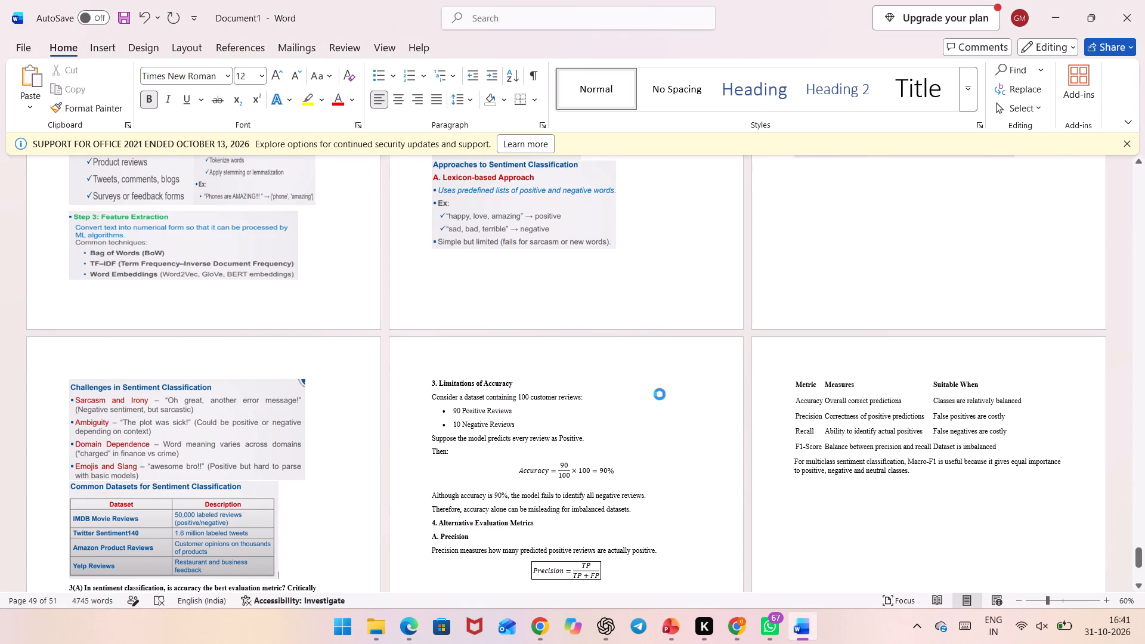
Snip the slide 27 body on classifying feedback, product strengths and customer experience, and paste it after the slide 26 image in Word.
key(alt+Tab)
scroll(660, 394, down, 1)
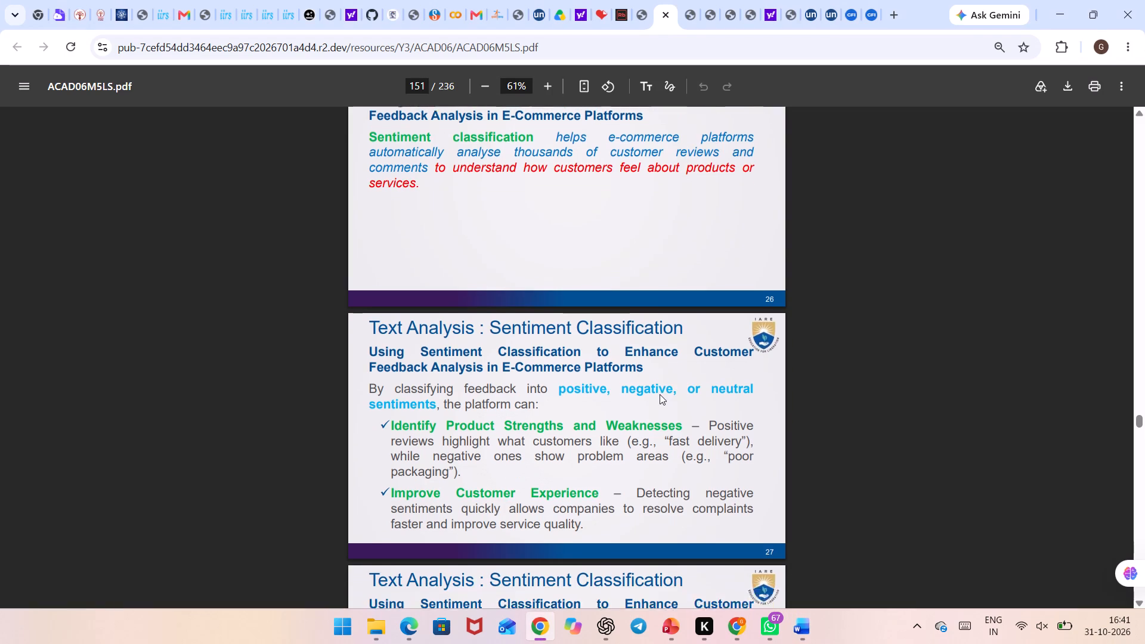
scroll(660, 394, down, 2)
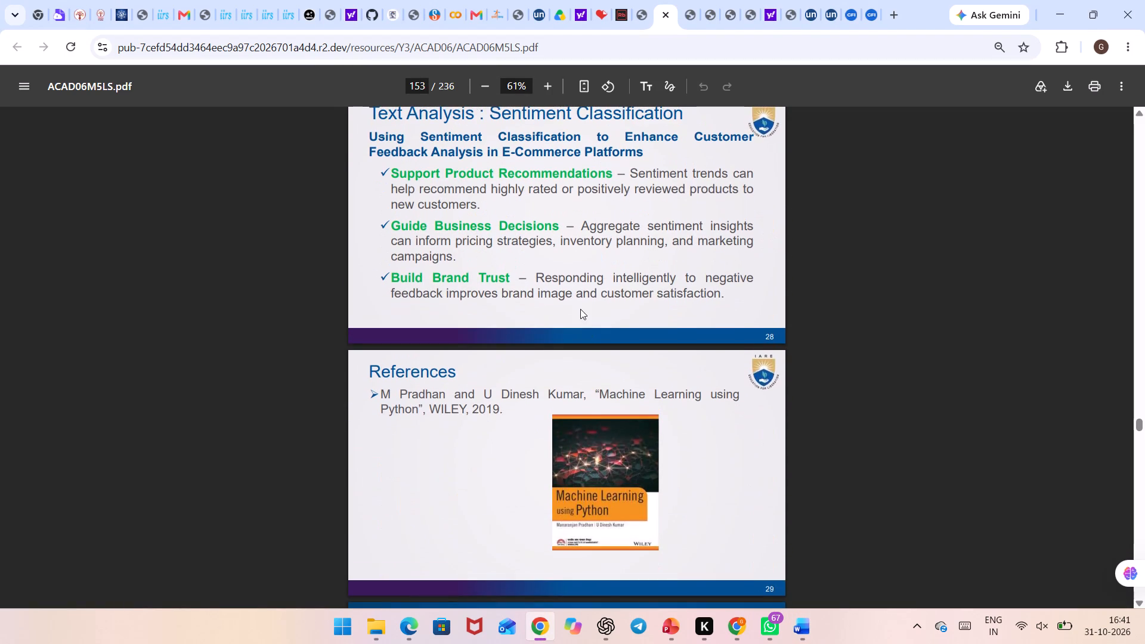
scroll(580, 309, up, 4)
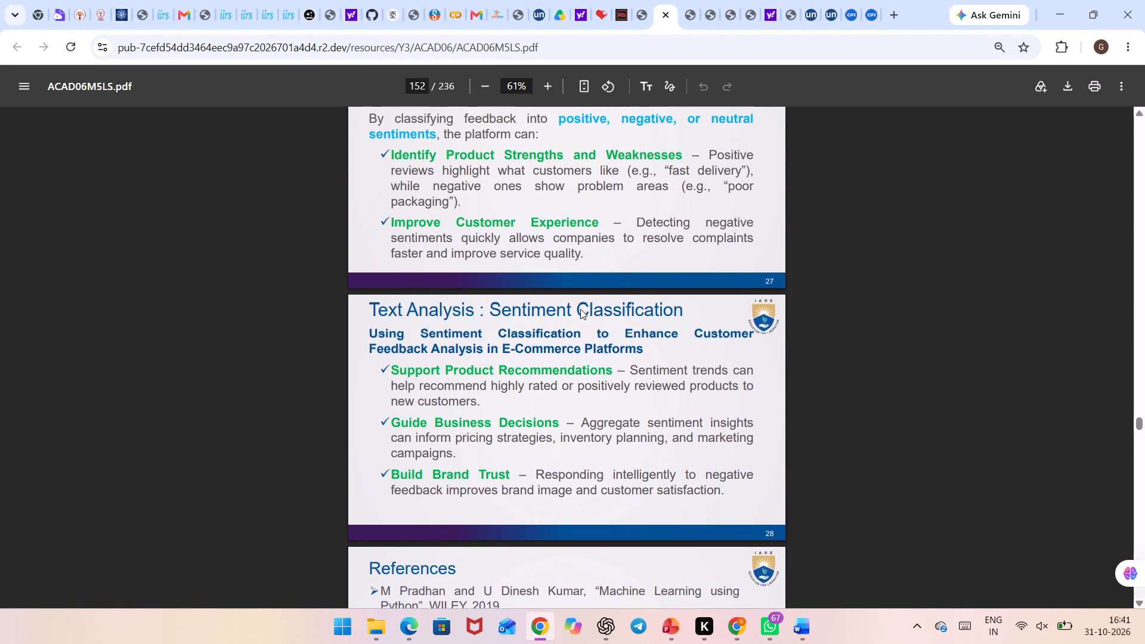
scroll(580, 309, up, 2)
key(Print)
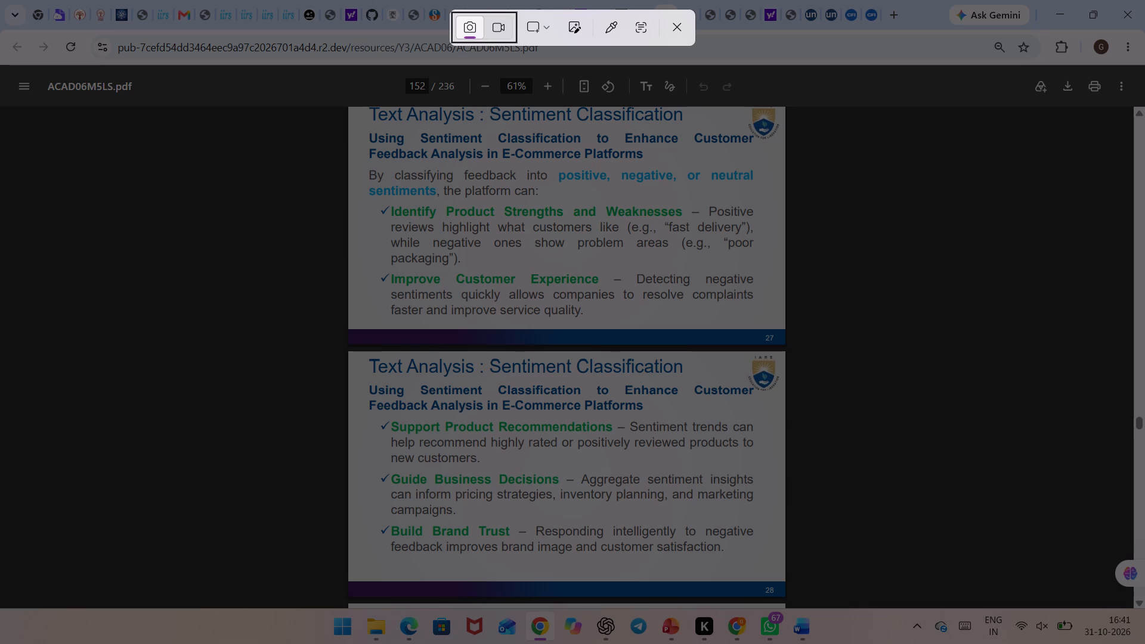
drag(368, 163, 757, 319)
key(alt+Tab)
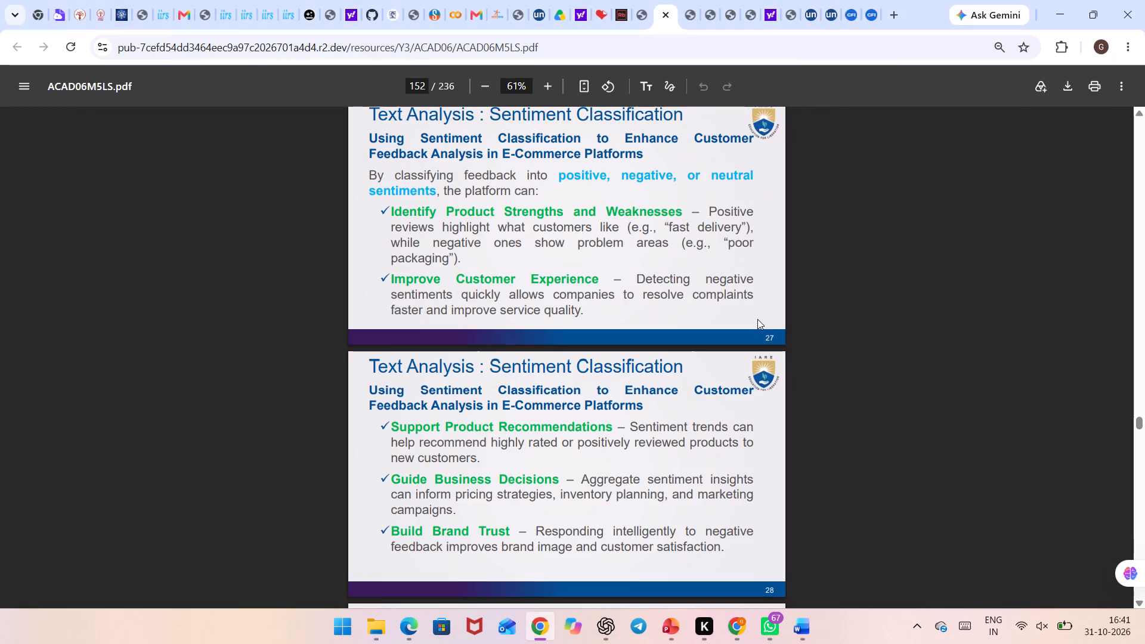
key(ctrl+v)
Snip slide 28's three points on product recommendations, business decisions and brand trust, and paste them below the slide 27 image in Word.
key(alt+Tab)
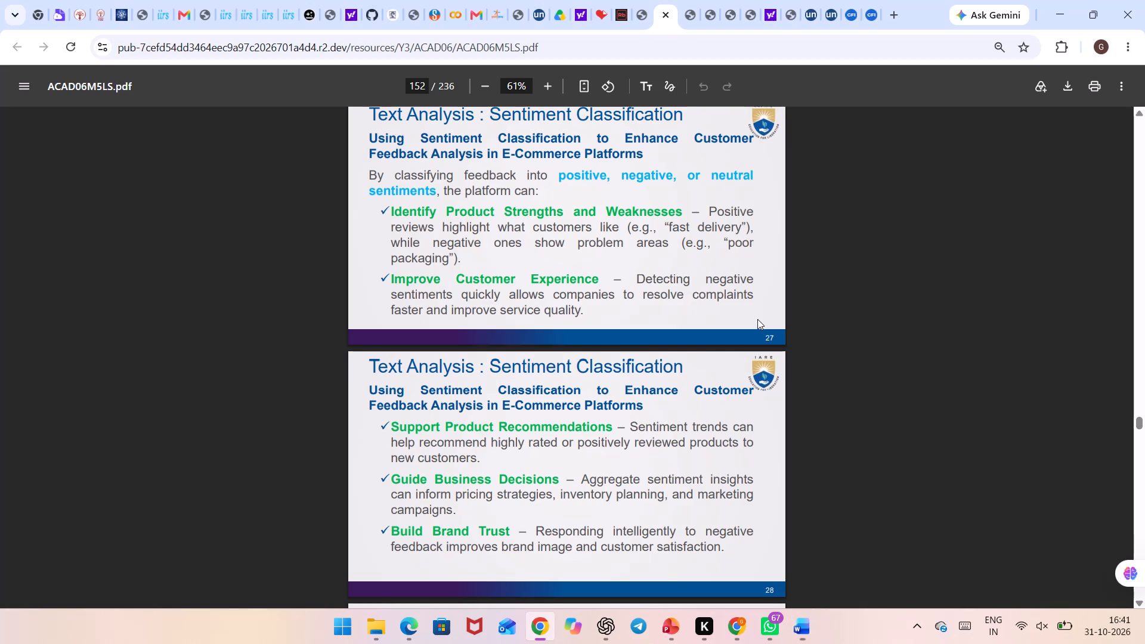
key(Print)
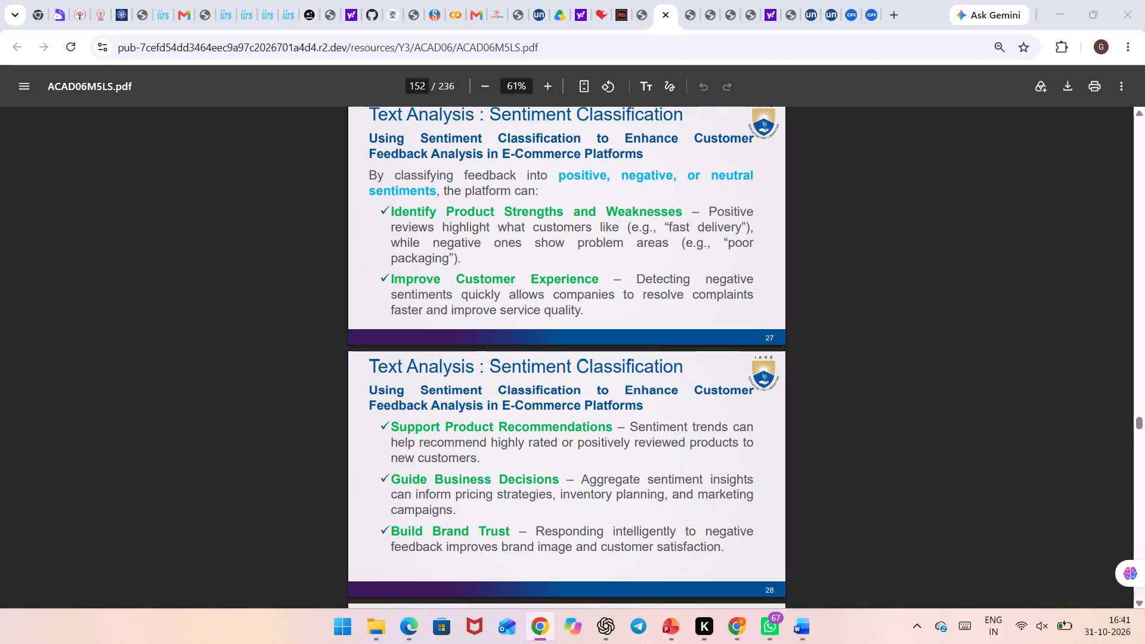
drag(377, 417, 767, 566)
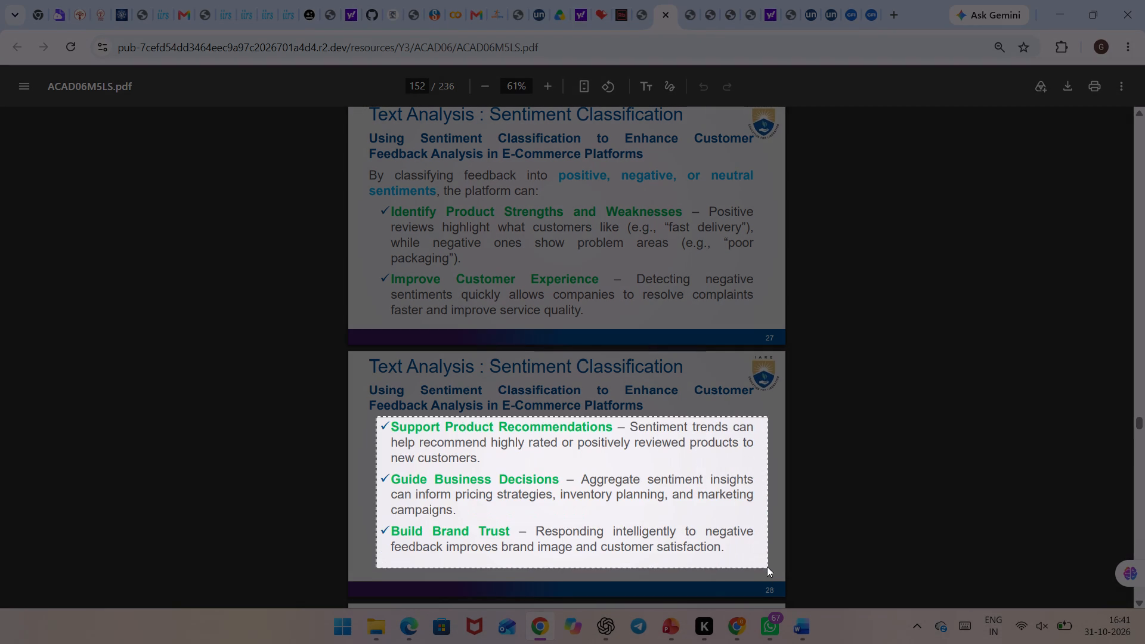
drag(767, 566, 764, 558)
key(alt+Tab)
key(ctrl+v)
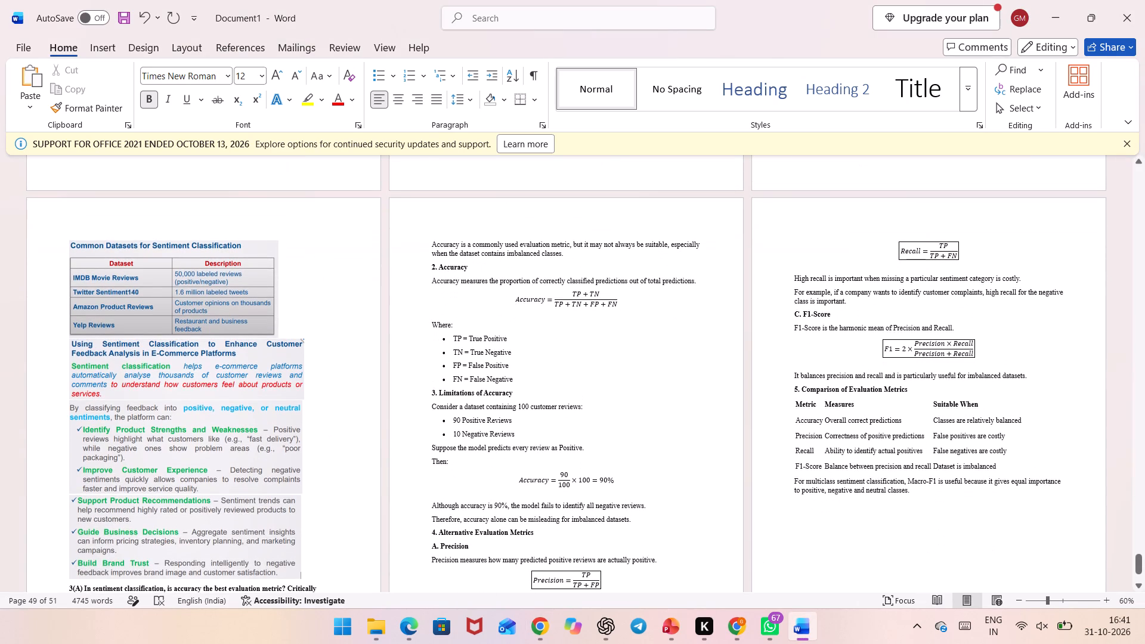
Look through the lecture slides after slide 28 for further sentiment classification material.
key(alt+Tab)
scroll(555, 419, down, 3)
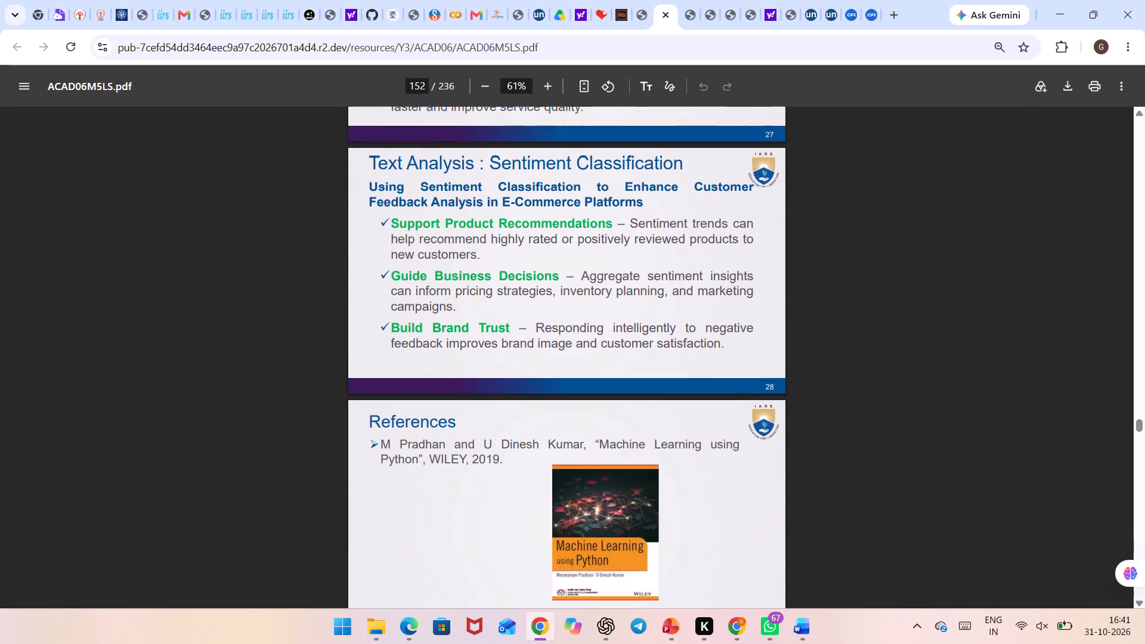
scroll(555, 419, down, 3)
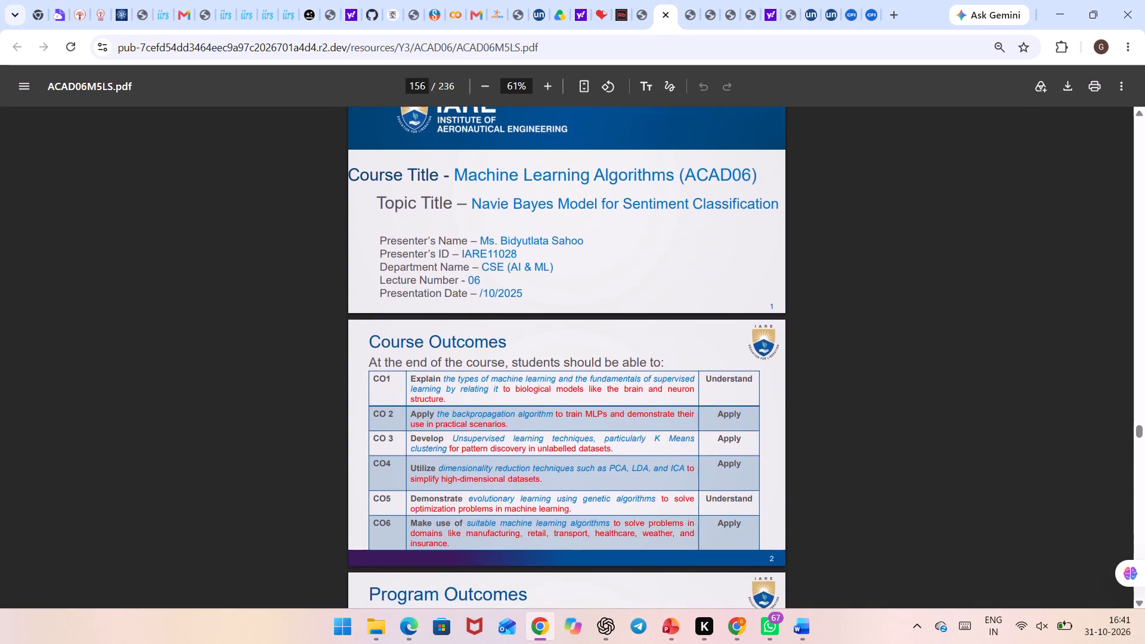
scroll(555, 419, down, 3)
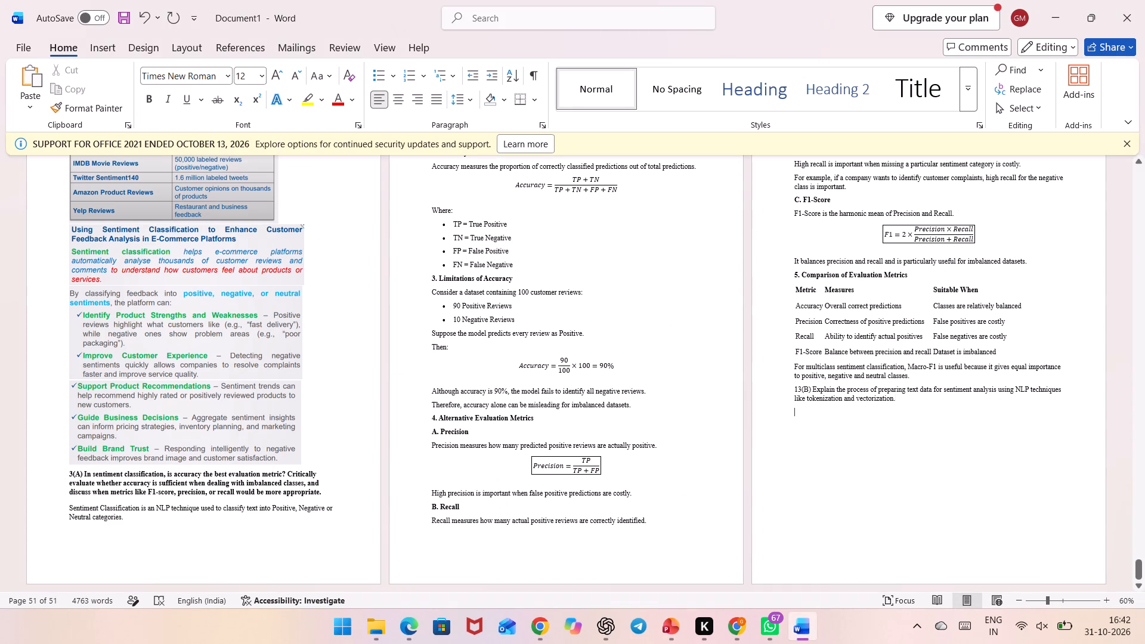
key(ctrl+v)
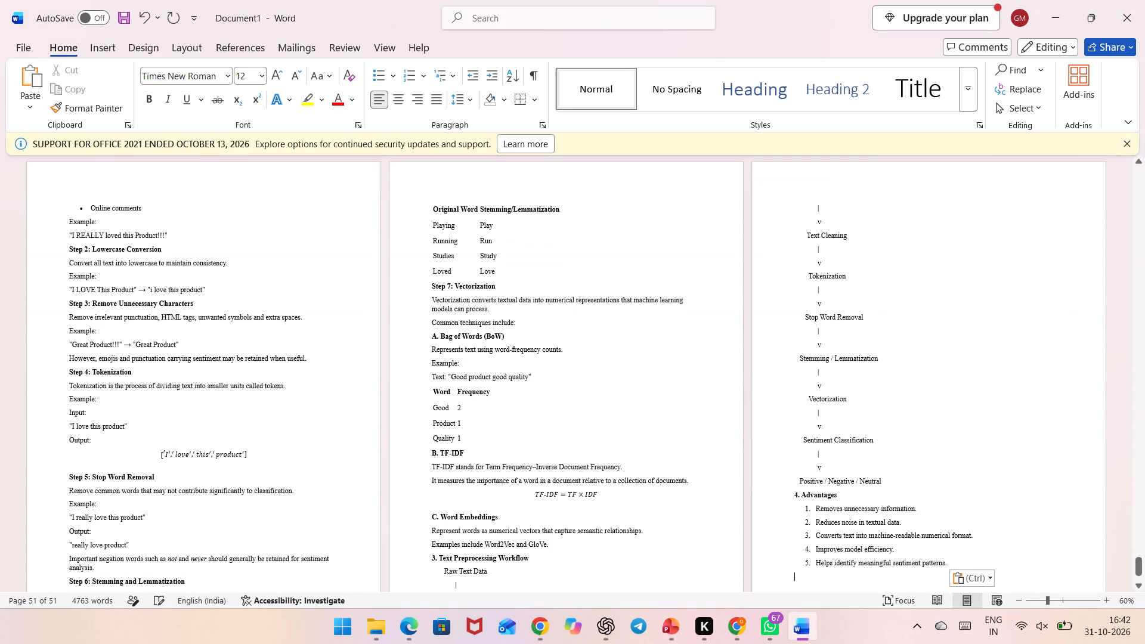
Make the 13(B) question about preparing text data for sentiment analysis bold.
scroll(819, 287, up, 3)
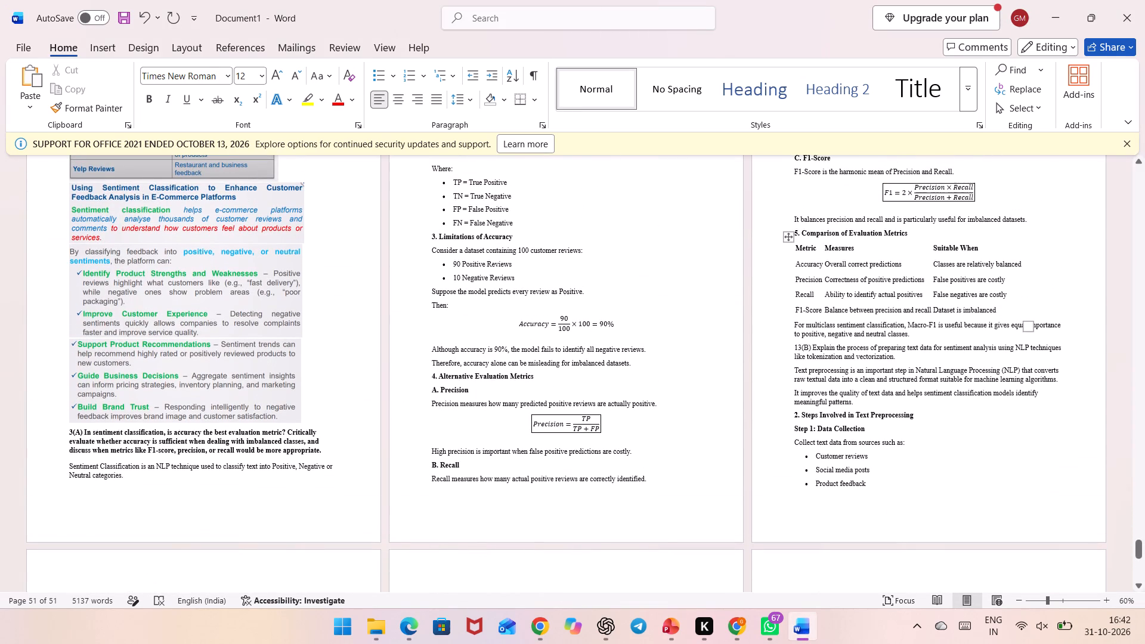
drag(900, 360, 784, 345)
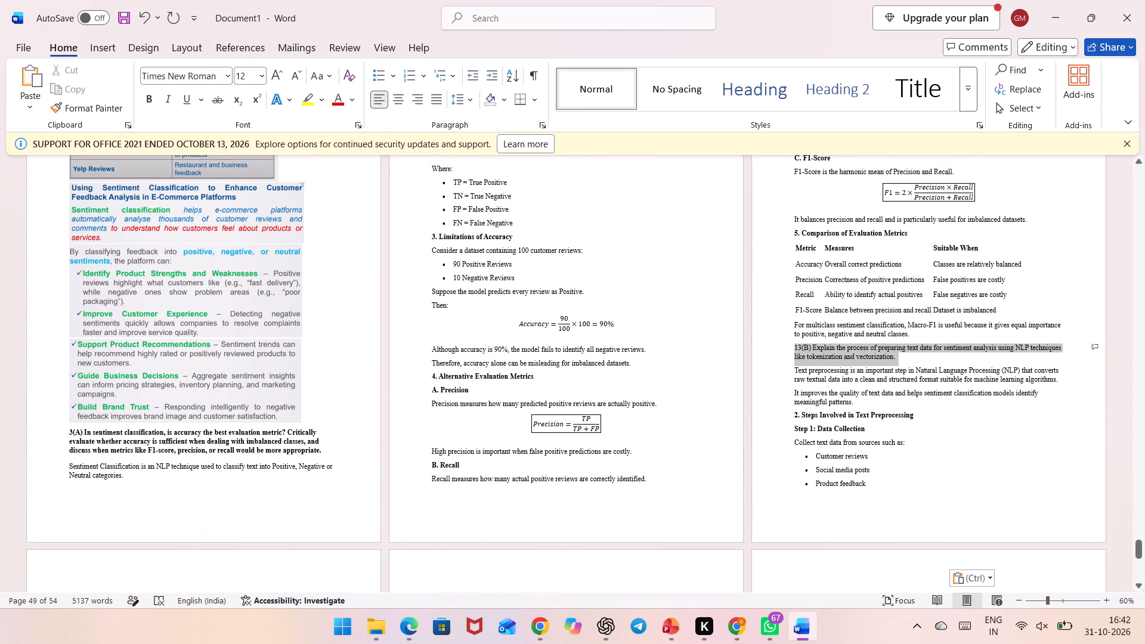
drag(784, 345, 784, 344)
click(796, 317)
Delete the "4. Advantages" heading and its five numbered points from the end of the 13(B) answer.
scroll(939, 505, down, 2)
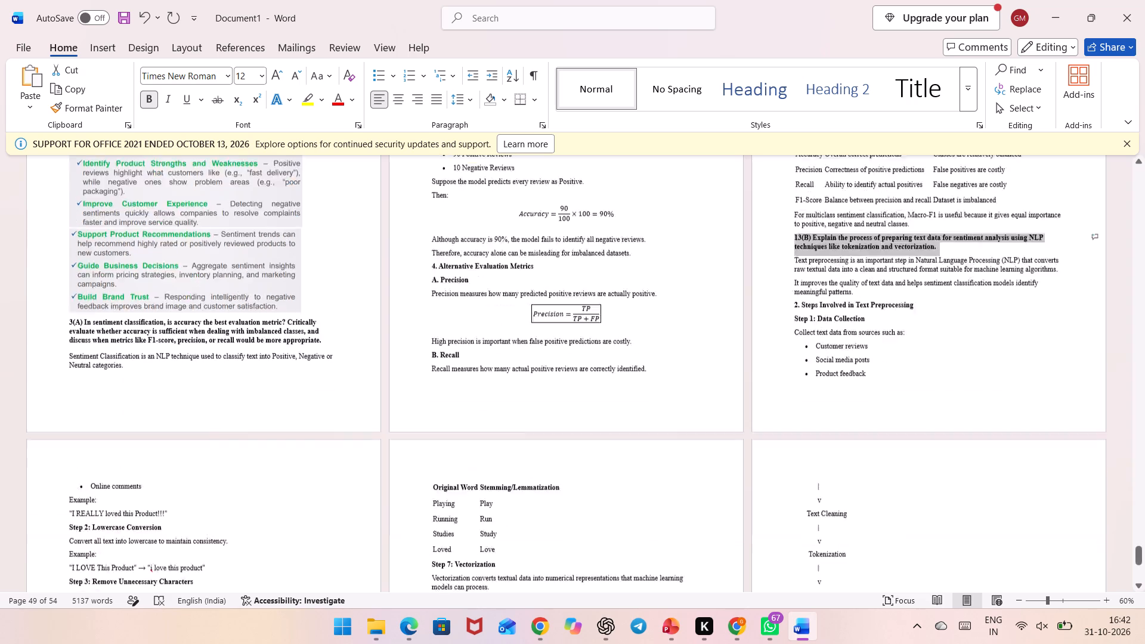
scroll(684, 459, down, 3)
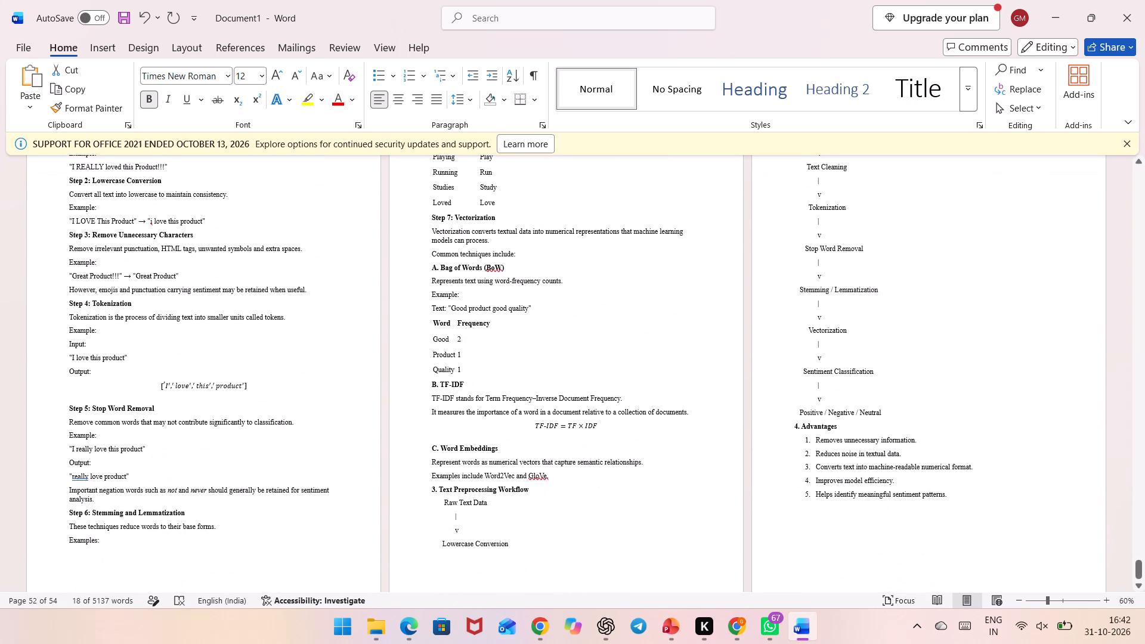
drag(969, 495, 791, 430)
key(BackSpace)
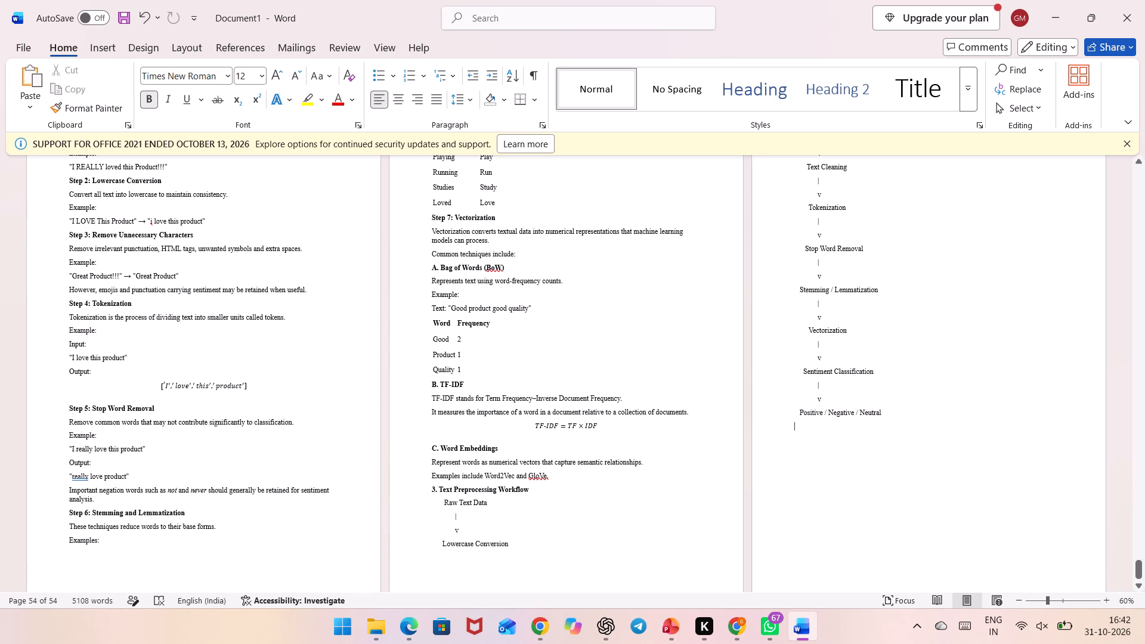
In answer 11(B), make the Sentiment Classification definition image shorter and stretch it wider across the page.
scroll(214, 463, up, 2)
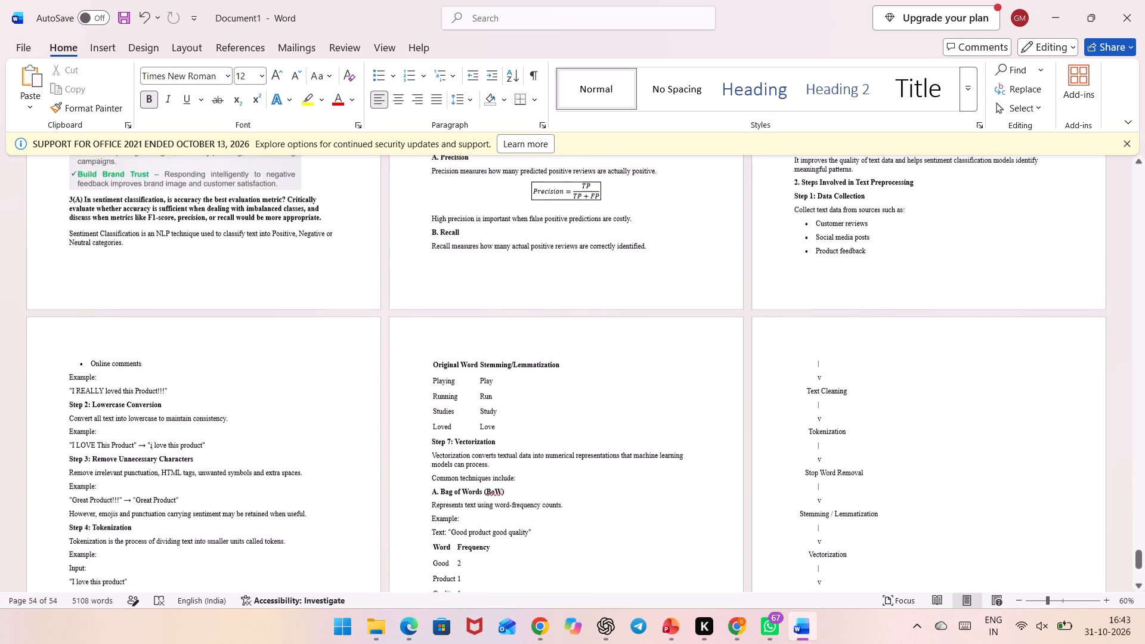
scroll(214, 463, up, 1)
scroll(247, 305, up, 2)
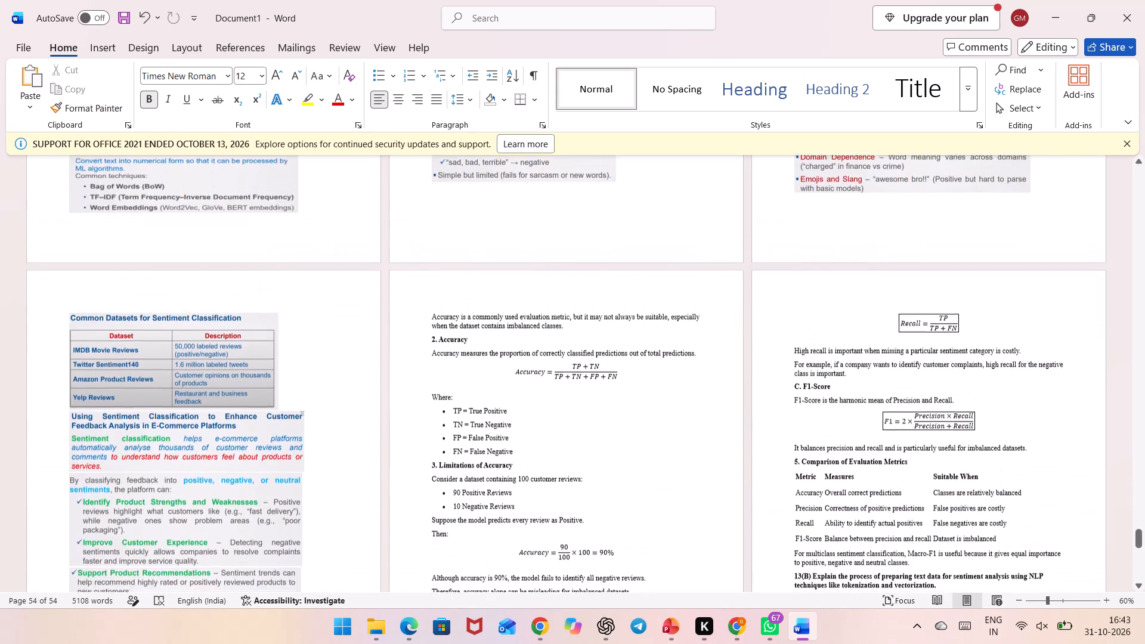
scroll(432, 306, up, 5)
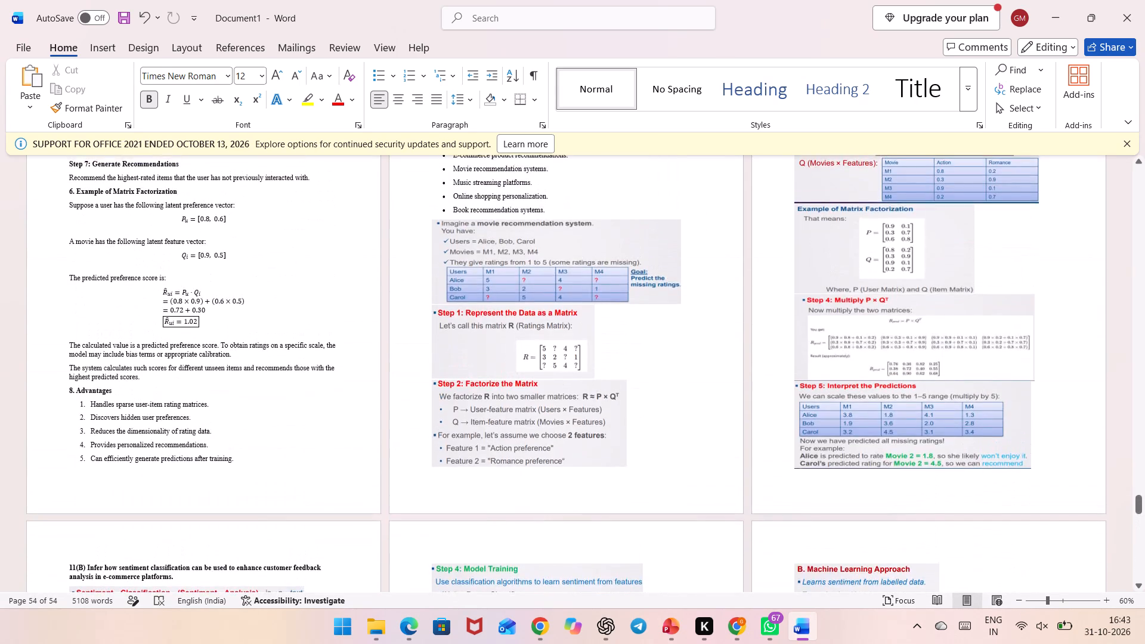
scroll(432, 306, down, 3)
click(207, 264)
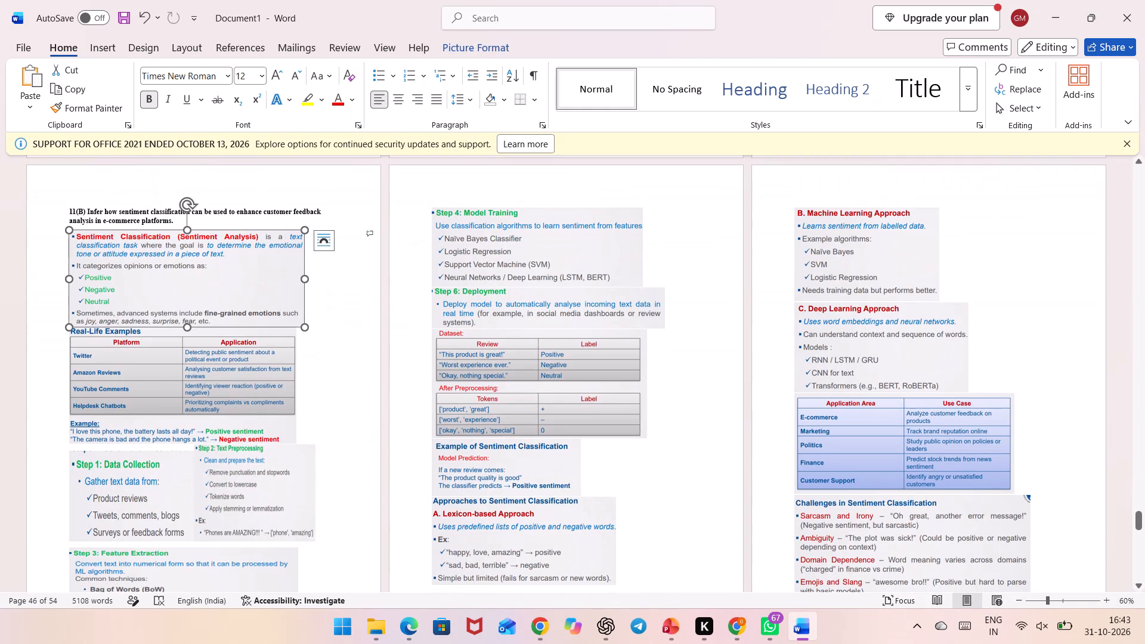
drag(190, 324, 206, 309)
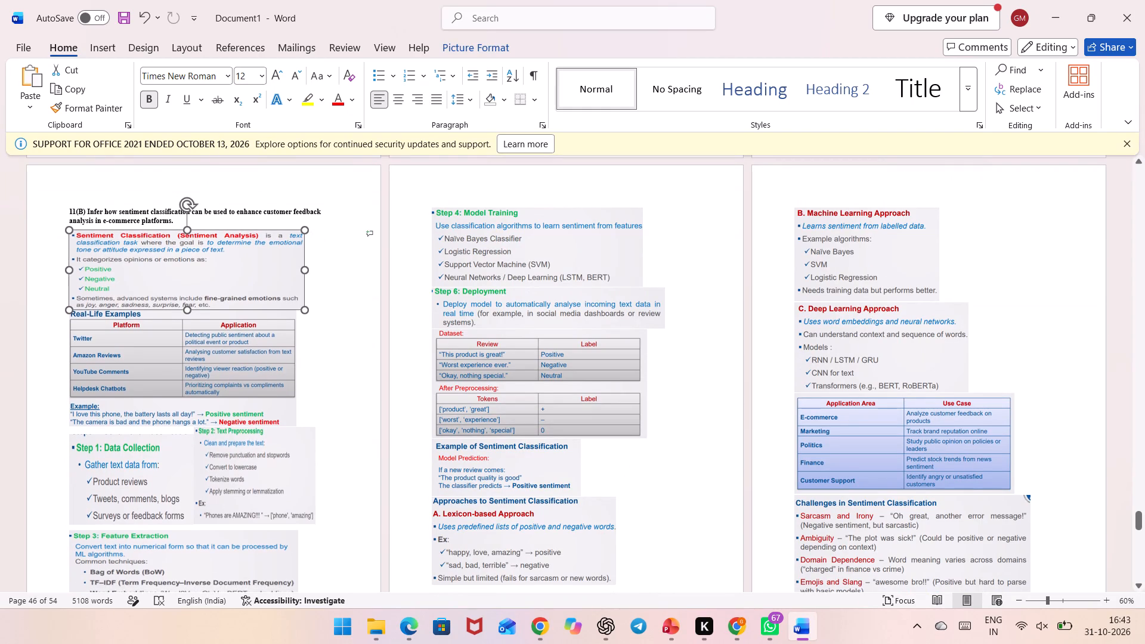
drag(308, 270, 341, 275)
Reduce the height of the Real-Life Examples image in answer 11(B) and widen it to about the page's text width.
click(201, 369)
drag(180, 426, 205, 404)
click(296, 352)
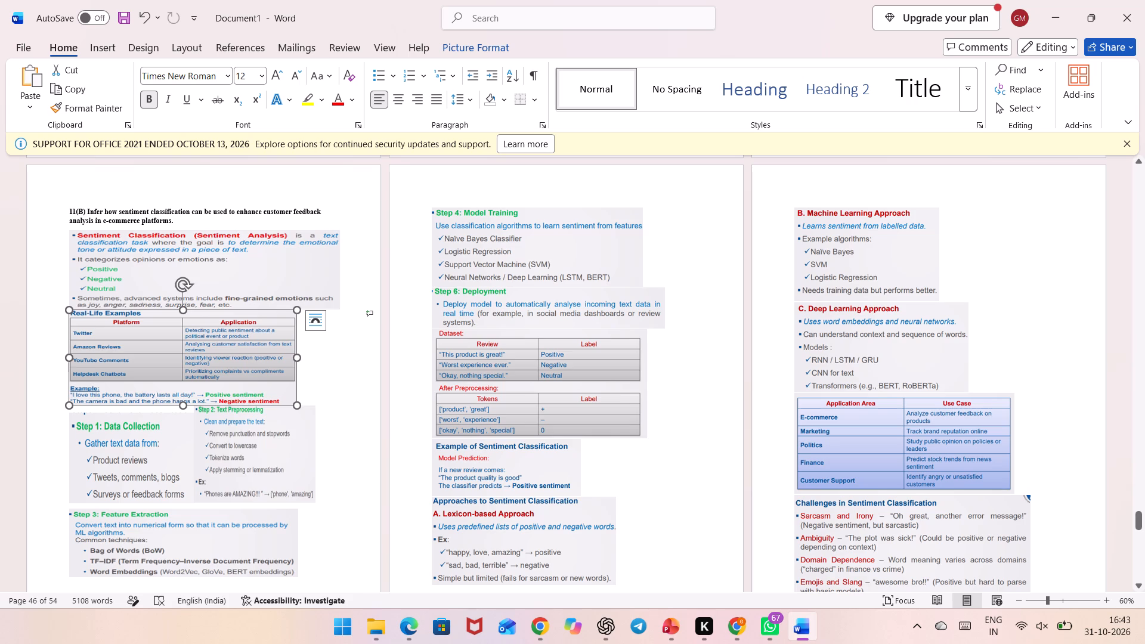
drag(298, 355, 346, 355)
Reduce the height of the "Step 1: Data Collection" image in answer 11(B).
scroll(231, 457, down, 1)
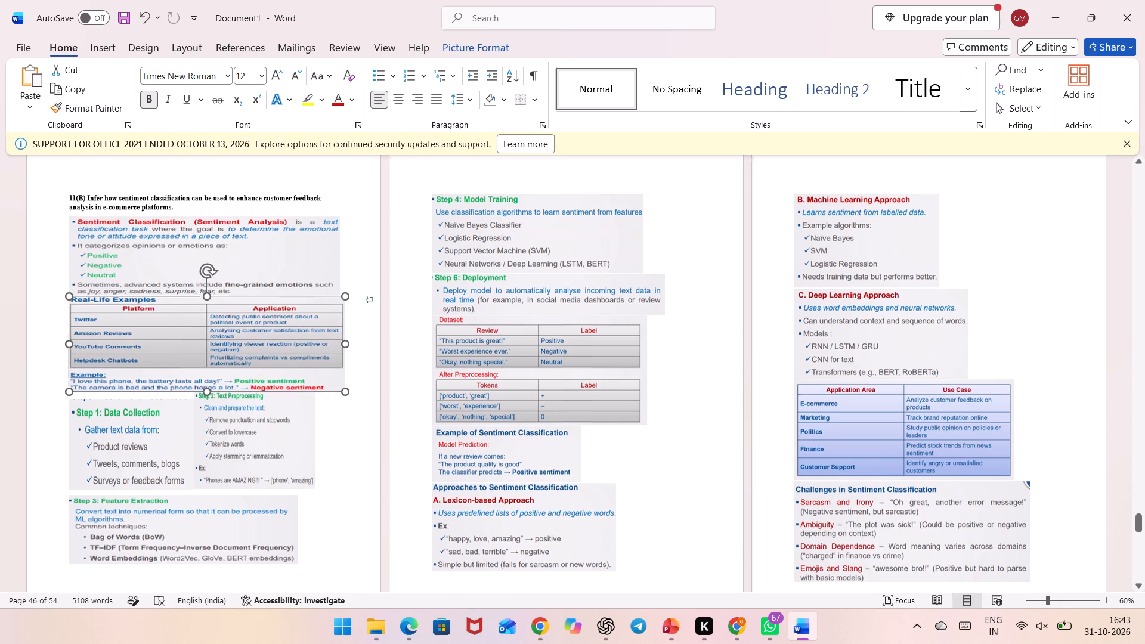
scroll(231, 457, down, 1)
click(212, 377)
click(168, 389)
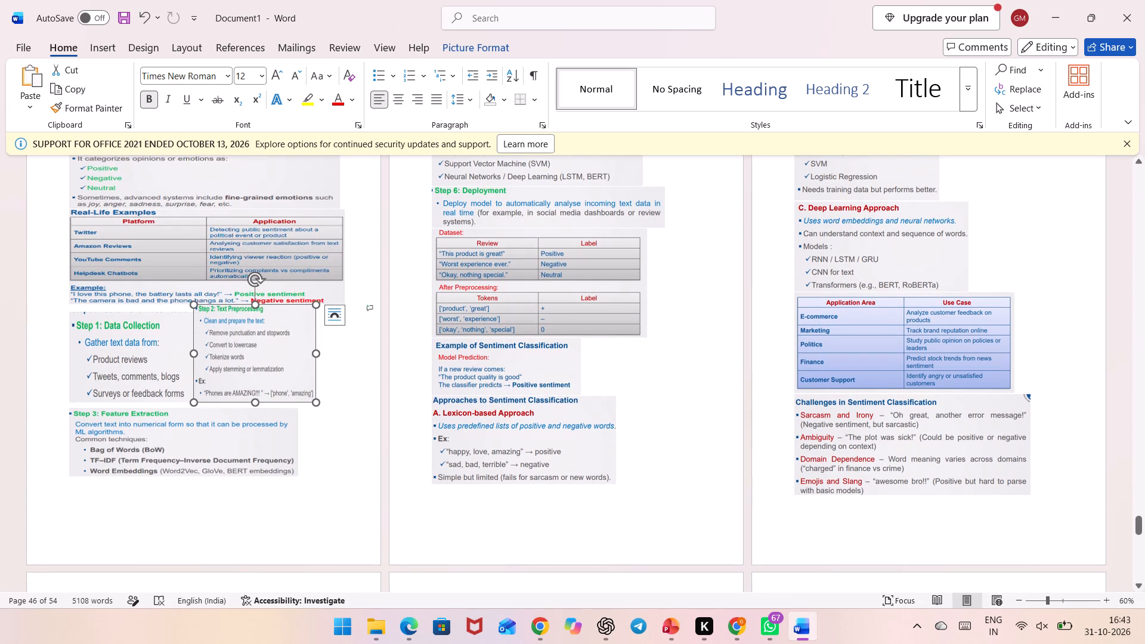
drag(132, 401, 147, 386)
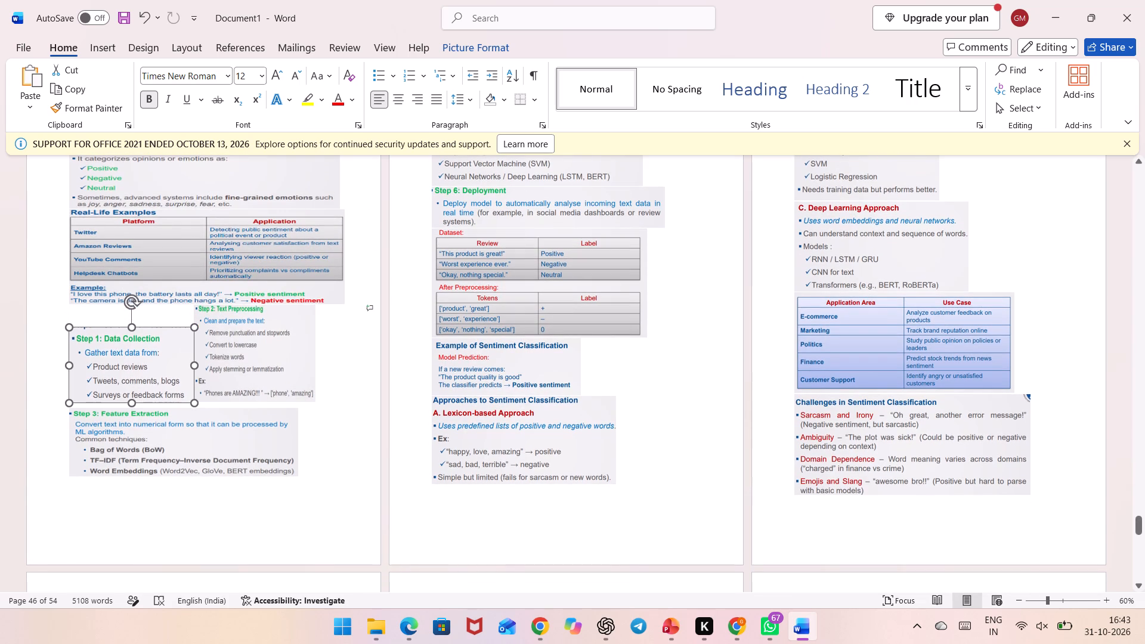
drag(147, 386, 149, 383)
Make the "Step 2: Text Preprocessing" image shorter and slightly wider, lining it up with the images above.
click(243, 364)
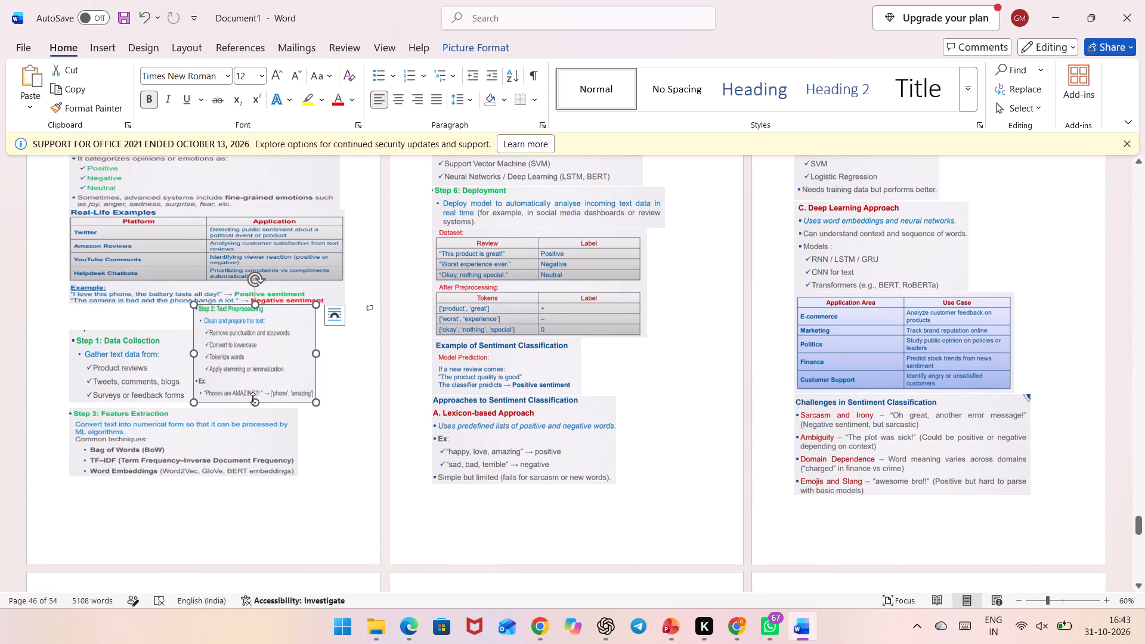
drag(254, 400, 266, 386)
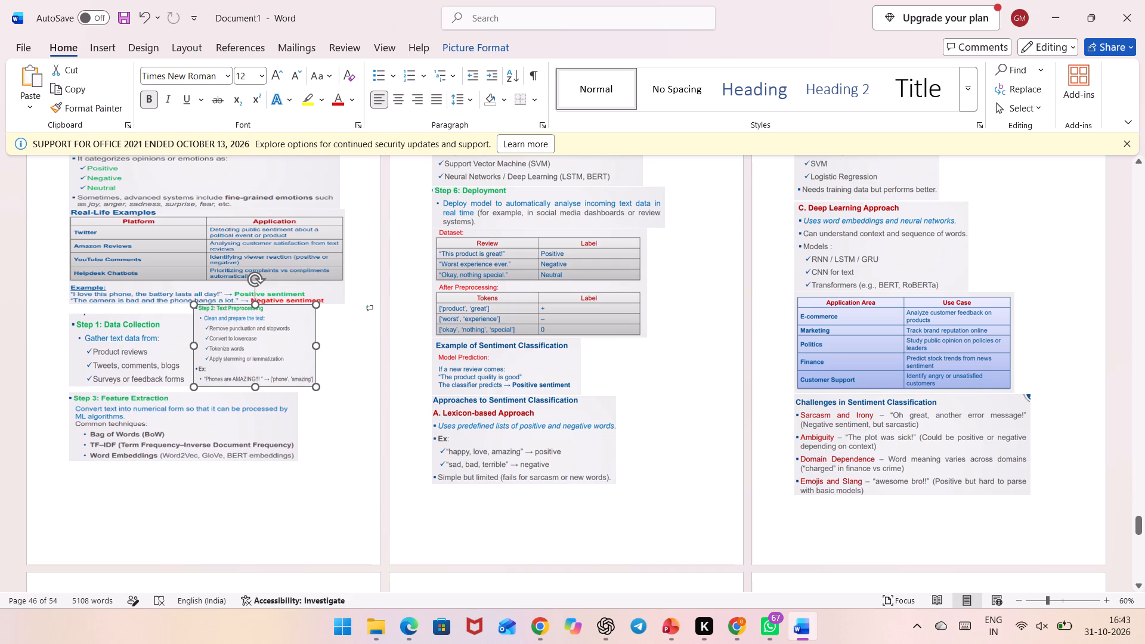
drag(266, 386, 266, 386)
drag(315, 349, 340, 349)
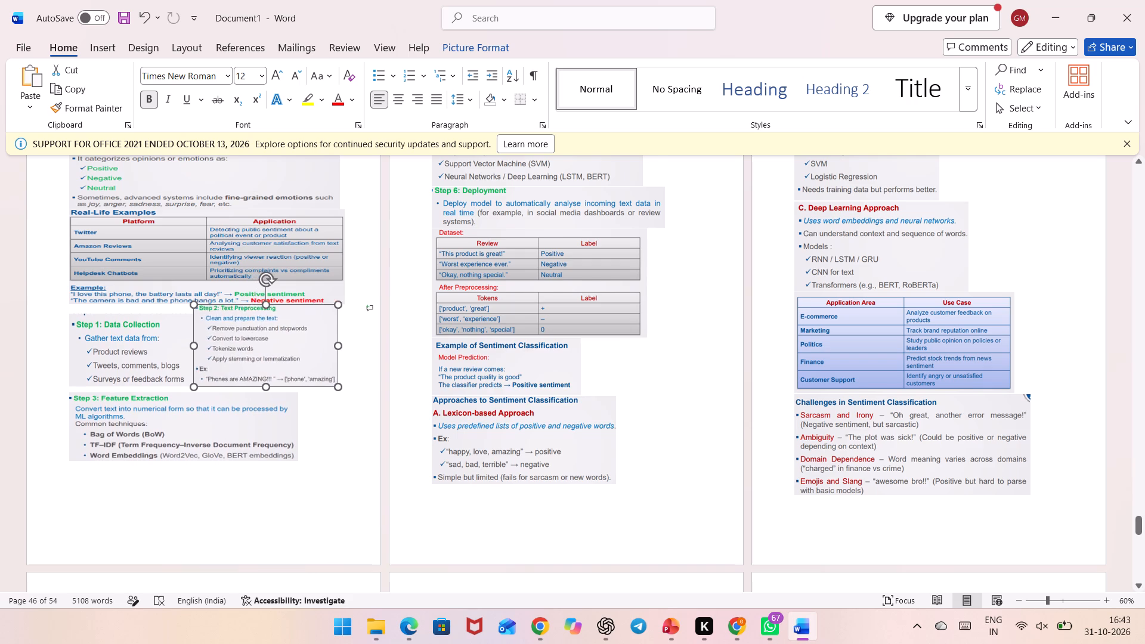
drag(340, 349, 335, 349)
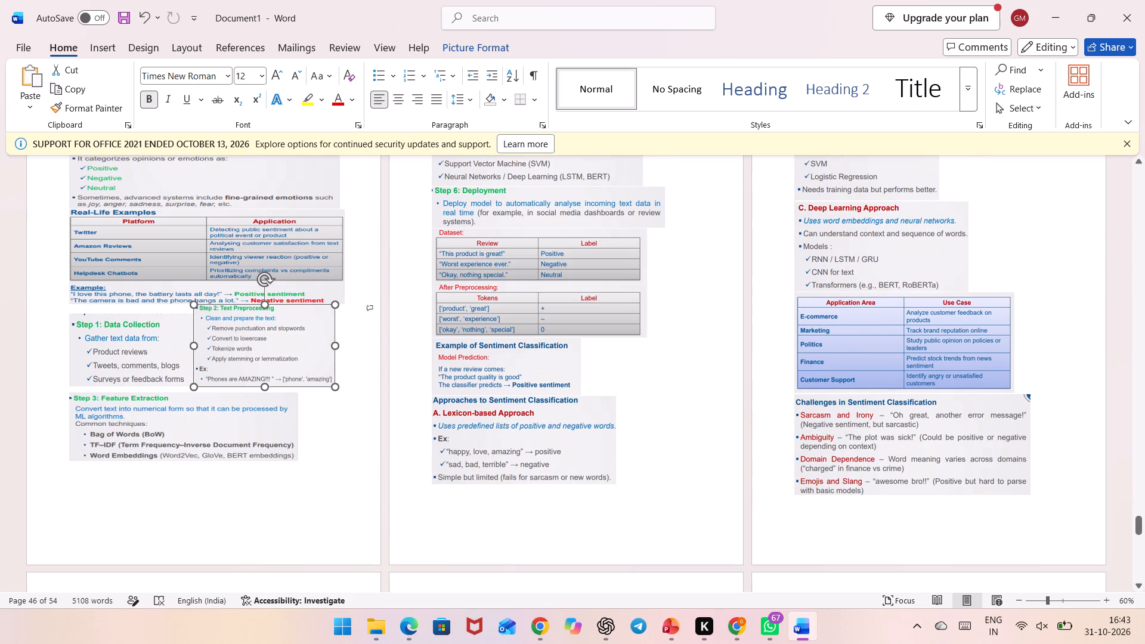
Widen the "Step 3: Feature Extraction" image to match the images above it and reduce its height slightly.
click(213, 447)
drag(302, 428, 323, 428)
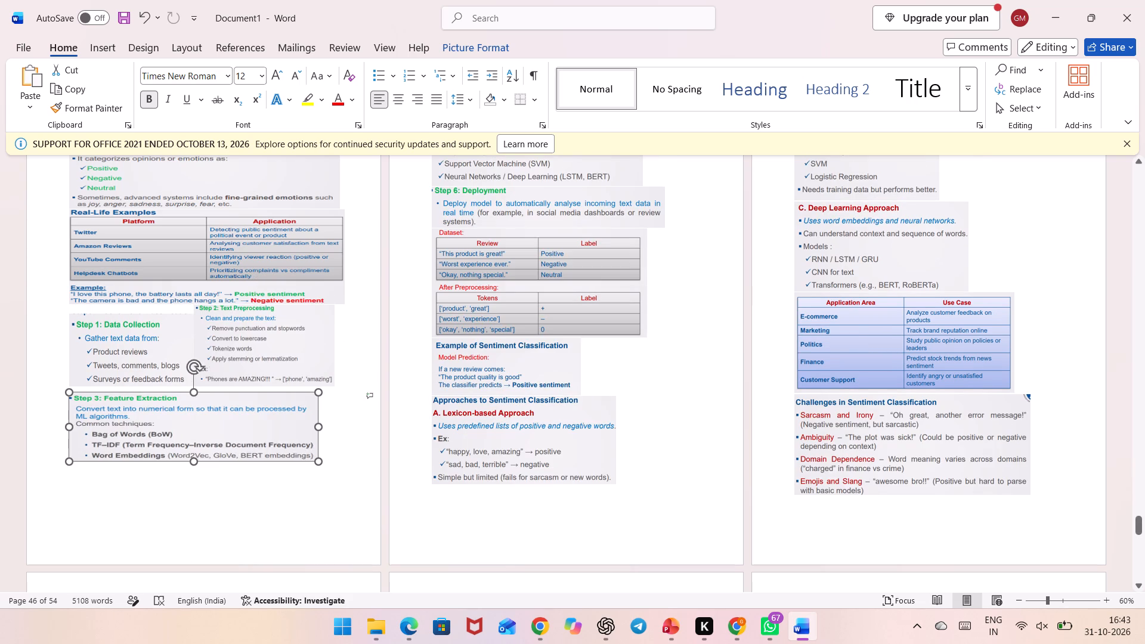
drag(323, 428, 337, 430)
drag(203, 460, 218, 451)
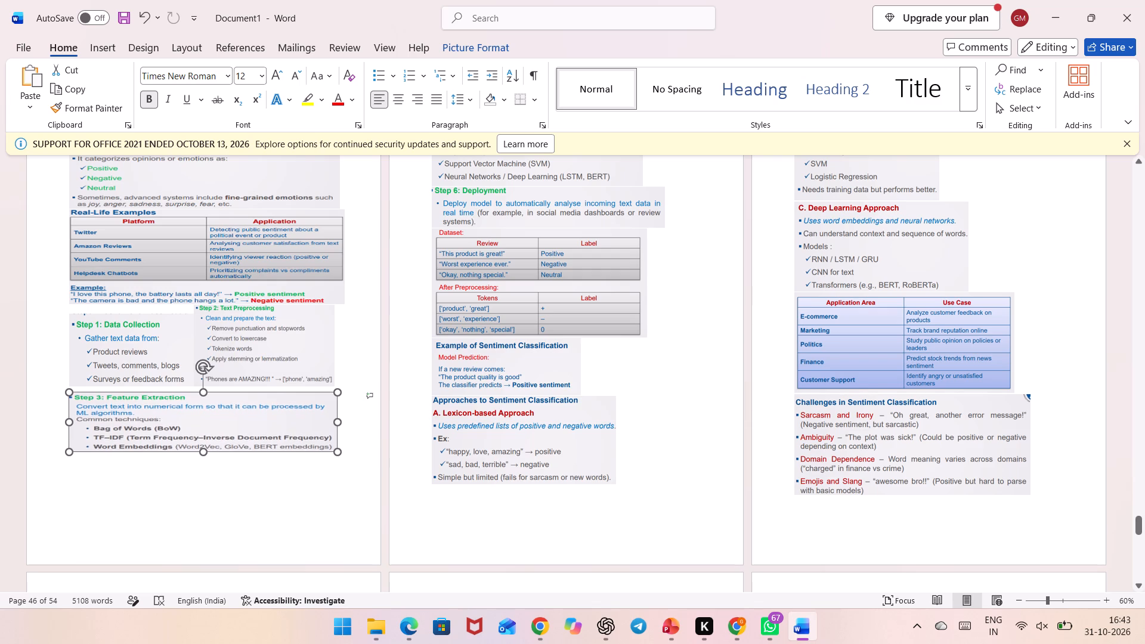
Reduce the height of the "Step 4: Model Training" image so it fits beneath the "Step 3: Feature Extraction" image on the same page.
drag(218, 451, 221, 451)
scroll(454, 333, up, 2)
click(531, 280)
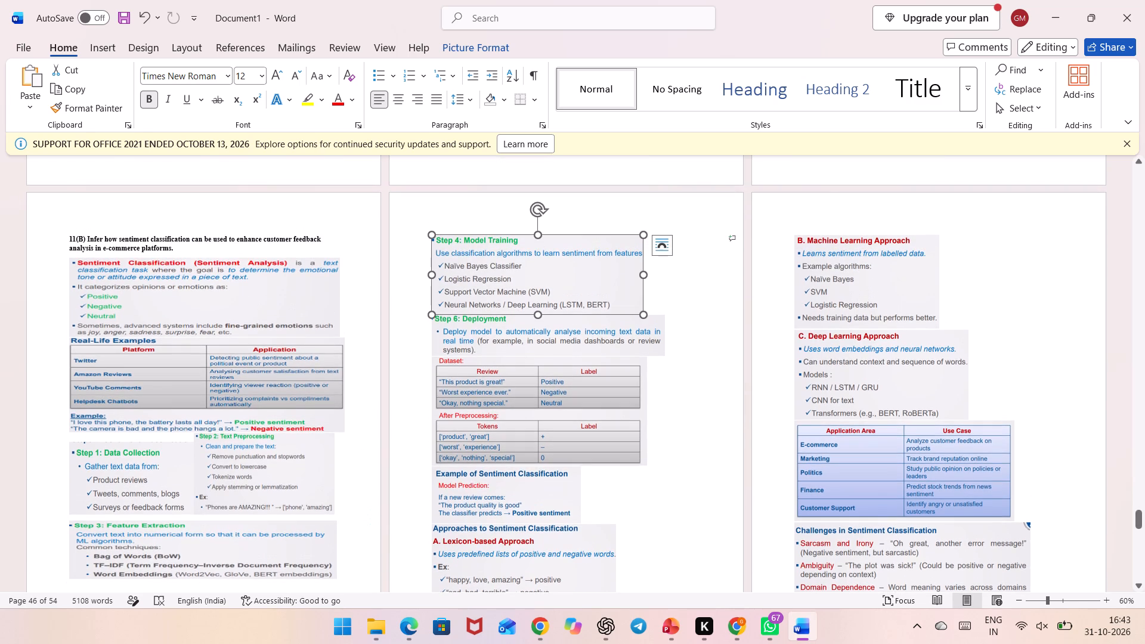
click(533, 315)
drag(539, 315, 541, 312)
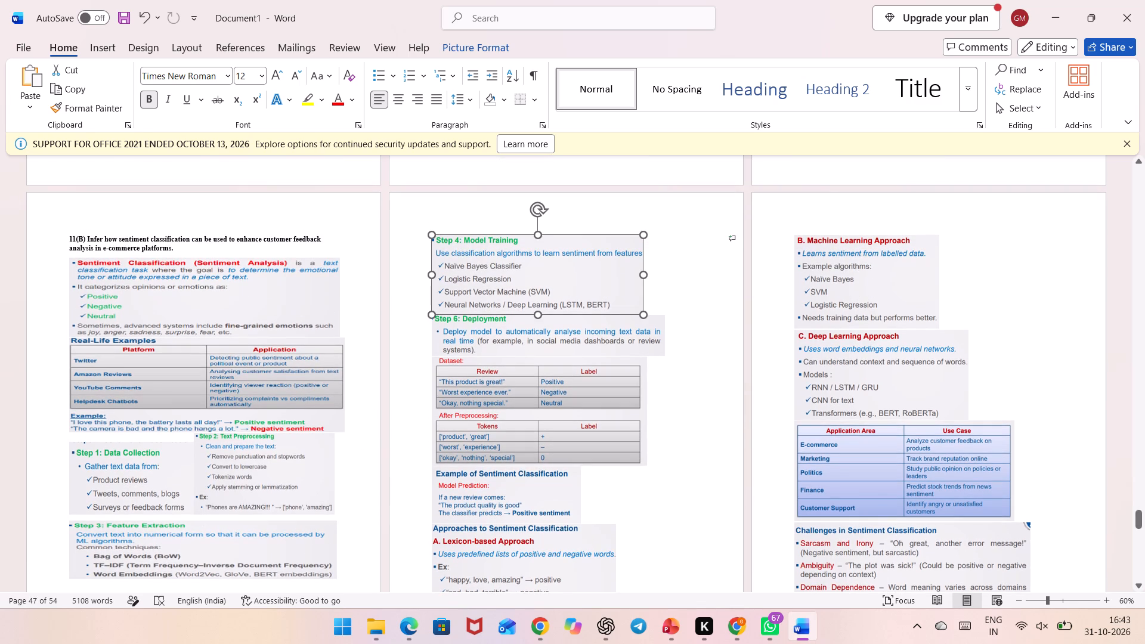
drag(541, 312, 558, 301)
click(542, 301)
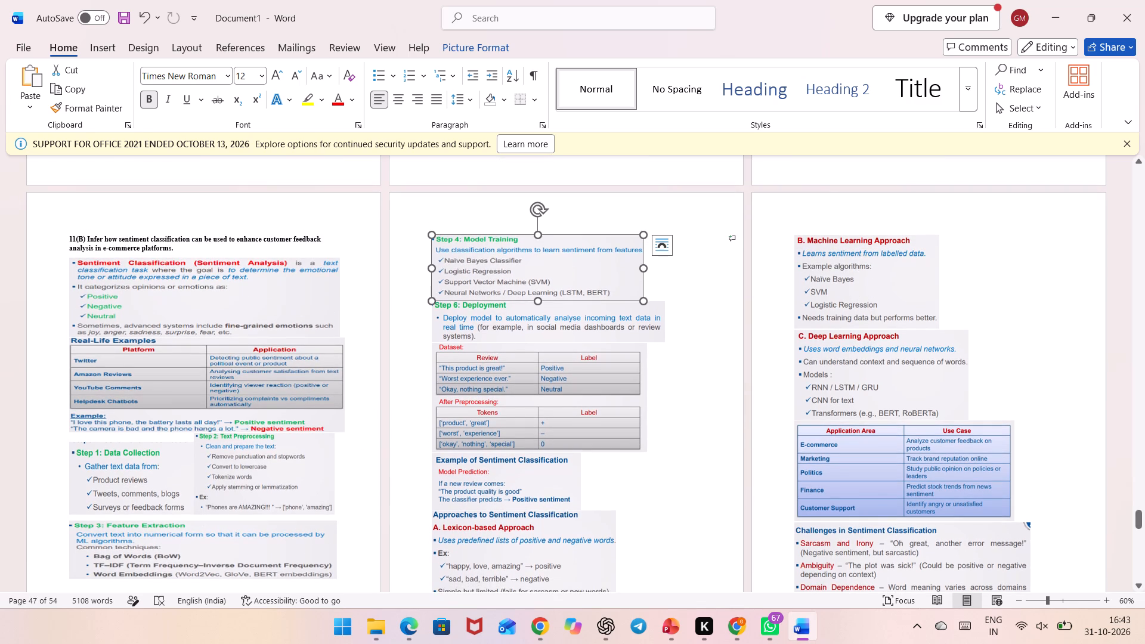
drag(538, 296, 539, 289)
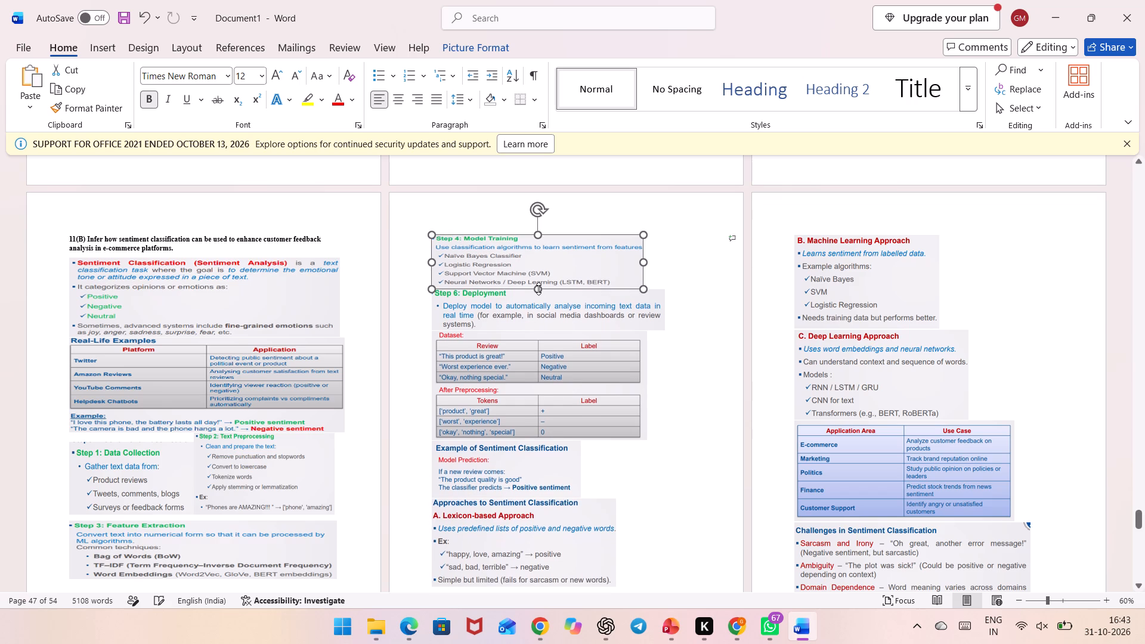
click(687, 272)
key(Return)
scroll(532, 308, down, 1)
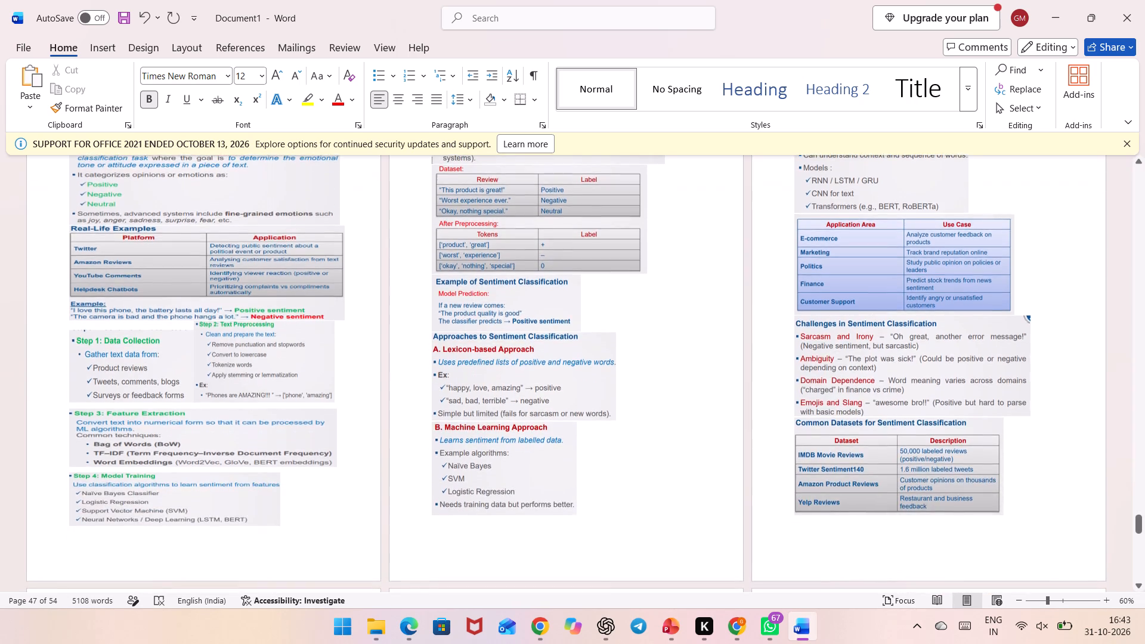
Widen the image with the Dataset and After Preprocessing tables to slightly beyond the width of the Step 6 image above it.
scroll(532, 308, up, 2)
click(546, 271)
click(559, 329)
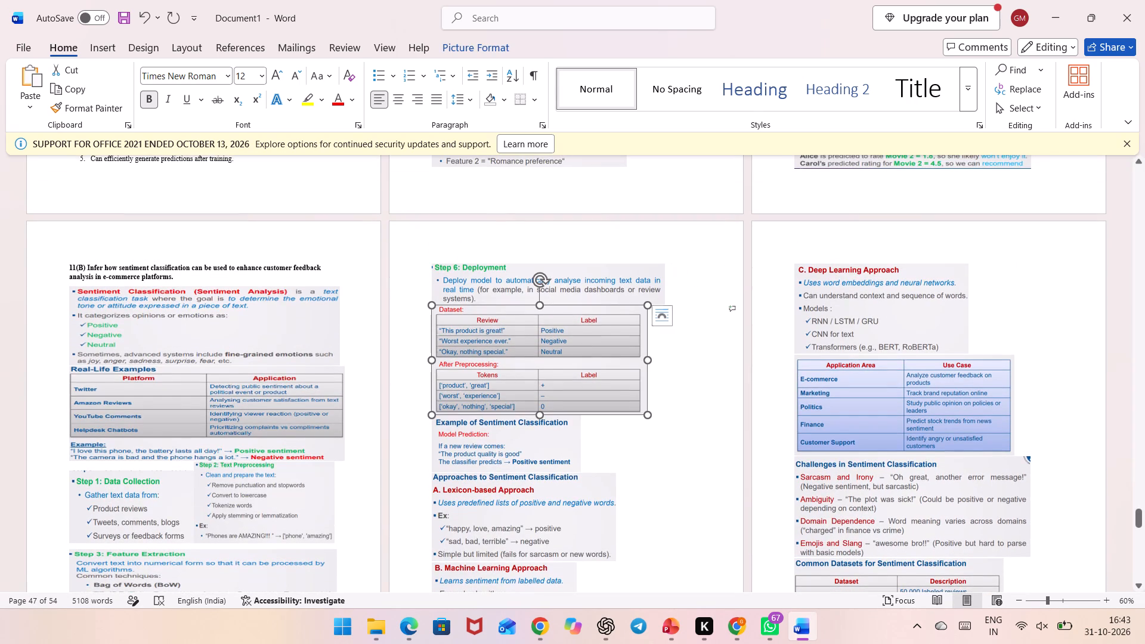
drag(648, 361, 617, 367)
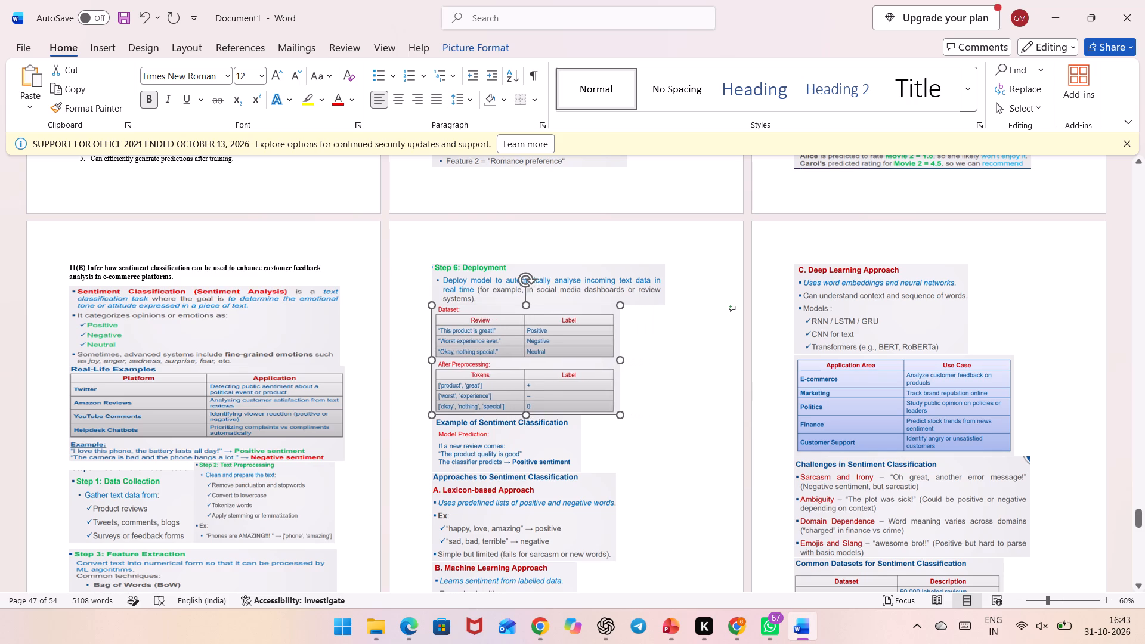
drag(617, 367, 683, 364)
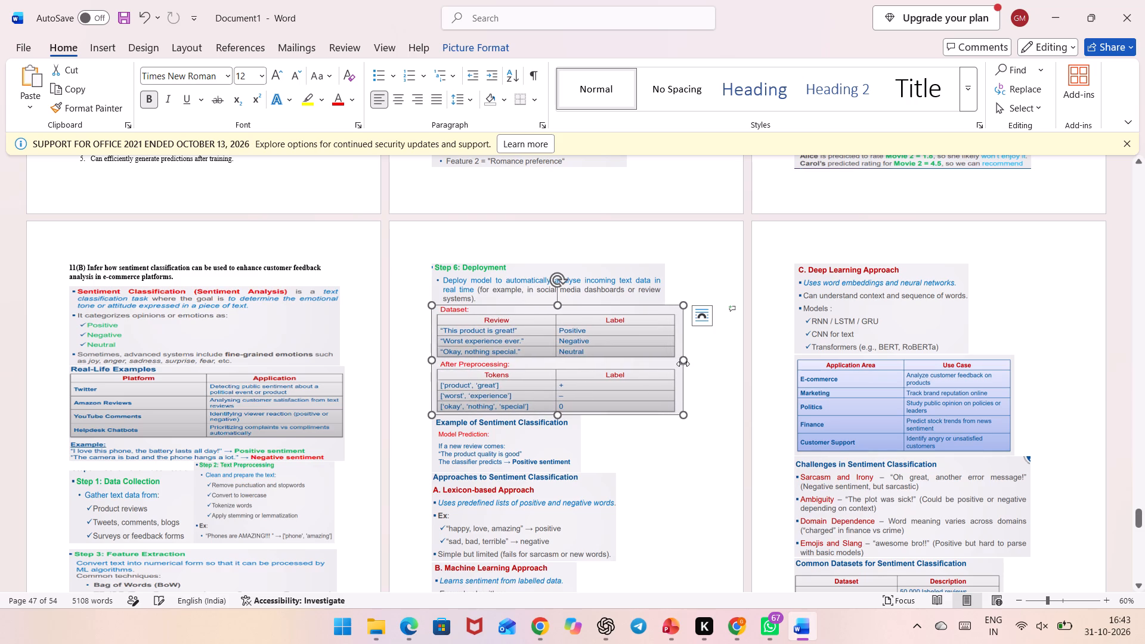
Narrow the "A. Lexicon-based Approach" image so it sits beside the "Example of Sentiment Classification" image, and reduce its height.
scroll(556, 473, down, 1)
click(581, 381)
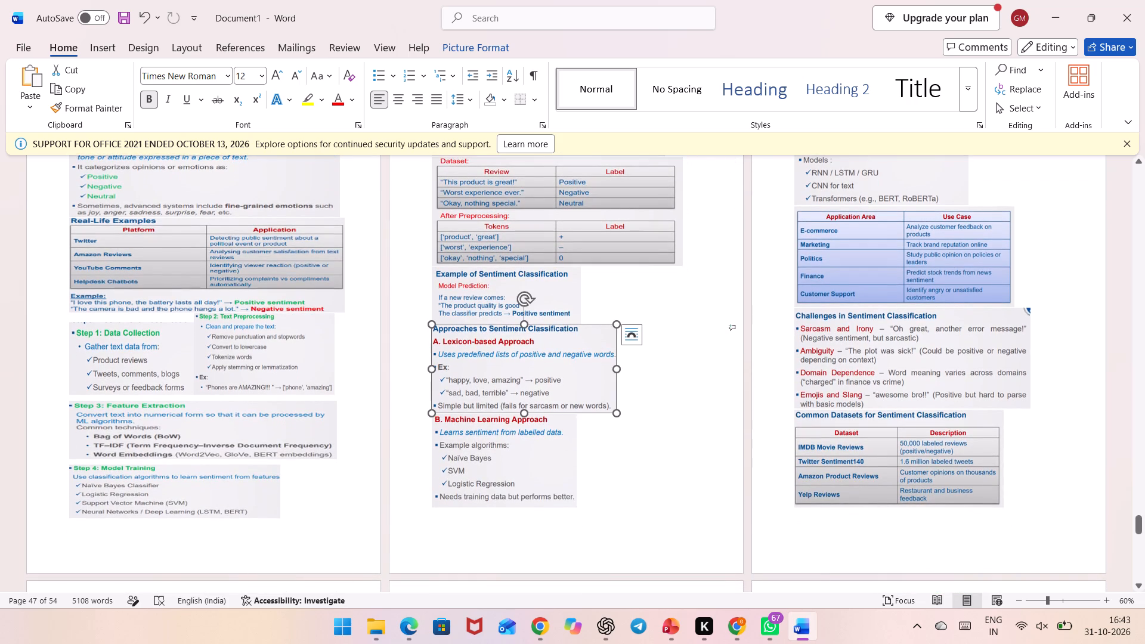
drag(614, 370, 565, 371)
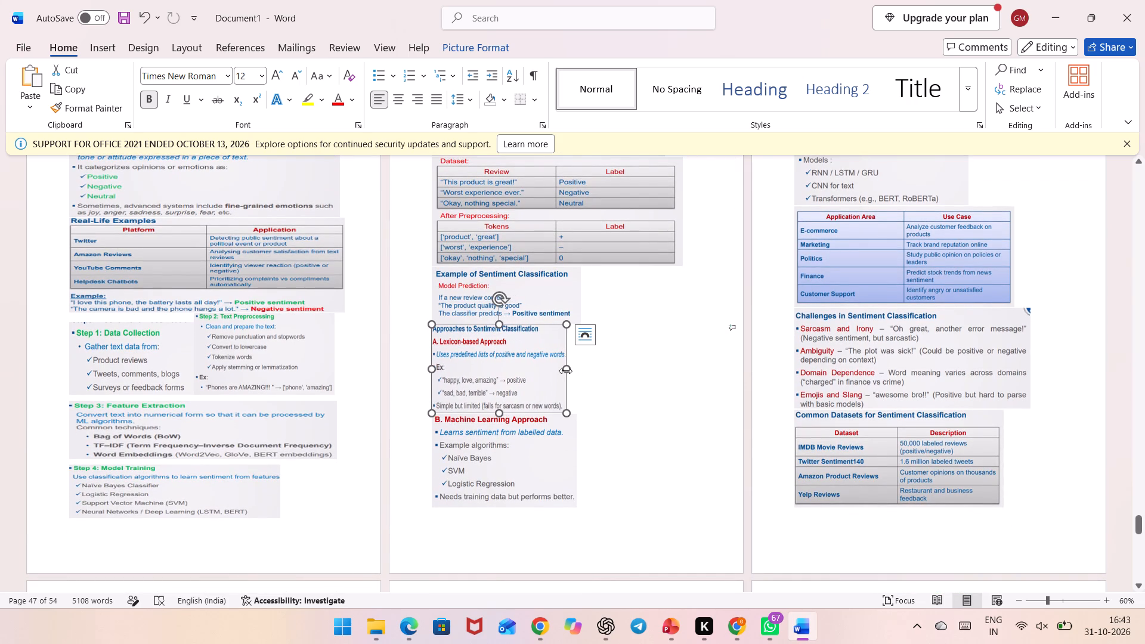
drag(565, 371, 546, 373)
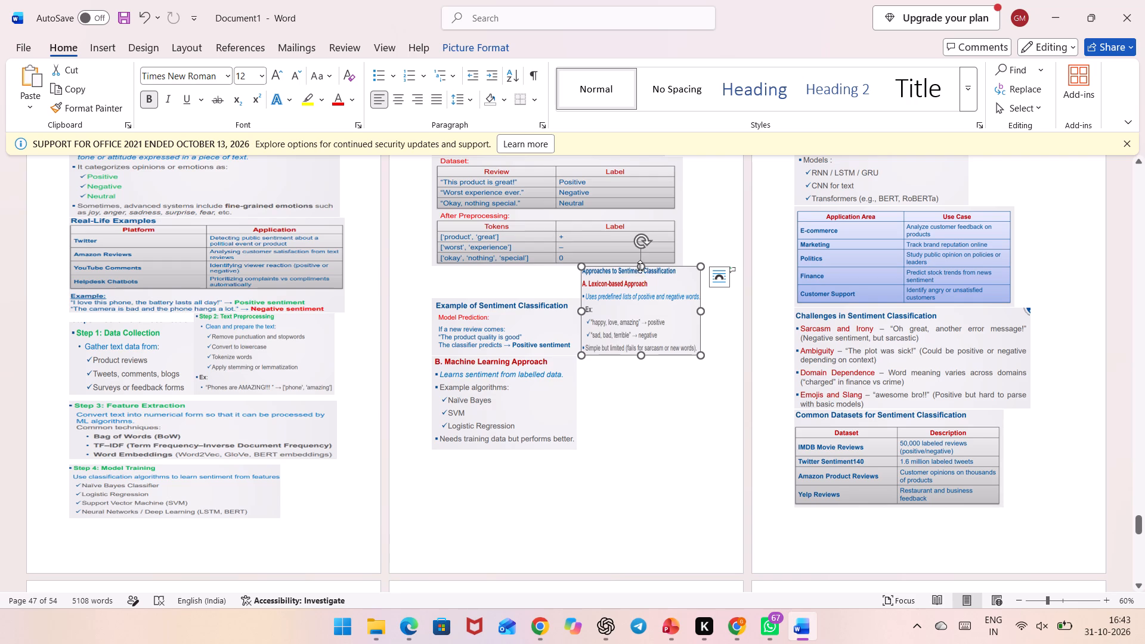
drag(642, 267, 648, 290)
Narrow the "C. Deep Learning Approach" image so it sits beside the "B. Machine Learning Approach" image.
click(528, 440)
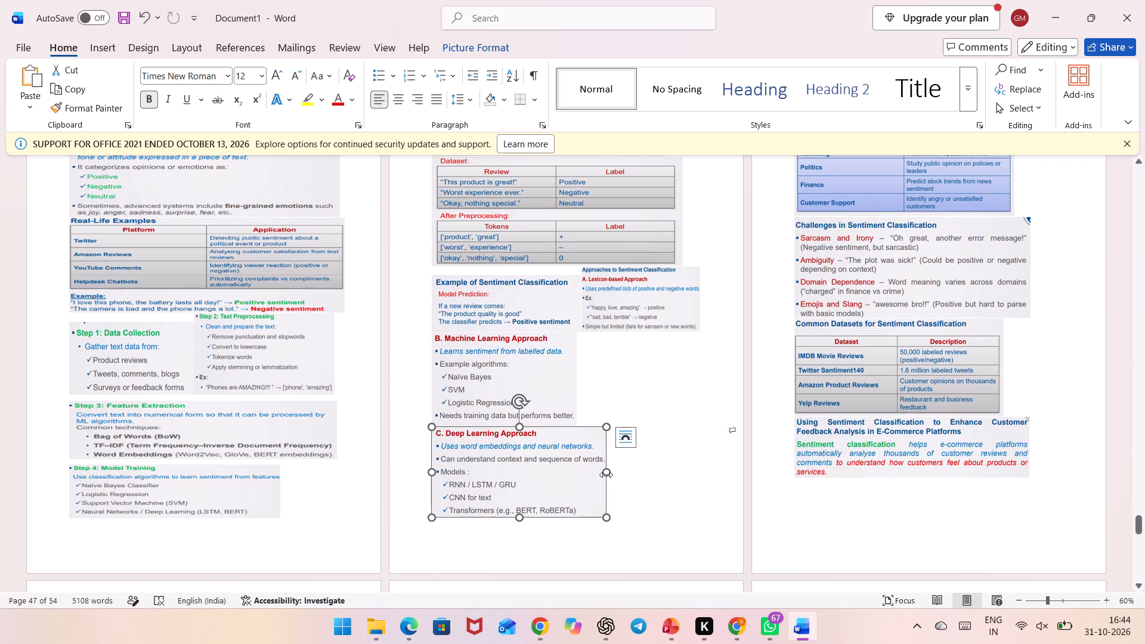
drag(606, 475, 564, 475)
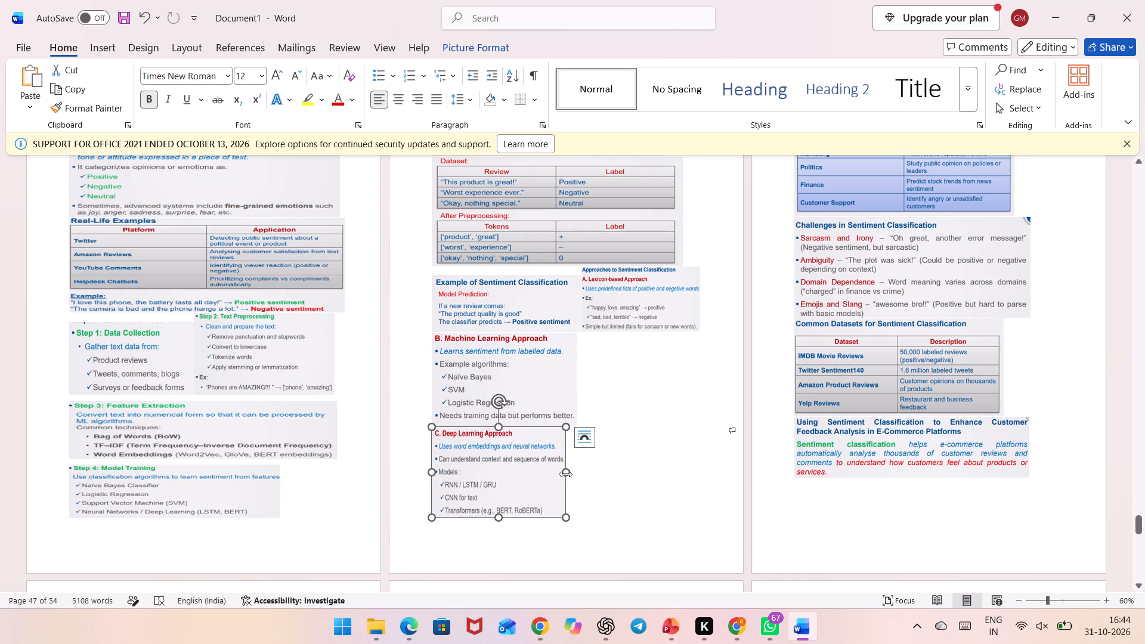
drag(565, 474, 550, 474)
click(704, 464)
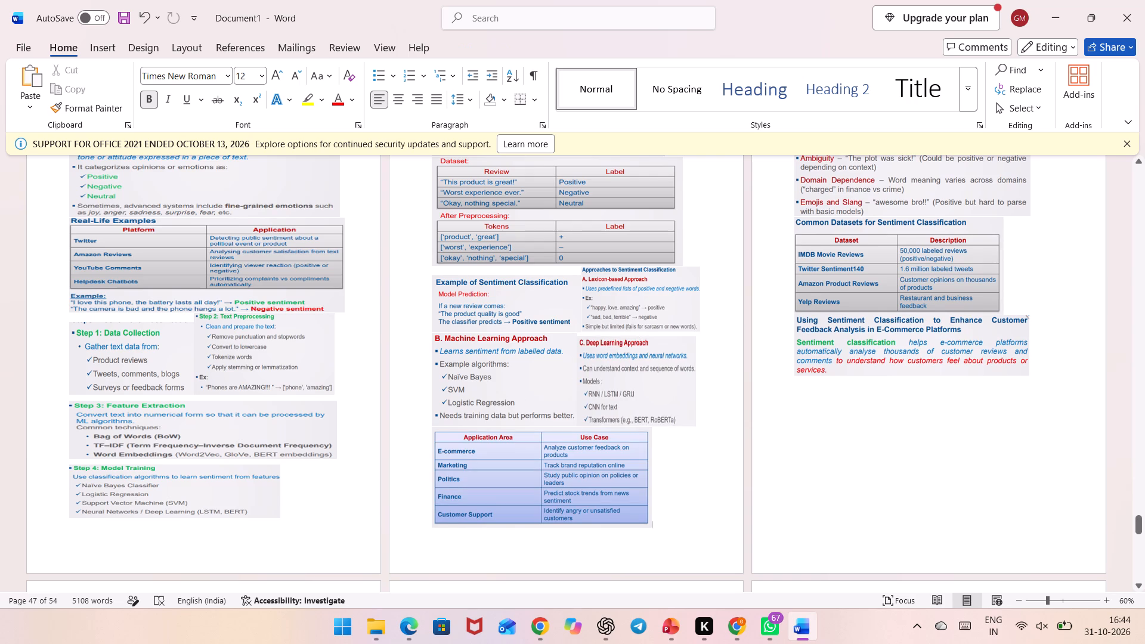
Reduce the heights of the "Challenges in Sentiment Classification" and "Common Datasets for Sentiment Classification" images to make room on their page.
scroll(704, 464, up, 2)
click(948, 270)
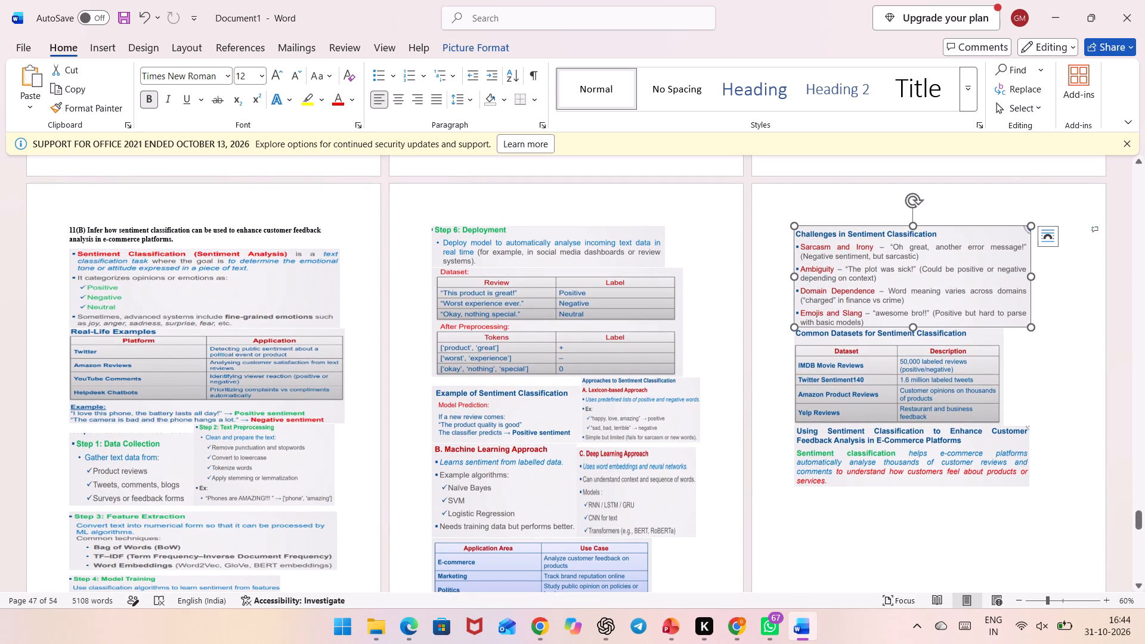
drag(911, 330, 924, 314)
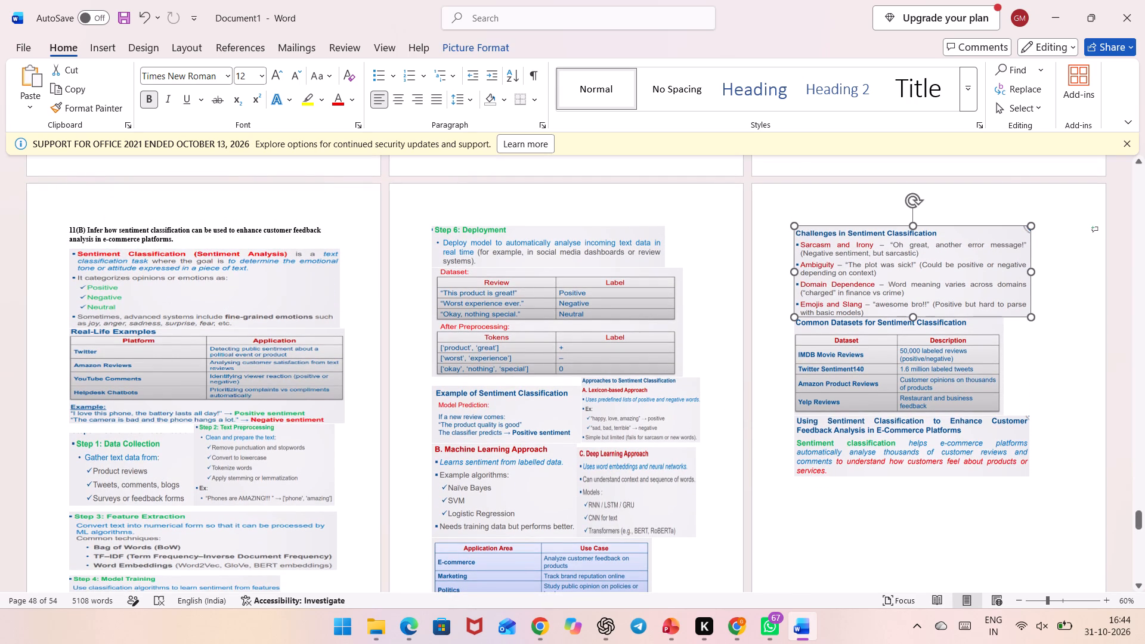
drag(924, 314, 934, 309)
click(899, 364)
drag(899, 412, 934, 392)
scroll(934, 392, down, 2)
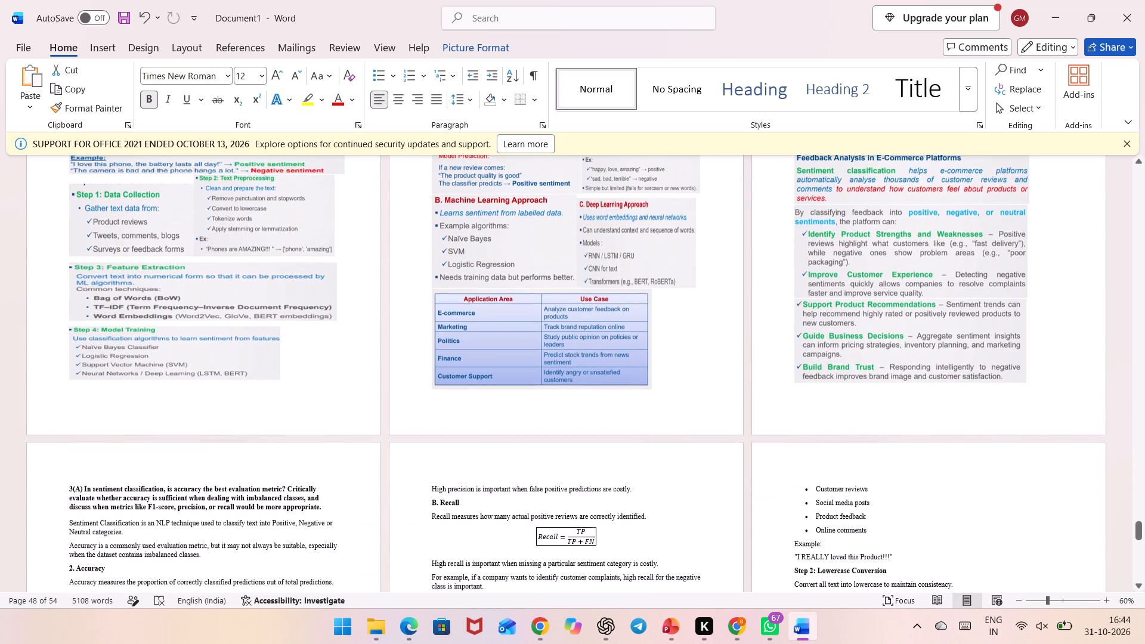
Insert a blank line between the end of the evaluation metrics answer and the 13(B) question heading.
scroll(934, 392, down, 1)
scroll(674, 467, down, 3)
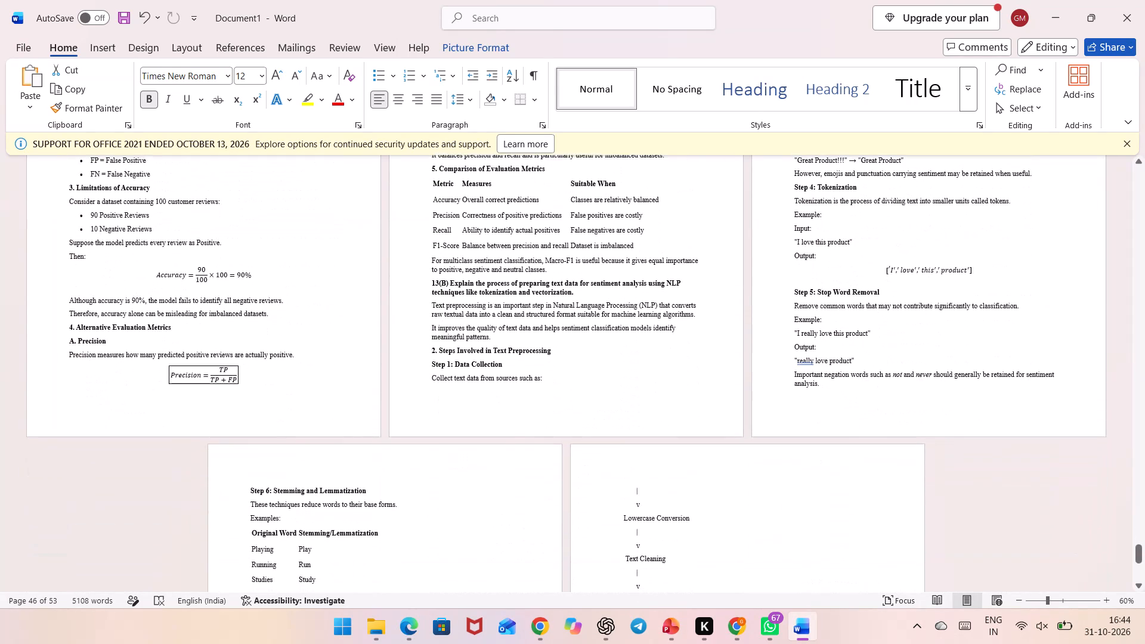
scroll(674, 467, up, 1)
click(659, 381)
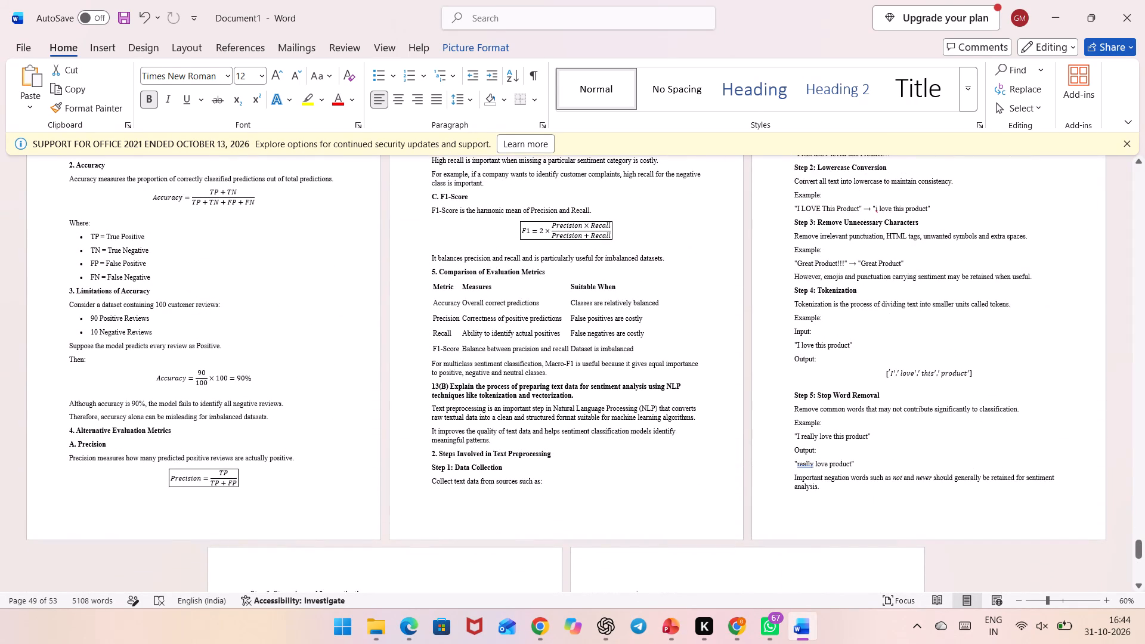
key(Return)
scroll(597, 406, up, 1)
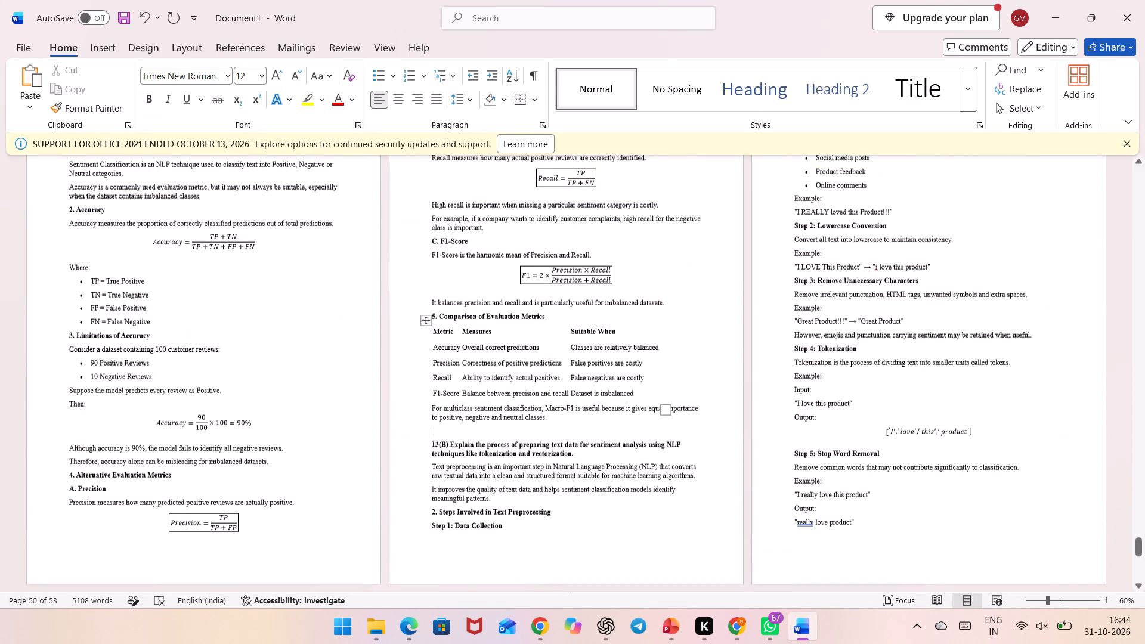
scroll(597, 406, up, 1)
scroll(597, 406, down, 3)
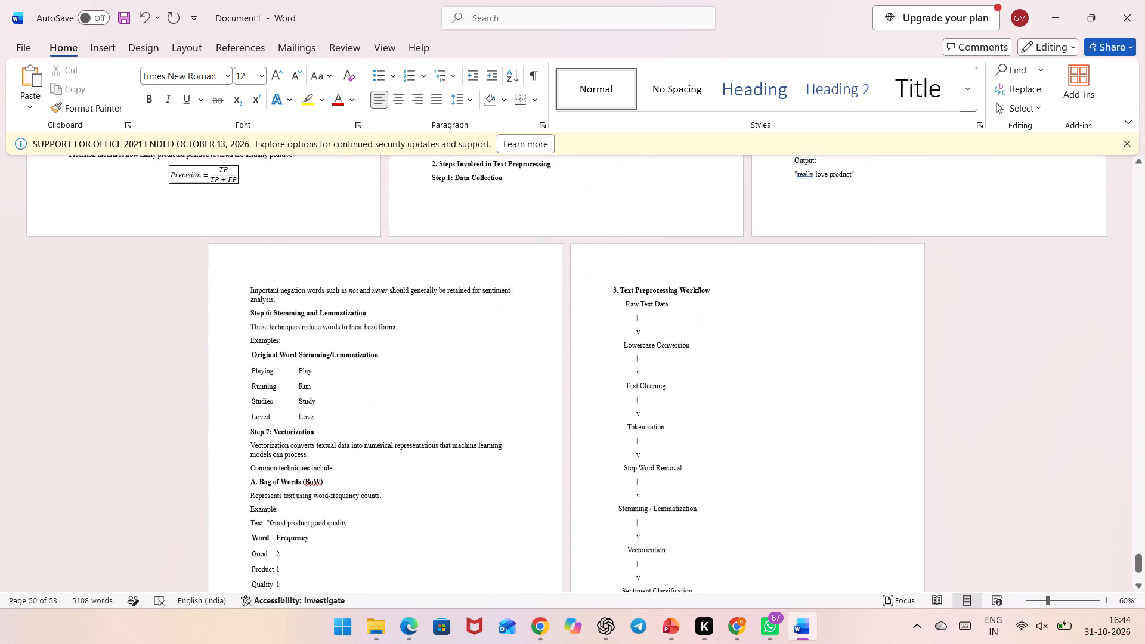
scroll(597, 406, down, 1)
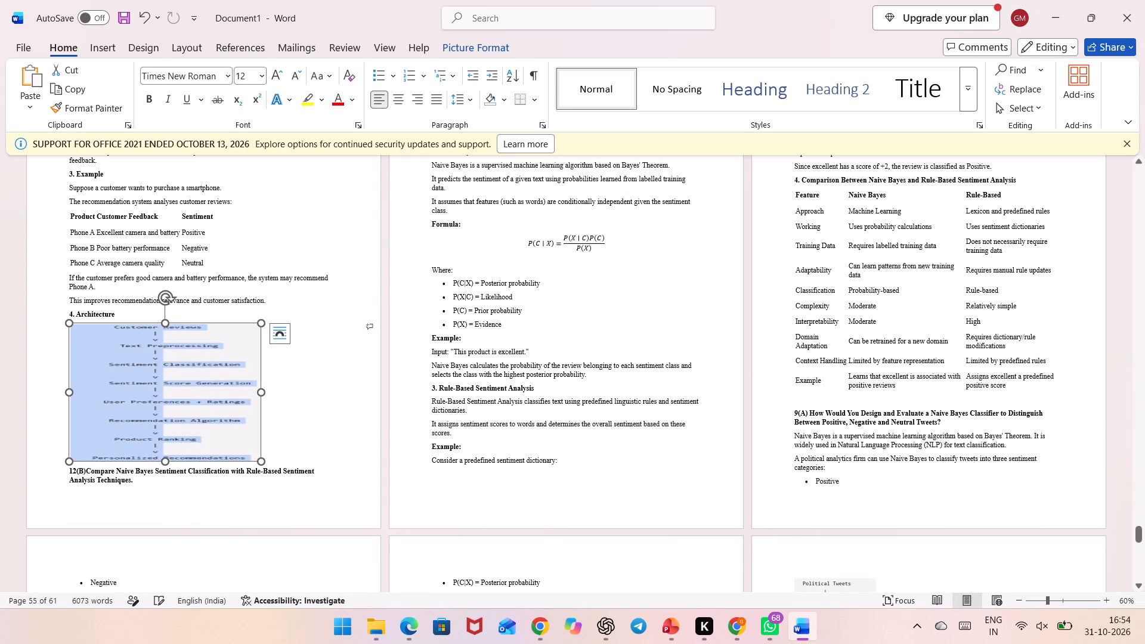
scroll(426, 410, up, 1)
scroll(856, 428, up, 3)
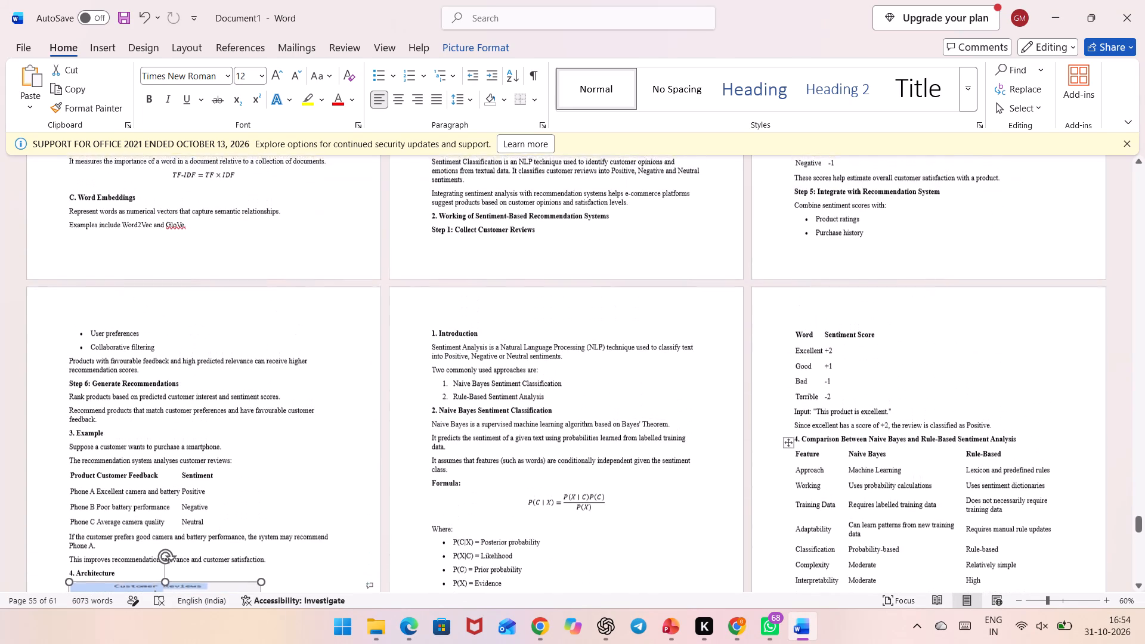
Delete the five v lines between Raw Text Data and Stemming / Lemmatization in the 3. Text Preprocessing Workflow diagram.
scroll(856, 428, up, 2)
scroll(599, 439, down, 1)
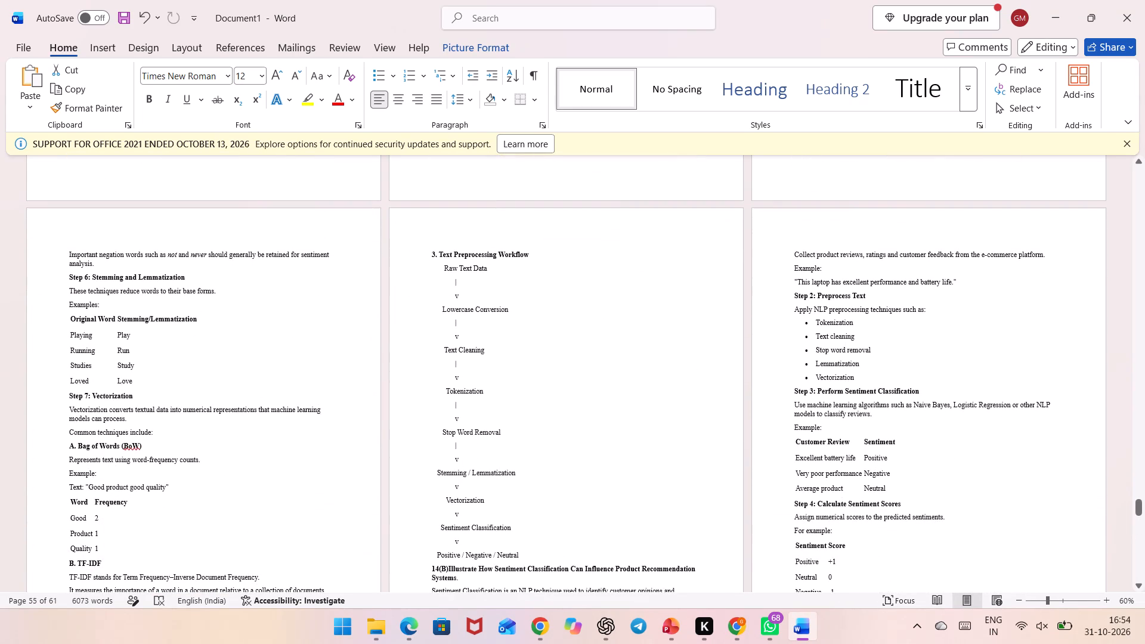
click(465, 535)
click(465, 535)
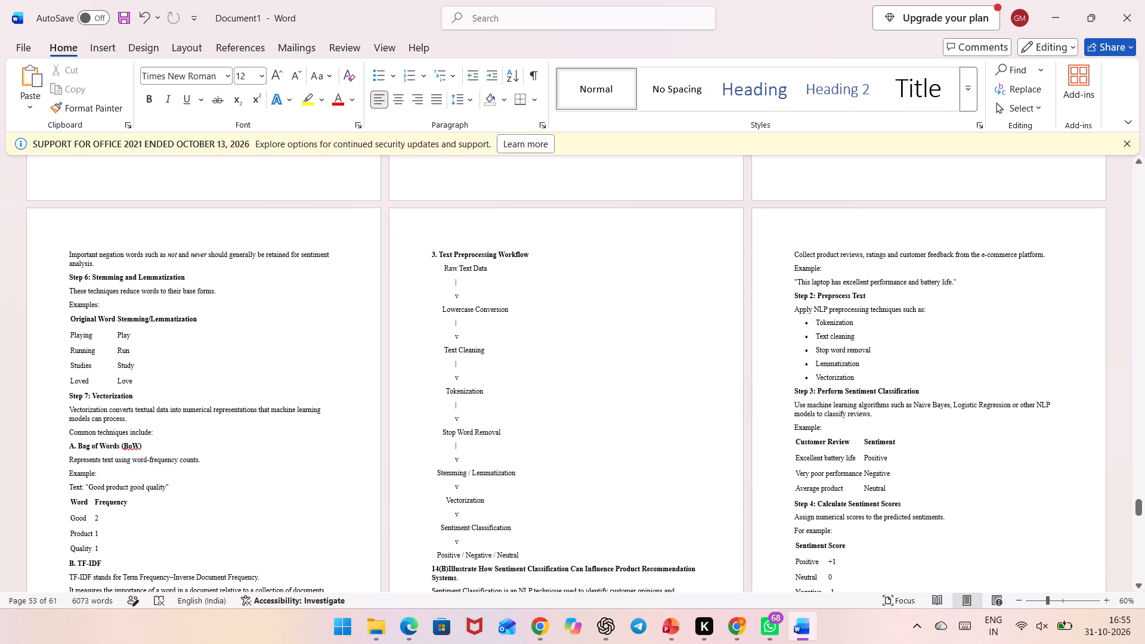
drag(469, 300, 429, 294)
key(BackSpace)
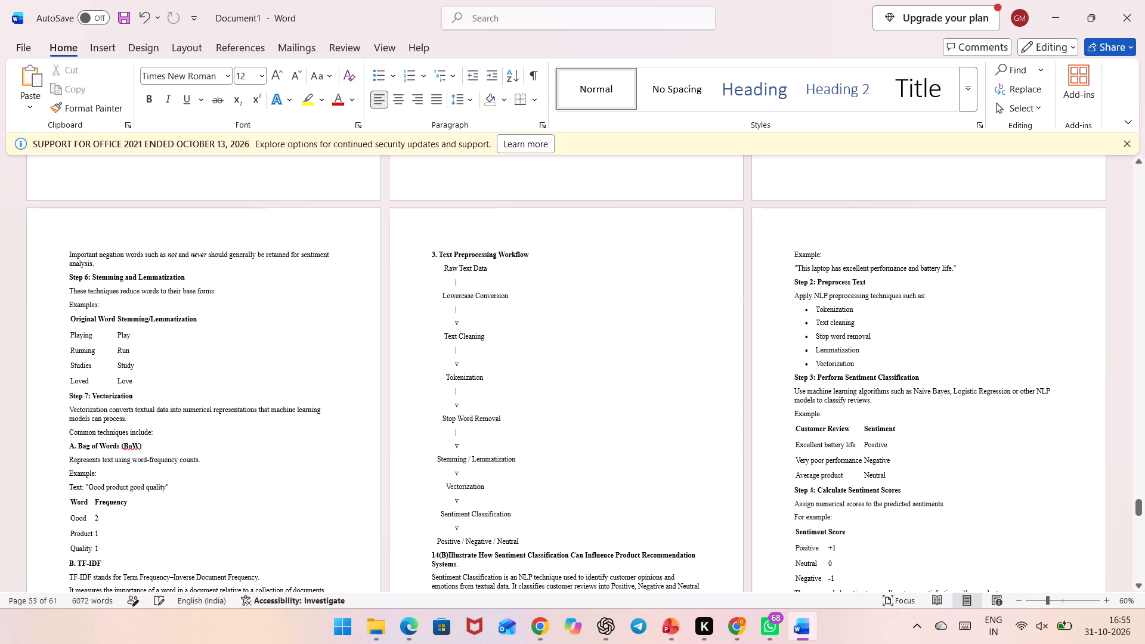
drag(471, 320, 425, 322)
key(BackSpace)
drag(481, 351, 445, 350)
key(BackSpace)
drag(478, 380, 437, 373)
key(BackSpace)
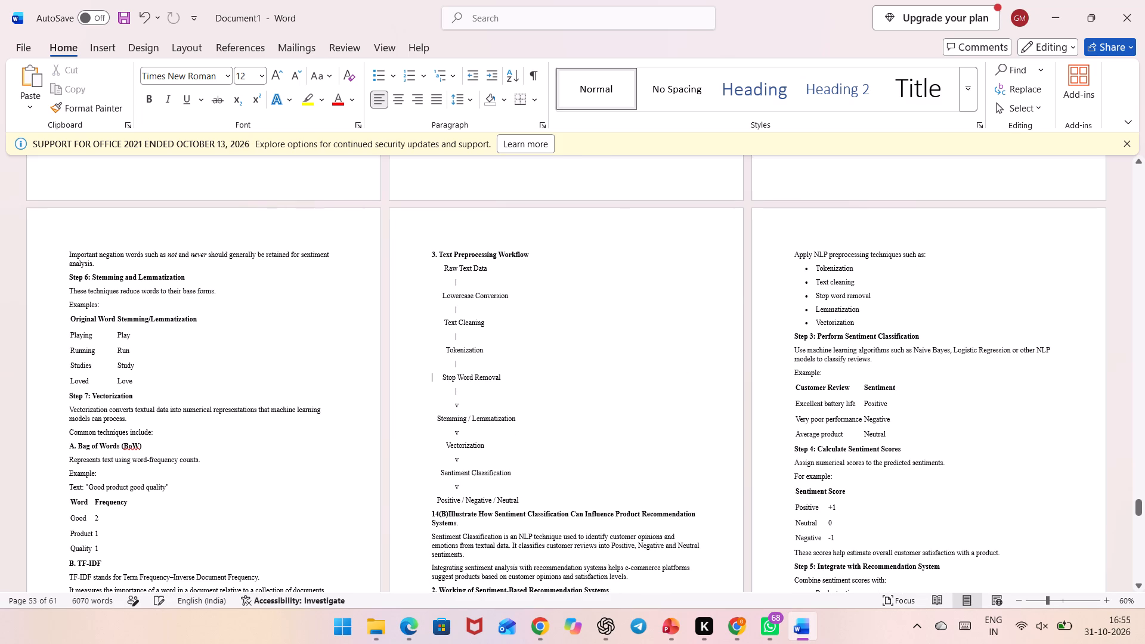
drag(485, 407, 435, 407)
key(BackSpace)
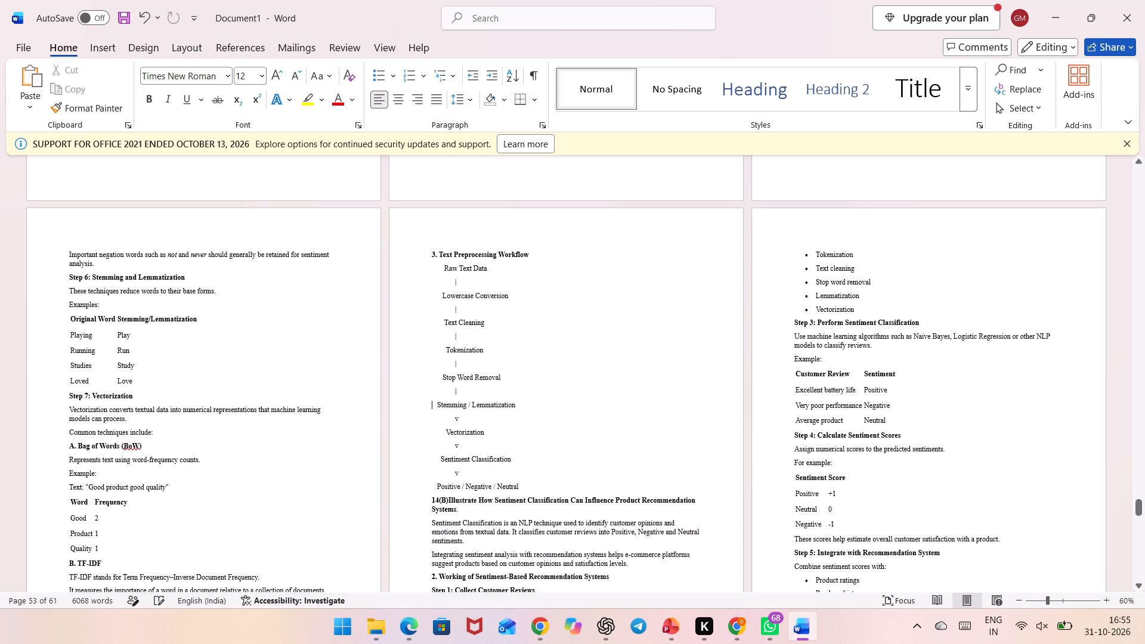
click(474, 422)
Shorten the height of the Political Tweets architecture image so that it fits under the 3. Architecture heading on the same page.
scroll(474, 422, down, 3)
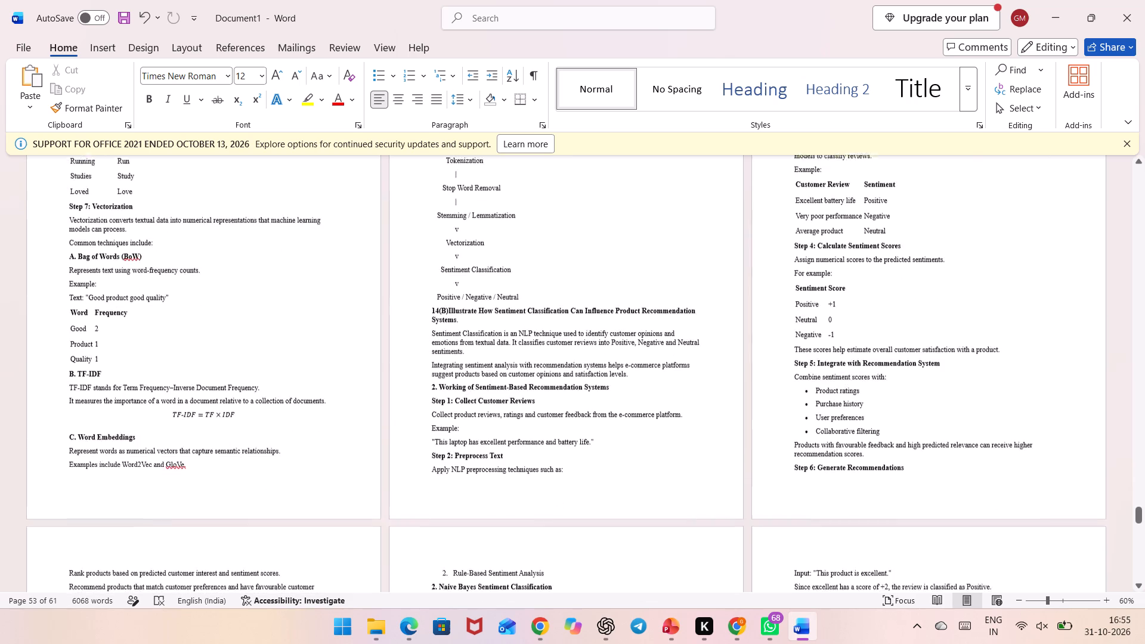
scroll(474, 422, down, 2)
scroll(675, 400, down, 2)
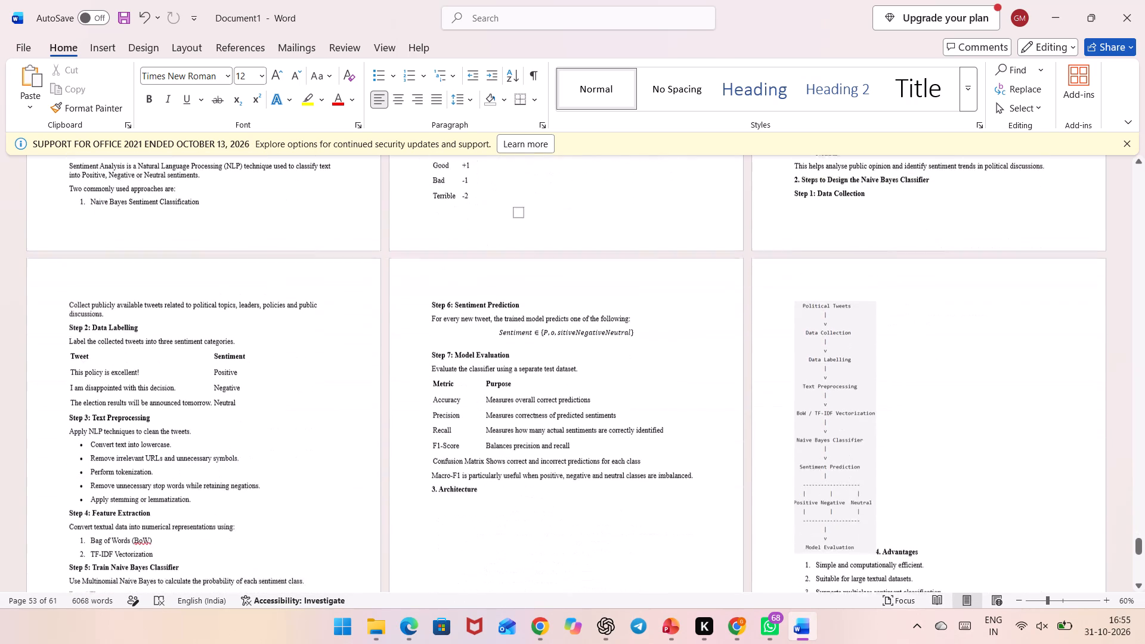
click(791, 386)
click(859, 402)
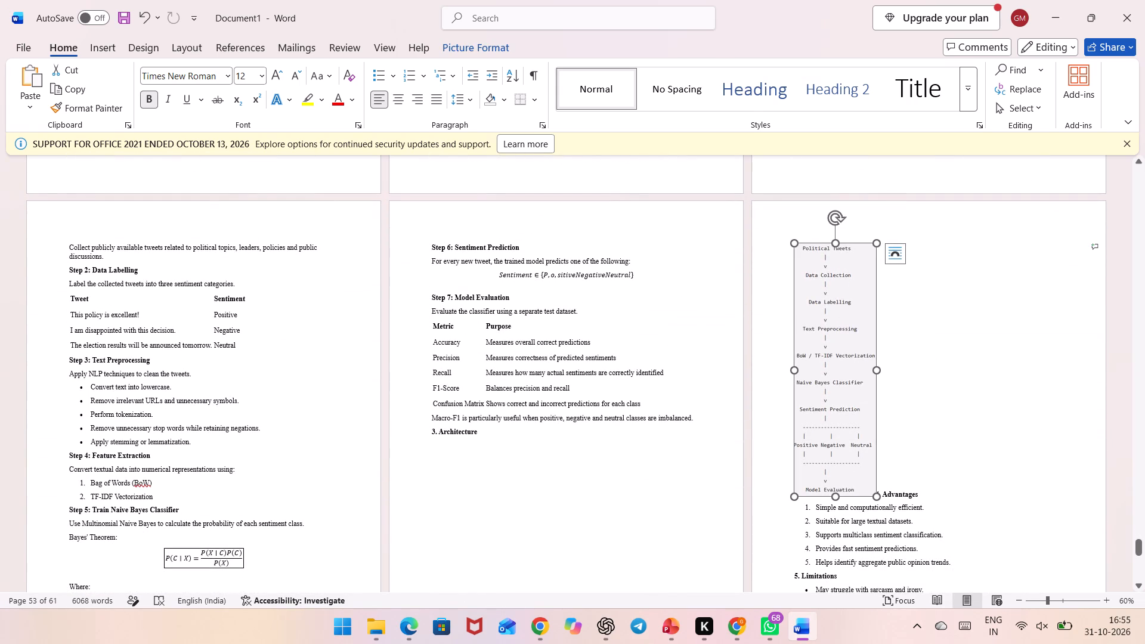
drag(833, 493, 870, 438)
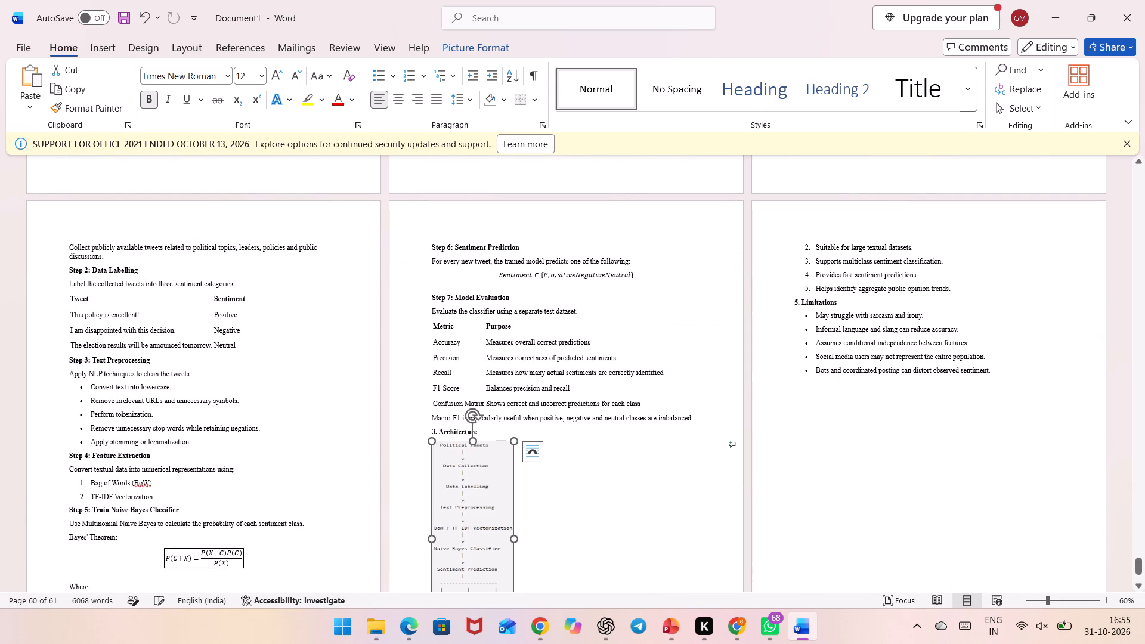
scroll(665, 494, down, 2)
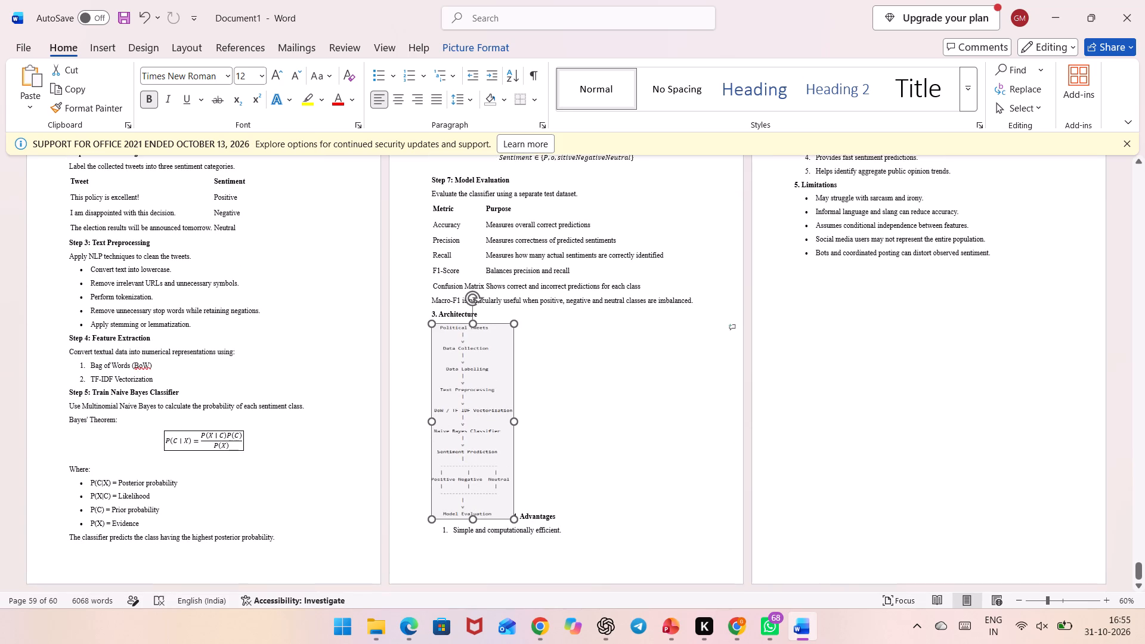
click(552, 444)
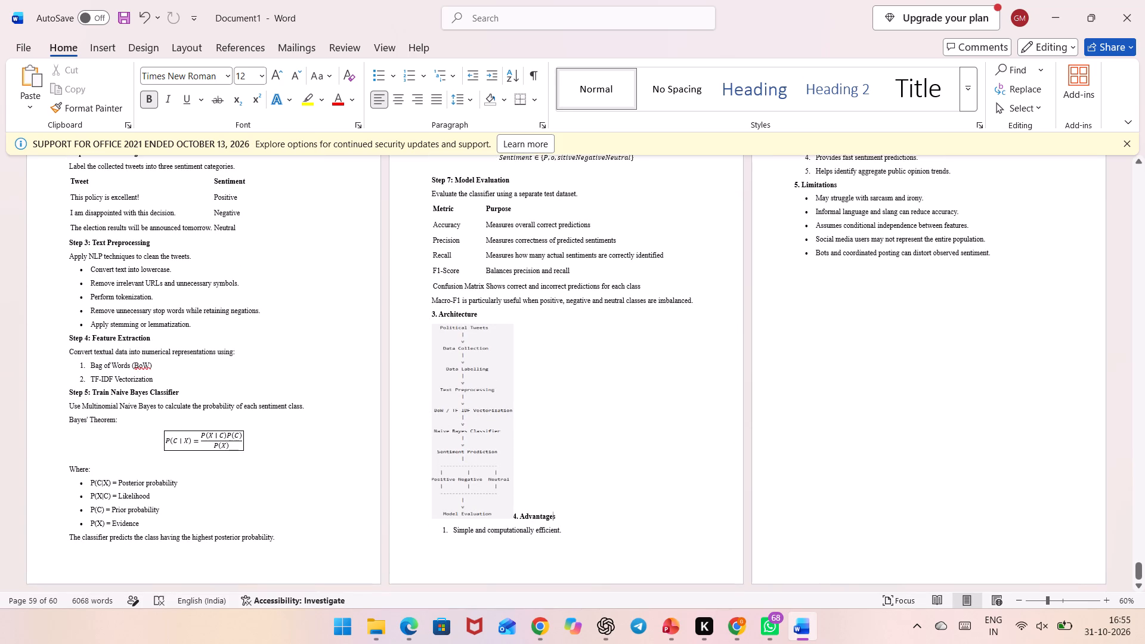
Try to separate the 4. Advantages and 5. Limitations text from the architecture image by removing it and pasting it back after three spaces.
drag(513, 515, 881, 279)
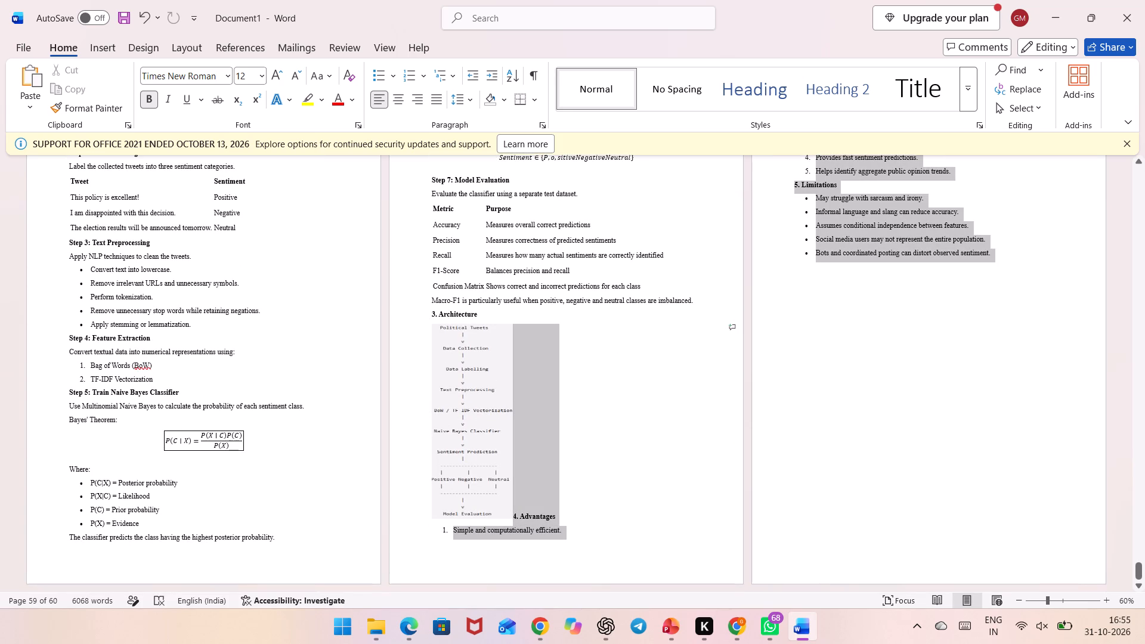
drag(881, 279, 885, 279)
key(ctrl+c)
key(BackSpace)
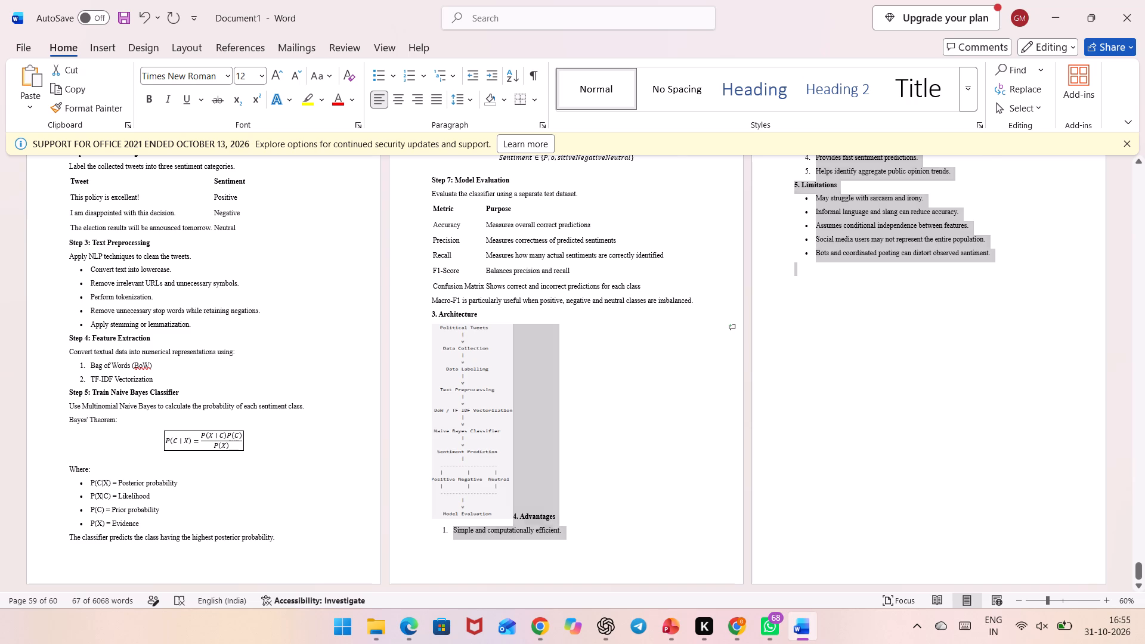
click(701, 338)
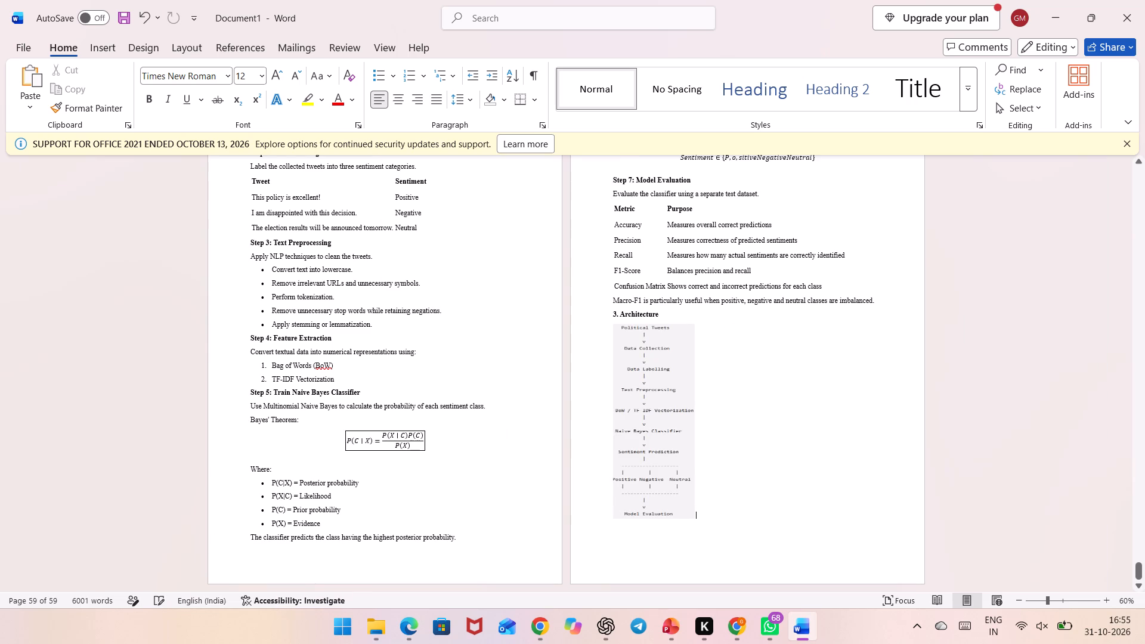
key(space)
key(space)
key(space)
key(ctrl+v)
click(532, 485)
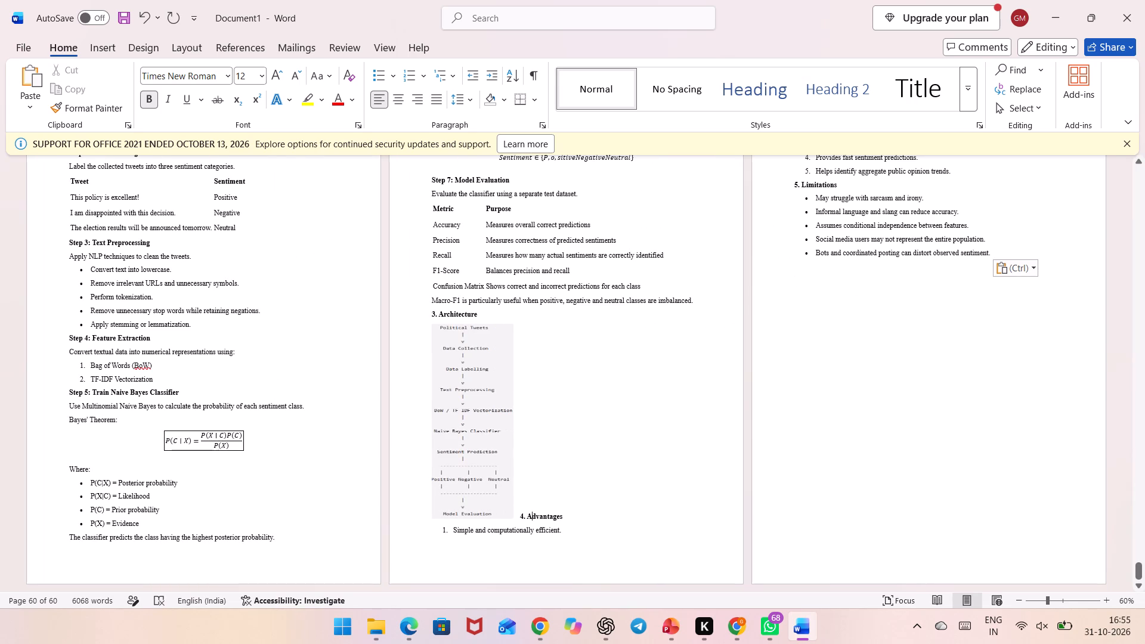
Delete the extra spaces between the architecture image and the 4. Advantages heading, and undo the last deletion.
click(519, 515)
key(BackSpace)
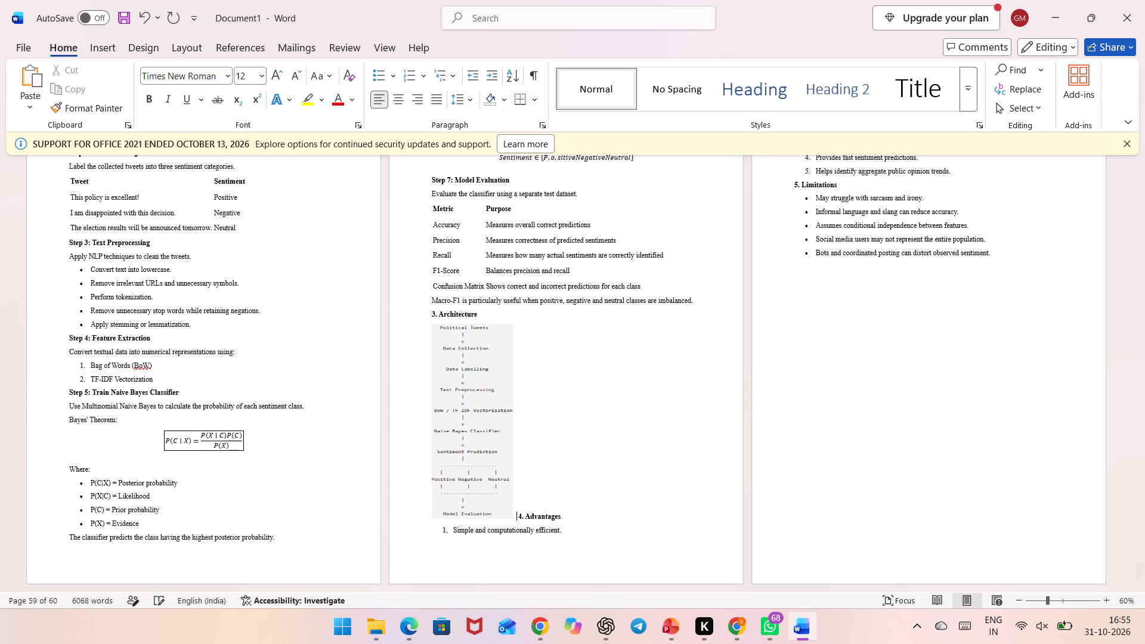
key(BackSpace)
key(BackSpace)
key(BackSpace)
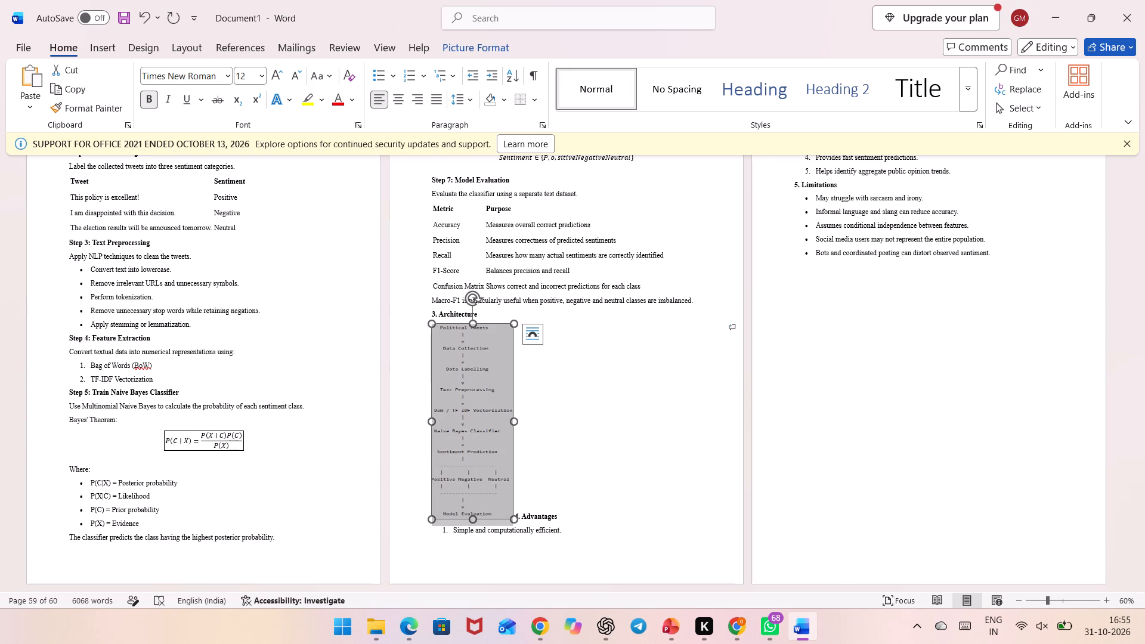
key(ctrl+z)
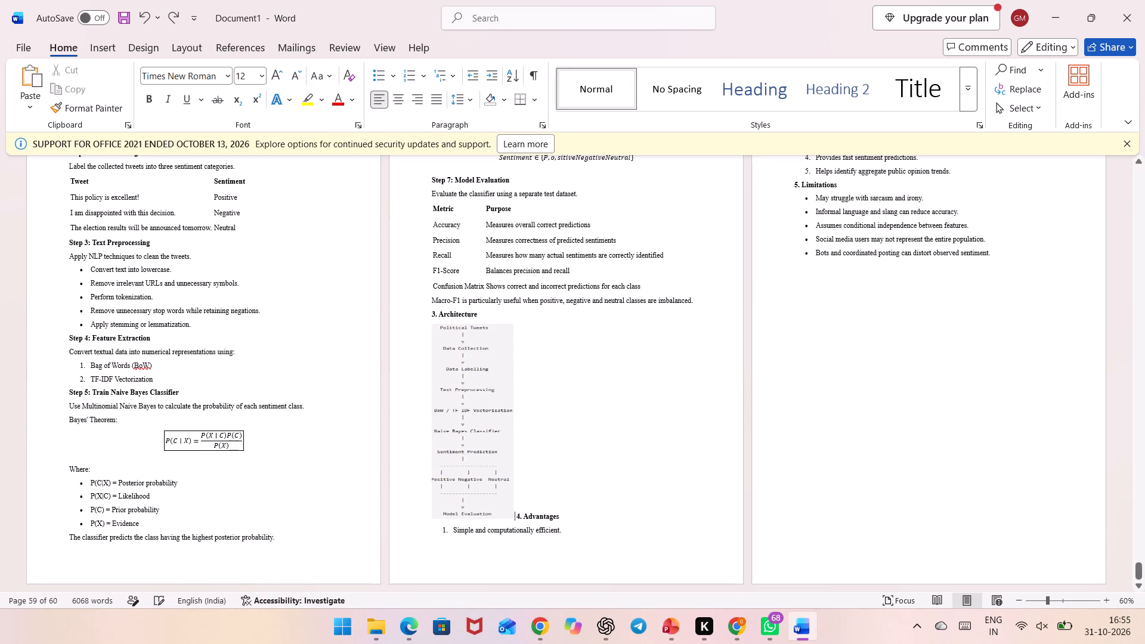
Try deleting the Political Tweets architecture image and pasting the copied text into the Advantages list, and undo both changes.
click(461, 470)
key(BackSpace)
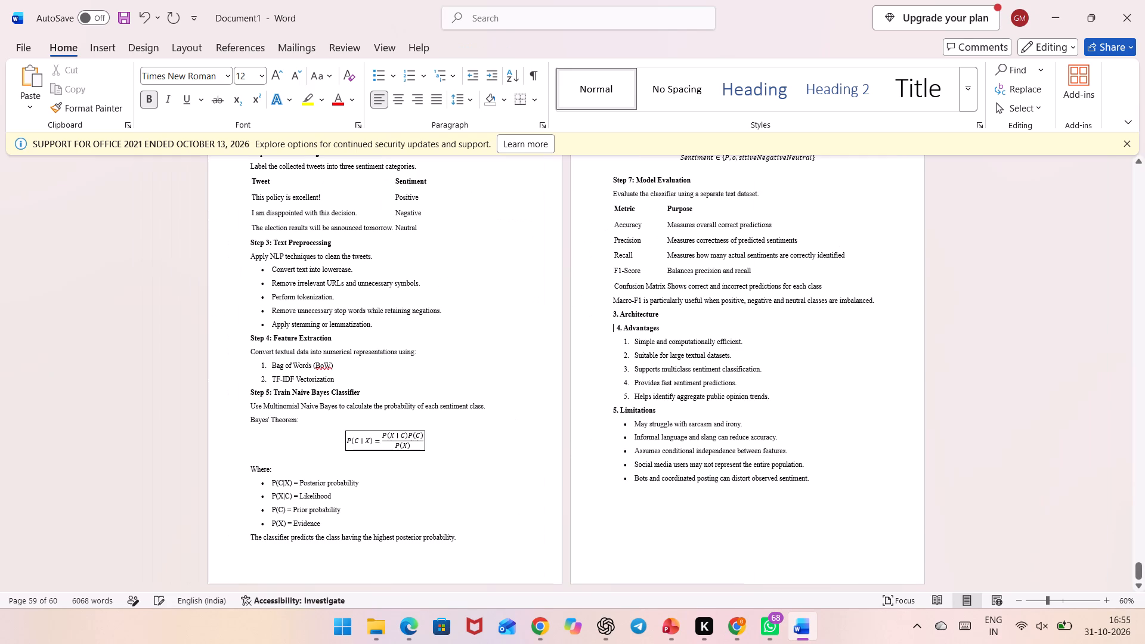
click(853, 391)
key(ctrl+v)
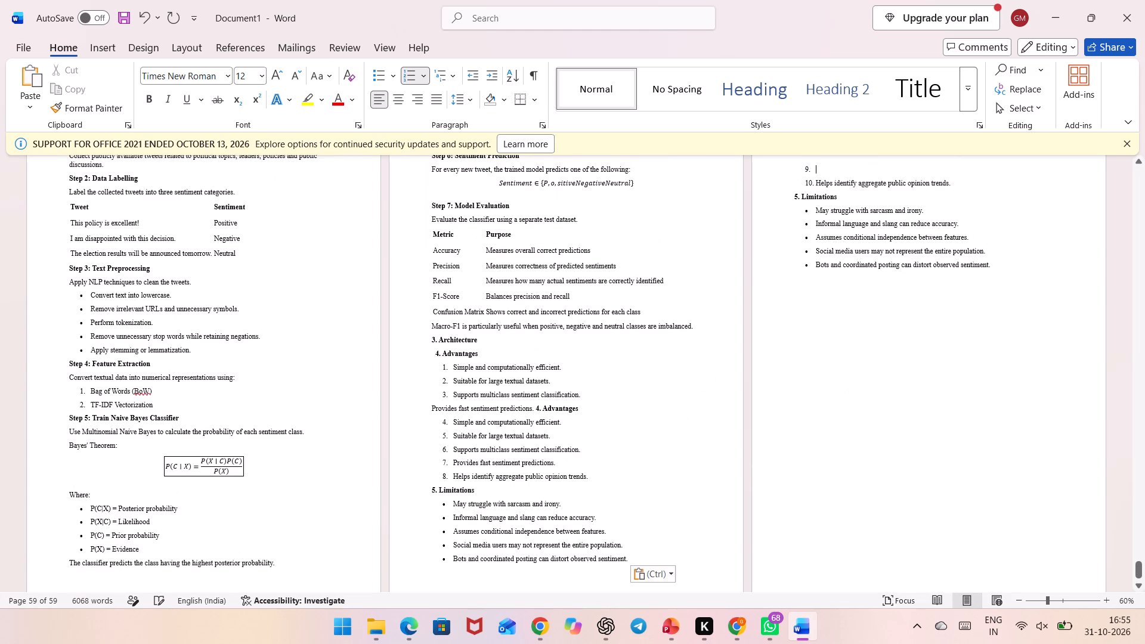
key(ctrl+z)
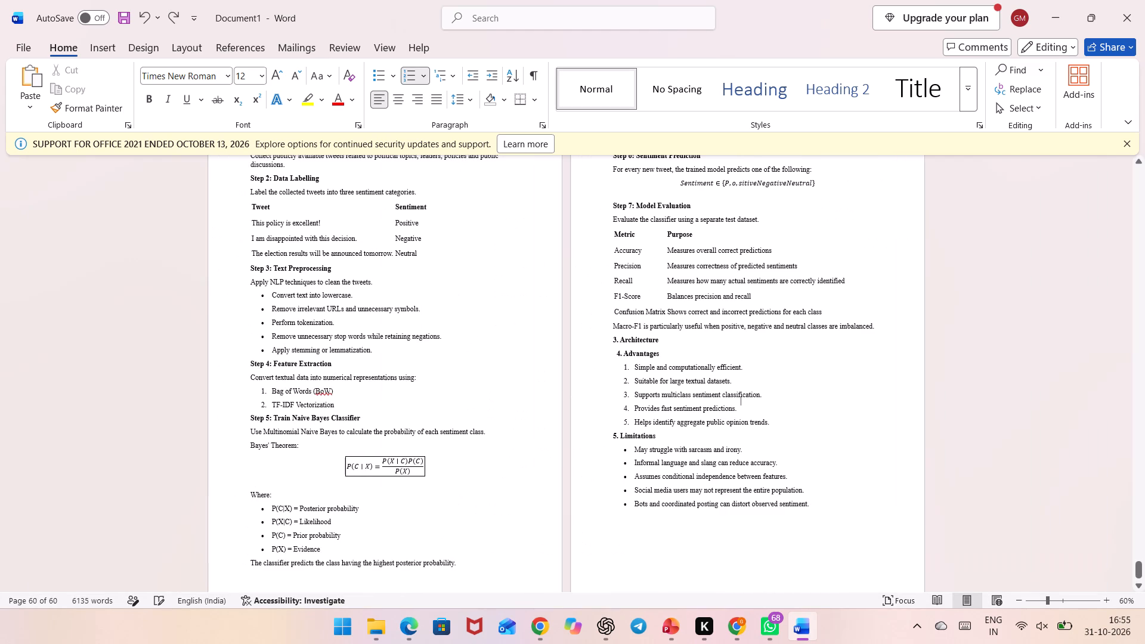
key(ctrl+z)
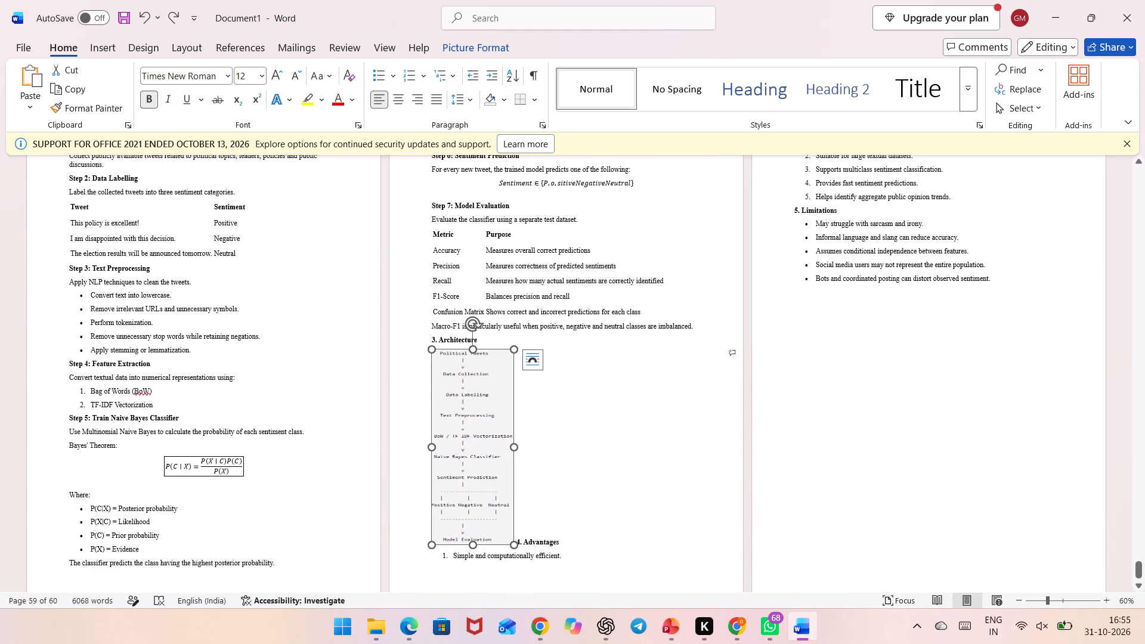
Widen the Political Tweets architecture image slightly under the 3. Architecture heading.
drag(514, 445, 587, 444)
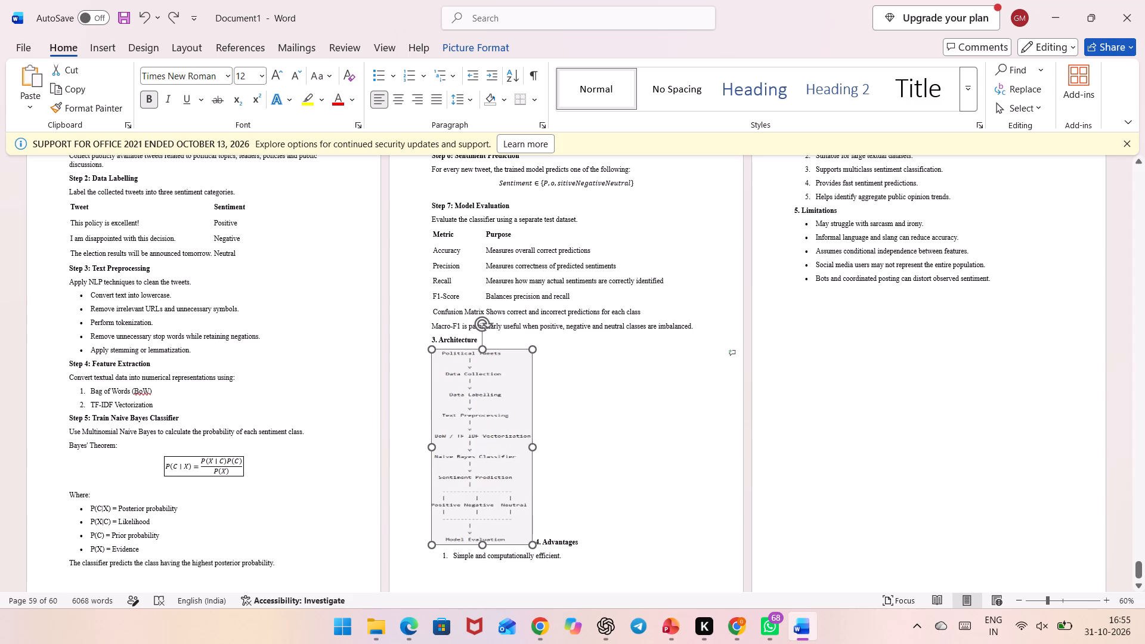
drag(587, 444, 640, 449)
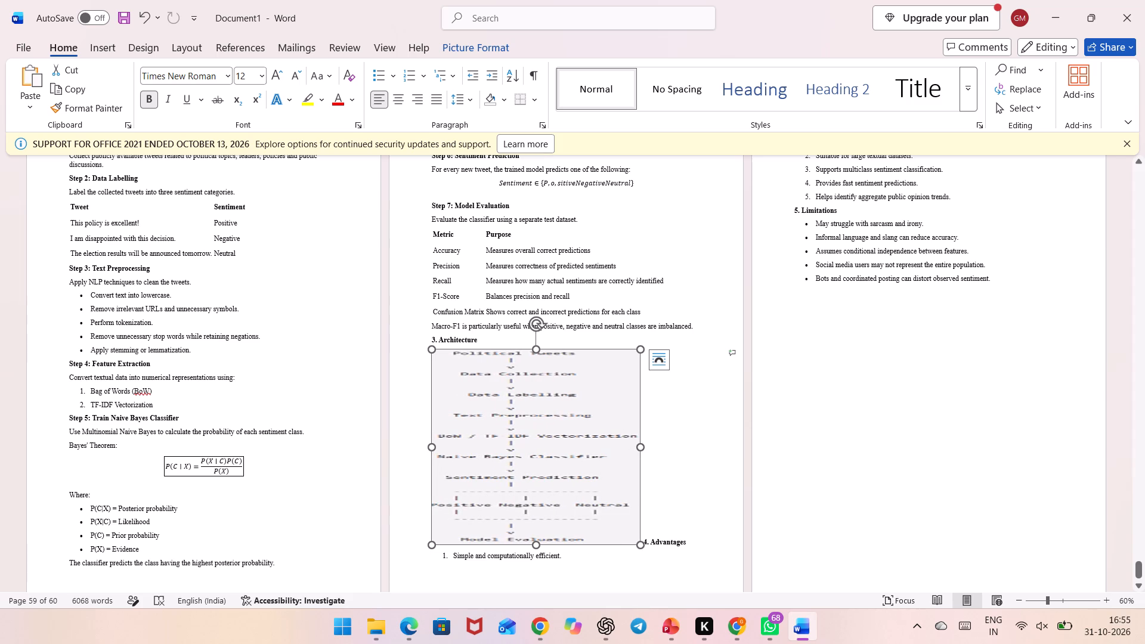
drag(640, 447, 531, 455)
click(587, 470)
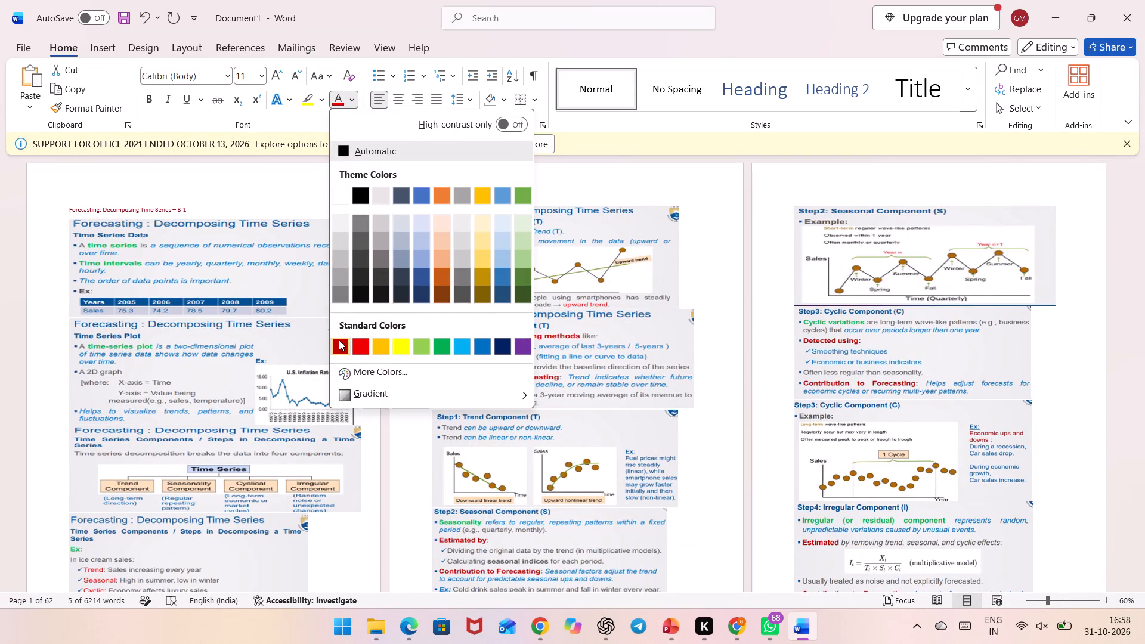
click(148, 91)
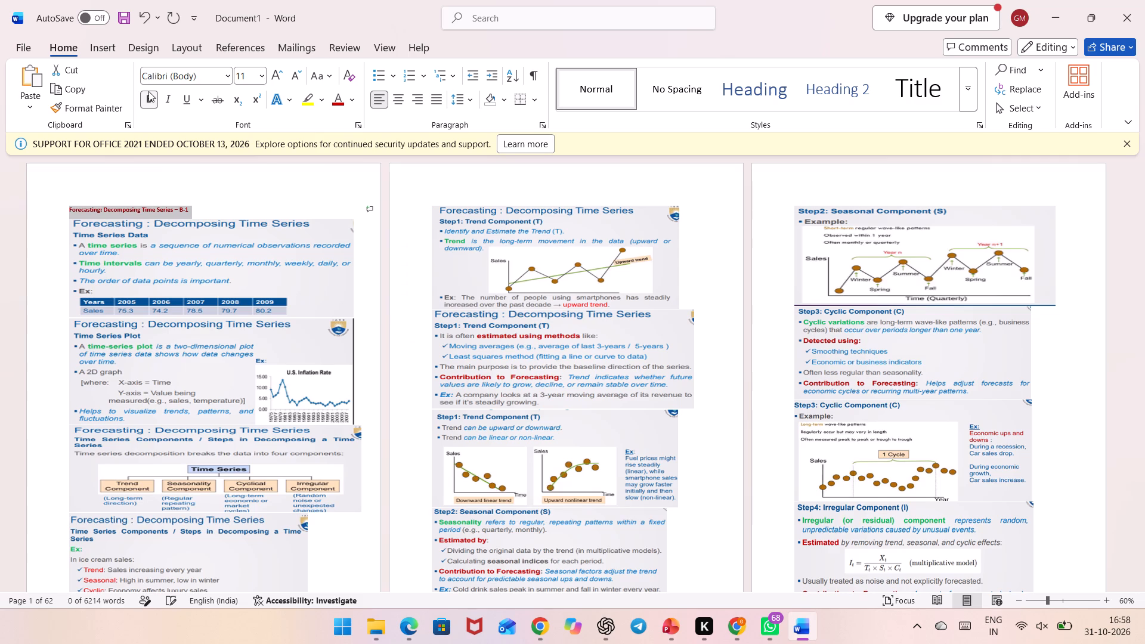
Colour the full text of question 1(A), on ARIMA's unsuitability for complex time series forecasting, dark red.
scroll(396, 320, down, 5)
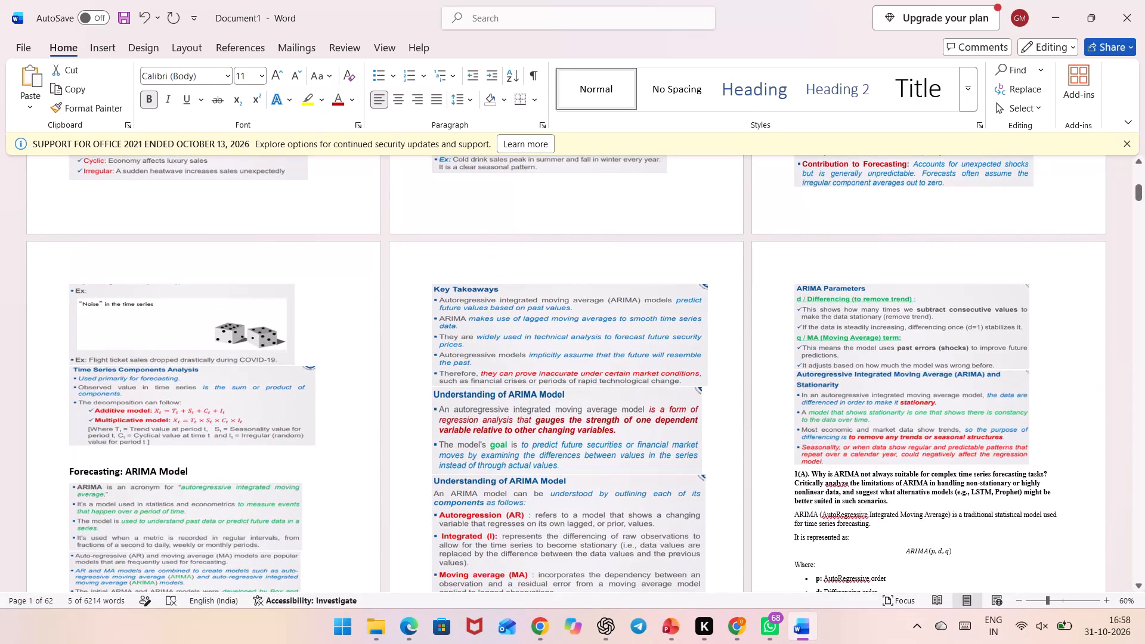
scroll(617, 448, down, 1)
drag(898, 343, 826, 327)
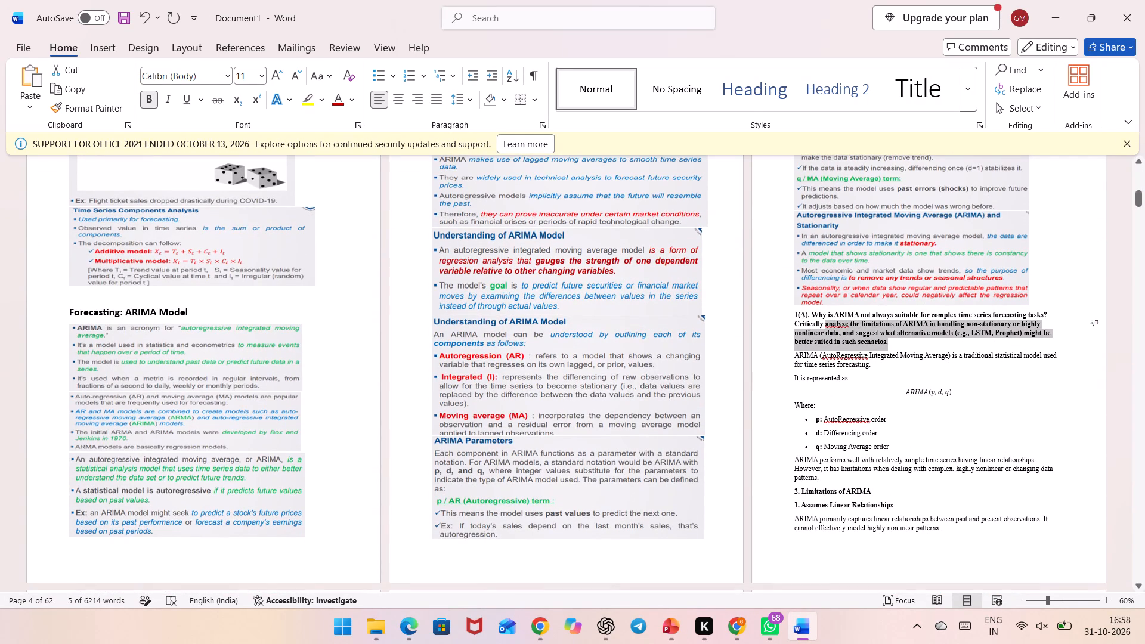
drag(826, 327, 791, 313)
click(884, 283)
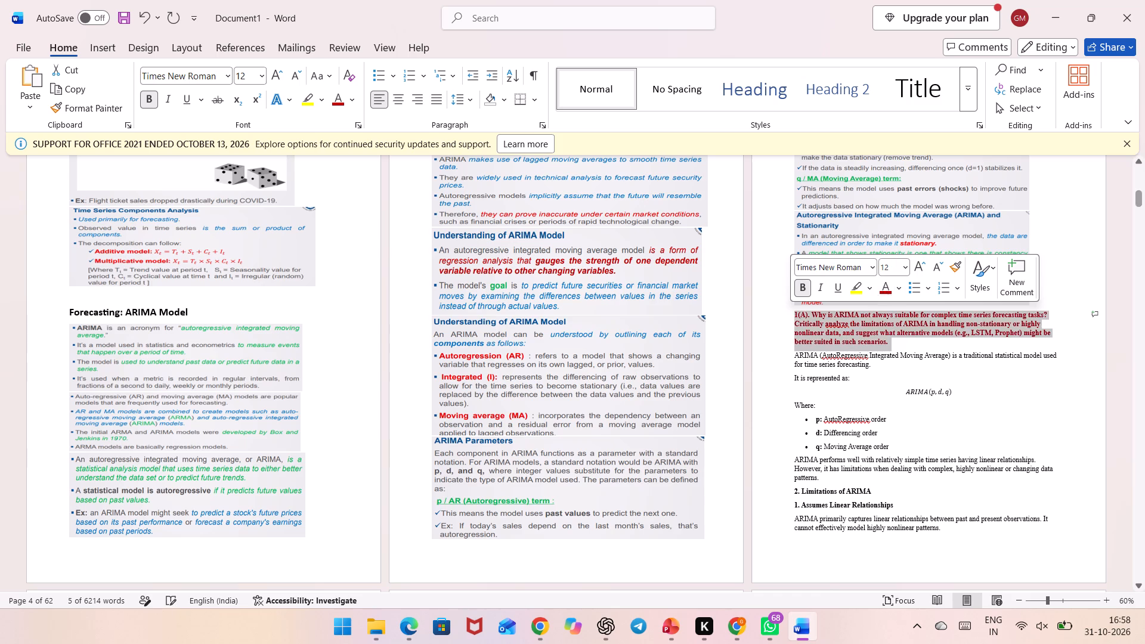
Colour the full text of question 4(A), on forecasting monthly sales with ARIMA, dark red, keeping it bold.
scroll(680, 491, down, 4)
scroll(428, 485, down, 2)
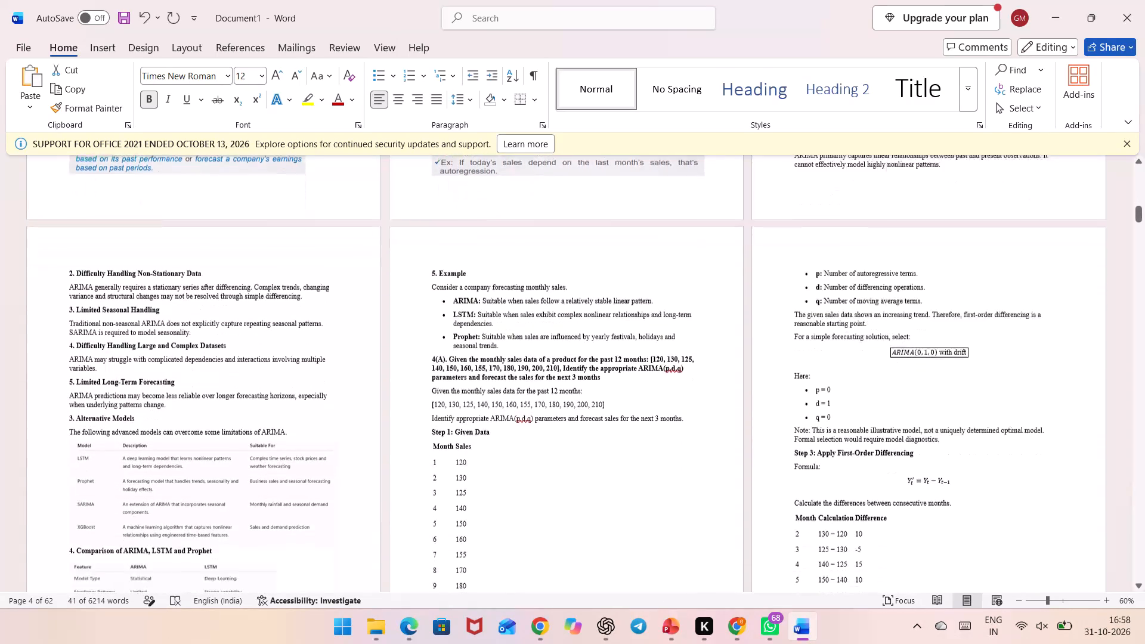
scroll(428, 485, down, 1)
drag(619, 289, 443, 246)
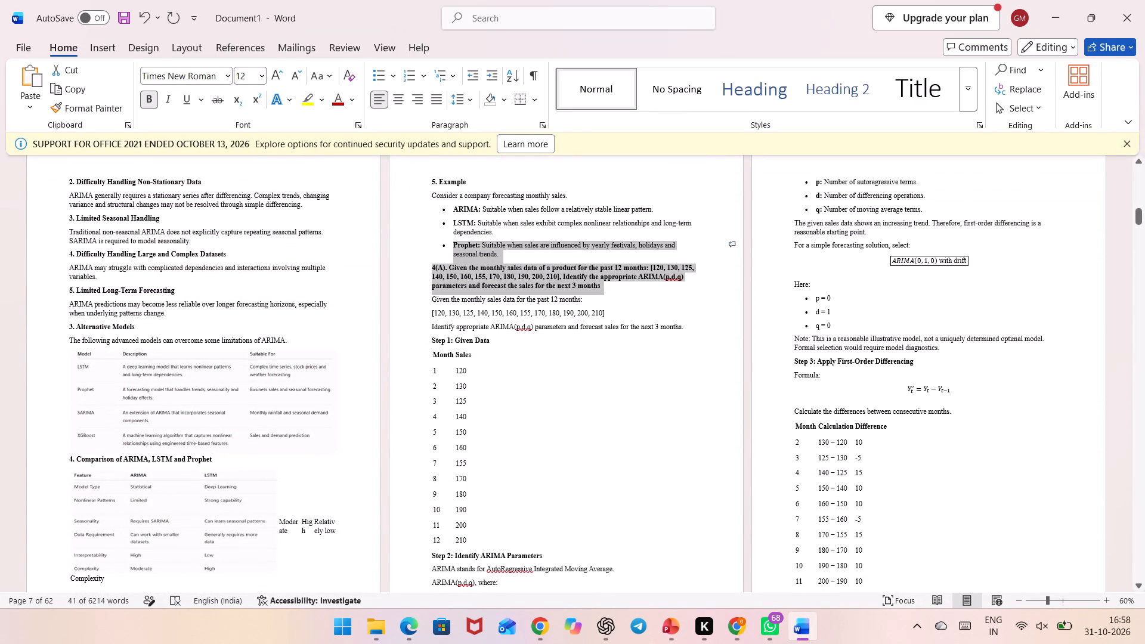
drag(443, 246, 424, 259)
click(435, 273)
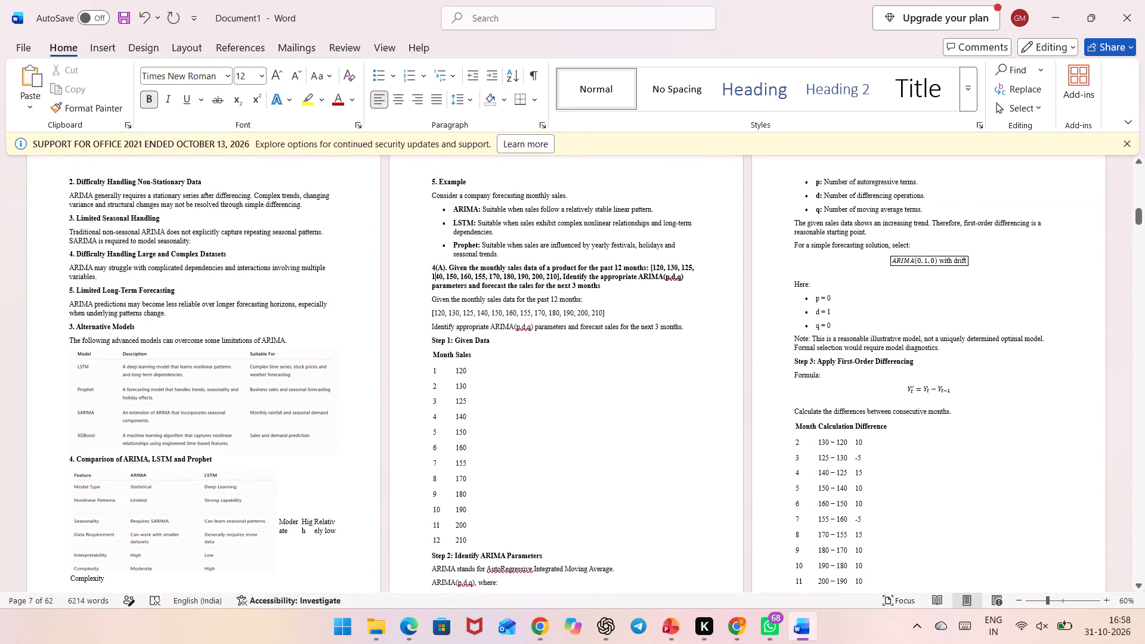
drag(428, 268, 611, 294)
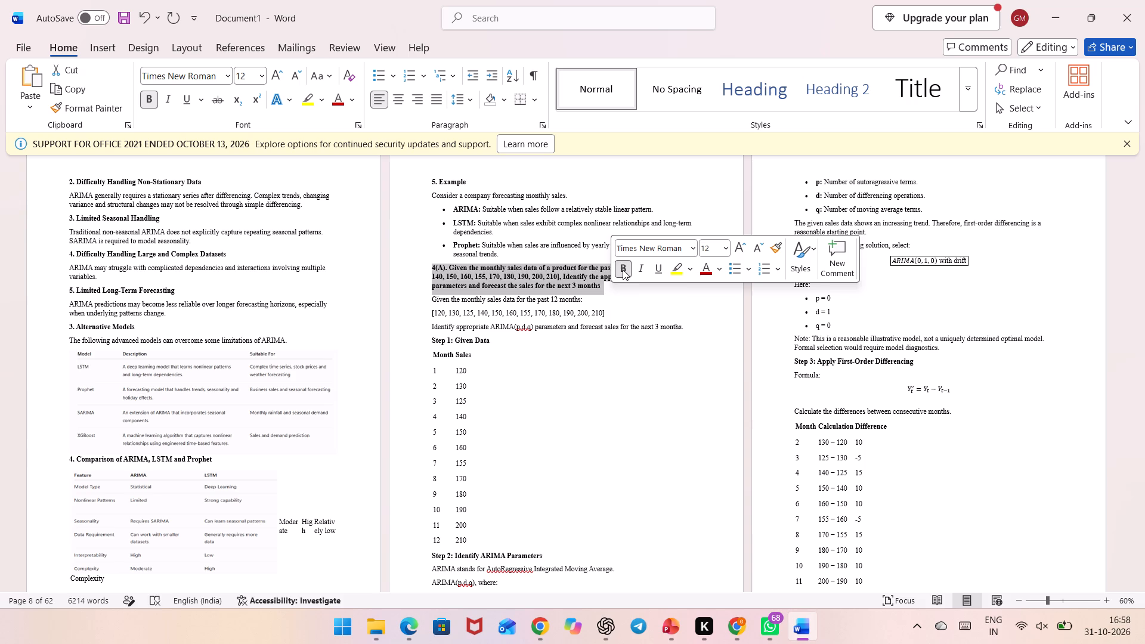
click(623, 270)
click(622, 270)
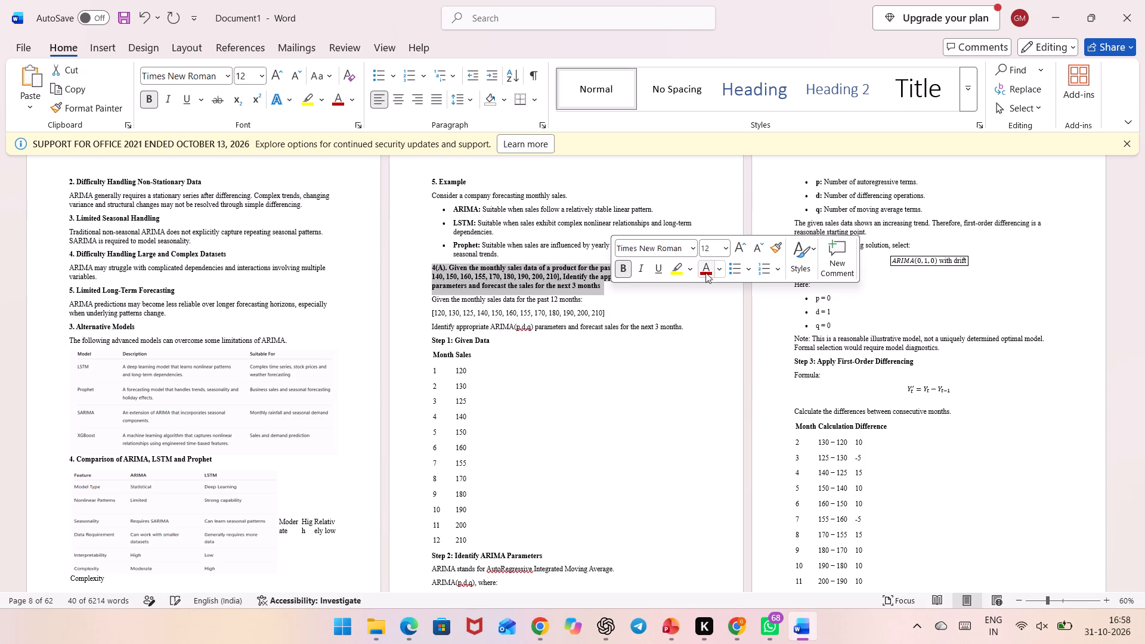
click(707, 273)
Colour the full text of question 8(A), on the meteorological department's seasonal rainfall forecasting, dark red.
scroll(623, 447, down, 3)
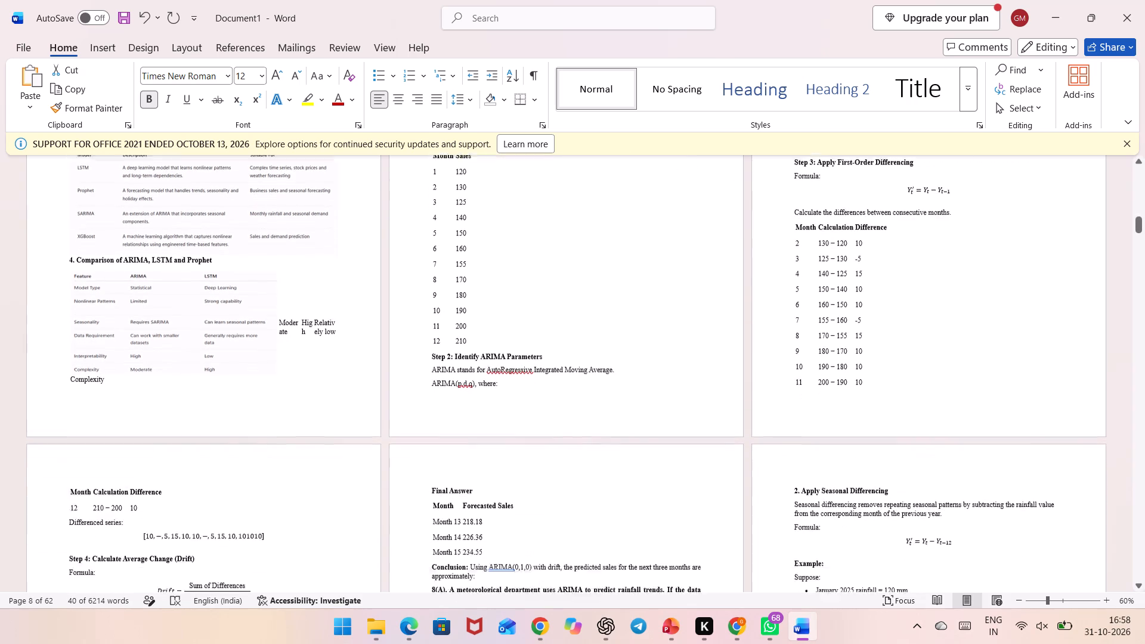
scroll(623, 447, down, 2)
scroll(445, 445, down, 1)
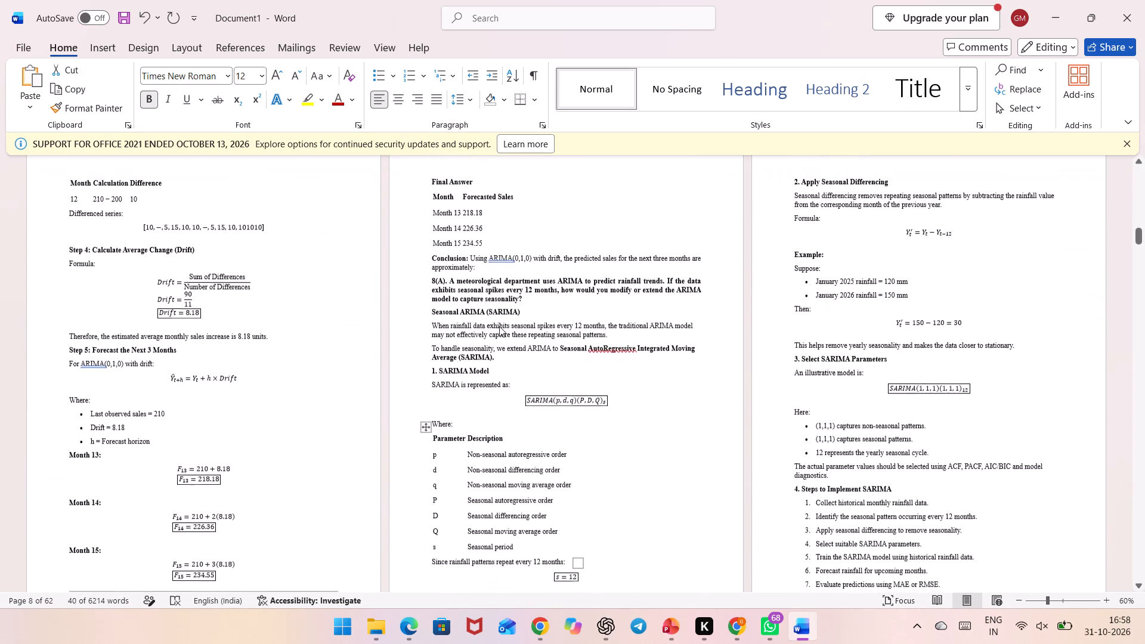
drag(532, 300, 427, 278)
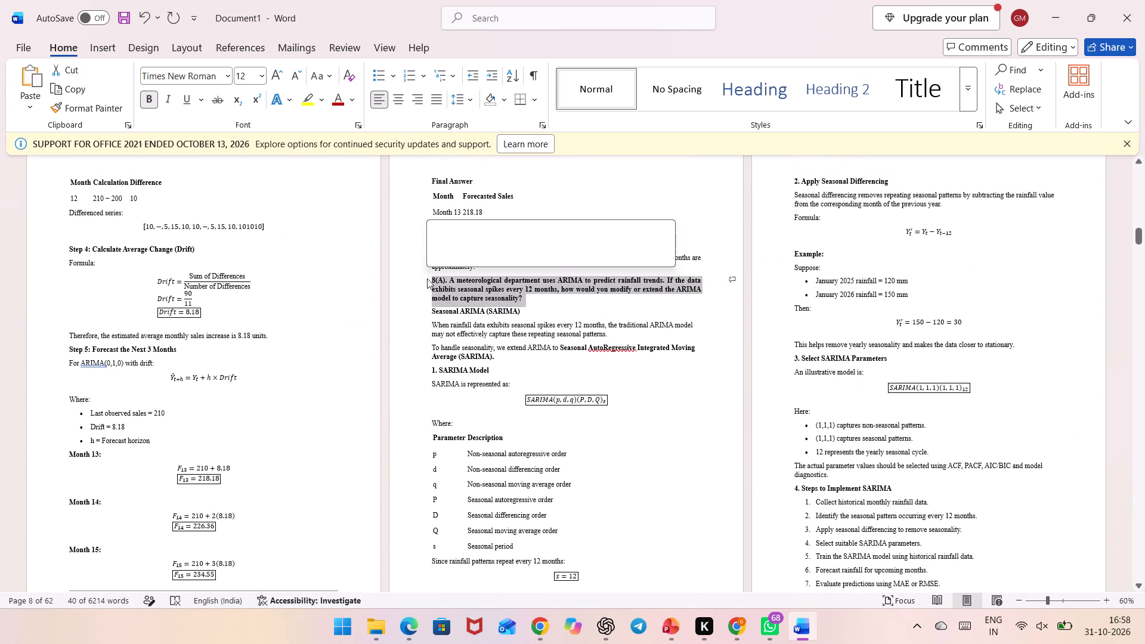
click(518, 255)
Colour question 2(B), comparing ARIMA with simple exponential smoothing, and question 3(B), illustrating the working of ARIMA, dark red.
scroll(703, 479, down, 2)
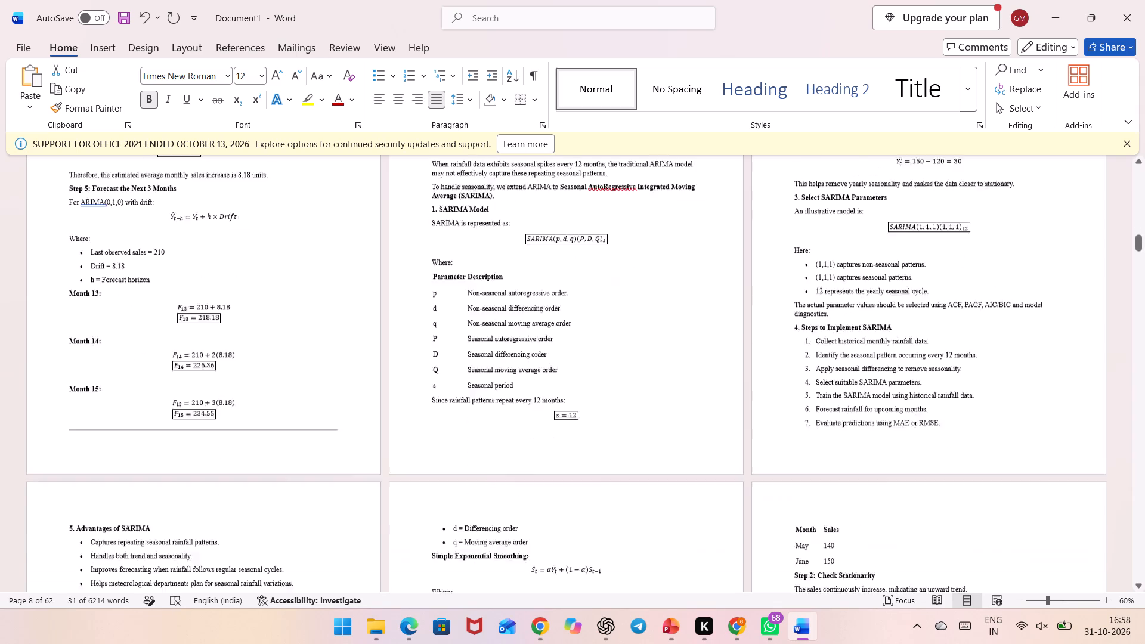
scroll(703, 479, down, 1)
drag(160, 406, 79, 402)
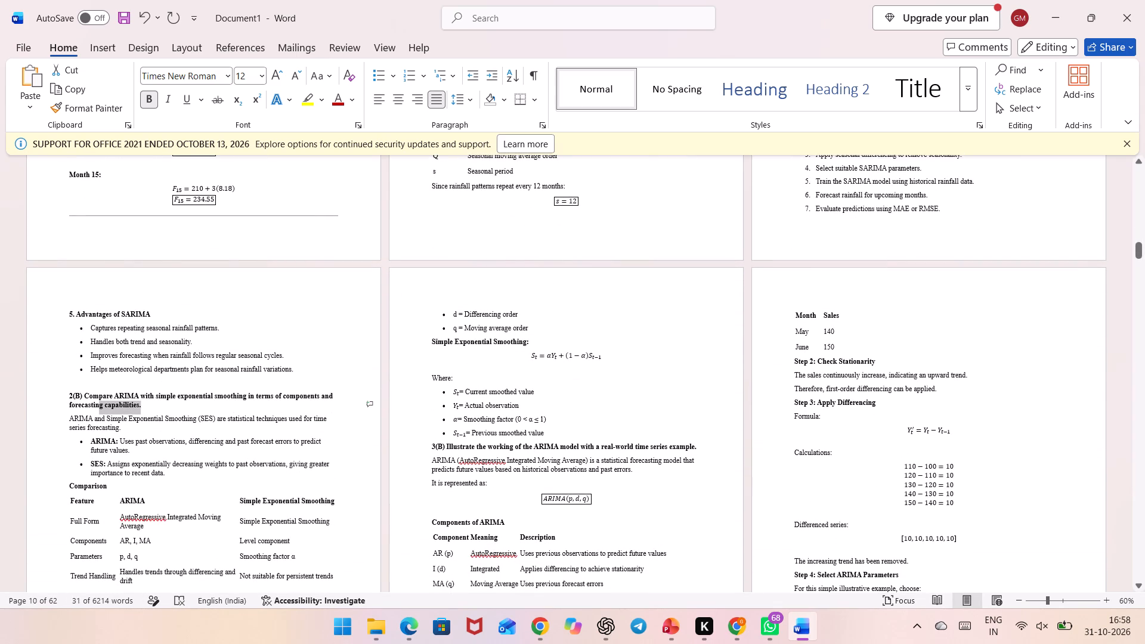
drag(79, 402, 66, 397)
click(164, 375)
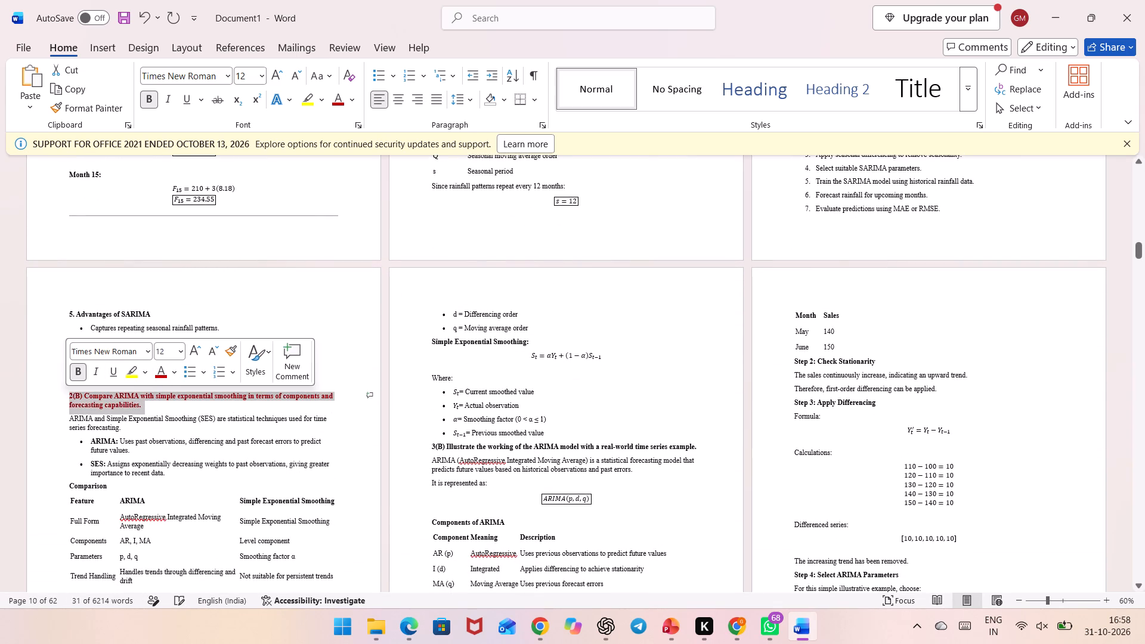
triple_click(432, 446)
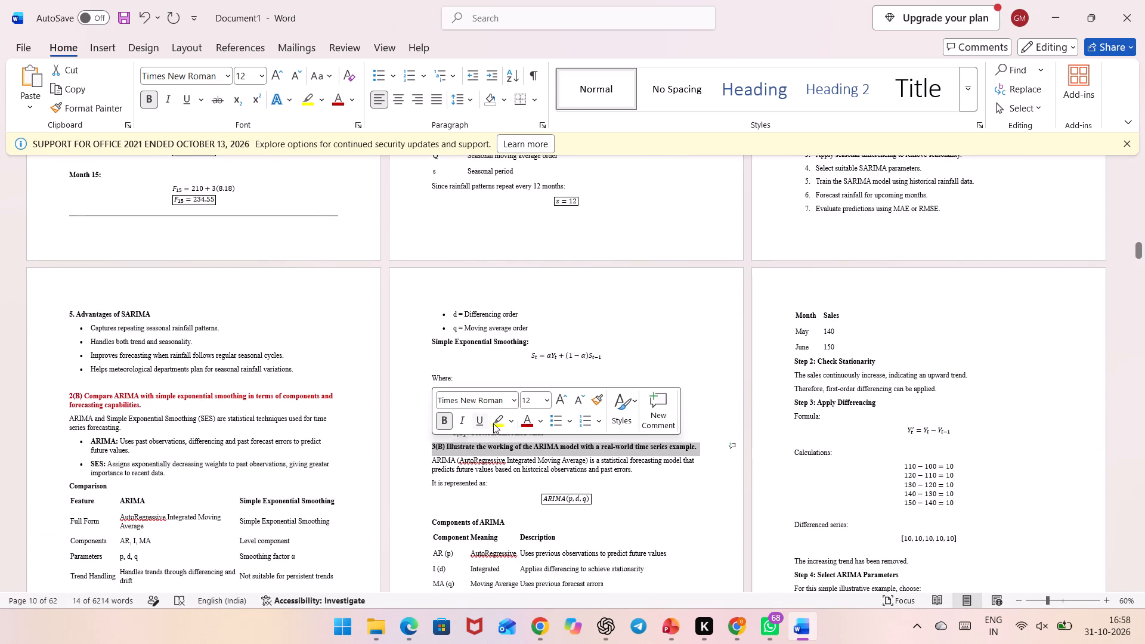
click(532, 423)
Colour the full text of question 4(B), on the role of differencing in ARIMA and achieving stationarity, dark red.
scroll(552, 506, down, 3)
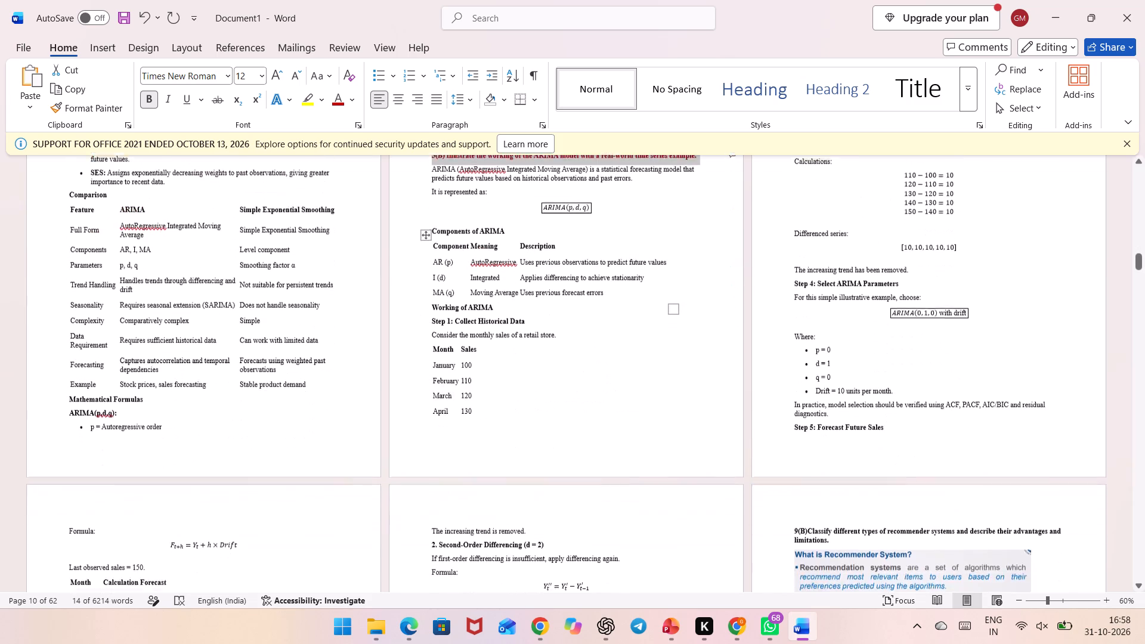
scroll(552, 506, down, 1)
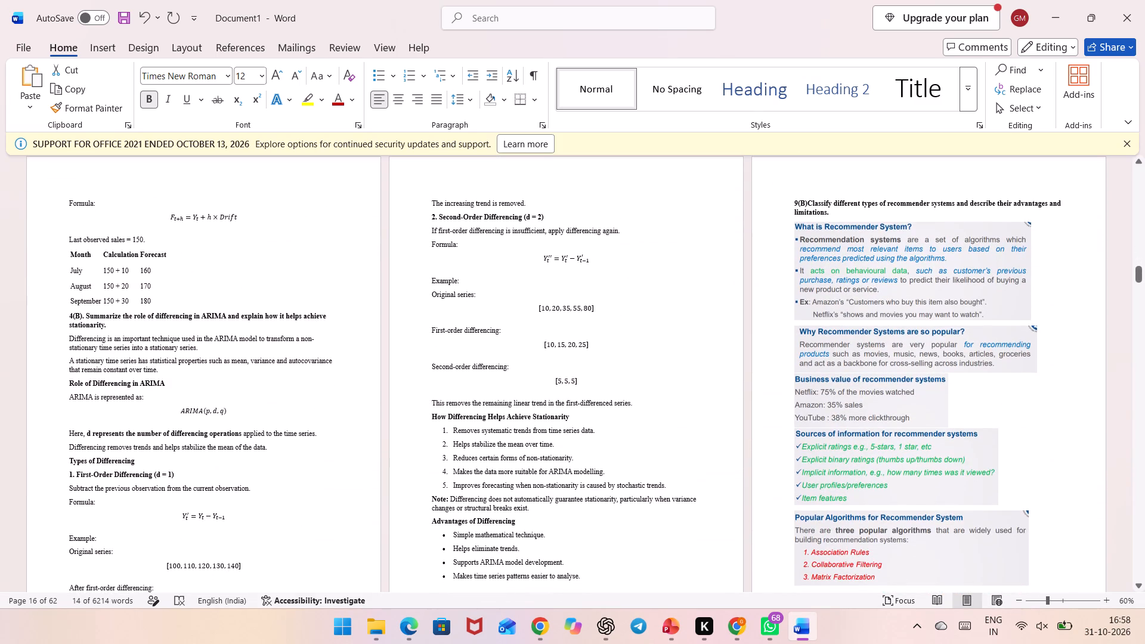
drag(116, 325, 68, 314)
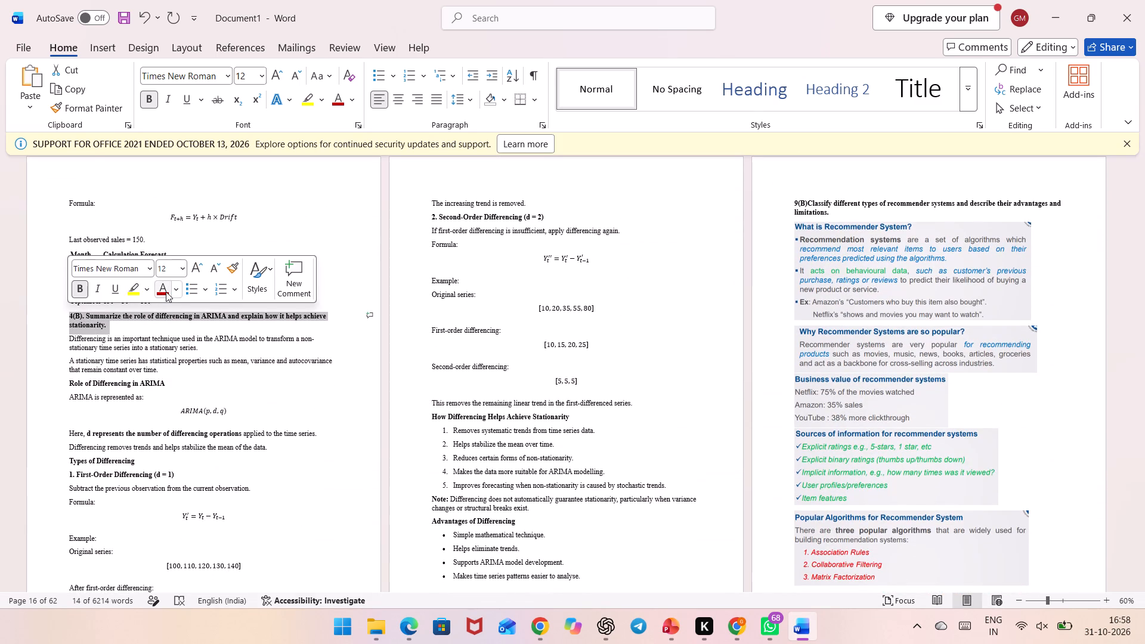
click(166, 292)
Colour question 9(B), classifying recommender systems, and question 19(b), on recommender systems in e-commerce platforms, dark red.
drag(838, 211, 794, 203)
click(893, 178)
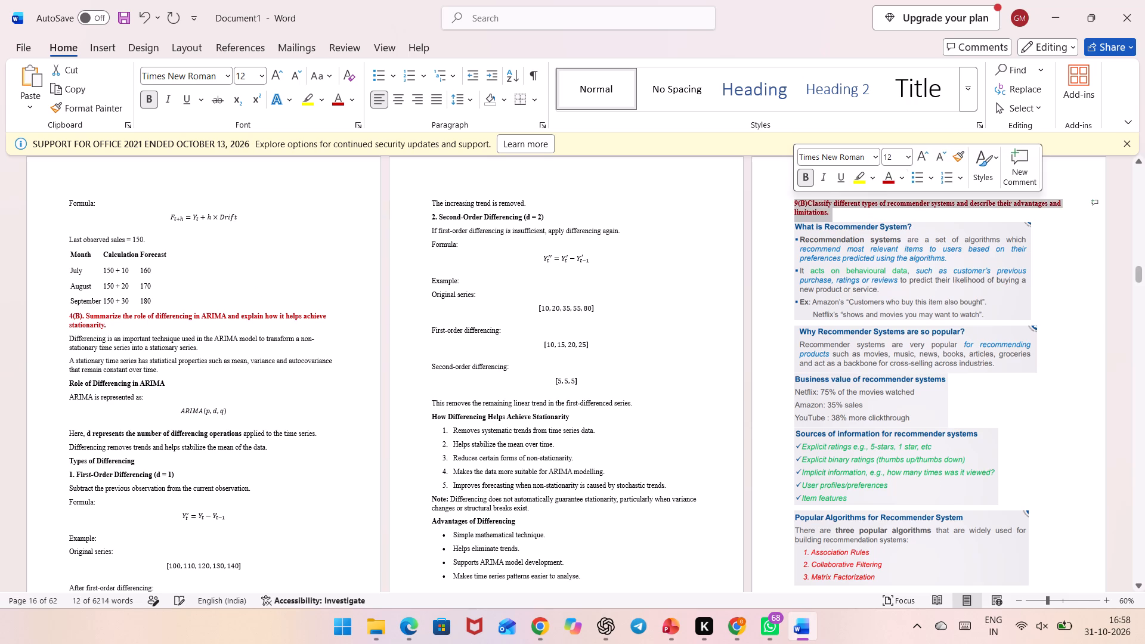
scroll(614, 428, down, 3)
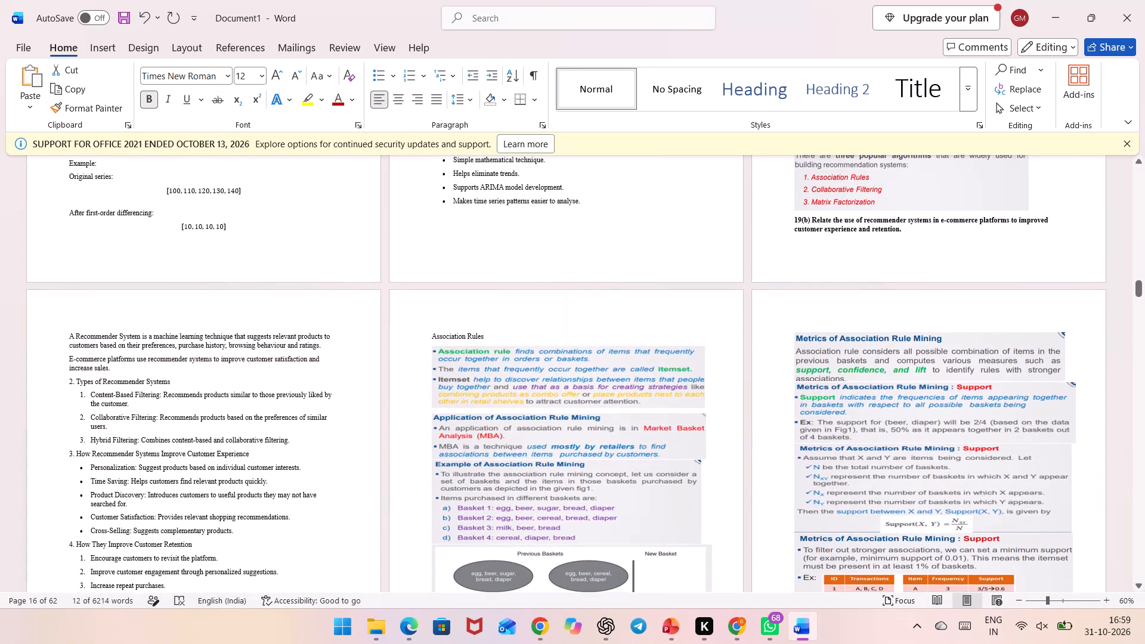
drag(915, 228, 791, 216)
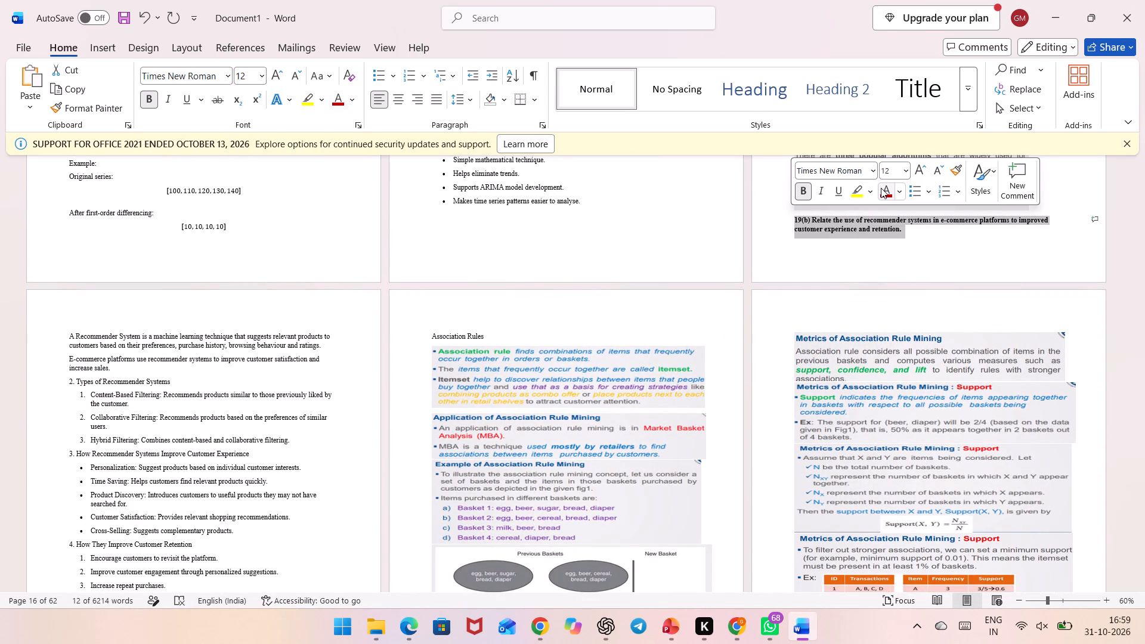
click(881, 188)
Colour the full text of question 5(A), on generating strong association rules from the market basket dataset with Apriori, dark red.
scroll(677, 339, down, 2)
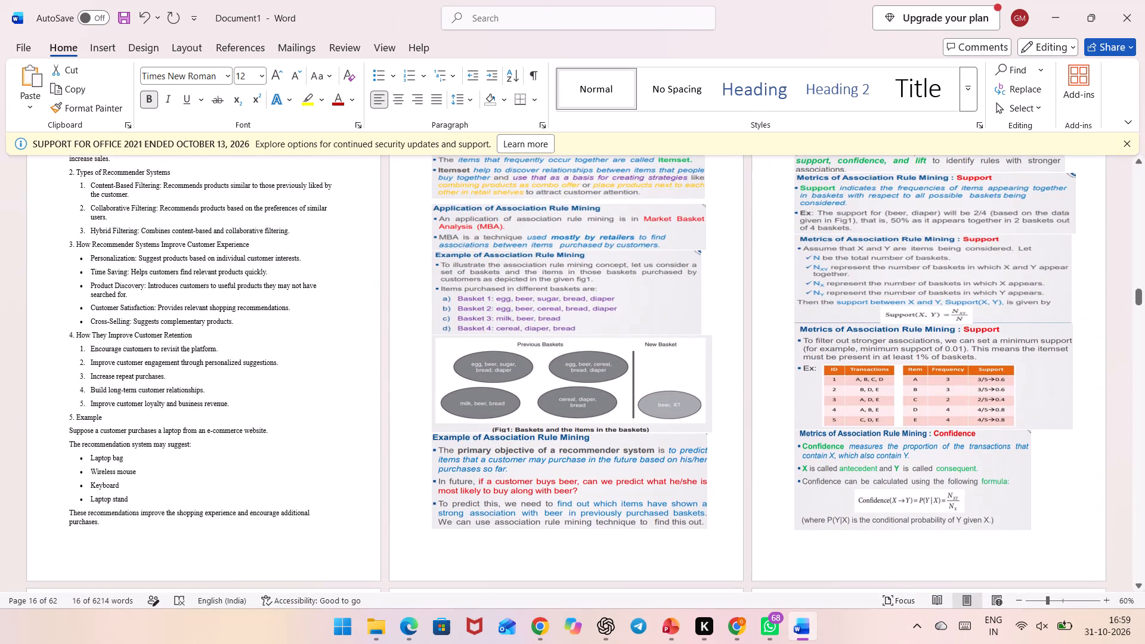
scroll(677, 339, up, 1)
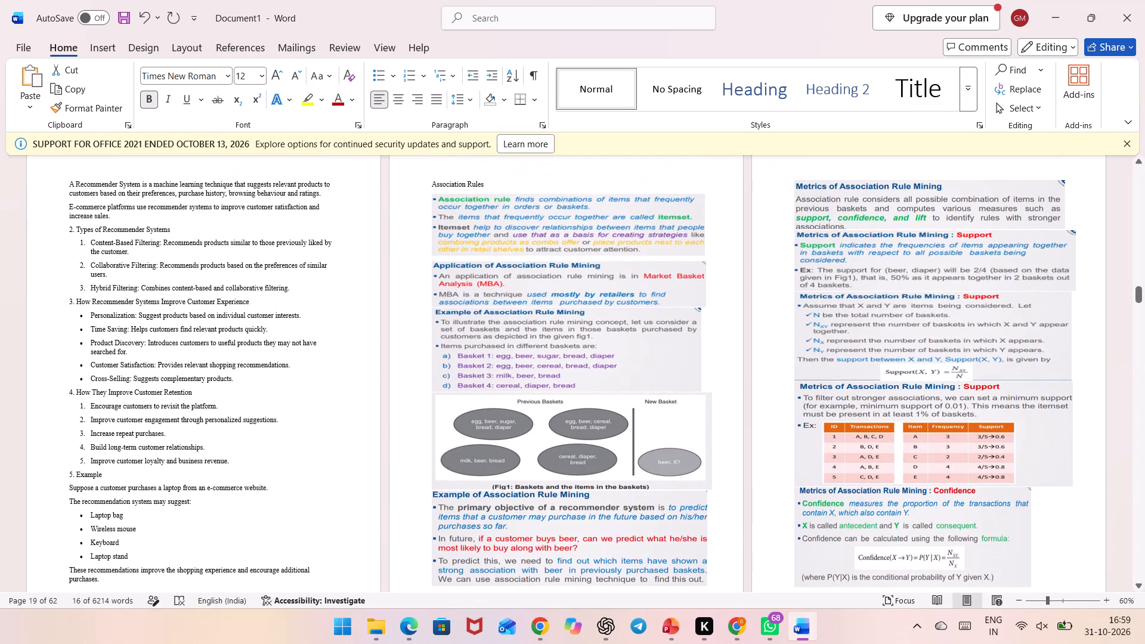
scroll(821, 393, down, 4)
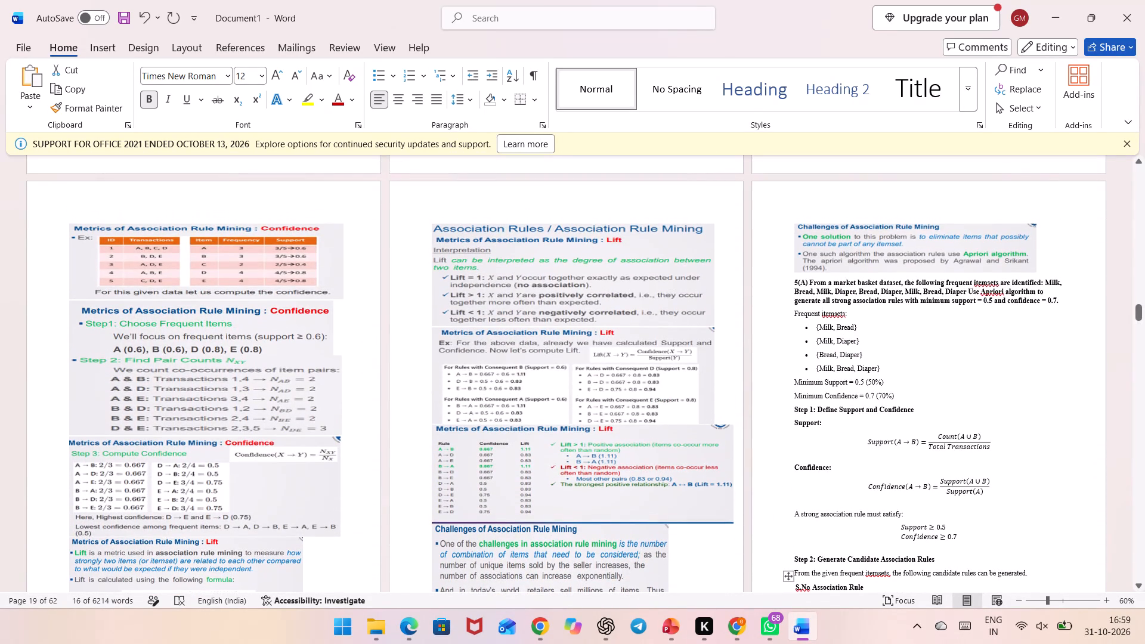
drag(1074, 302, 790, 283)
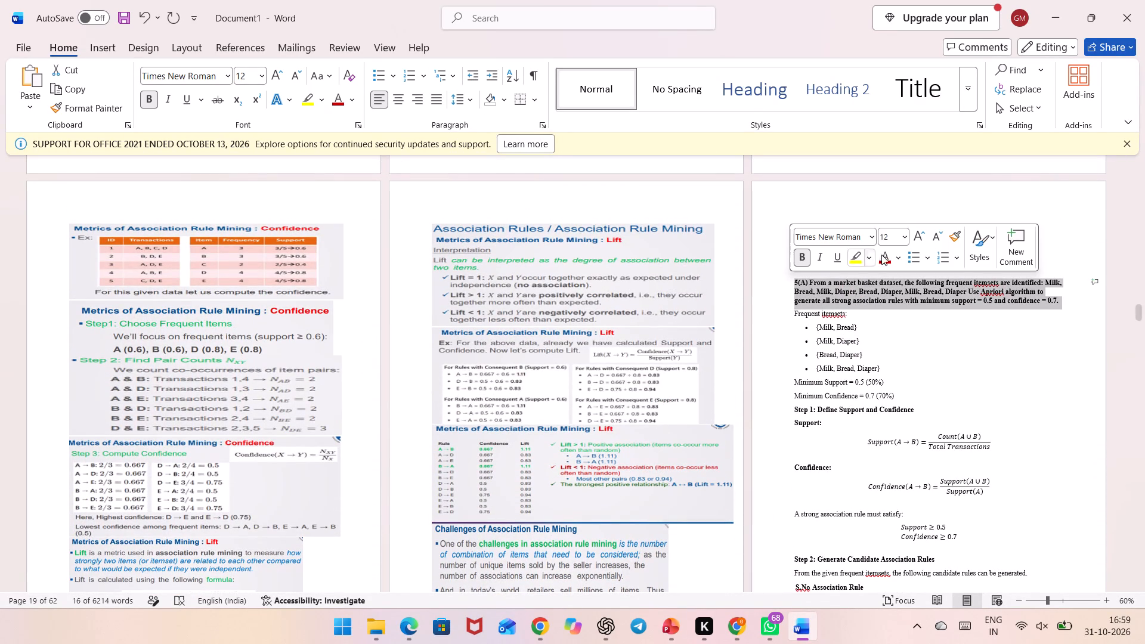
click(884, 255)
Colour the full text of question 7(B), on using association rule mining for market basket analysis in retail data, dark red.
scroll(723, 383, down, 4)
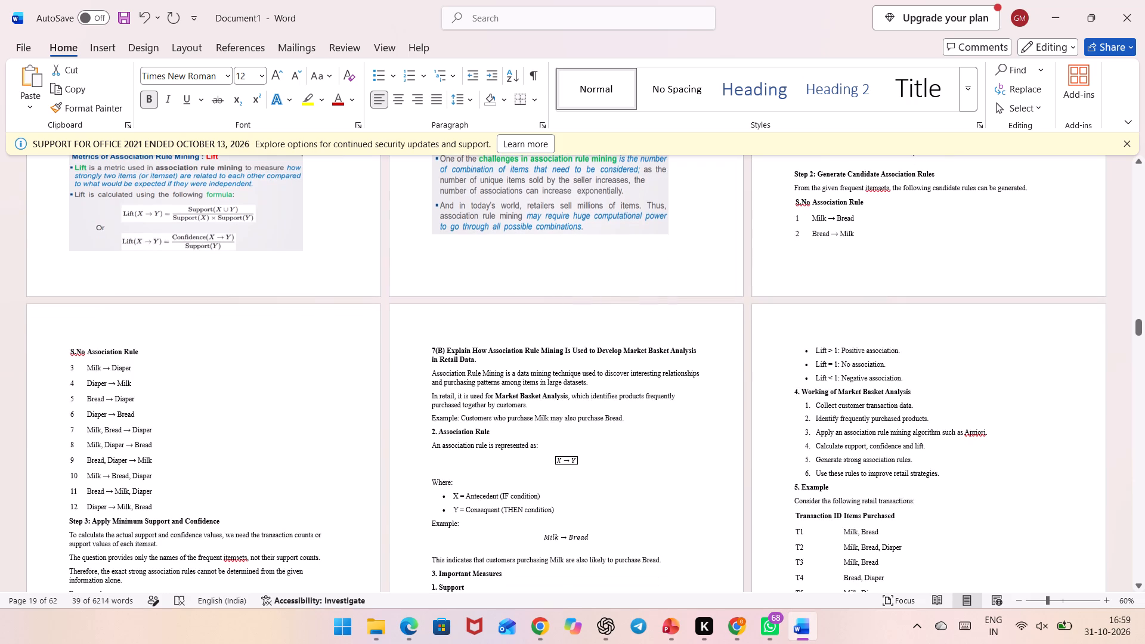
scroll(476, 427, down, 1)
drag(478, 248, 453, 247)
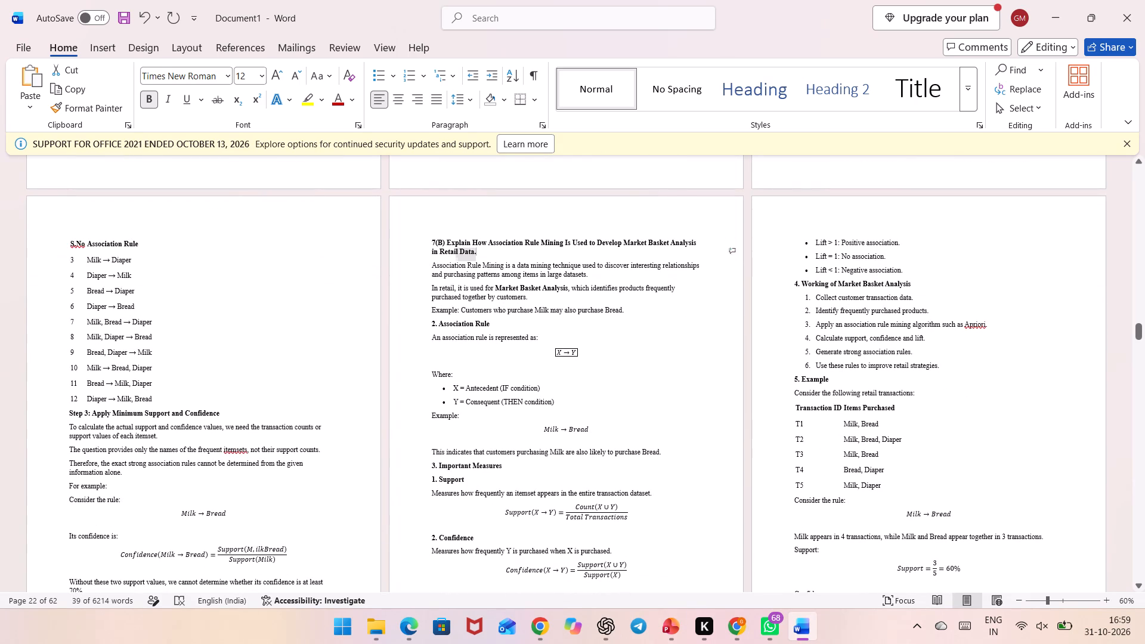
drag(453, 247, 429, 241)
click(522, 216)
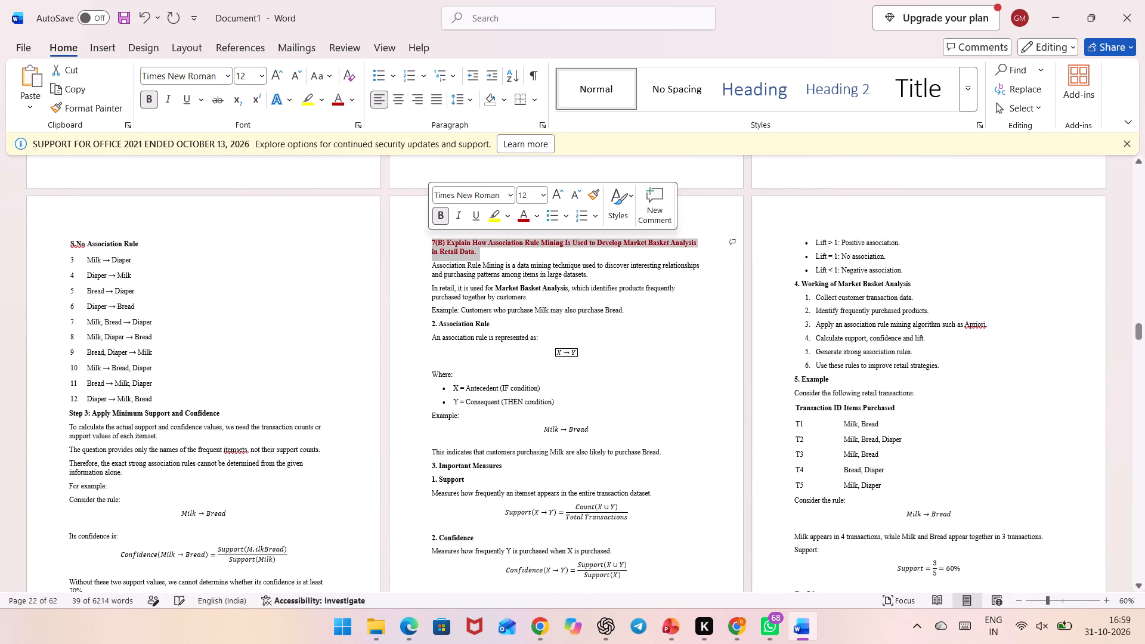
Colour the full text of question 8(B), on the working of the Apriori algorithm and discovering frequent itemsets, dark red.
scroll(523, 345, down, 5)
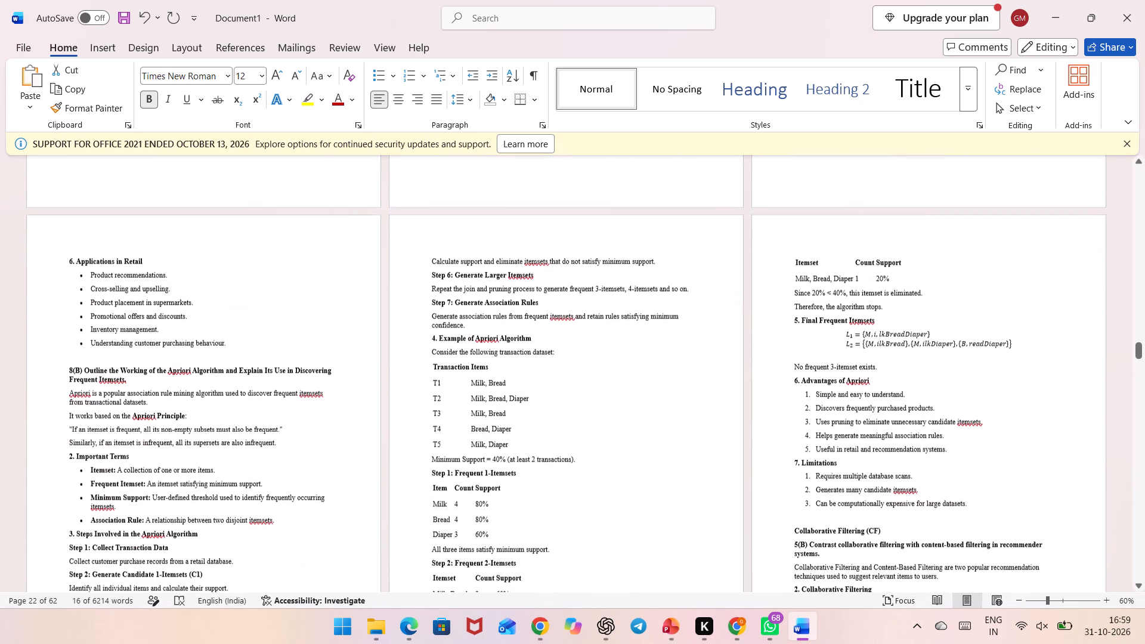
drag(137, 380, 64, 371)
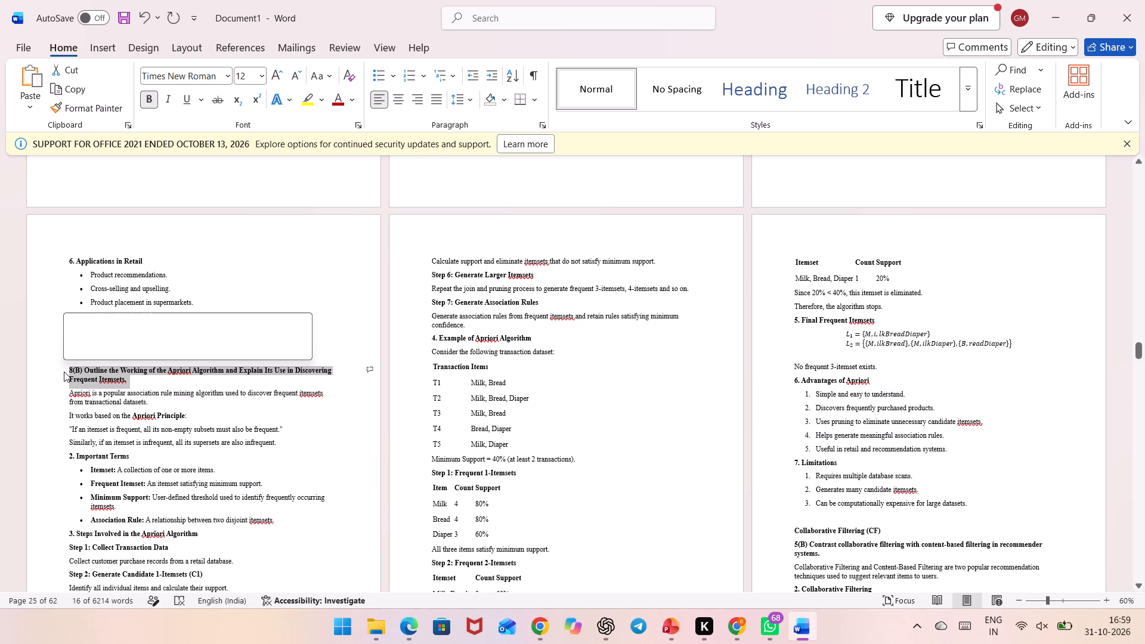
click(156, 351)
Colour the full text of question 5(B), contrasting collaborative filtering with content-based filtering, dark red.
scroll(397, 432, down, 1)
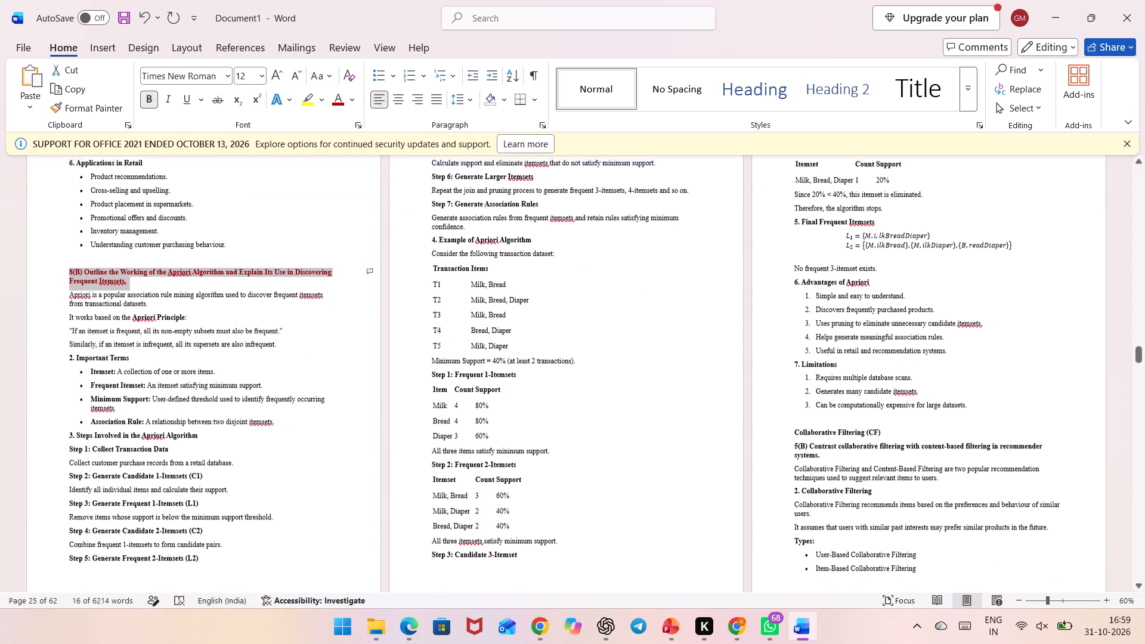
drag(856, 440, 841, 442)
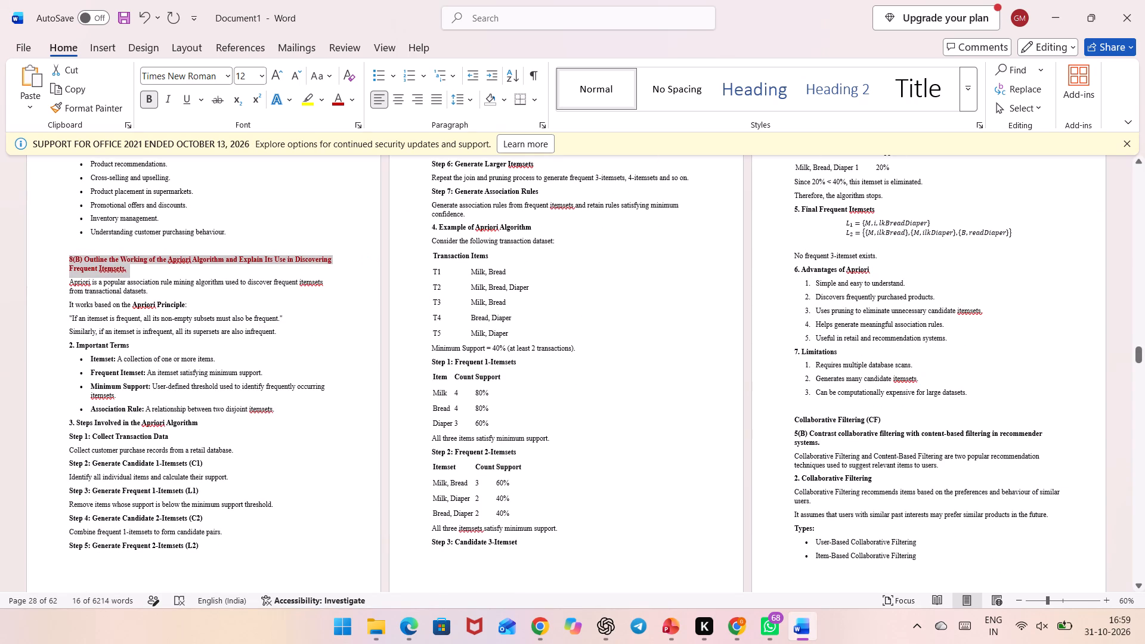
drag(841, 442, 775, 436)
click(877, 410)
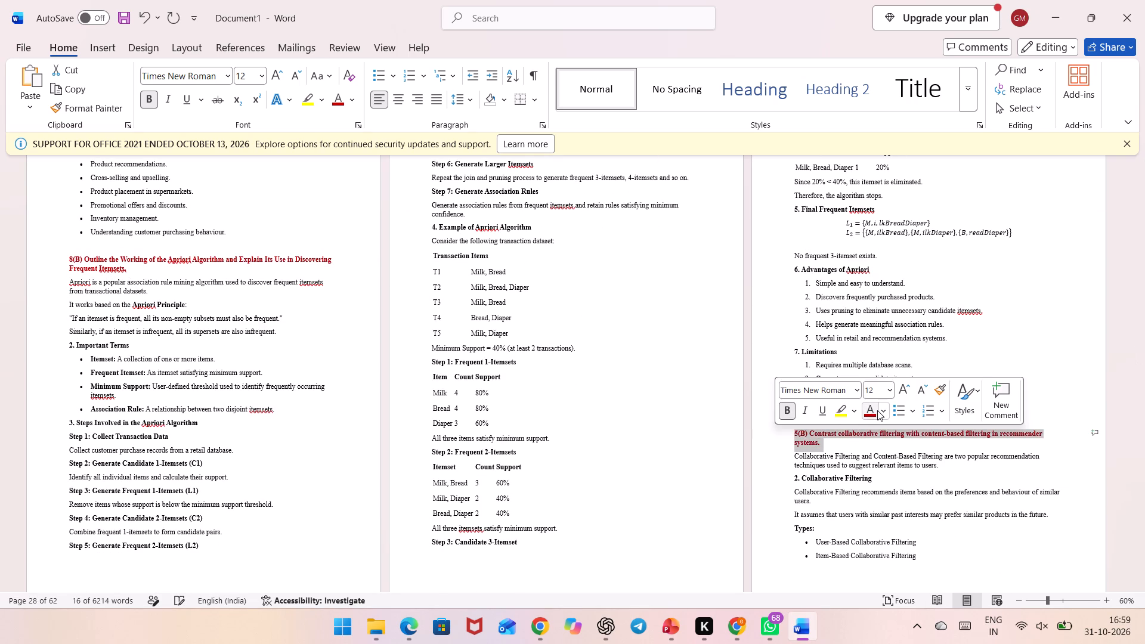
Colour the full text of question 7(A), on designing a collaborative filtering system for a retail platform, dark red.
scroll(596, 515, down, 3)
scroll(383, 488, down, 1)
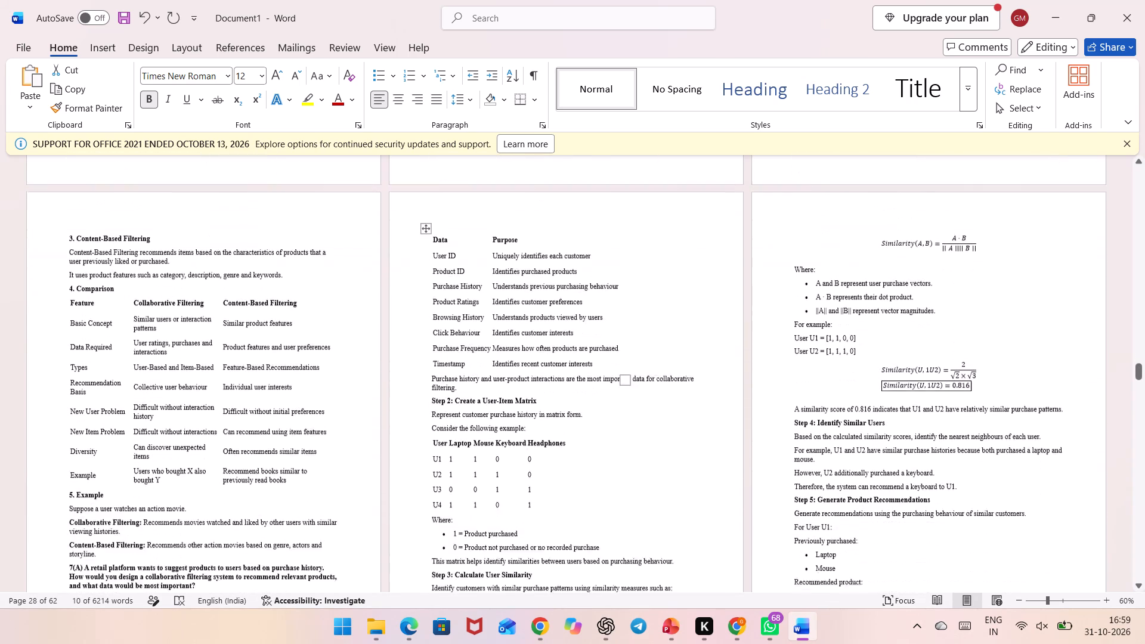
scroll(383, 488, down, 1)
drag(208, 555, 81, 534)
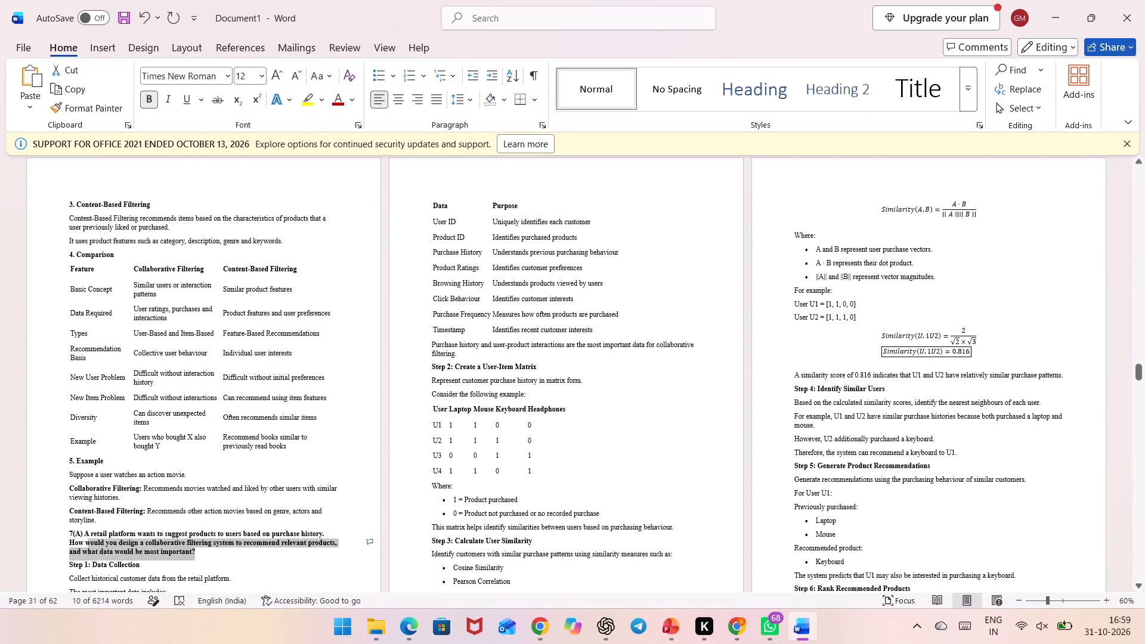
drag(81, 534, 68, 532)
click(160, 509)
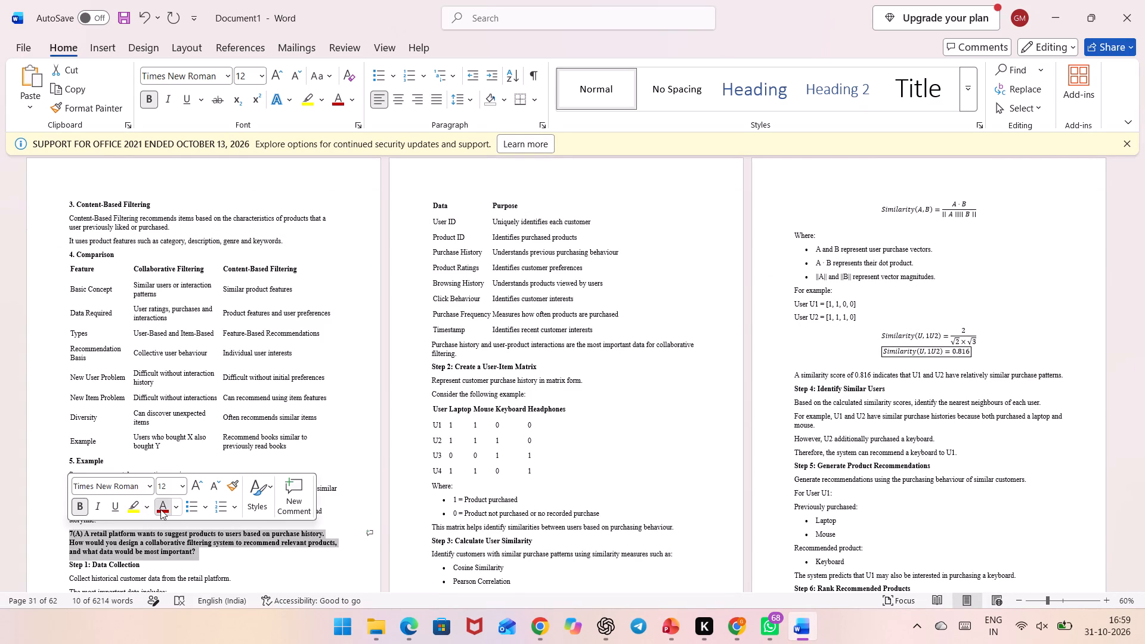
Colour the full text of question 2(A), on collaborative filtering creating filter bubbles and the implications of over-personalization, dark red.
scroll(495, 455, down, 4)
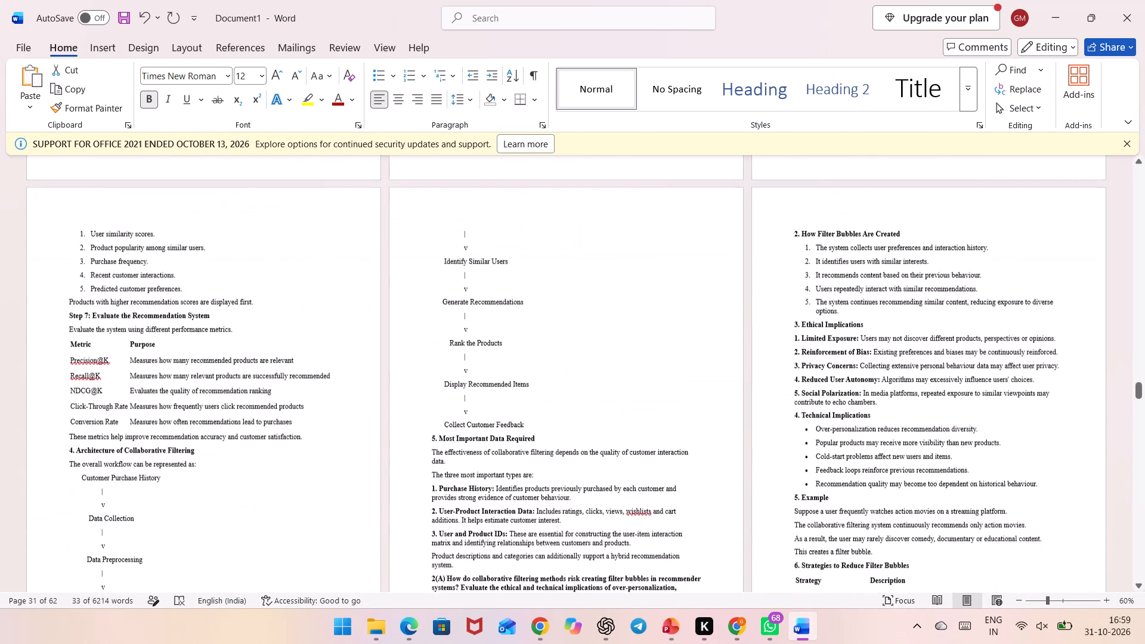
scroll(252, 441, down, 2)
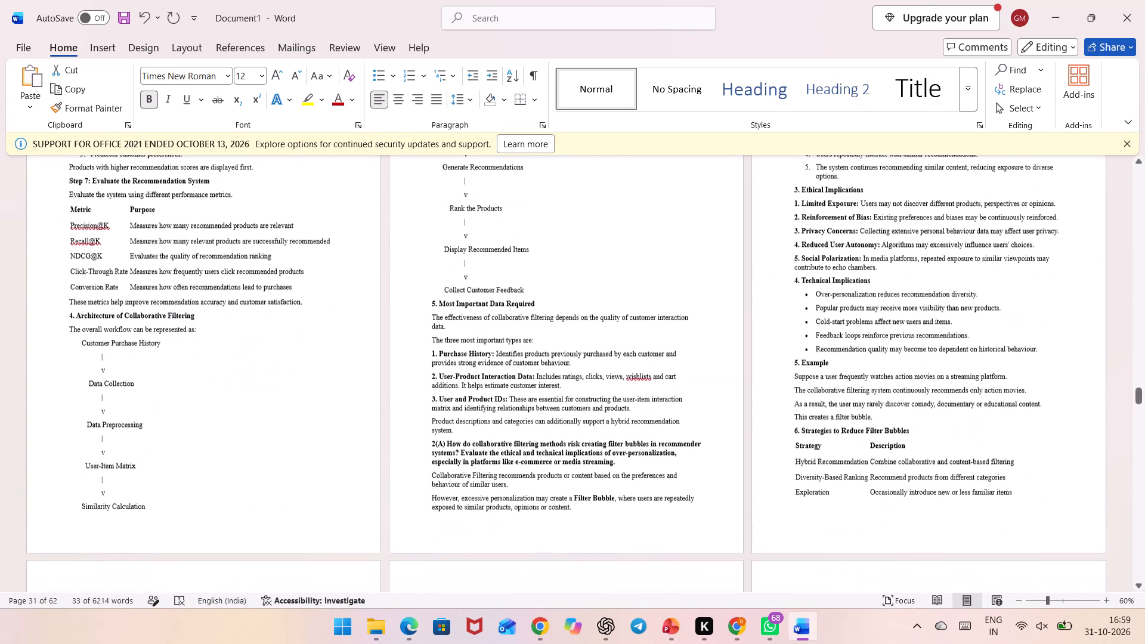
drag(641, 461, 426, 445)
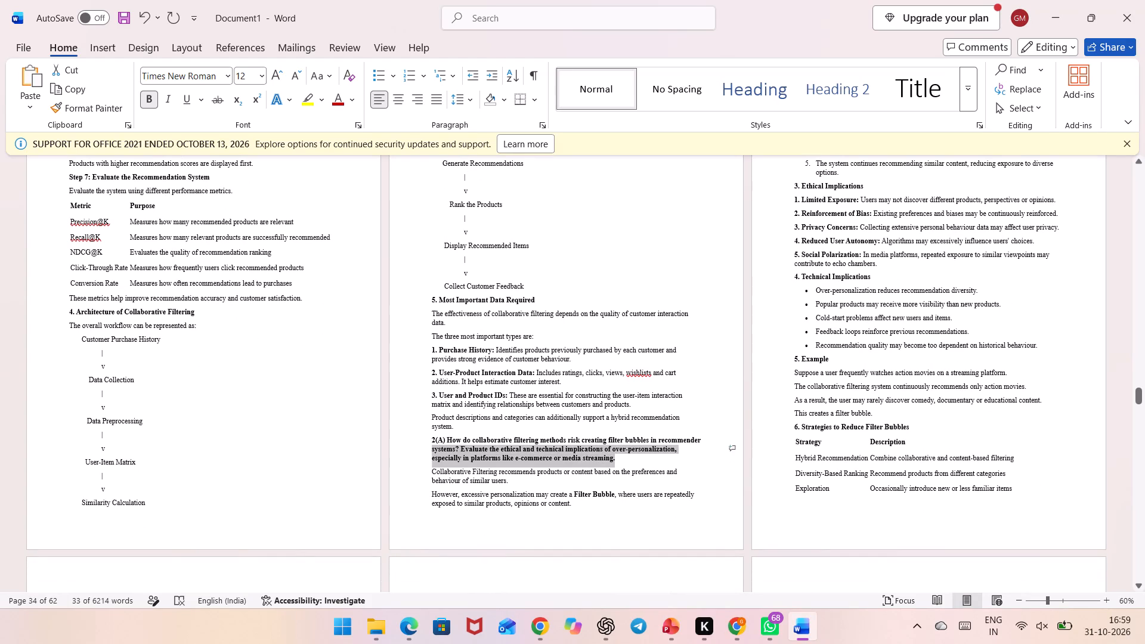
drag(426, 445, 429, 442)
click(527, 413)
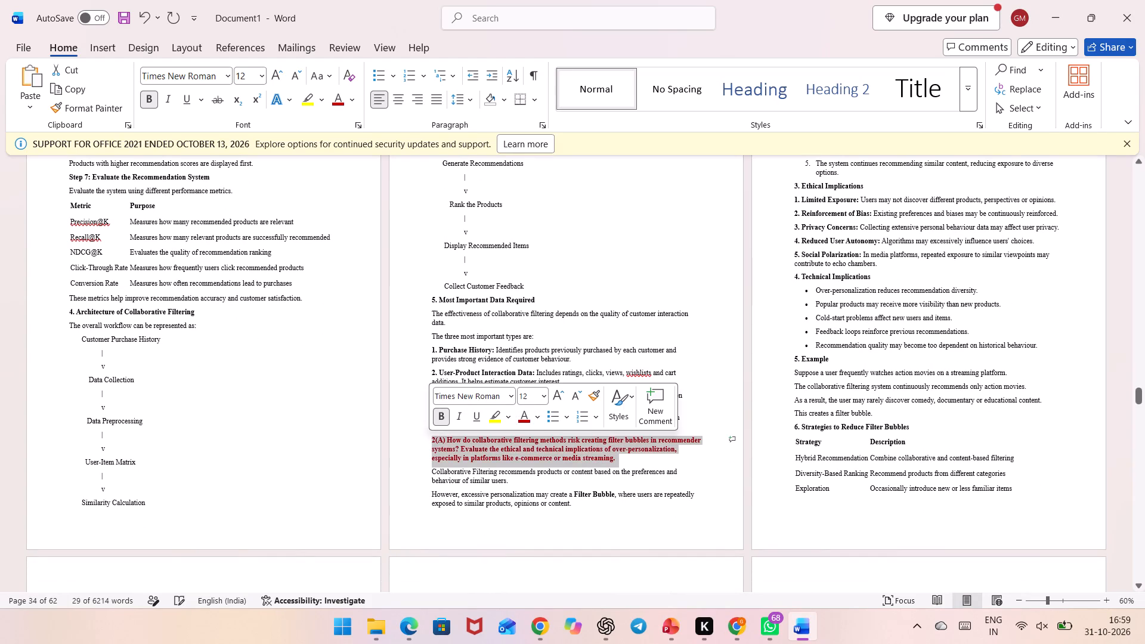
Colour the full text of question 10(B), on implementing collaborative filtering with user-based or item-based approaches, dark red.
scroll(703, 506, up, 1)
scroll(744, 393, up, 1)
scroll(744, 393, down, 3)
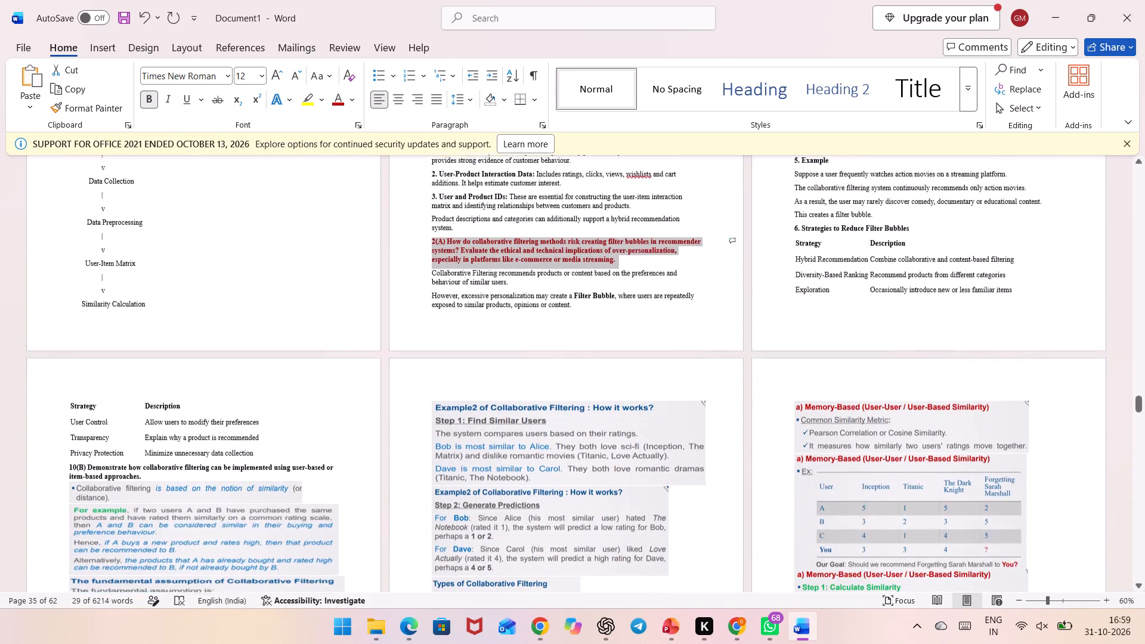
scroll(398, 339, down, 2)
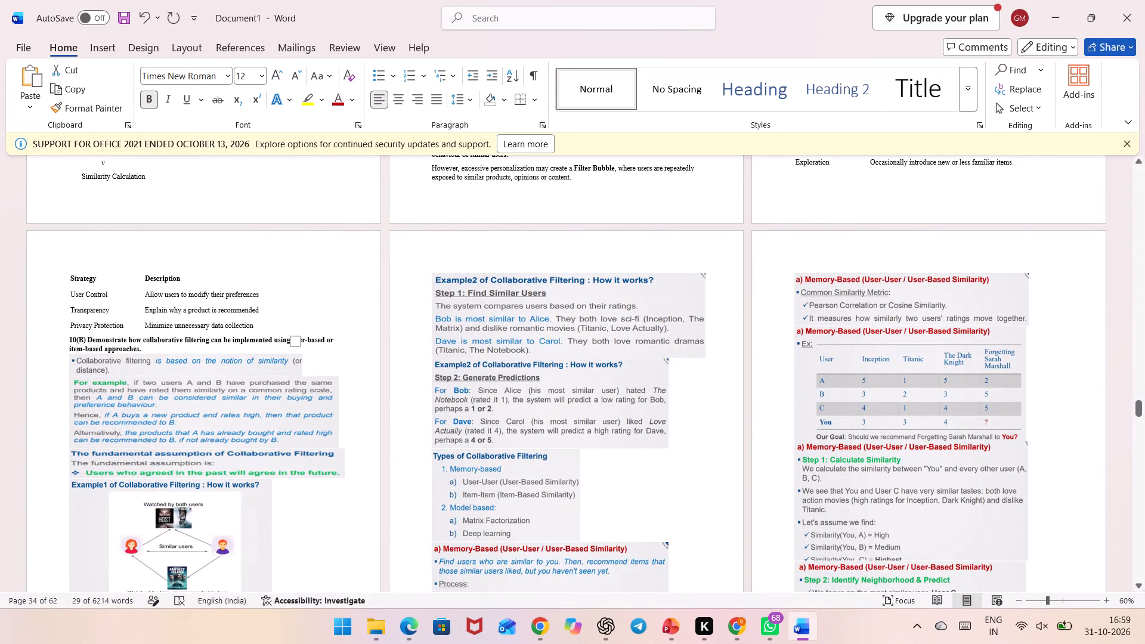
drag(141, 351, 59, 342)
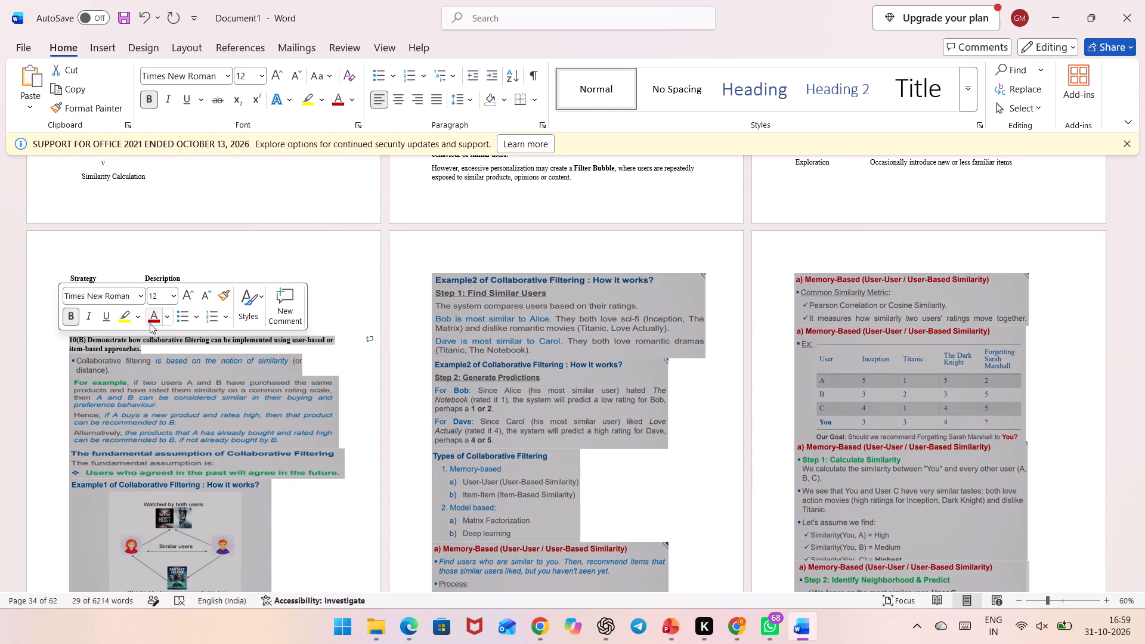
click(150, 321)
Colour the full text of question 6(B), on user-item rating matrices and matrix factorization for recommendations, dark red.
scroll(453, 392, down, 3)
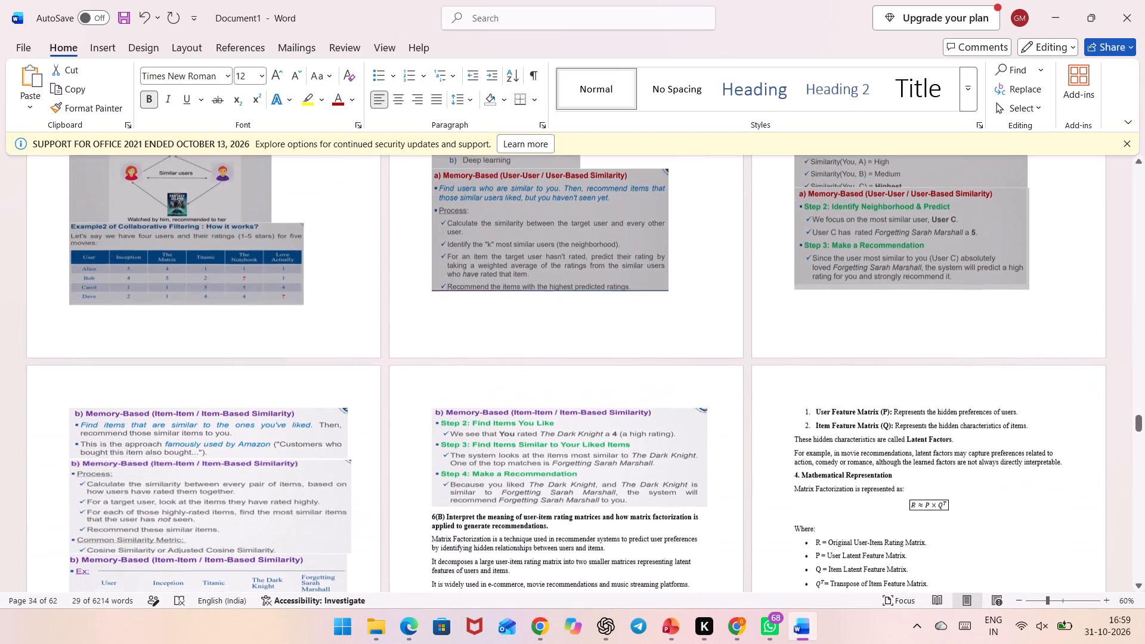
scroll(453, 392, down, 2)
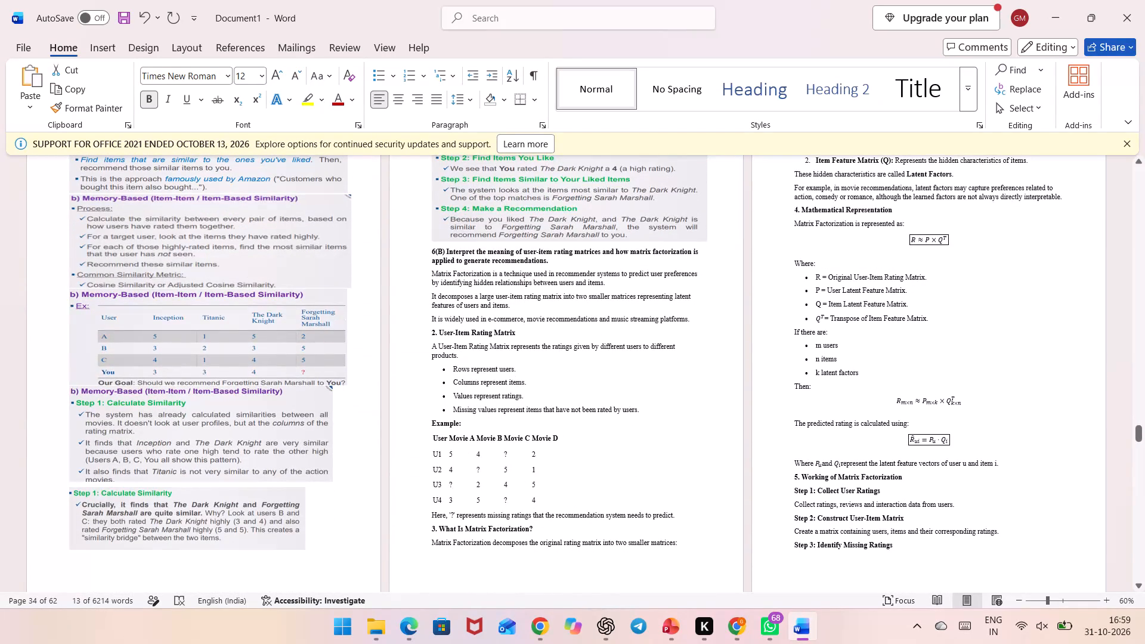
drag(581, 262, 431, 249)
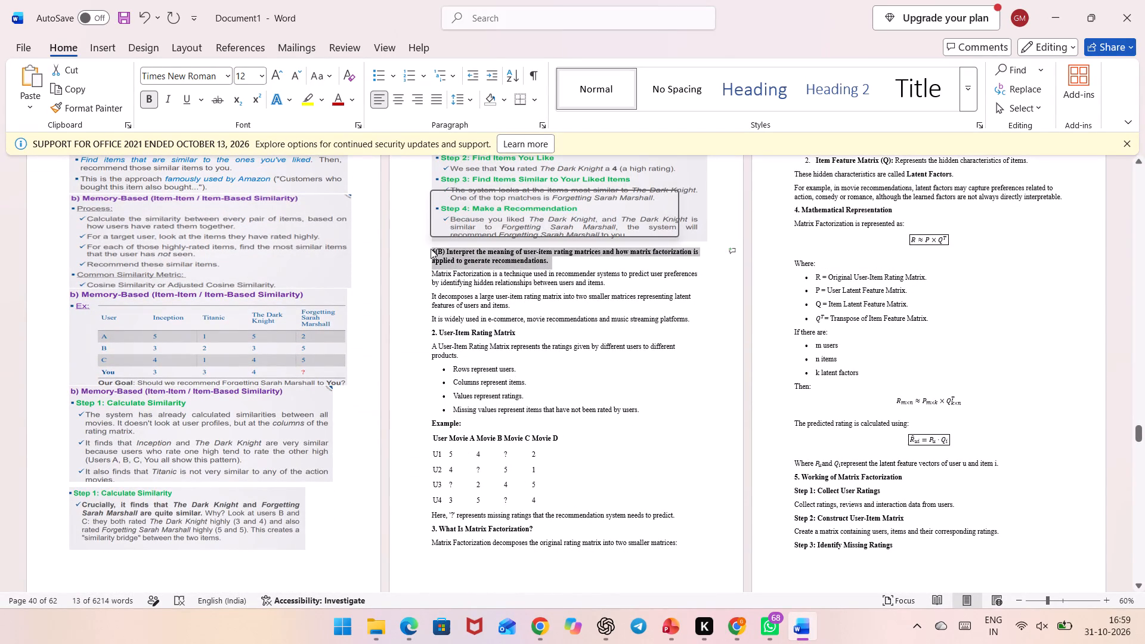
click(527, 223)
Colour the full text of question 11(B), on using sentiment classification to enhance customer feedback analysis in e-commerce, dark red.
scroll(741, 345, up, 1)
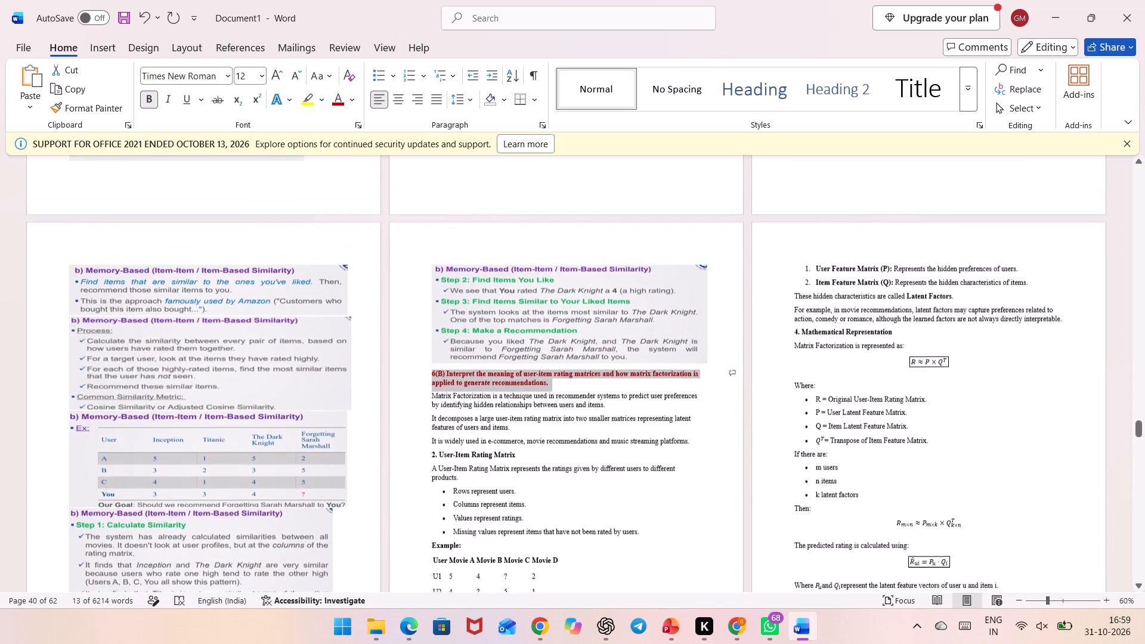
scroll(741, 345, down, 4)
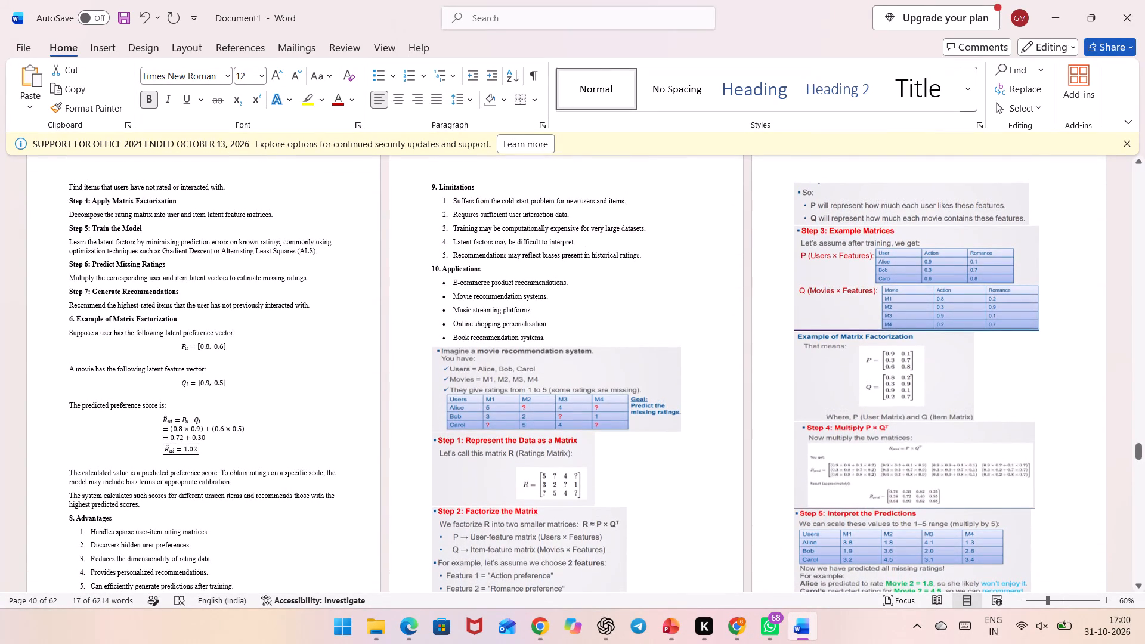
scroll(741, 345, down, 4)
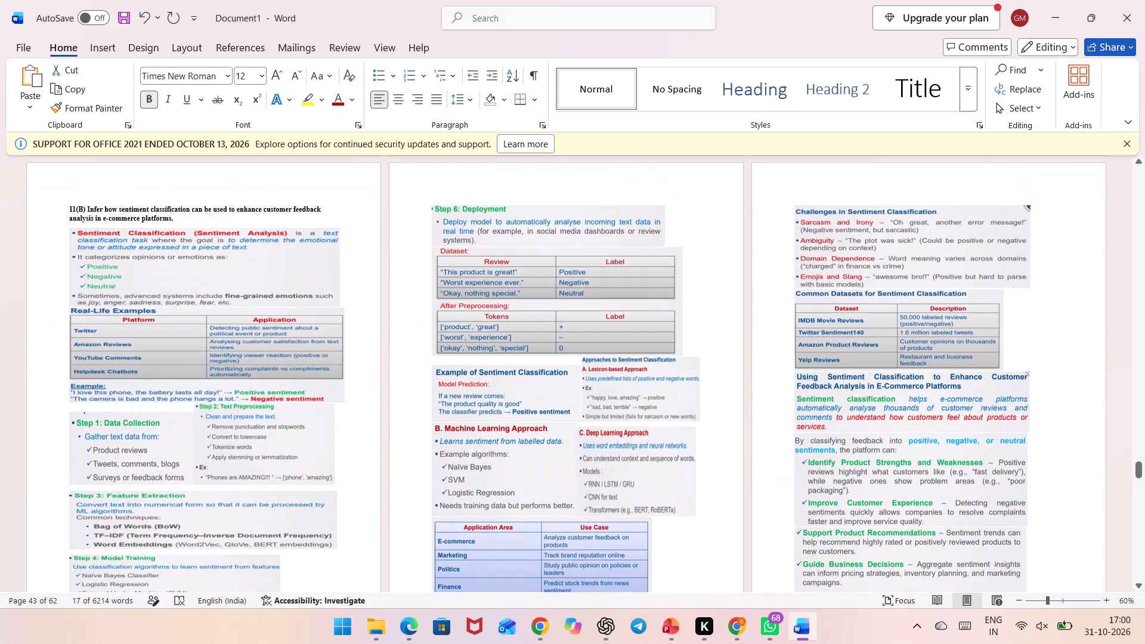
drag(188, 218, 63, 209)
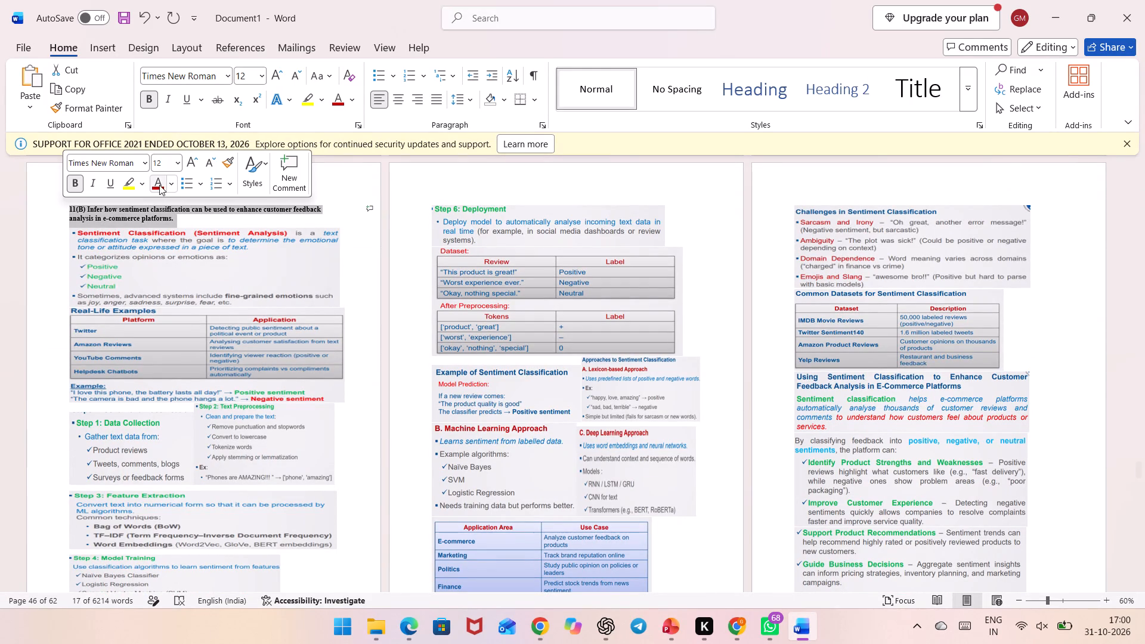
click(159, 185)
Colour the full text of question 3(A), on whether accuracy is the best evaluation metric in sentiment classification, dark red.
scroll(406, 285, down, 3)
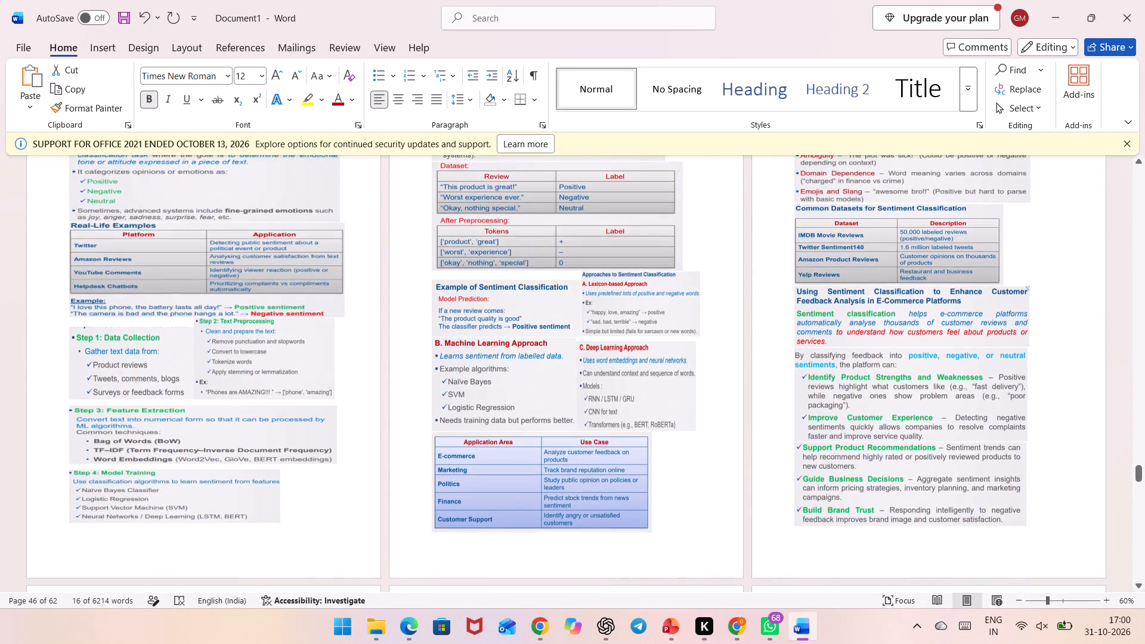
scroll(406, 285, down, 1)
drag(337, 251, 118, 238)
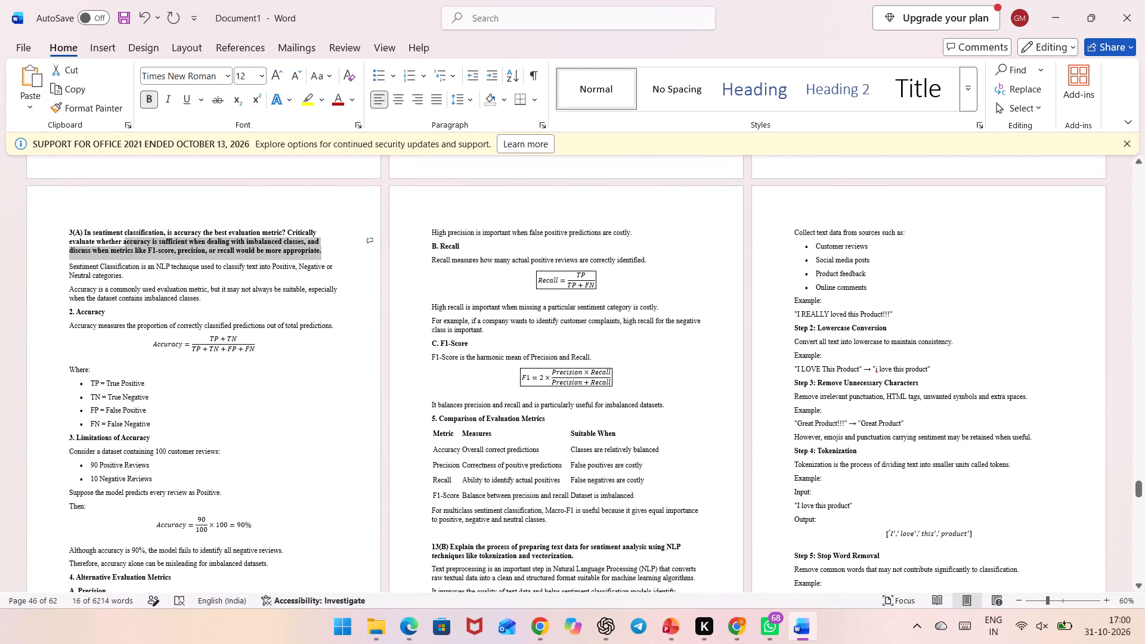
drag(118, 238, 66, 236)
click(159, 211)
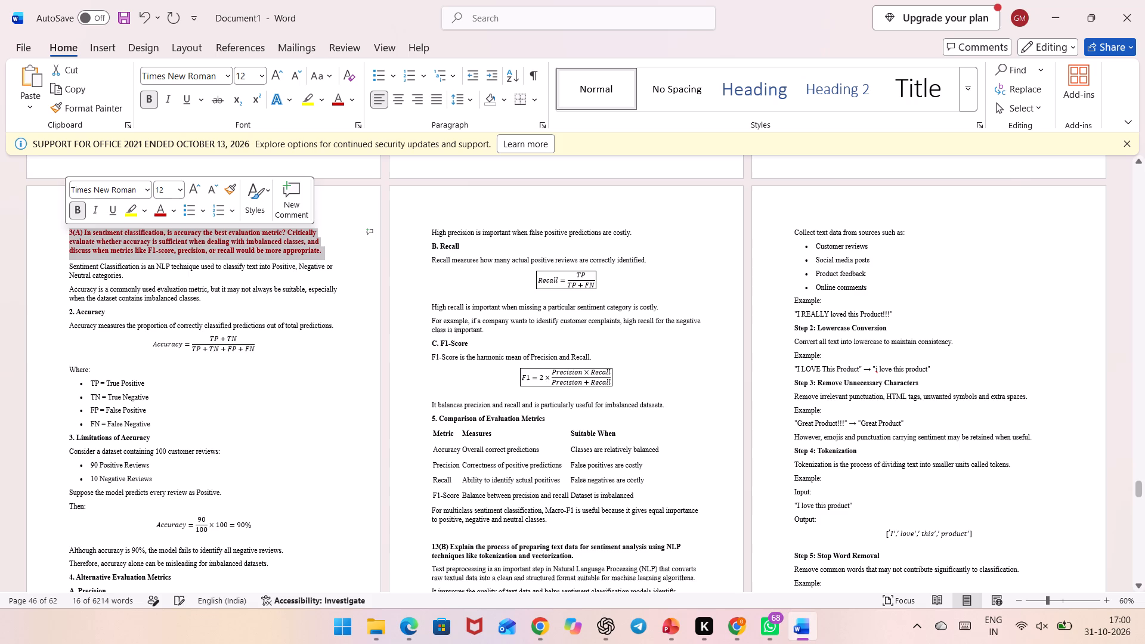
Colour the full text of question 13(B), on preparing text data for sentiment analysis with tokenization and vectorization, dark red.
scroll(259, 356, down, 1)
drag(581, 448, 434, 425)
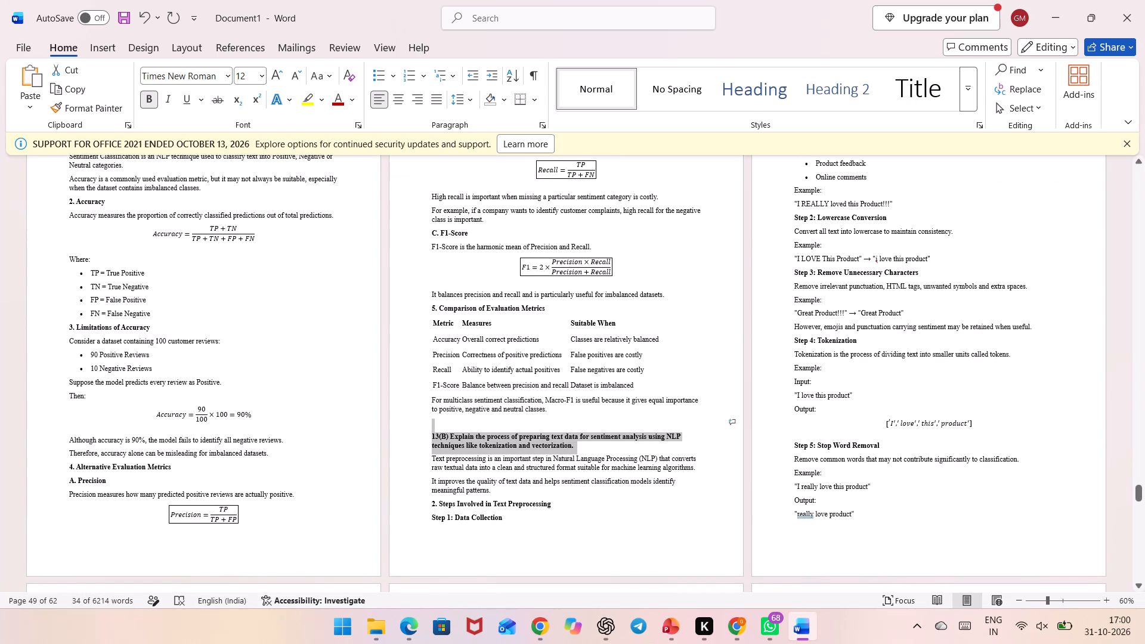
drag(434, 425, 431, 432)
click(528, 404)
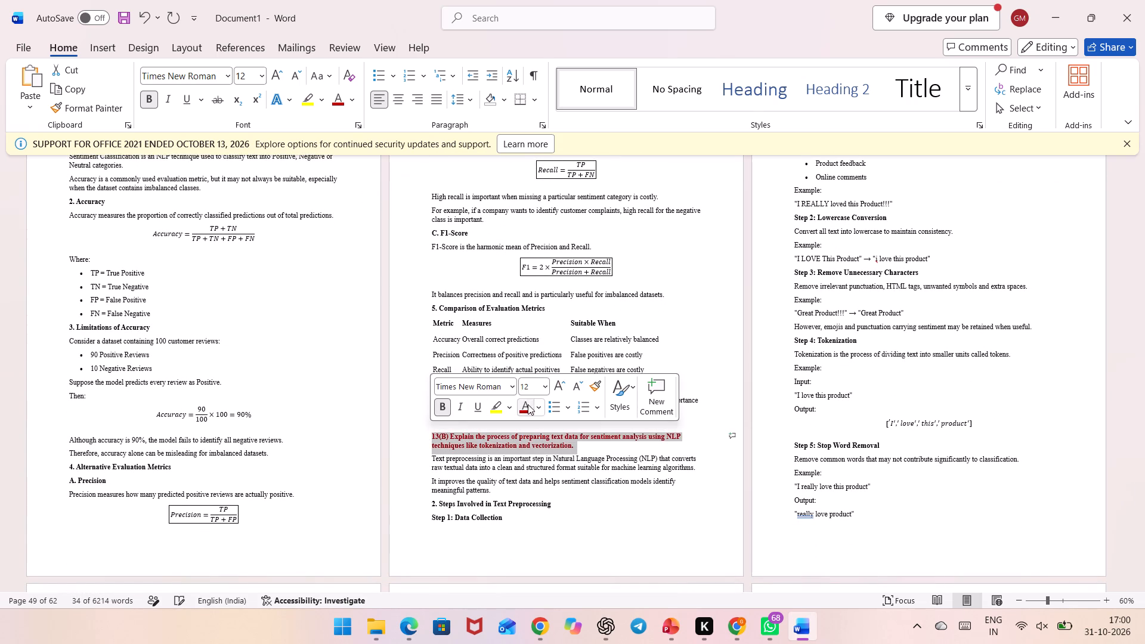
Colour the full text of question 14(B), on how sentiment classification can influence product recommendation systems, dark red.
scroll(750, 444, up, 1)
scroll(750, 444, down, 4)
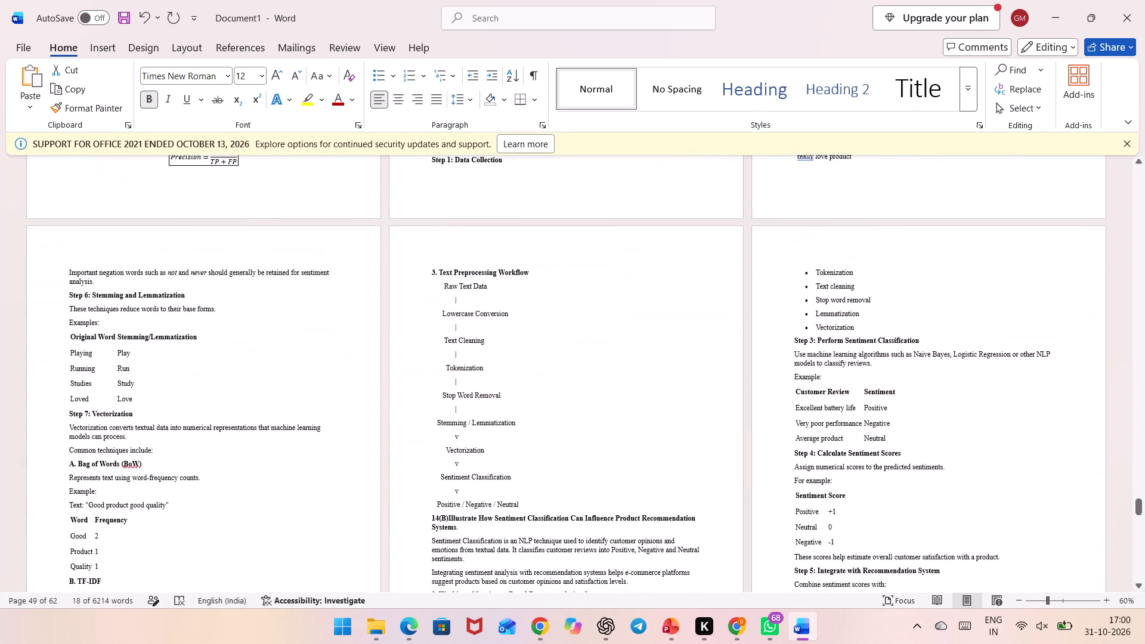
scroll(504, 422, down, 3)
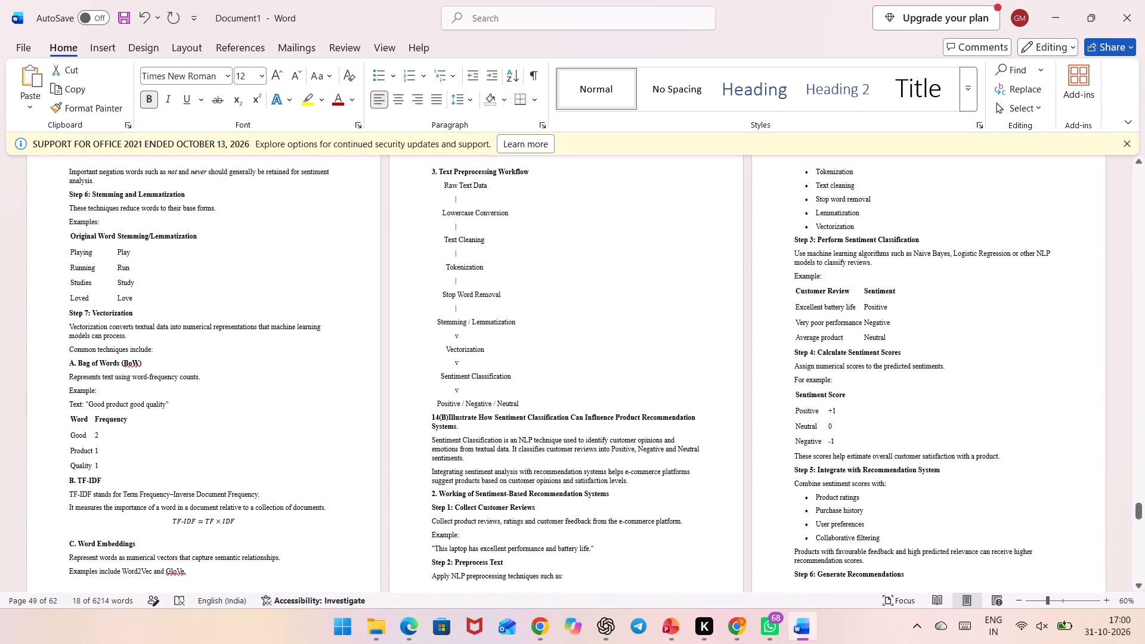
drag(467, 428, 428, 417)
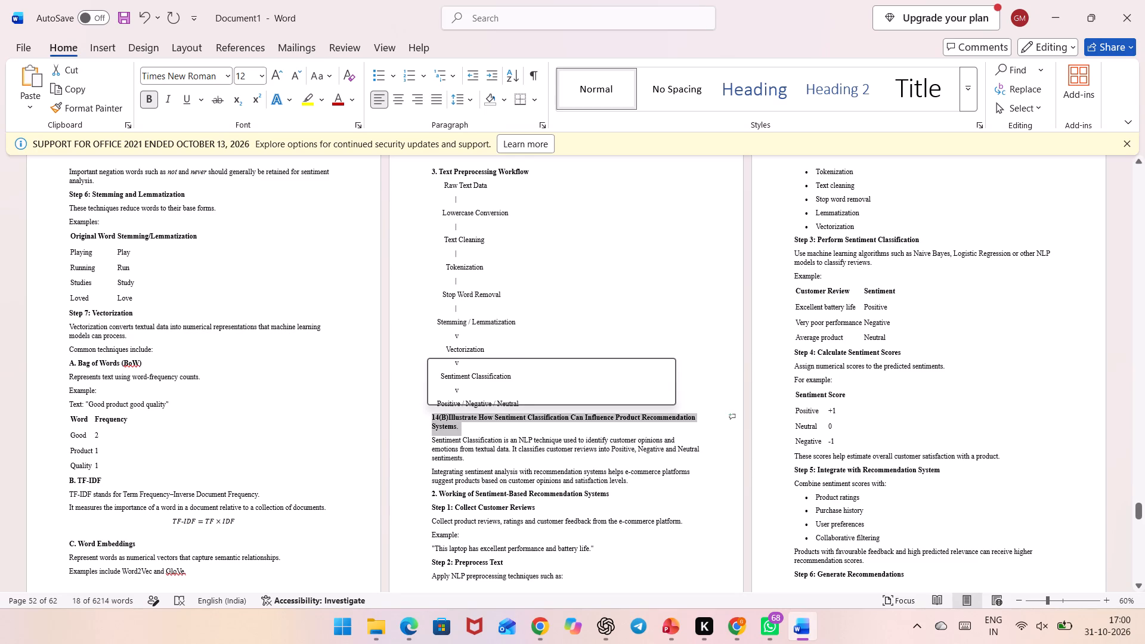
click(520, 390)
Colour the full text of question 12(B), comparing Naive Bayes sentiment classification with rule-based techniques, dark red.
scroll(606, 509, down, 1)
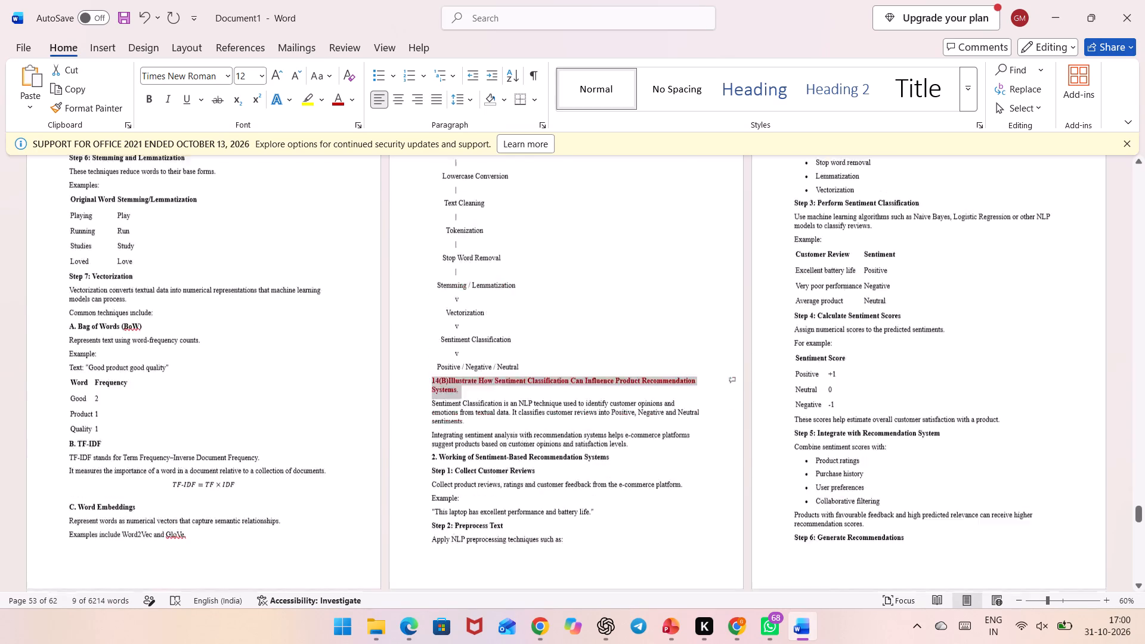
scroll(606, 509, down, 2)
scroll(358, 491, down, 2)
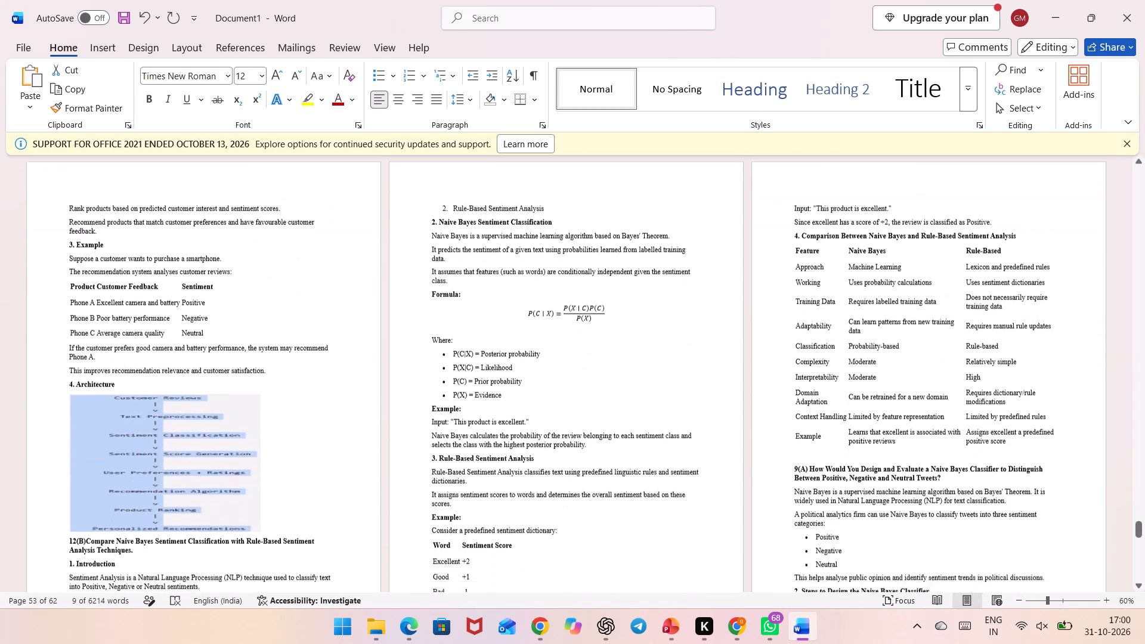
scroll(358, 491, down, 2)
drag(149, 483, 69, 473)
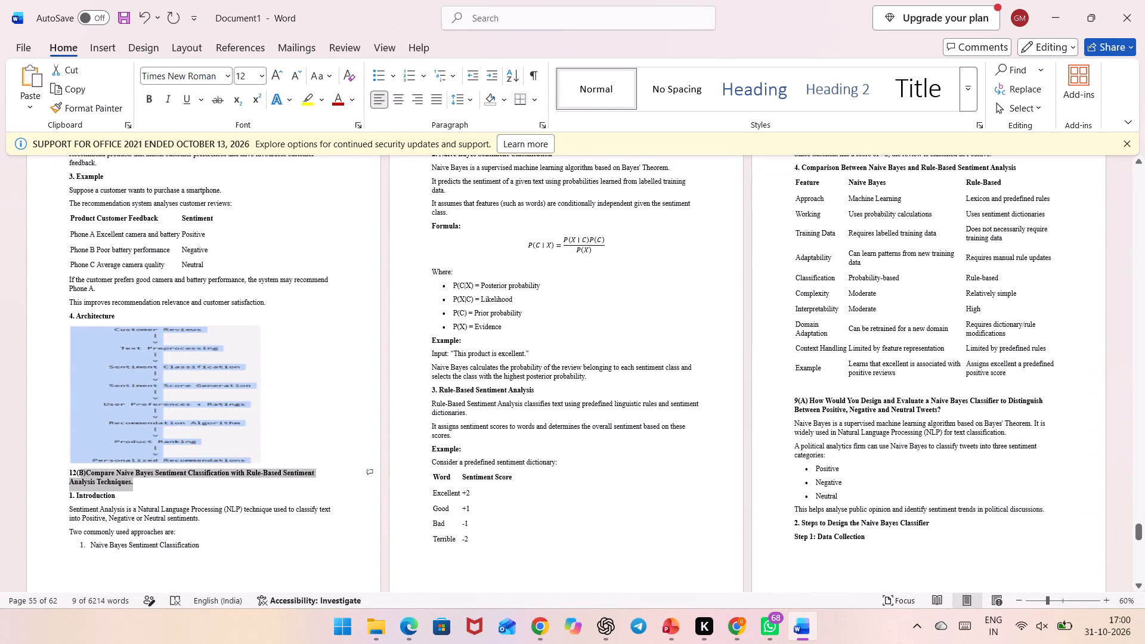
drag(69, 473, 58, 472)
click(150, 448)
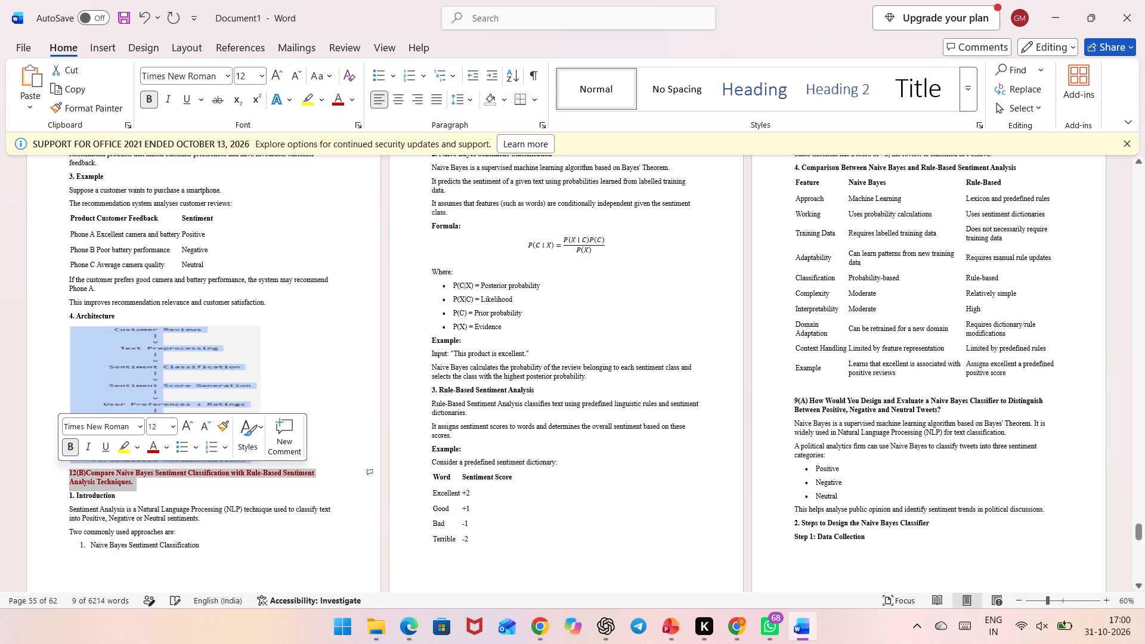
Colour the full text of question 9(A), on designing and evaluating a Naive Bayes classifier for positive, negative and neutral tweets, dark red.
scroll(530, 447, up, 1)
scroll(810, 423, down, 1)
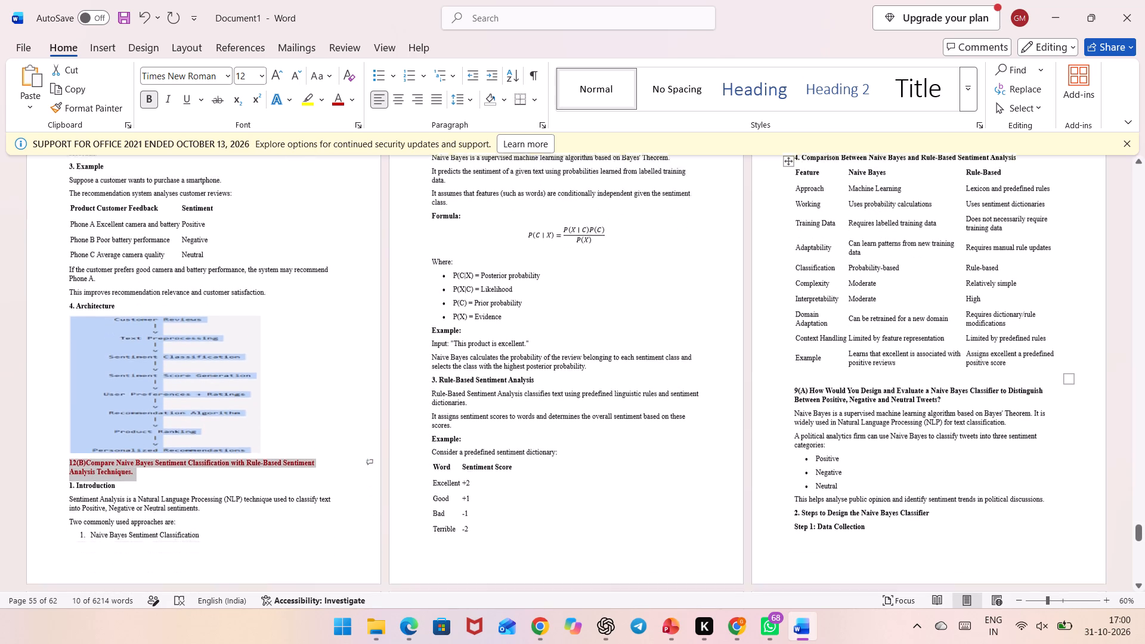
drag(961, 360, 769, 338)
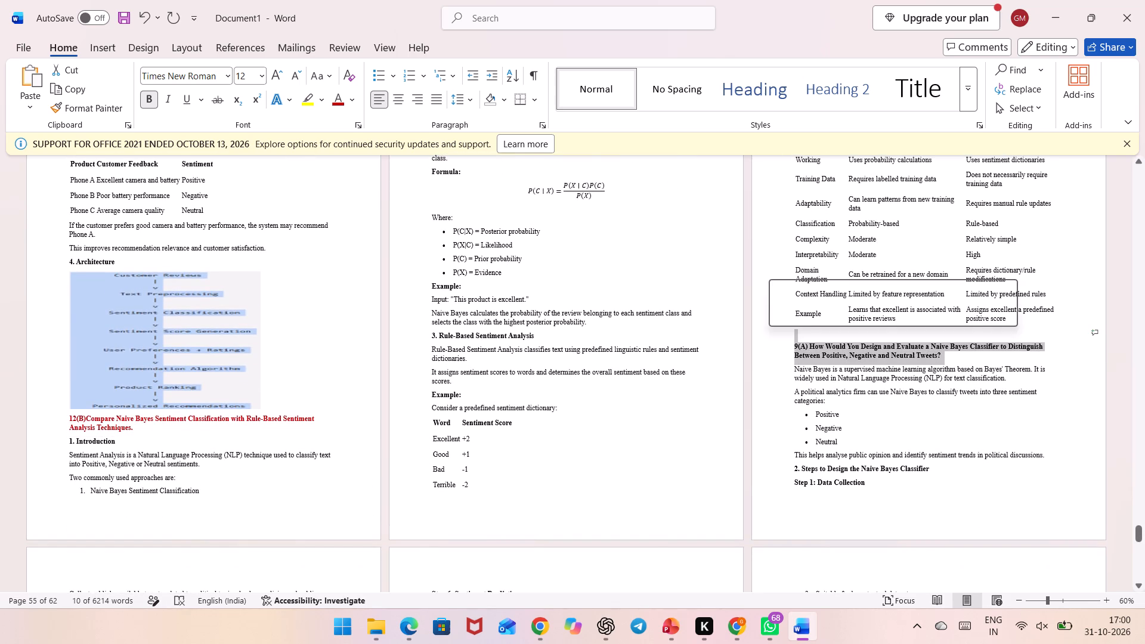
click(869, 321)
Colour the full text of question 6(A), on the posterior probability of a review containing "excellent" with Laplace smoothing, dark red.
scroll(671, 476, down, 2)
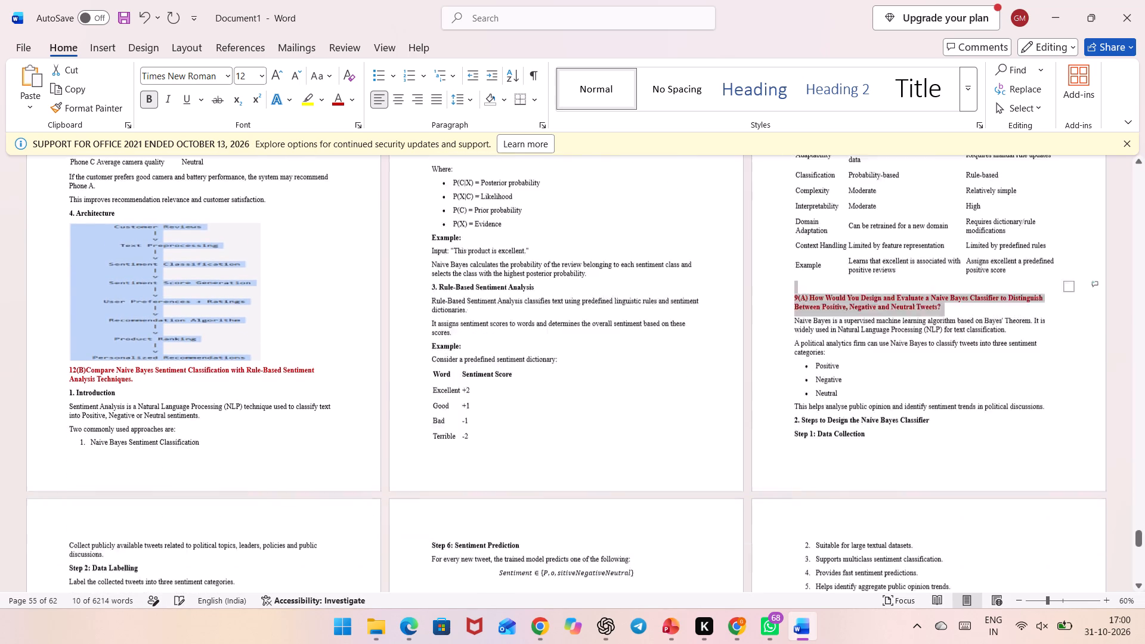
scroll(671, 476, down, 1)
scroll(480, 466, right, 1)
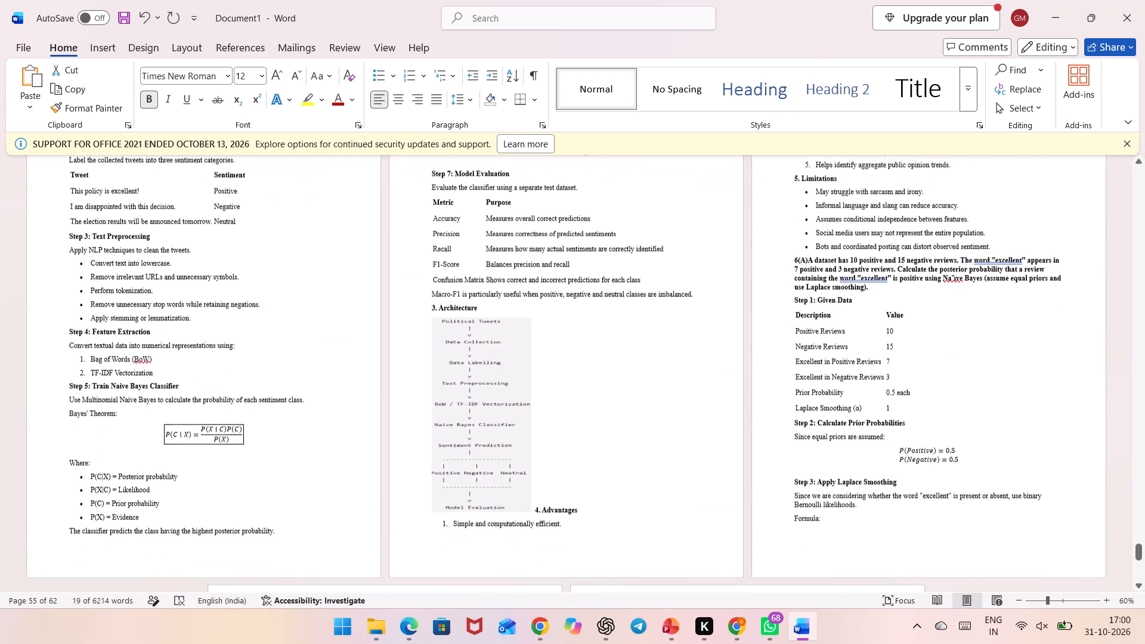
scroll(480, 466, right, 1)
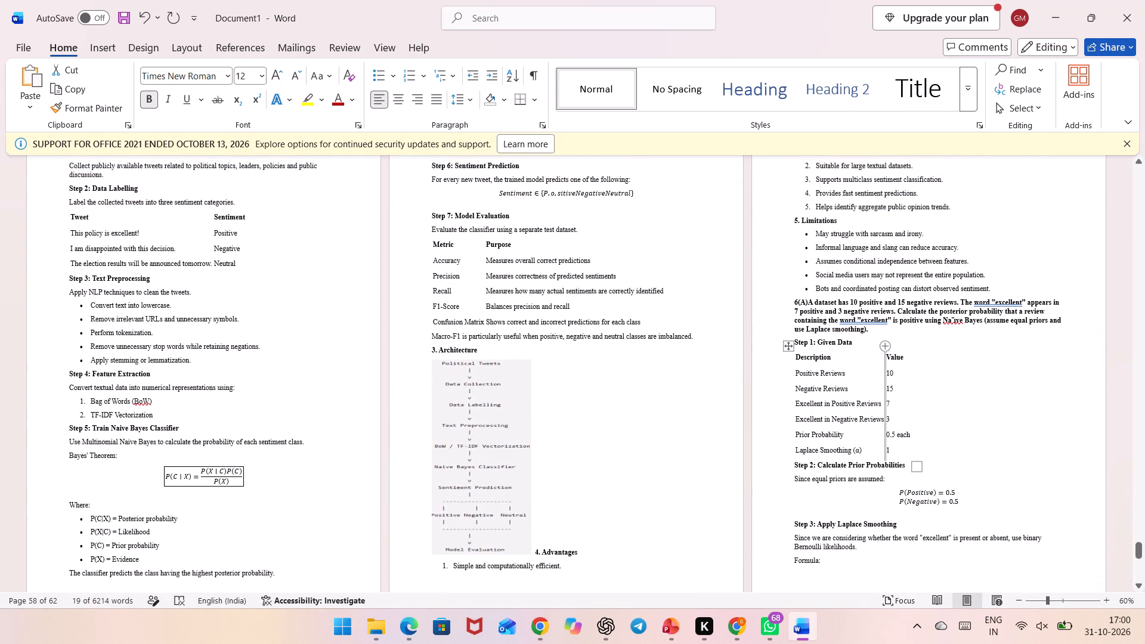
drag(873, 332, 781, 301)
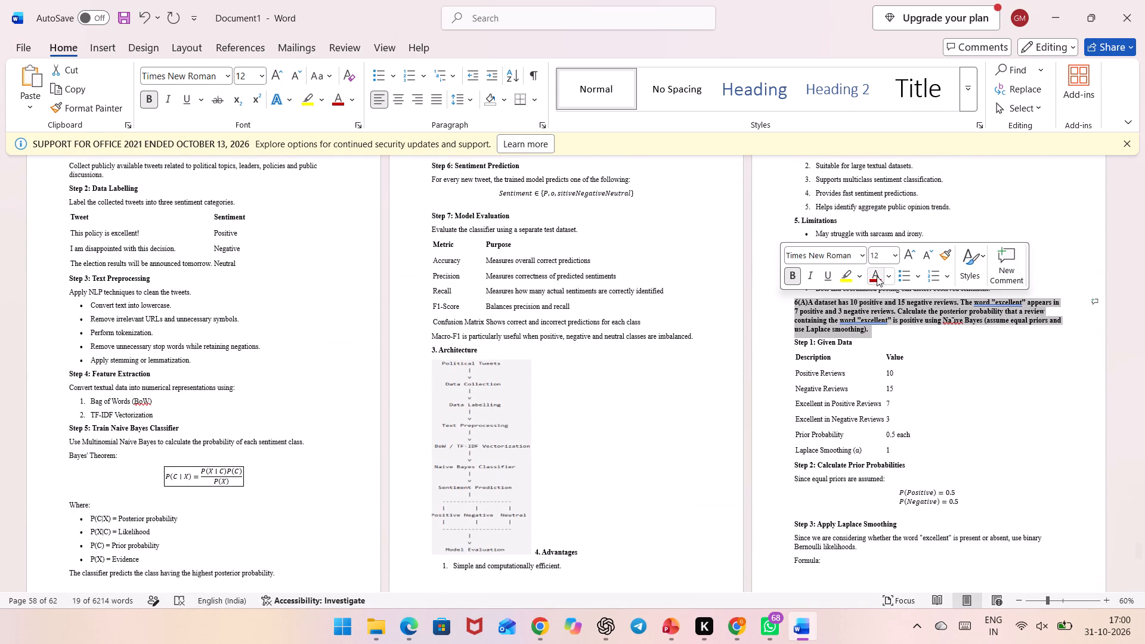
click(877, 276)
Add the line "24 quesyions" below the Final Answer heading at the end of the document and start a new paragraph.
scroll(728, 369, down, 4)
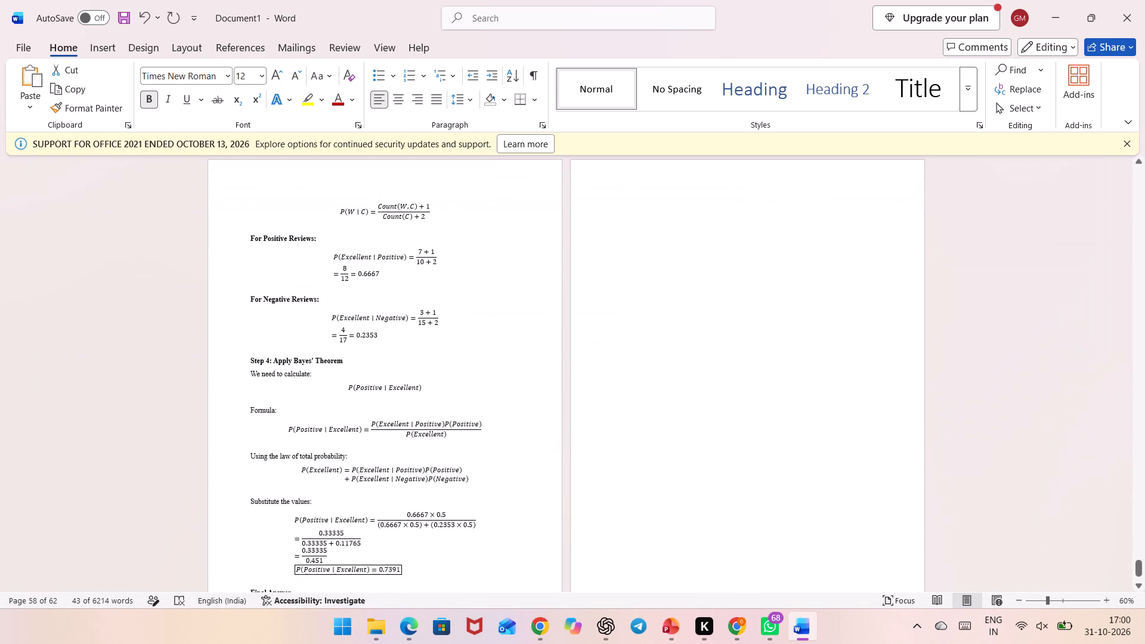
scroll(728, 369, down, 2)
click(381, 543)
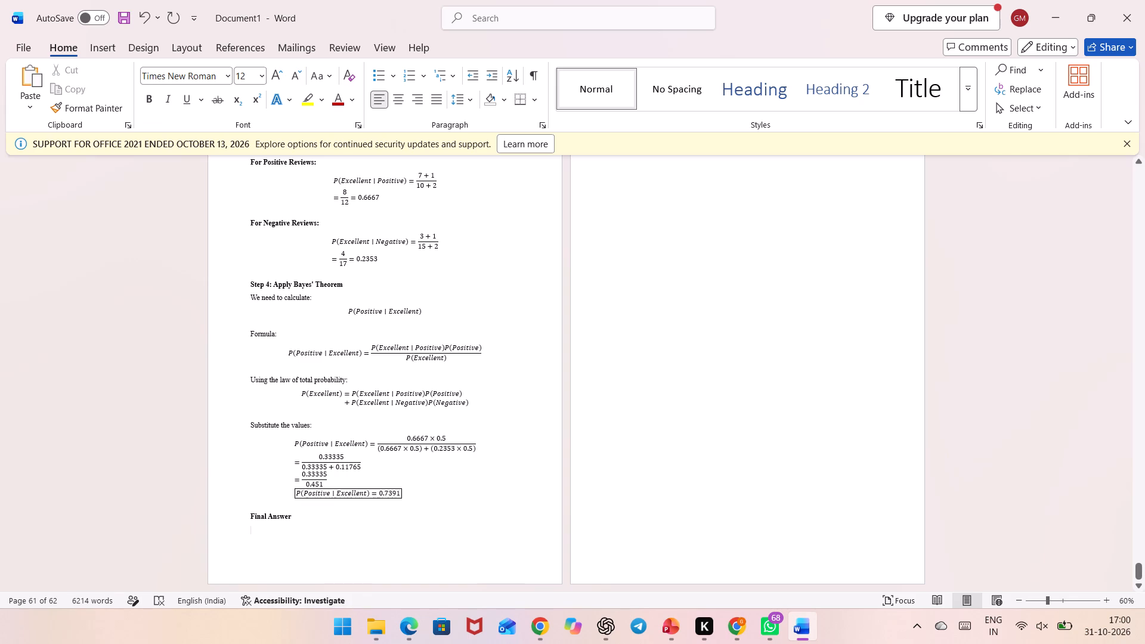
text(24)
key(space)
text(quesyions)
key(Return)
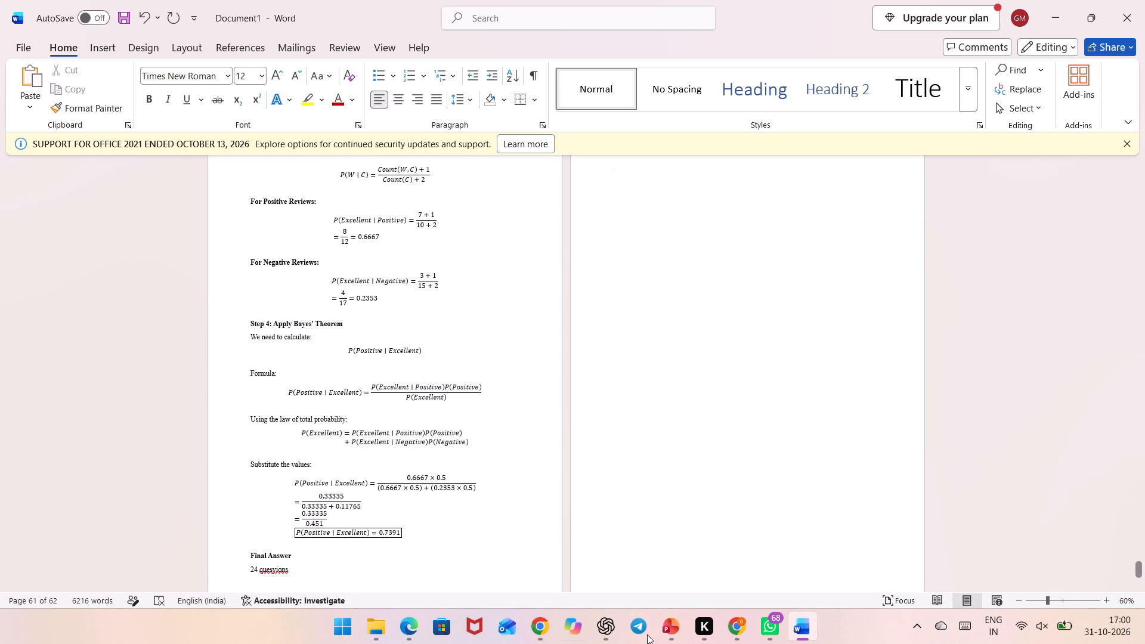
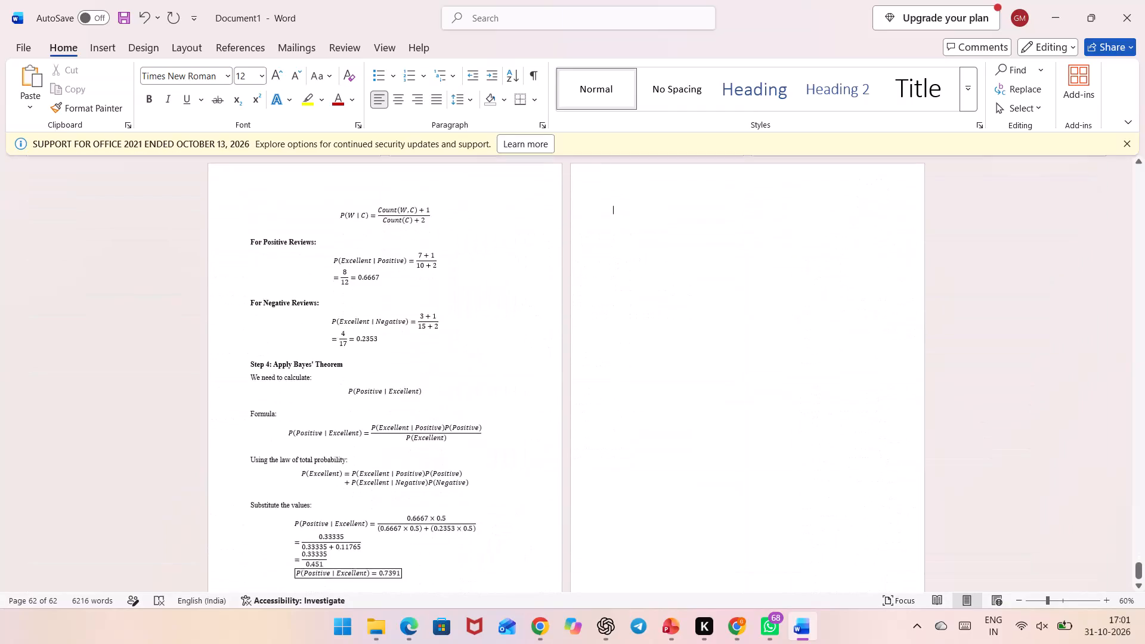
Switch to Chrome and read the CO 6 Part-B long answer questions in the question bank ACAD06MLAQB.pdf.
scroll(685, 374, down, 2)
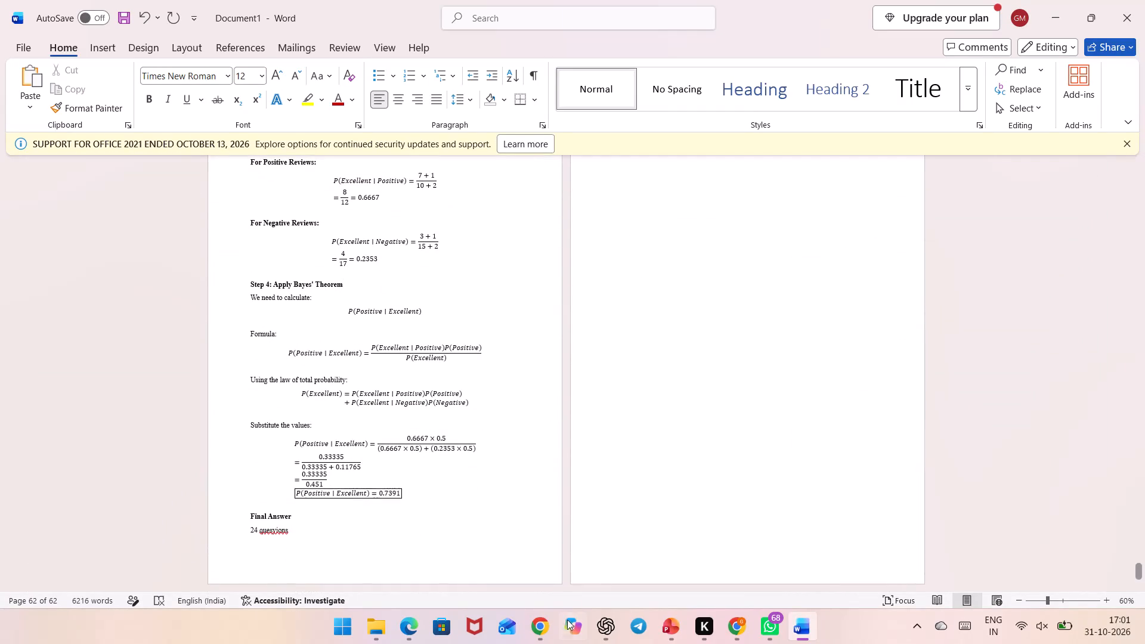
click(552, 632)
scroll(670, 294, up, 4)
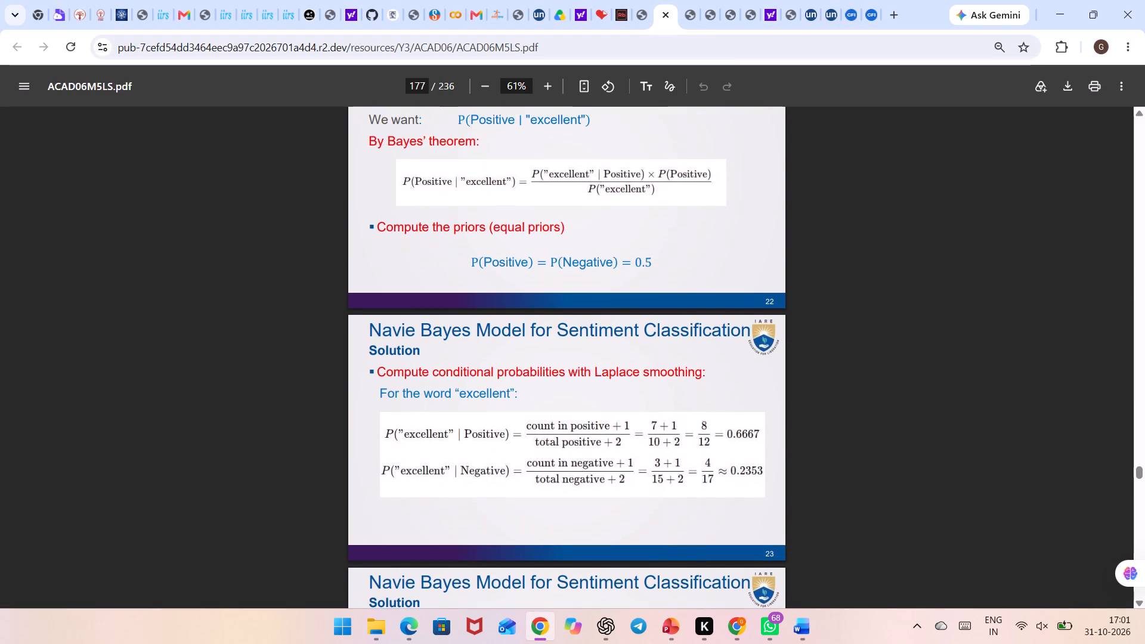
click(686, 16)
scroll(484, 293, down, 13)
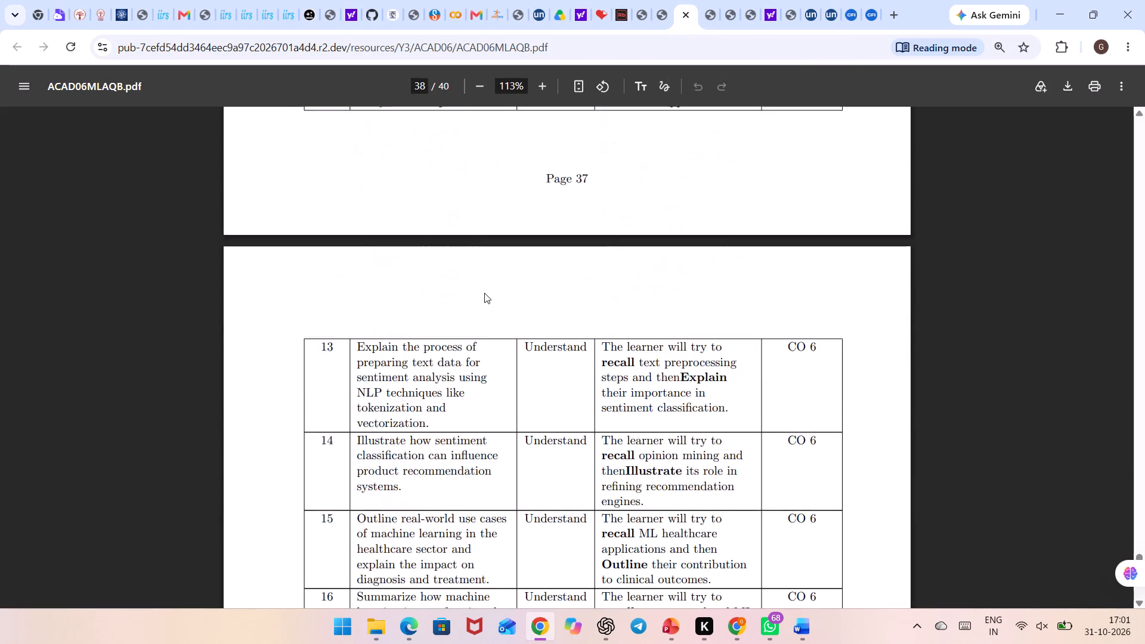
scroll(484, 293, up, 4)
scroll(484, 293, down, 6)
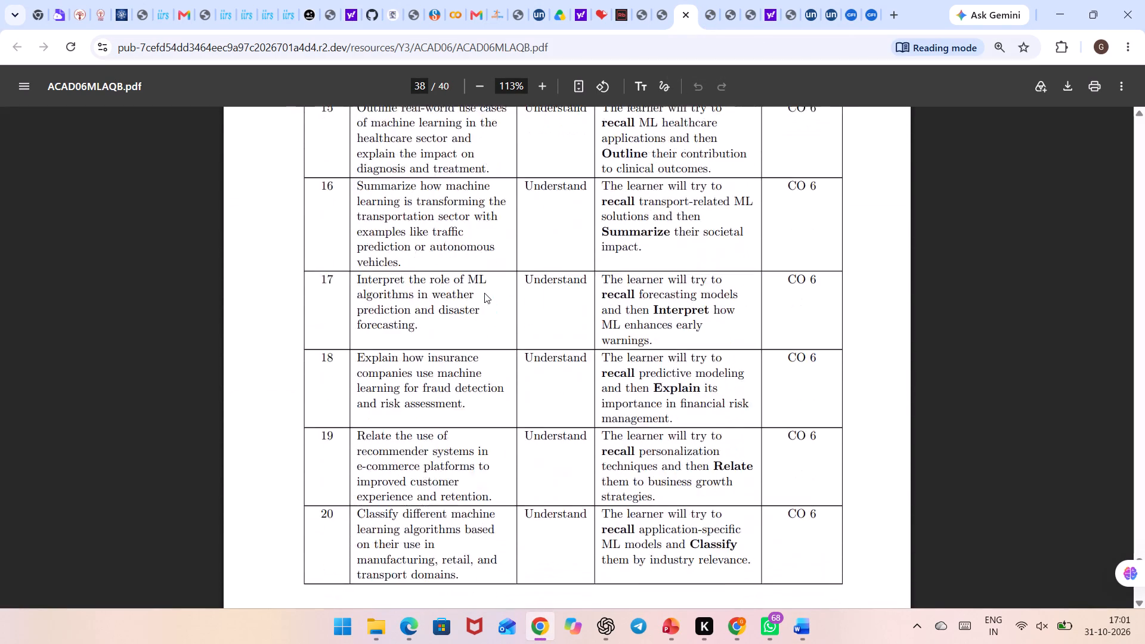
scroll(484, 293, down, 2)
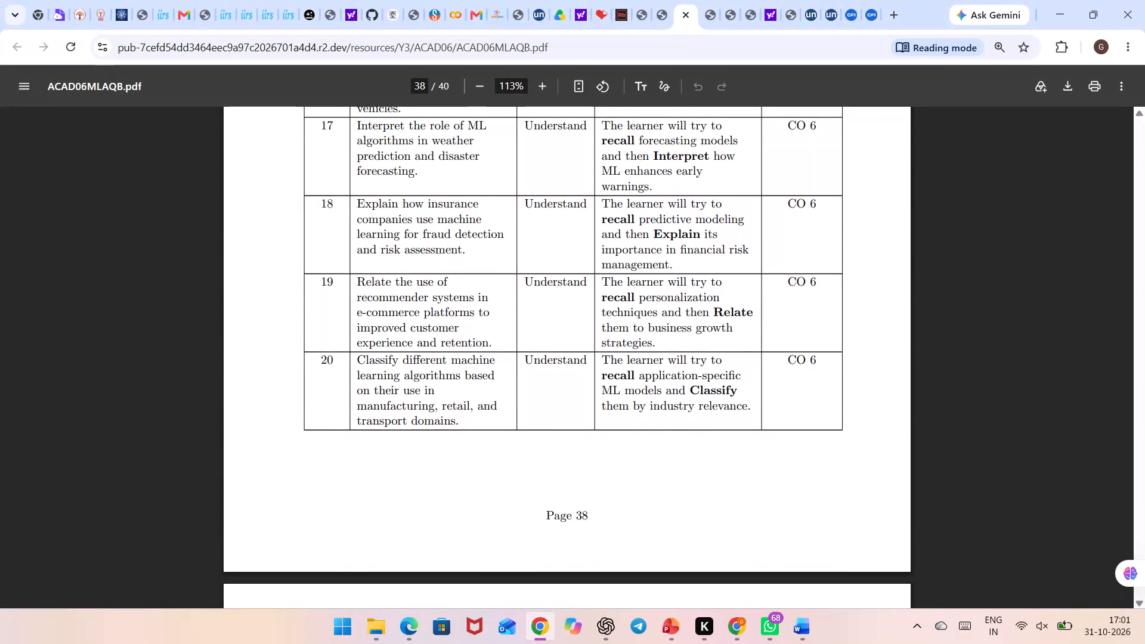
scroll(467, 425, up, 1)
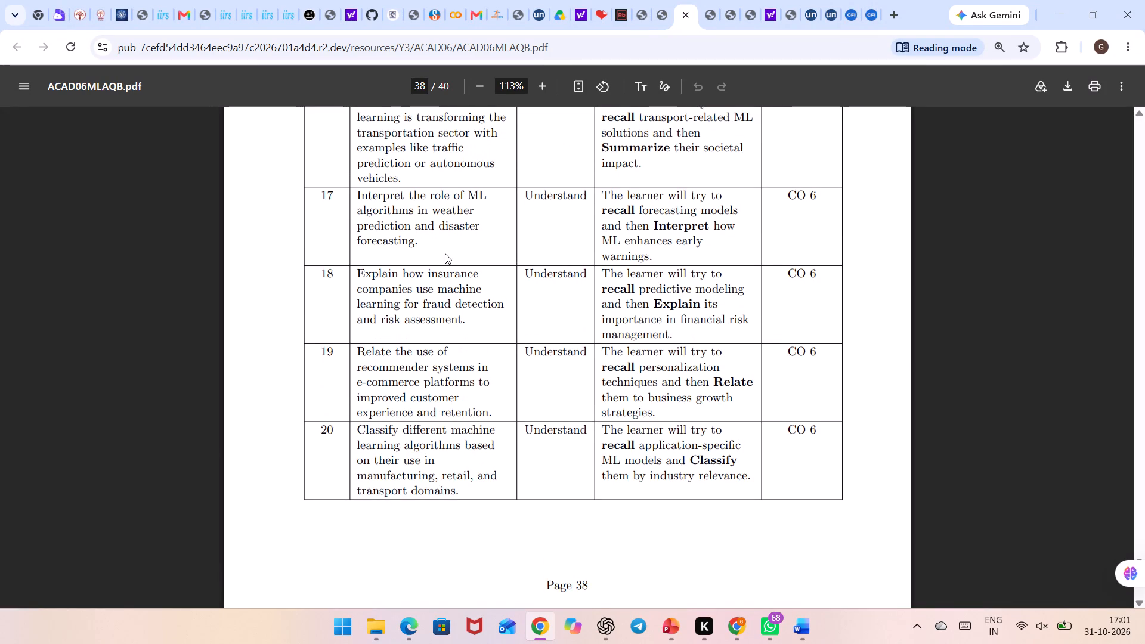
scroll(445, 253, up, 2)
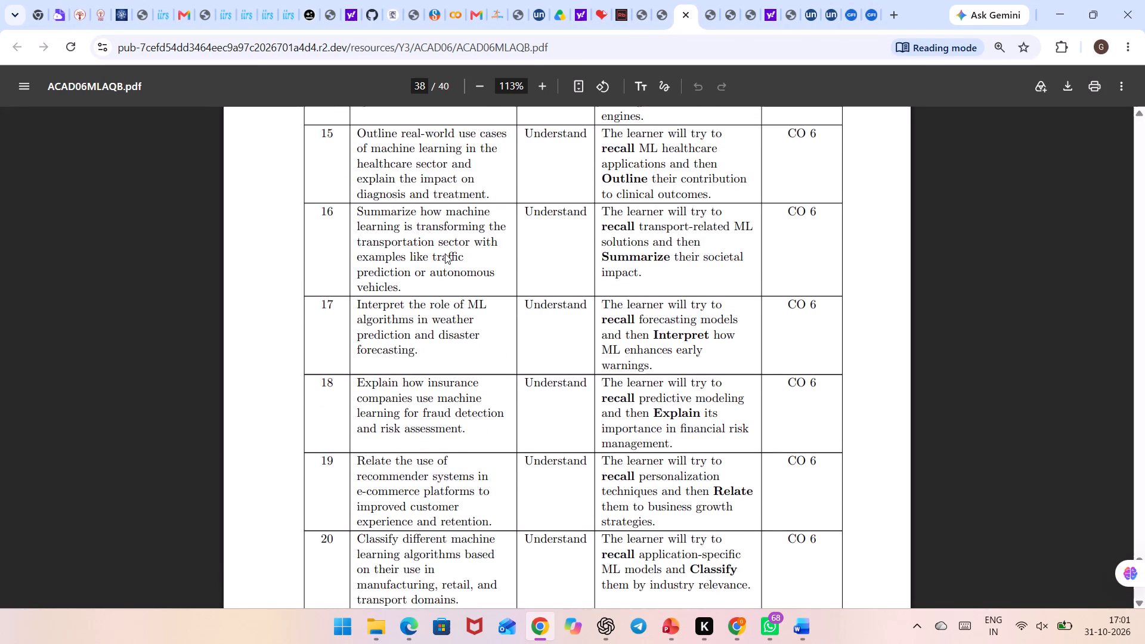
scroll(445, 253, up, 2)
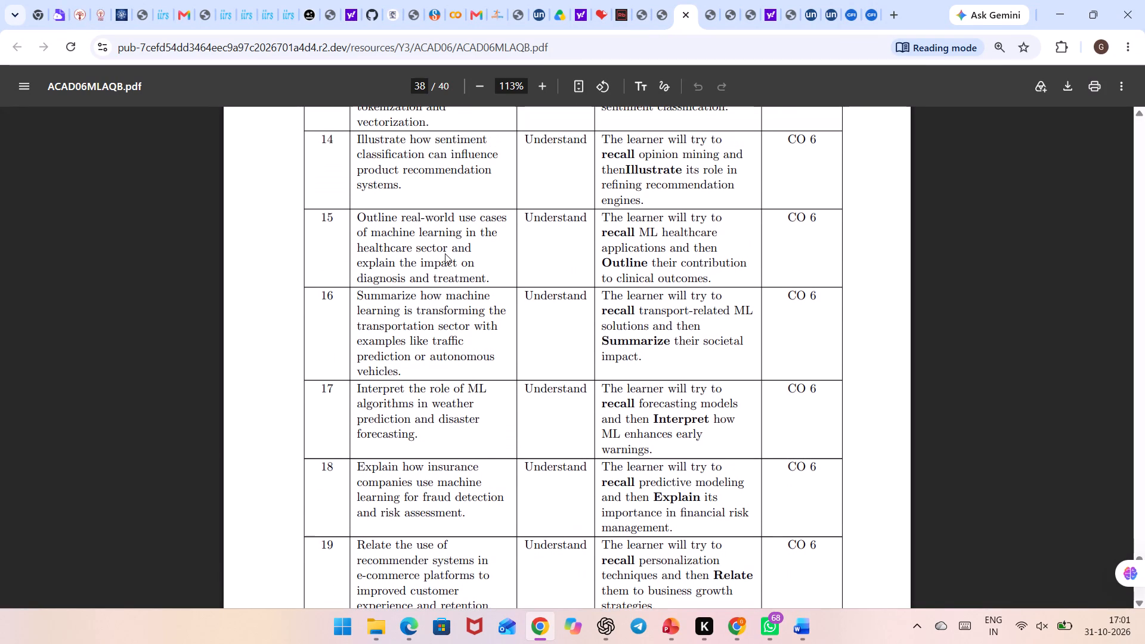
scroll(445, 253, up, 2)
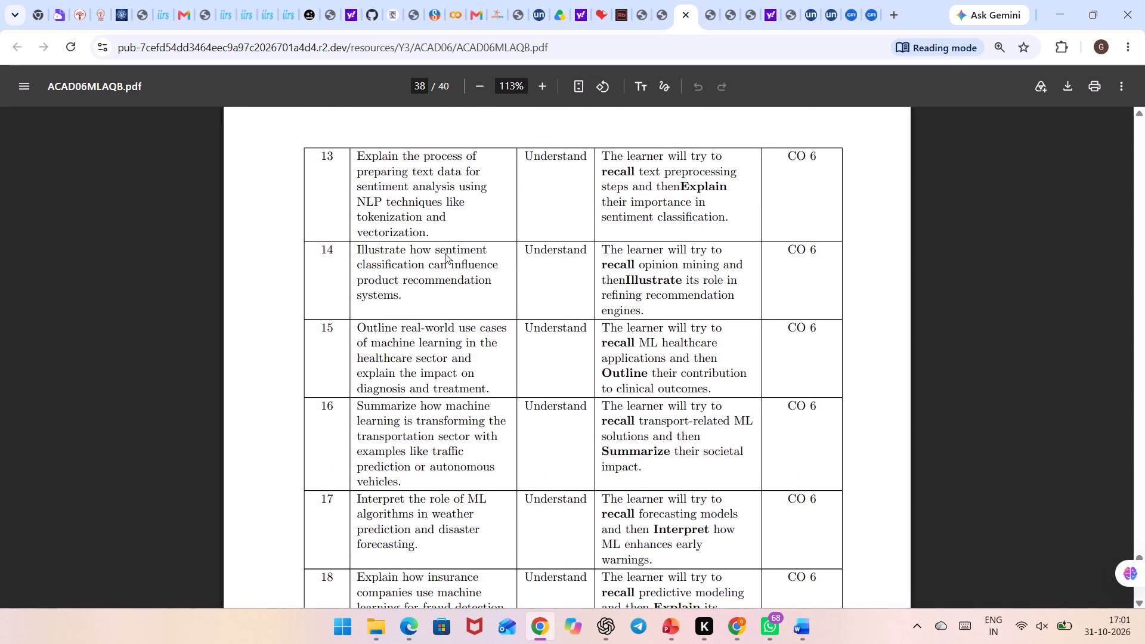
scroll(445, 253, up, 3)
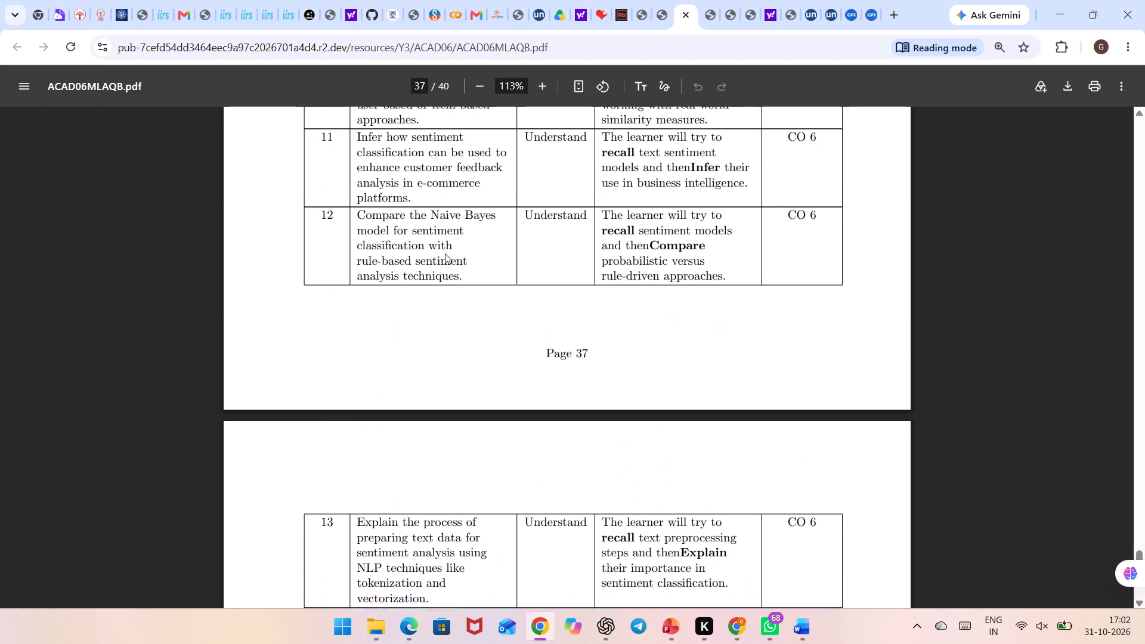
scroll(445, 253, up, 3)
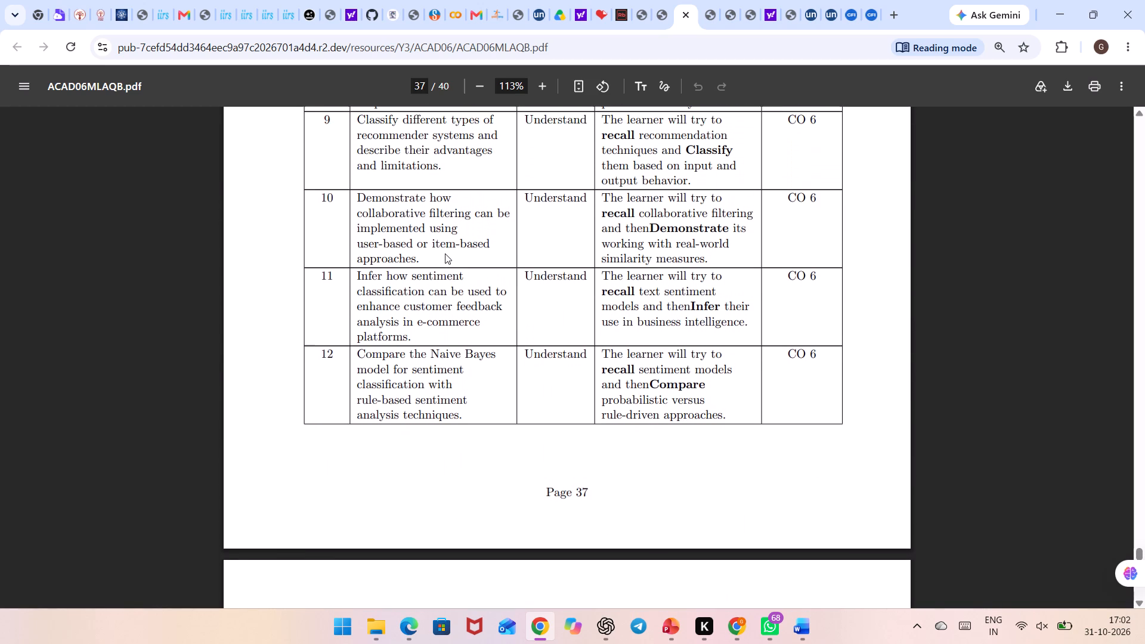
scroll(445, 253, up, 3)
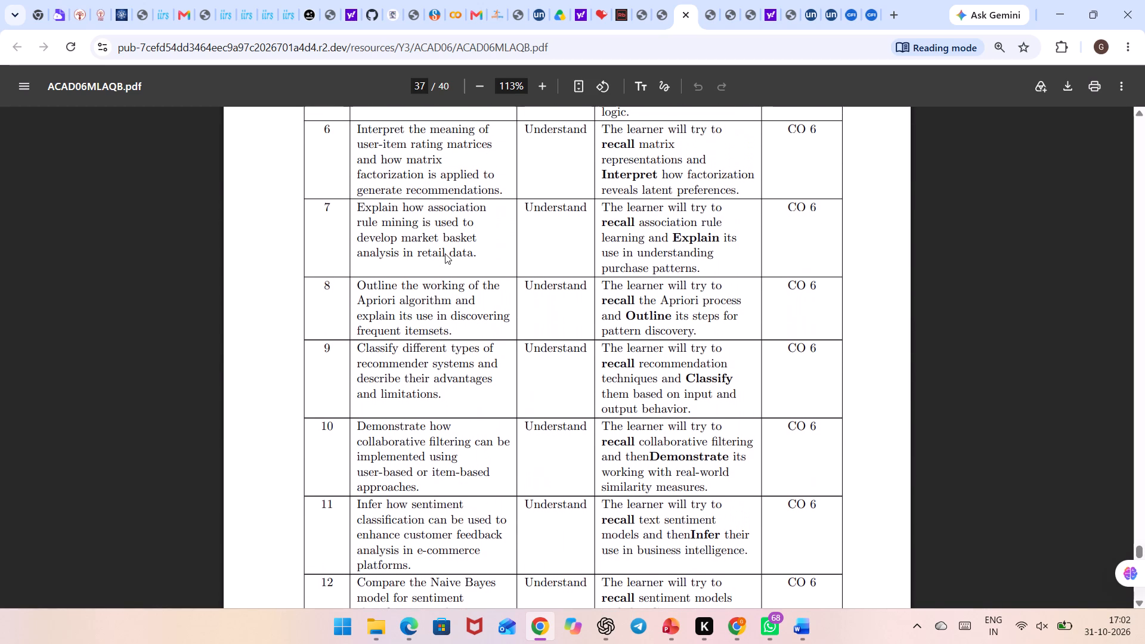
scroll(445, 253, up, 1)
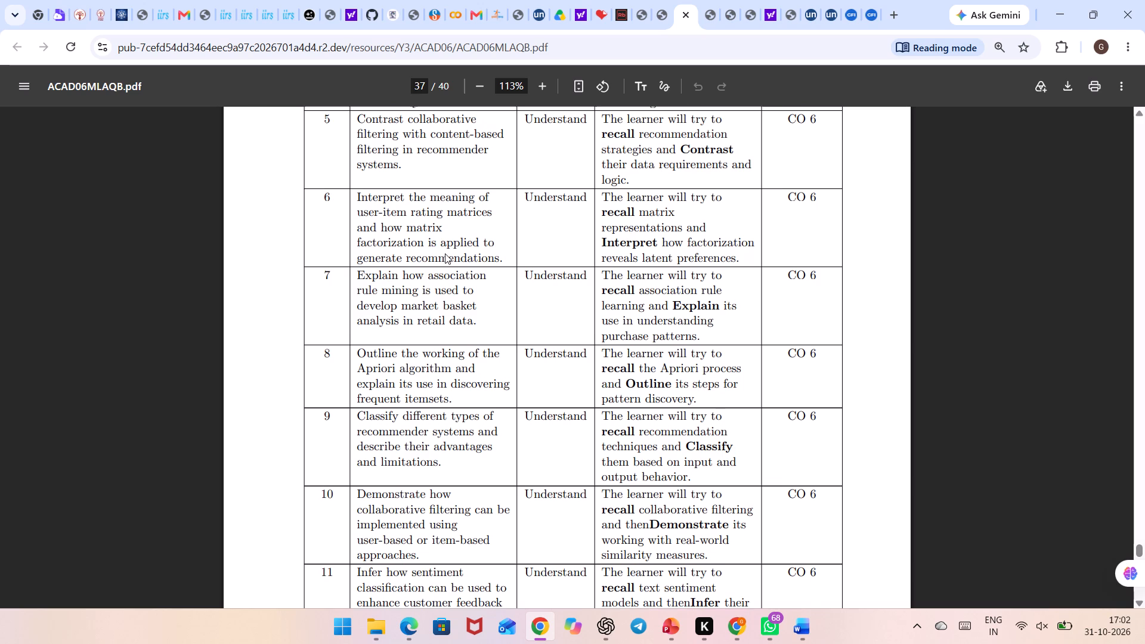
scroll(445, 253, up, 1)
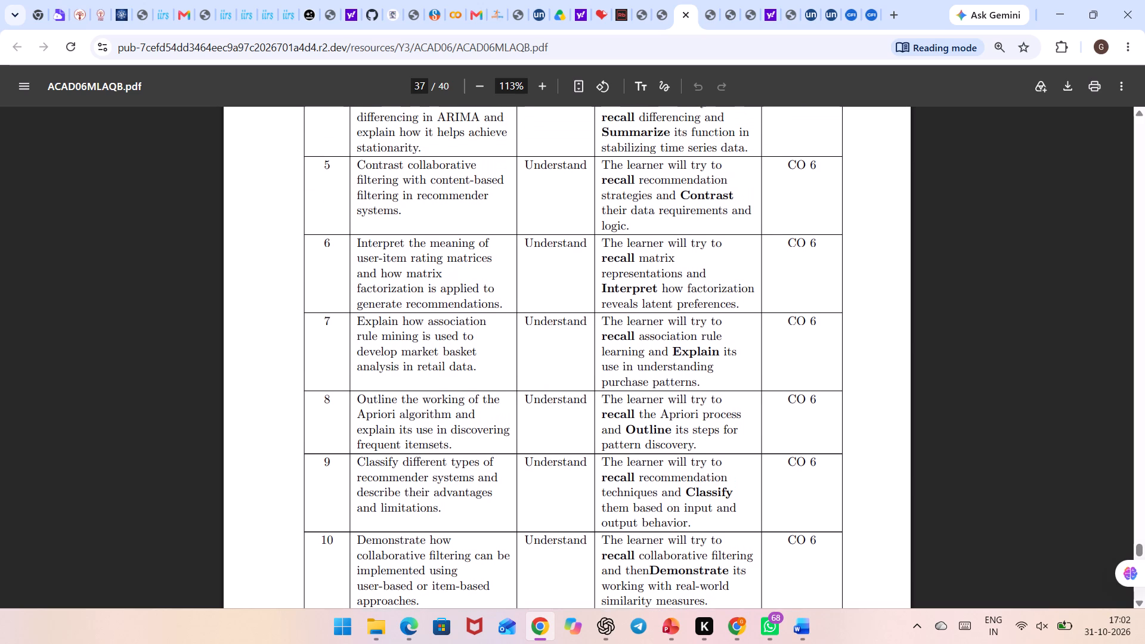
scroll(441, 270, up, 4)
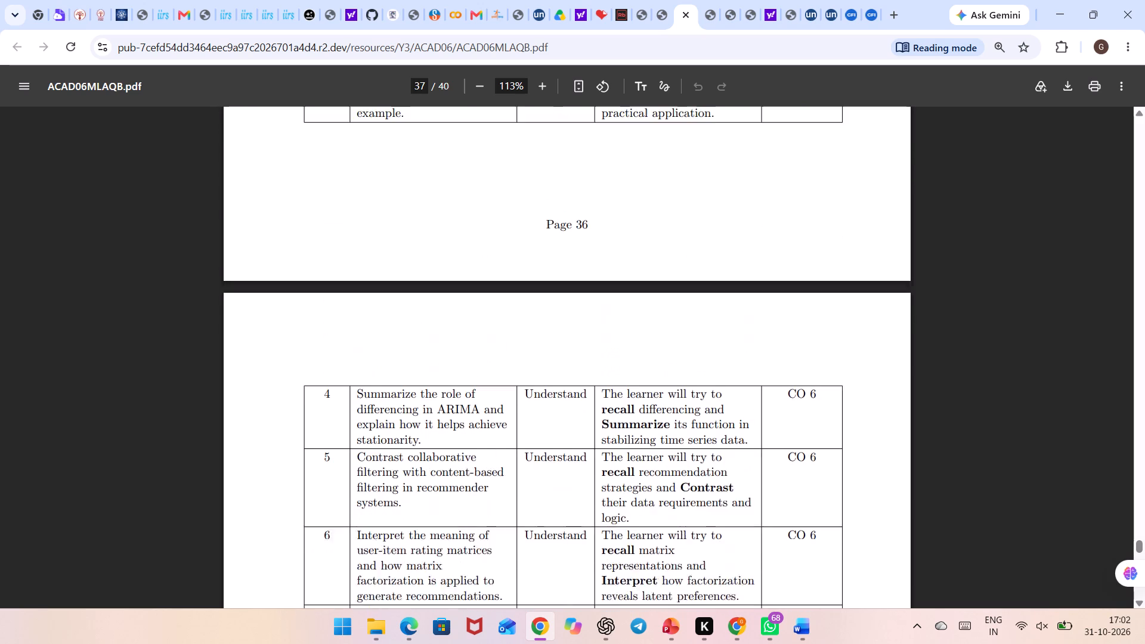
scroll(441, 270, up, 3)
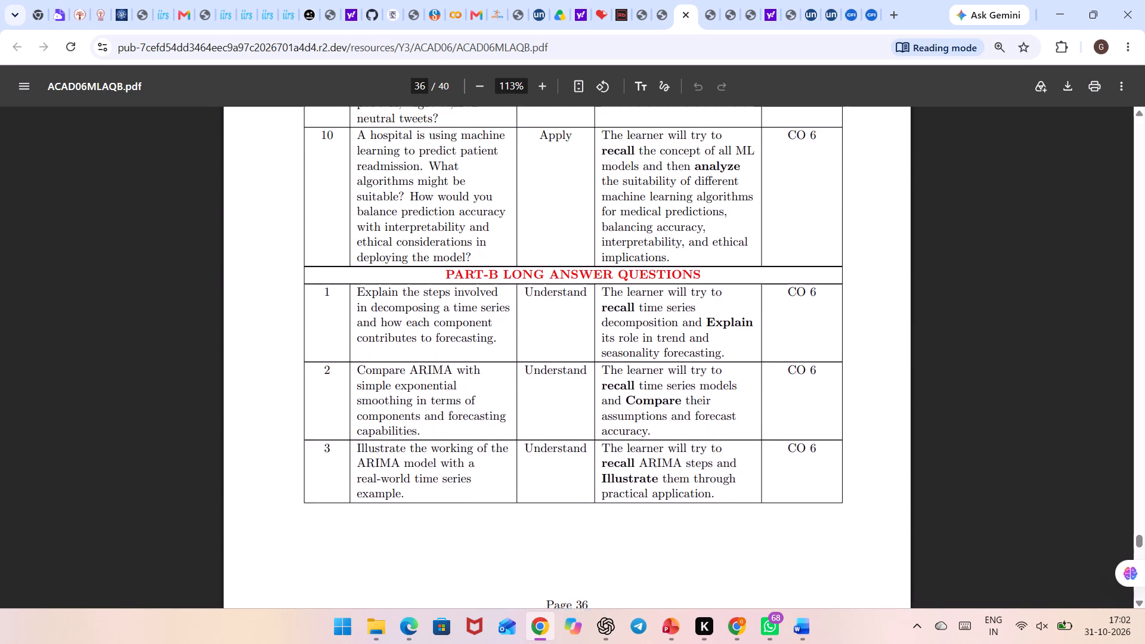
Read the CO 6 Apply-level questions that precede Part-B in the question bank, back to page 34.
scroll(474, 297, up, 1)
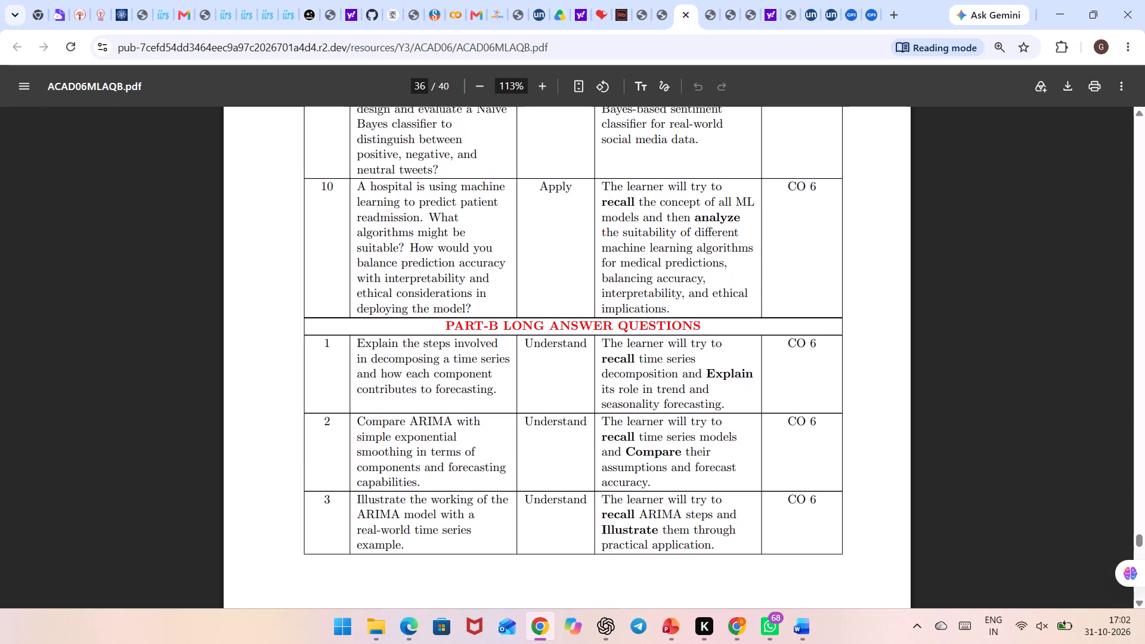
scroll(474, 297, up, 1)
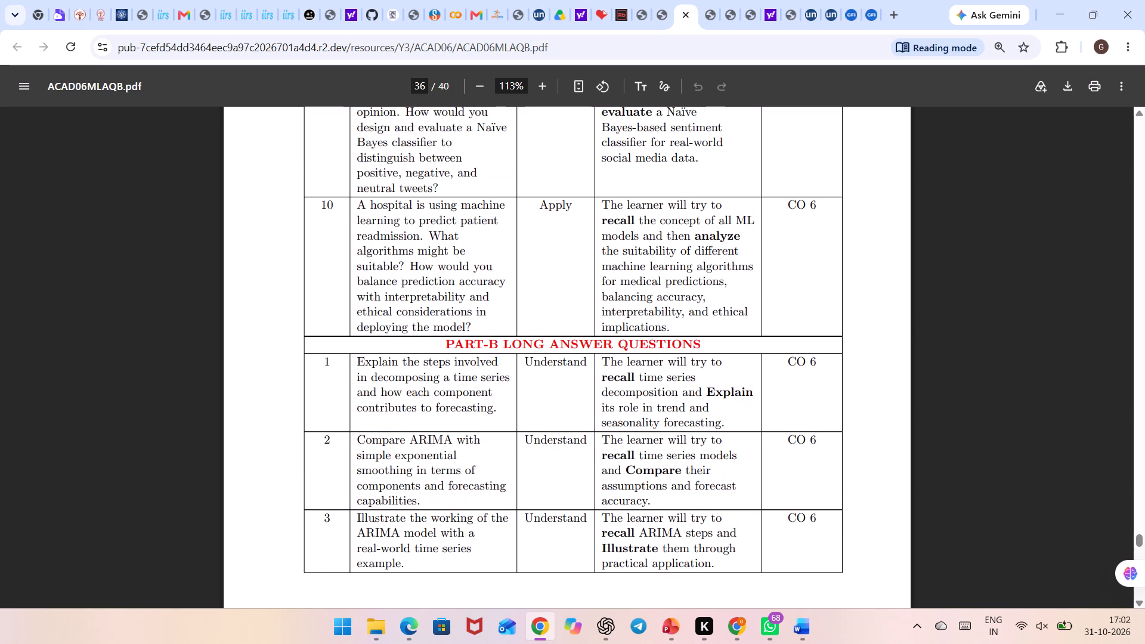
scroll(474, 297, up, 1)
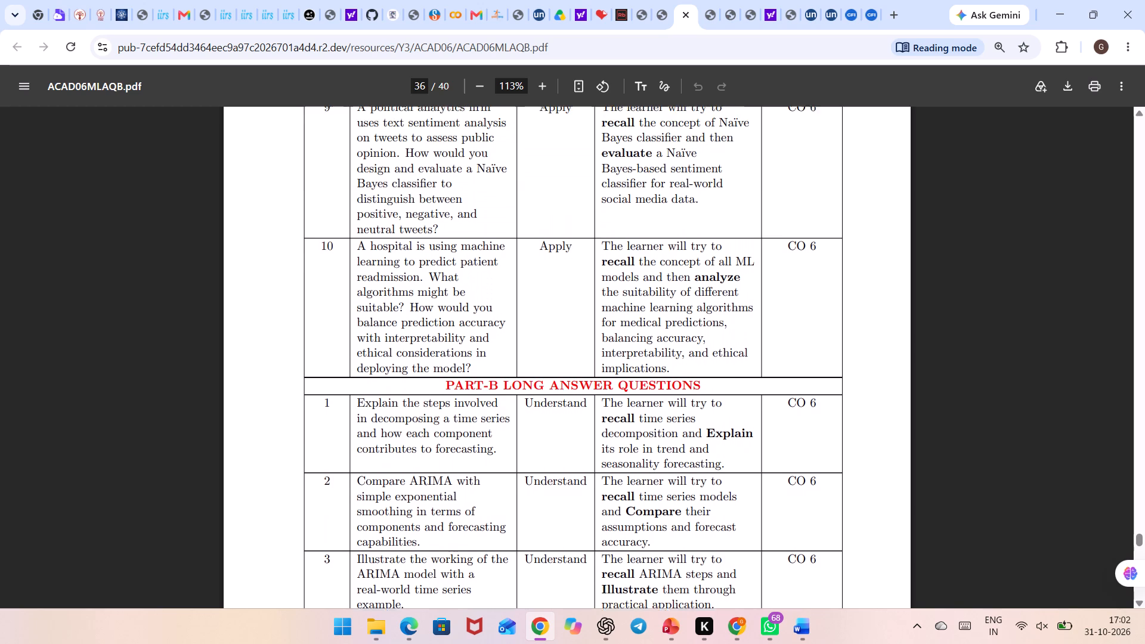
scroll(474, 297, up, 3)
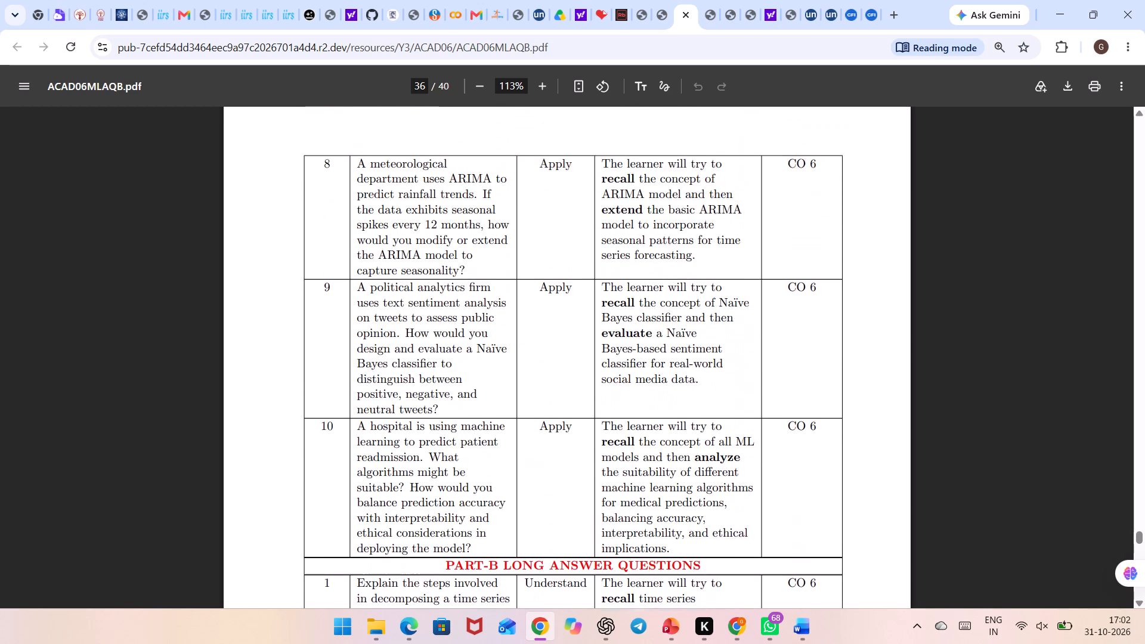
scroll(474, 297, up, 2)
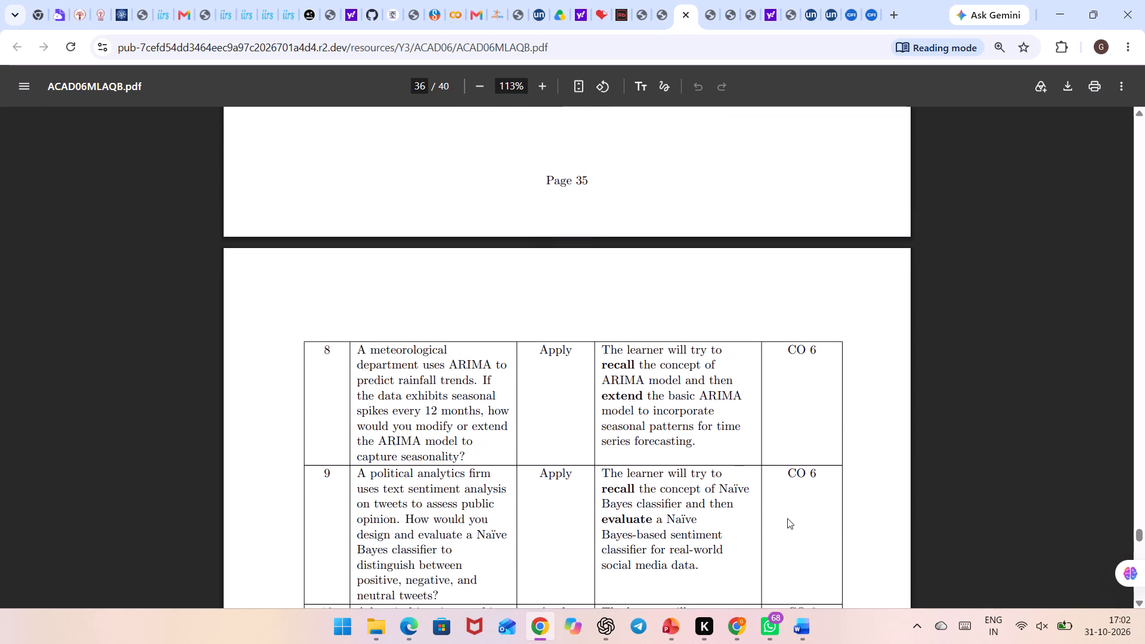
scroll(510, 262, up, 2)
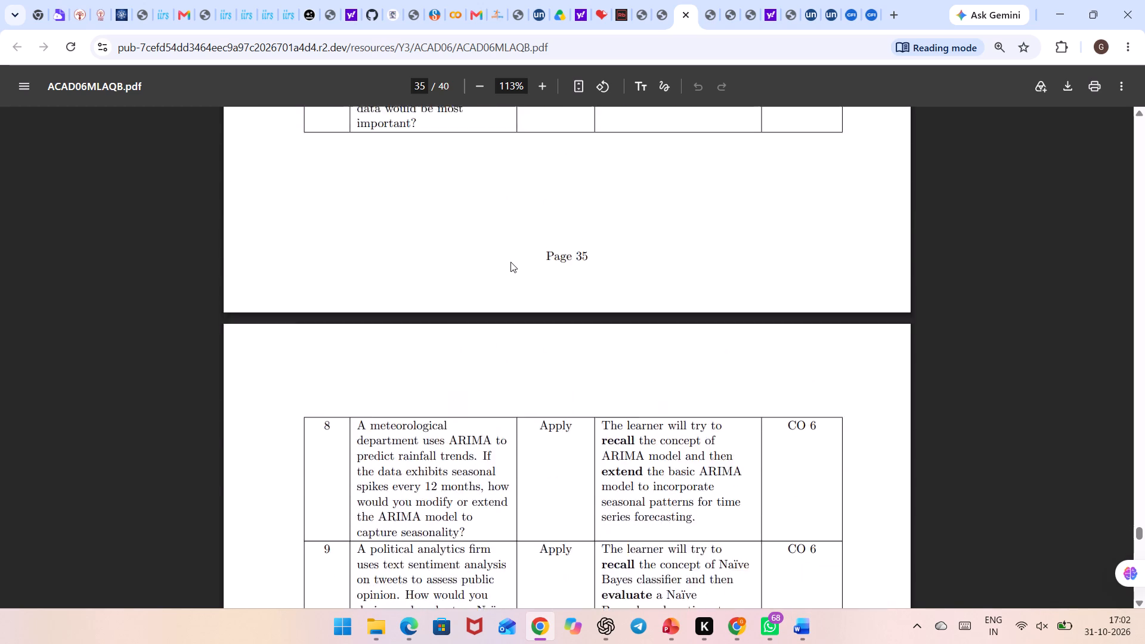
scroll(510, 262, up, 3)
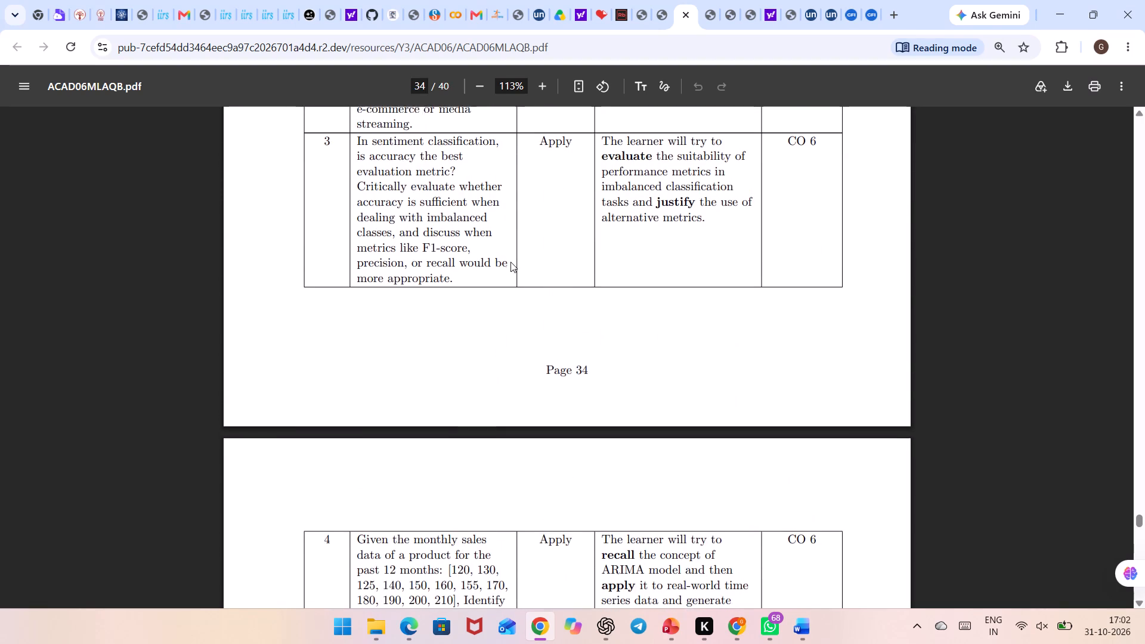
scroll(510, 262, down, 7)
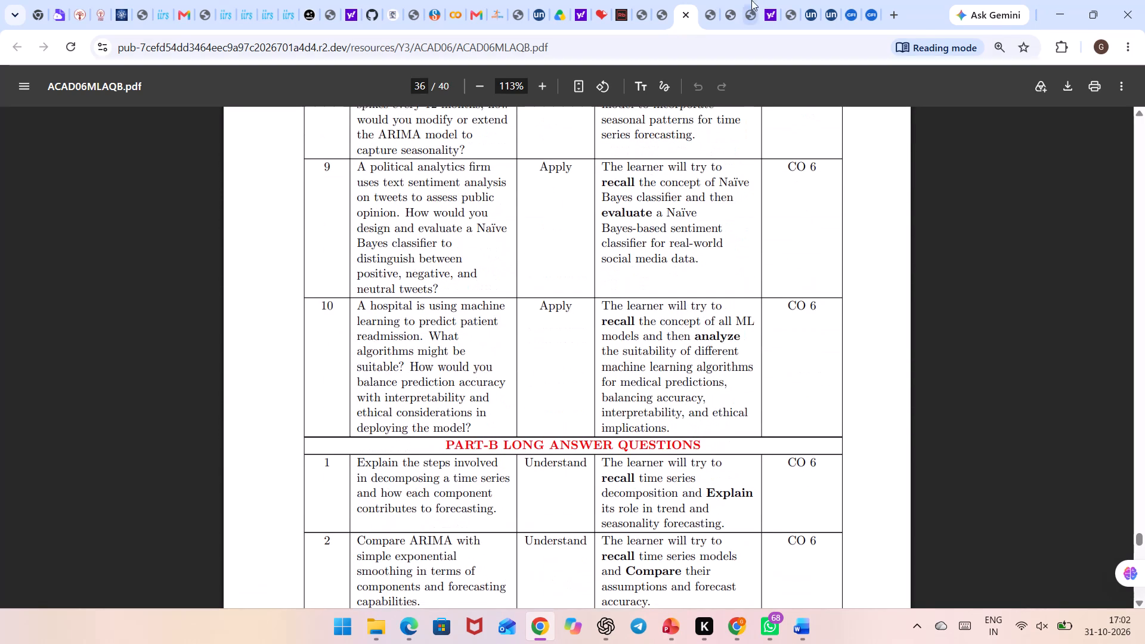
Look through the lecture slides in ACAD06M5LS.pdf from the Naive Bayes solution to the manufacturing sector use cases.
click(658, 23)
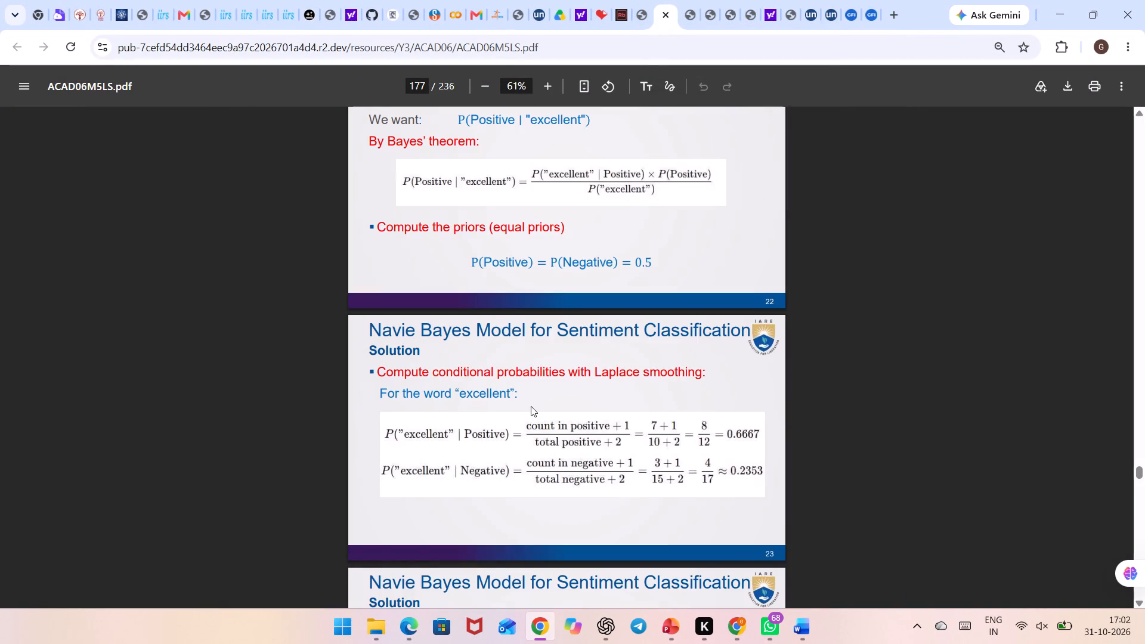
scroll(531, 406, down, 12)
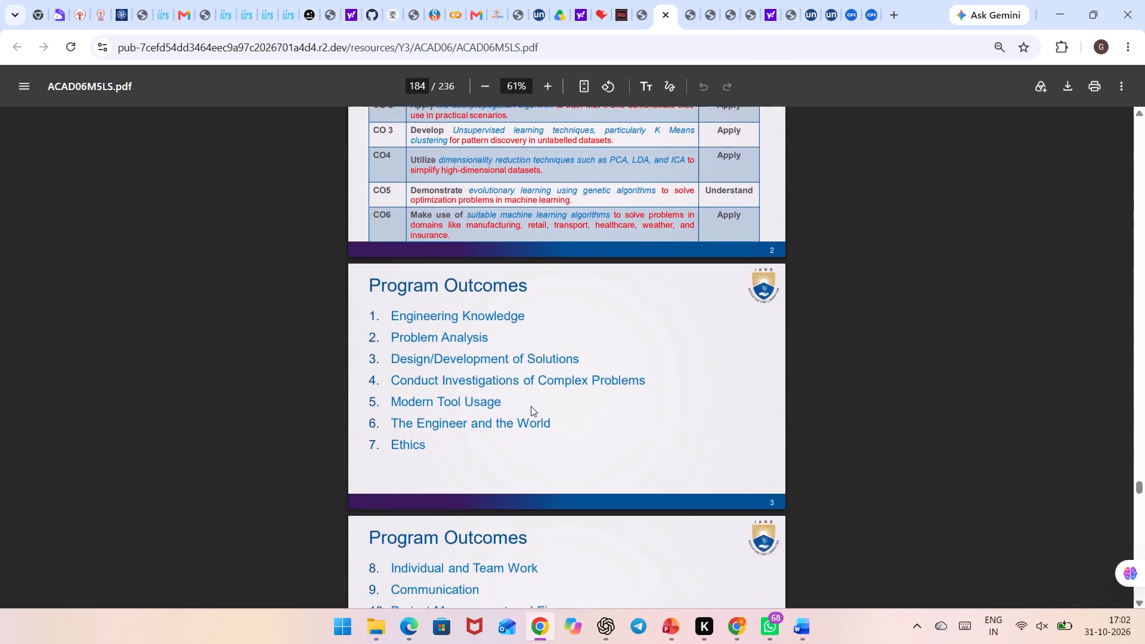
scroll(531, 406, down, 4)
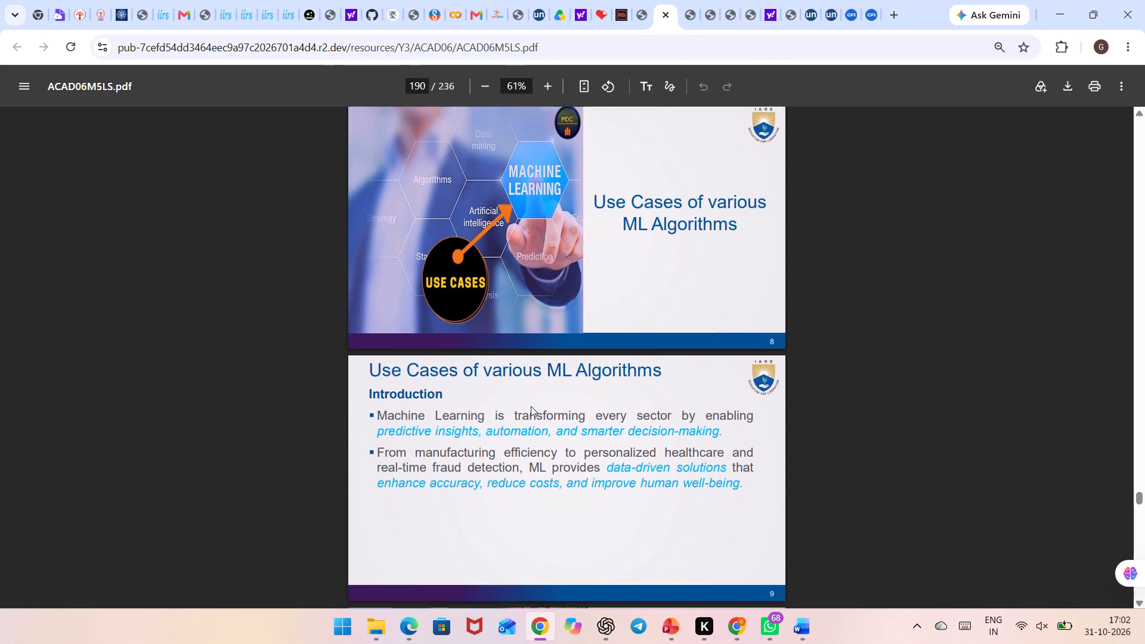
scroll(531, 406, down, 4)
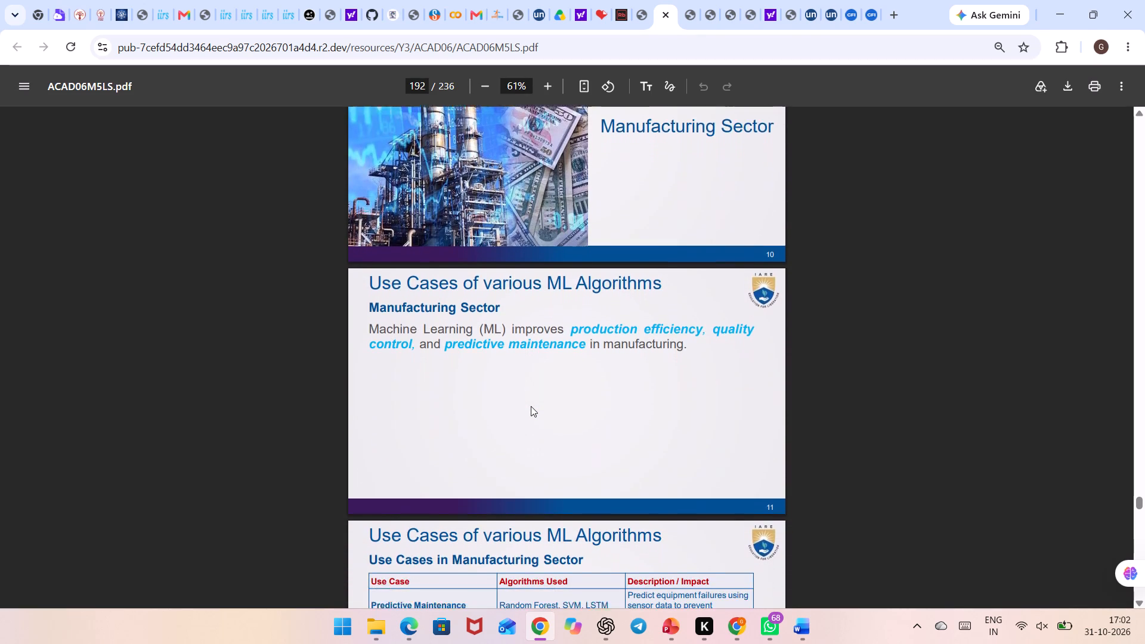
scroll(531, 406, down, 2)
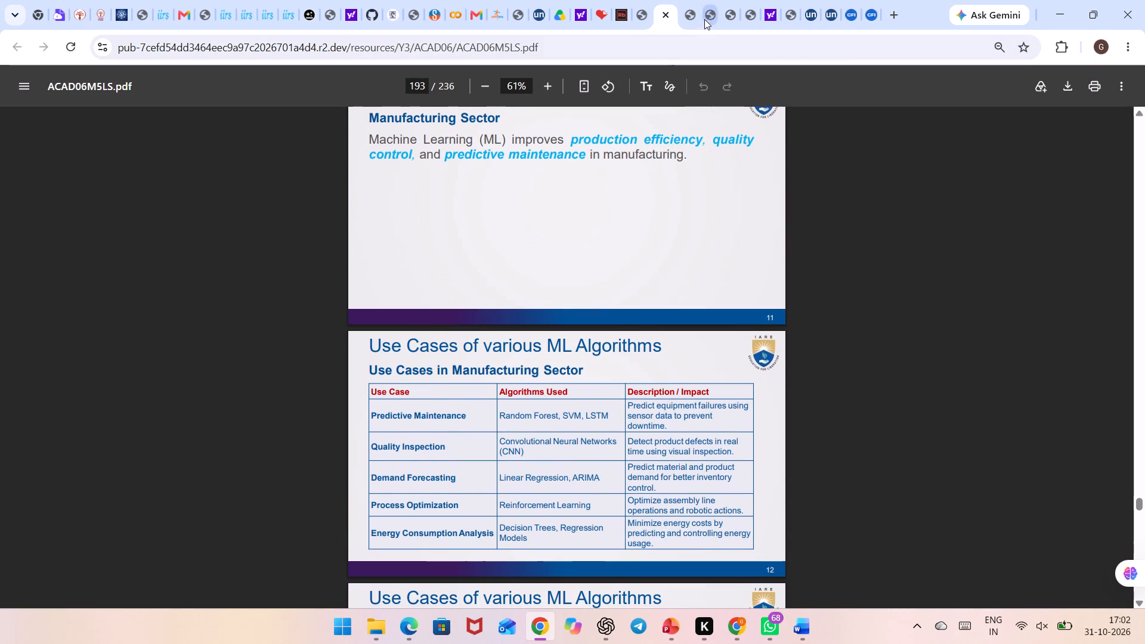
Recheck the question bank and examine the lecture slides on retail, transportation and healthcare use cases of ML algorithms.
click(693, 16)
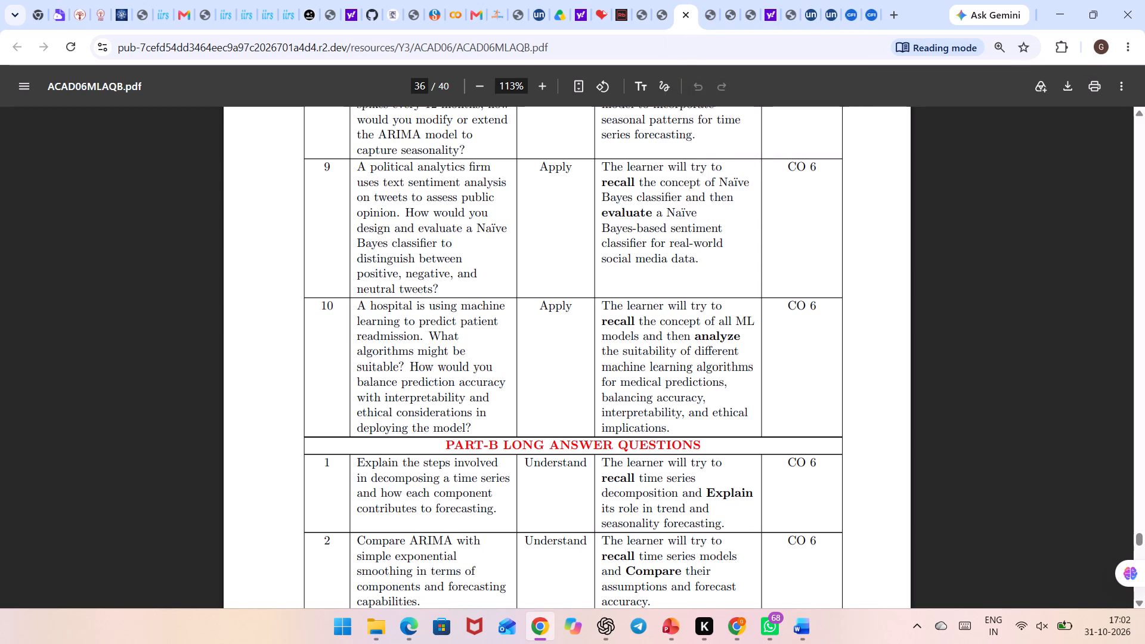
click(669, 24)
scroll(538, 254, down, 6)
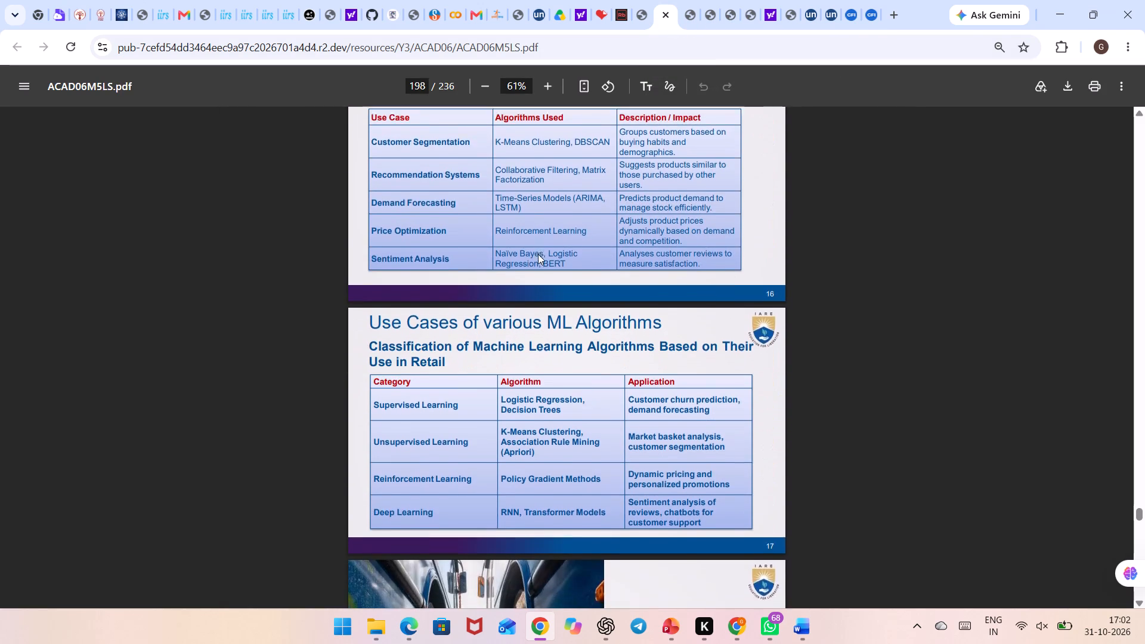
scroll(538, 254, down, 7)
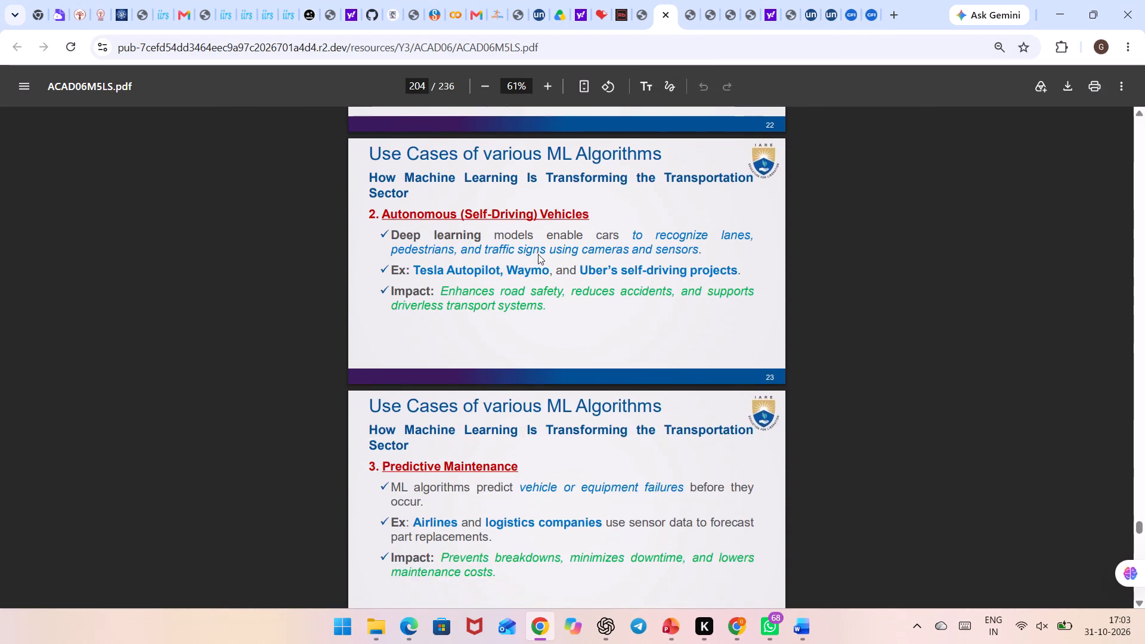
scroll(538, 254, down, 5)
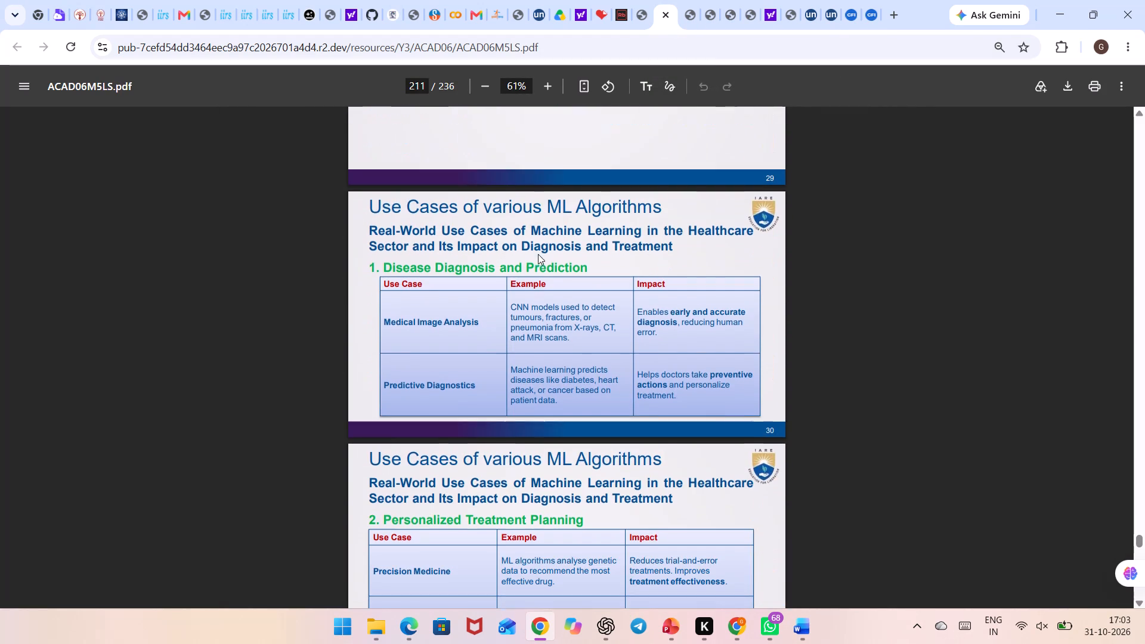
scroll(538, 254, down, 3)
scroll(538, 254, up, 1)
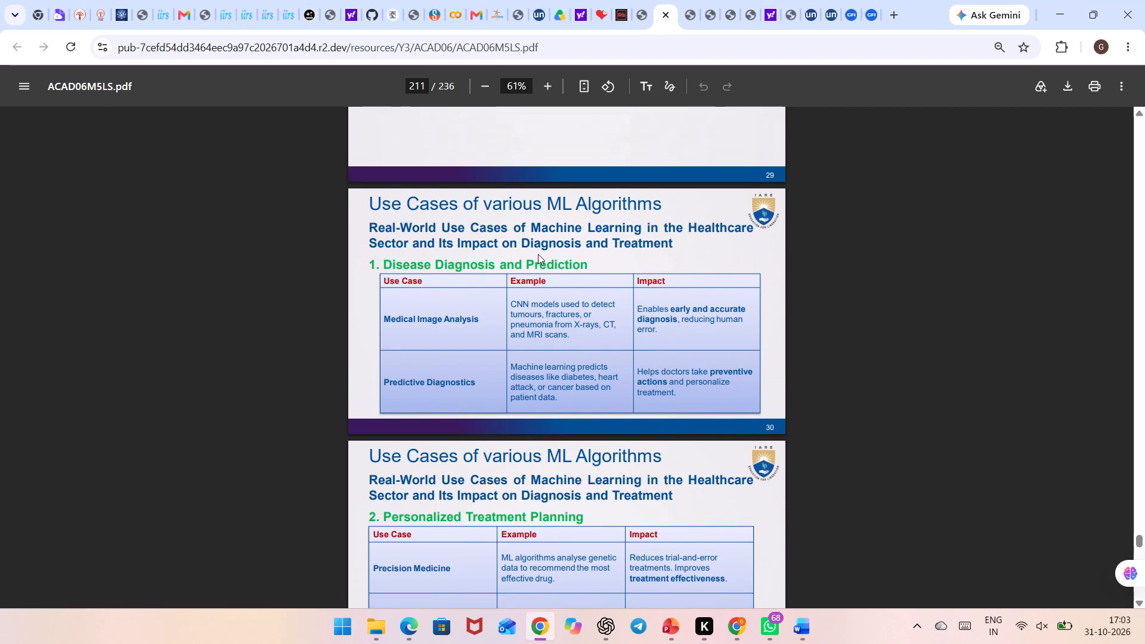
scroll(638, 249, up, 3)
scroll(638, 249, down, 1)
Switch to Word and add the heading "10(A) health" on the blank page after the Naive Bayes answer.
click(800, 637)
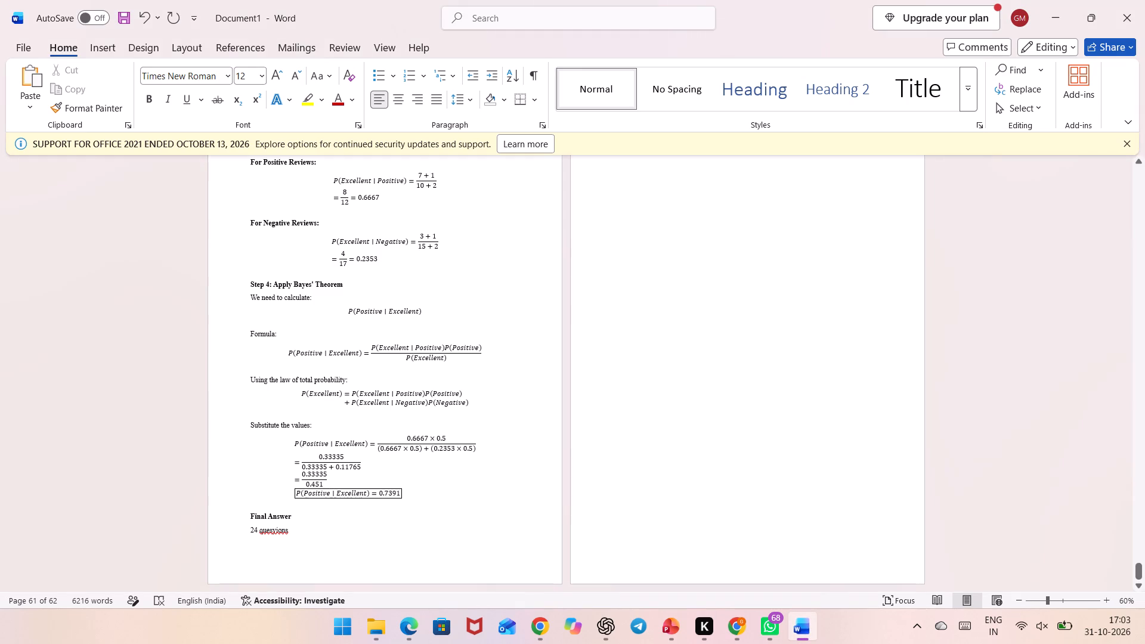
scroll(583, 395, up, 1)
text(1.)
key(BackSpace)
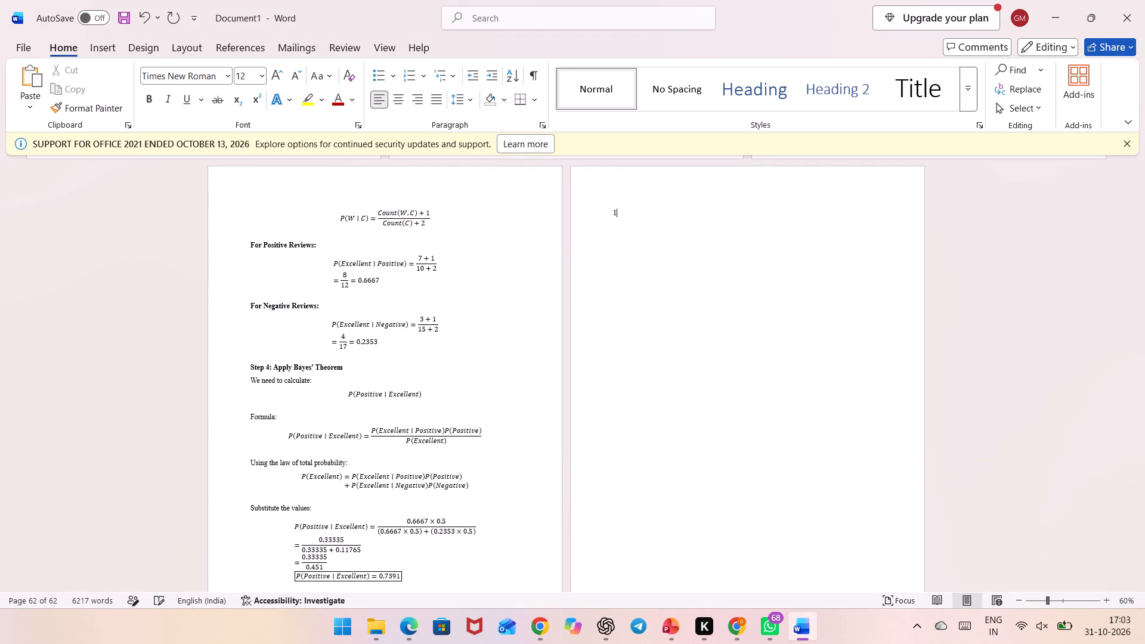
key(0)
text(())
key(Left)
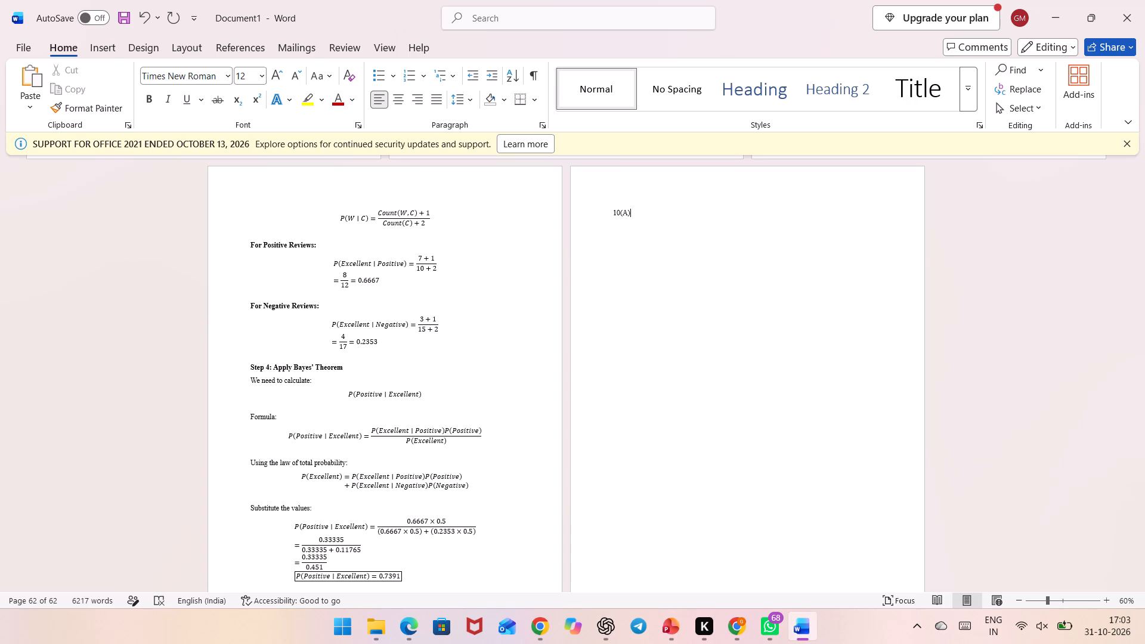
key(space)
text(health)
key(Return)
Return to ACAD06M5LS.pdf in Chrome and find the HealthCare Sector introduction slide among the ML use cases.
key(alt+Tab)
key(Home)
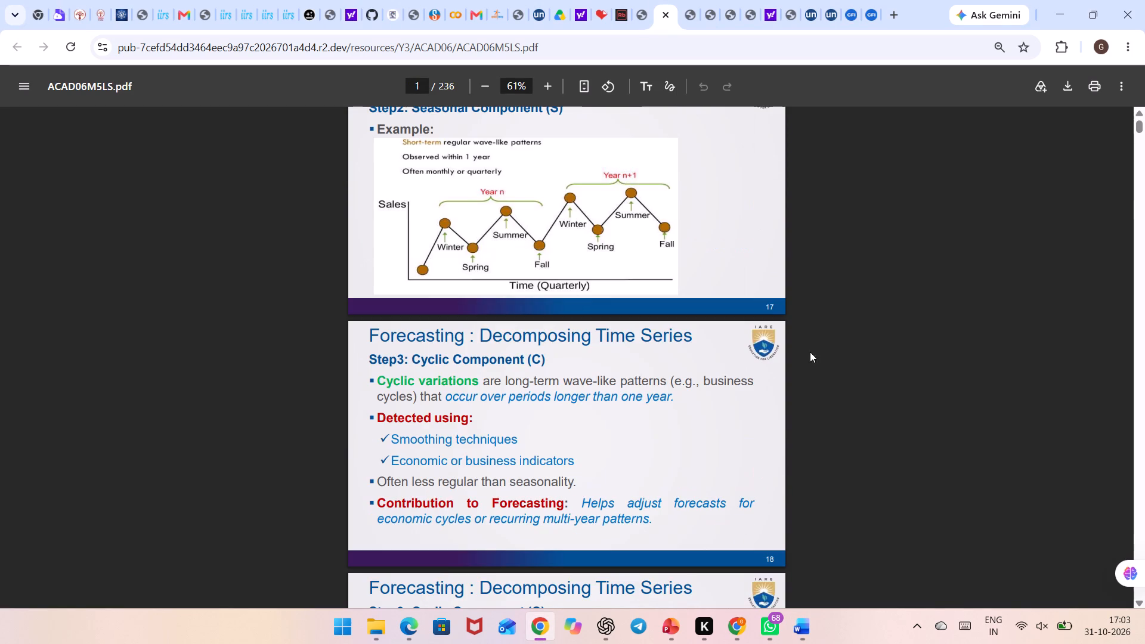
drag(1138, 128, 1144, 281)
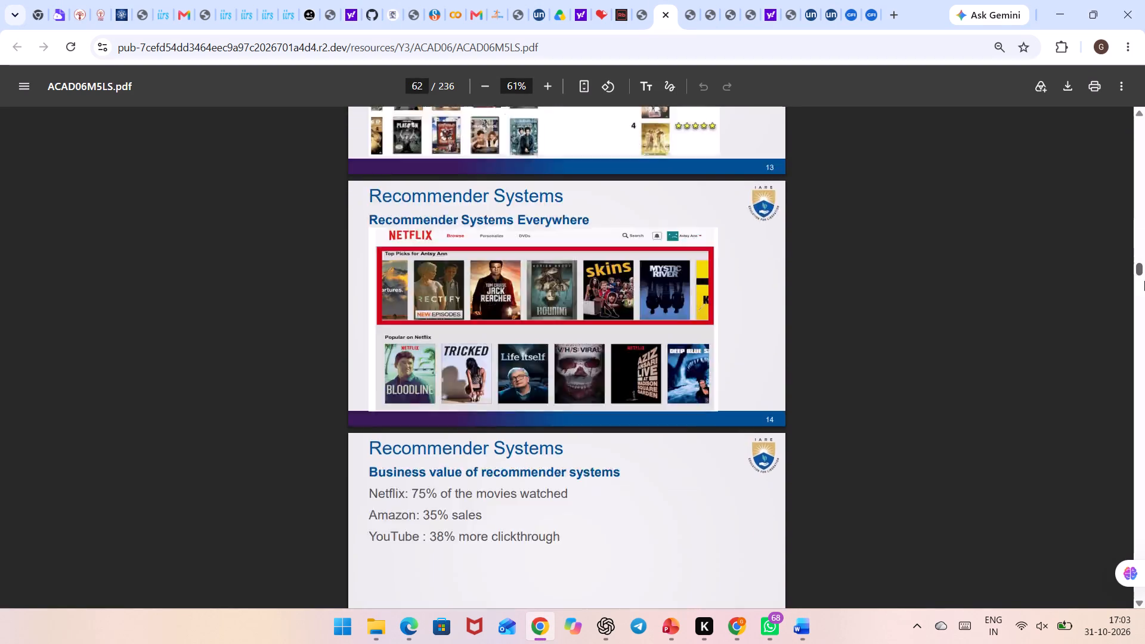
drag(1144, 281, 1144, 379)
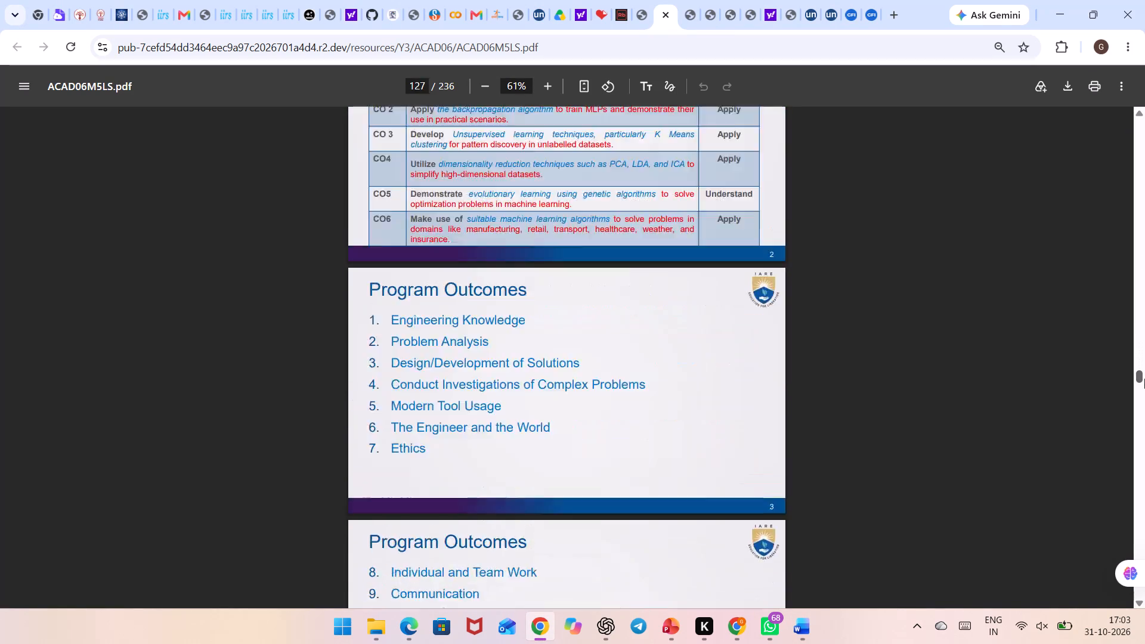
drag(1144, 379, 1144, 407)
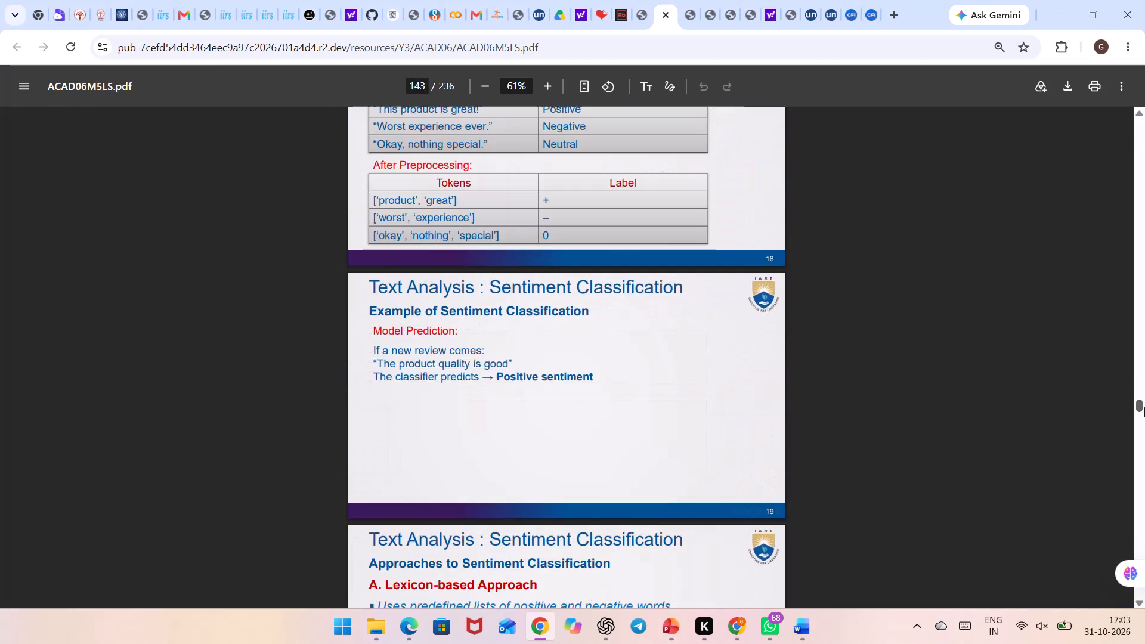
drag(1144, 407, 1141, 445)
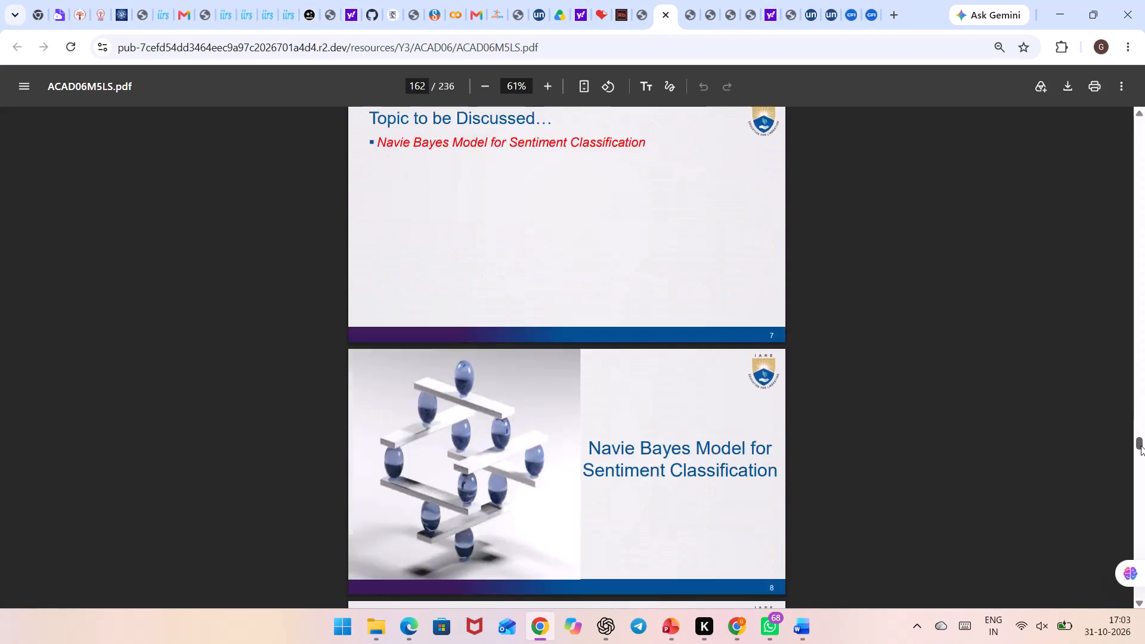
drag(1141, 445, 1140, 486)
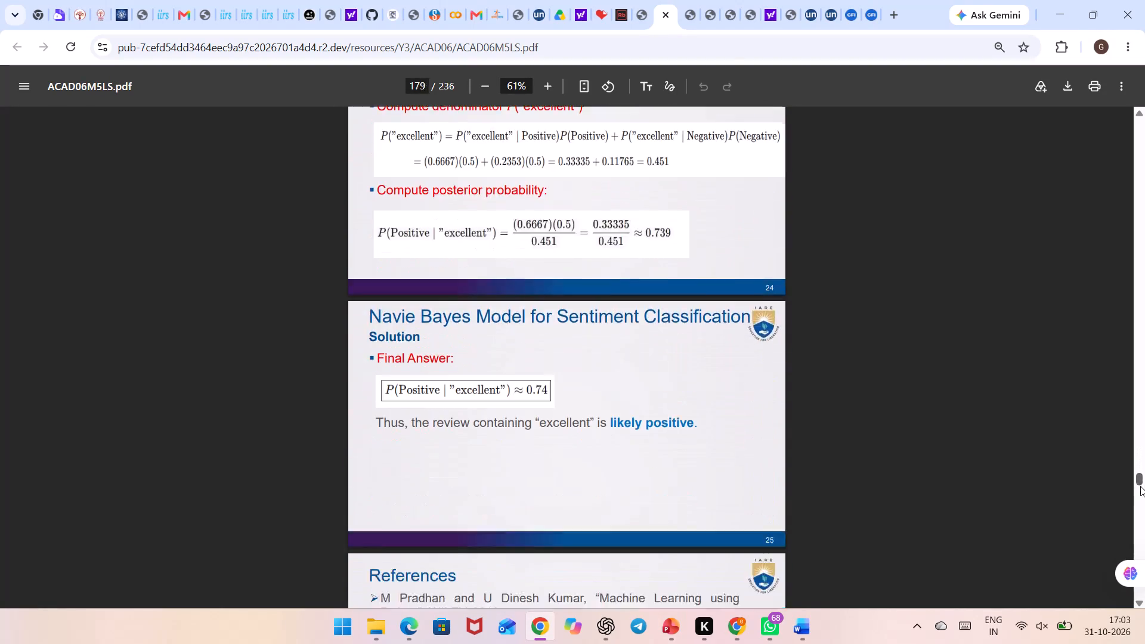
drag(1140, 486, 1140, 570)
scroll(678, 309, up, 5)
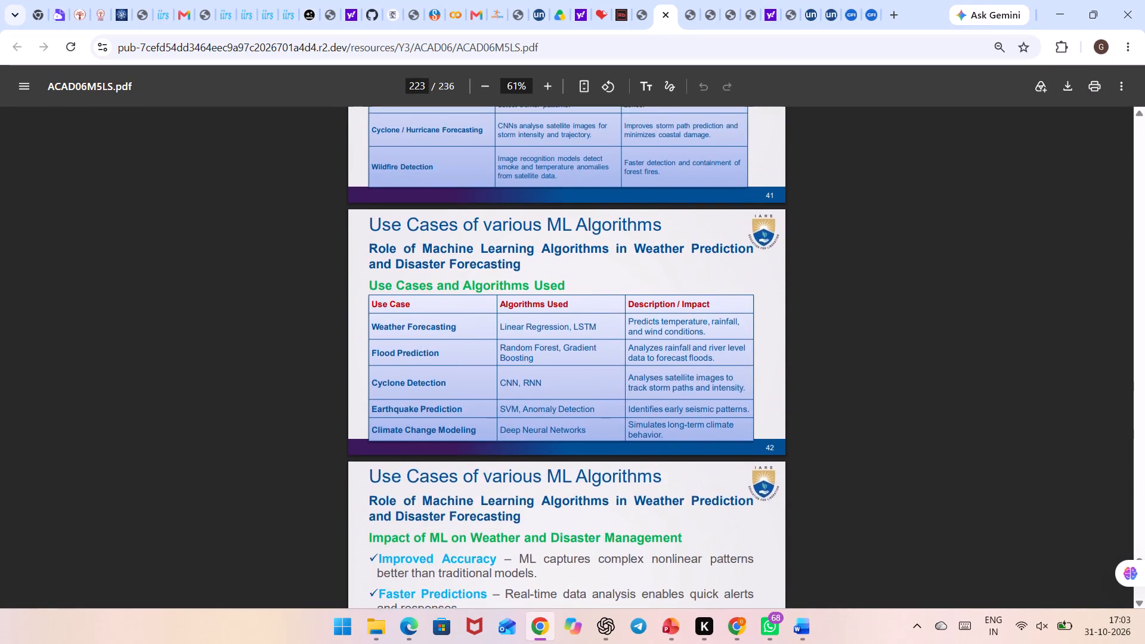
scroll(678, 309, up, 5)
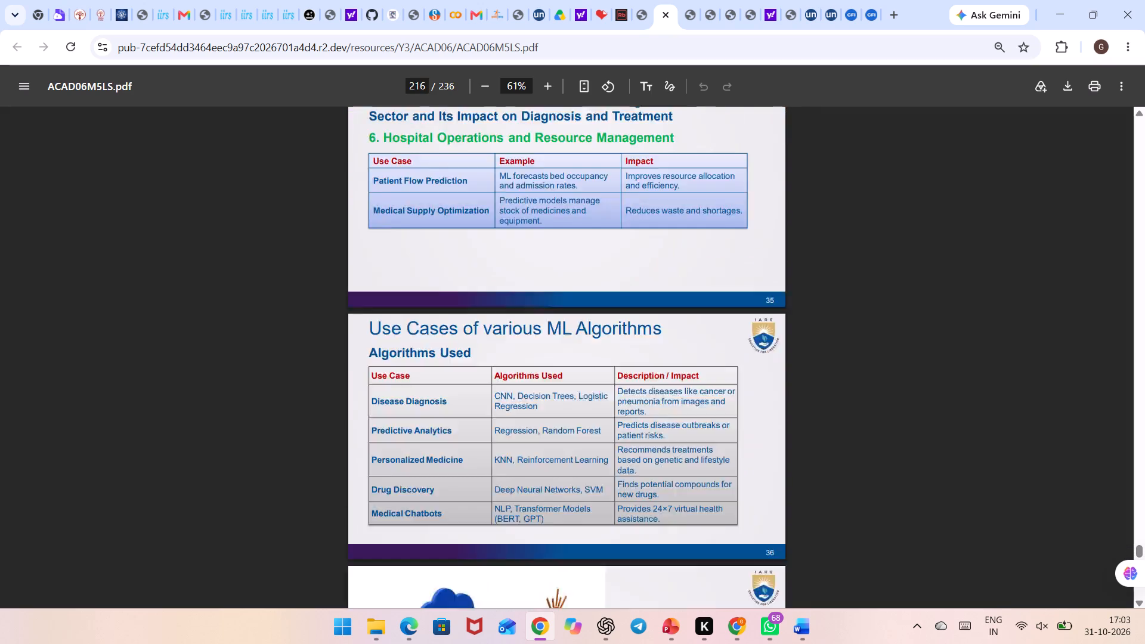
scroll(678, 309, up, 9)
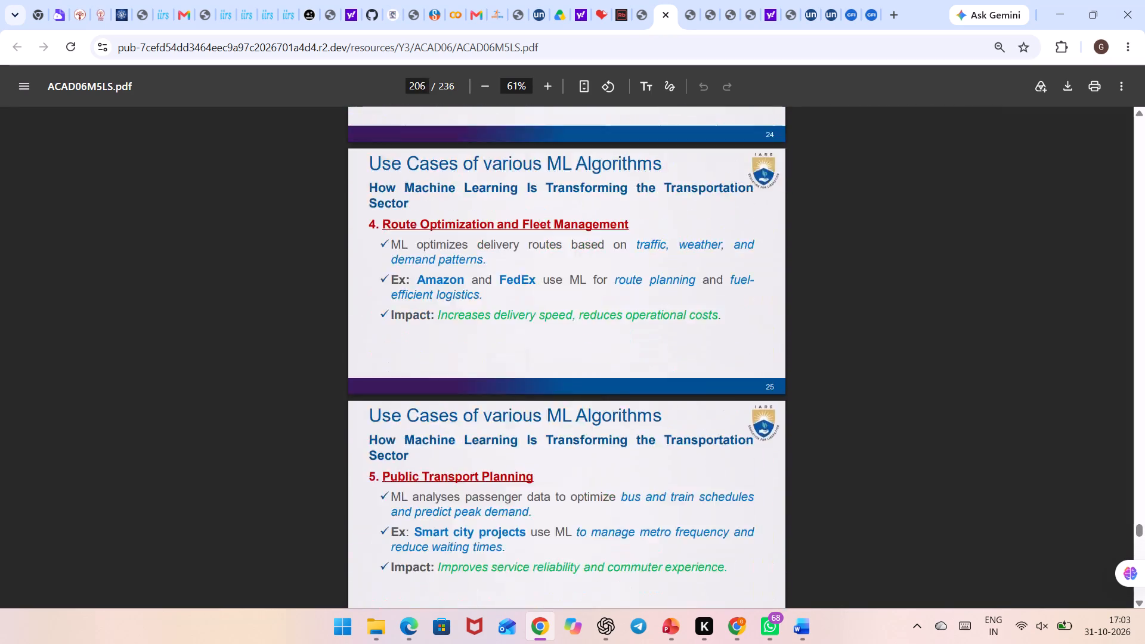
scroll(678, 309, up, 2)
scroll(678, 309, down, 7)
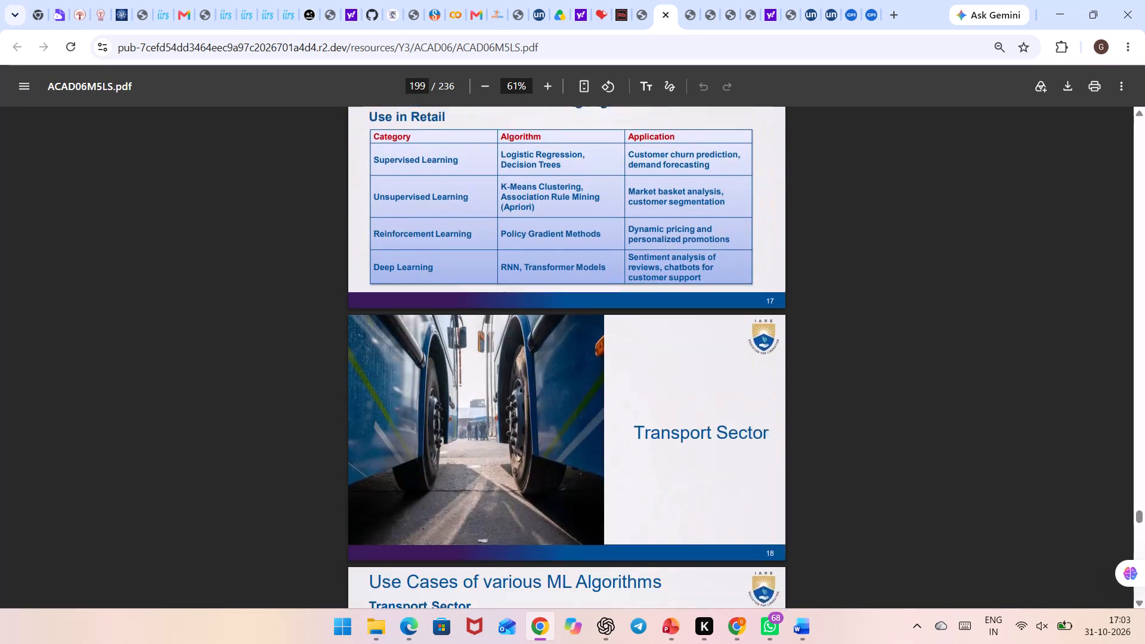
scroll(678, 309, down, 6)
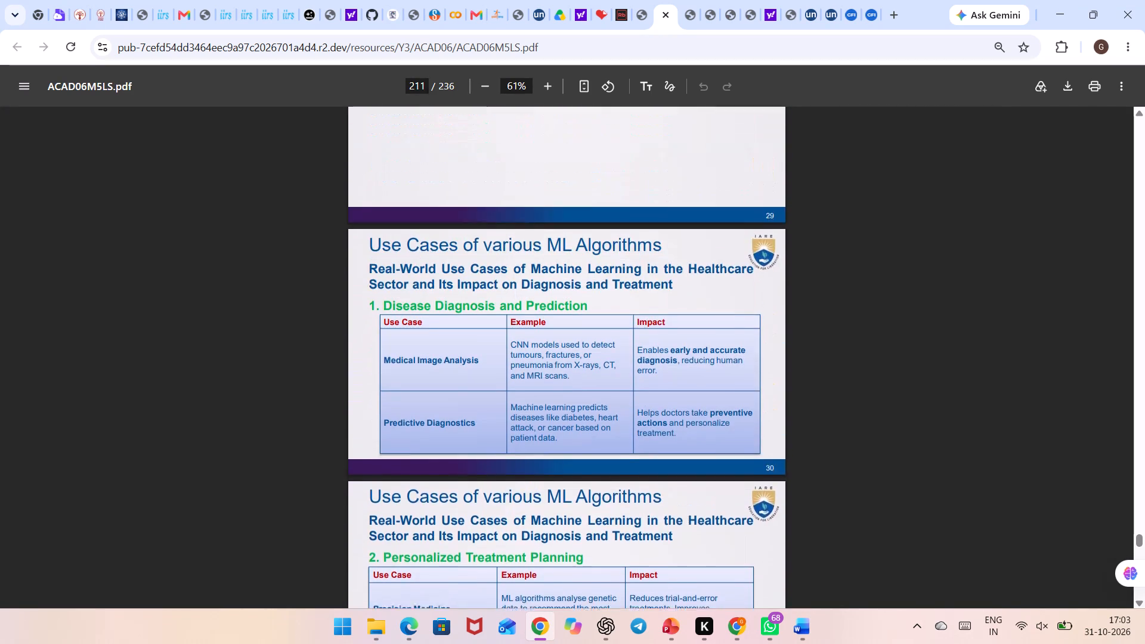
scroll(678, 309, up, 1)
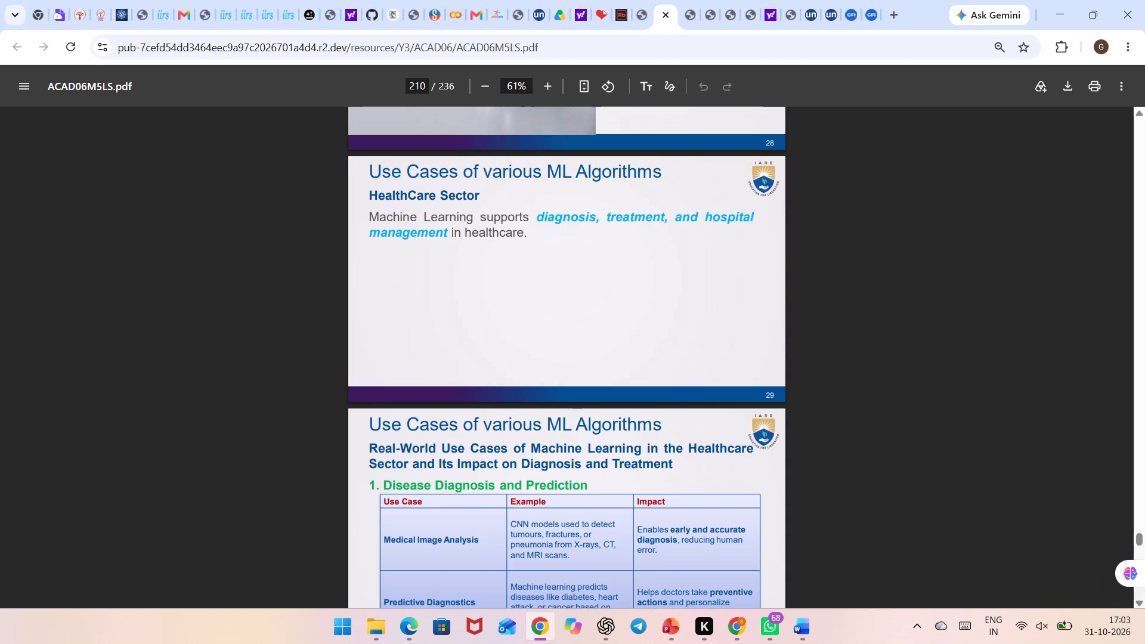
Snip the HealthCare Sector heading and introductory sentence from the slide and paste the image under "10(A) health" in Word.
key(Print)
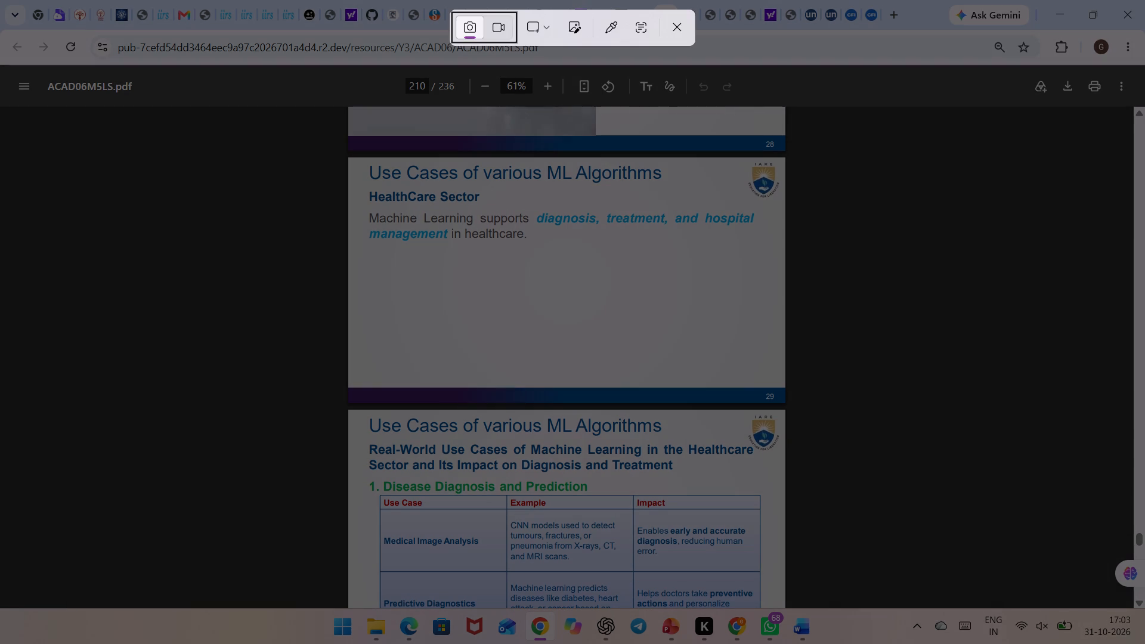
drag(367, 187, 761, 241)
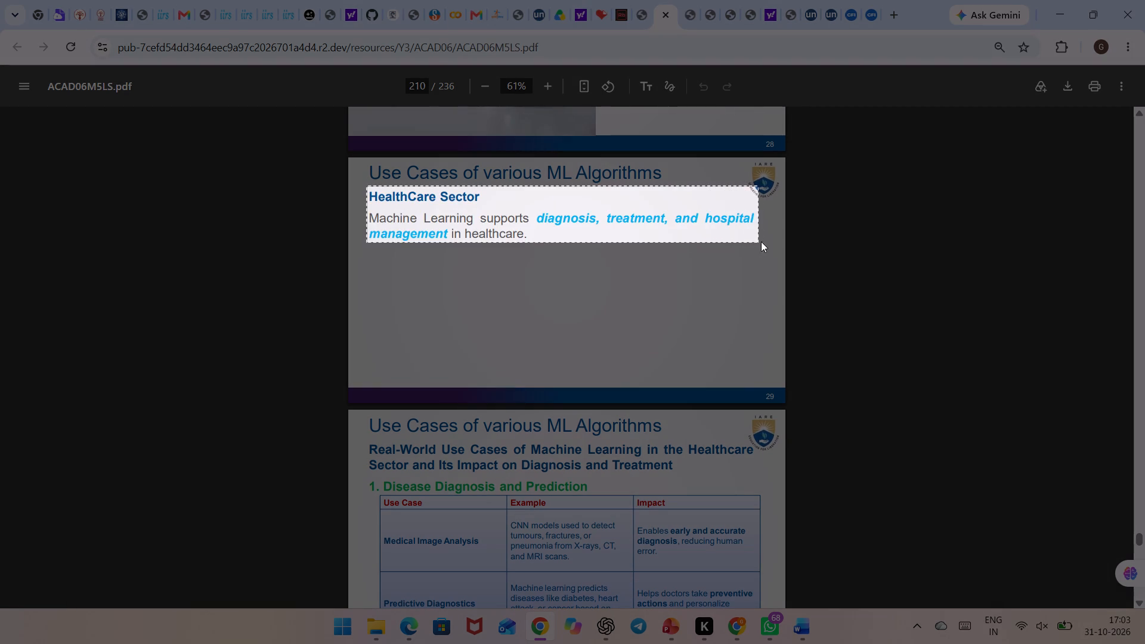
drag(761, 241, 763, 241)
key(alt+Tab)
key(ctrl+v)
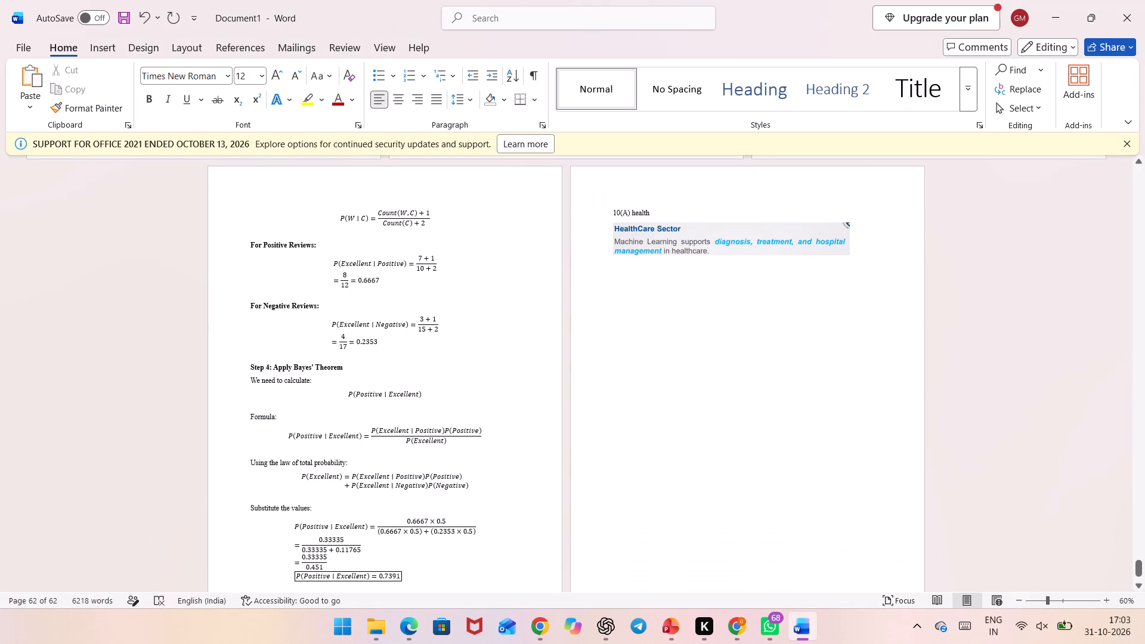
Snip the healthcare use cases title with the "1. Disease Diagnosis and Prediction" table and paste it below the introduction in Word.
key(alt+Tab)
scroll(565, 380, down, 3)
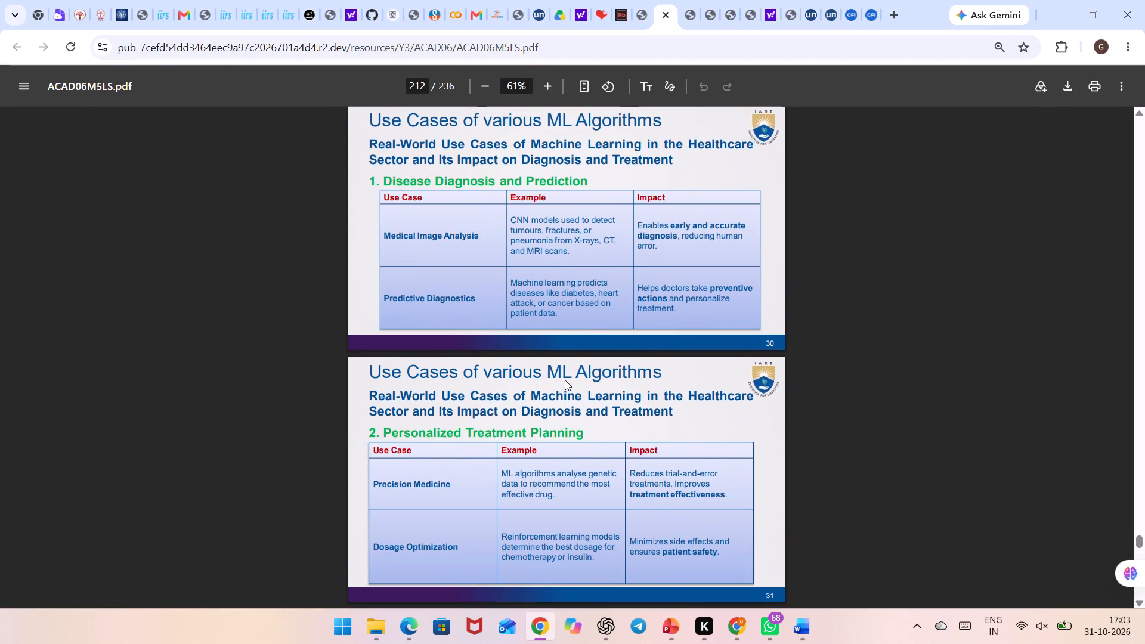
scroll(565, 380, down, 1)
key(Print)
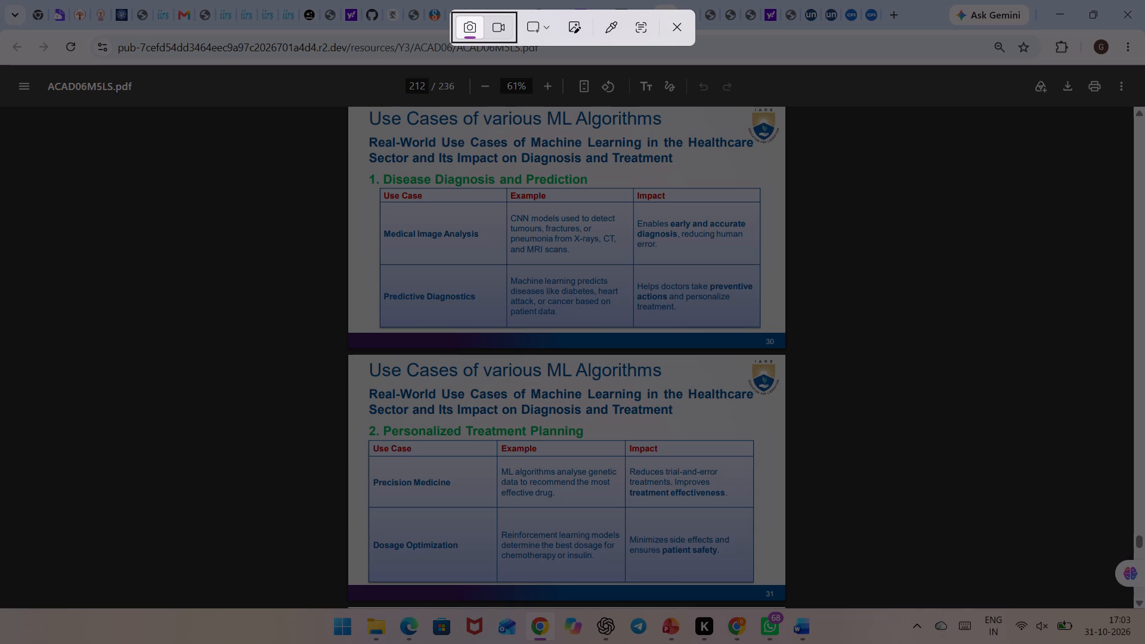
drag(366, 134, 770, 329)
key(alt+Tab)
key(ctrl+v)
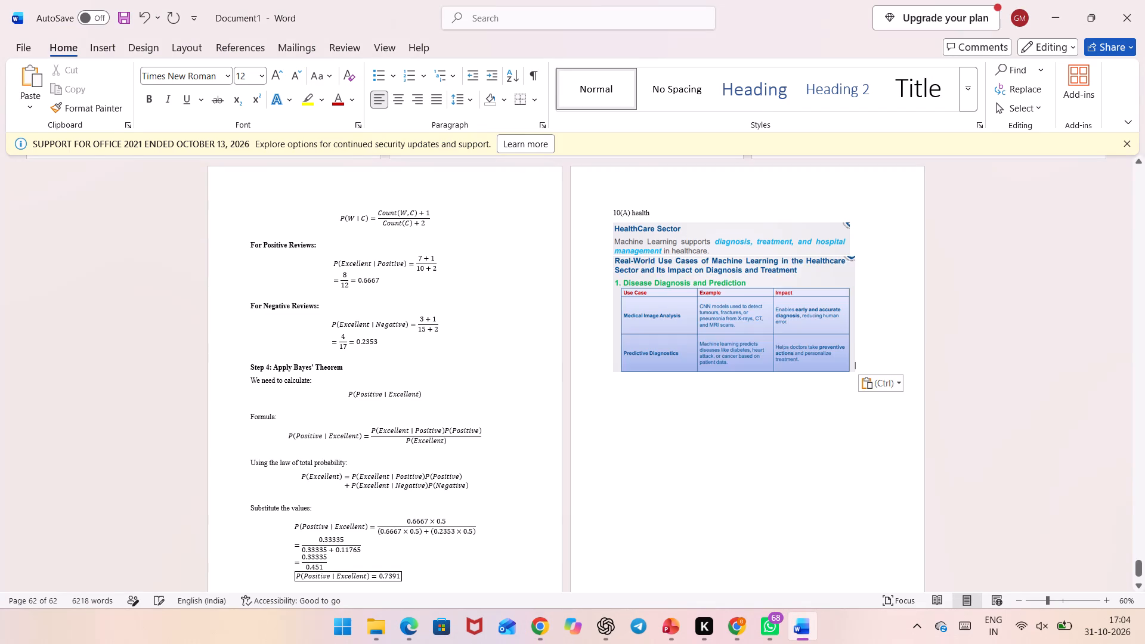
Snip the "2. Personalized Treatment Planning" heading and table from the slides and paste it below the disease diagnosis image in Word.
key(alt+Tab)
scroll(770, 329, down, 5)
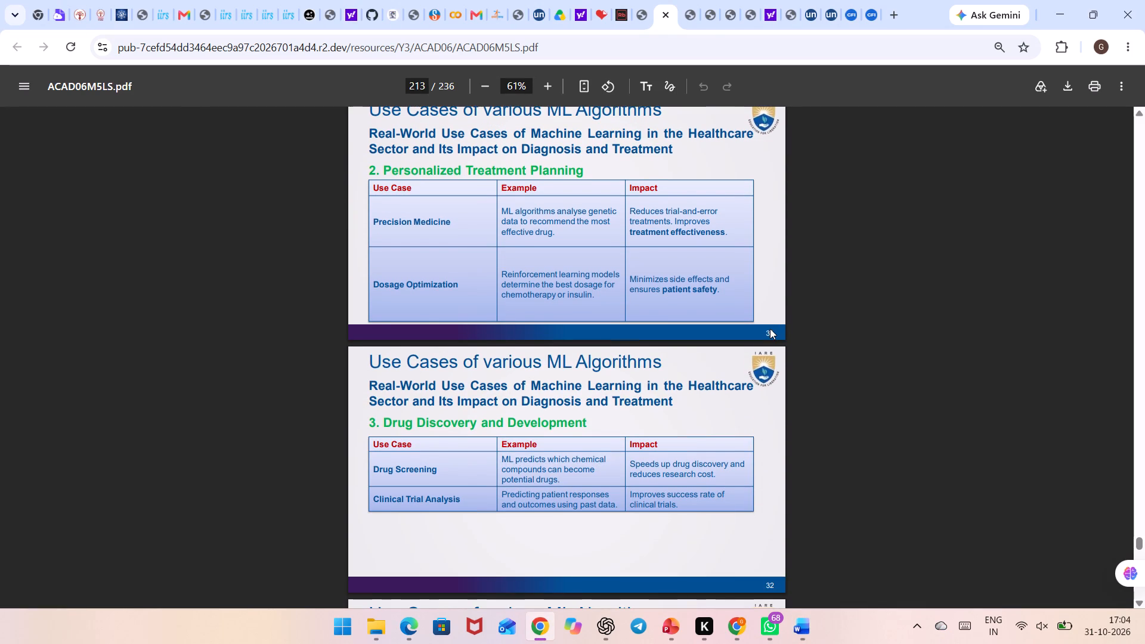
key(Print)
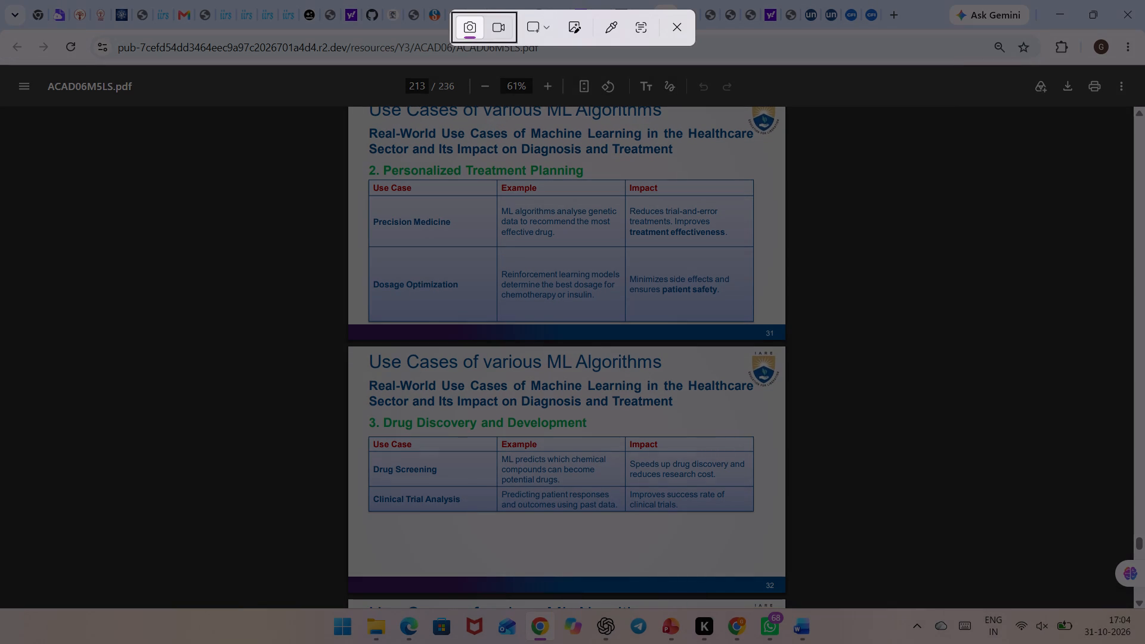
drag(367, 162, 735, 299)
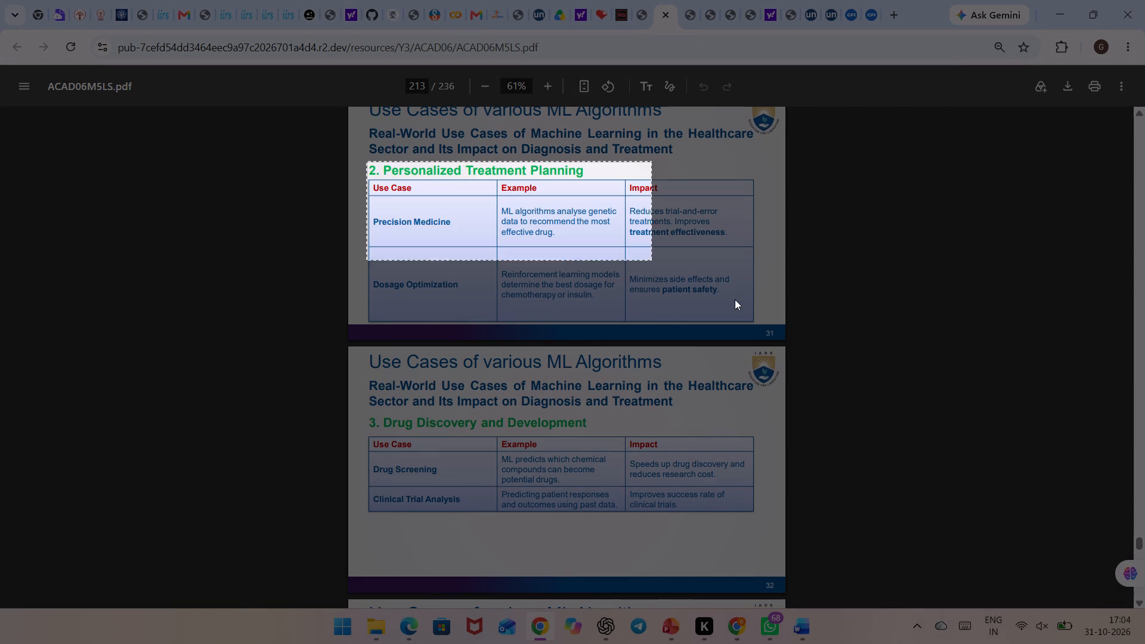
drag(735, 299, 766, 324)
key(alt+Tab)
key(ctrl+v)
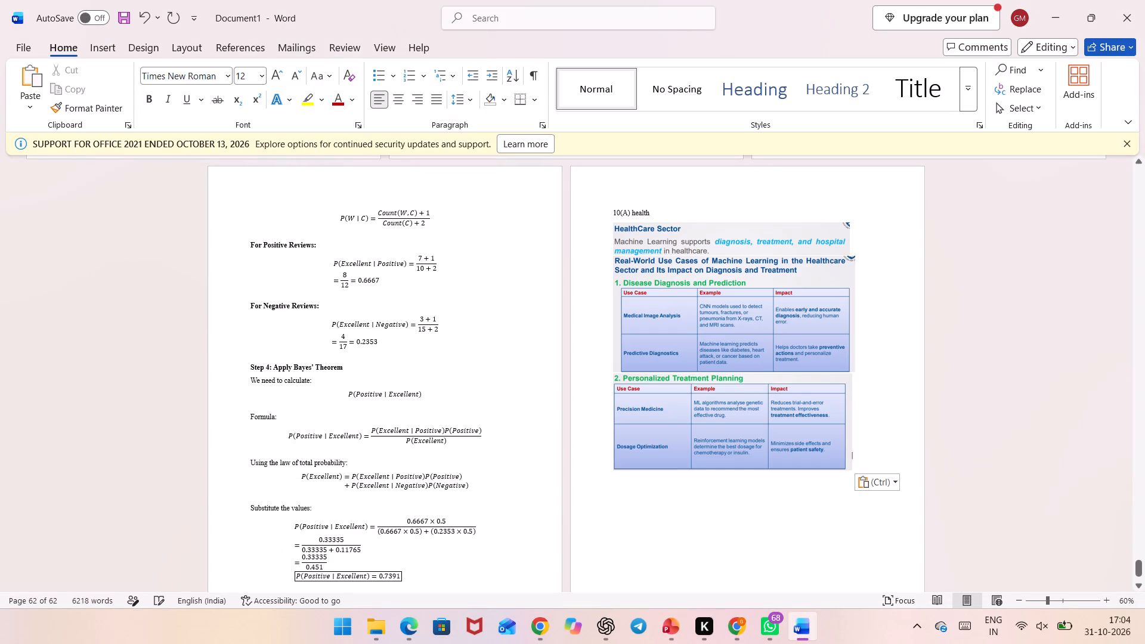
Snip the "3. Drug Discovery and Development" heading and table from the slides and paste it below the treatment planning image in Word.
key(alt+Tab)
scroll(766, 324, down, 2)
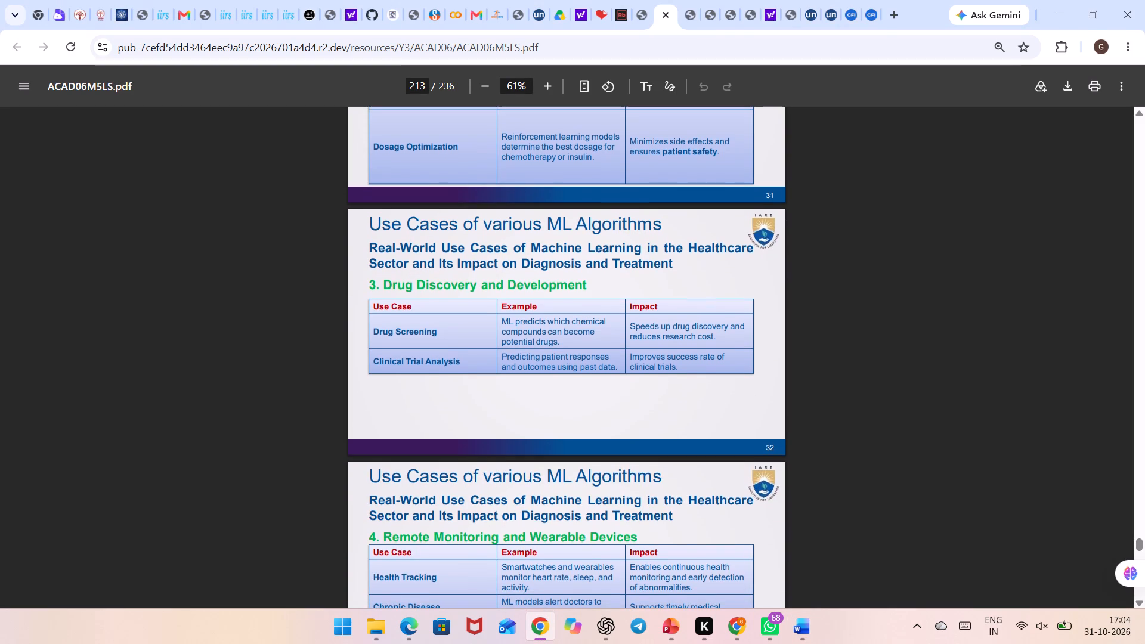
key(Print)
drag(363, 278, 635, 322)
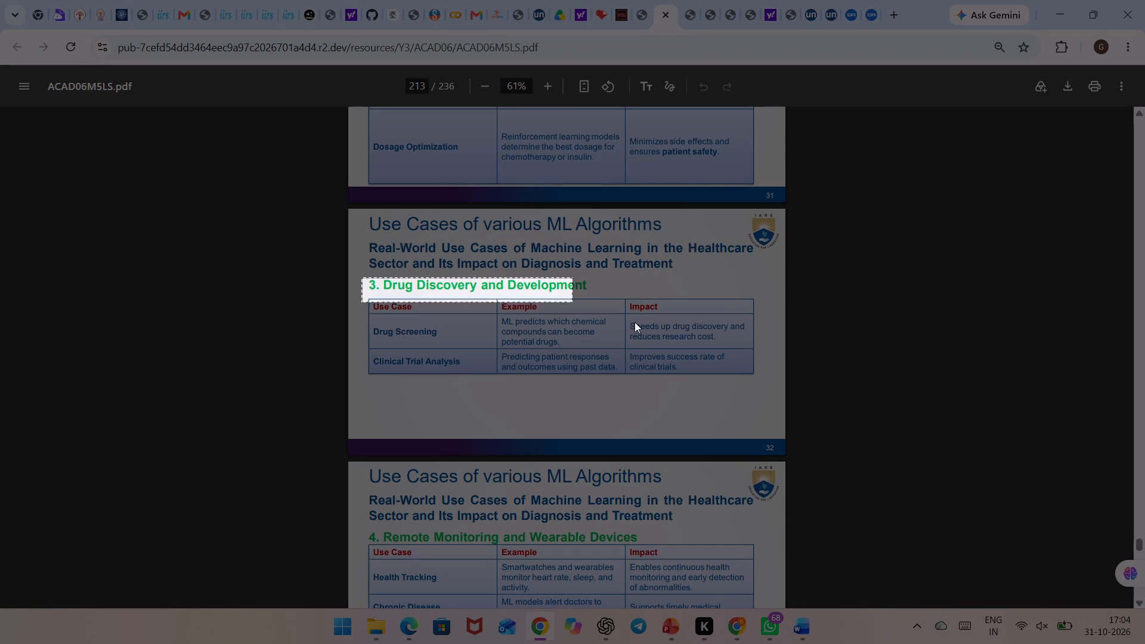
drag(635, 322, 769, 386)
key(alt+Tab)
key(ctrl+v)
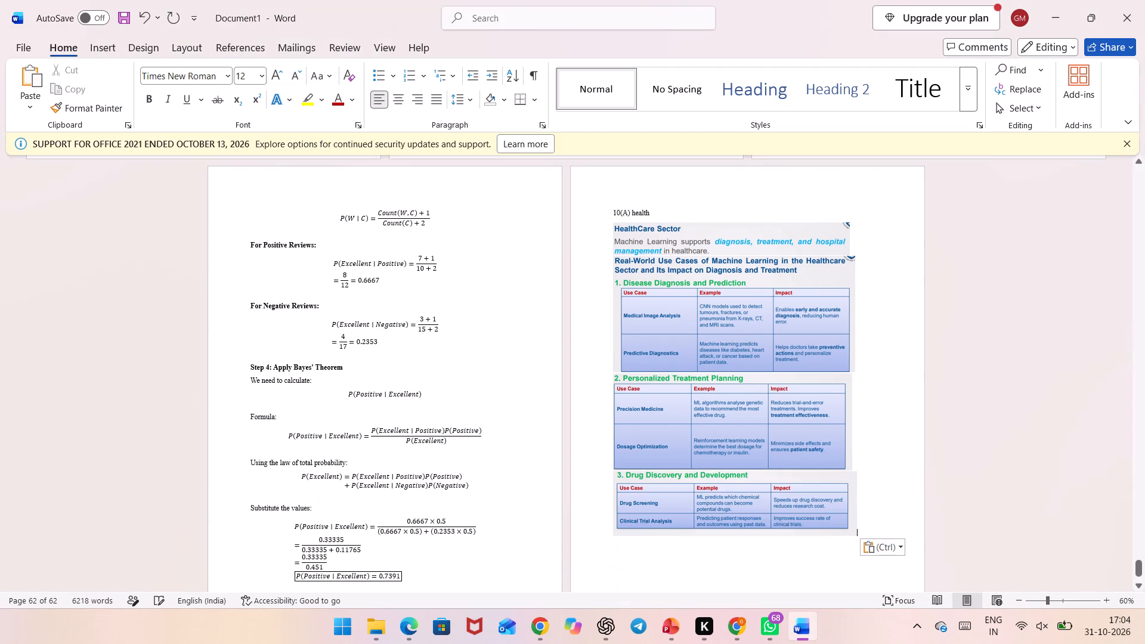
Snip the "4. Remote Monitoring and Wearable Devices" heading and table from the slides and paste it below the drug discovery image in Word.
key(alt+Tab)
scroll(769, 386, down, 3)
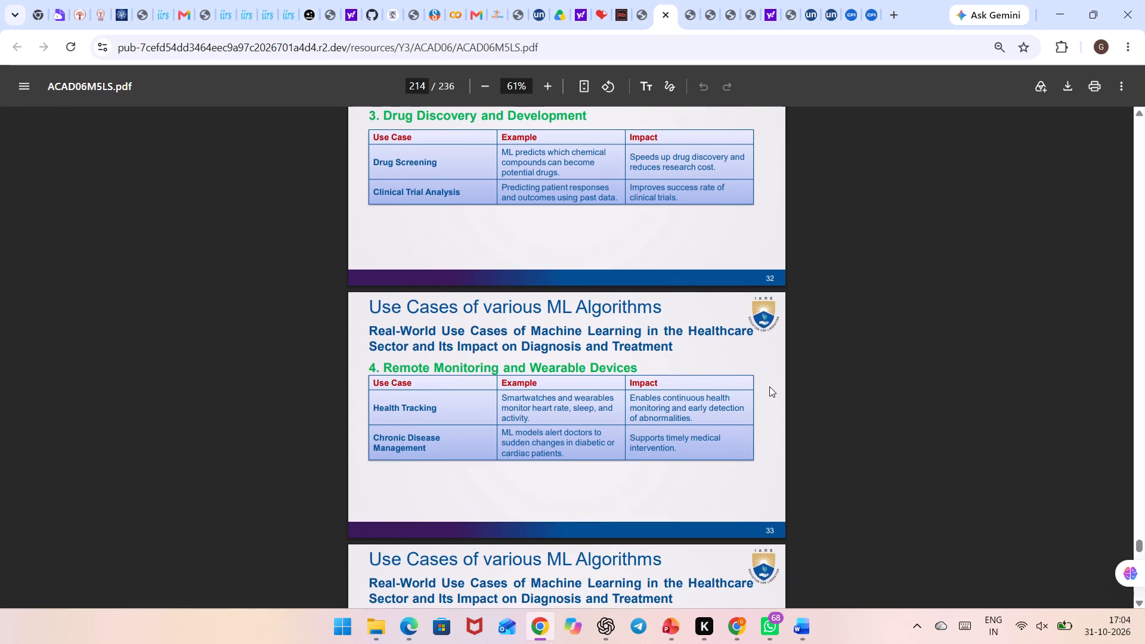
key(Print)
drag(364, 360, 448, 382)
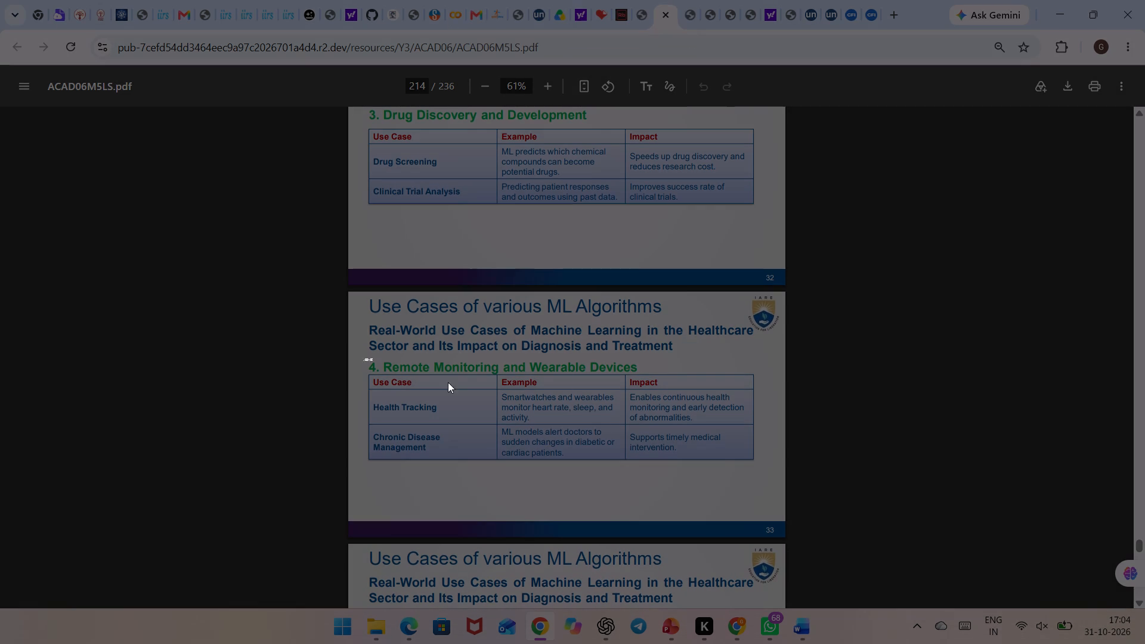
drag(448, 382, 763, 469)
key(alt+Tab)
key(ctrl+v)
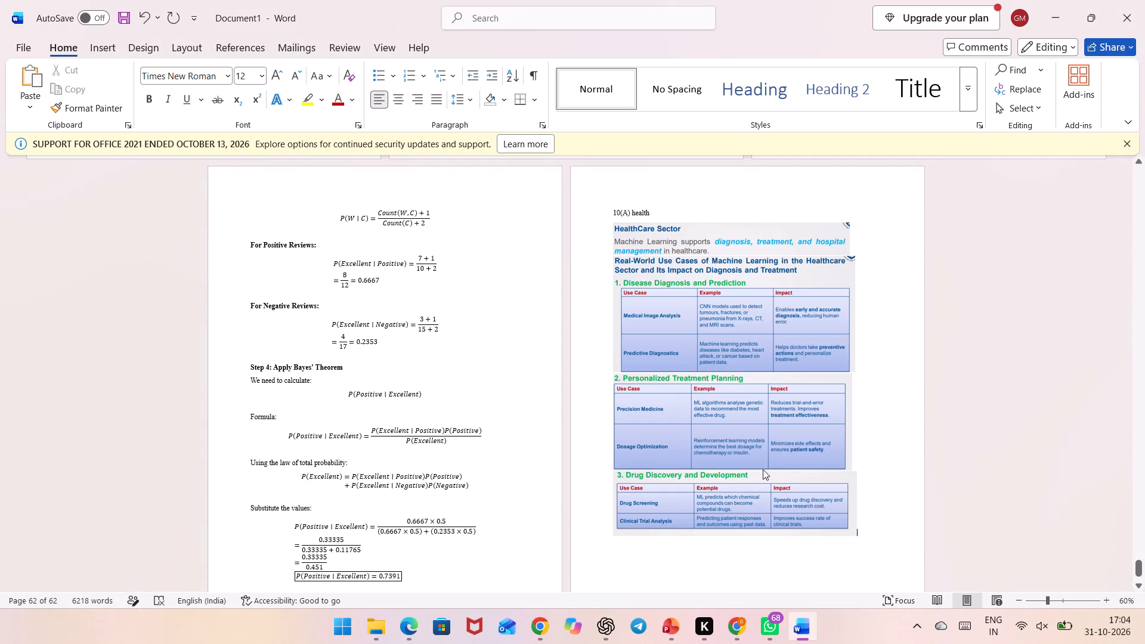
Snip the "5. Natural Language Processing (NLP) in Healthcare" heading and table from the slides and paste it below the remote monitoring image in Word.
key(alt+Tab)
scroll(763, 469, down, 4)
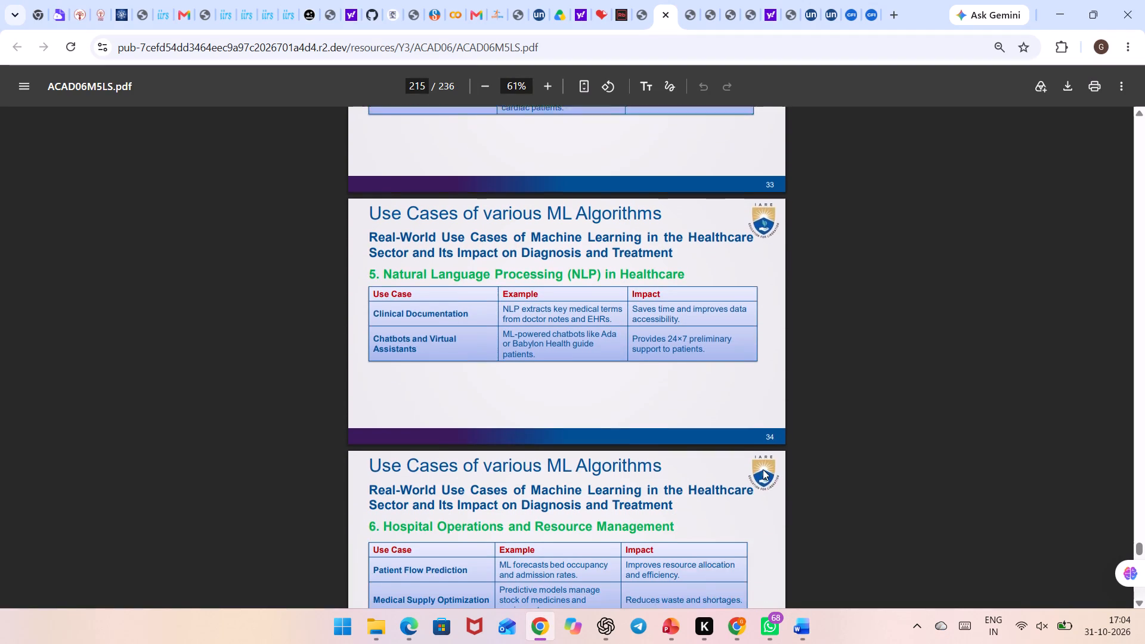
scroll(763, 469, down, 1)
key(Print)
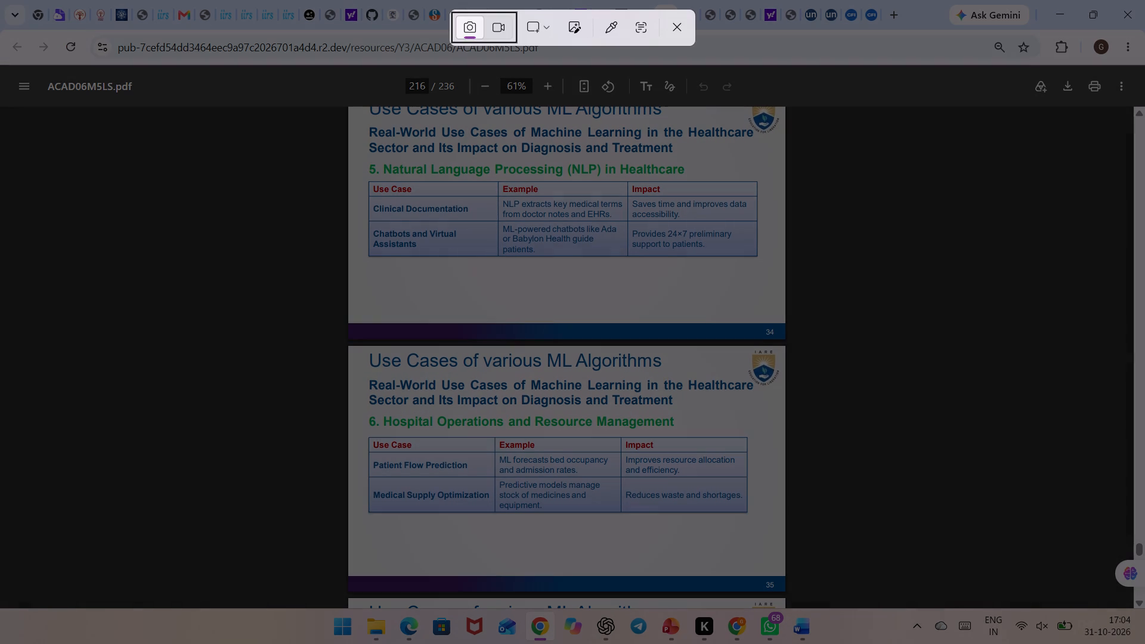
drag(366, 160, 706, 262)
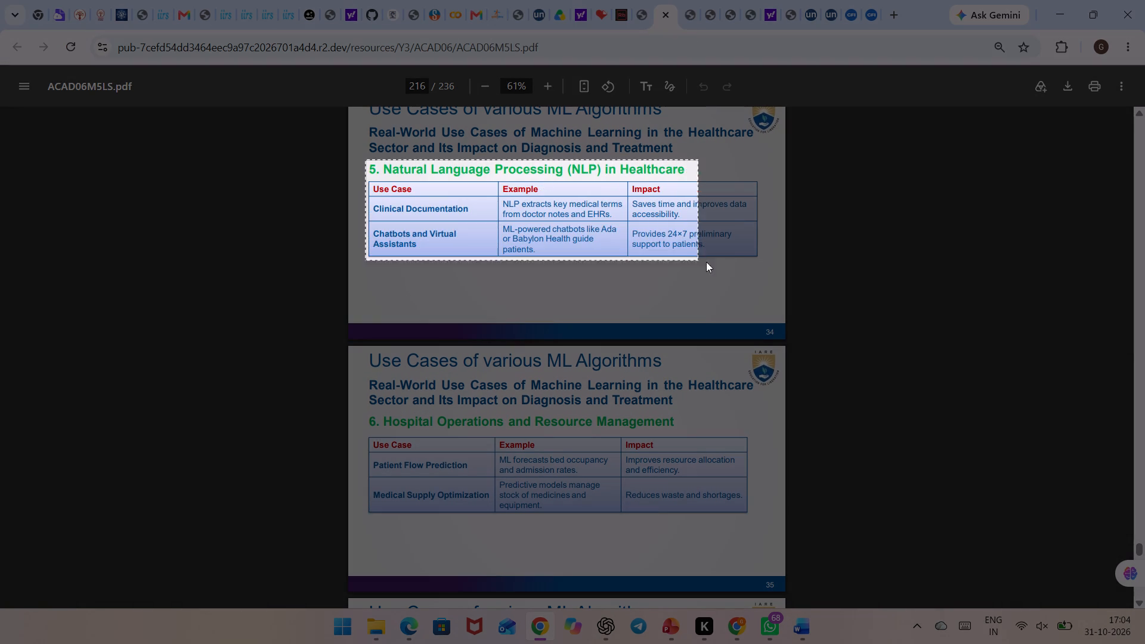
drag(706, 262, 763, 265)
key(alt+Tab)
key(ctrl+v)
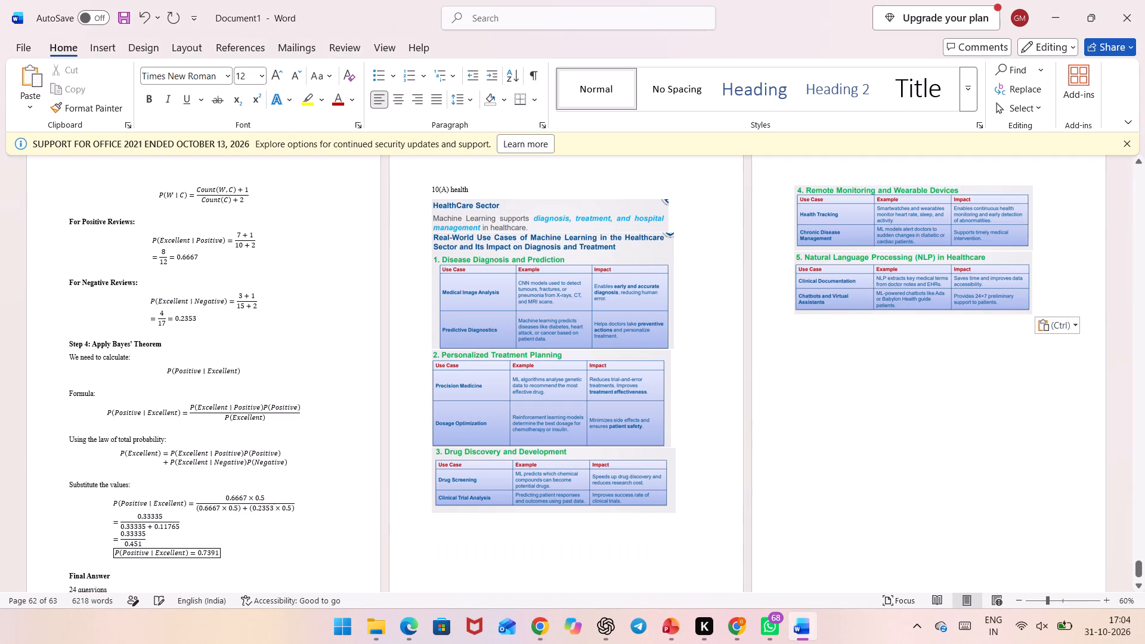
Snip the "6. Hospital Operations and Resource Management" heading and table from the slides and paste it below the NLP image in Word.
key(alt+Tab)
scroll(763, 265, down, 3)
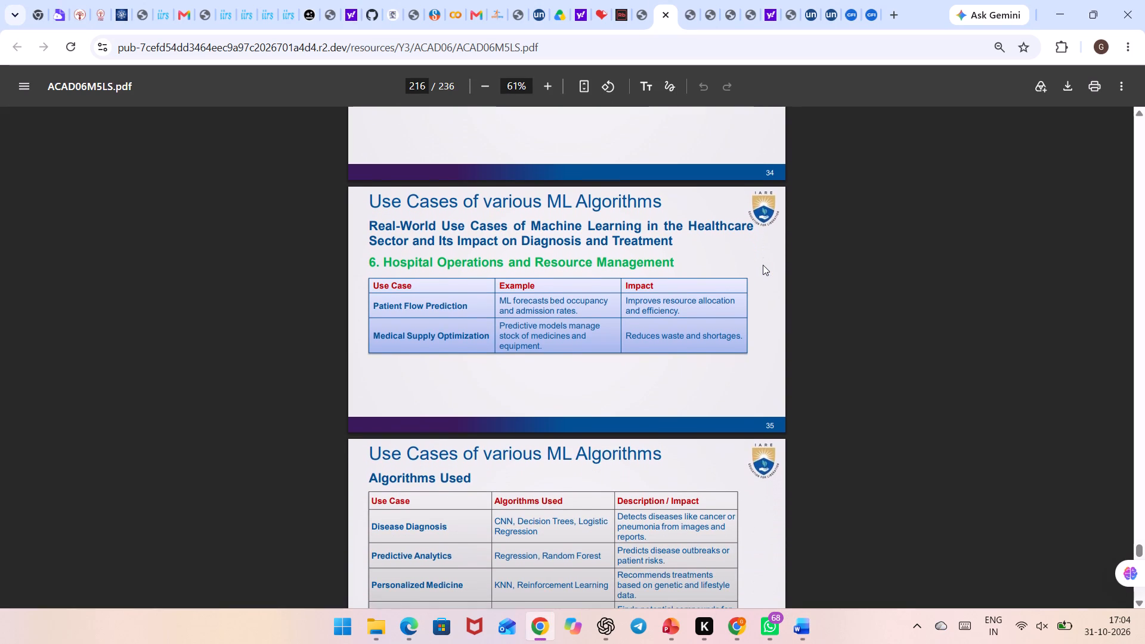
key(Print)
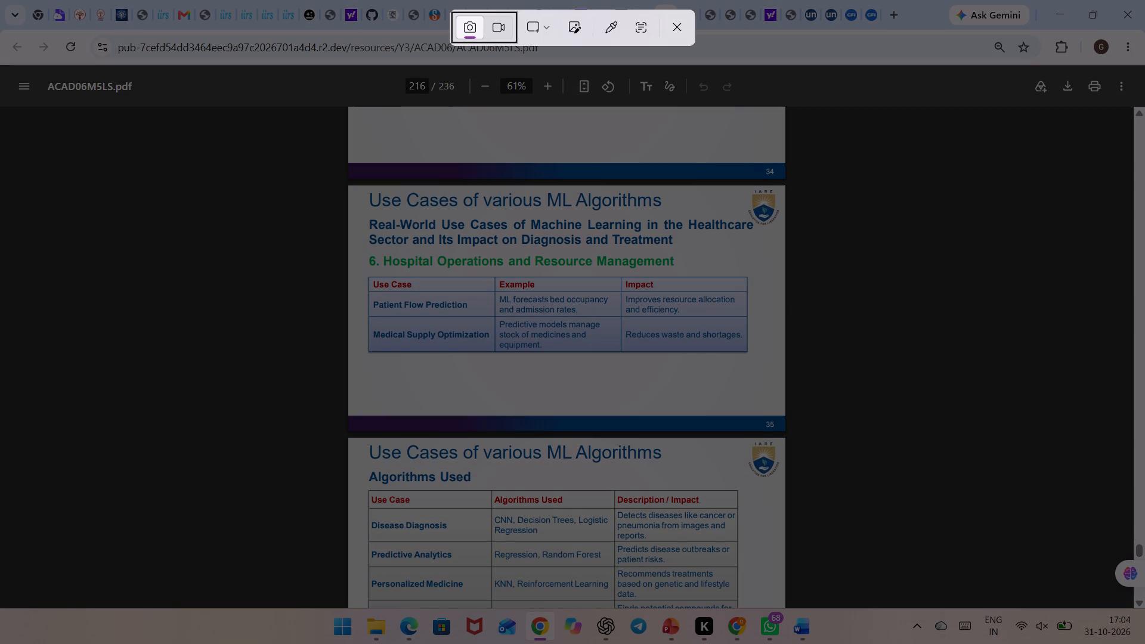
drag(363, 252, 763, 358)
key(alt+Tab)
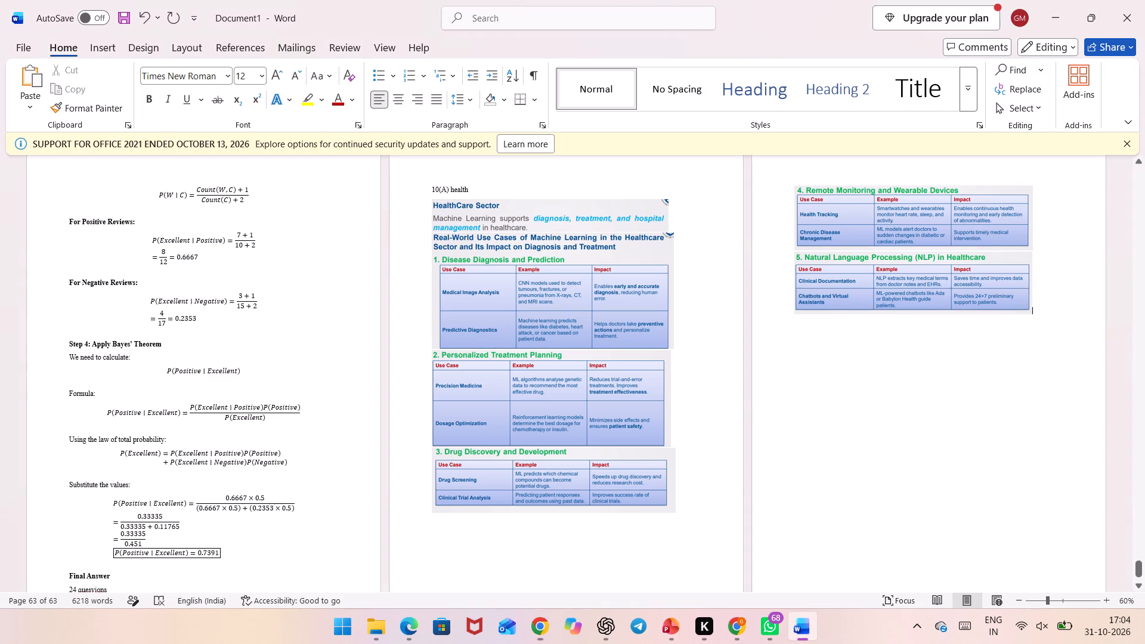
key(ctrl+v)
Snip the healthcare "Algorithms Used" table without its heading and paste it below the hospital operations image in Word.
key(alt+Tab)
scroll(763, 358, down, 4)
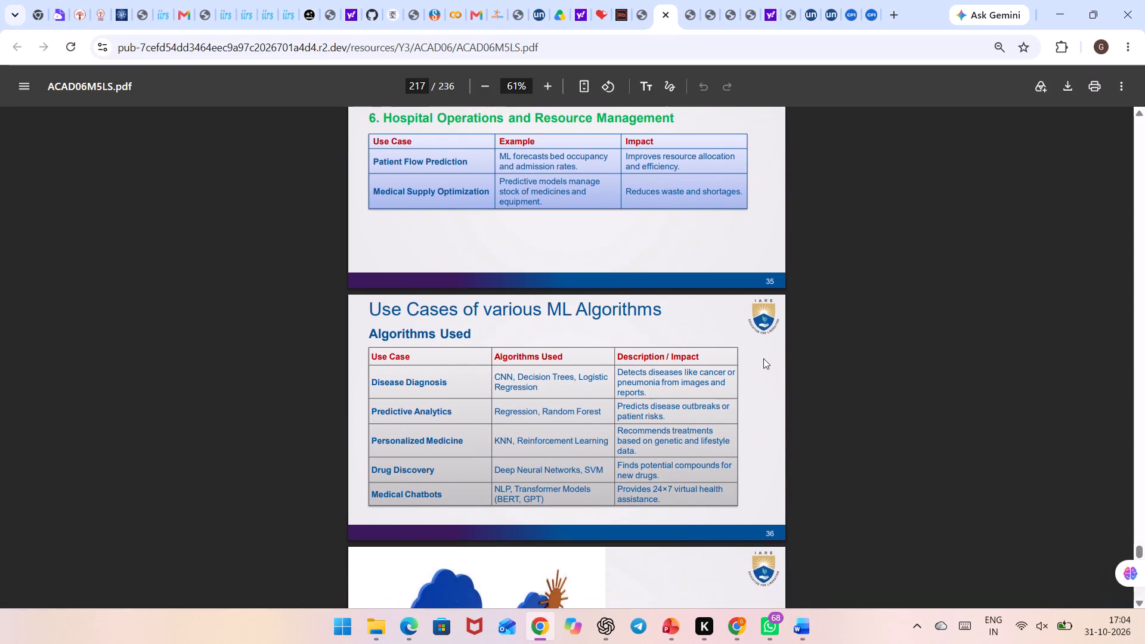
scroll(763, 358, down, 1)
key(Print)
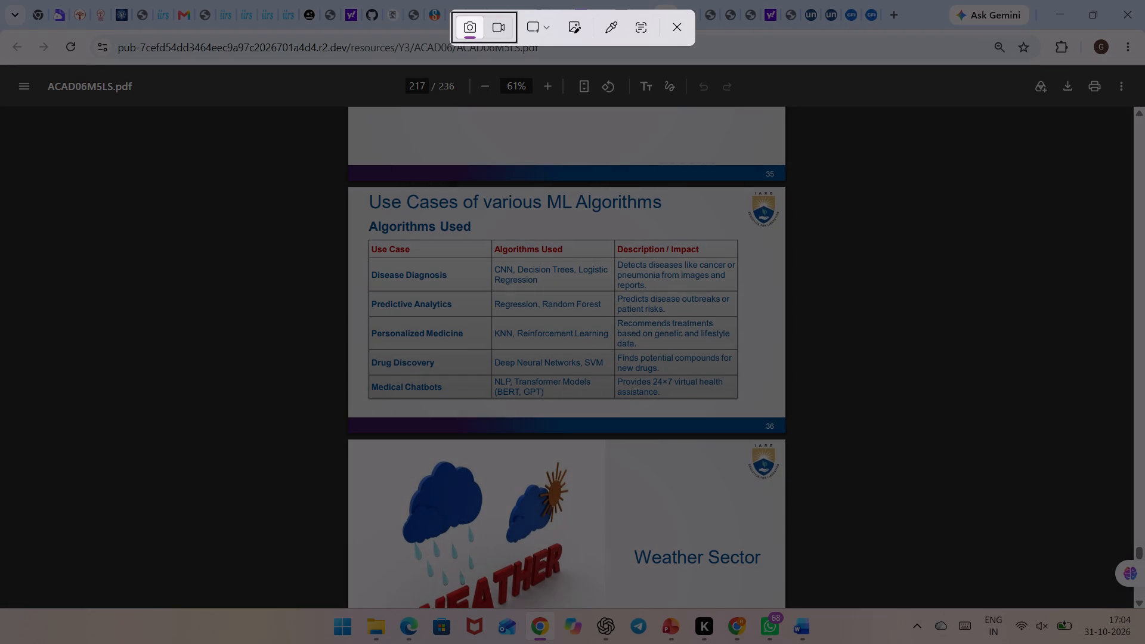
drag(369, 234, 739, 408)
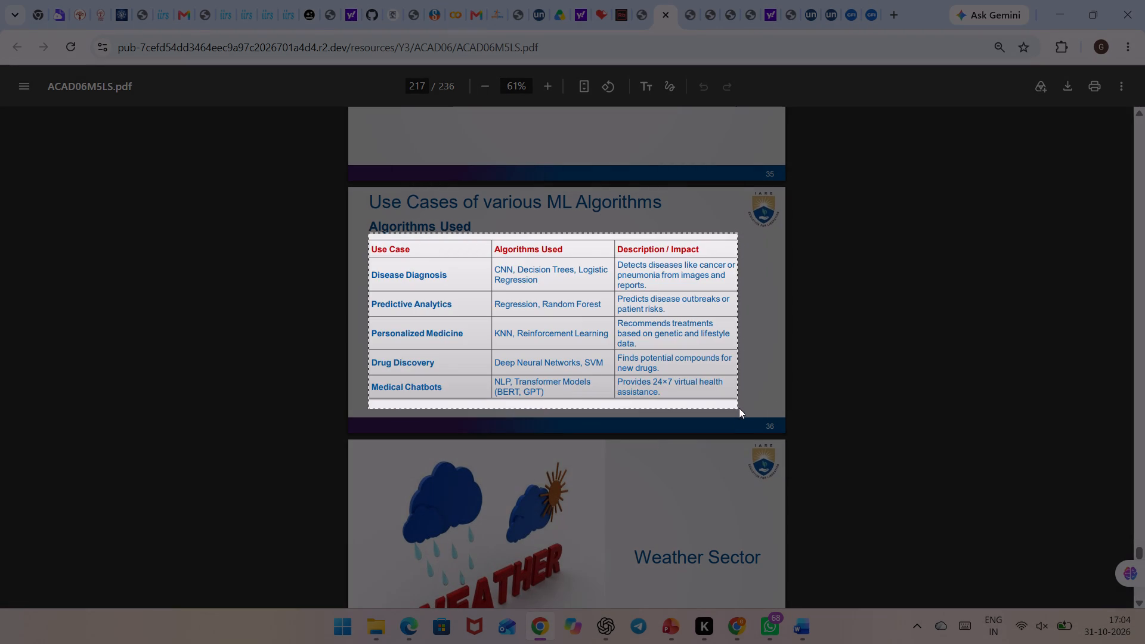
drag(739, 408, 742, 407)
key(alt+Tab)
key(ctrl+v)
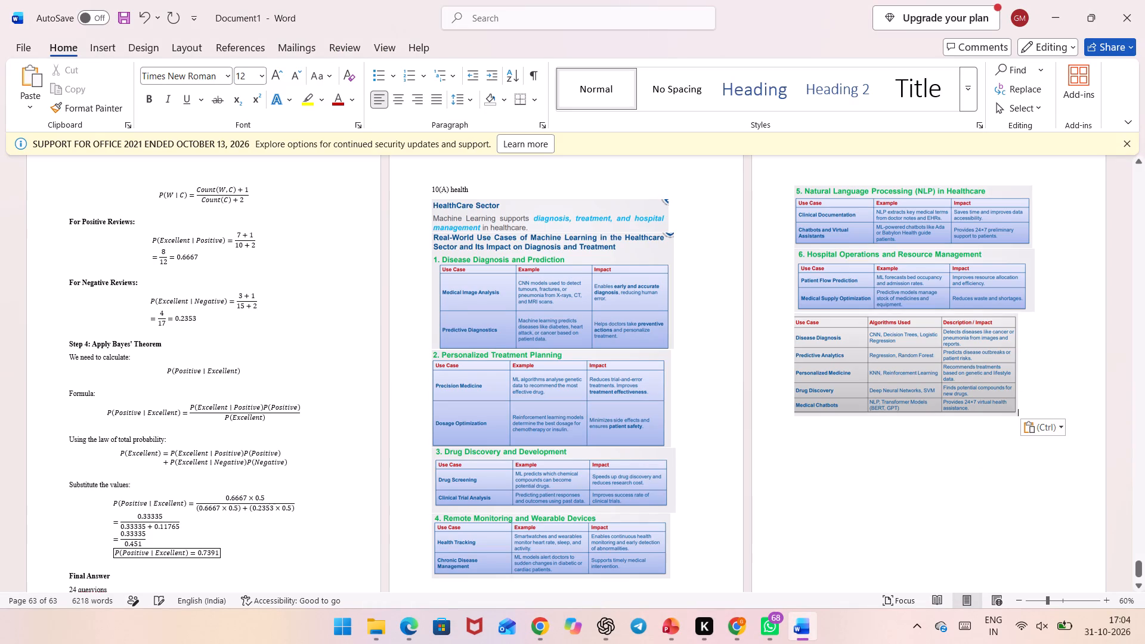
Review the last Part-B long answer questions in the question bank and look back through the lecture slides for the start of the sector use cases.
click(544, 635)
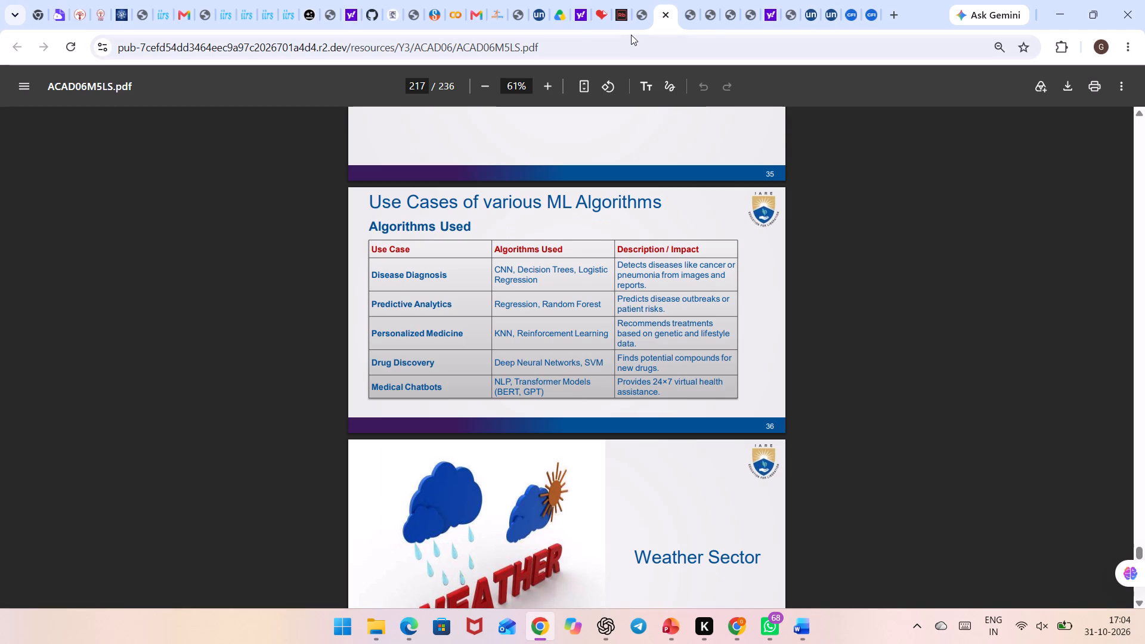
click(685, 14)
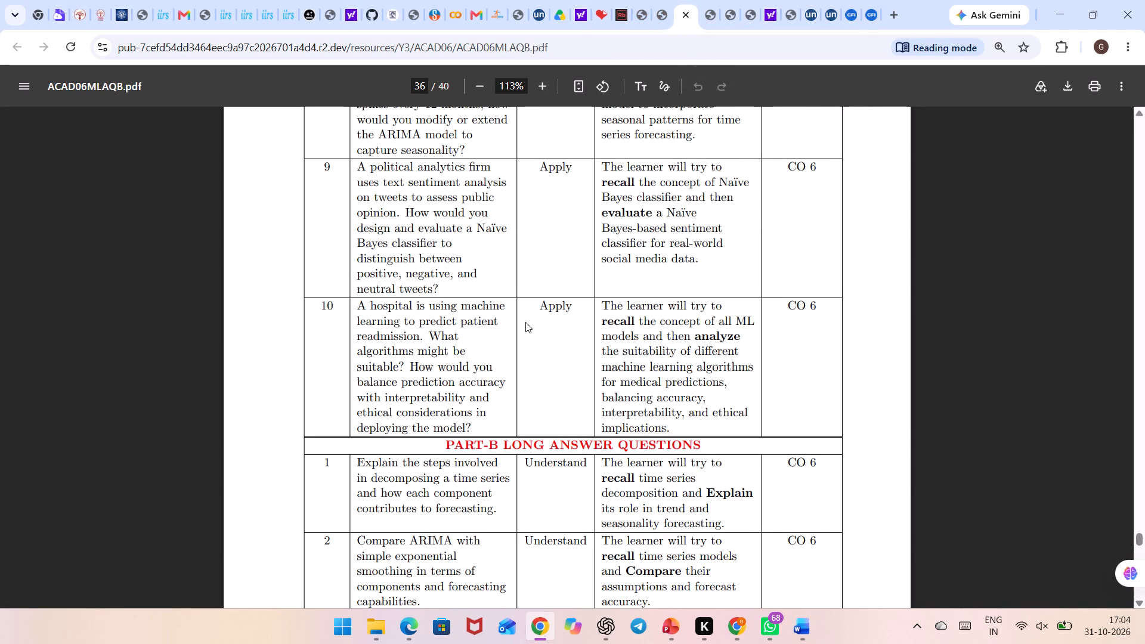
scroll(525, 322, down, 9)
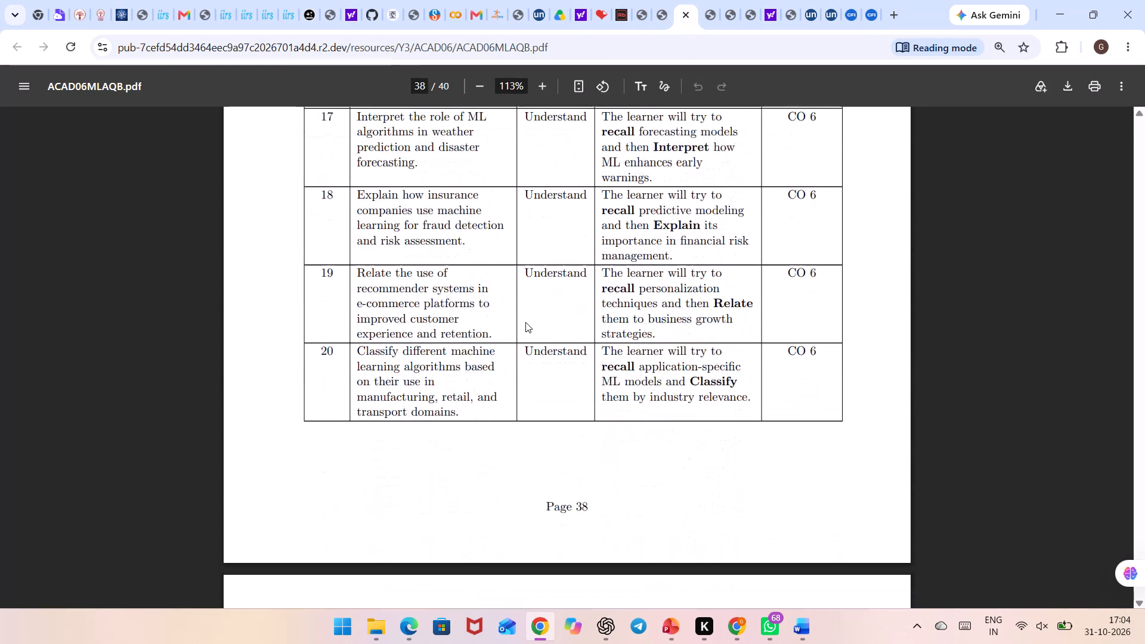
scroll(525, 322, down, 2)
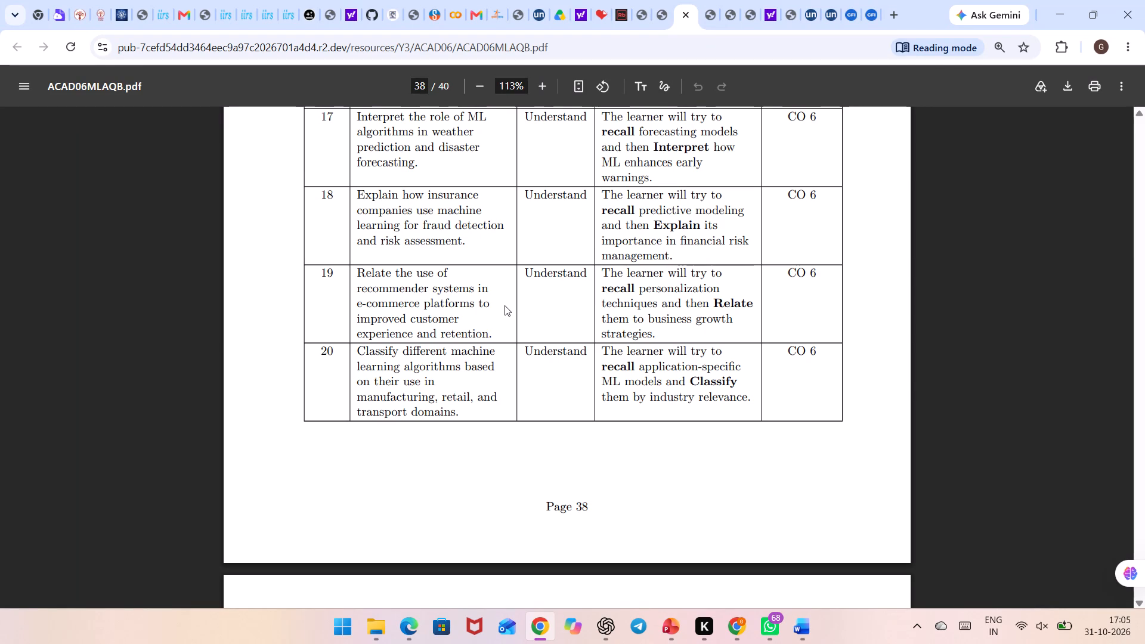
click(664, 19)
scroll(589, 292, up, 15)
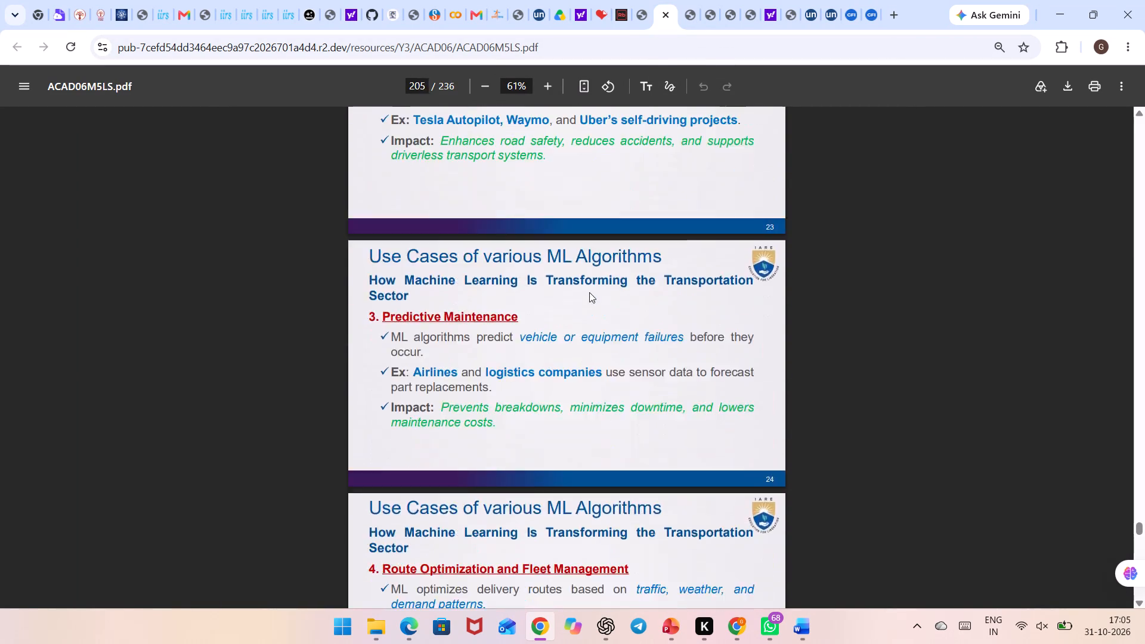
scroll(589, 292, up, 7)
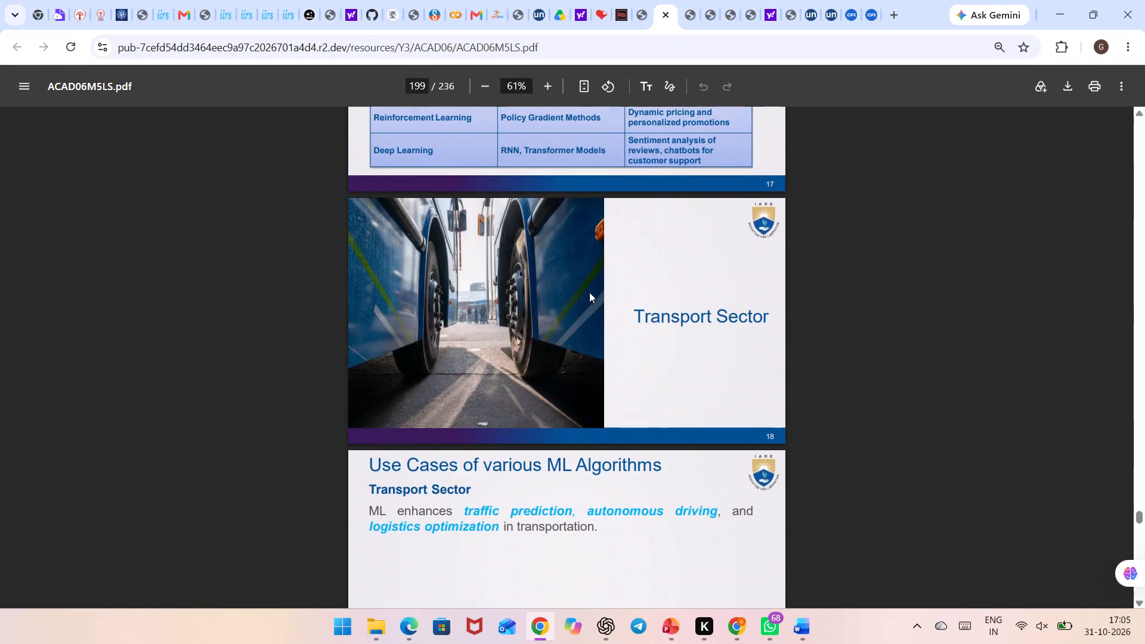
scroll(589, 292, up, 6)
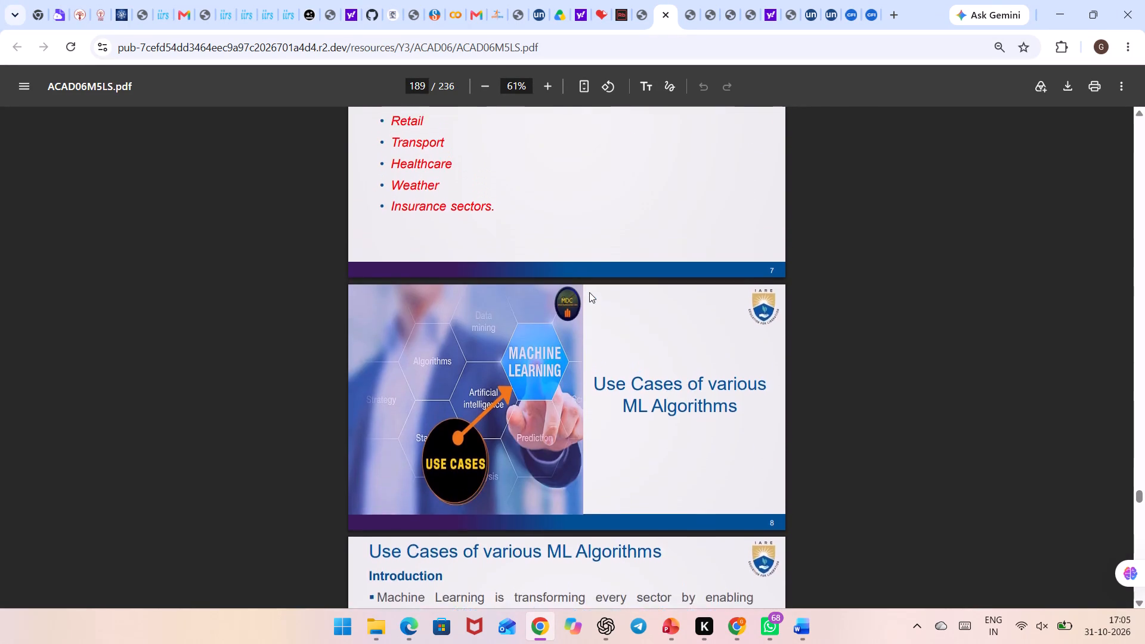
scroll(589, 292, up, 1)
Snip the "Manufacturing Sector" heading and introductory sentence from the slides and paste it below the healthcare algorithms table in Word.
scroll(589, 292, down, 6)
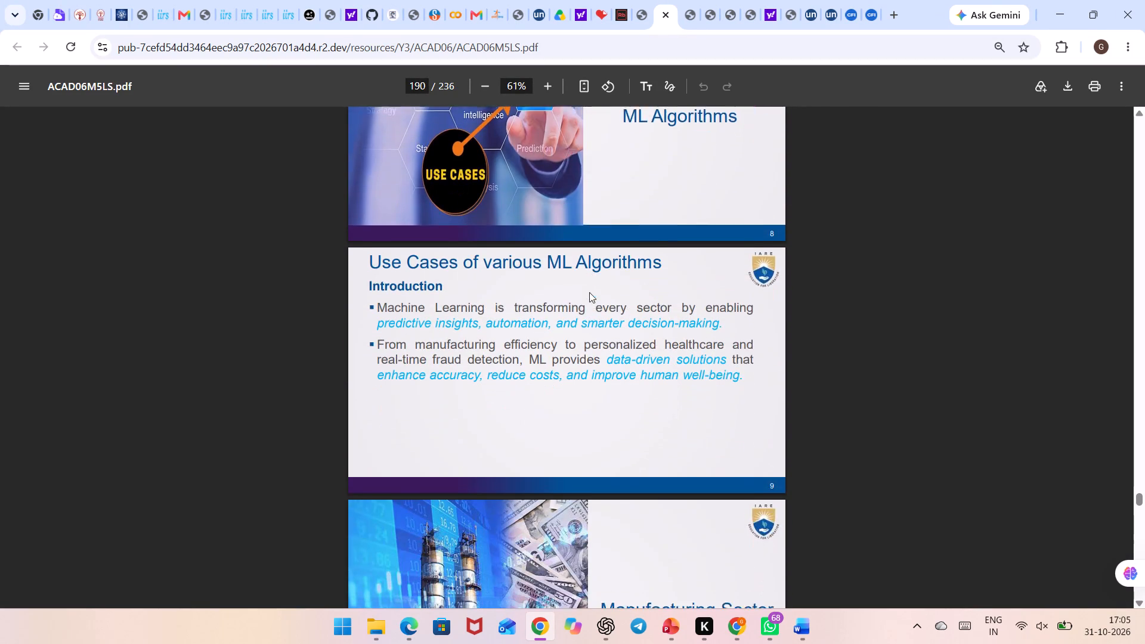
scroll(589, 292, down, 4)
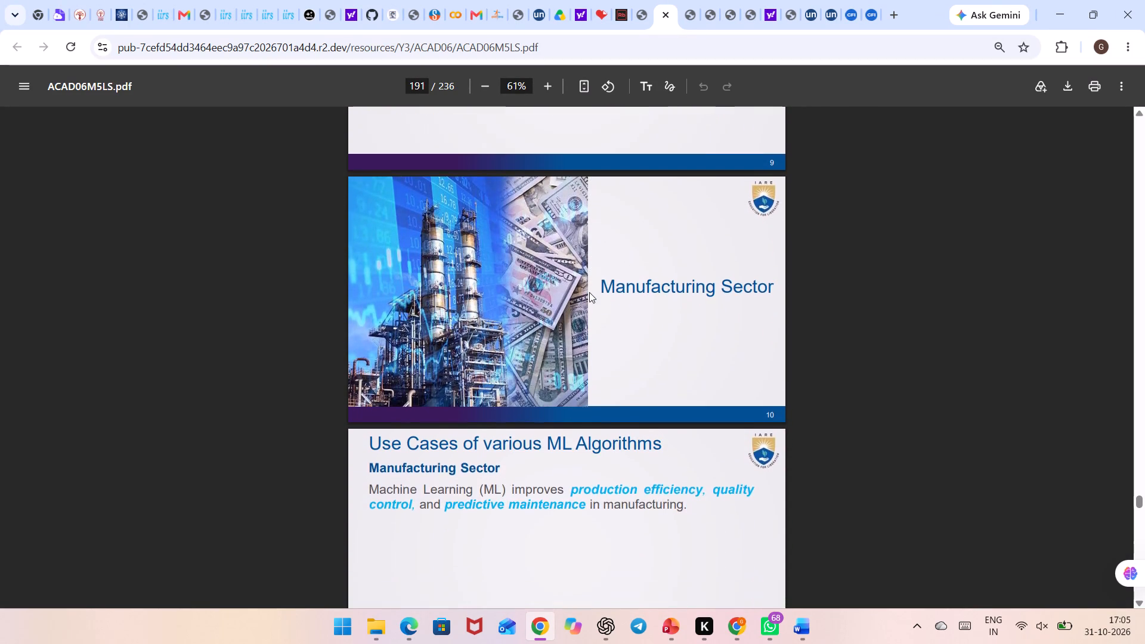
scroll(589, 292, down, 2)
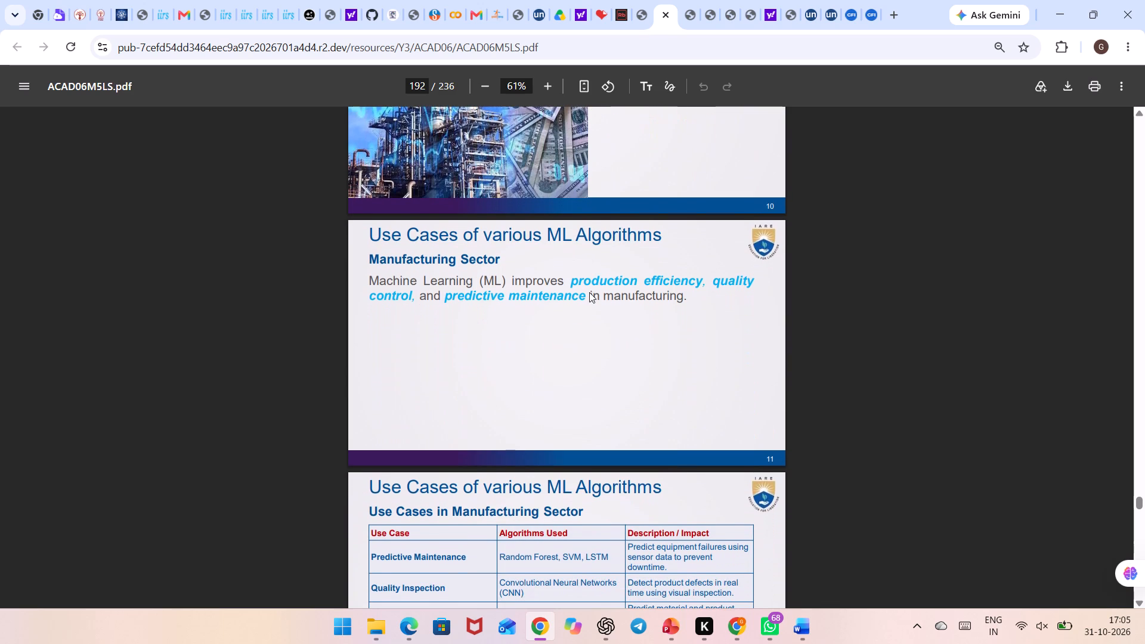
key(Print)
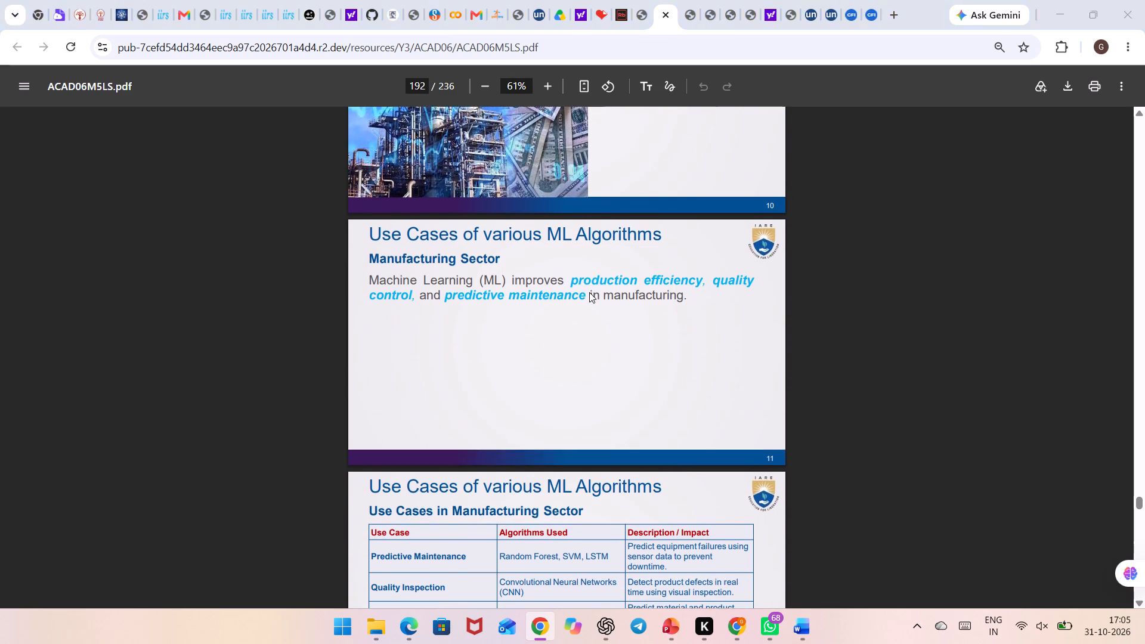
drag(362, 246, 779, 298)
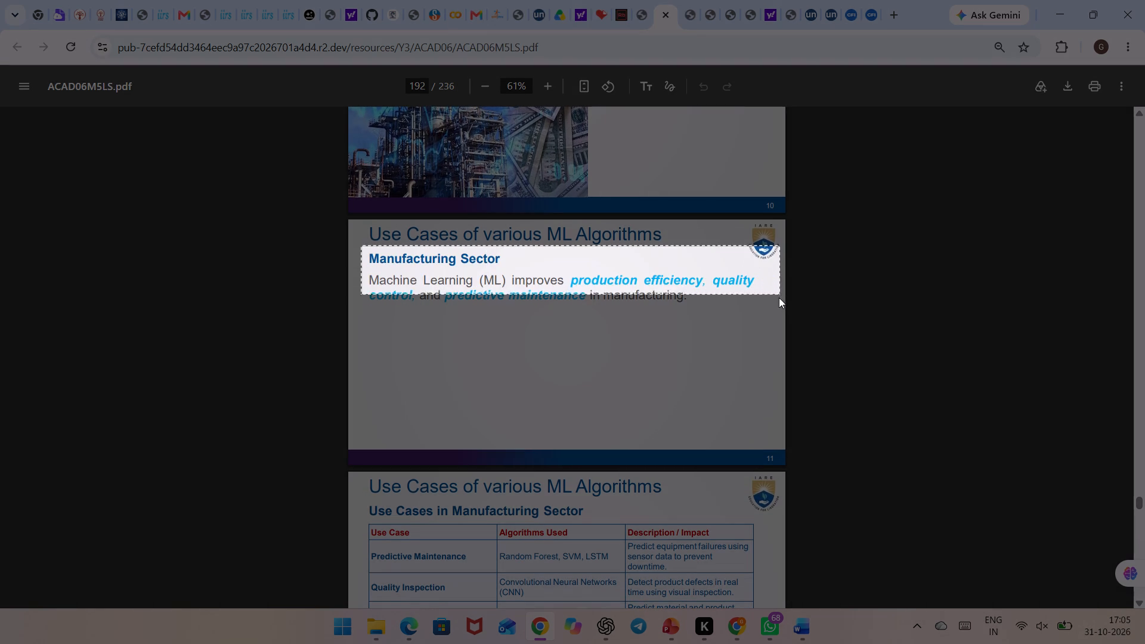
drag(779, 298, 756, 305)
key(alt+Tab)
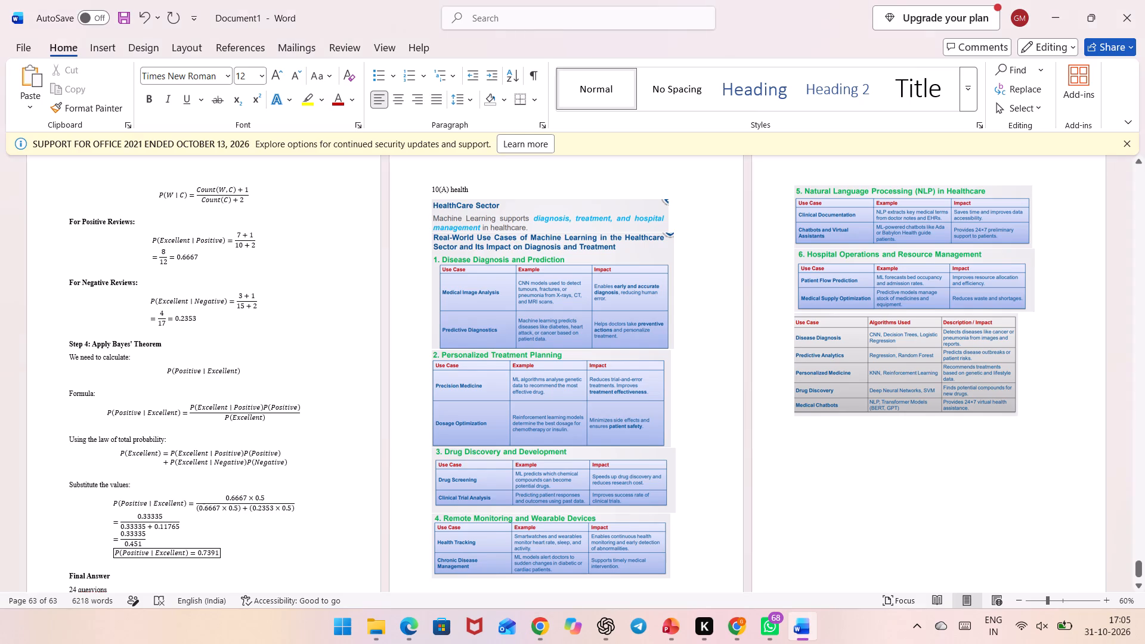
key(alt+Tab)
key(alt+Tab)
key(ctrl+v)
Snip the "Use Cases in Manufacturing Sector" table without its heading and paste it below the manufacturing introduction in Word.
key(alt+Tab)
scroll(630, 469, down, 1)
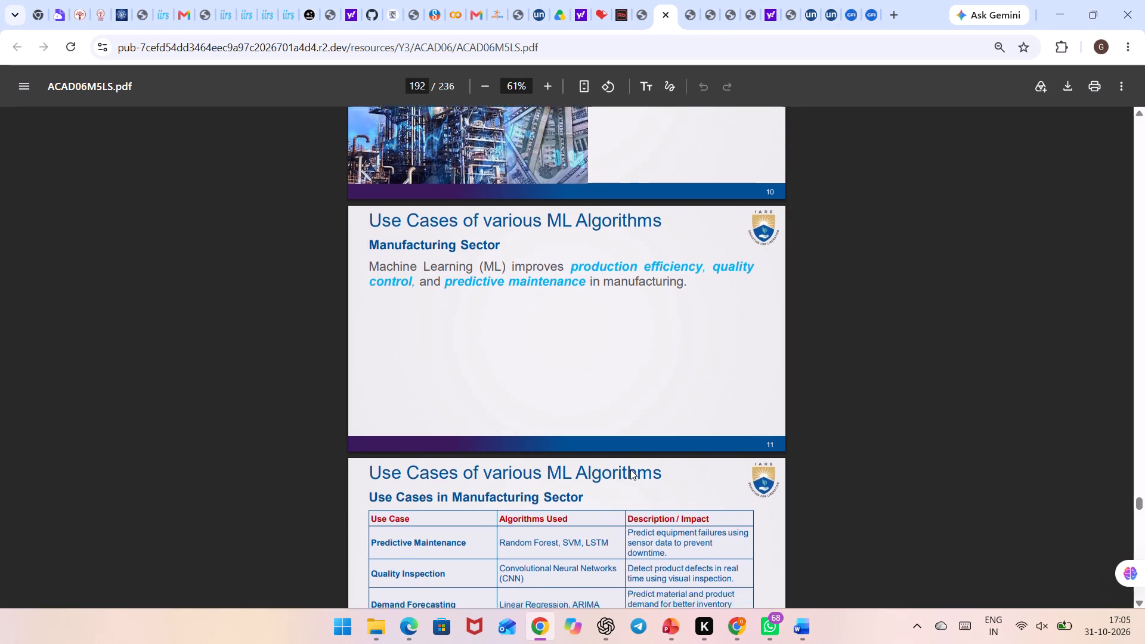
scroll(630, 469, down, 3)
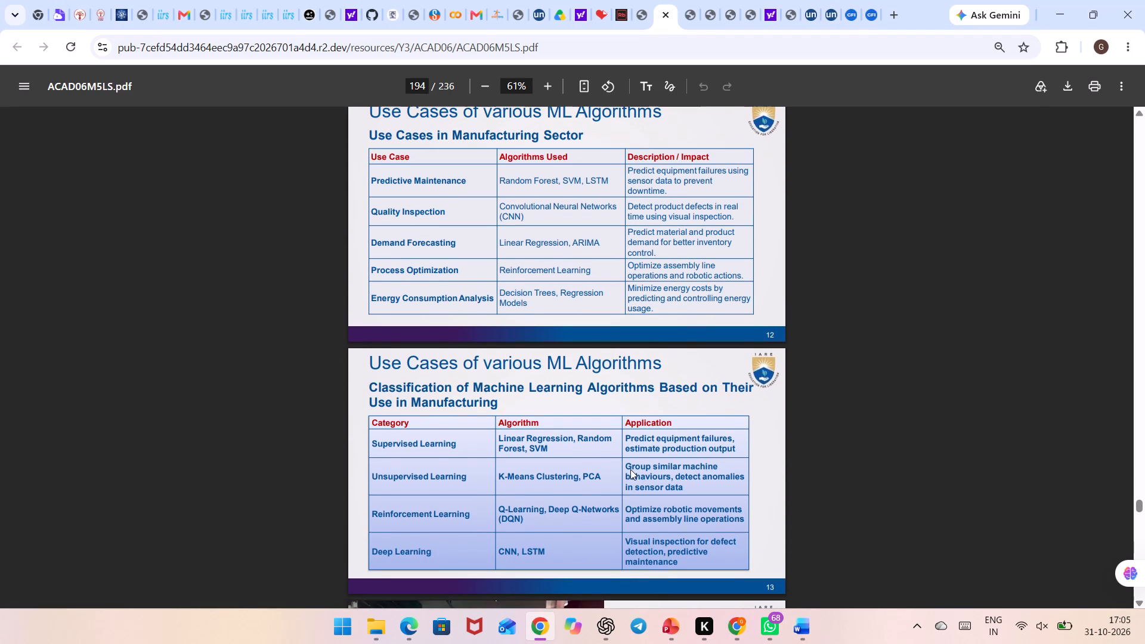
key(Print)
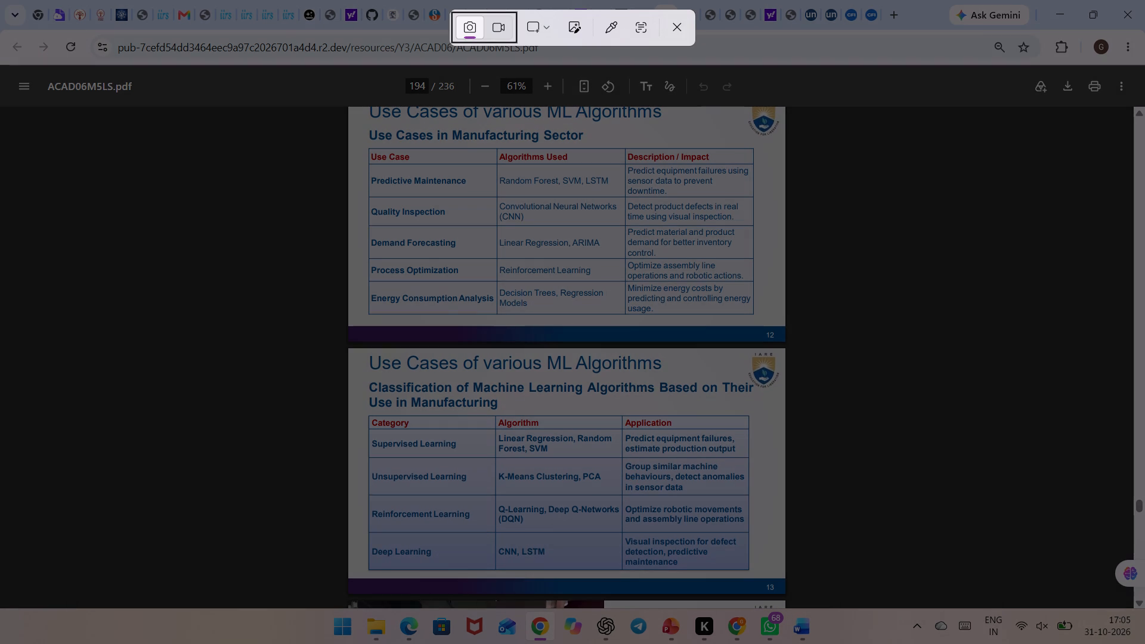
drag(365, 142, 762, 320)
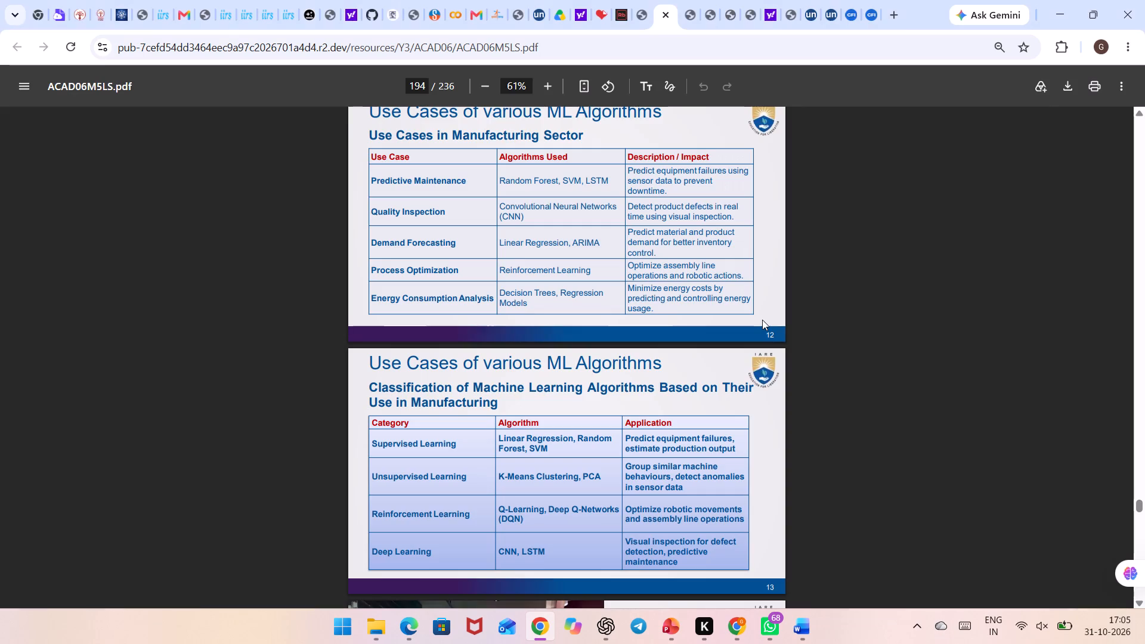
key(alt+Tab)
key(ctrl+v)
Snip the "Classification of Machine Learning Algorithms Based on Their Use in Manufacturing" heading and table and paste it below the manufacturing use cases in Word.
key(alt+Tab)
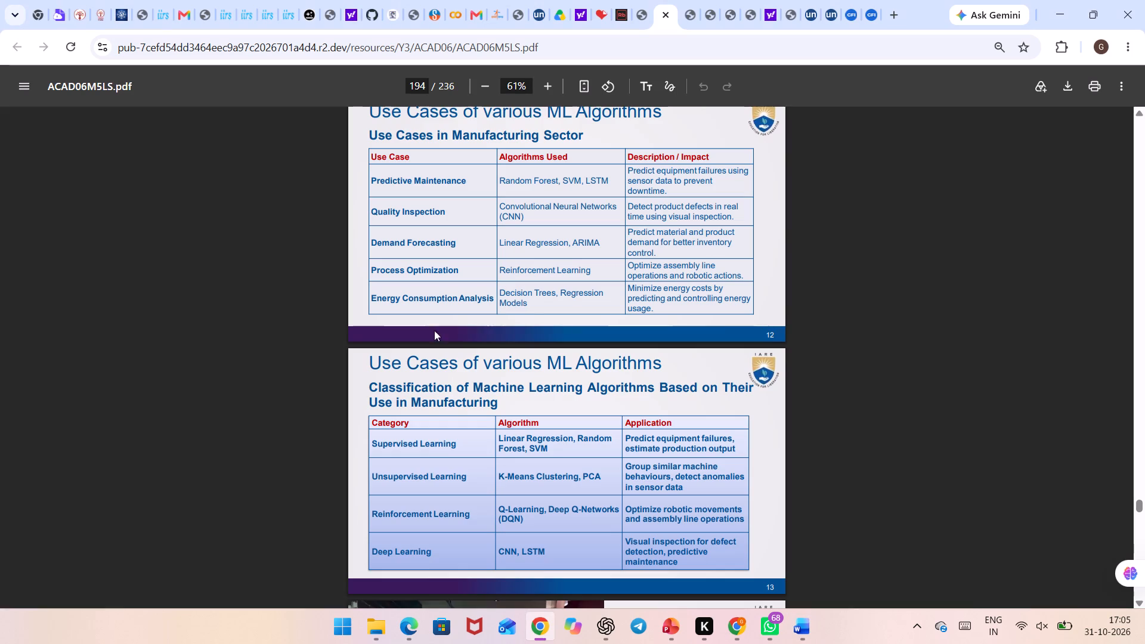
scroll(419, 329, down, 3)
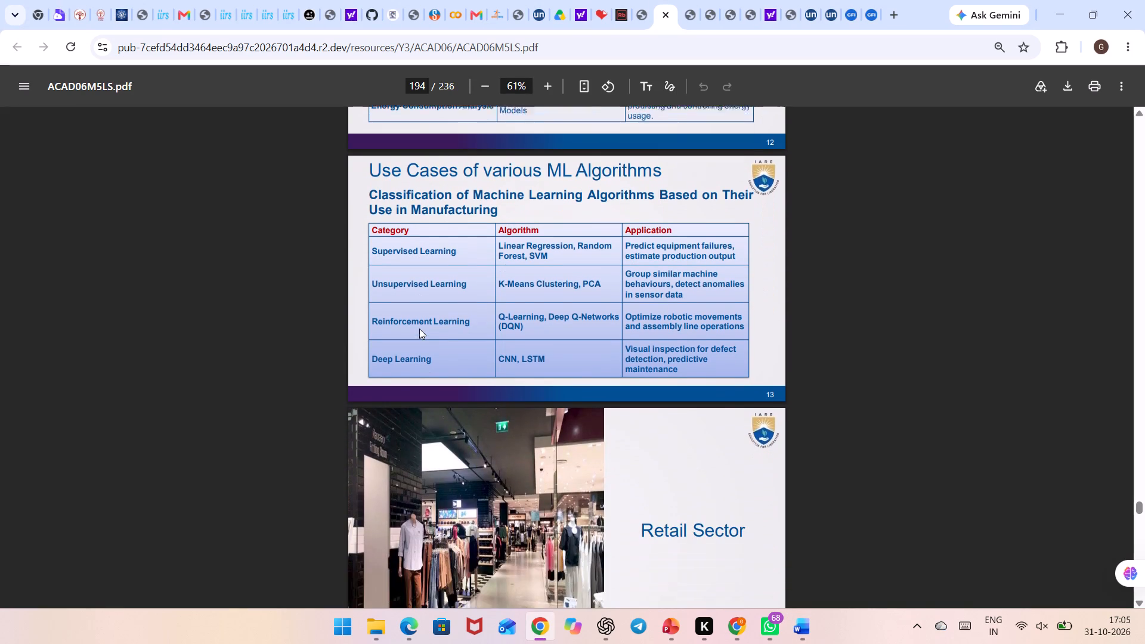
scroll(419, 329, down, 1)
key(Print)
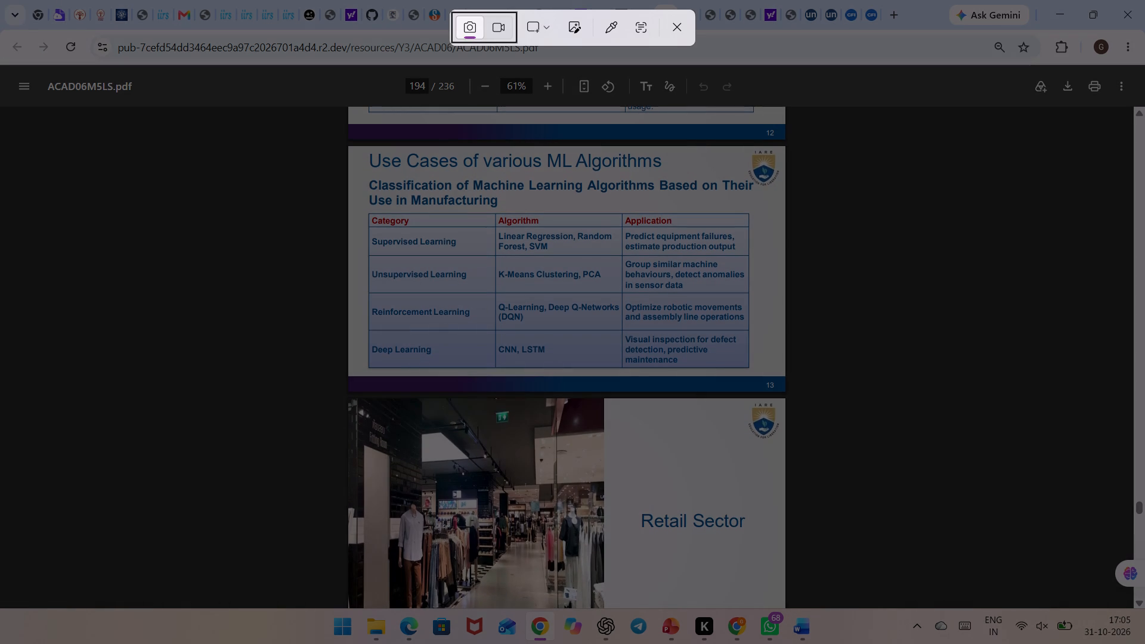
drag(368, 174, 762, 368)
key(alt+Tab)
key(ctrl+v)
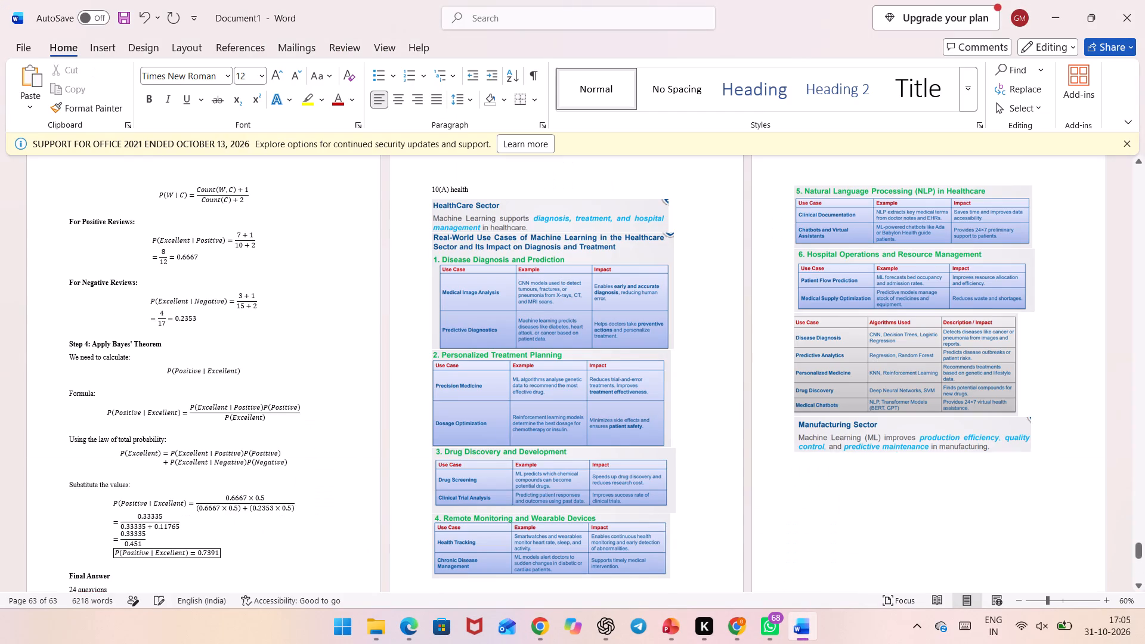
Snip the "Retail Sector" heading and introductory sentence from the slides and paste it below the manufacturing algorithms table in Word.
key(alt+Tab)
scroll(598, 414, down, 2)
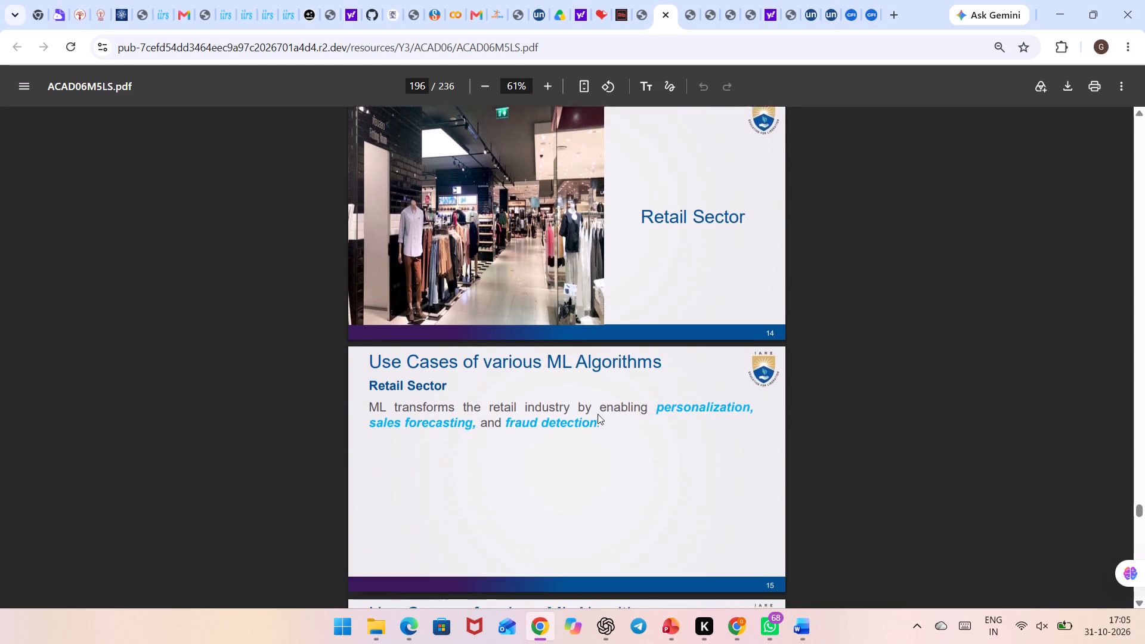
scroll(598, 414, down, 2)
key(Print)
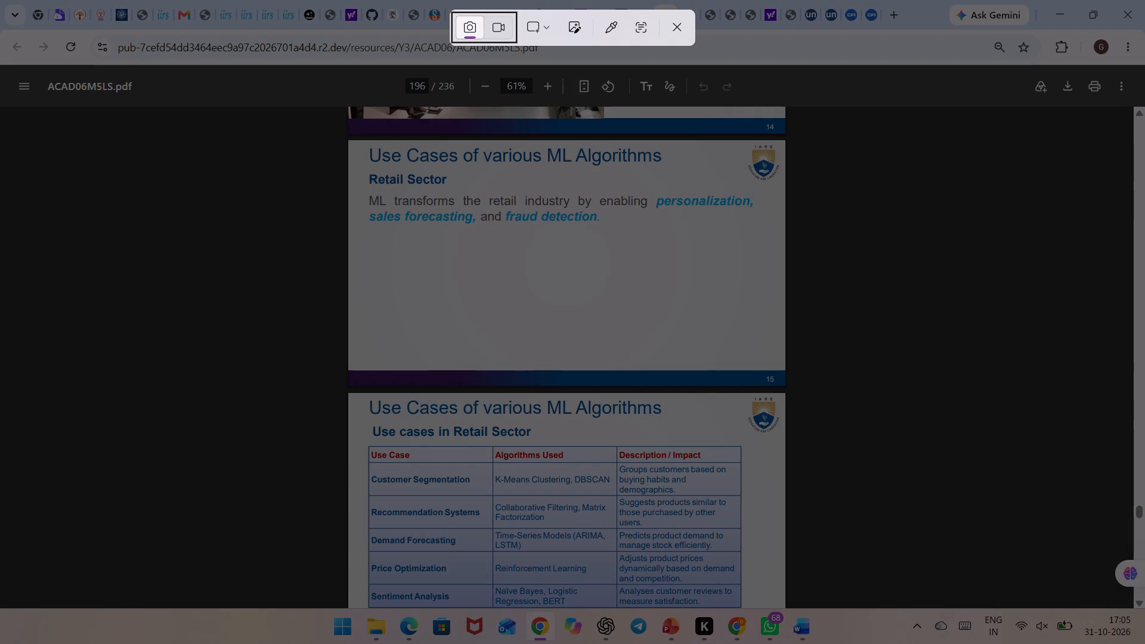
drag(364, 169, 755, 234)
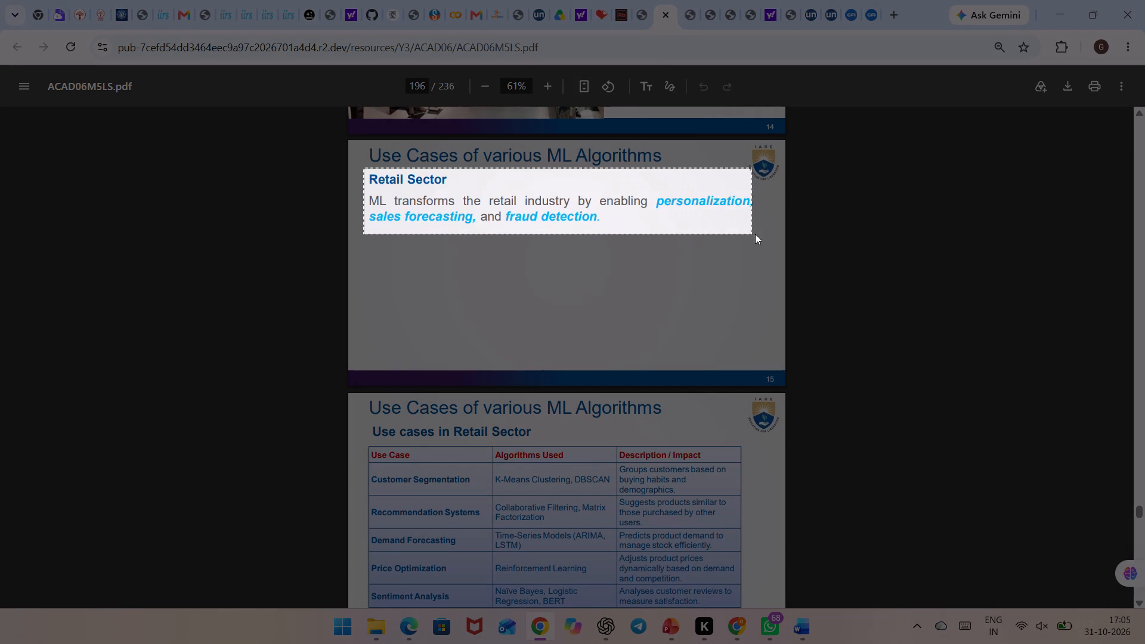
drag(755, 234, 757, 234)
key(alt+Tab)
key(ctrl+v)
Snip the "Use cases in Retail Sector" heading and table and paste it below the retail introduction in Word.
key(alt+Tab)
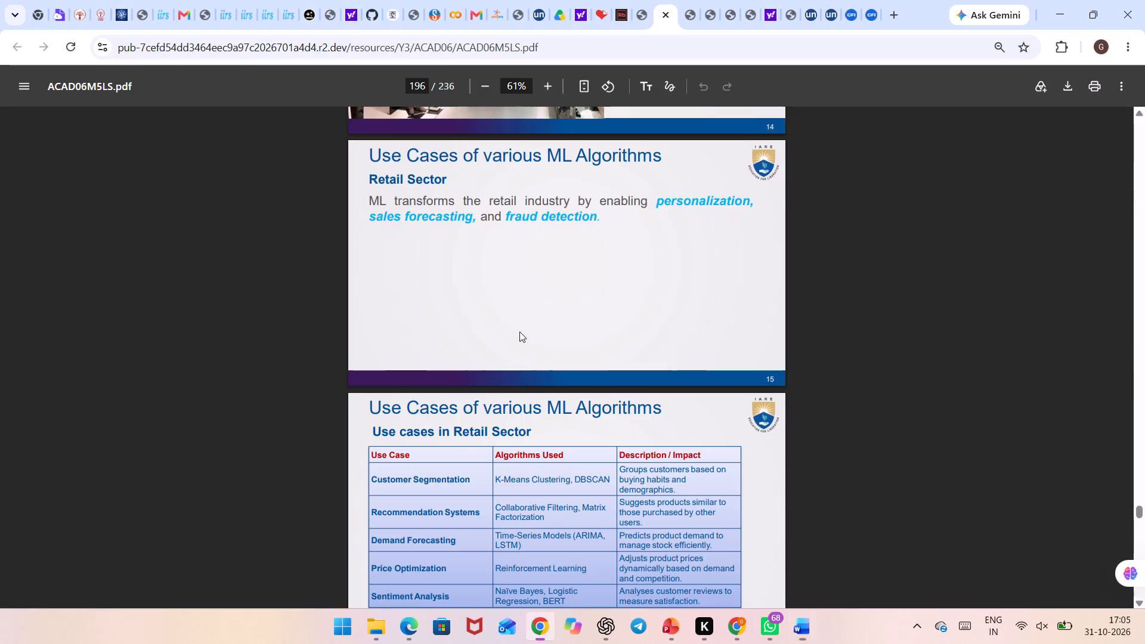
scroll(515, 333, down, 3)
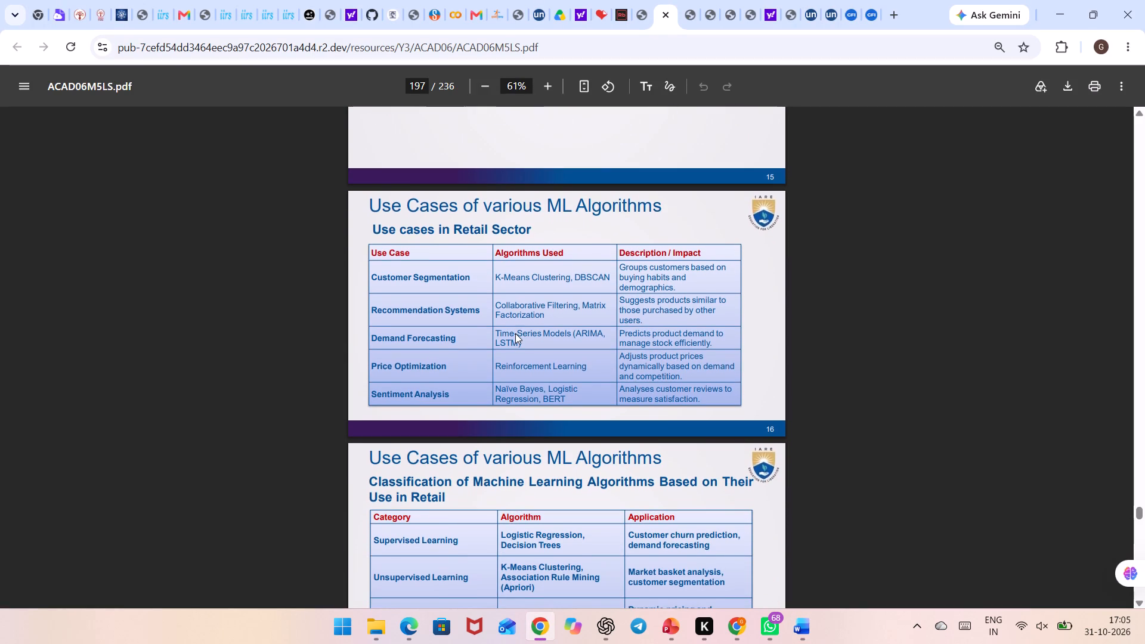
key(Print)
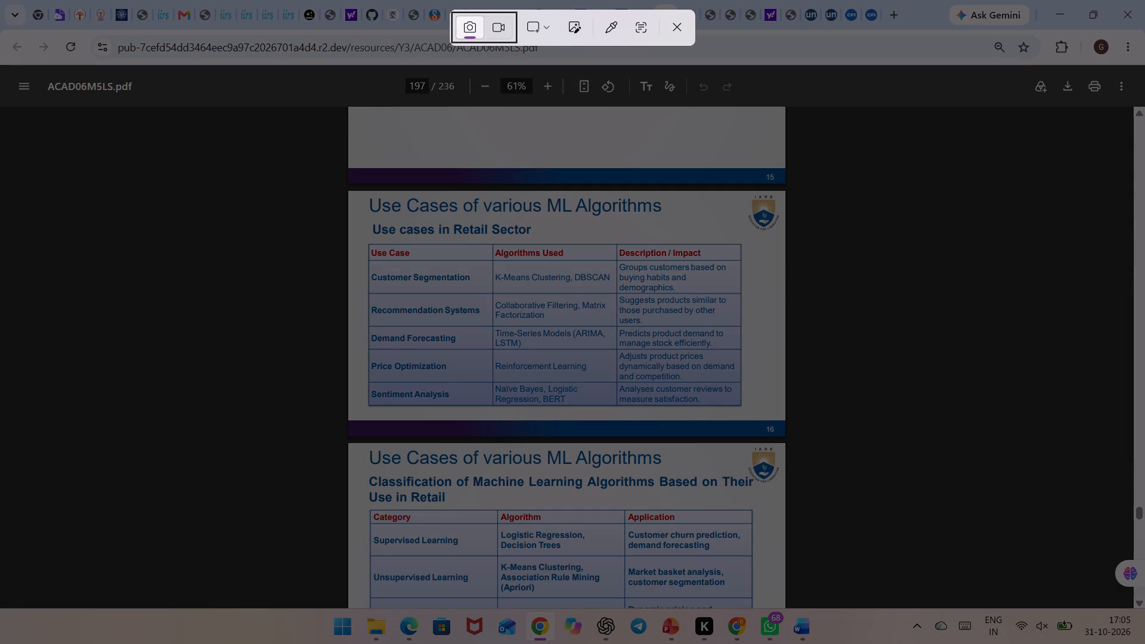
drag(363, 223, 765, 414)
key(alt+Tab)
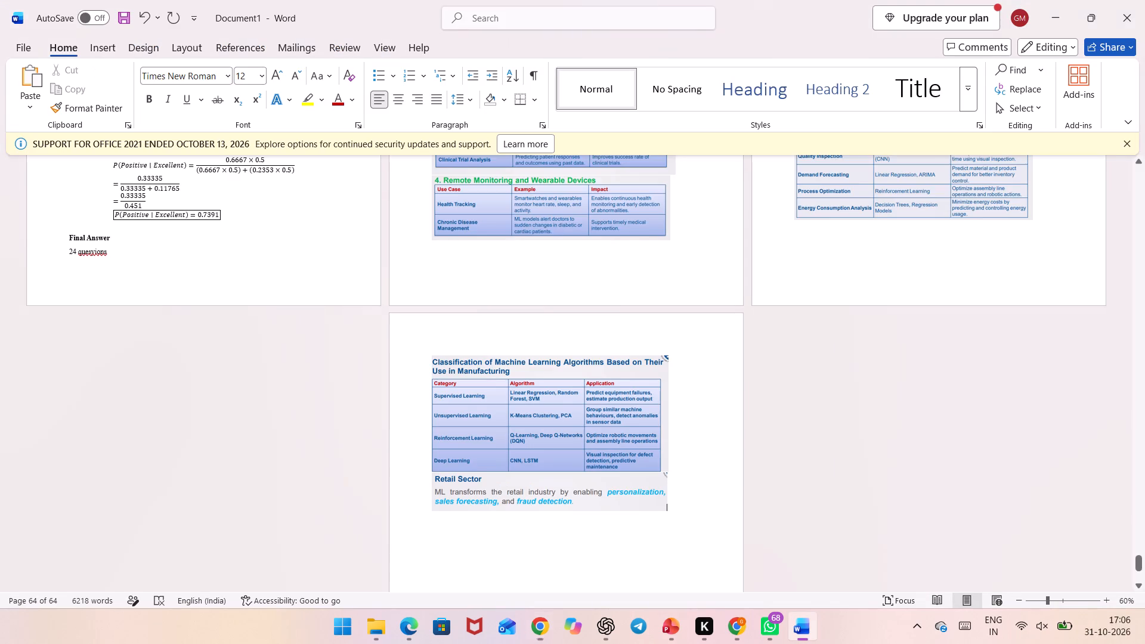
key(ctrl+v)
Snip the "Classification of Machine Learning Algorithms Based on Their Use in Retail" heading and table and paste it below the retail use cases in Word.
key(alt+Tab)
scroll(765, 414, down, 2)
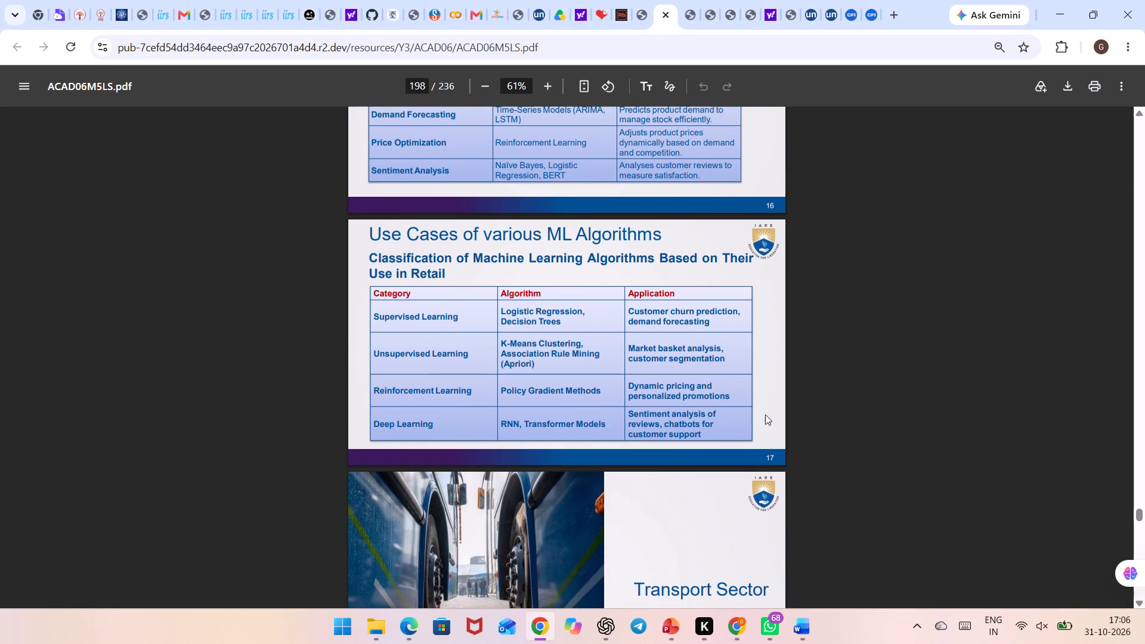
scroll(765, 414, down, 1)
key(Print)
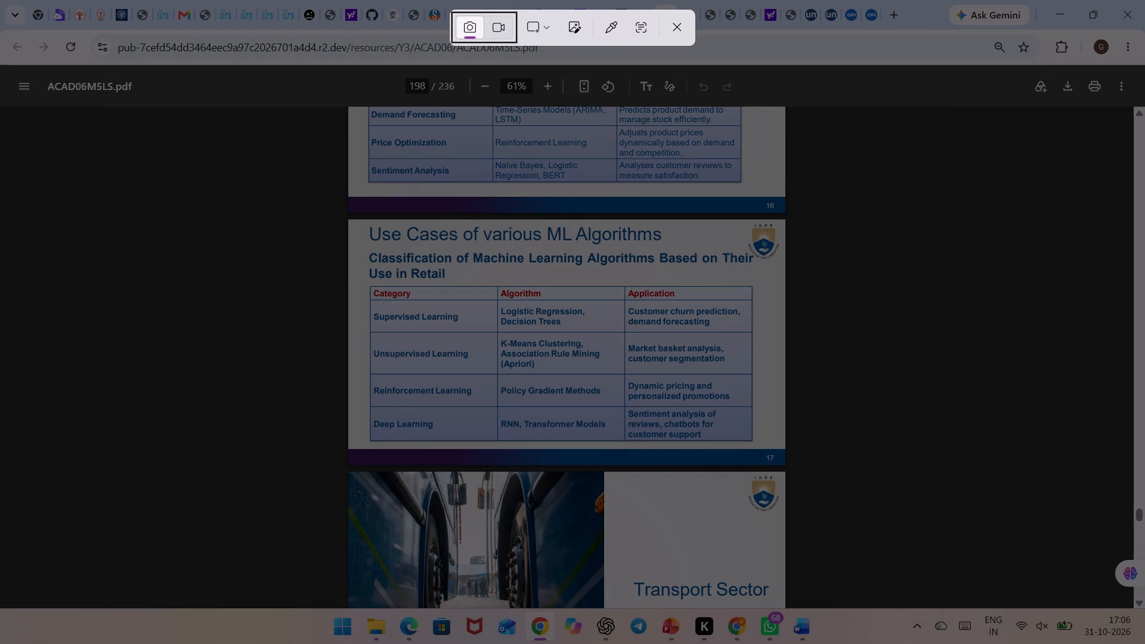
drag(369, 249, 758, 441)
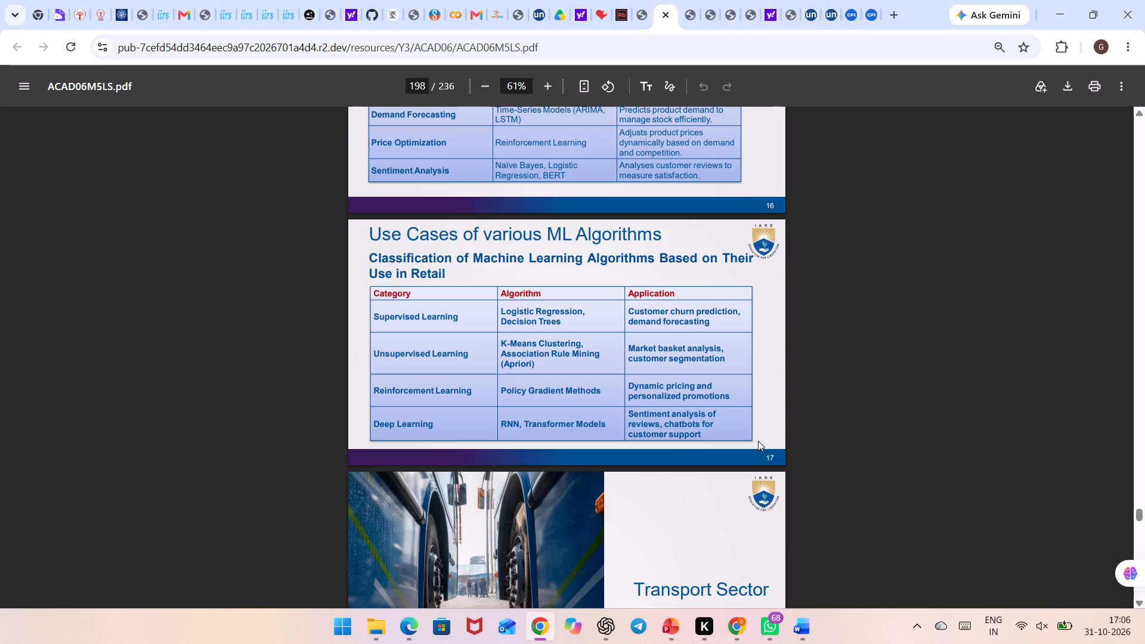
key(alt+Tab)
key(ctrl+v)
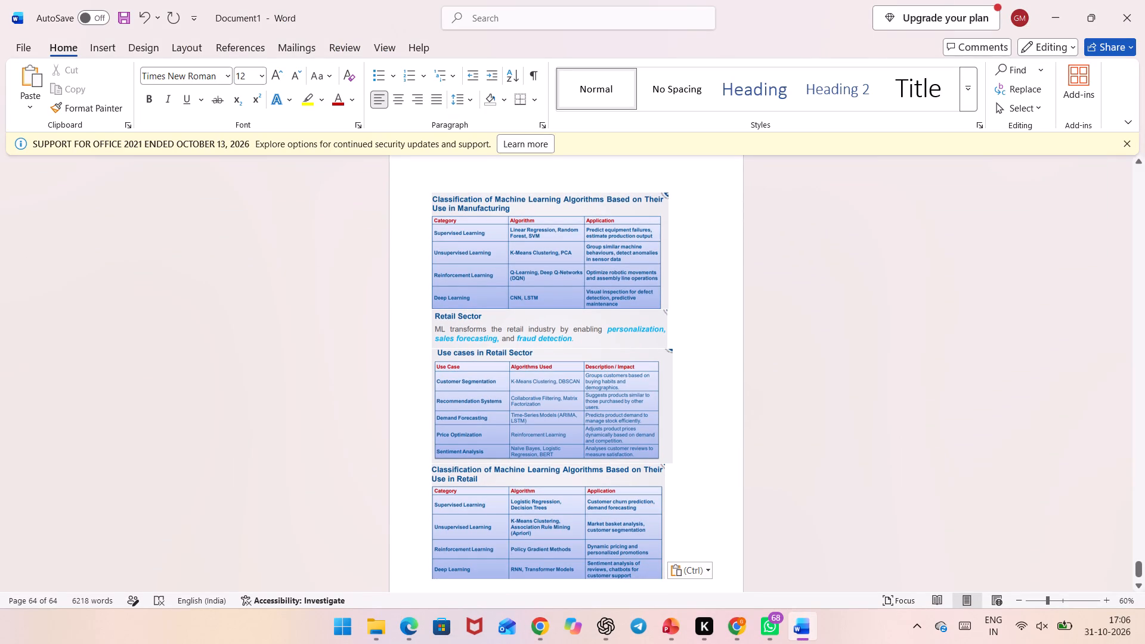
Snip the "Transport Sector" heading and introductory sentence from the slides and paste it below the retail algorithms table in Word.
key(alt+Tab)
scroll(758, 441, down, 6)
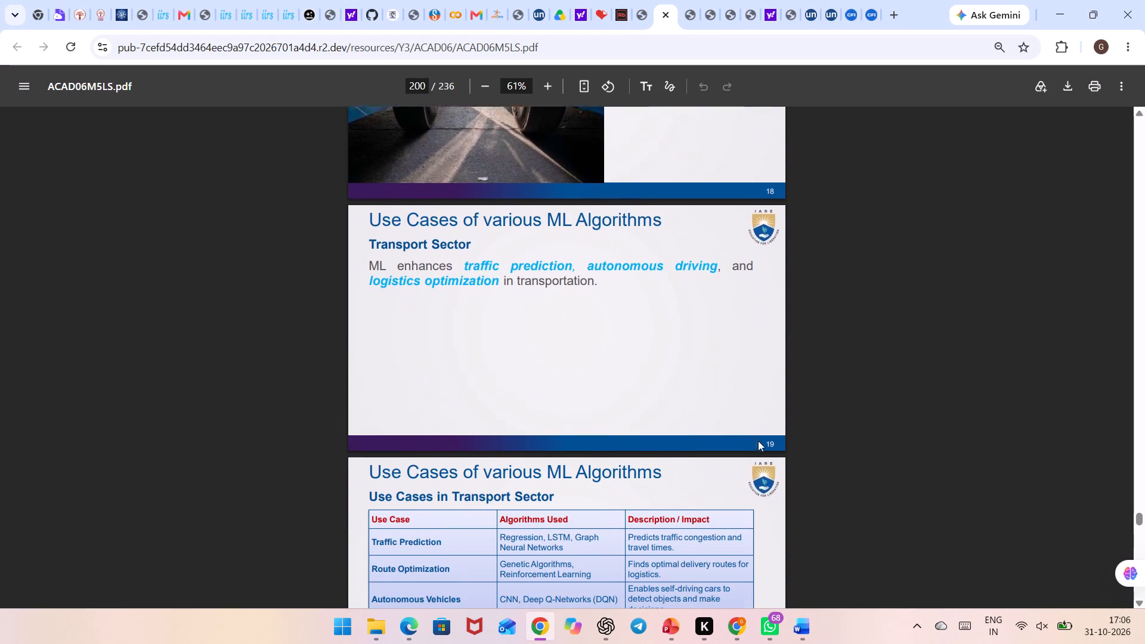
scroll(758, 441, down, 1)
key(Print)
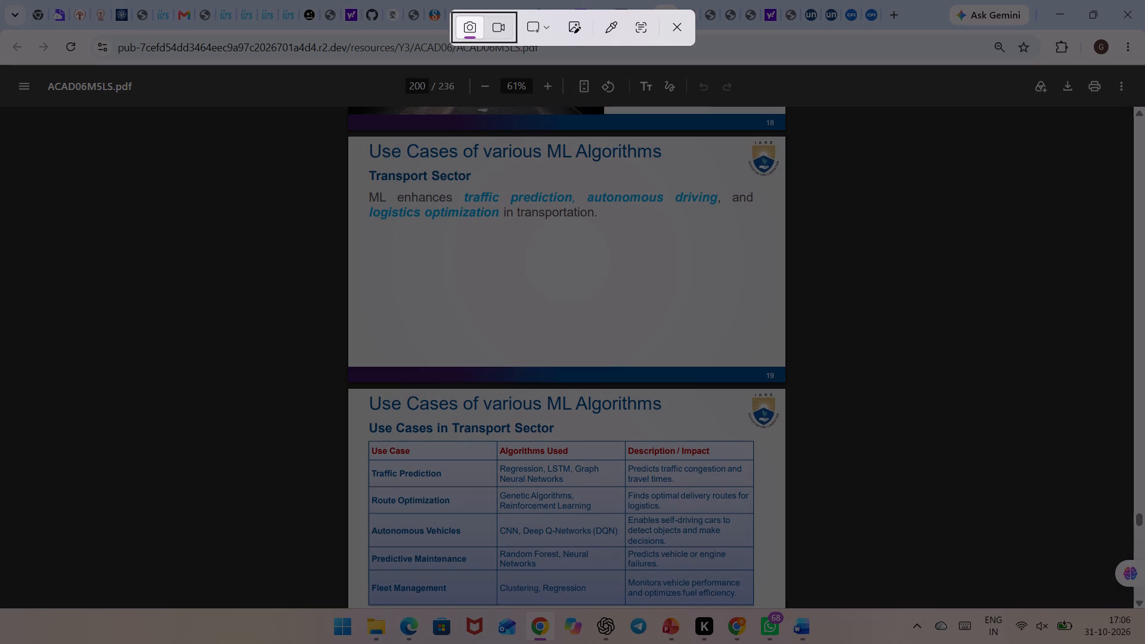
drag(370, 163, 759, 225)
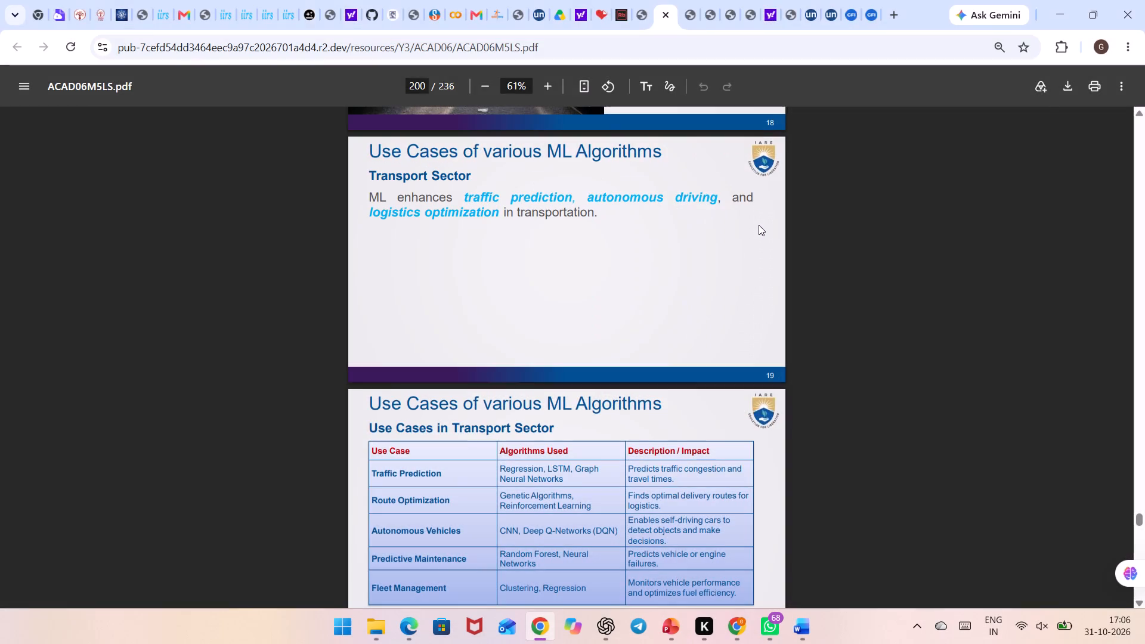
key(alt+Tab)
key(ctrl+v)
Snip the "Use Cases in Transport Sector" heading and table and paste it below the transport introduction in Word.
key(alt+Tab)
scroll(759, 225, down, 1)
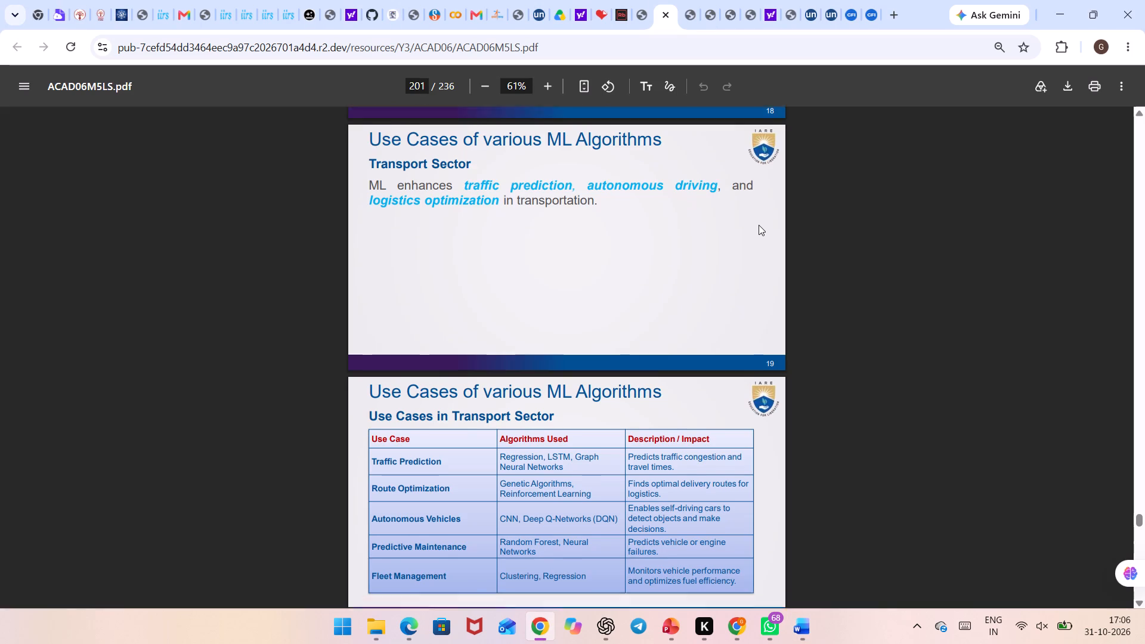
scroll(759, 225, down, 3)
key(Print)
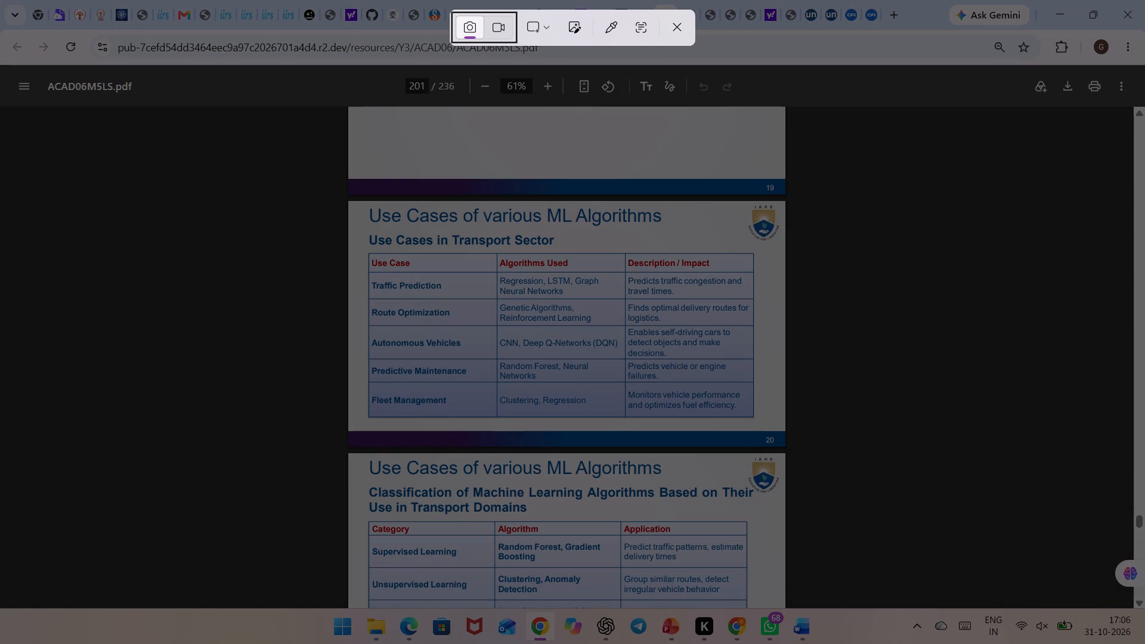
drag(366, 233, 775, 407)
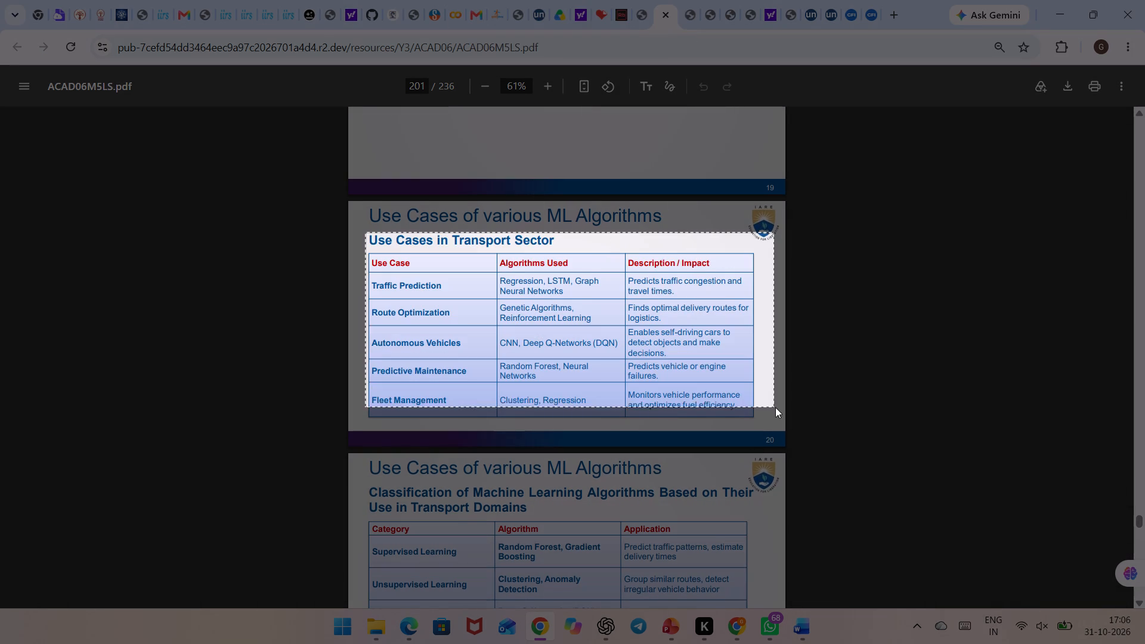
drag(775, 407, 764, 416)
key(alt+Tab)
key(ctrl+v)
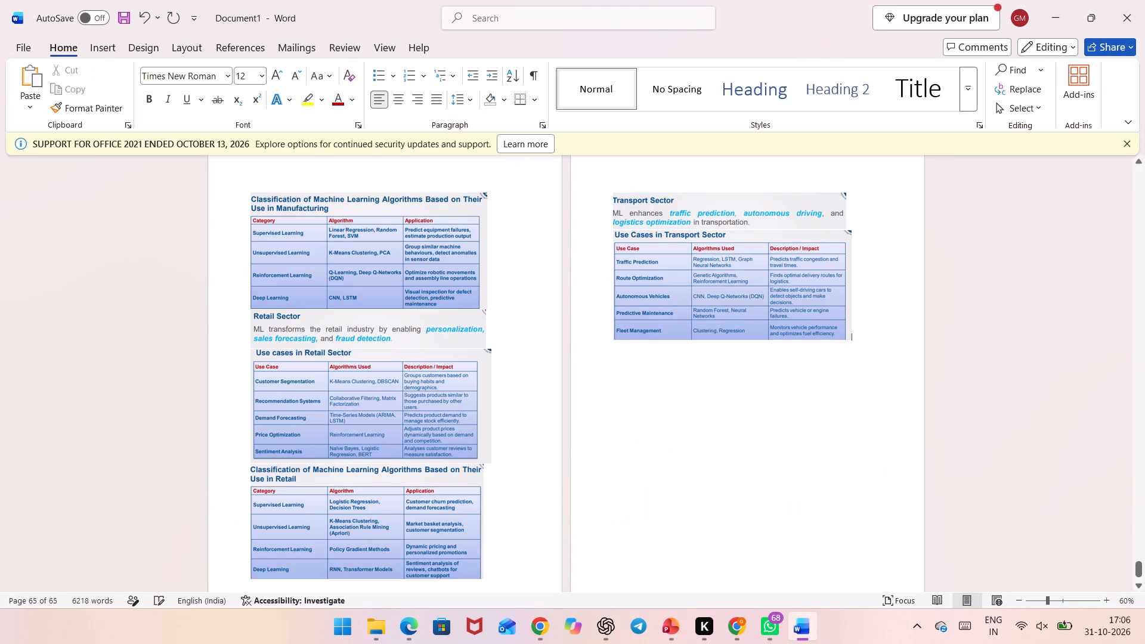
Snip the "Classification of Machine Learning Algorithms Based on Their Use in Transport Domains" heading and table and paste it below the transport use cases in Word.
key(alt+Tab)
scroll(764, 416, down, 6)
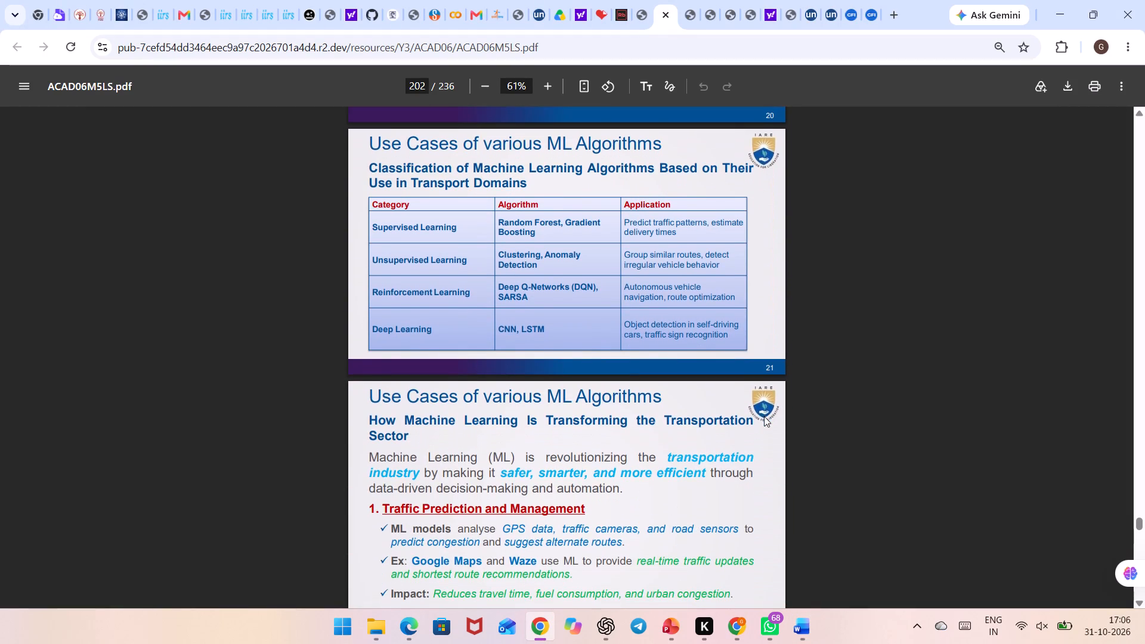
key(Print)
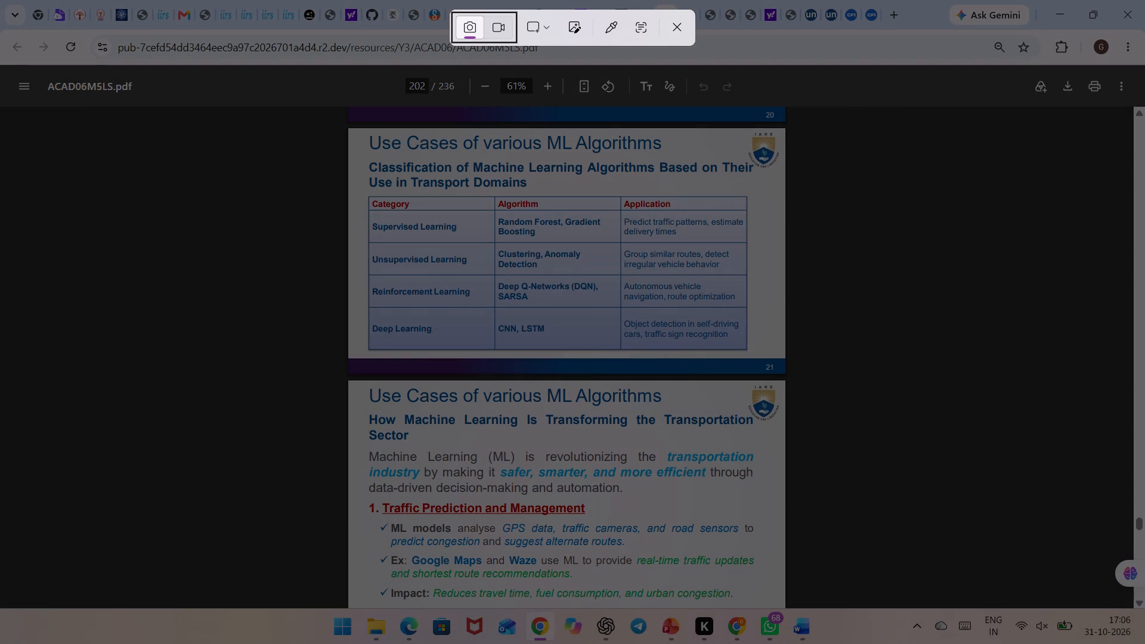
drag(364, 157, 765, 358)
key(alt+Tab)
key(ctrl+v)
Look through the "How Machine Learning Is Transforming the Transportation Sector" slides up to the start of the healthcare section.
key(alt+Tab)
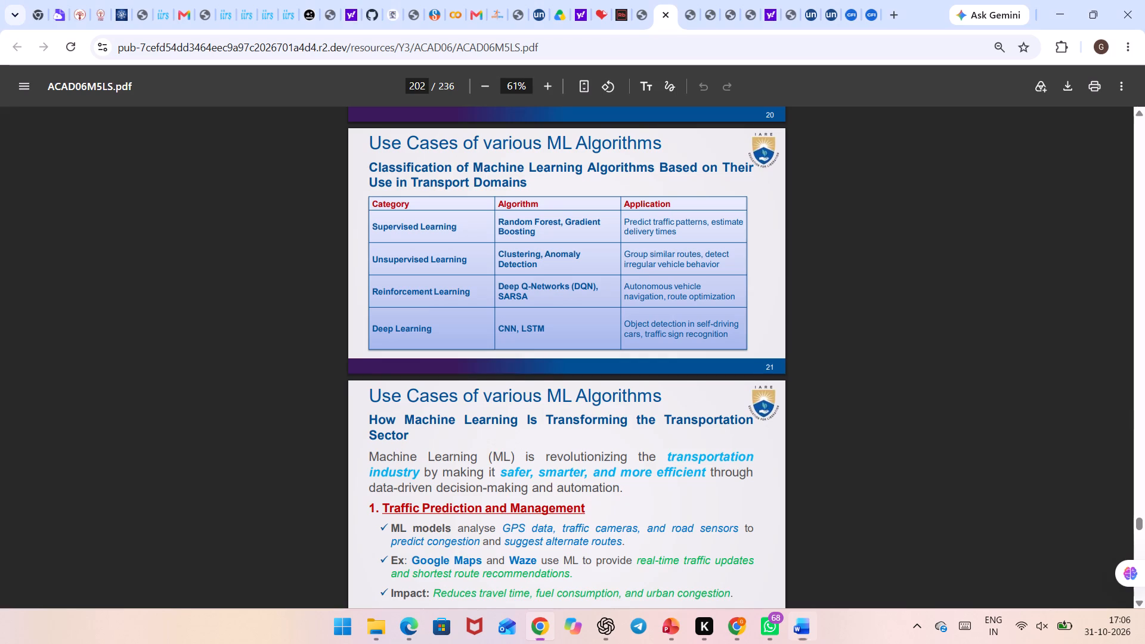
scroll(564, 426, down, 4)
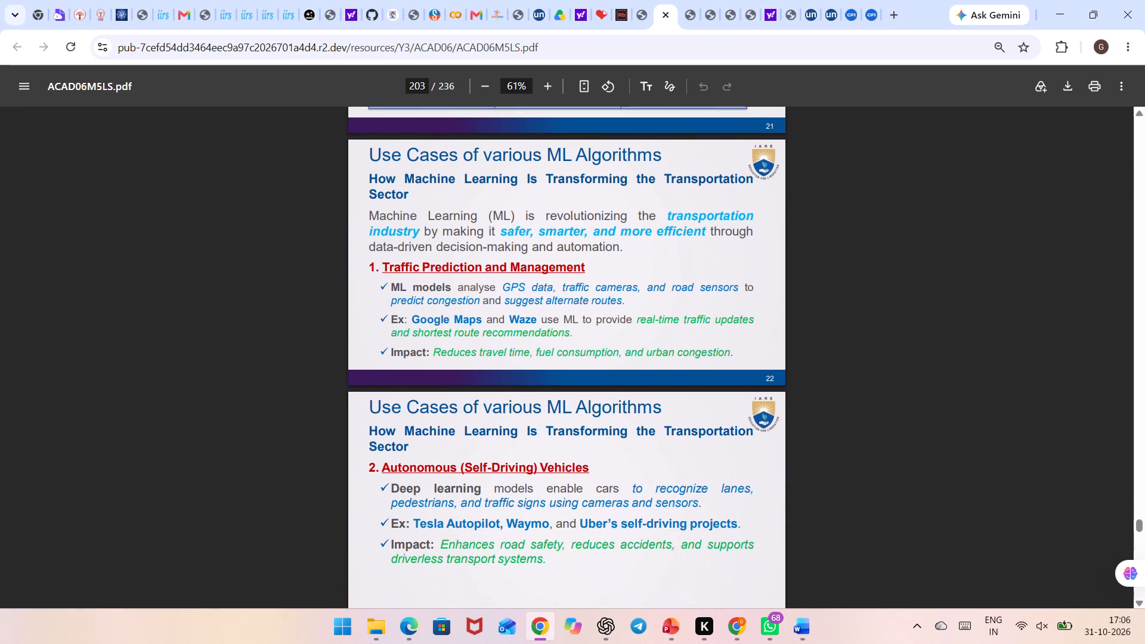
scroll(564, 426, down, 7)
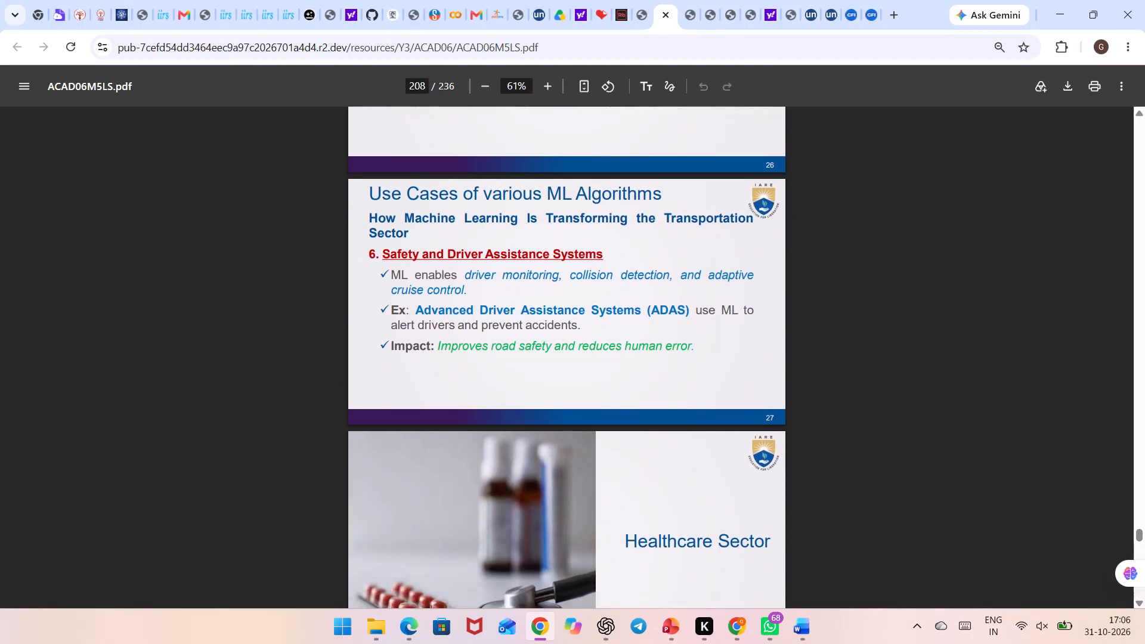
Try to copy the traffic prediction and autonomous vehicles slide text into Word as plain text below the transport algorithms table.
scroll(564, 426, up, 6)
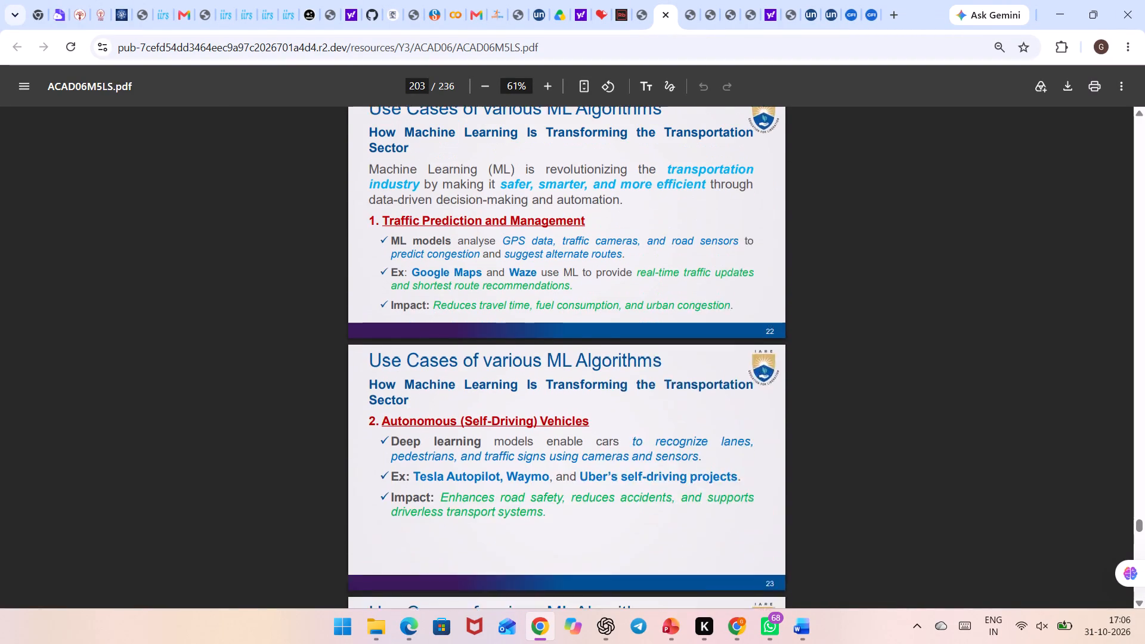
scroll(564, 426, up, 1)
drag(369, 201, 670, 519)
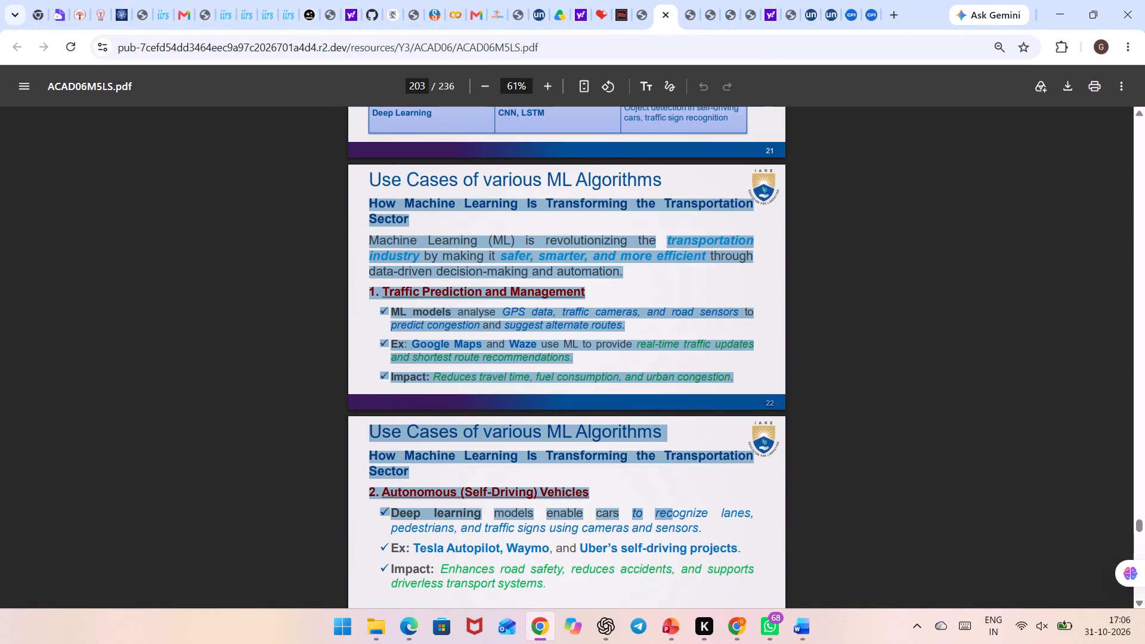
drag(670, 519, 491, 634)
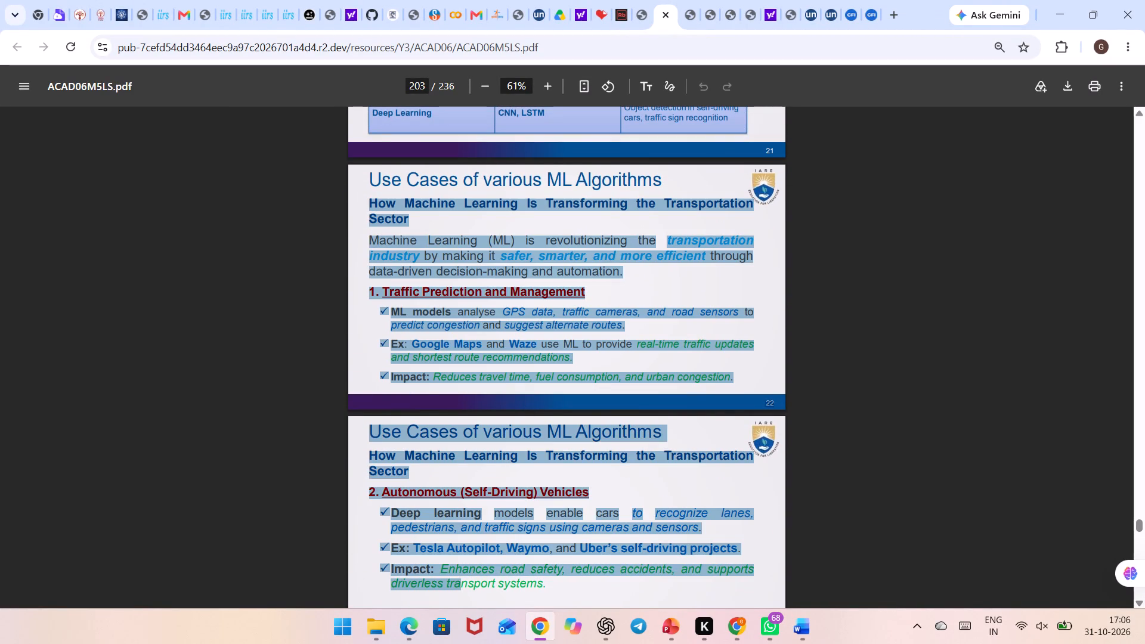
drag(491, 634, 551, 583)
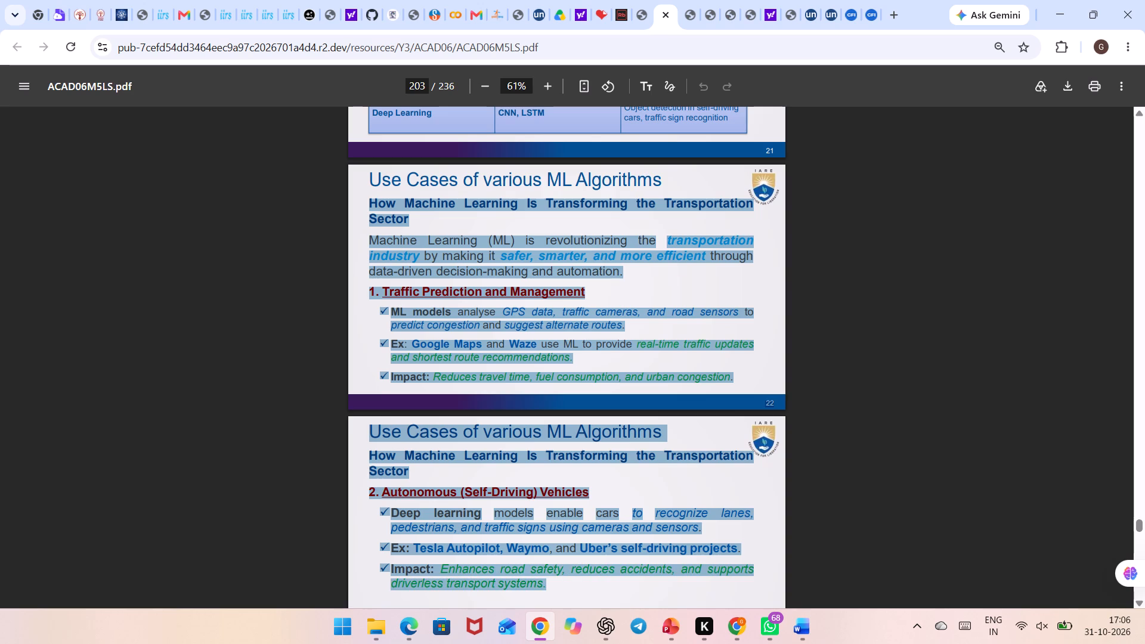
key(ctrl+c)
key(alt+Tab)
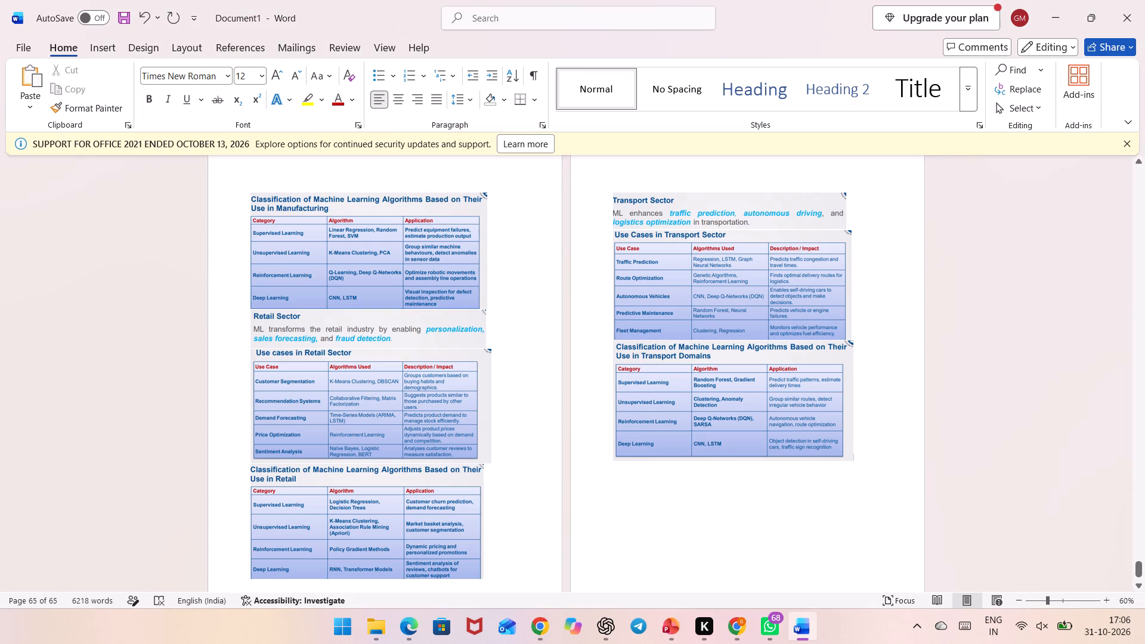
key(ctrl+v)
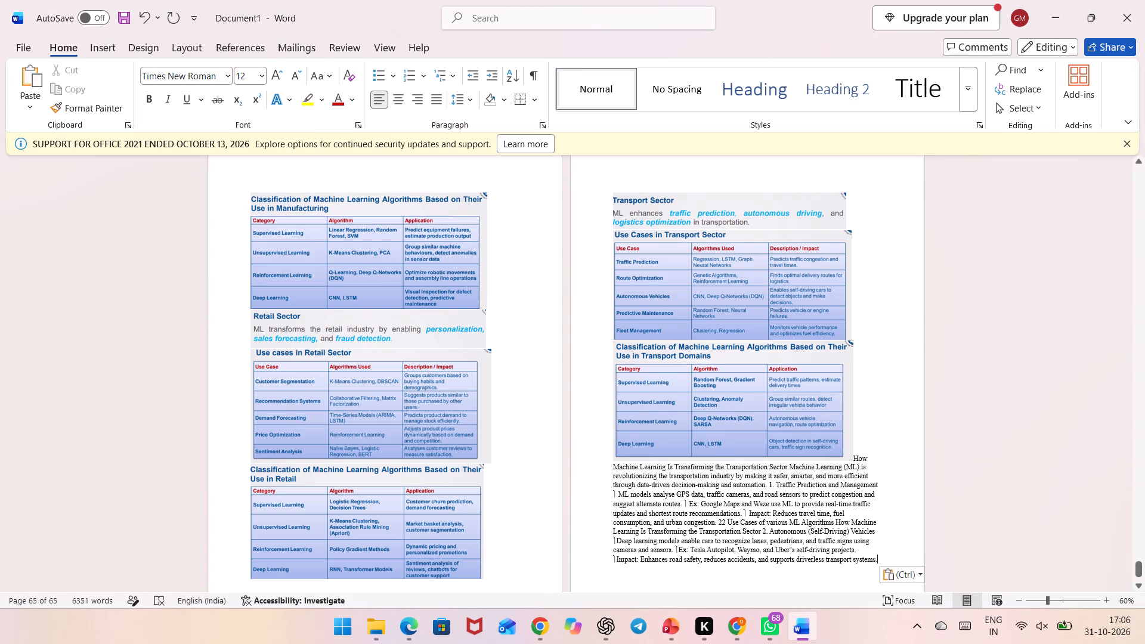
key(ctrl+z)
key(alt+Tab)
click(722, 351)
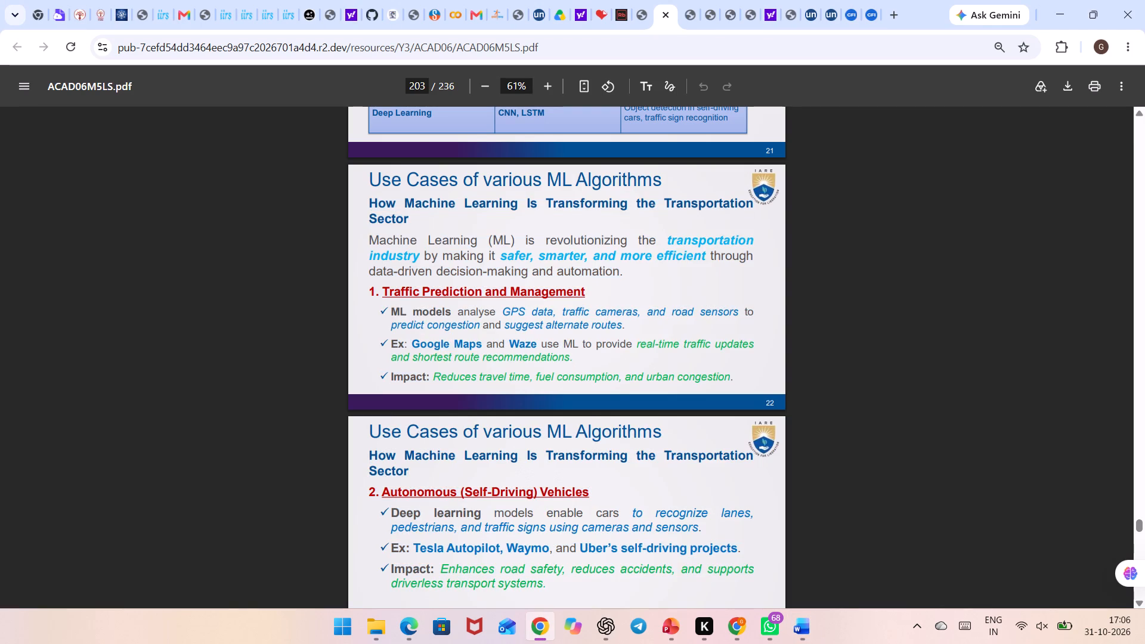
Check the question bank's CO 6 questions 15 to 20 on healthcare, transportation, weather, insurance and e-commerce.
click(689, 5)
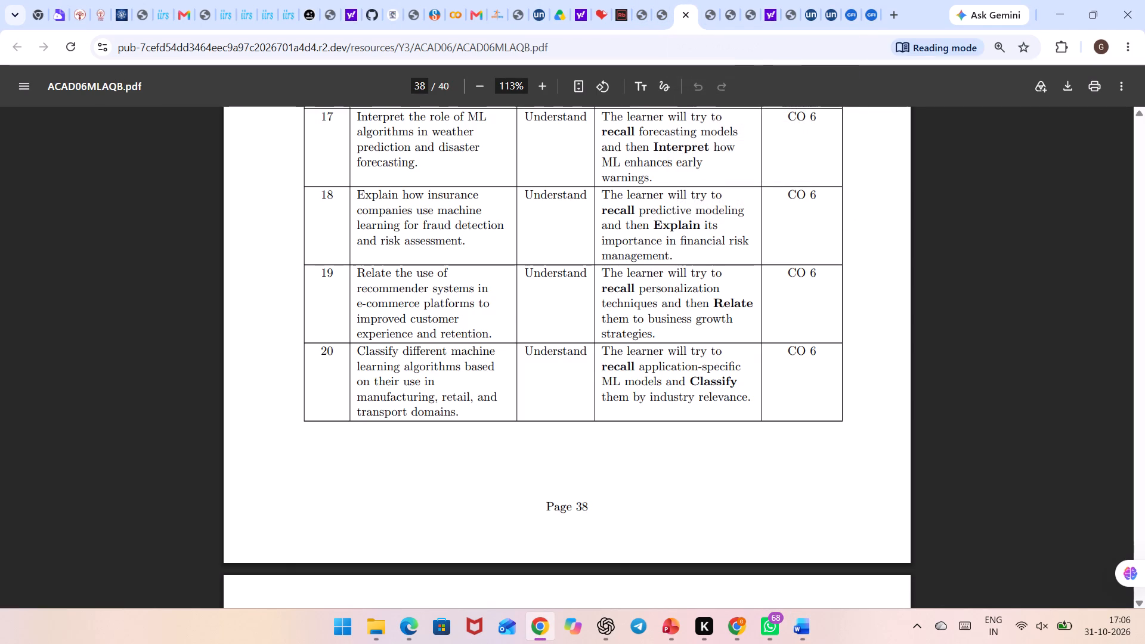
scroll(479, 310, up, 1)
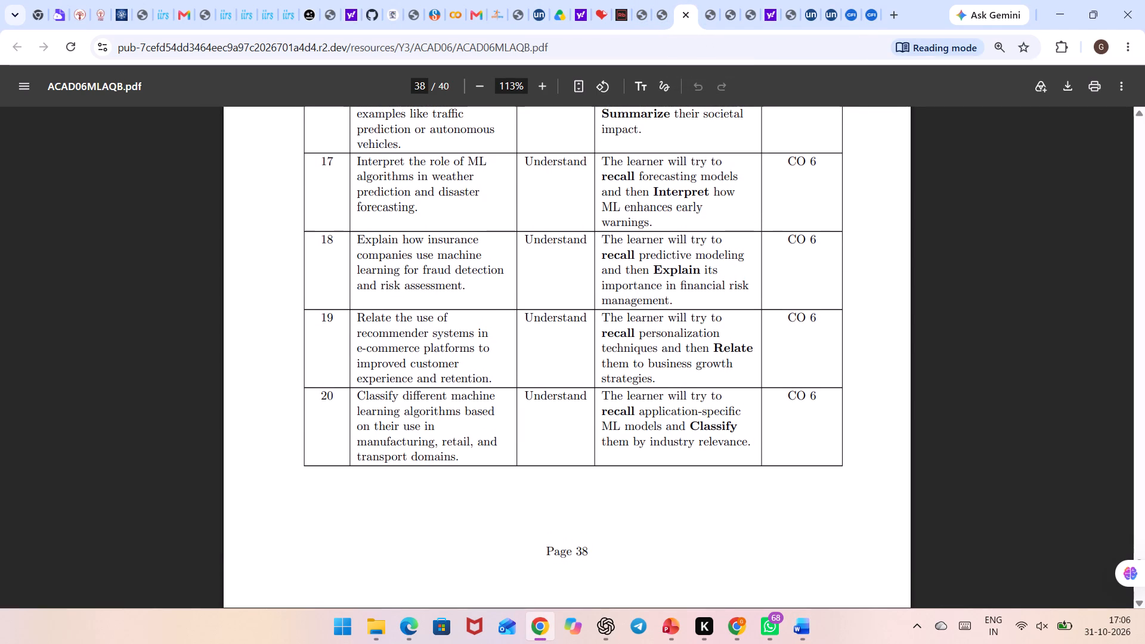
scroll(530, 371, up, 2)
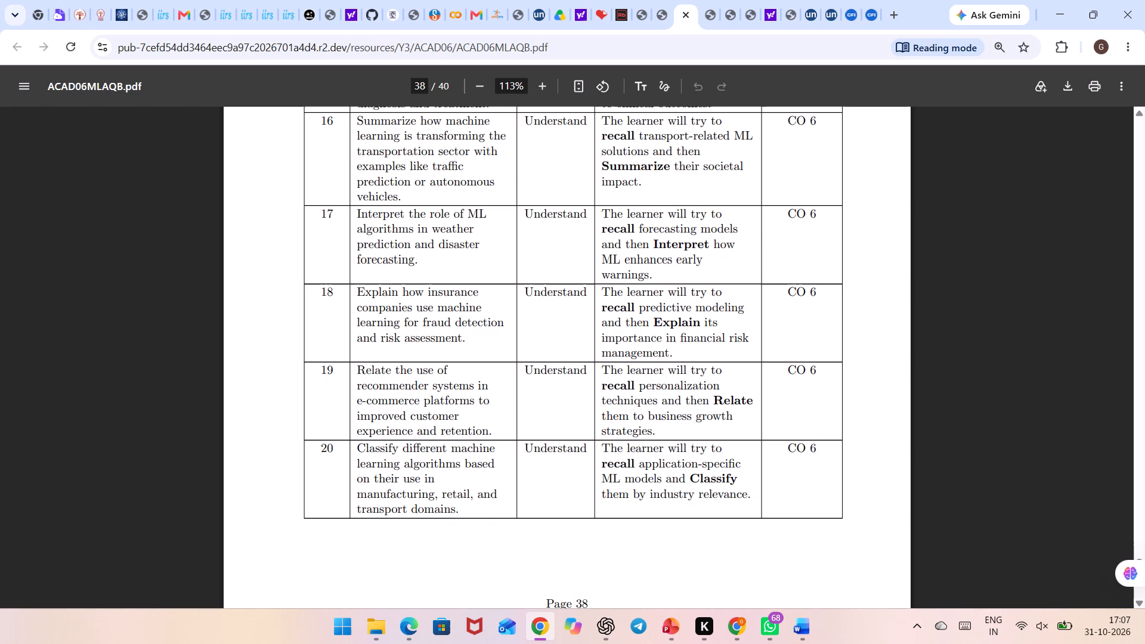
scroll(416, 395, up, 1)
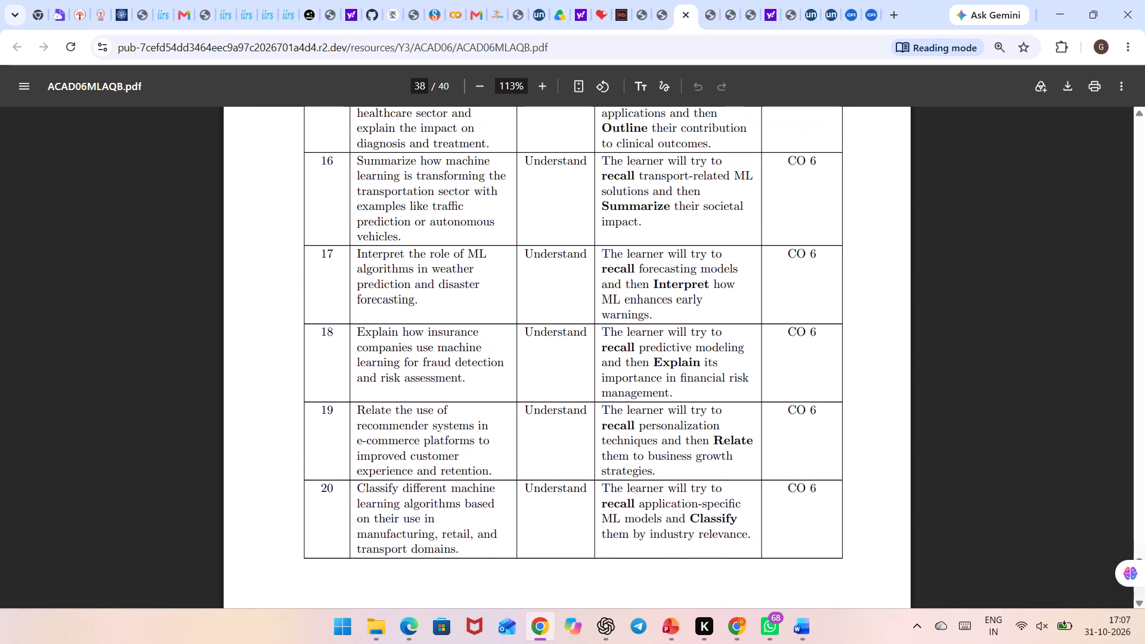
scroll(492, 277, up, 2)
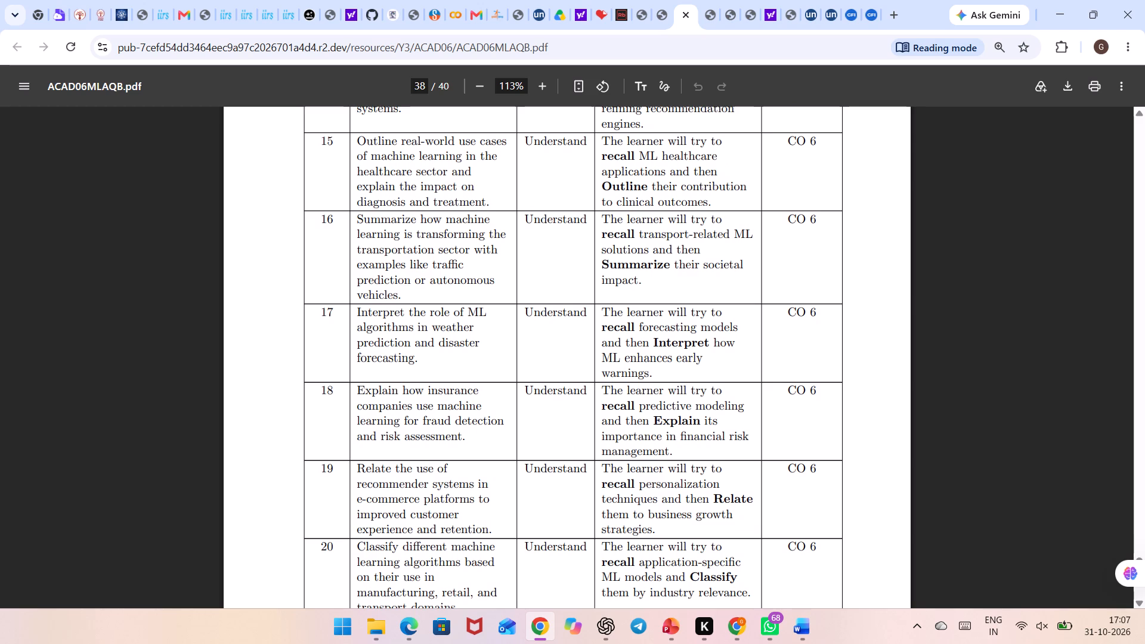
Snip the transportation introduction and "Traffic Prediction and Management" text from the slides and paste it below the transport algorithms table in Word.
click(658, 19)
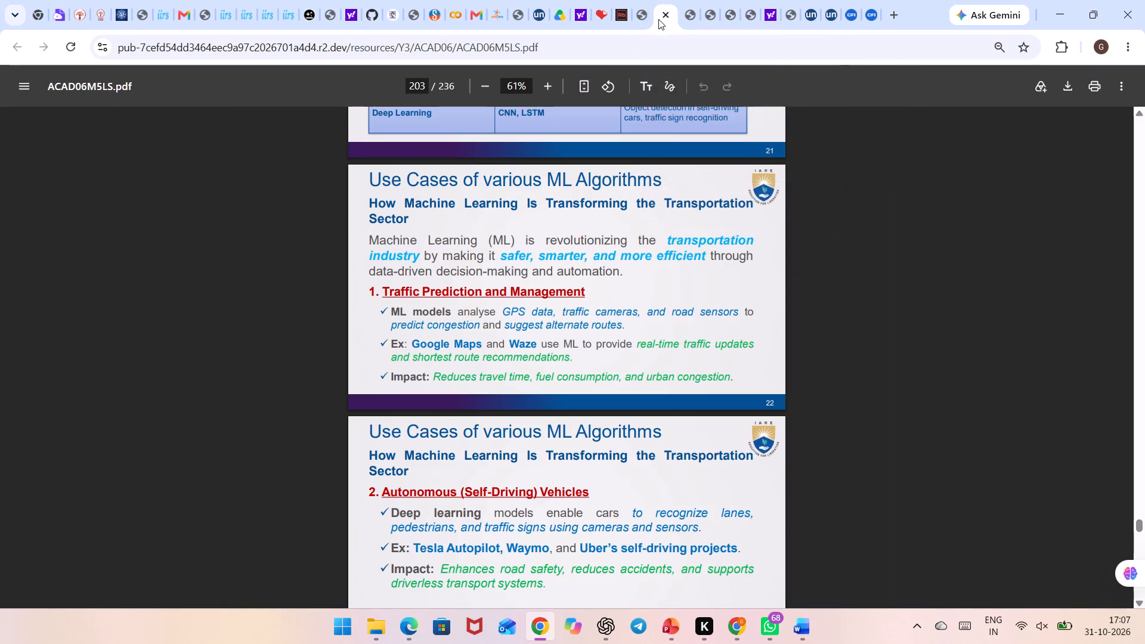
scroll(571, 307, down, 1)
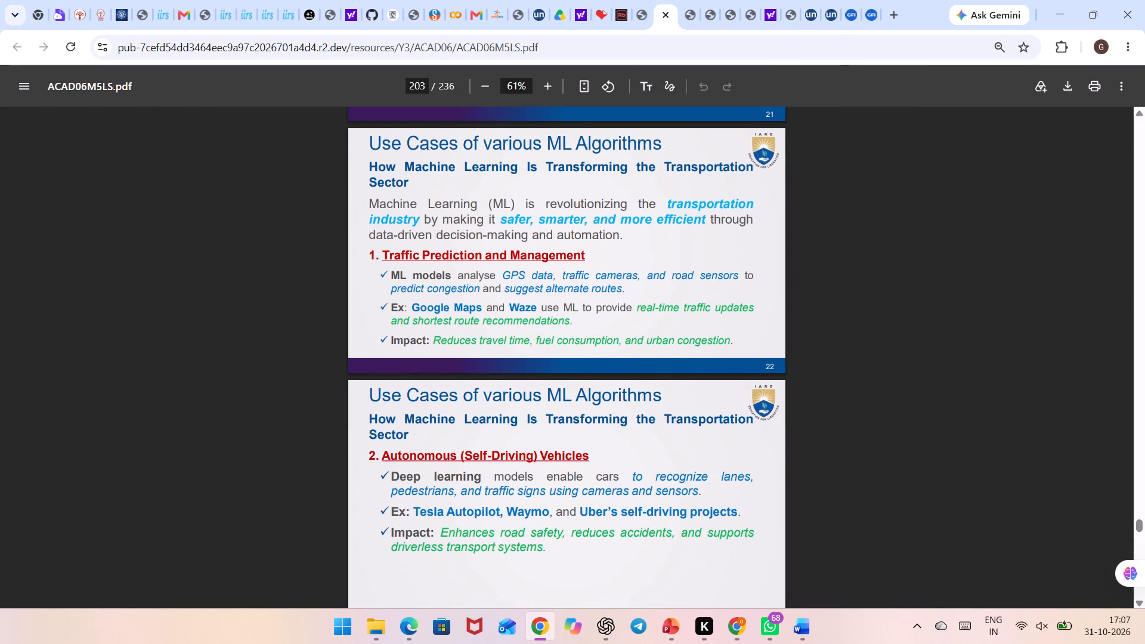
key(Print)
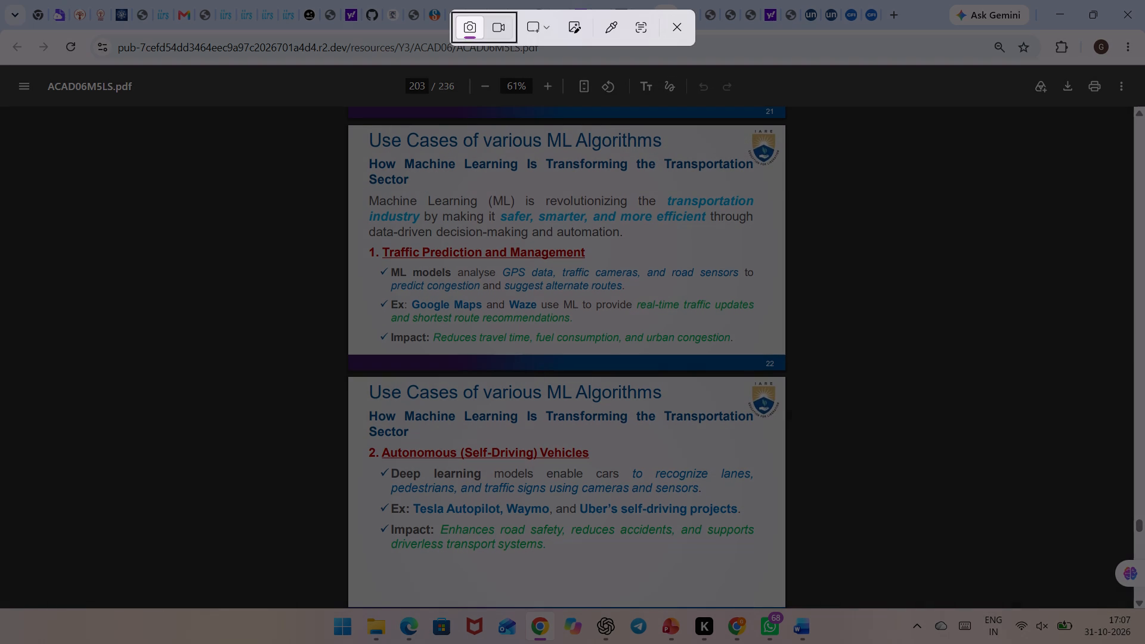
drag(367, 190, 761, 349)
key(alt+Tab)
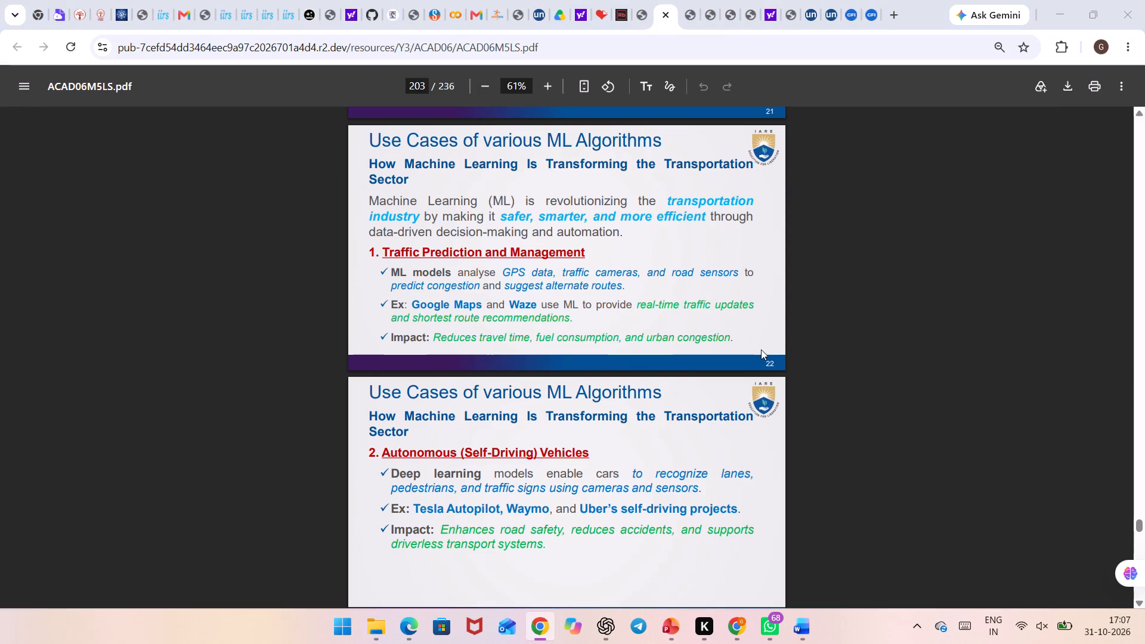
key(ctrl+v)
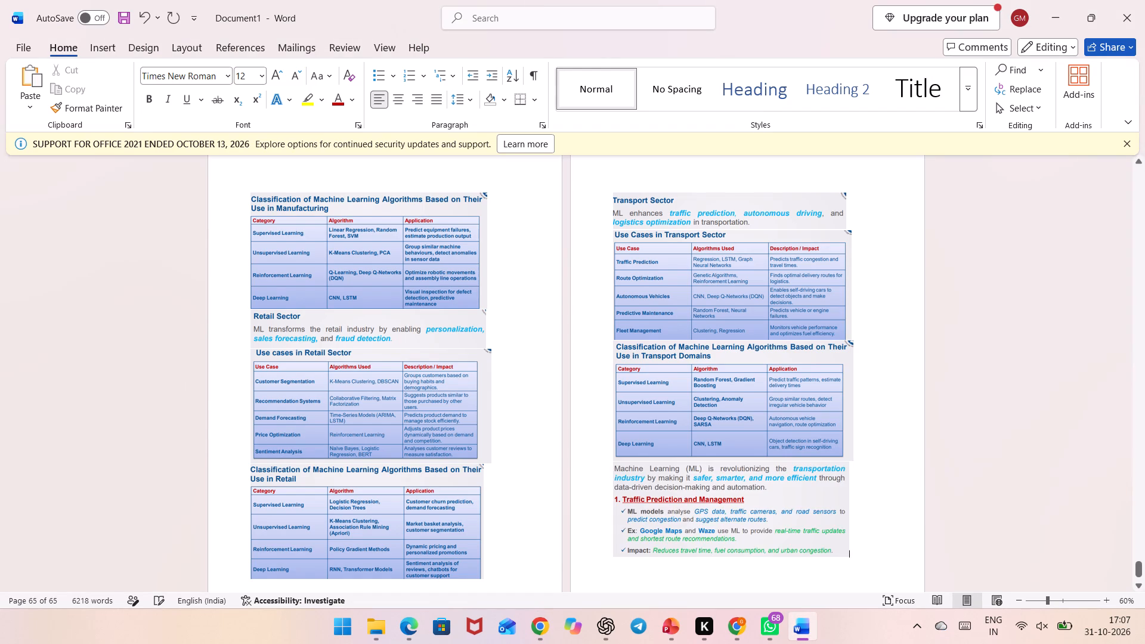
Snip the "Autonomous (Self-Driving) Vehicles" section from the slides and paste it below the traffic prediction section in Word.
key(alt+Tab)
scroll(761, 349, down, 5)
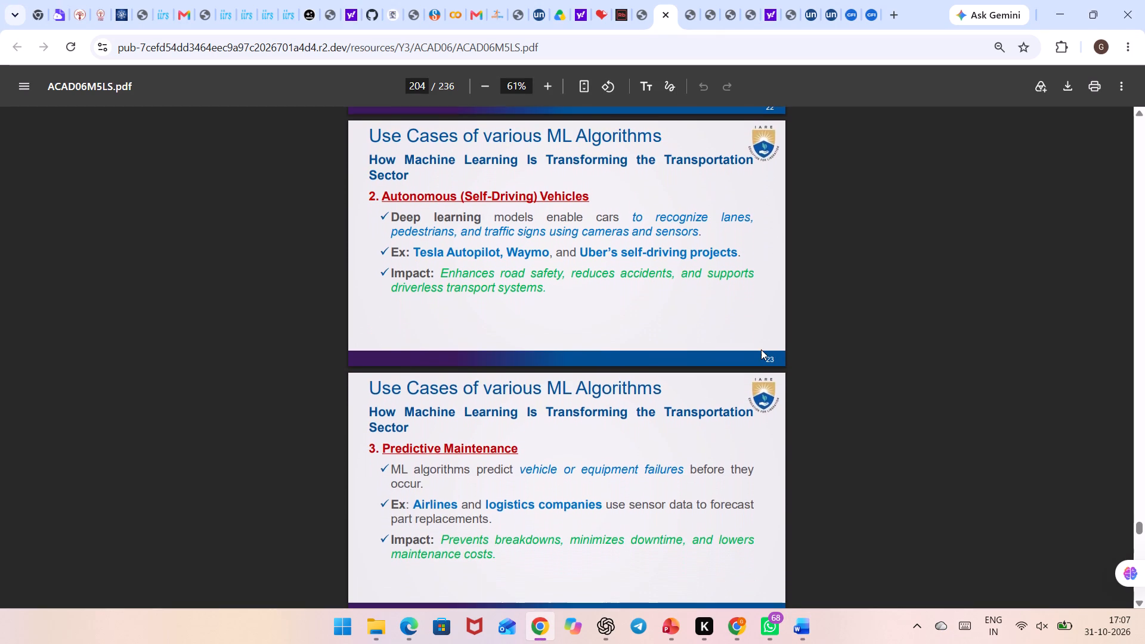
key(Print)
drag(370, 185, 760, 301)
key(alt+Tab)
key(ctrl+v)
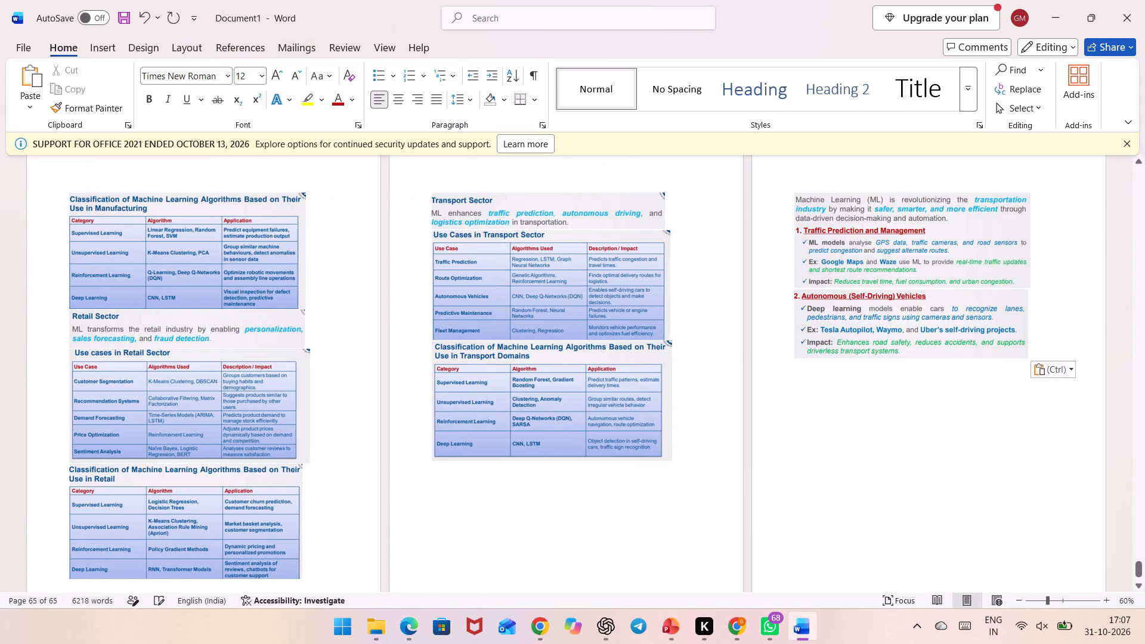
Snip the "Predictive Maintenance" section from the slides and paste it below the autonomous vehicles section in Word.
key(alt+Tab)
scroll(760, 301, down, 3)
key(Print)
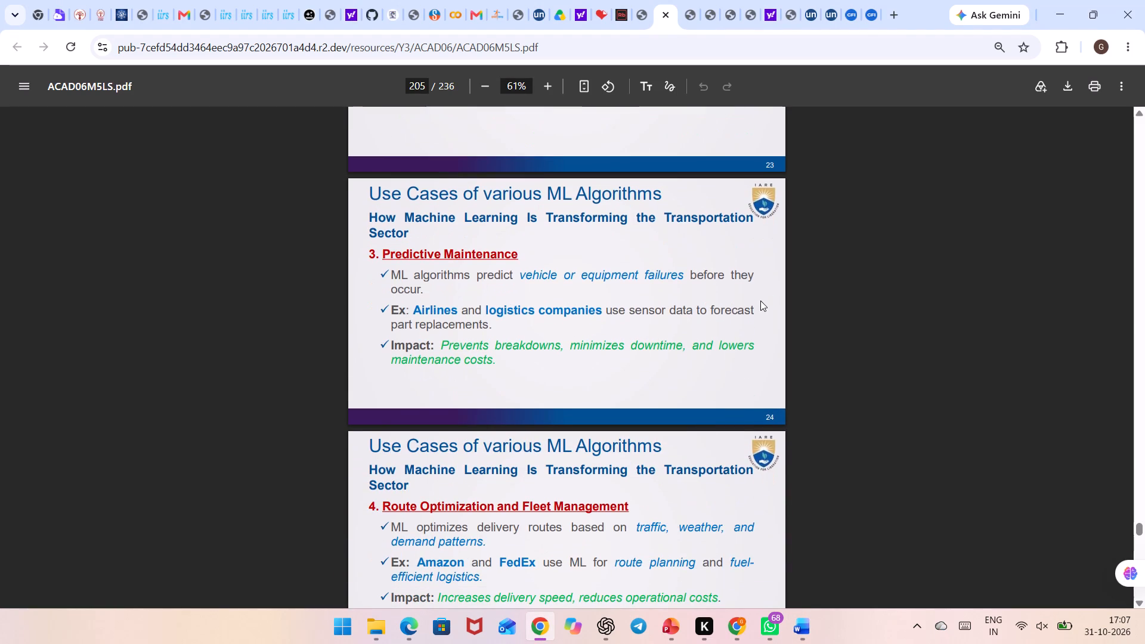
drag(362, 243, 760, 358)
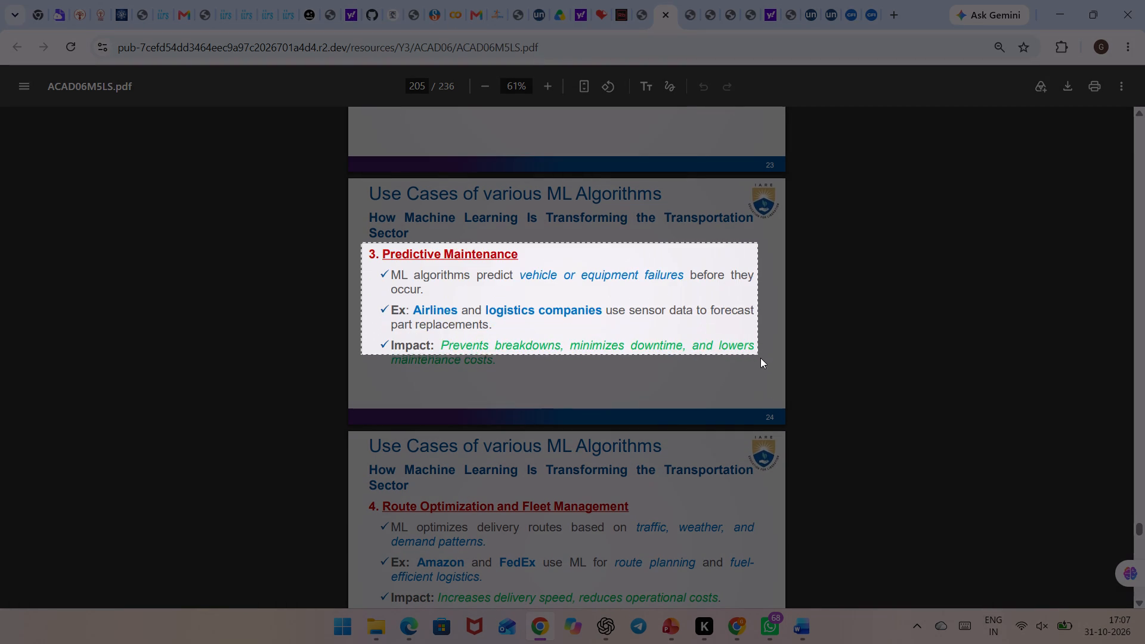
drag(760, 358, 770, 366)
key(alt+Tab)
key(ctrl+v)
key(alt+Tab)
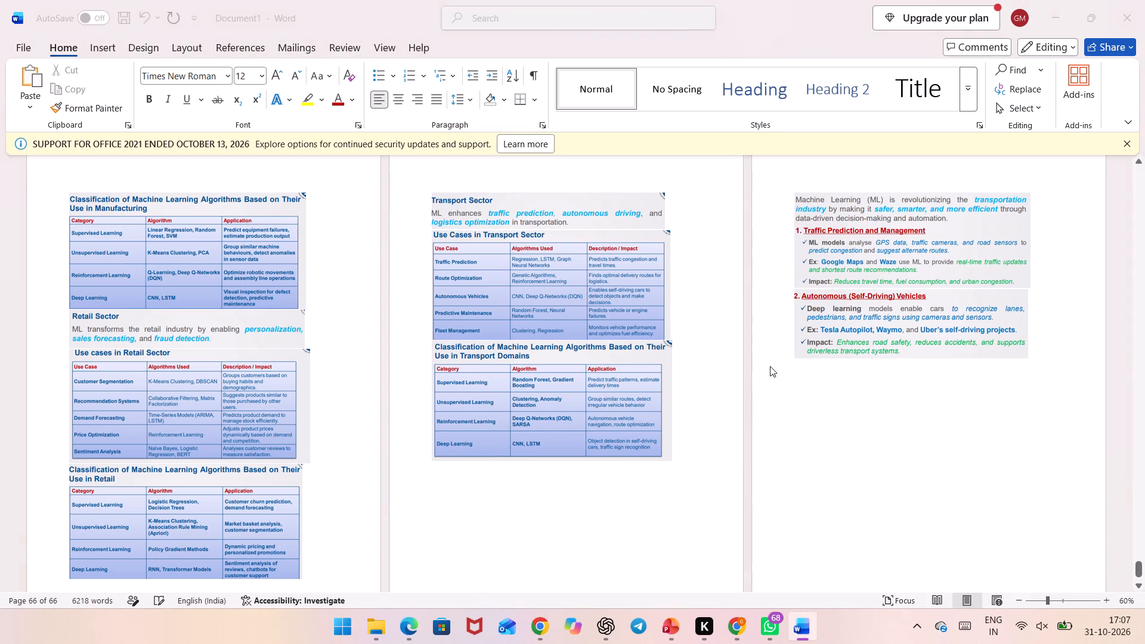
key(alt+Tab)
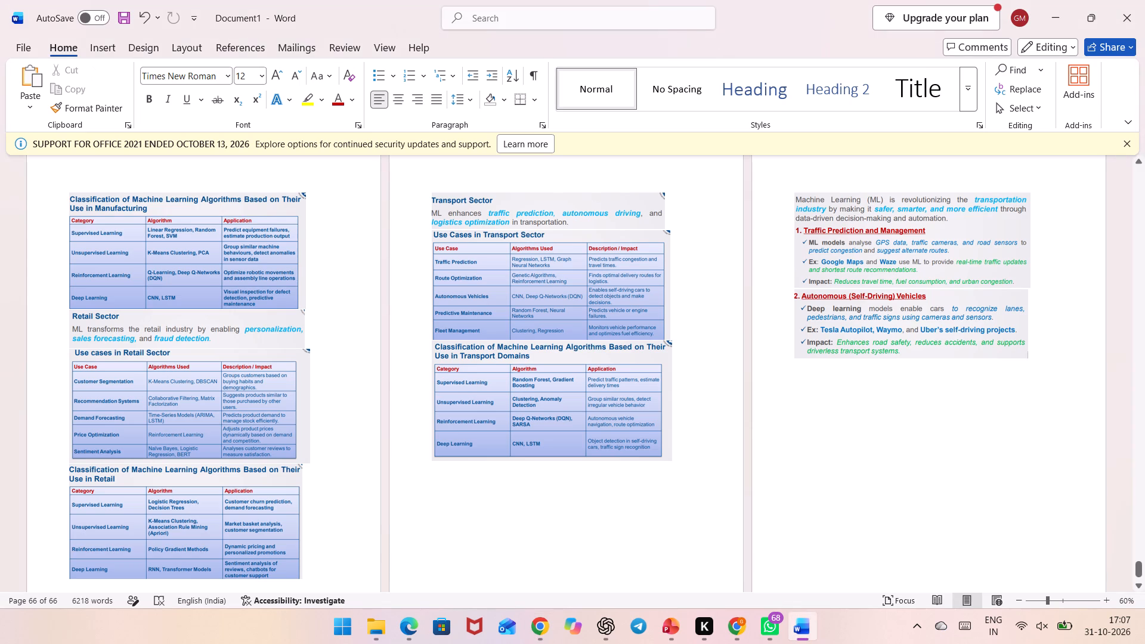
key(ctrl+v)
Snip the "Route Optimization and Fleet Management" section from the slides and paste it below the predictive maintenance section in Word.
key(alt+Tab)
scroll(770, 366, down, 4)
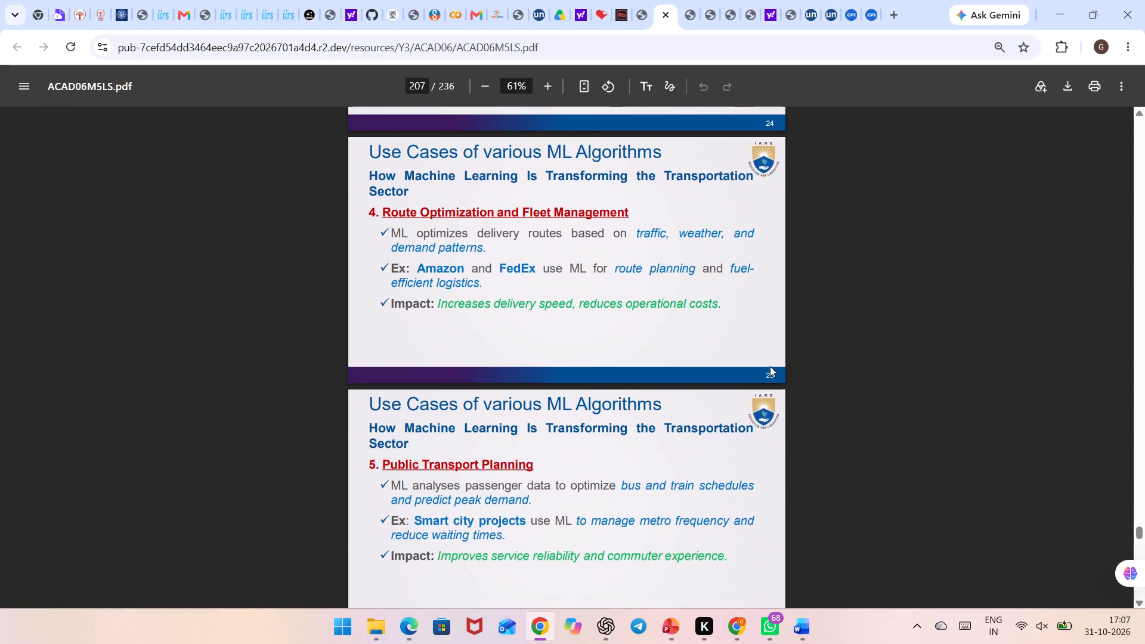
scroll(770, 366, down, 1)
scroll(770, 366, up, 3)
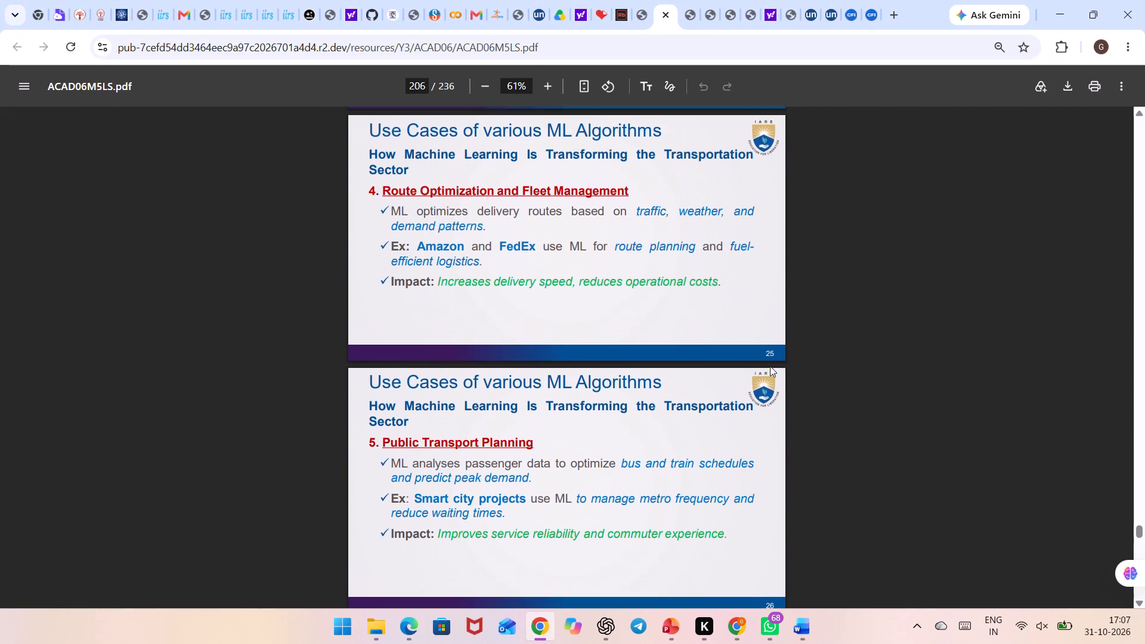
scroll(770, 366, up, 1)
key(Print)
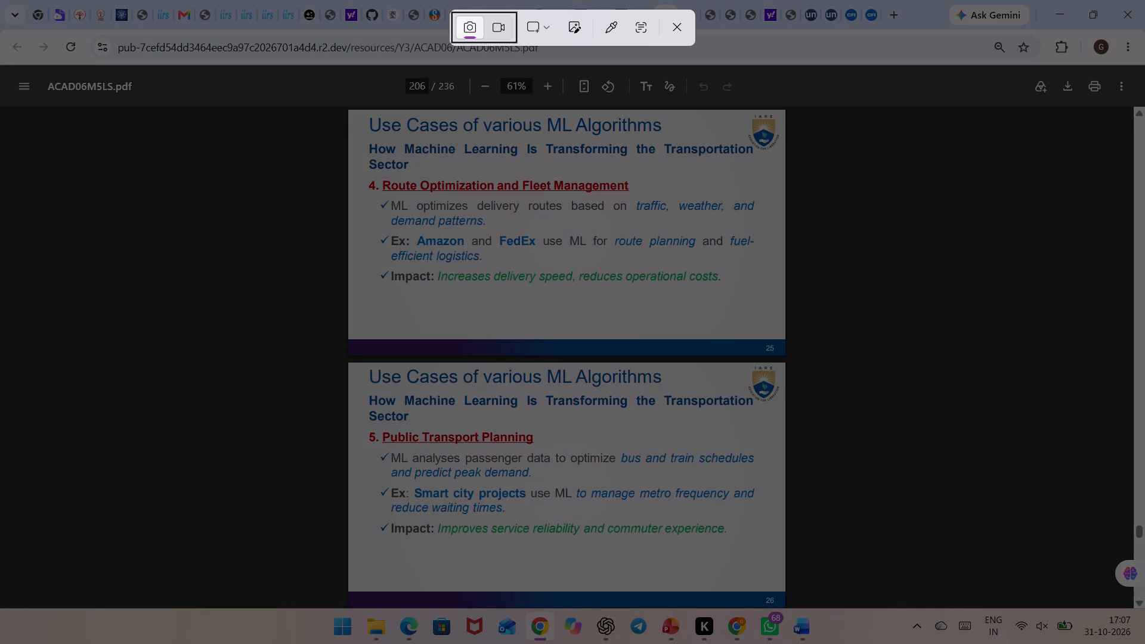
drag(365, 178, 763, 286)
key(alt+Tab)
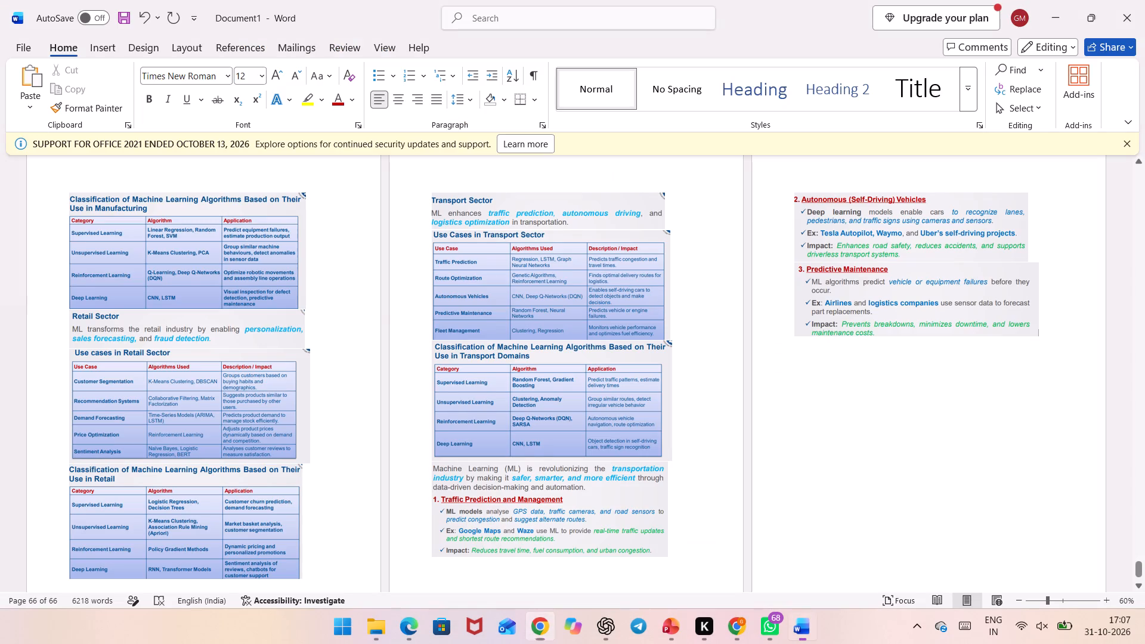
key(ctrl+v)
Snip the "Public Transport Planning" section from the slides and paste it below the route optimization section in Word.
key(alt+Tab)
scroll(763, 286, down, 2)
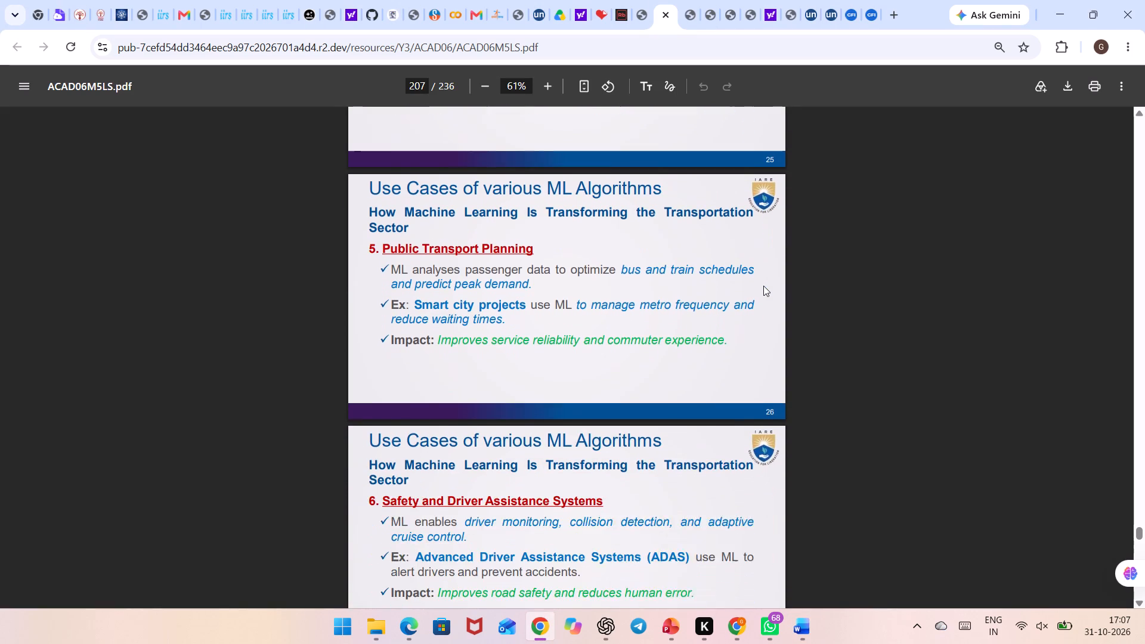
scroll(763, 286, down, 3)
key(Print)
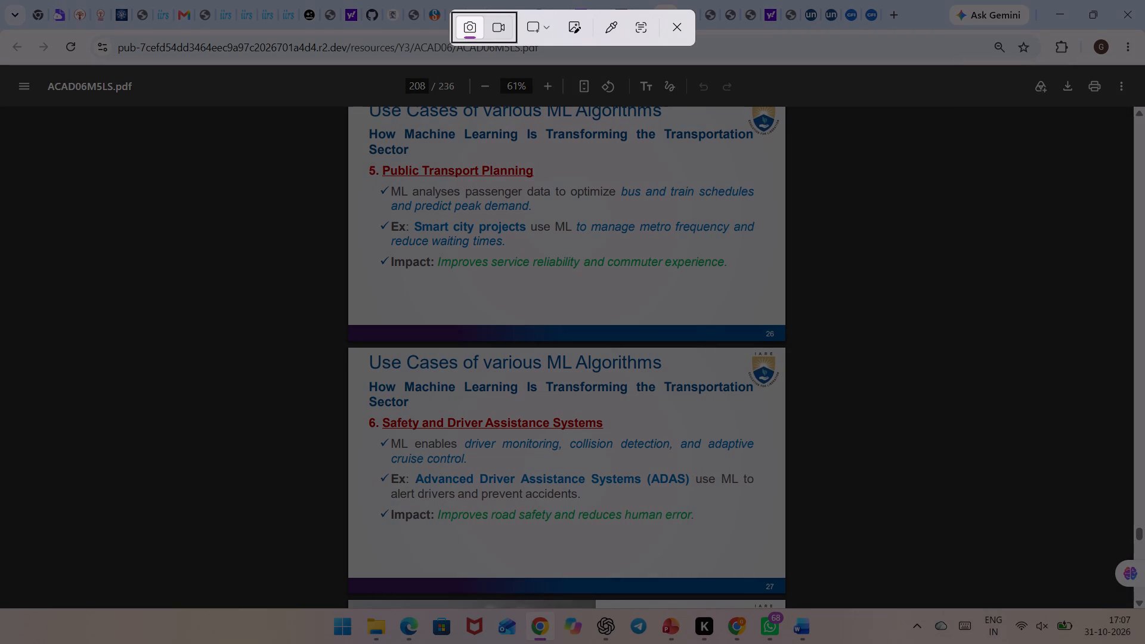
drag(366, 162, 717, 265)
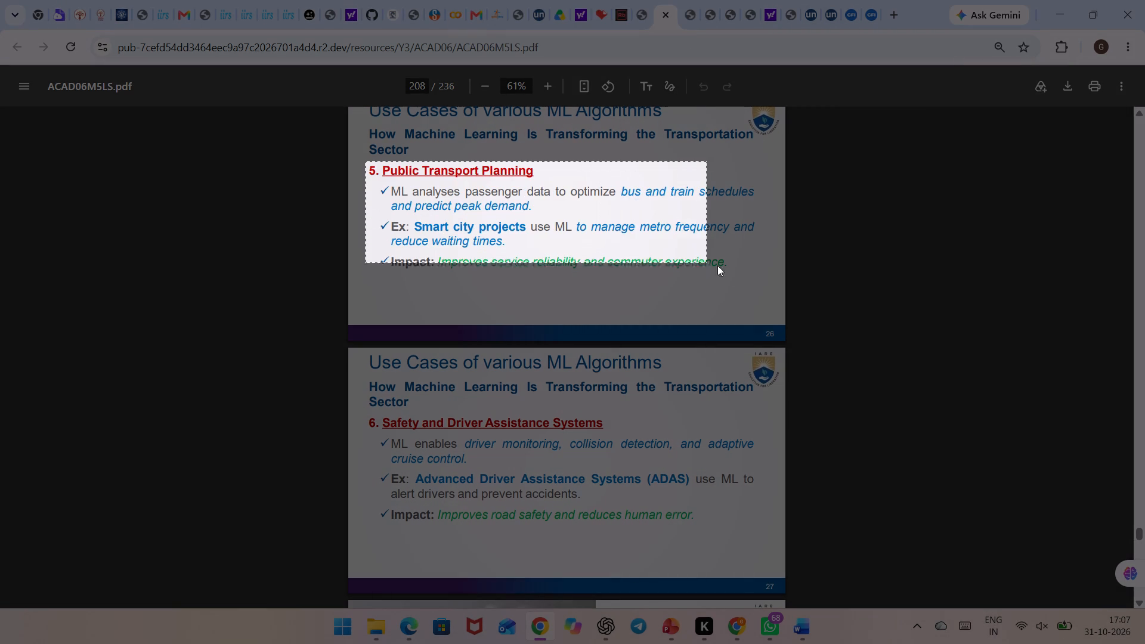
drag(717, 265, 757, 283)
key(alt+Tab)
key(ctrl+v)
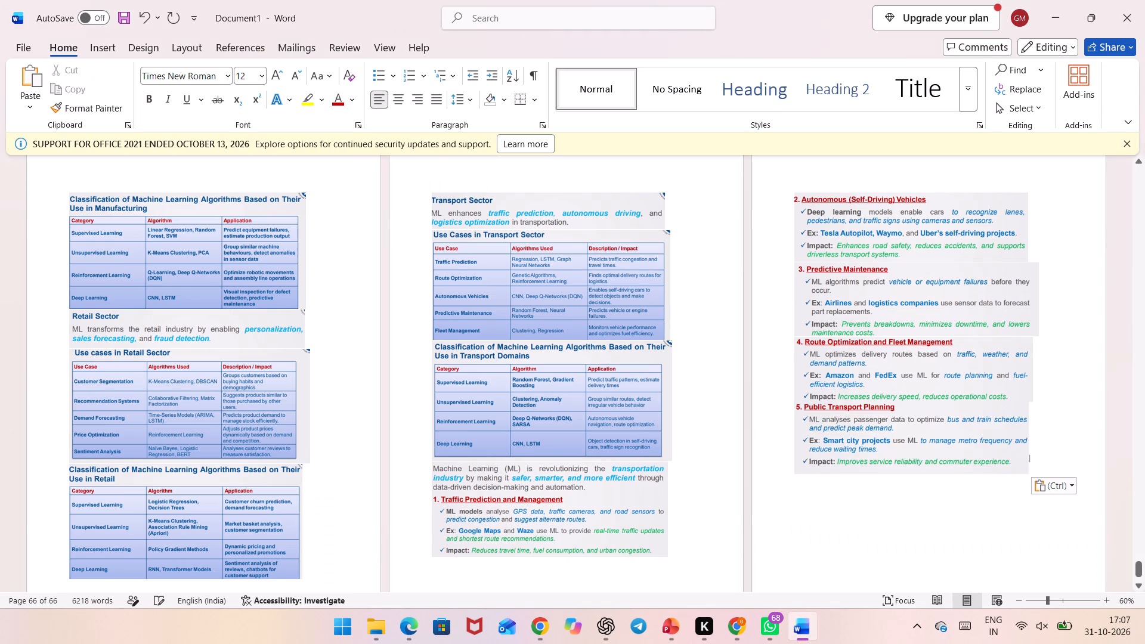
Snip the "Safety and Driver Assistance Systems" section from the slides and paste it below the public transport section in Word.
key(alt+Tab)
scroll(757, 283, down, 4)
key(Print)
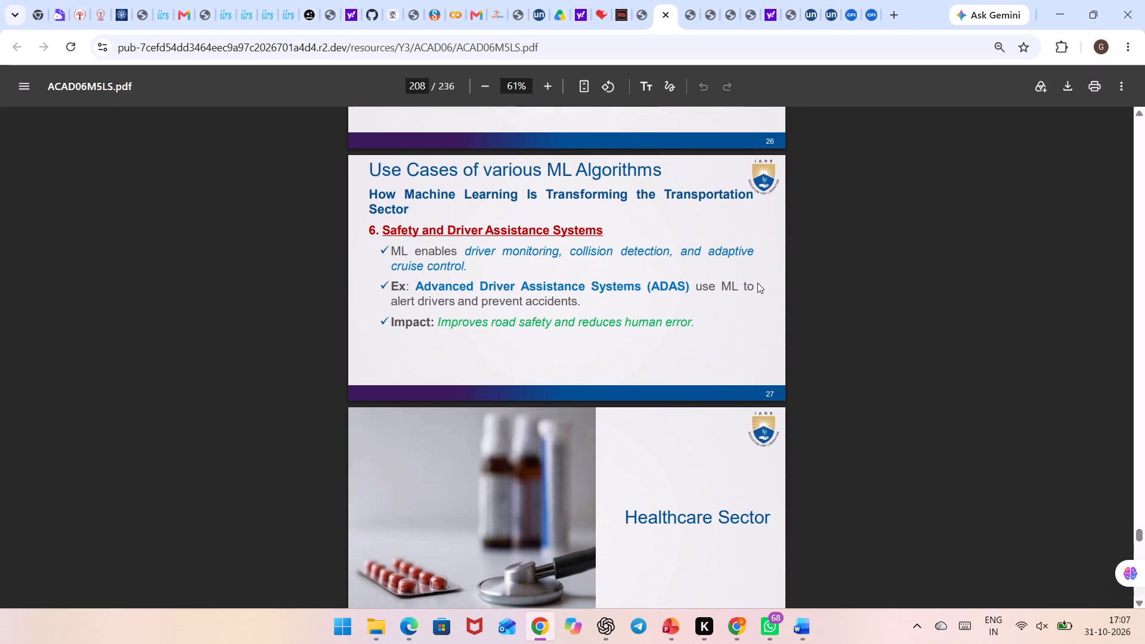
drag(367, 219, 666, 324)
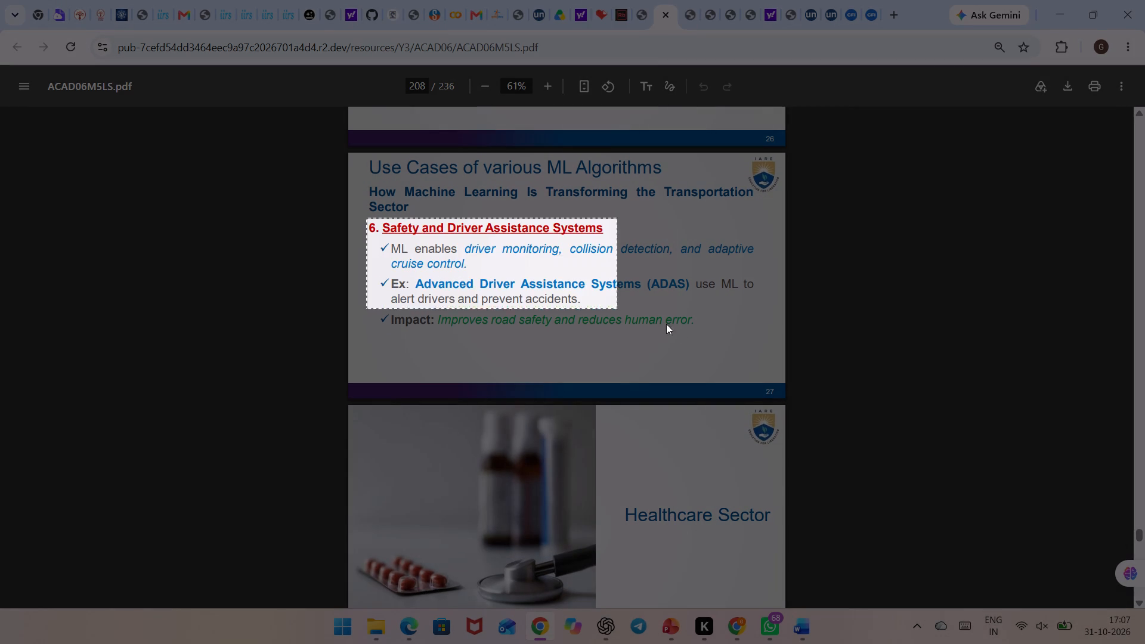
drag(666, 324, 766, 330)
key(alt+Tab)
key(ctrl+v)
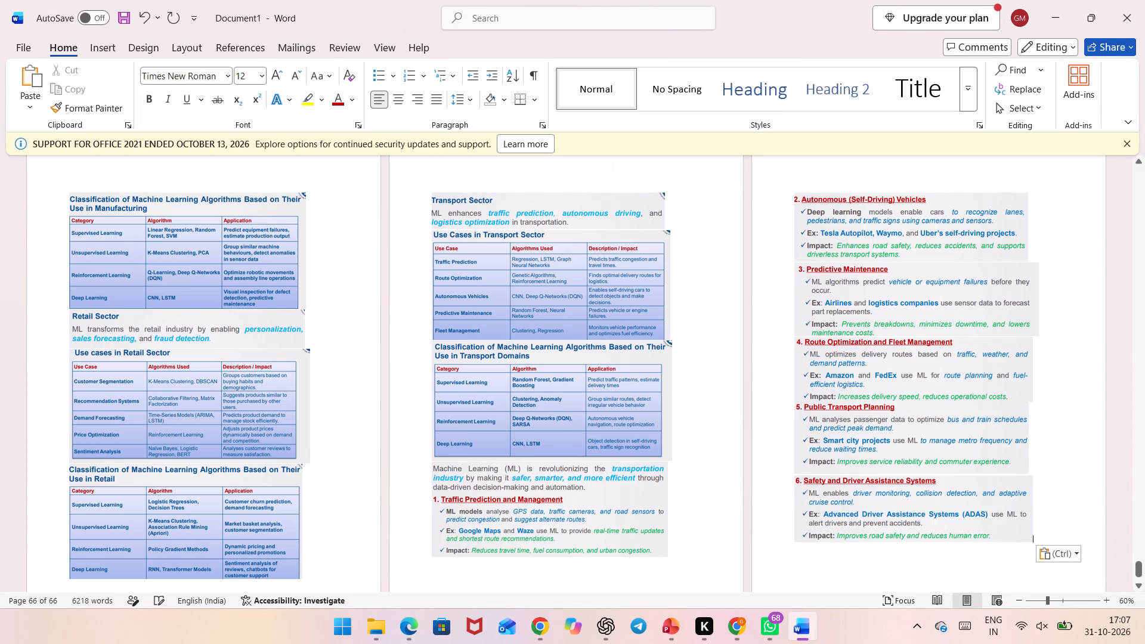
Skip the healthcare slides, snip the "Weather Sector" heading and introduction, and paste it below the driver assistance section in Word.
key(alt+Tab)
scroll(766, 330, down, 5)
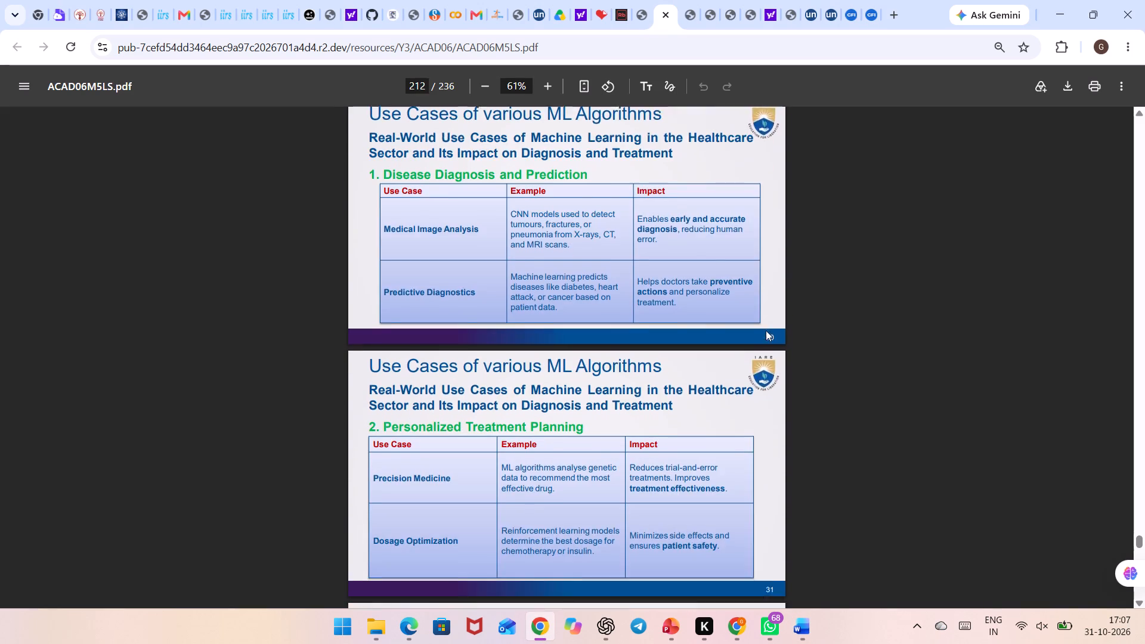
scroll(766, 330, down, 6)
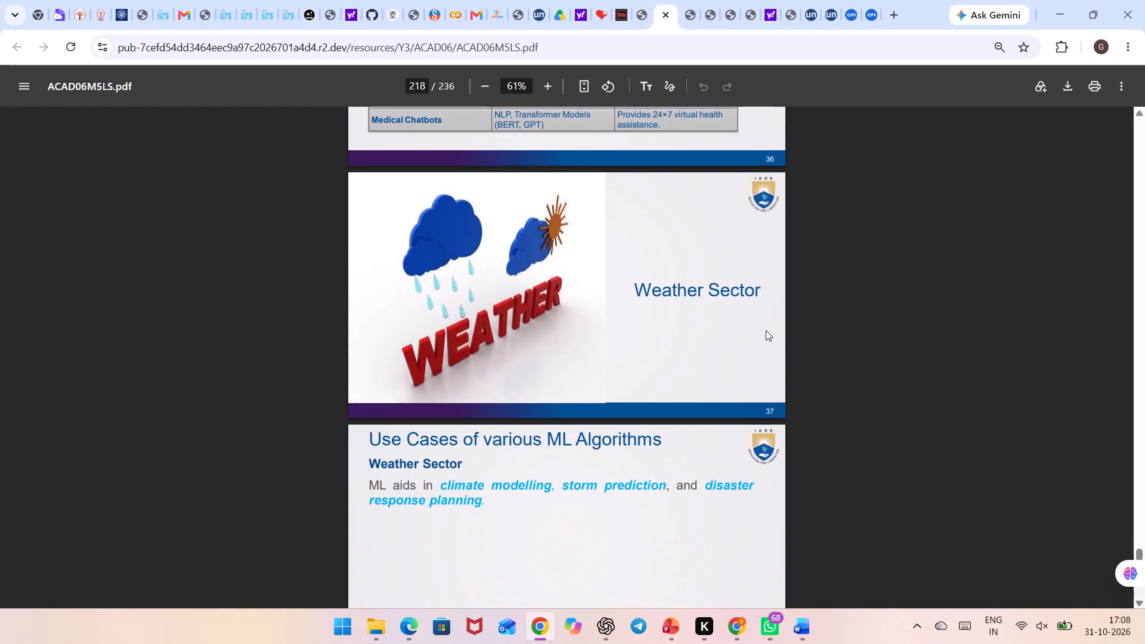
scroll(766, 330, down, 2)
key(Print)
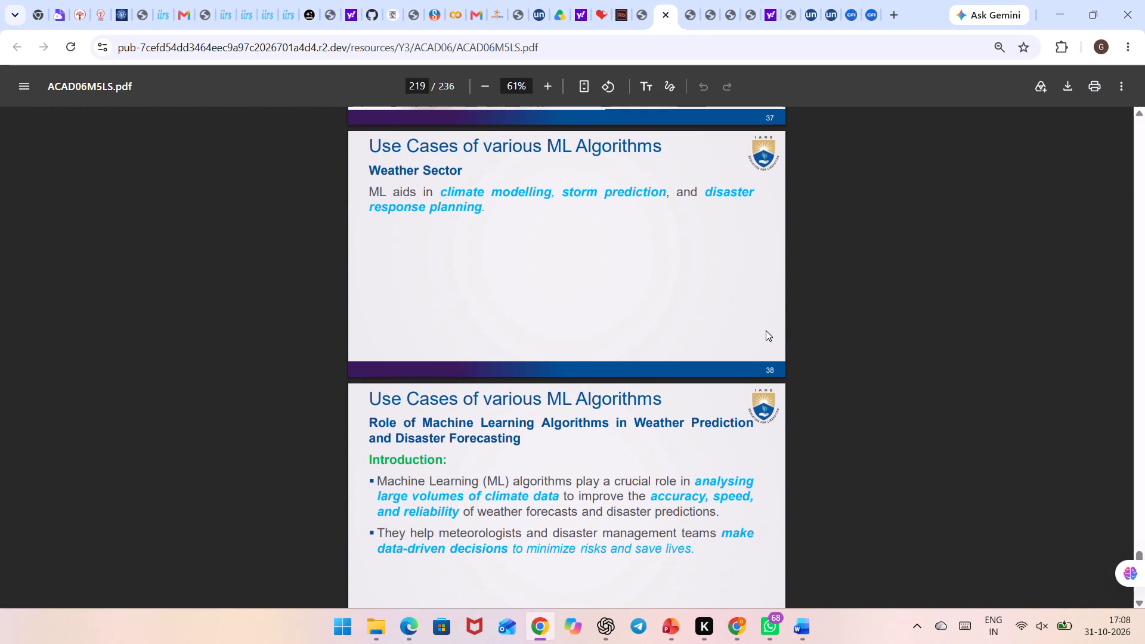
drag(365, 159, 741, 205)
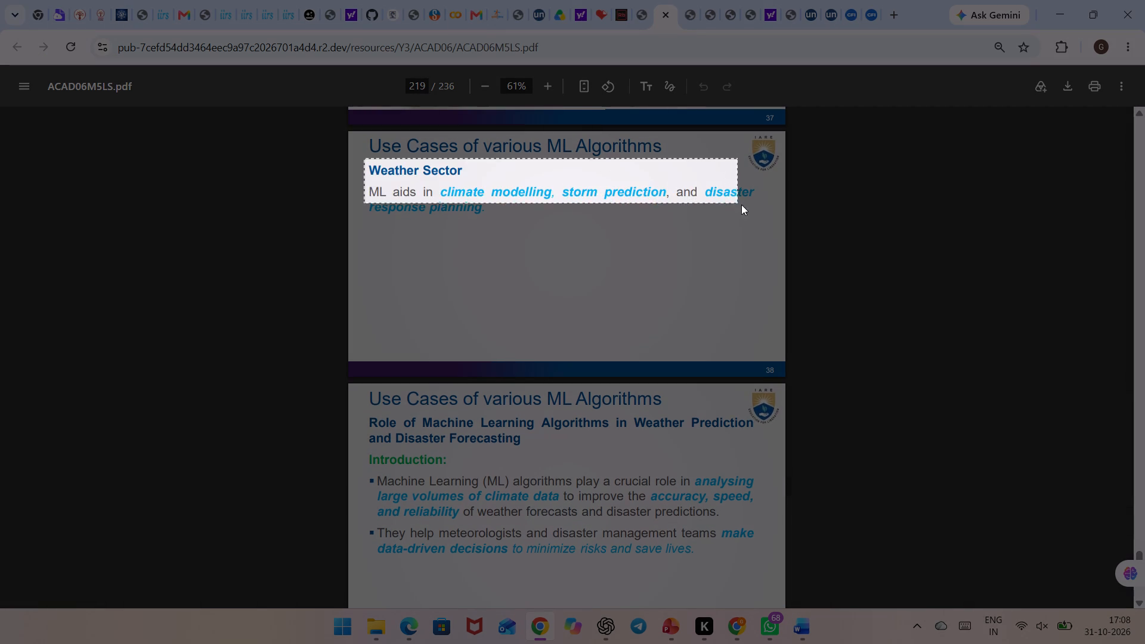
drag(741, 205, 754, 216)
key(alt+Tab)
key(ctrl+v)
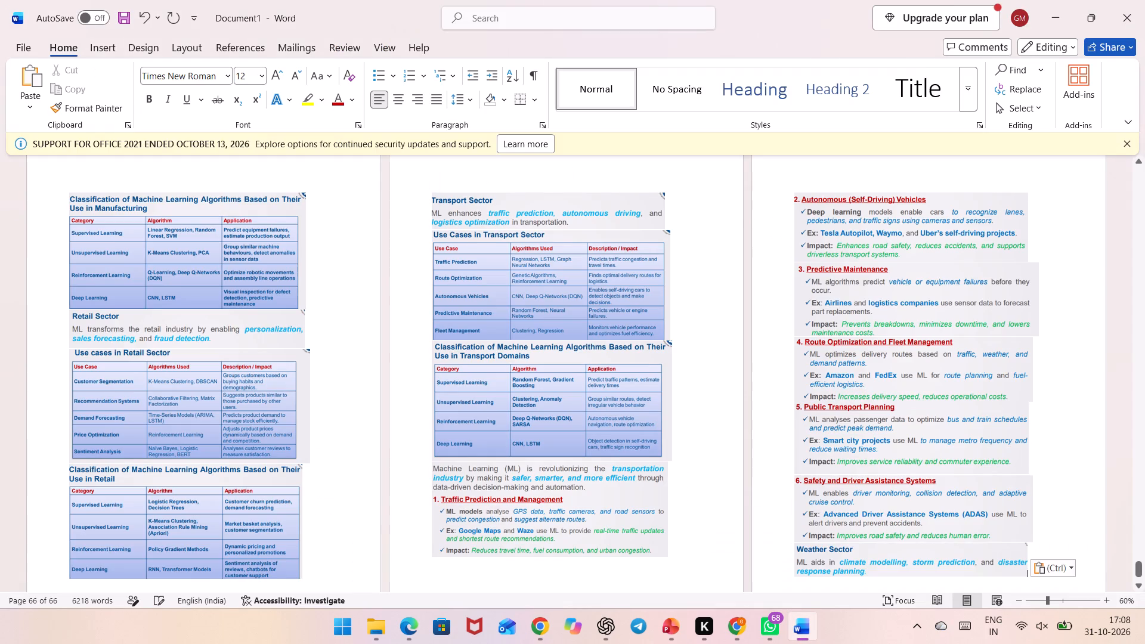
Snip the "Role of Machine Learning Algorithms in Weather Prediction and Disaster Forecasting" introduction from the slides and paste it below the Weather Sector introduction in Word.
key(alt+Tab)
scroll(754, 216, down, 3)
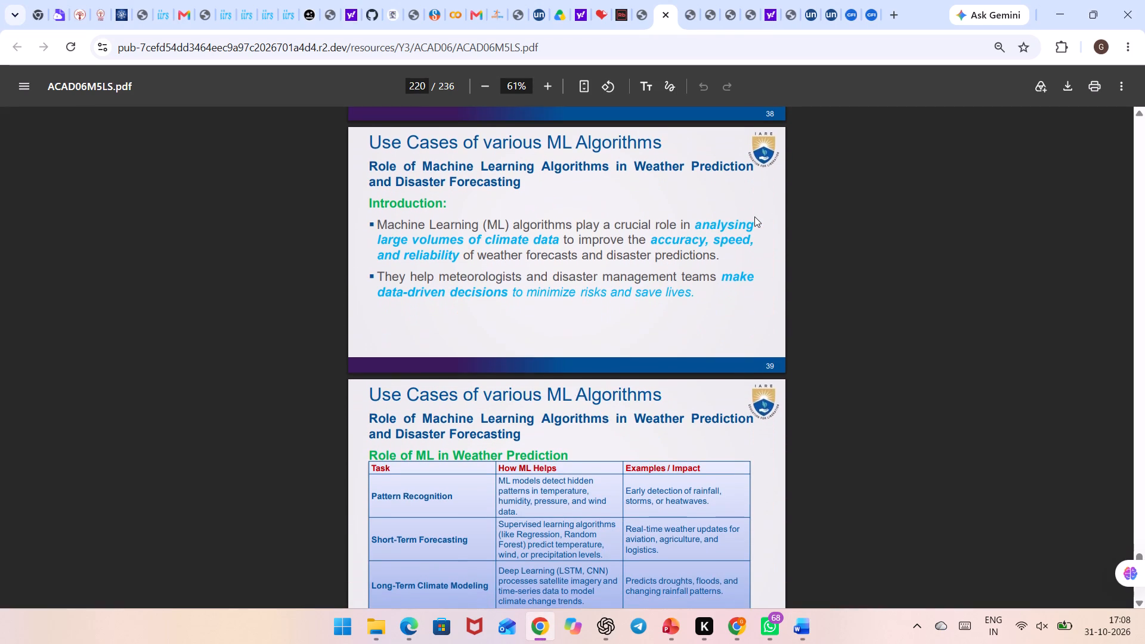
key(Print)
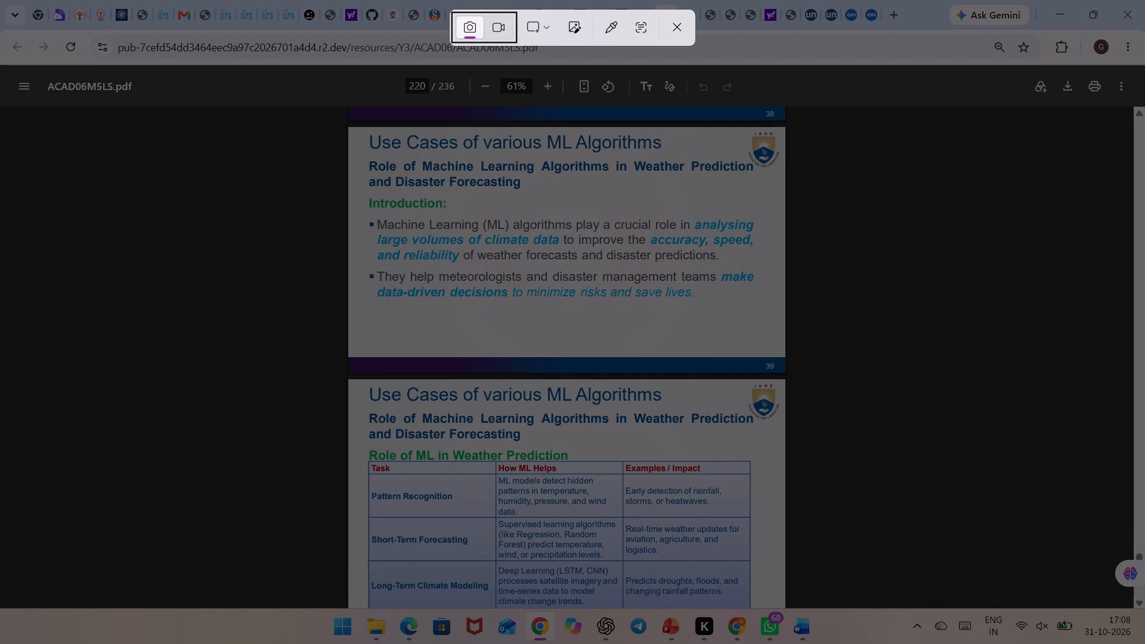
drag(367, 155, 762, 305)
key(alt+Tab)
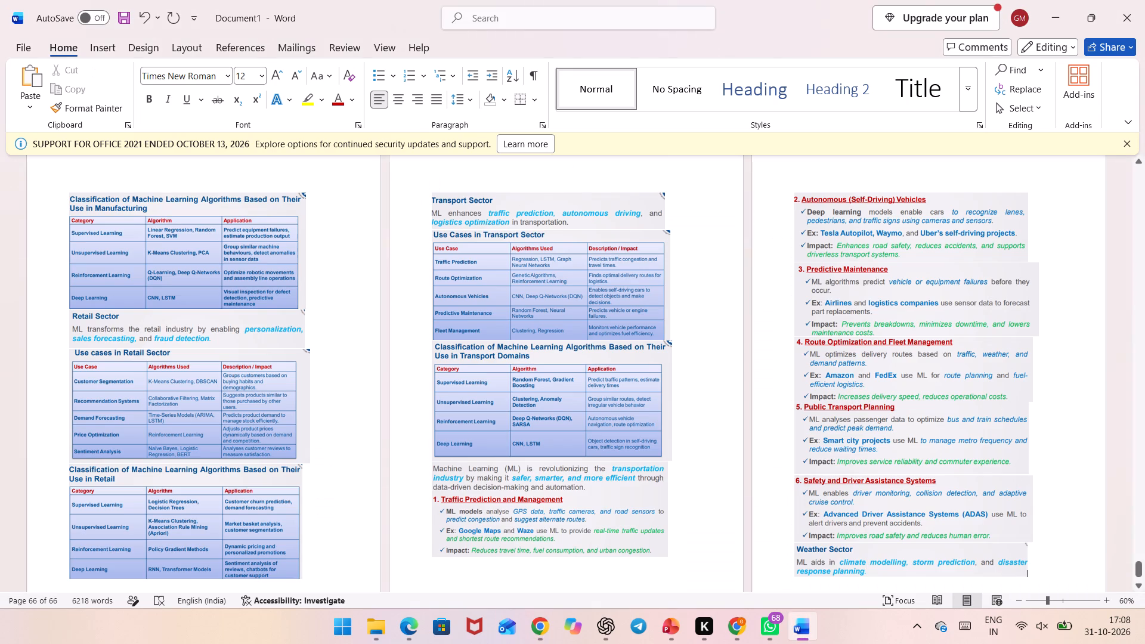
key(ctrl+v)
Snip the "Role of ML in Weather Prediction" heading and table from the slides and paste it below the weather prediction introduction in Word.
key(alt+Tab)
scroll(762, 305, down, 5)
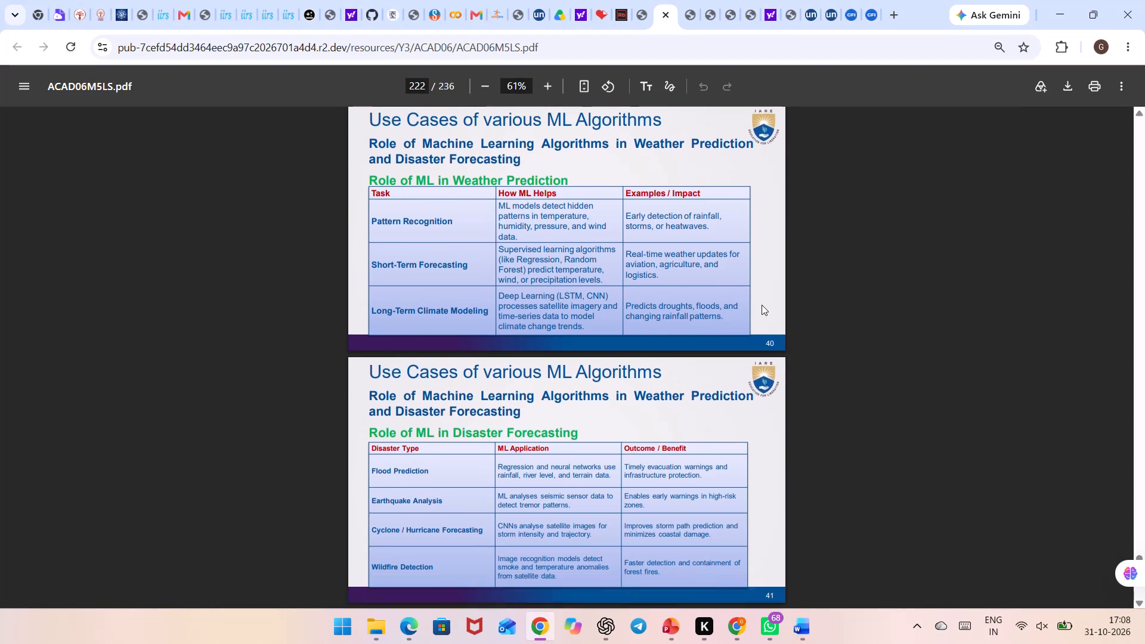
key(Print)
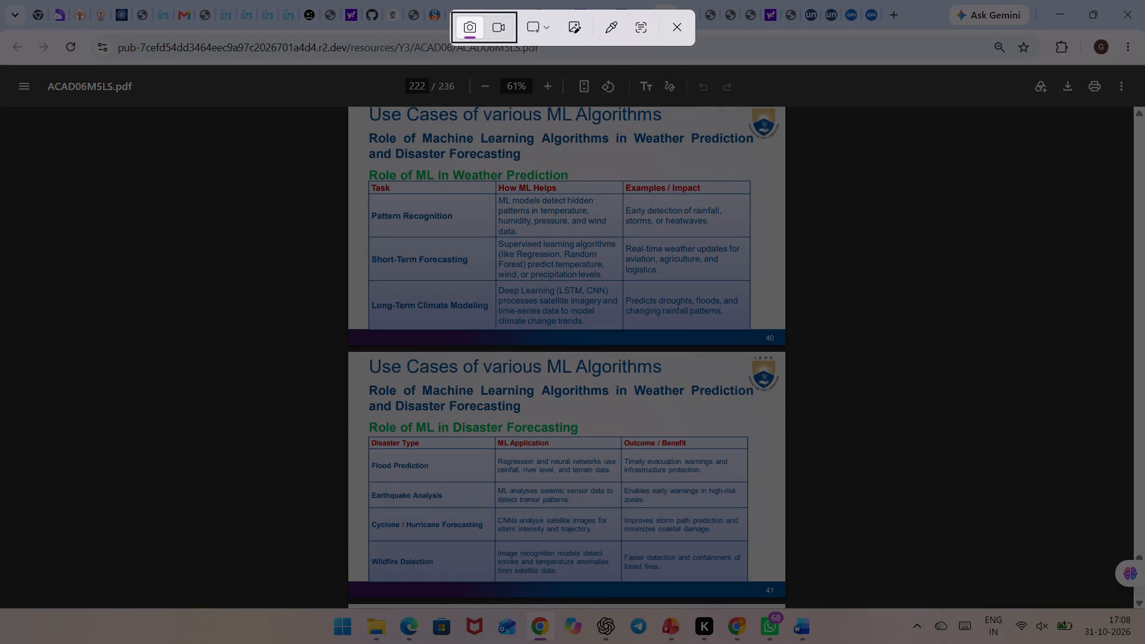
drag(367, 165, 764, 331)
key(alt+Tab)
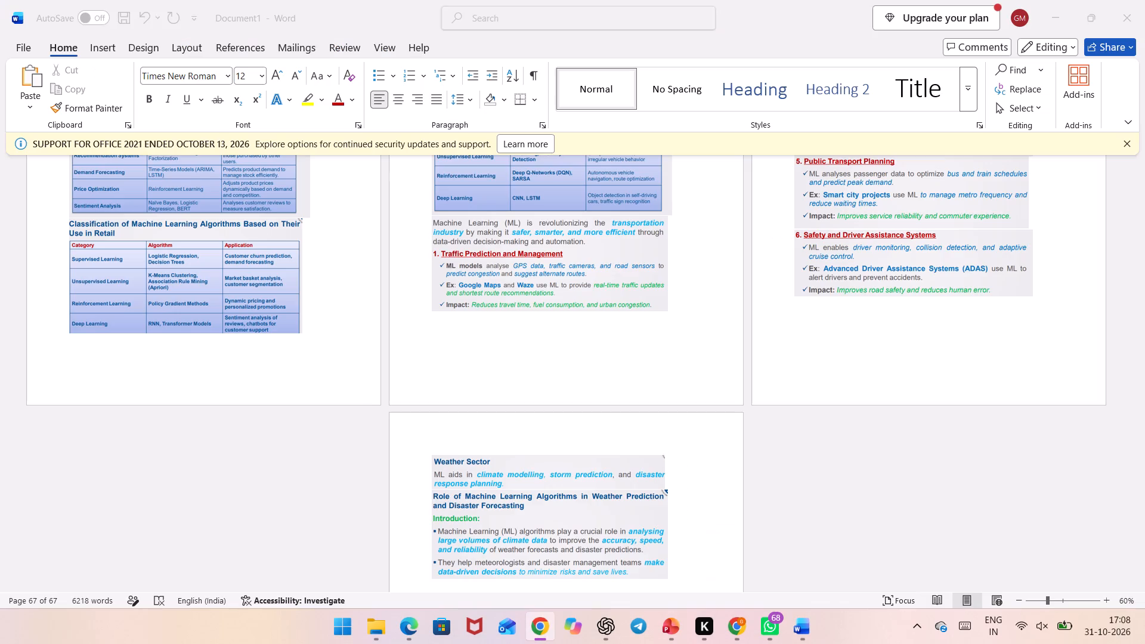
key(ctrl+v)
Snip the "Role of ML in Disaster Forecasting" heading and table from the slides and paste it below the weather prediction table in Word.
key(alt+Tab)
scroll(764, 331, down, 4)
key(Print)
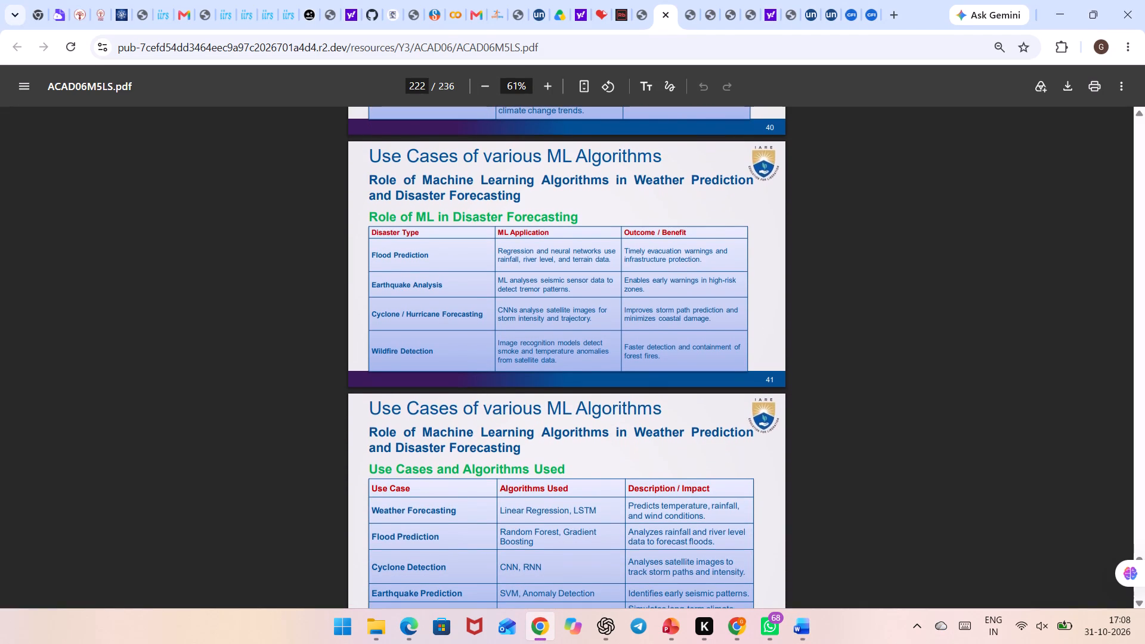
drag(366, 205, 615, 295)
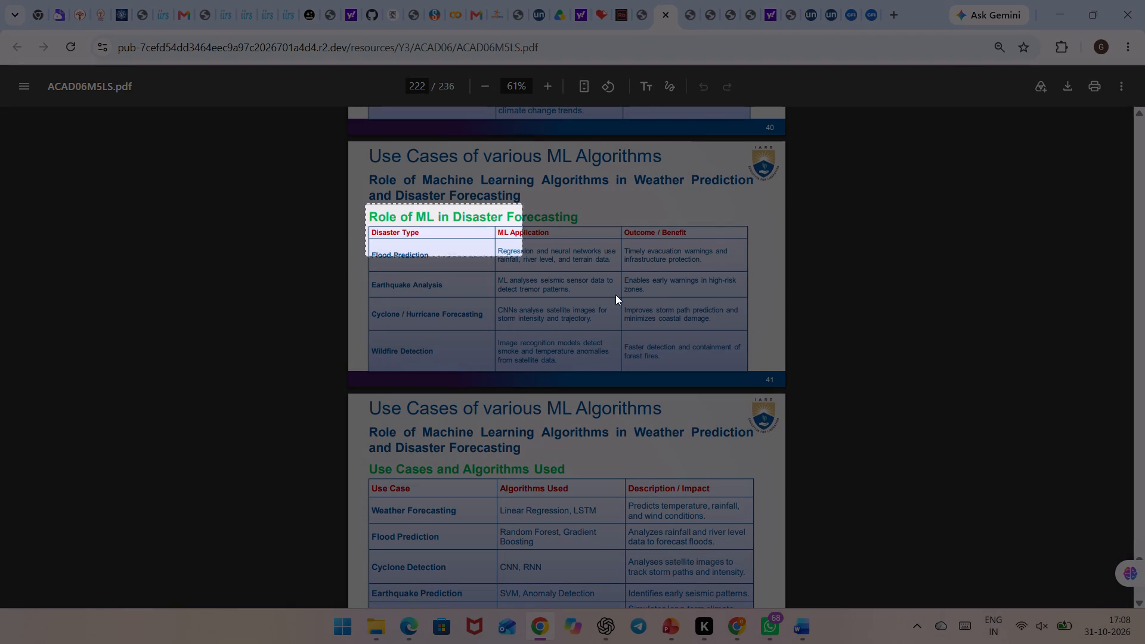
drag(615, 295, 756, 373)
key(alt+Tab)
key(ctrl+v)
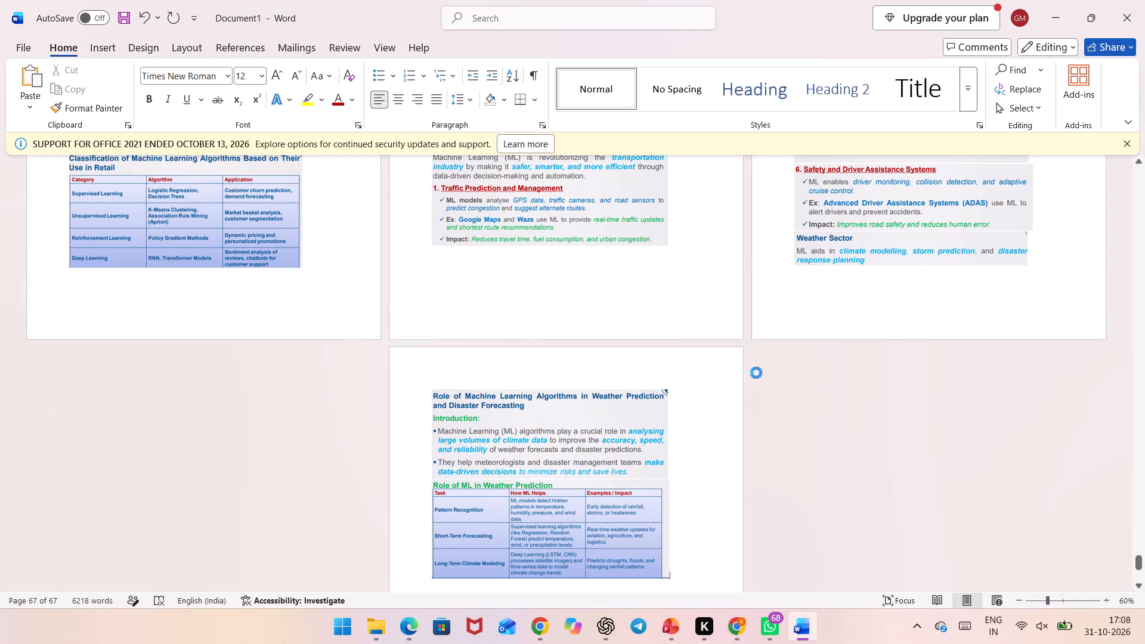
Snip the weather "Use Cases and Algorithms Used" heading and table from the slides and paste it below the disaster forecasting table in Word.
key(alt+Tab)
scroll(756, 373, down, 5)
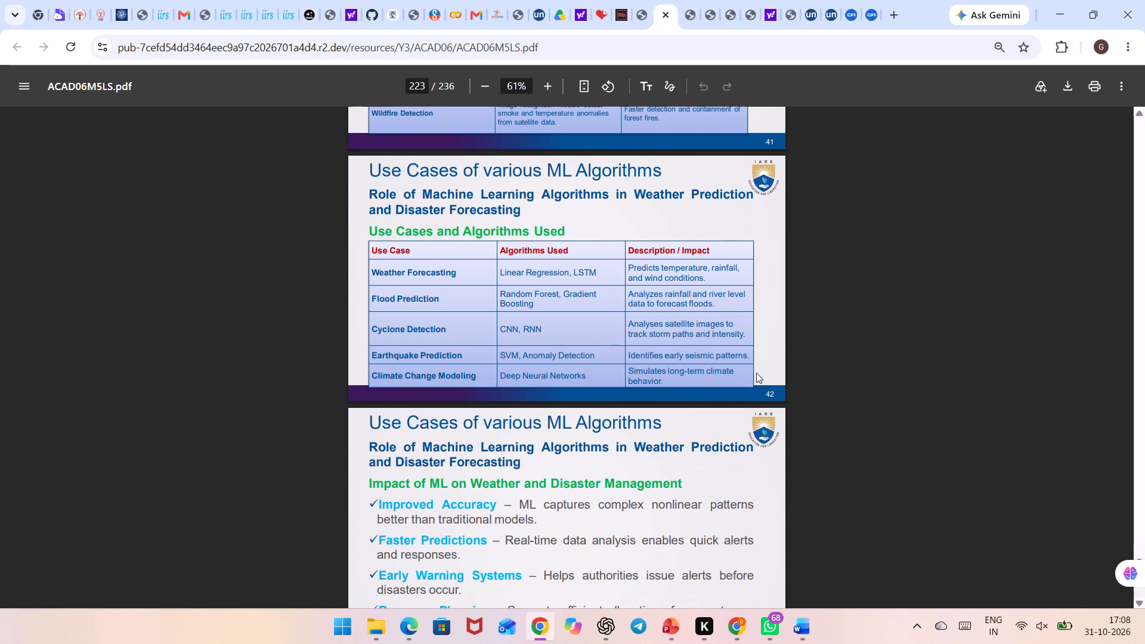
key(Print)
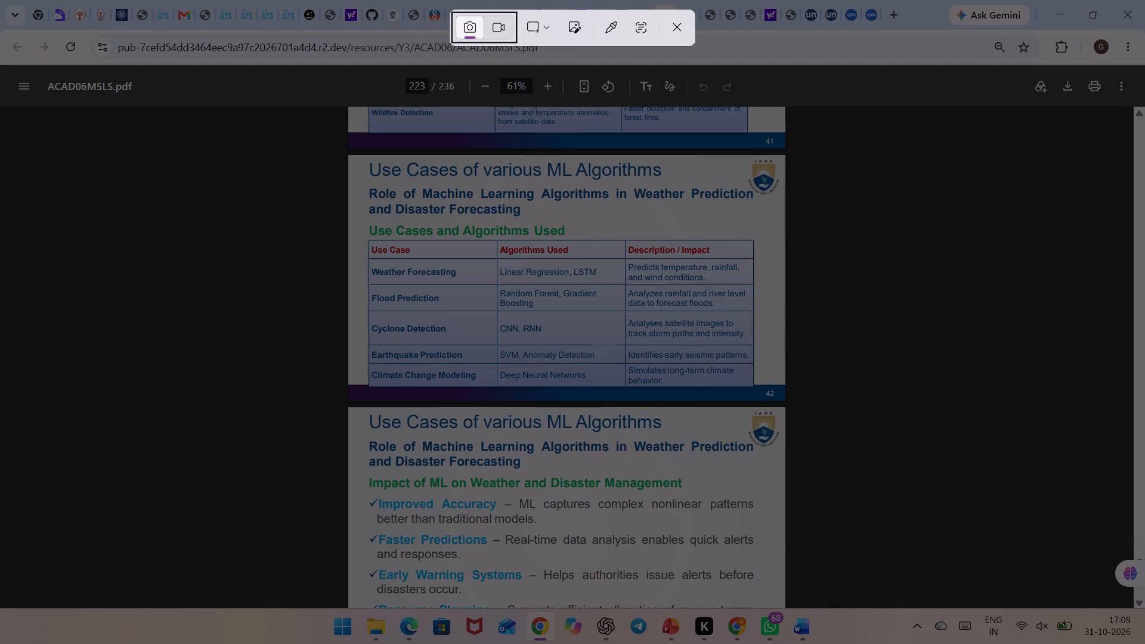
drag(363, 221, 760, 396)
key(alt+Tab)
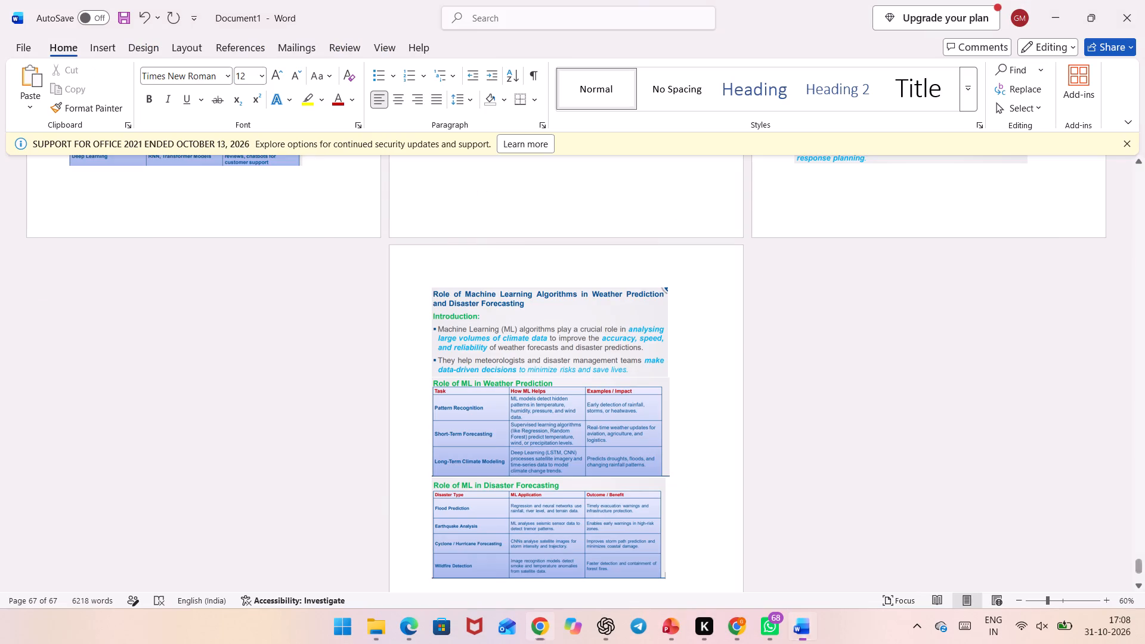
key(ctrl+v)
Snip the "Impact of ML on Weather and Disaster Management" section with its slide heading and paste it below the use cases table in Word.
key(alt+Tab)
scroll(760, 396, down, 2)
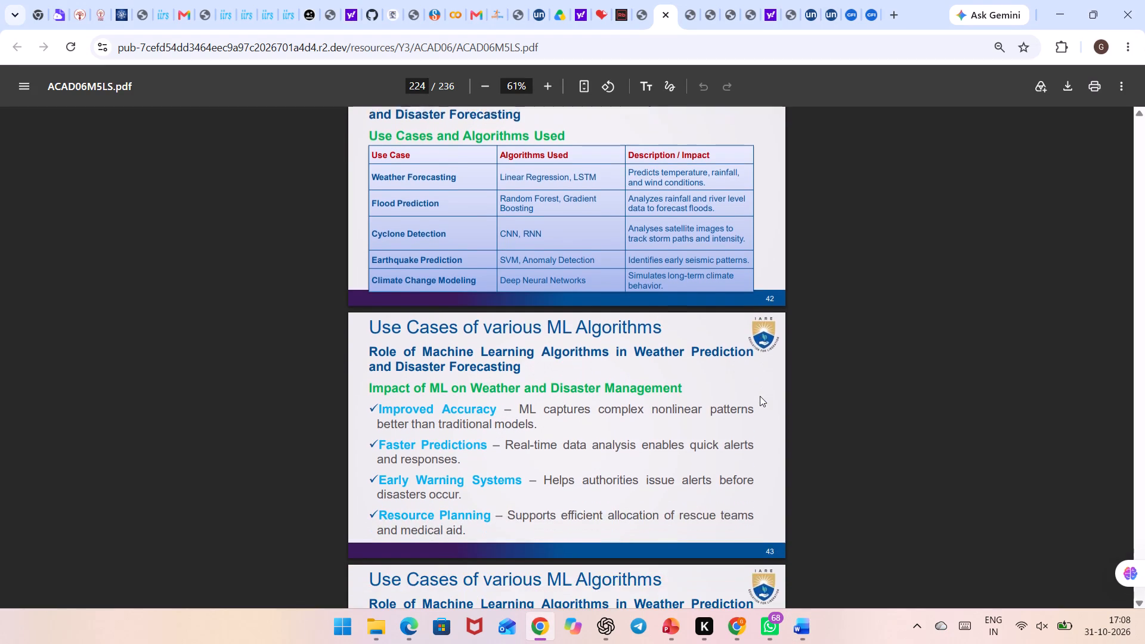
scroll(760, 396, down, 2)
key(Print)
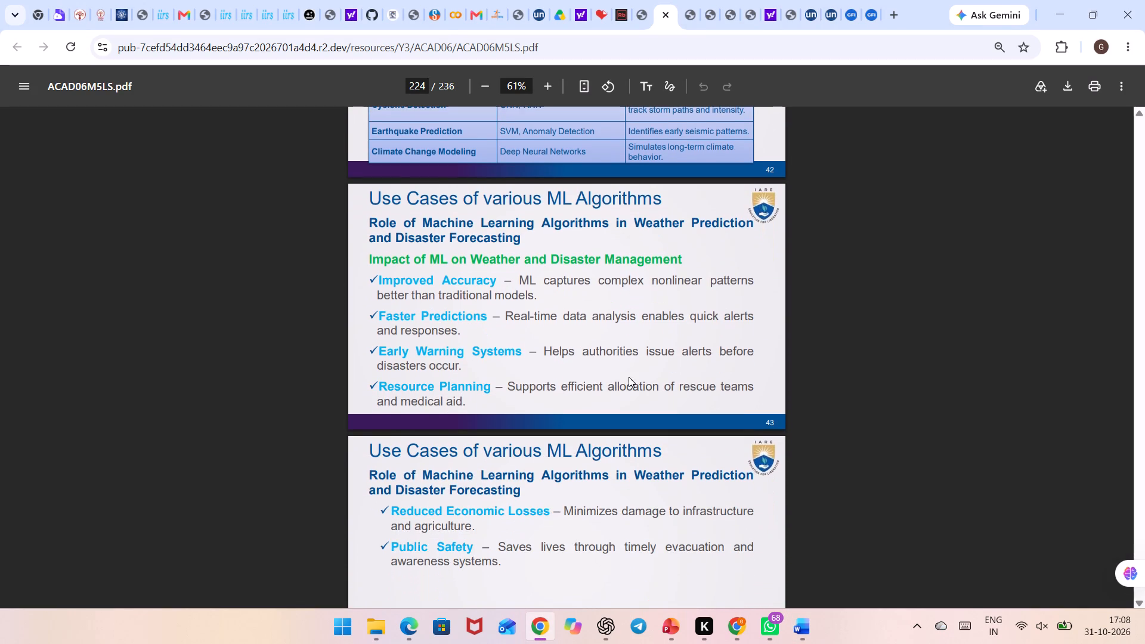
drag(360, 210, 763, 388)
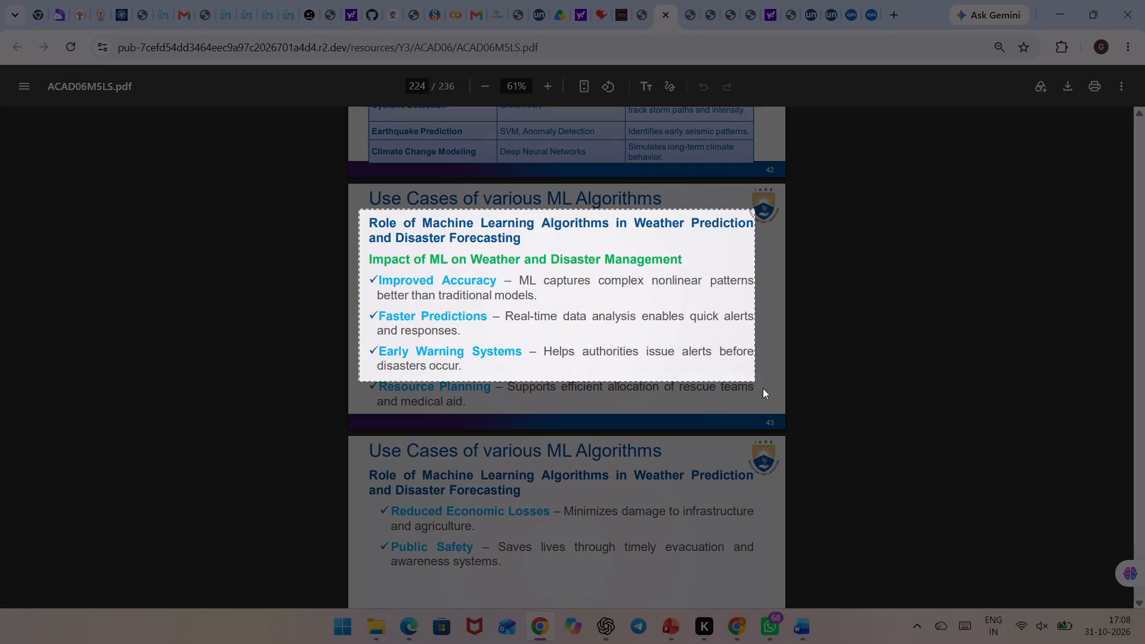
drag(763, 388, 781, 410)
key(alt+Tab)
key(ctrl+v)
Snip the "Reduced Economic Losses" and "Public Safety" points with their slide heading and paste them below the impact section in Word.
key(alt+Tab)
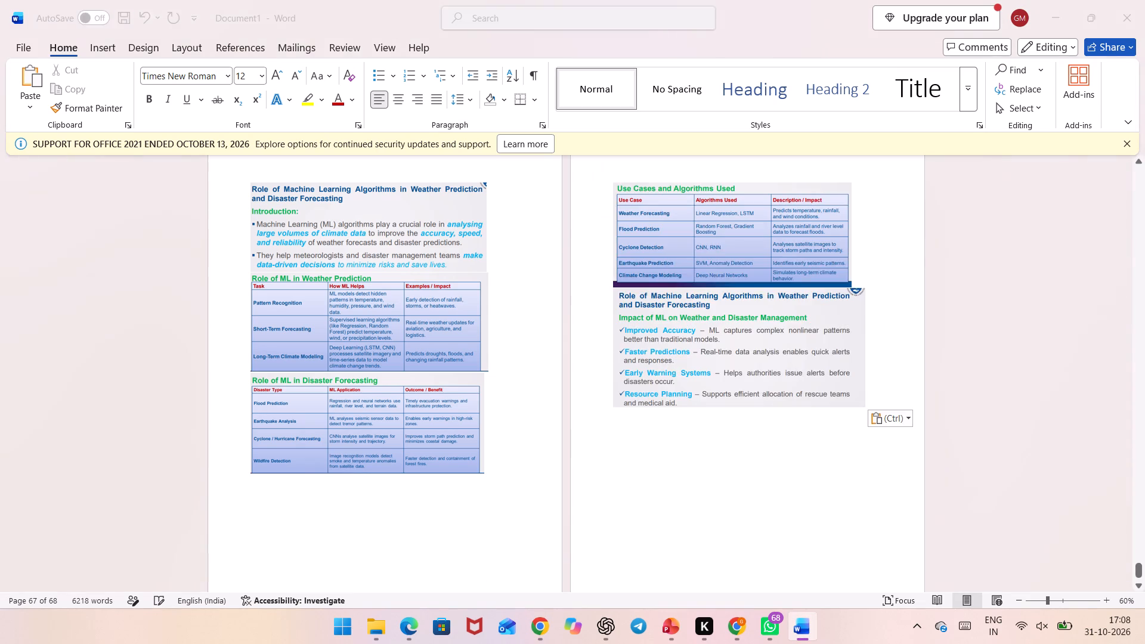
scroll(781, 410, down, 5)
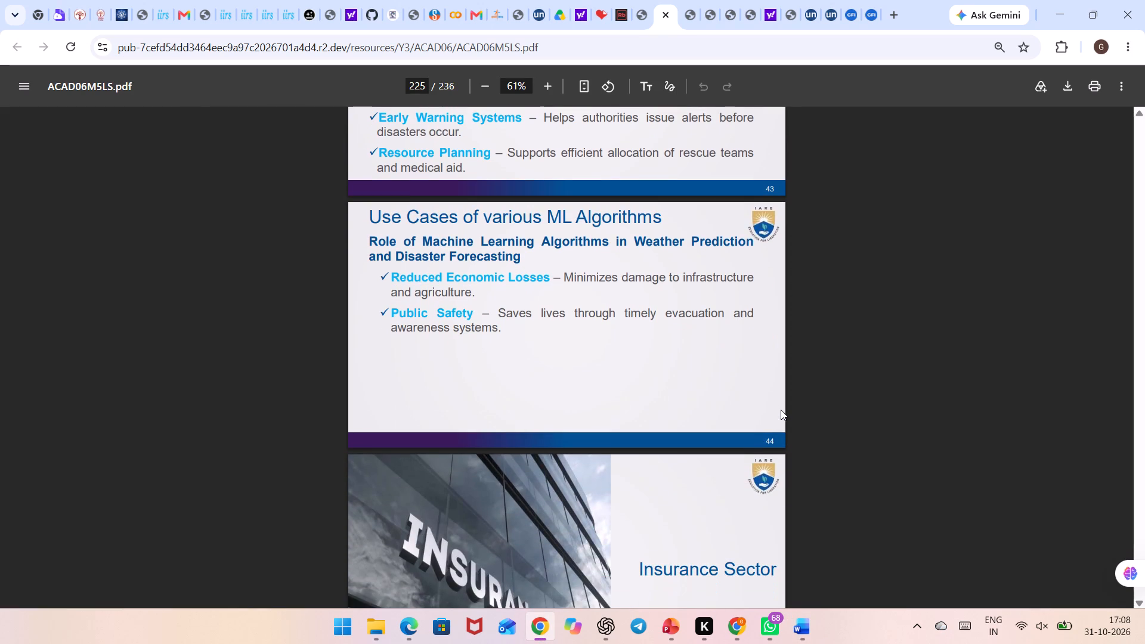
key(Print)
drag(367, 233, 765, 335)
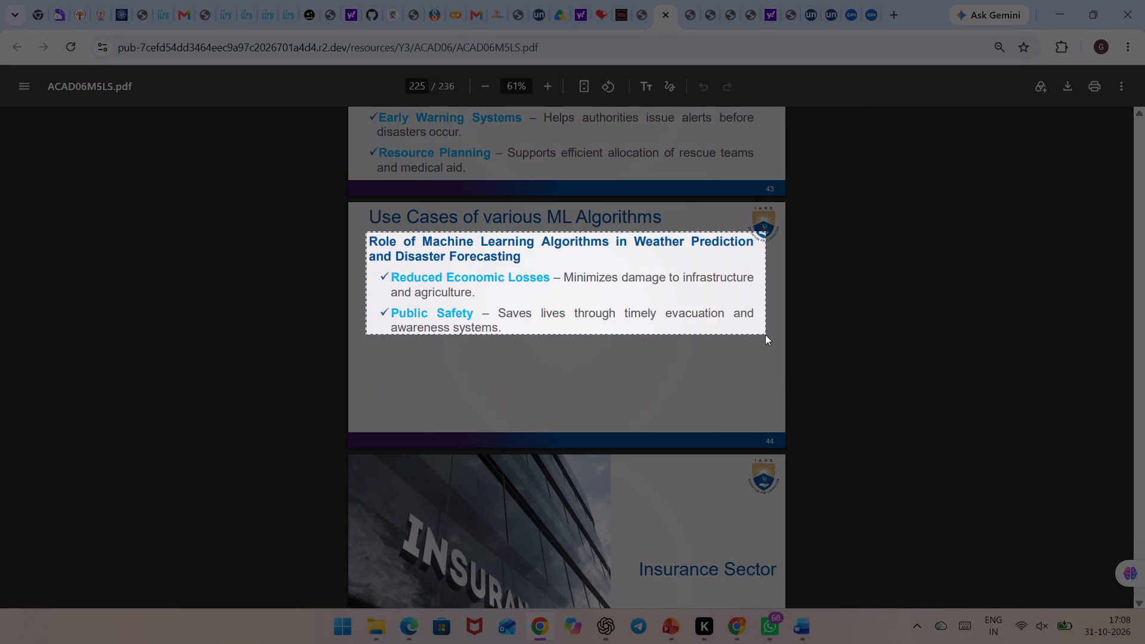
drag(765, 335, 765, 333)
key(alt+Tab)
key(ctrl+v)
Snip the "Insurance Sector" heading and introduction from the slides and paste it below the public safety point in Word.
key(alt+Tab)
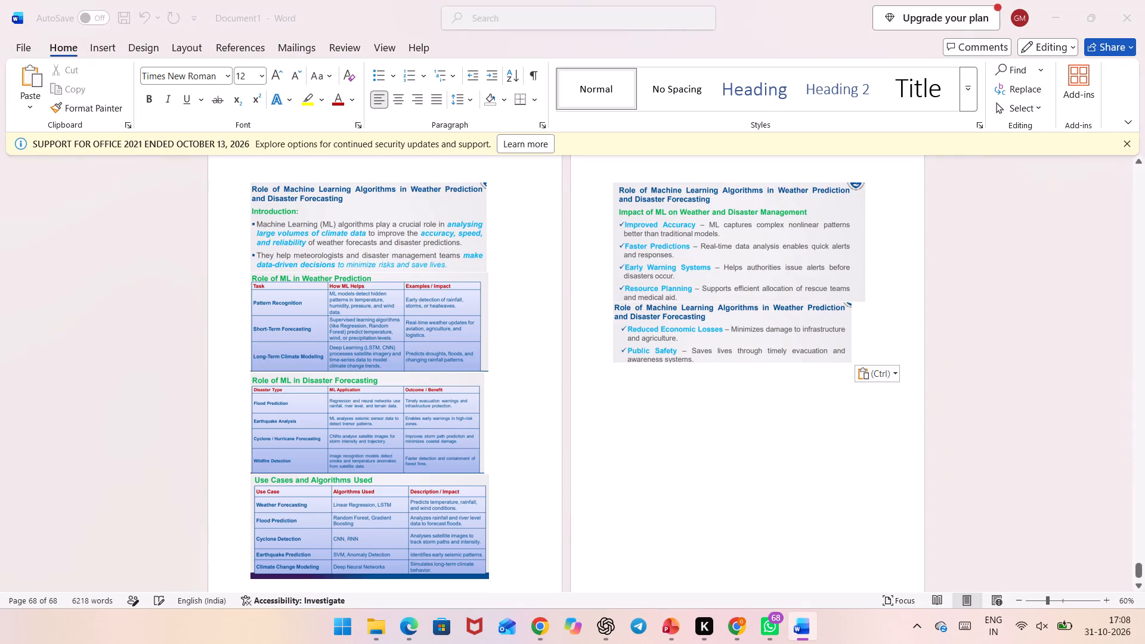
scroll(765, 333, down, 4)
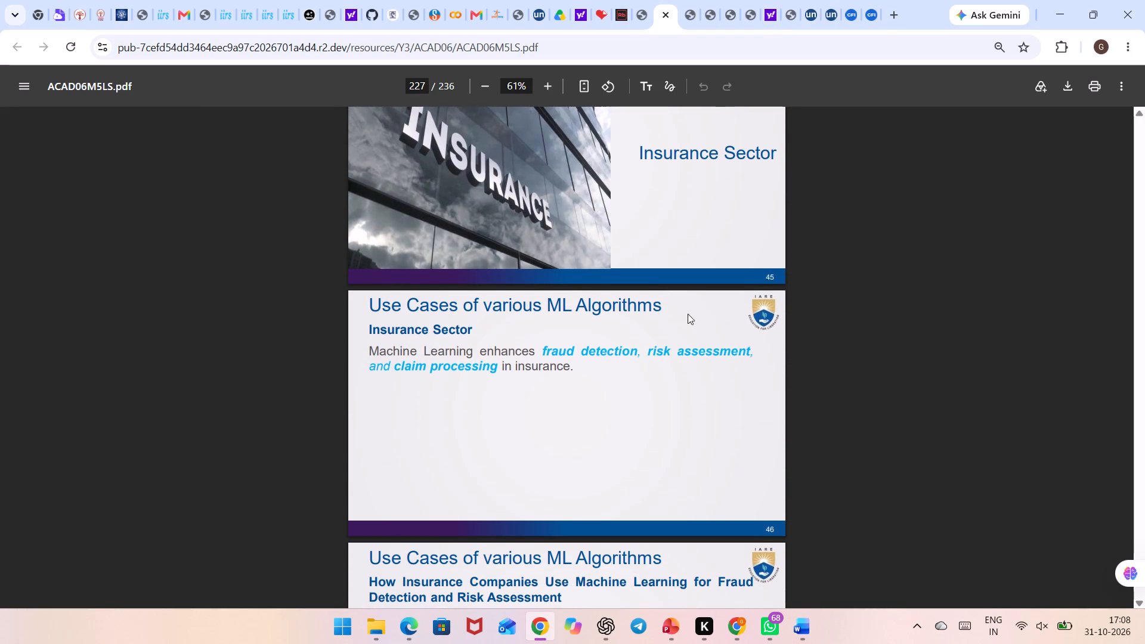
scroll(670, 315, down, 1)
key(Print)
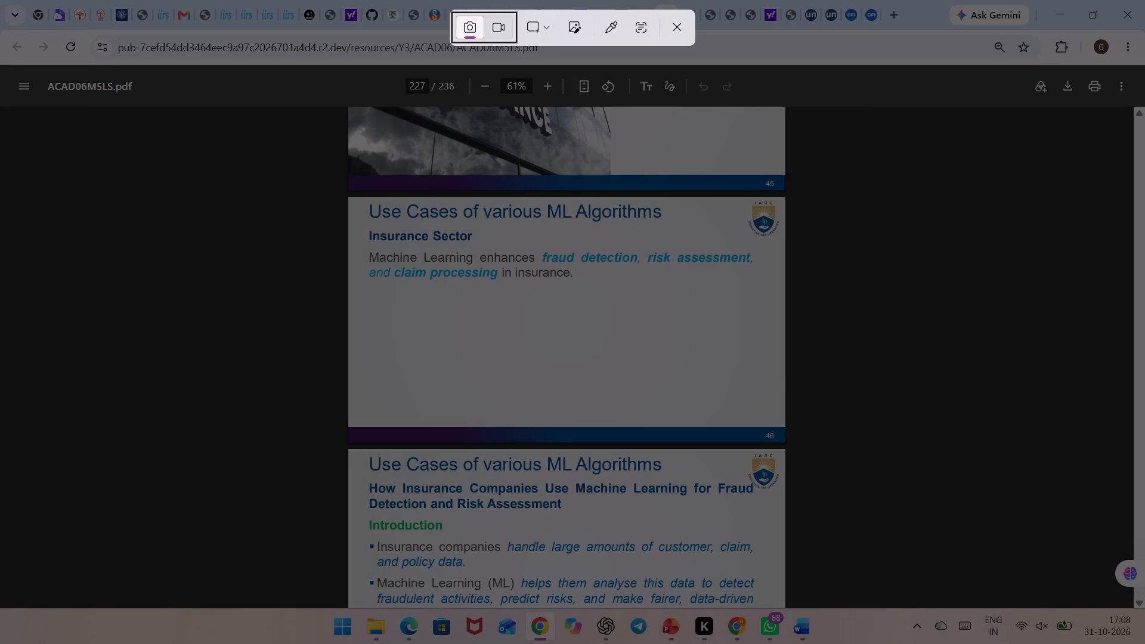
drag(364, 229, 756, 286)
key(alt+Tab)
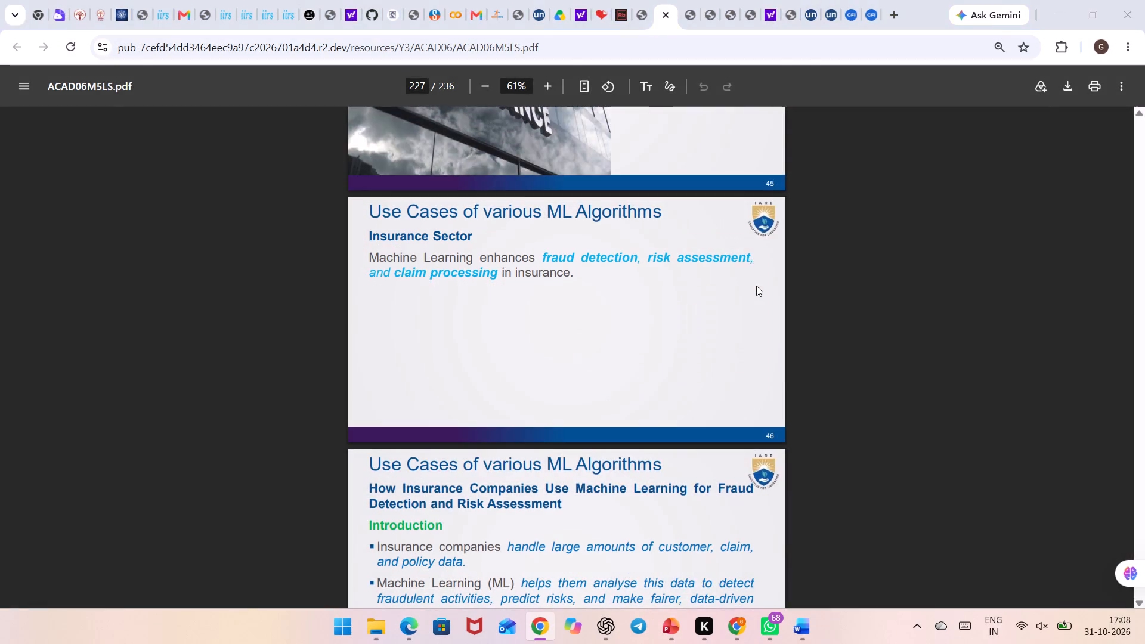
key(ctrl+v)
Review questions 15 to 20 in the question bank PDF against the Word document and return to the lecture slides.
key(alt+Tab)
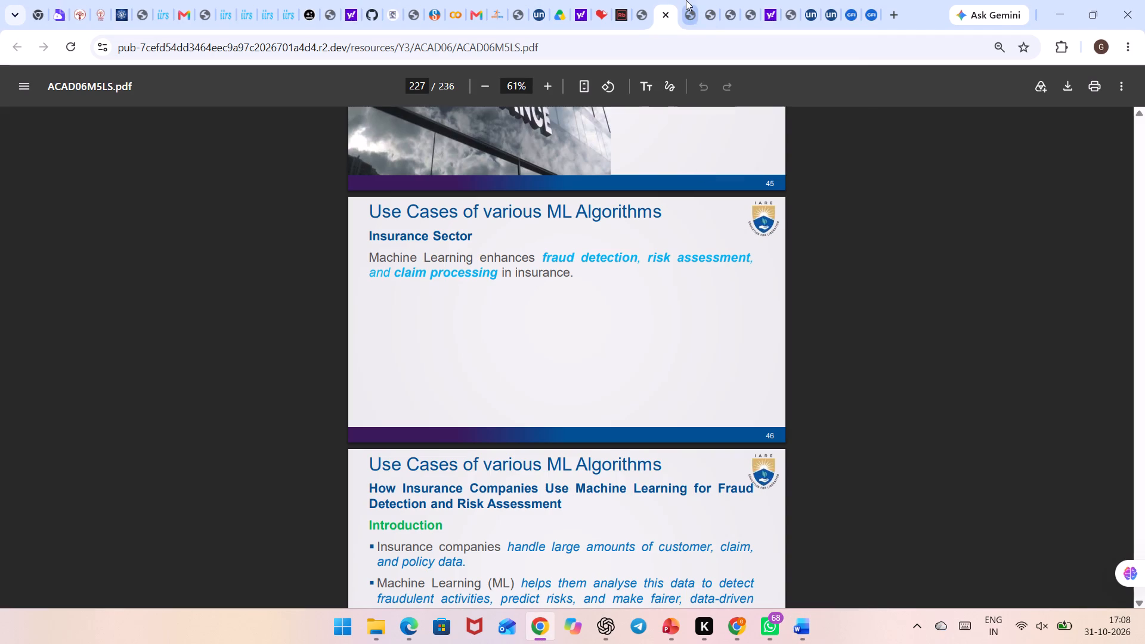
click(686, 0)
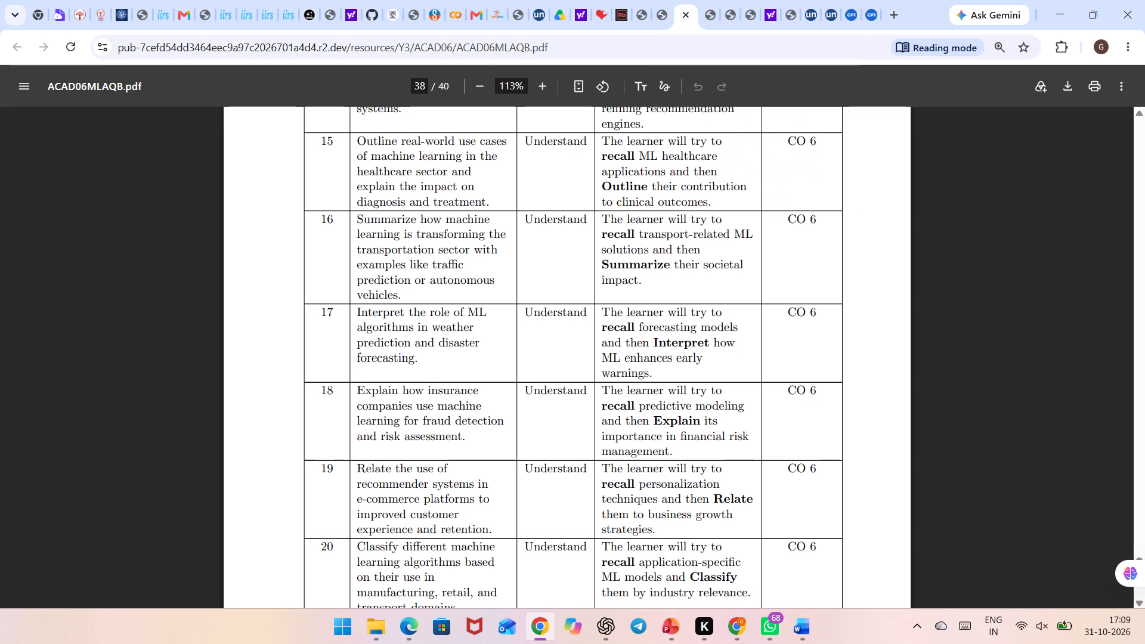
scroll(499, 408, down, 1)
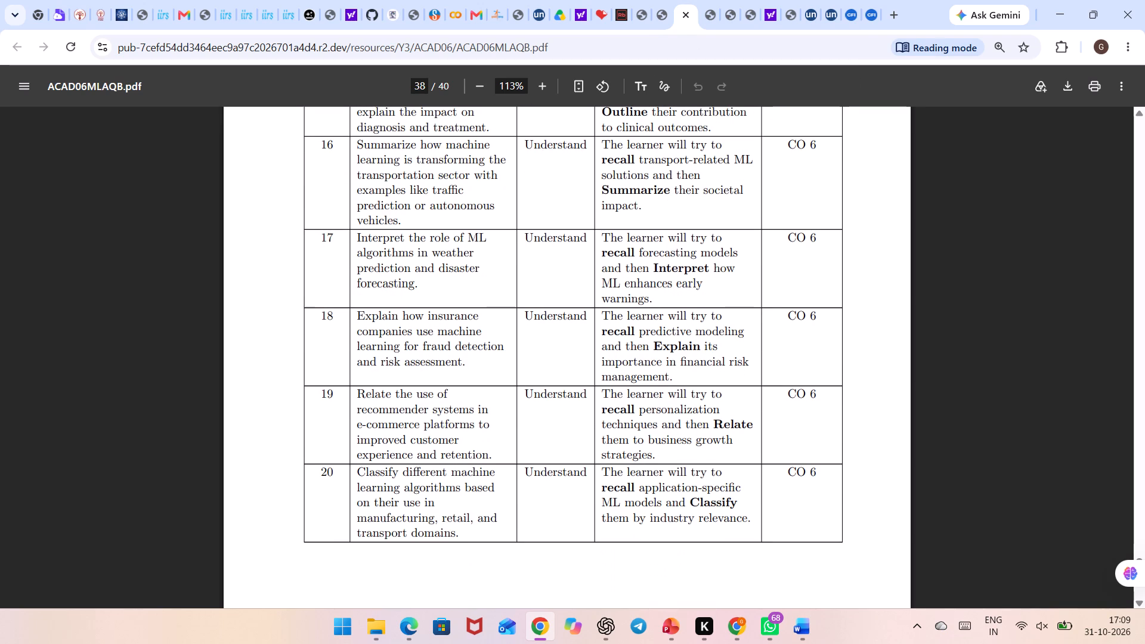
scroll(469, 363, up, 1)
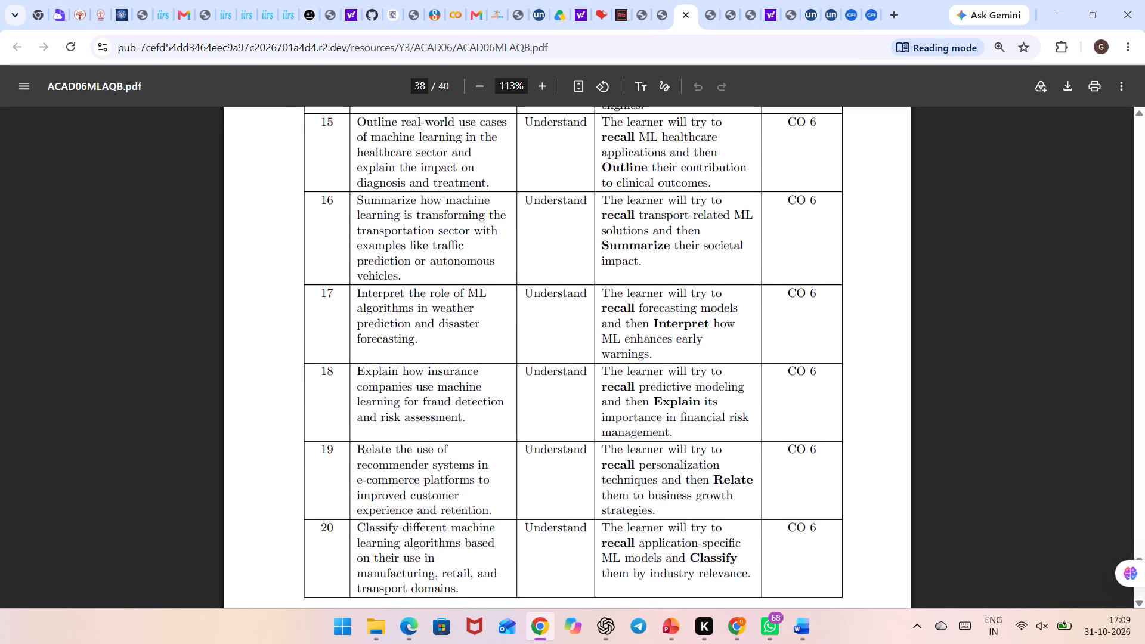
key(alt+Tab)
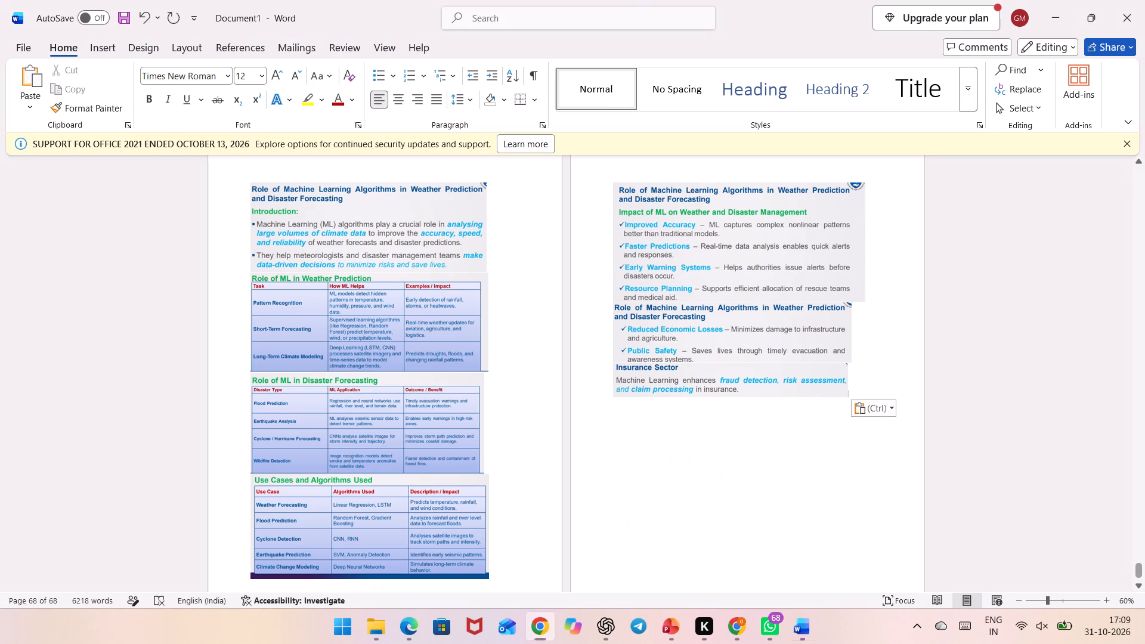
key(alt+Tab)
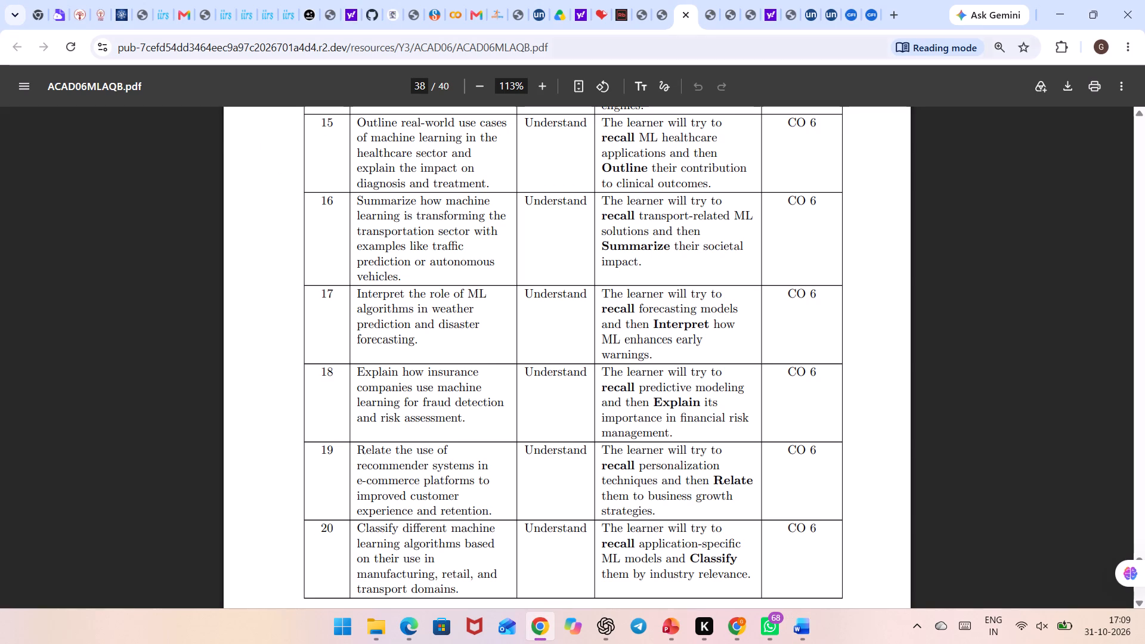
click(661, 14)
Snip the "How Insurance Companies Use Machine Learning for Fraud Detection and Risk Assessment" introduction and paste it below the Insurance Sector introduction in Word.
scroll(541, 397, down, 2)
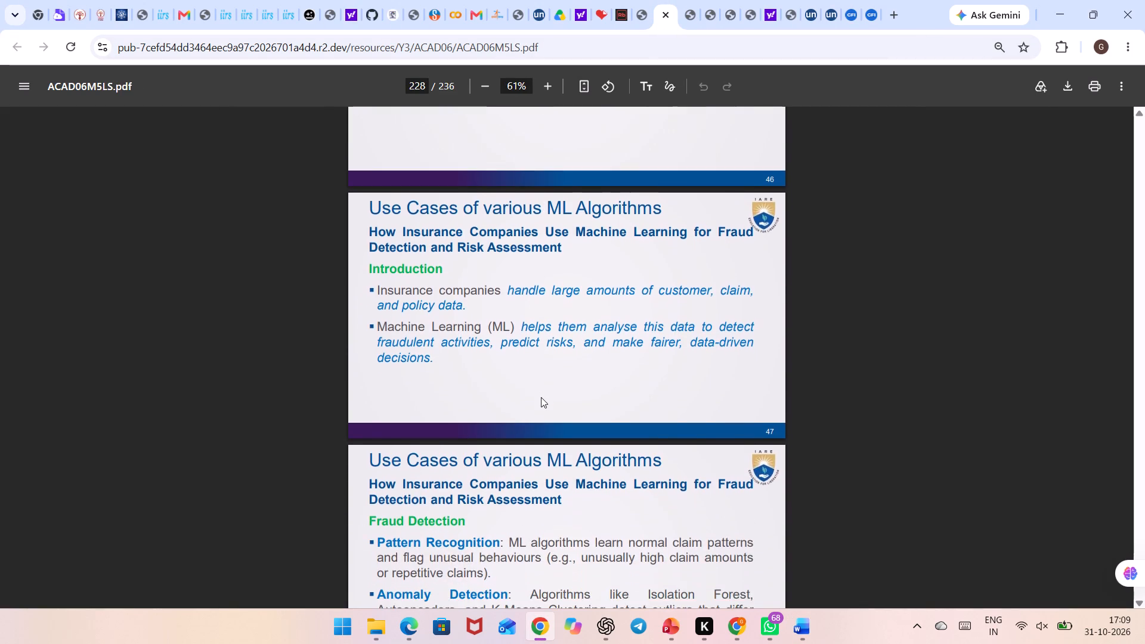
scroll(541, 397, down, 1)
key(alt+Tab)
key(alt+Tab)
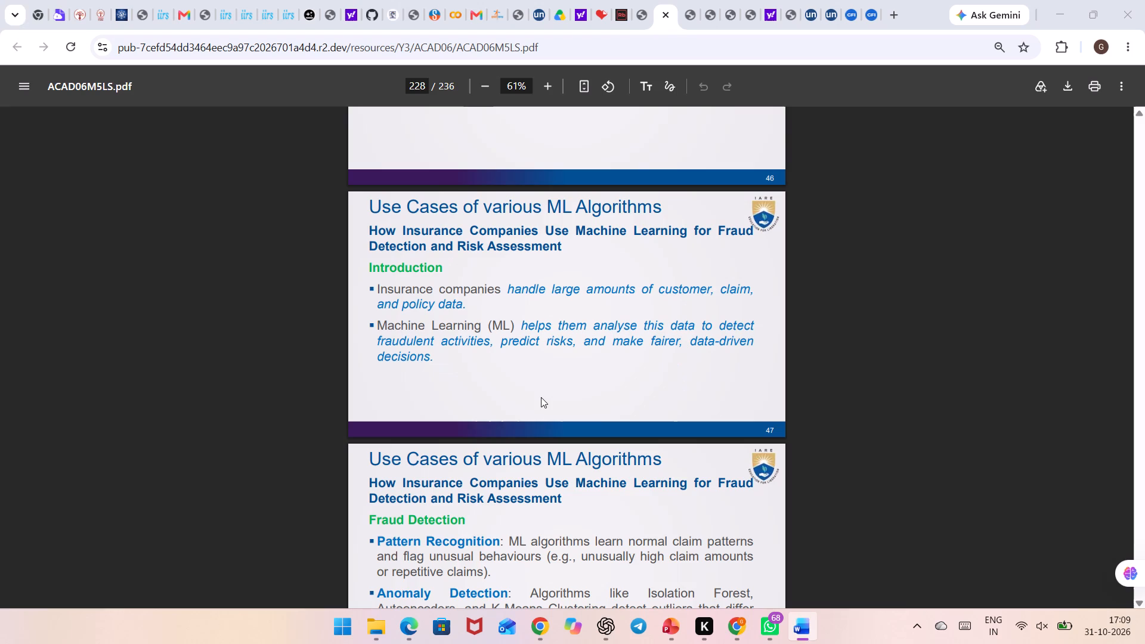
key(Print)
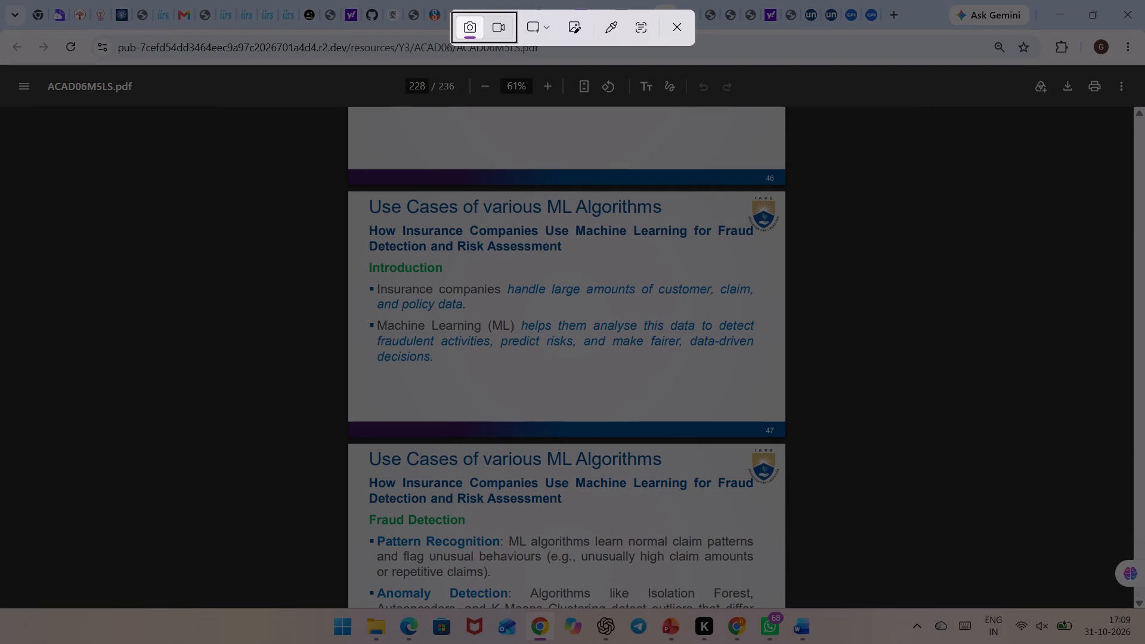
drag(366, 224, 771, 365)
key(alt+Tab)
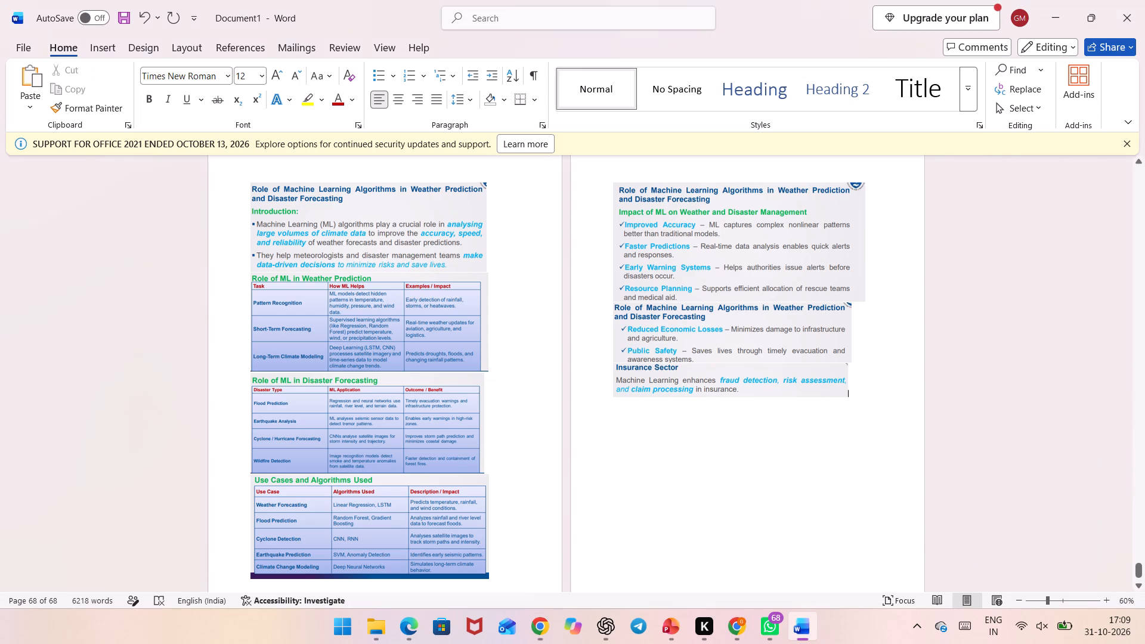
key(ctrl+v)
Snip the "Fraud Detection" section covering Pattern Recognition and Anomaly Detection and paste it below the insurance machine learning introduction in Word.
key(alt+Tab)
scroll(771, 365, down, 3)
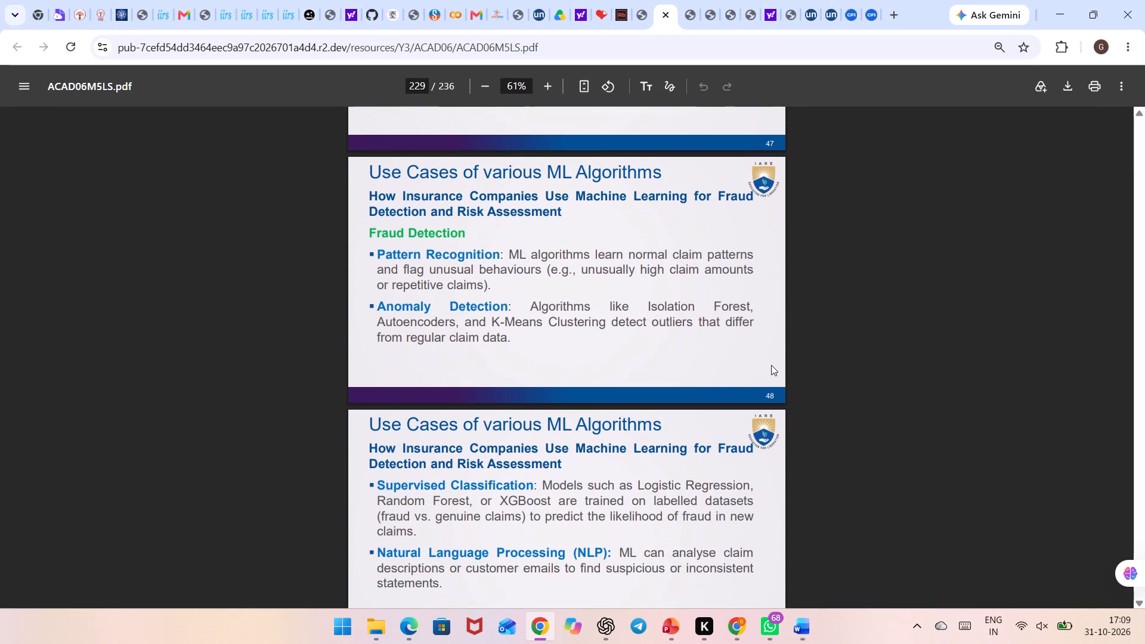
scroll(771, 365, down, 2)
key(Print)
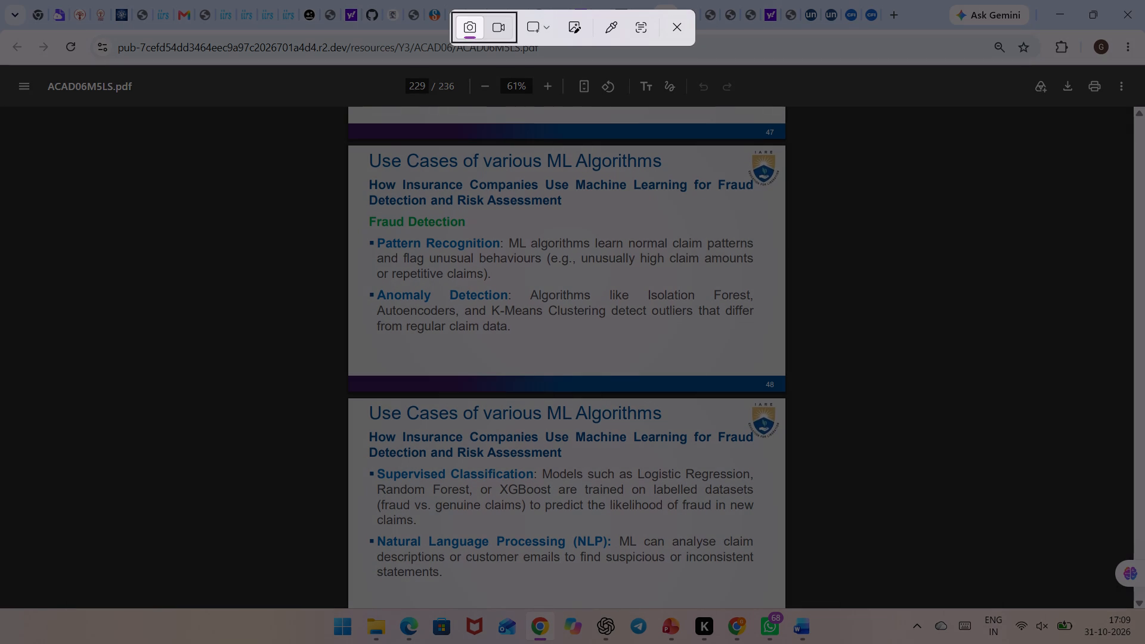
drag(362, 211, 756, 341)
key(alt+Tab)
key(ctrl+v)
Snip the Supervised Classification and Natural Language Processing (NLP) points from the slides and paste them below the Fraud Detection section in Word.
key(alt+Tab)
scroll(756, 341, down, 2)
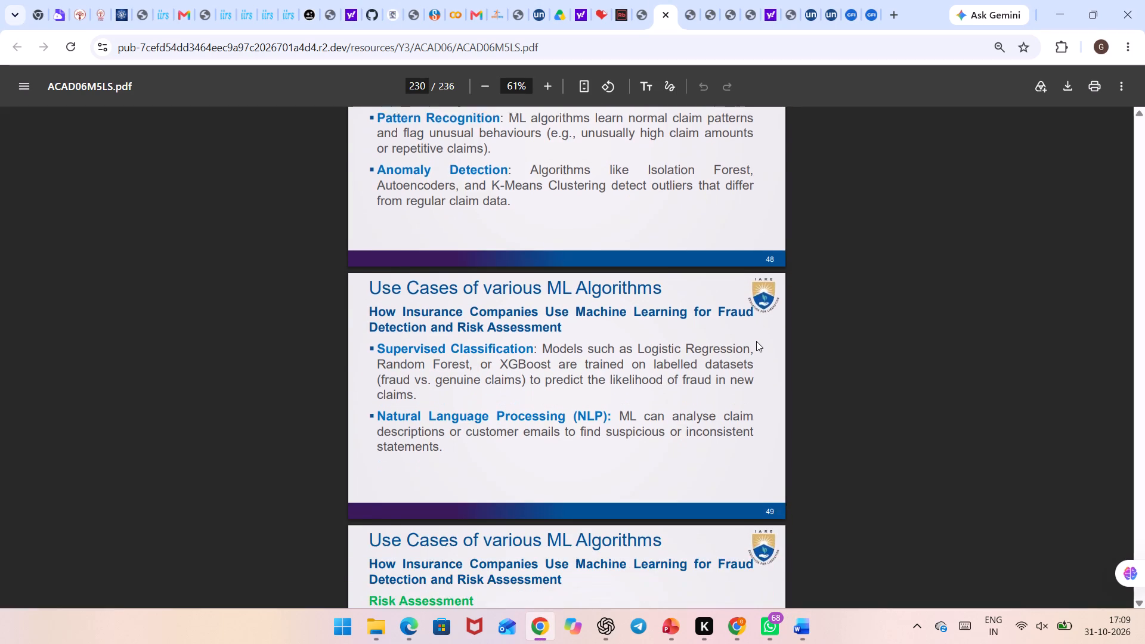
scroll(756, 341, down, 2)
key(Print)
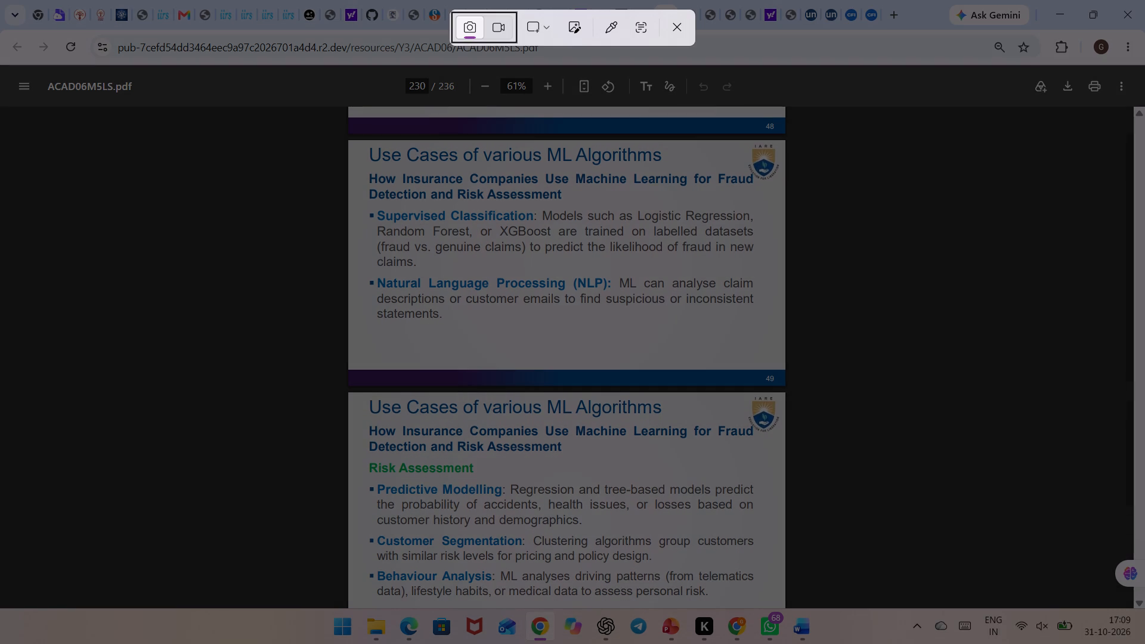
drag(366, 205, 768, 329)
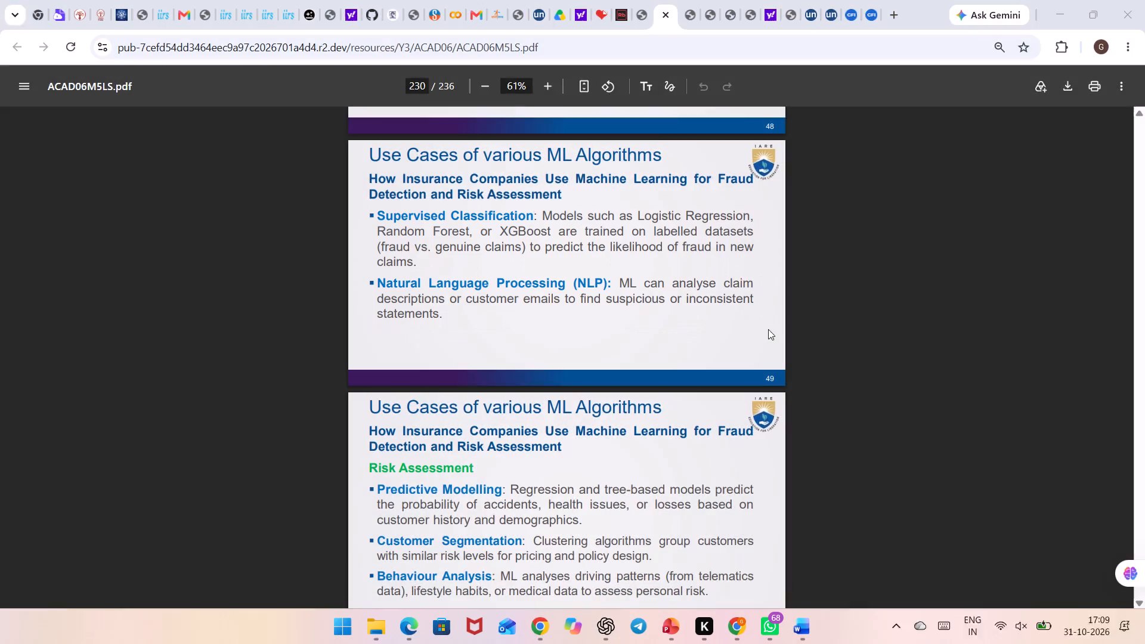
key(alt+Tab)
key(ctrl+v)
Snip the "Risk Assessment" section covering Predictive Modelling, Customer Segmentation and Behaviour Analysis and paste it below the NLP point in Word.
key(alt+Tab)
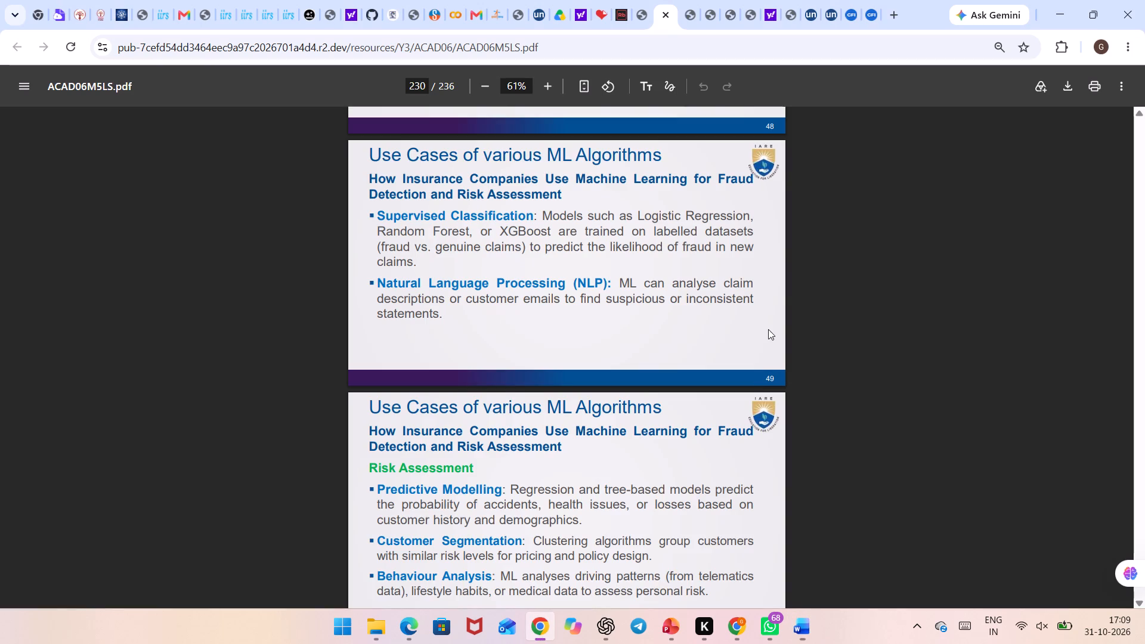
scroll(768, 329, down, 3)
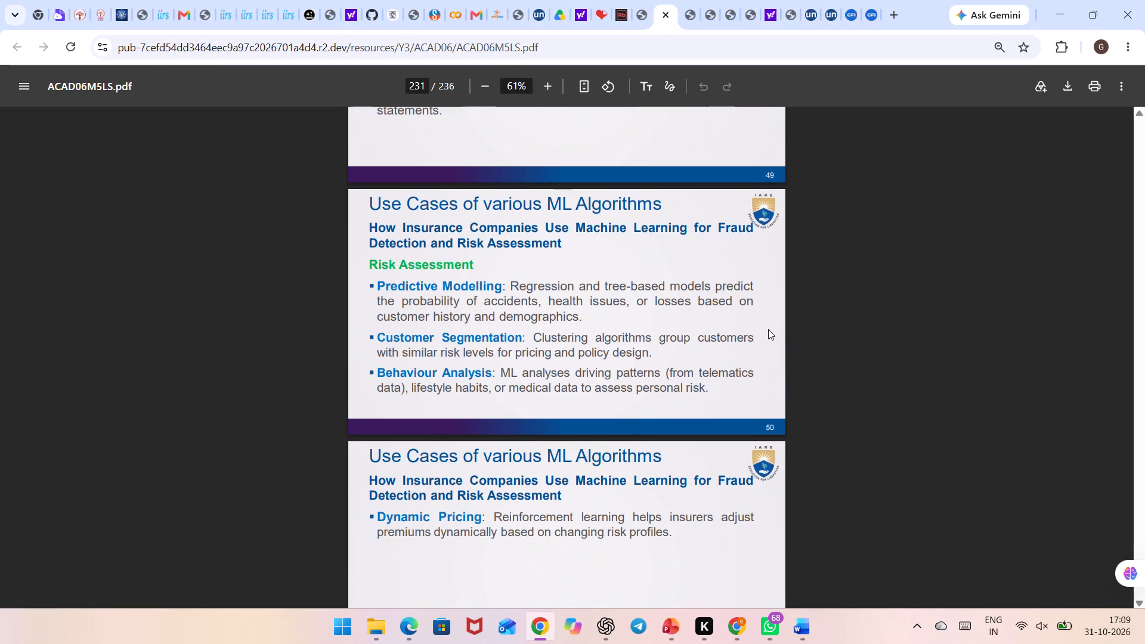
key(Print)
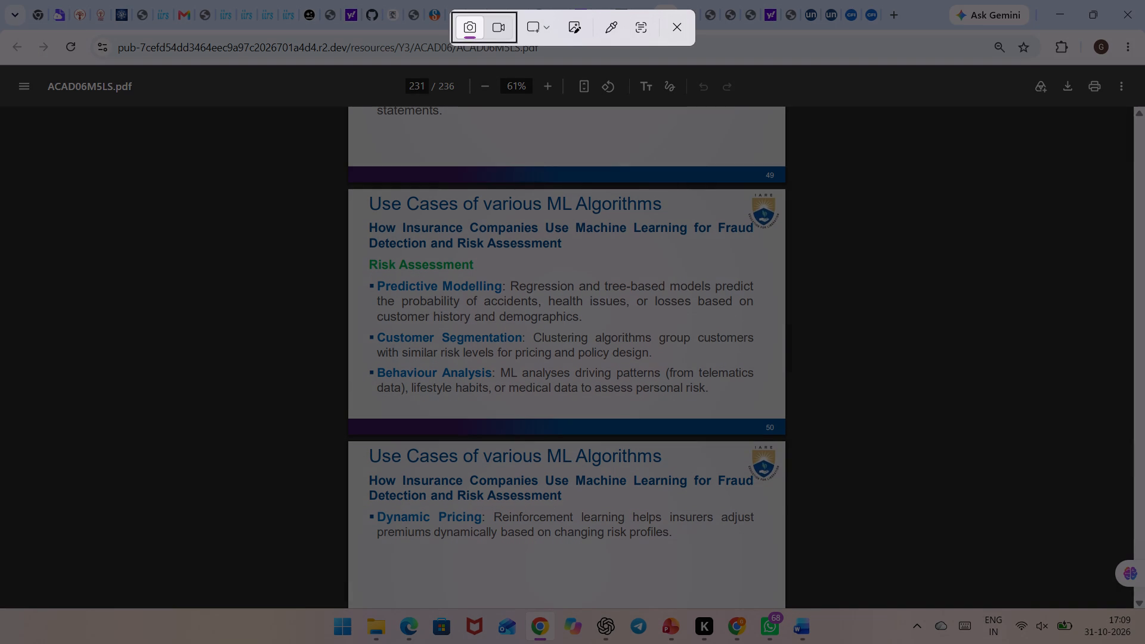
drag(367, 259, 774, 400)
key(alt+Tab)
key(ctrl+v)
key(alt+Tab)
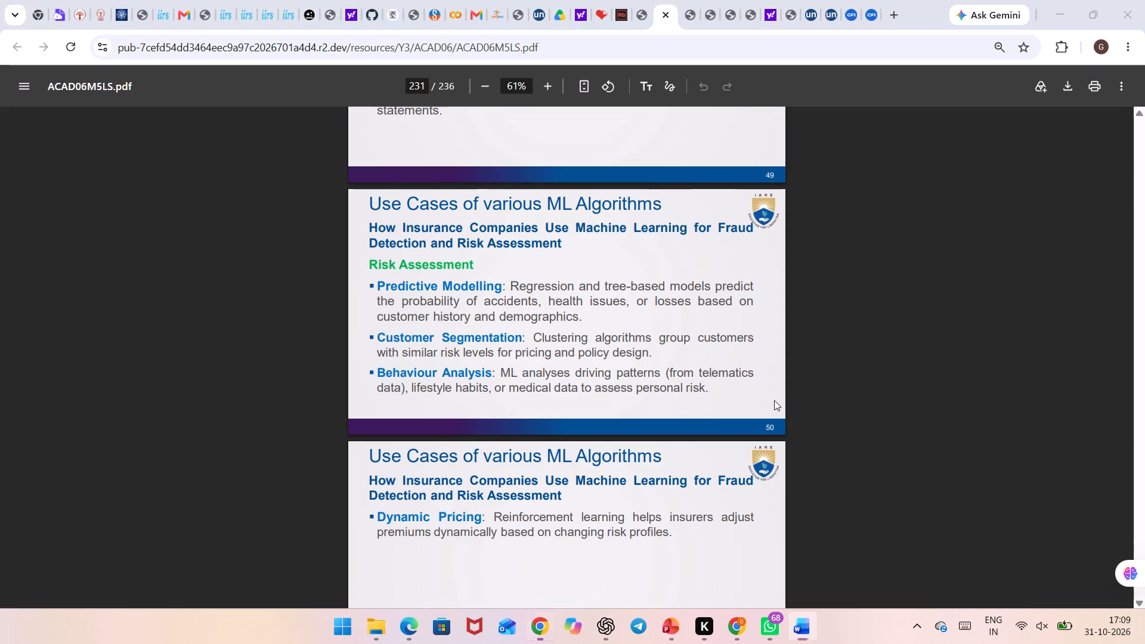
key(alt+Tab)
key(ctrl+v)
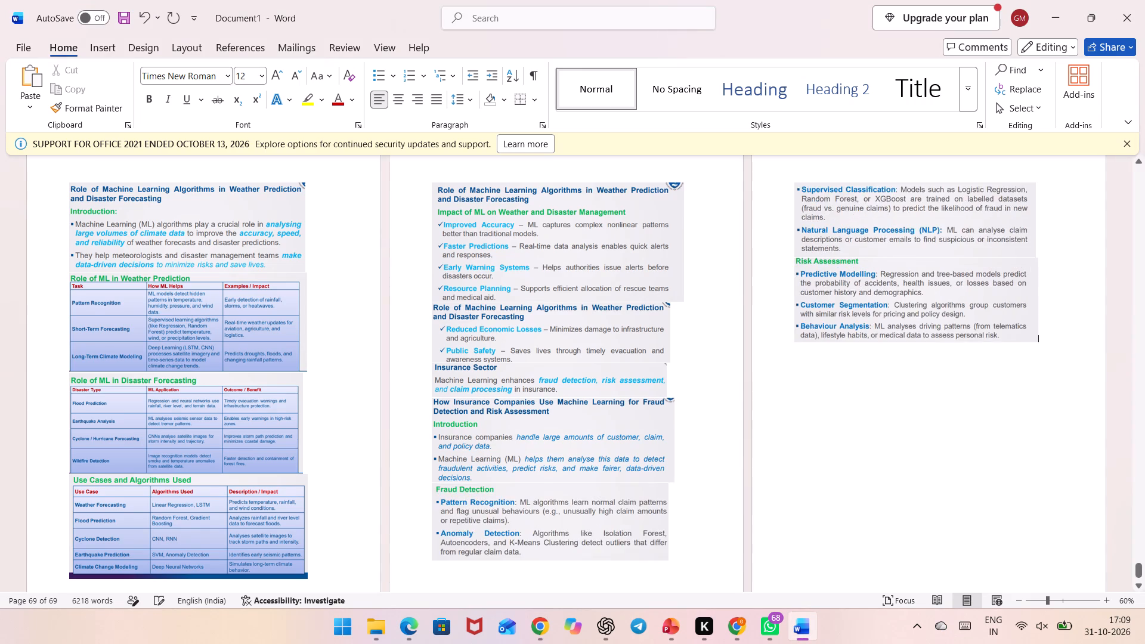
Snip the full two-line Dynamic Pricing point from the slides and paste it below the Behaviour Analysis point in Word.
key(alt+Tab)
scroll(774, 400, down, 4)
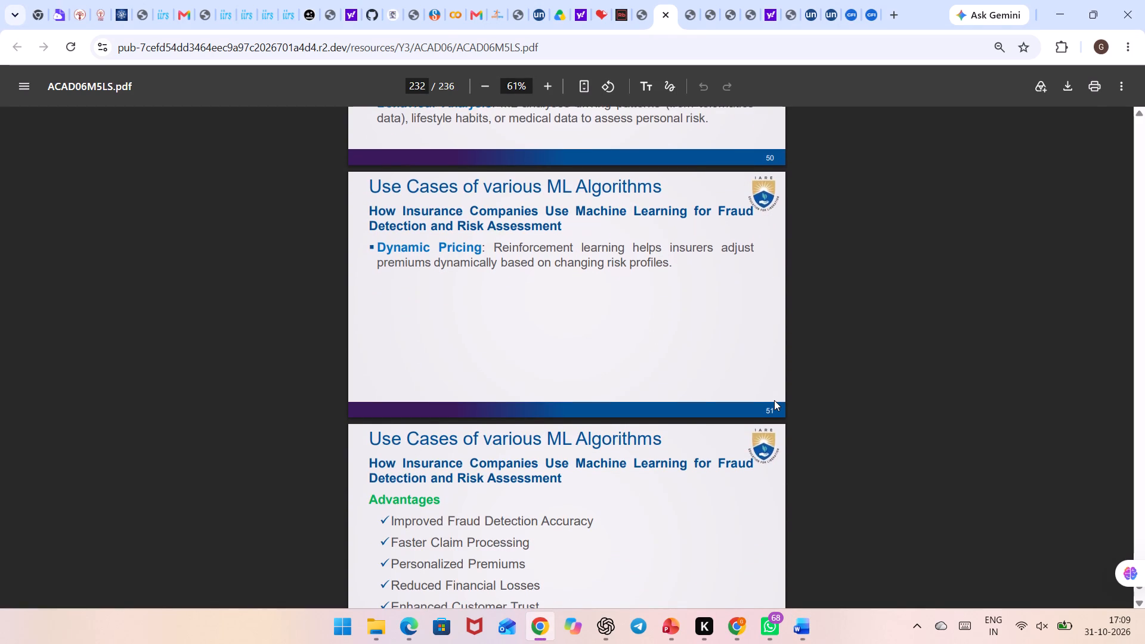
key(Print)
drag(366, 237, 776, 260)
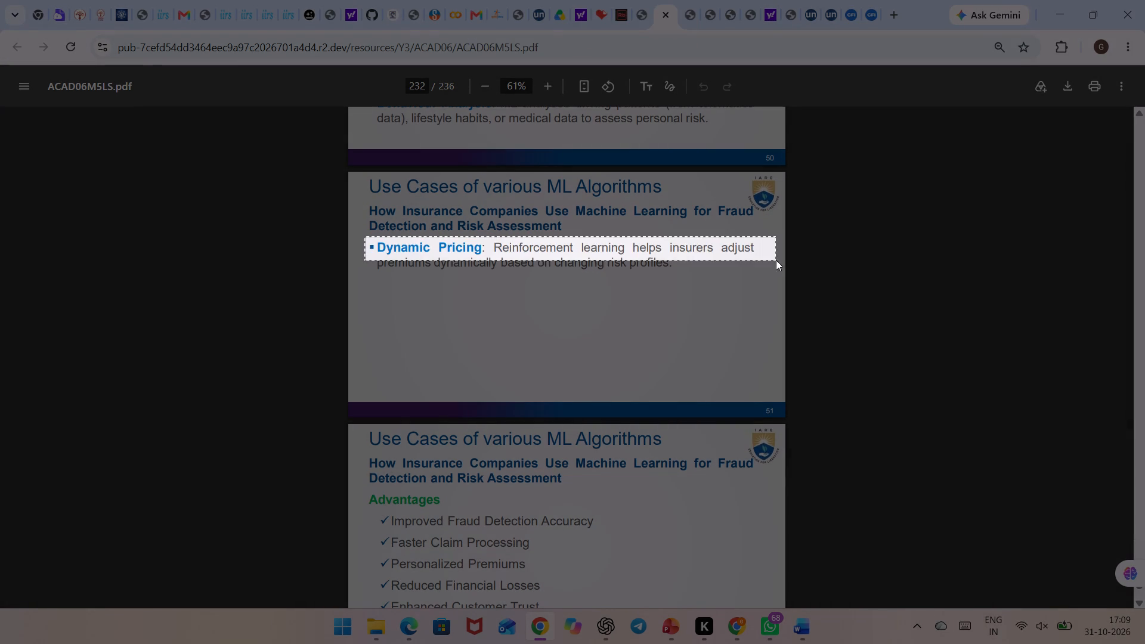
drag(776, 260, 765, 273)
key(alt+Tab)
key(ctrl+v)
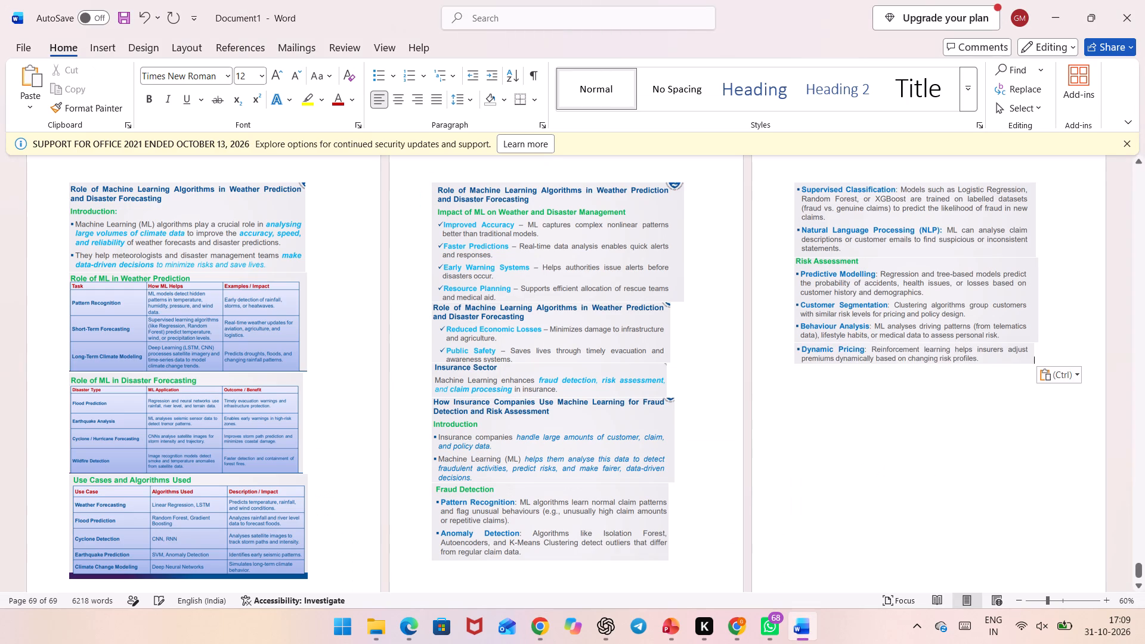
Snip the insurance "Advantages" heading with its five-item list and paste it below the Dynamic Pricing point in Word.
key(alt+Tab)
scroll(765, 273, down, 5)
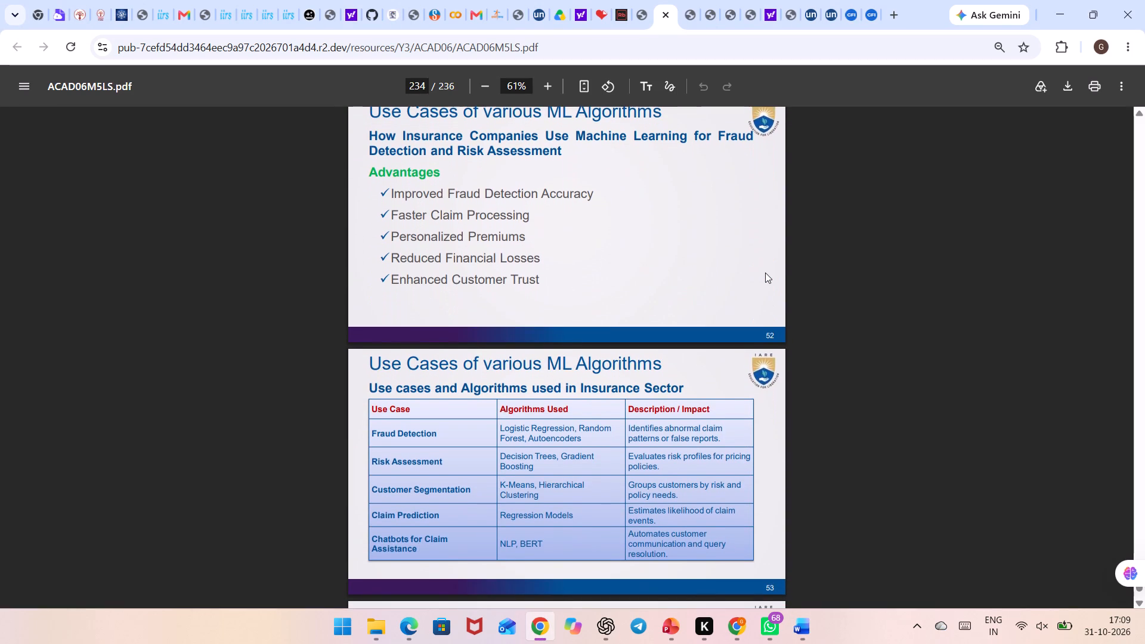
key(Print)
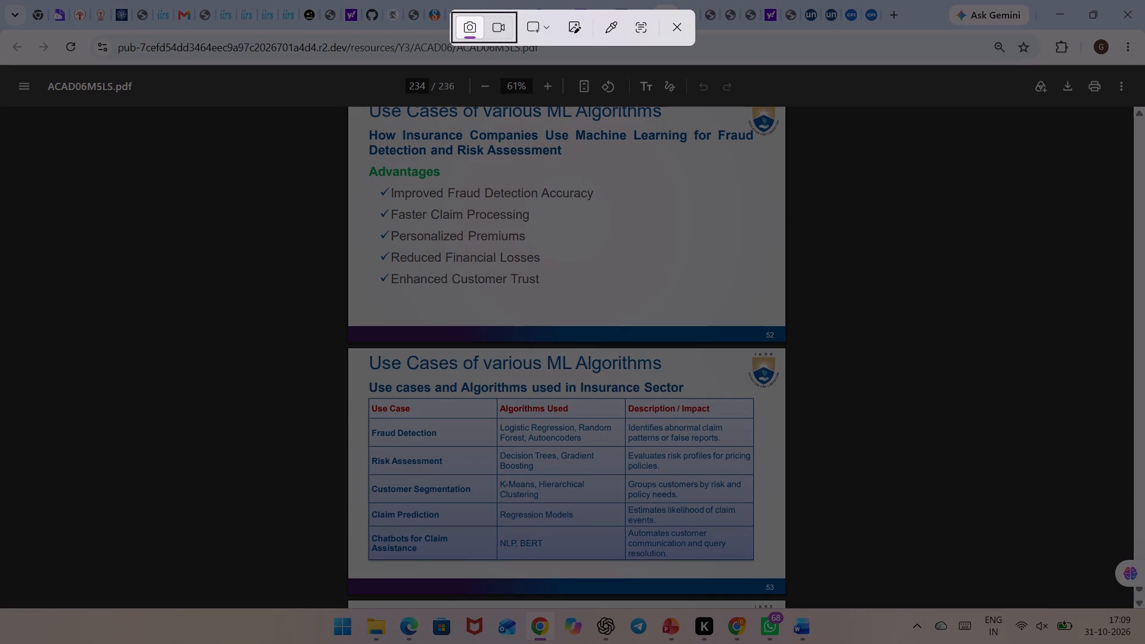
drag(365, 162, 589, 286)
key(alt+Tab)
key(ctrl+v)
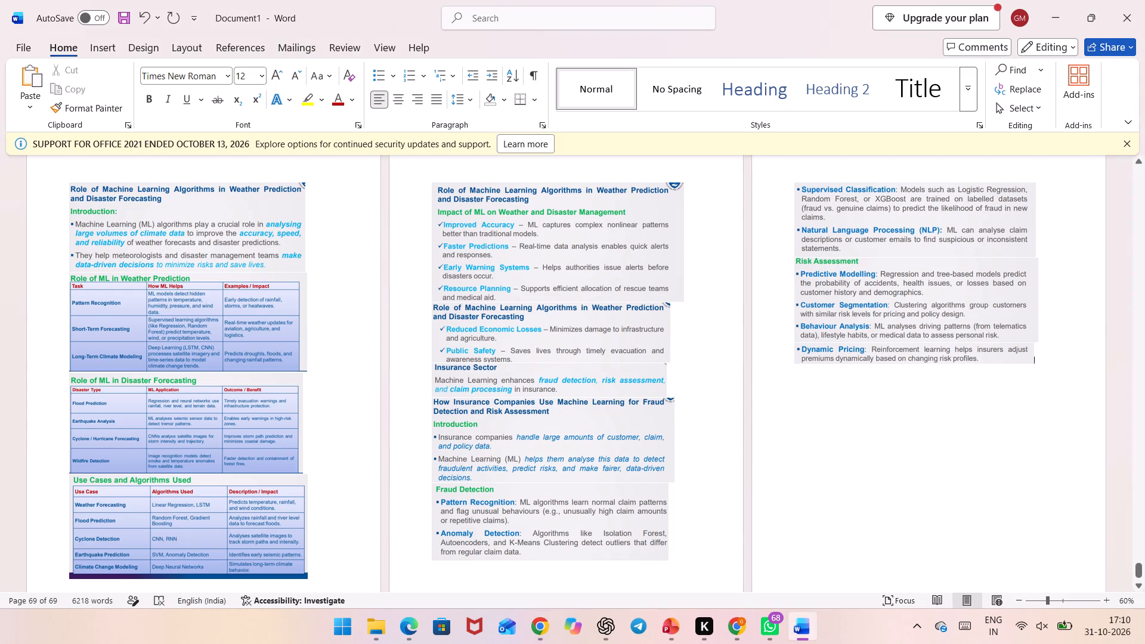
Snip the "Use cases and Algorithms used in Insurance Sector" heading and table and paste them below the Advantages list in Word.
key(alt+Tab)
scroll(589, 286, down, 4)
key(Print)
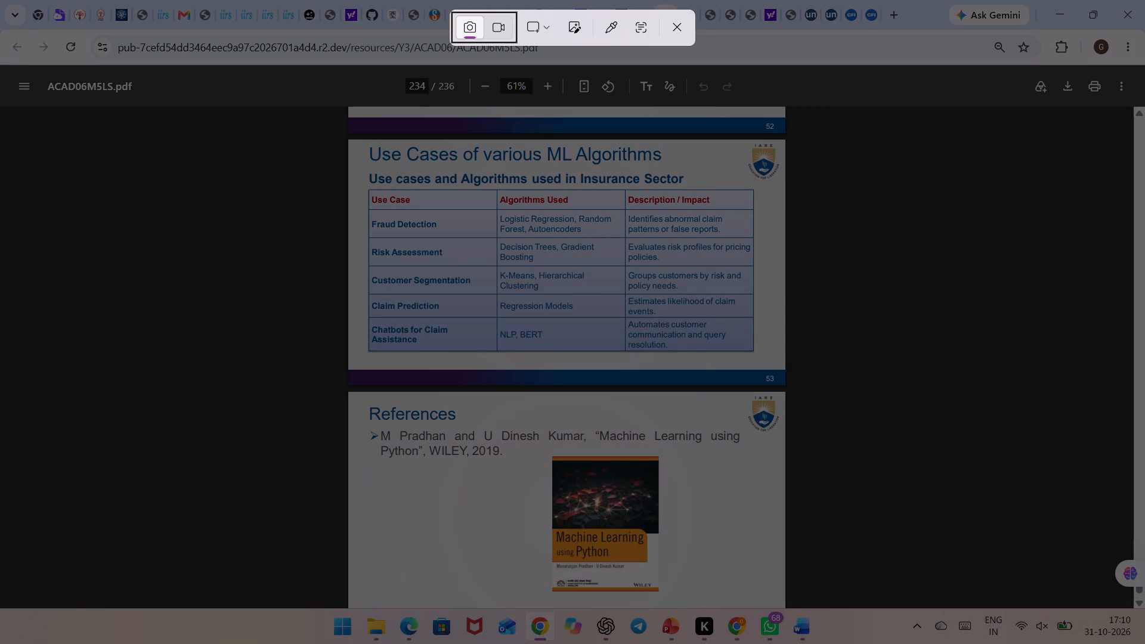
drag(366, 171, 761, 355)
key(alt+Tab)
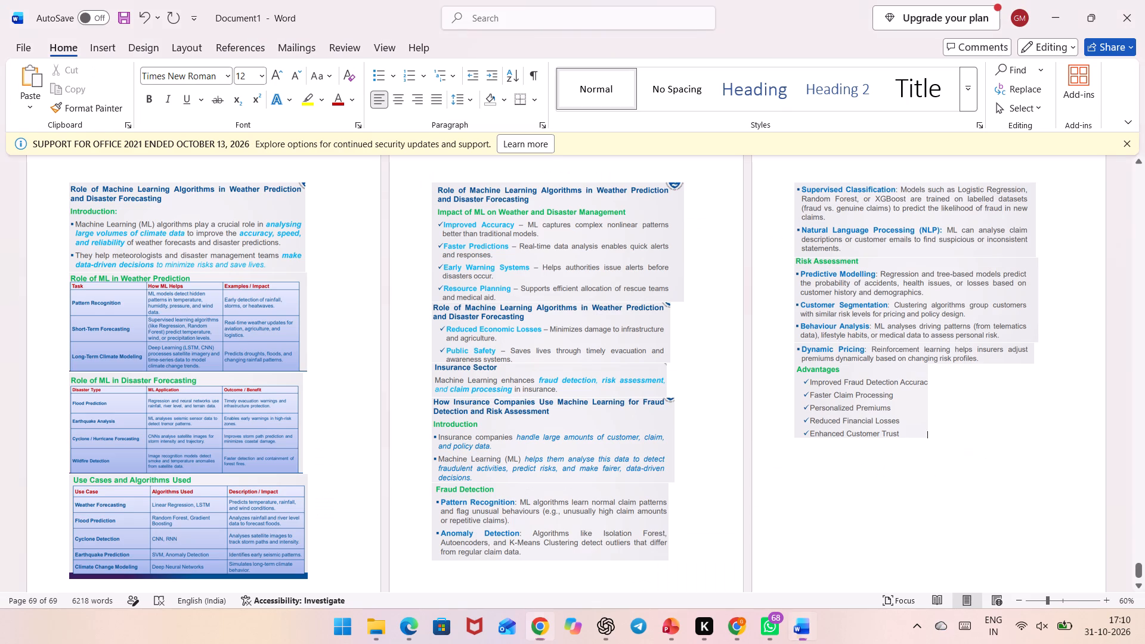
key(ctrl+v)
Review the pasted sector use cases in the Word document, from the healthcare section through to the insurance section.
scroll(830, 366, up, 4)
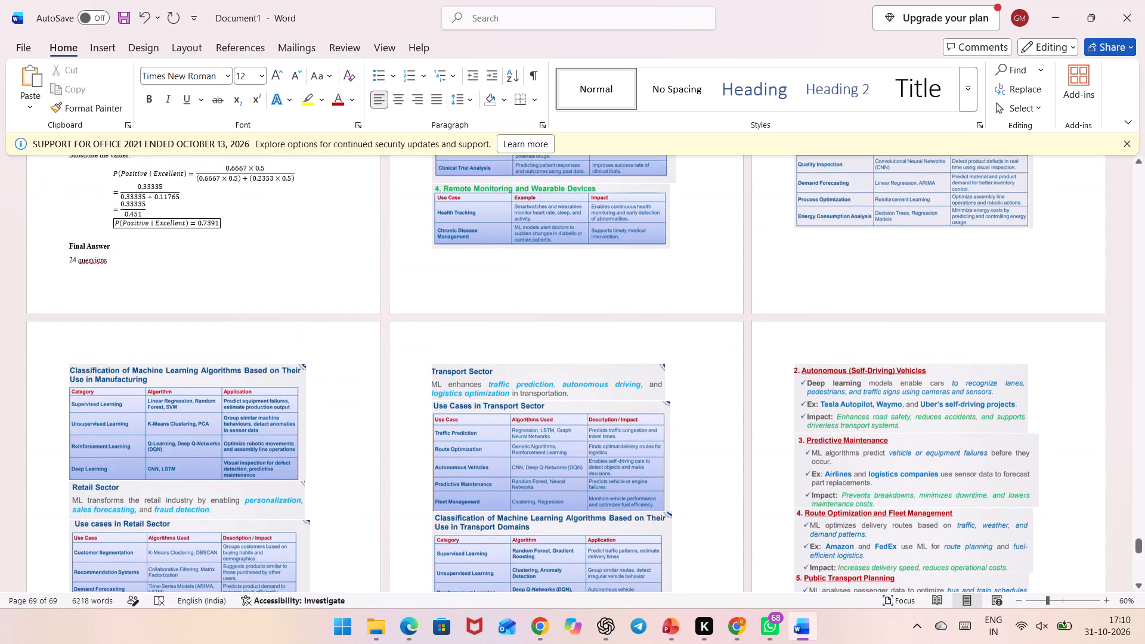
scroll(830, 366, up, 3)
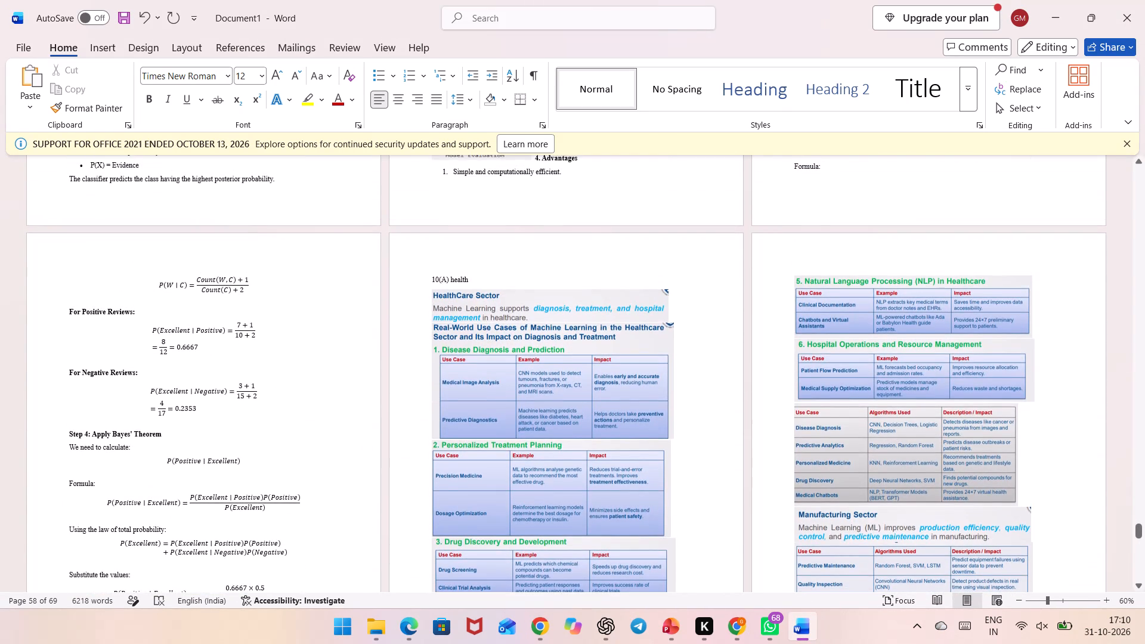
scroll(833, 348, down, 4)
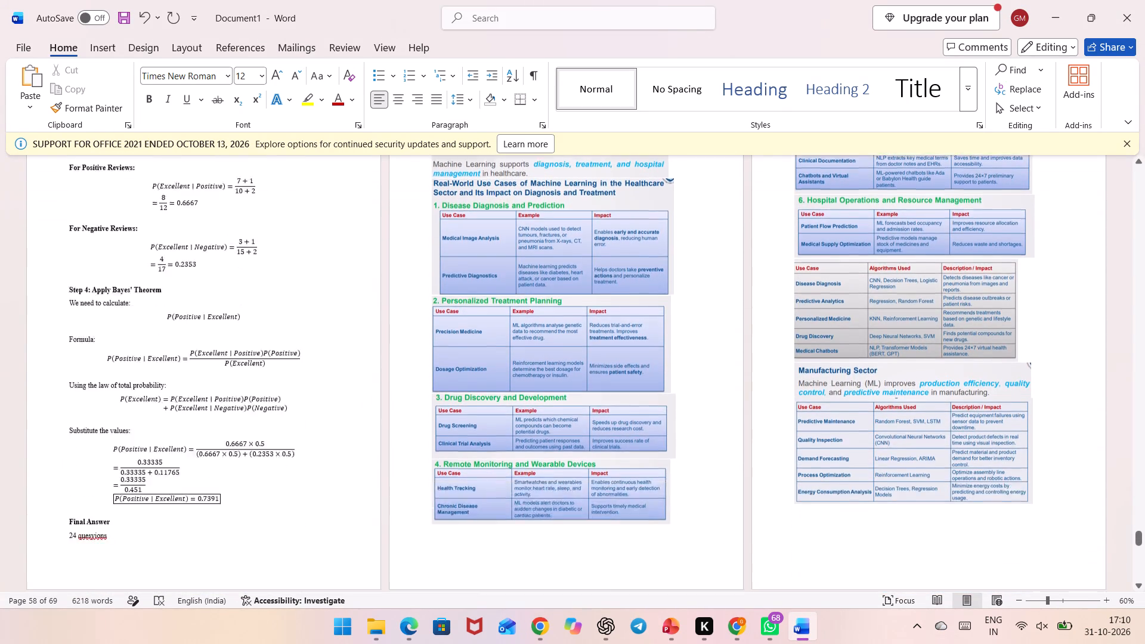
scroll(833, 348, down, 1)
scroll(382, 438, down, 1)
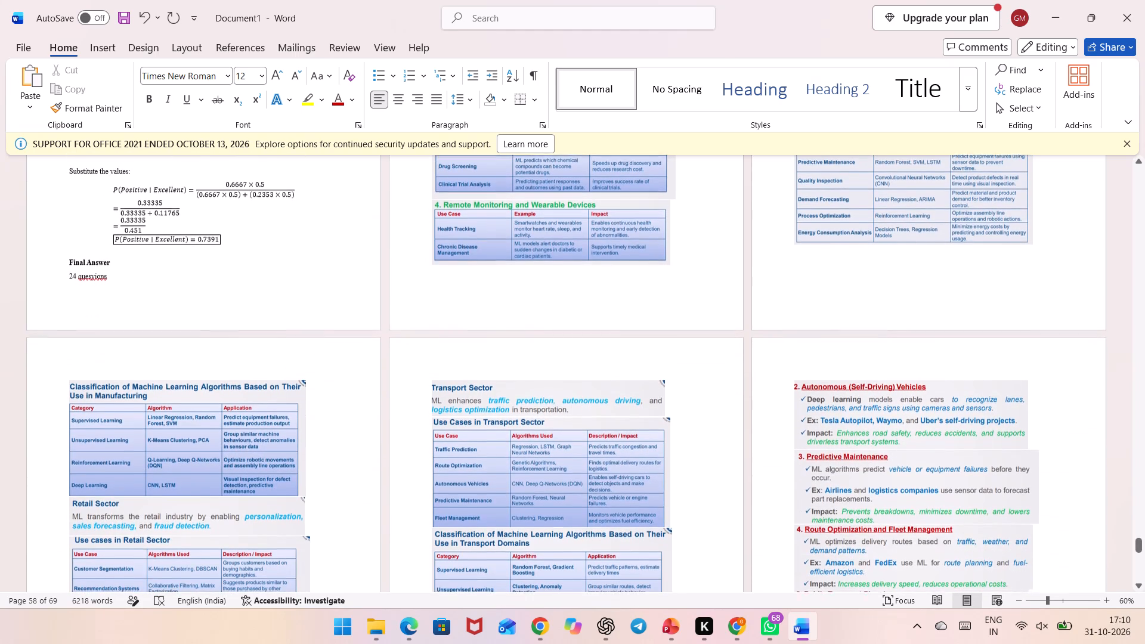
scroll(382, 438, down, 1)
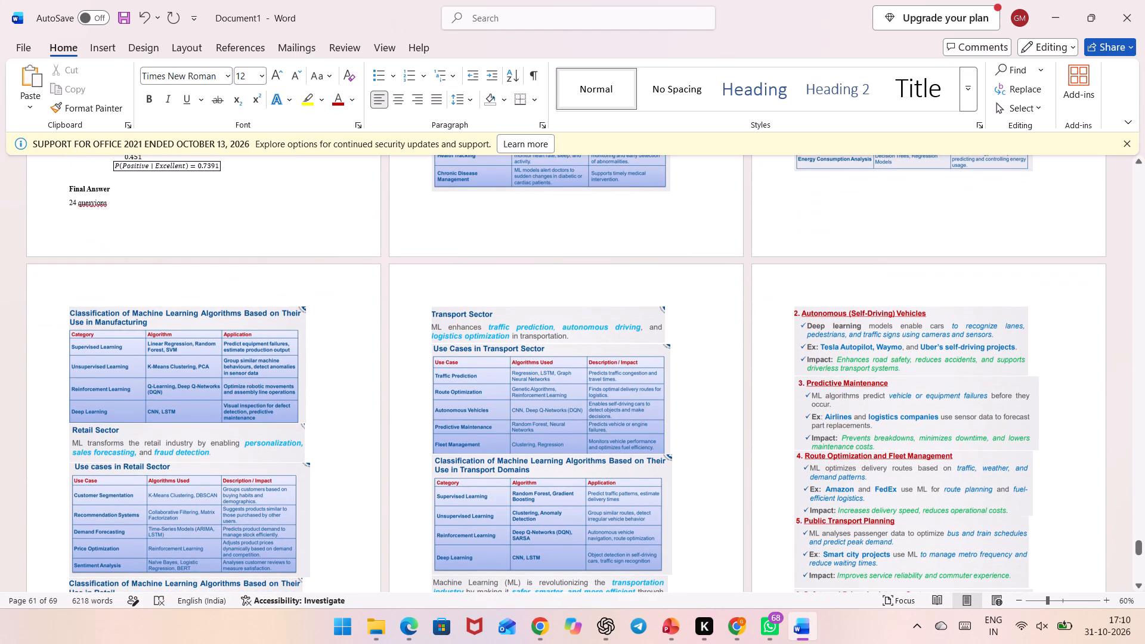
scroll(382, 438, down, 4)
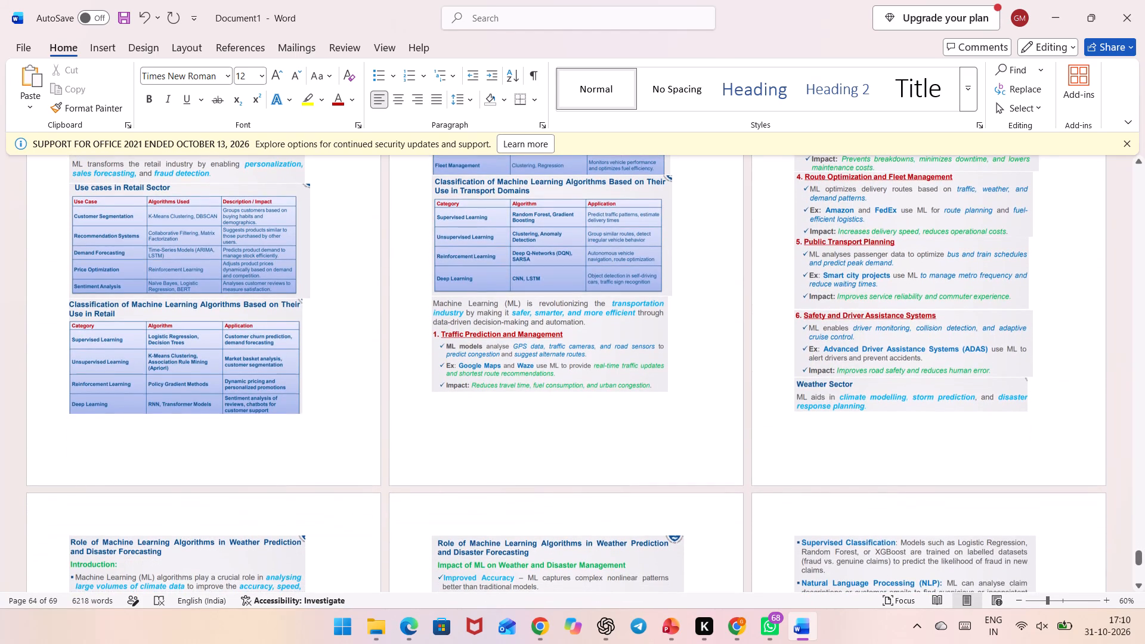
scroll(484, 503, down, 2)
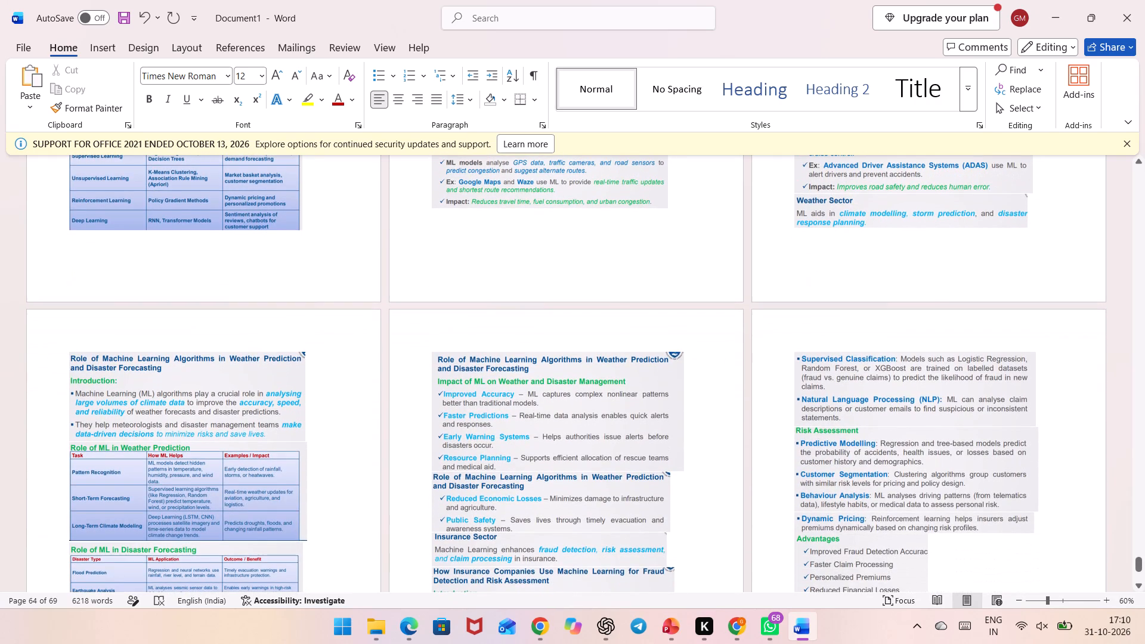
Switch to the question bank PDF and check questions 12 to 20 against the material collected.
key(alt+Tab)
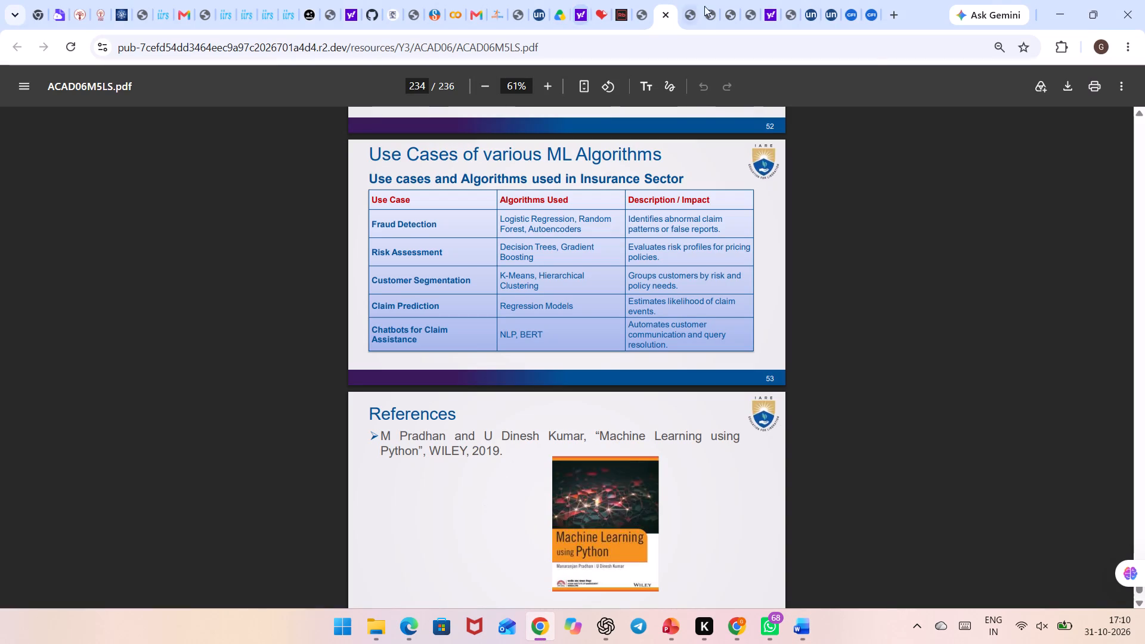
click(697, 12)
scroll(507, 218, up, 1)
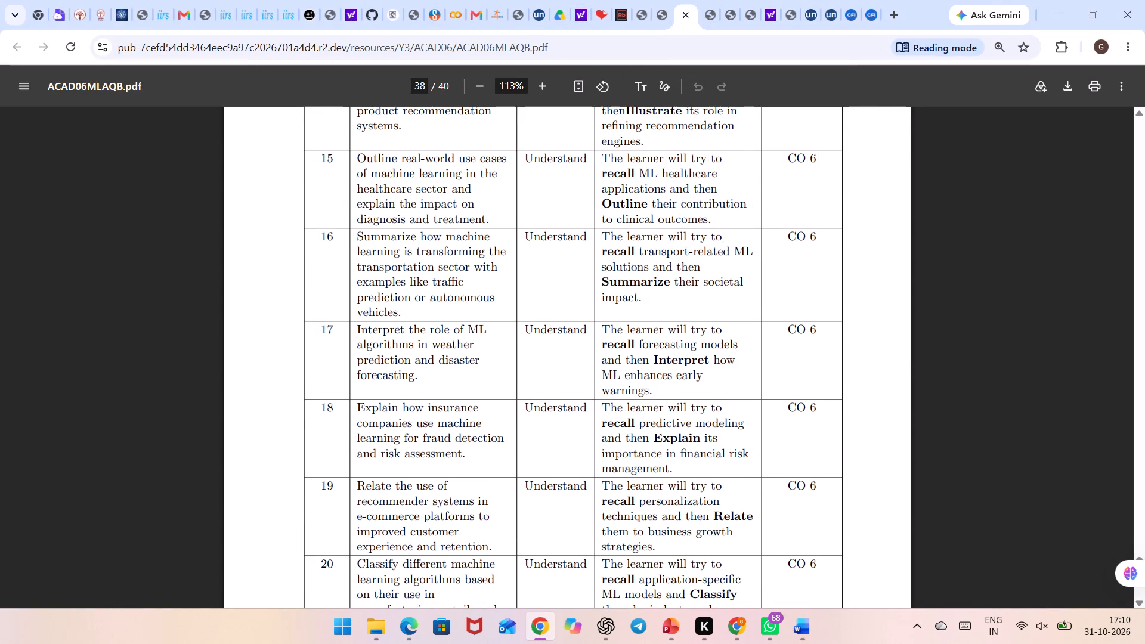
scroll(428, 287, down, 1)
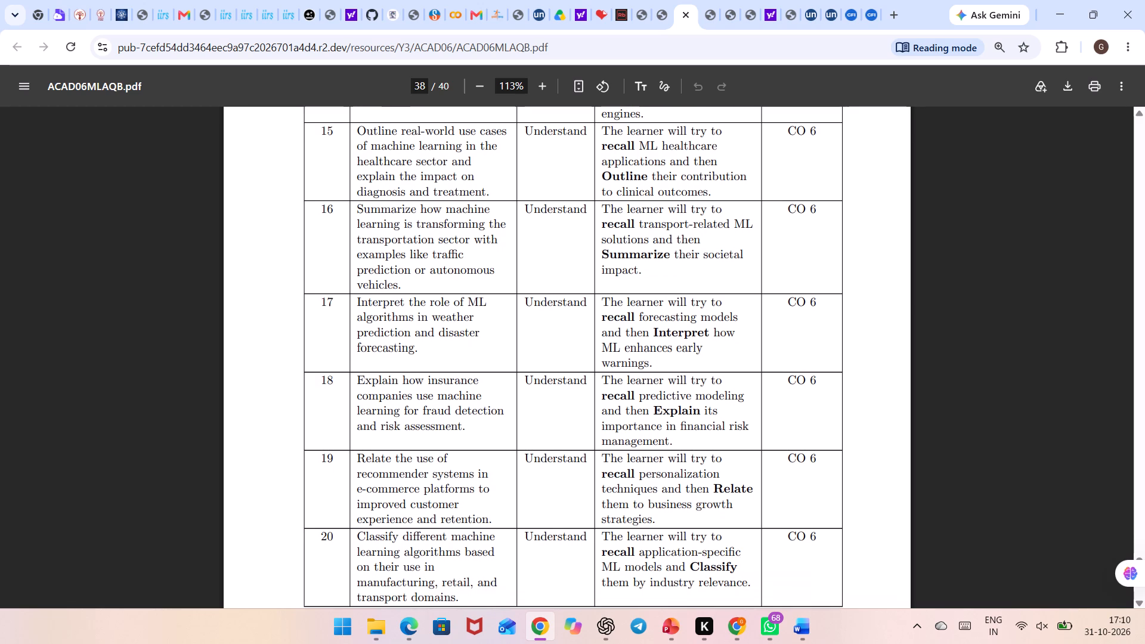
scroll(428, 287, down, 2)
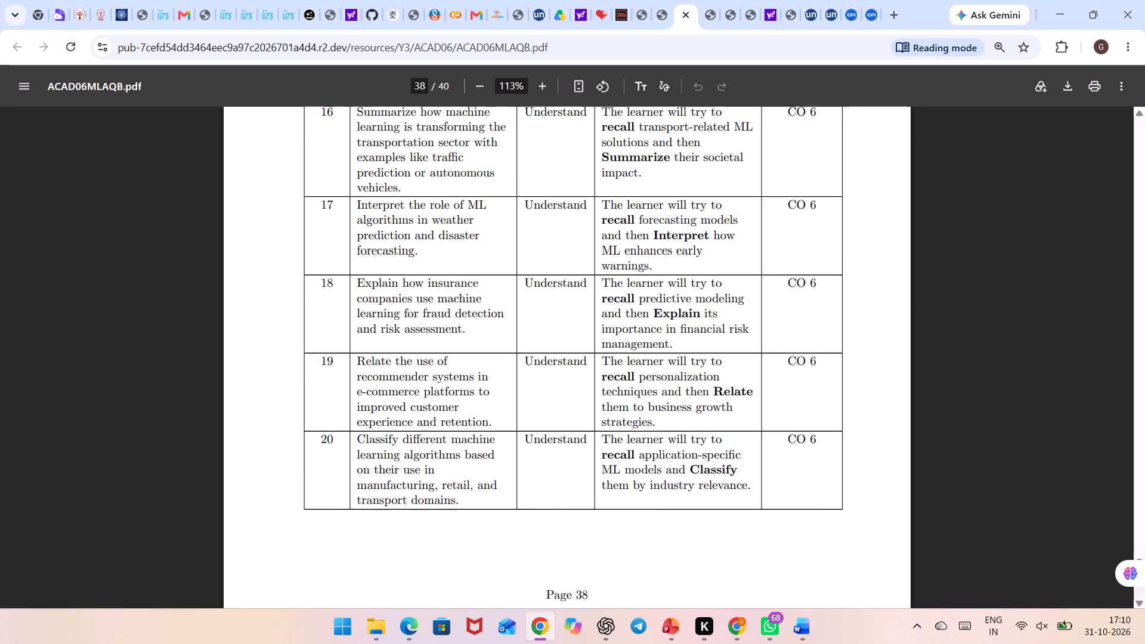
scroll(496, 387, up, 1)
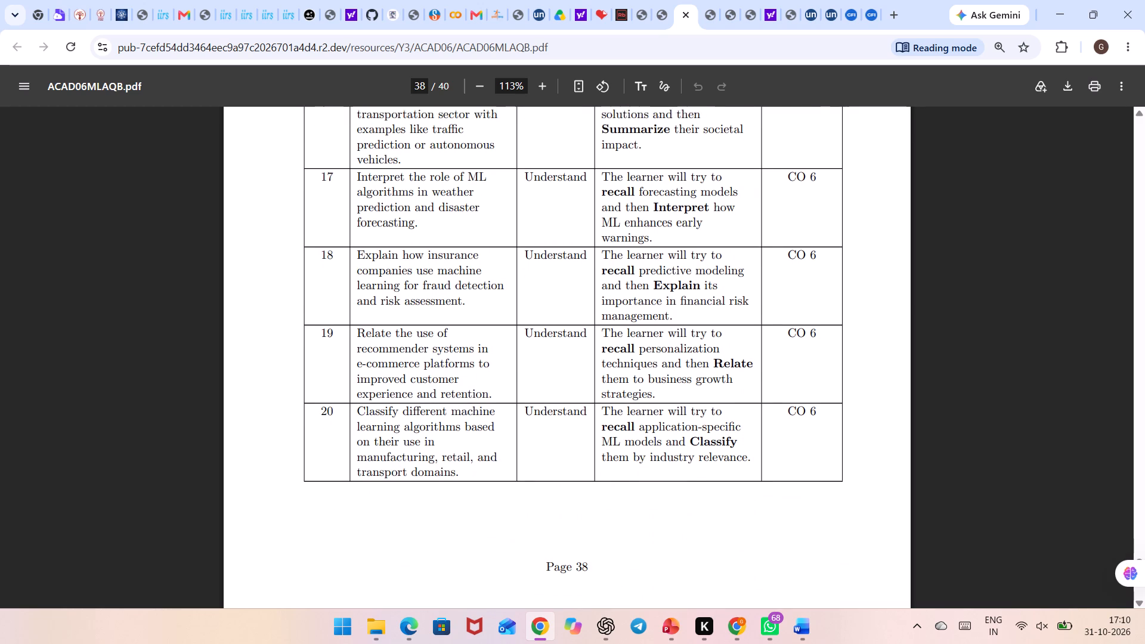
scroll(496, 387, up, 1)
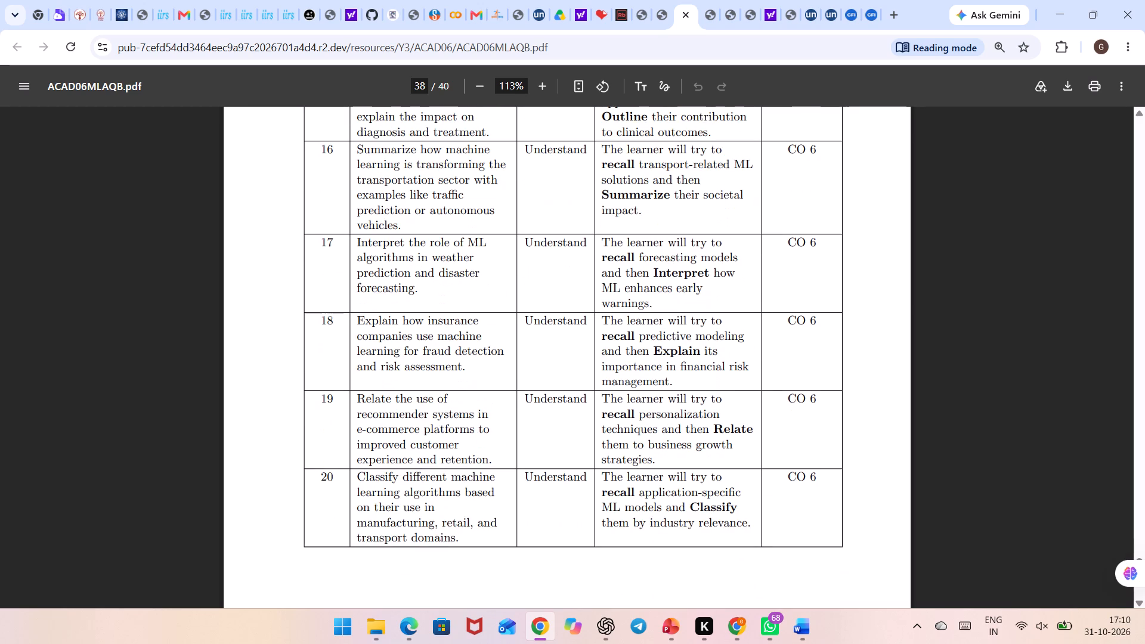
scroll(496, 387, up, 1)
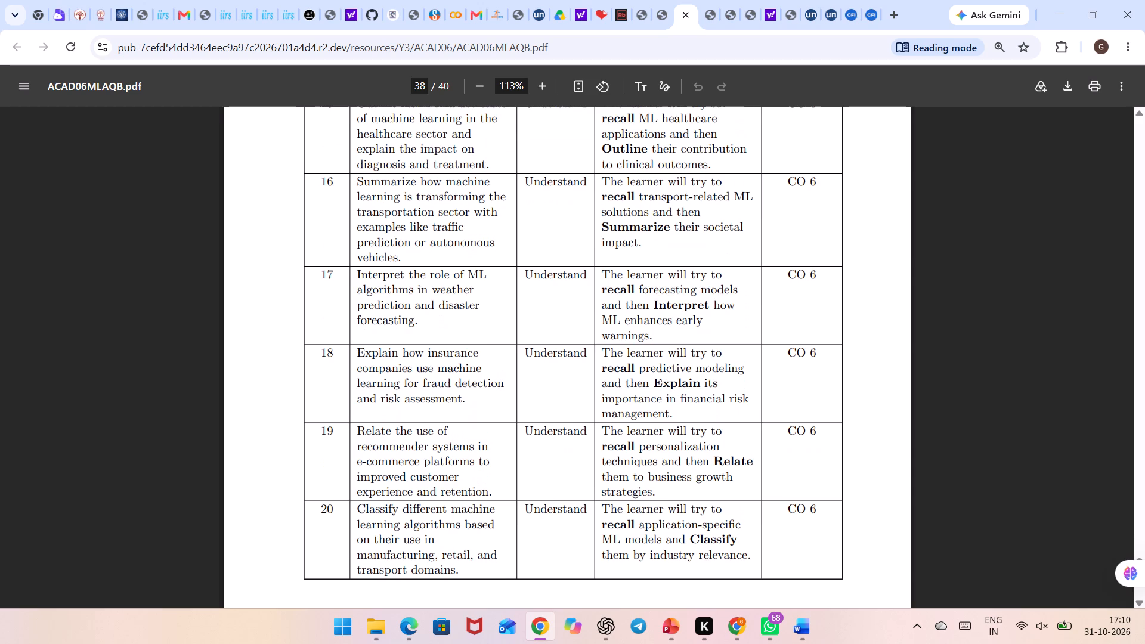
scroll(496, 387, up, 3)
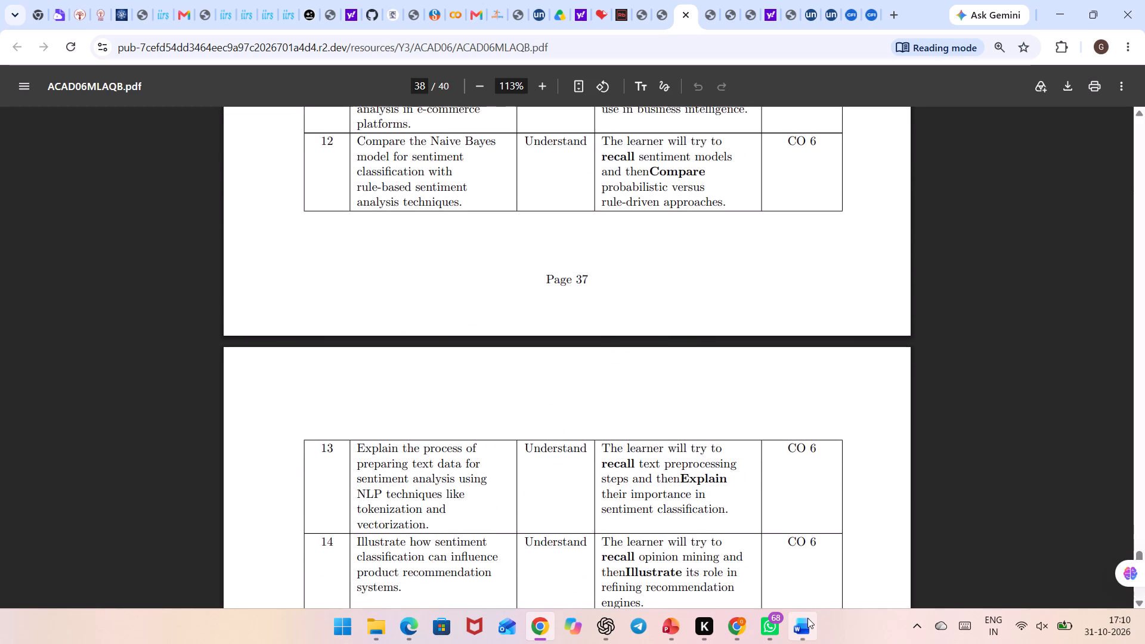
Return to the Word document and save it to the Downloads folder as MLA(5).
click(851, 561)
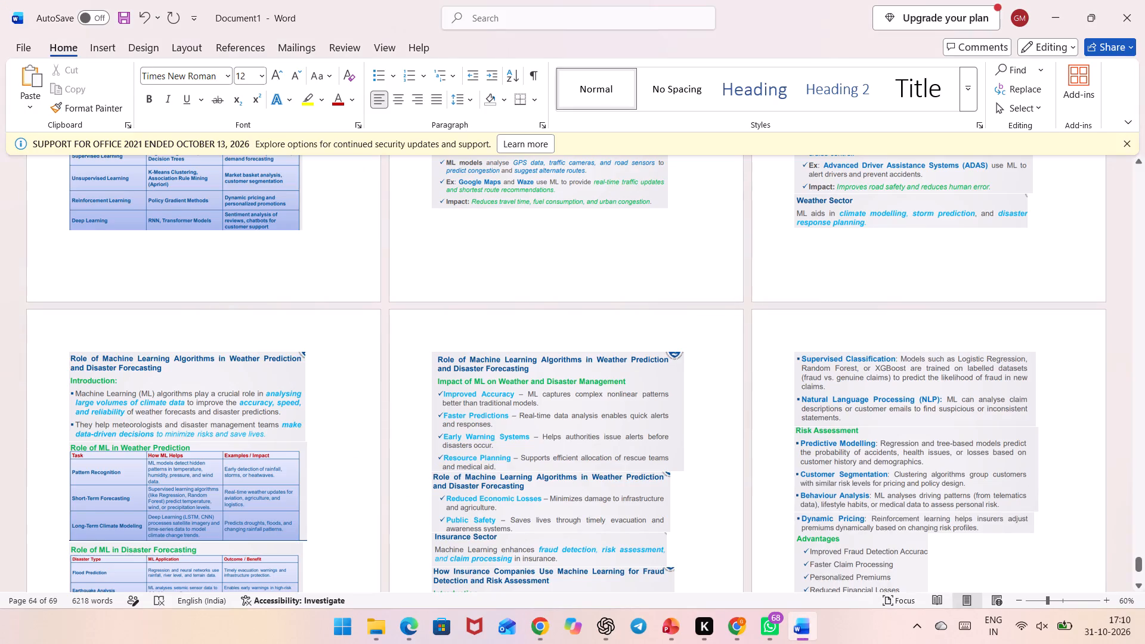
scroll(865, 490, up, 20)
scroll(865, 490, up, 20)
scroll(865, 490, up, 10)
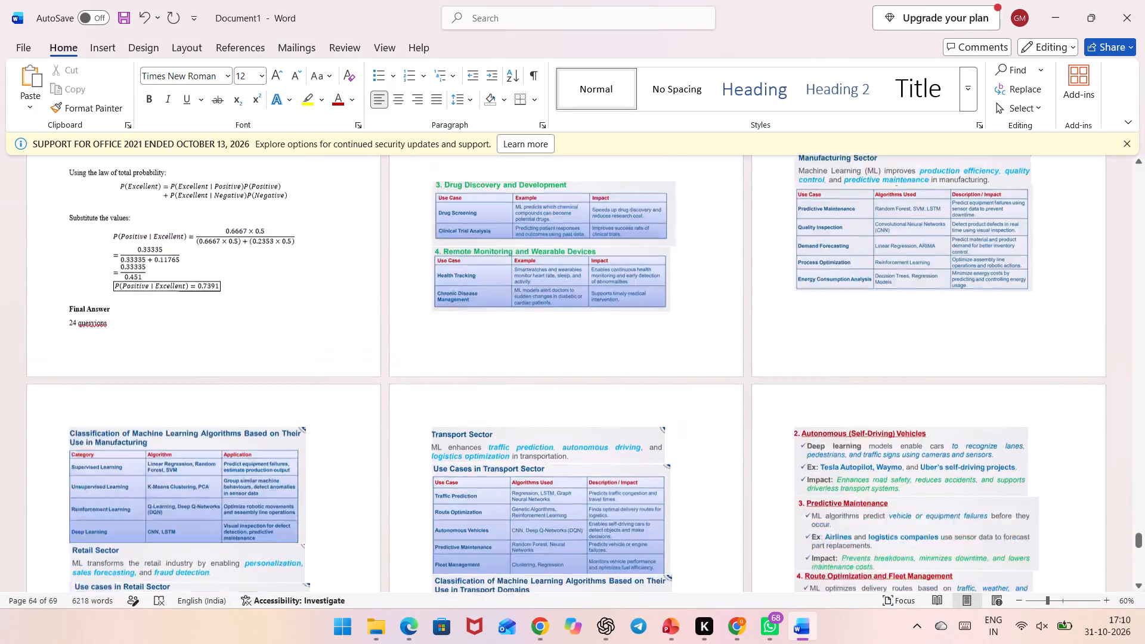
scroll(865, 490, up, 20)
scroll(865, 490, up, 20)
scroll(865, 490, up, 20)
scroll(865, 490, up, 8)
scroll(865, 490, up, 15)
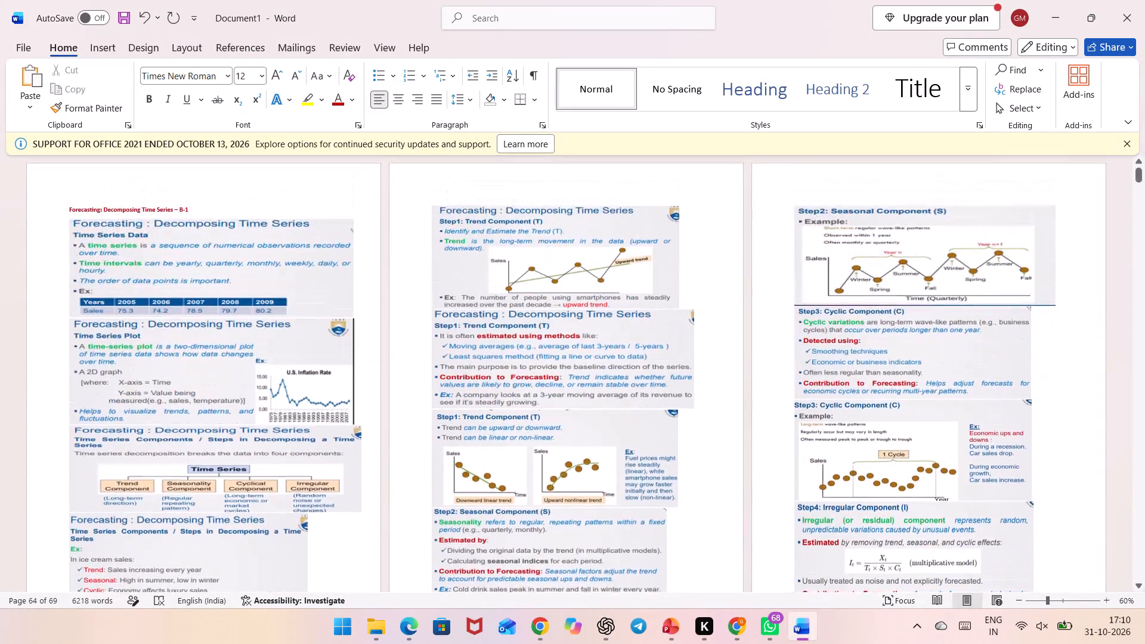
click(17, 45)
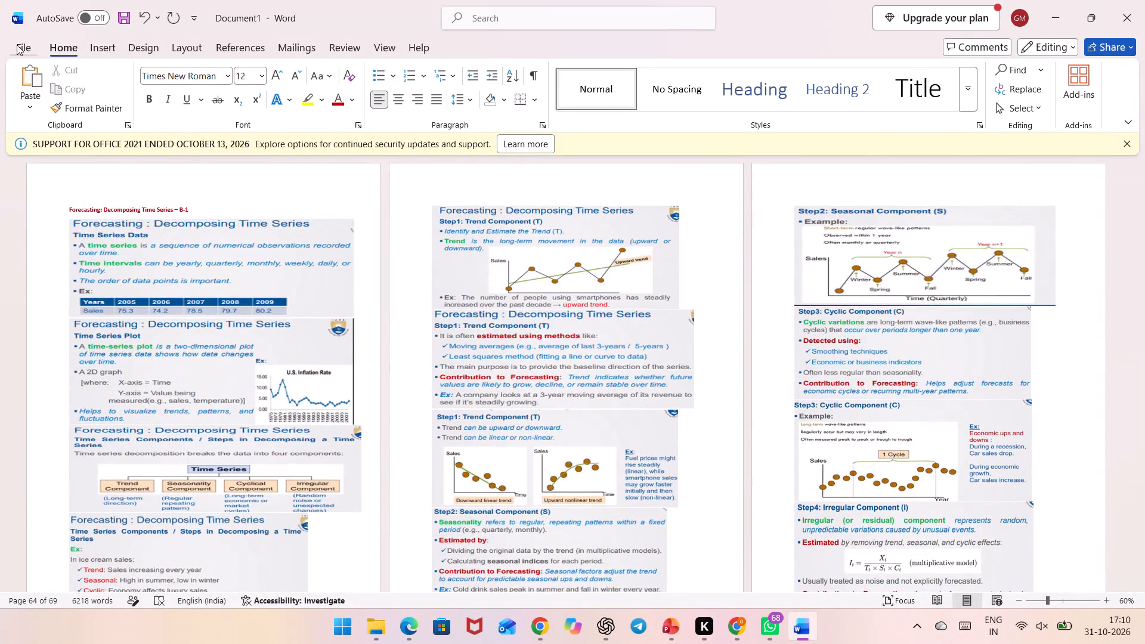
click(51, 275)
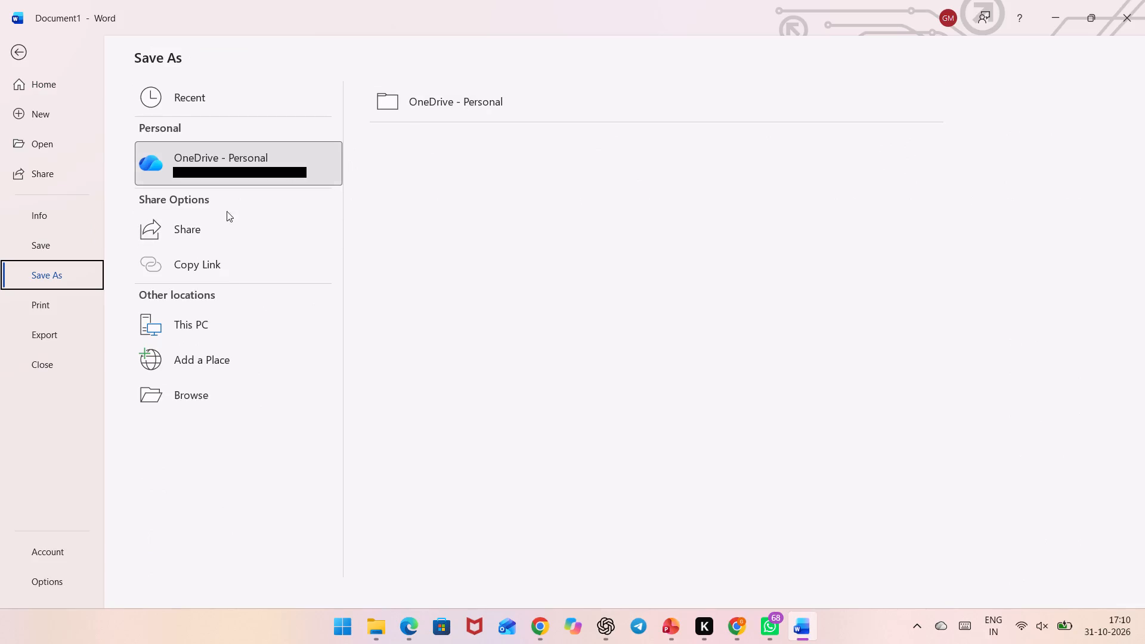
click(164, 323)
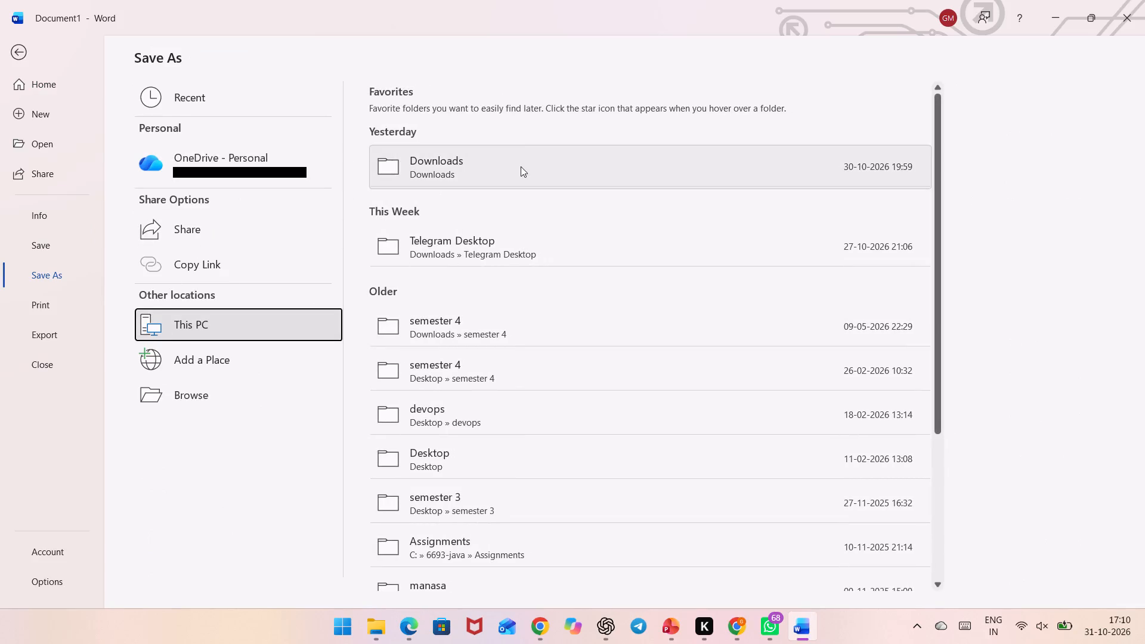
click(521, 166)
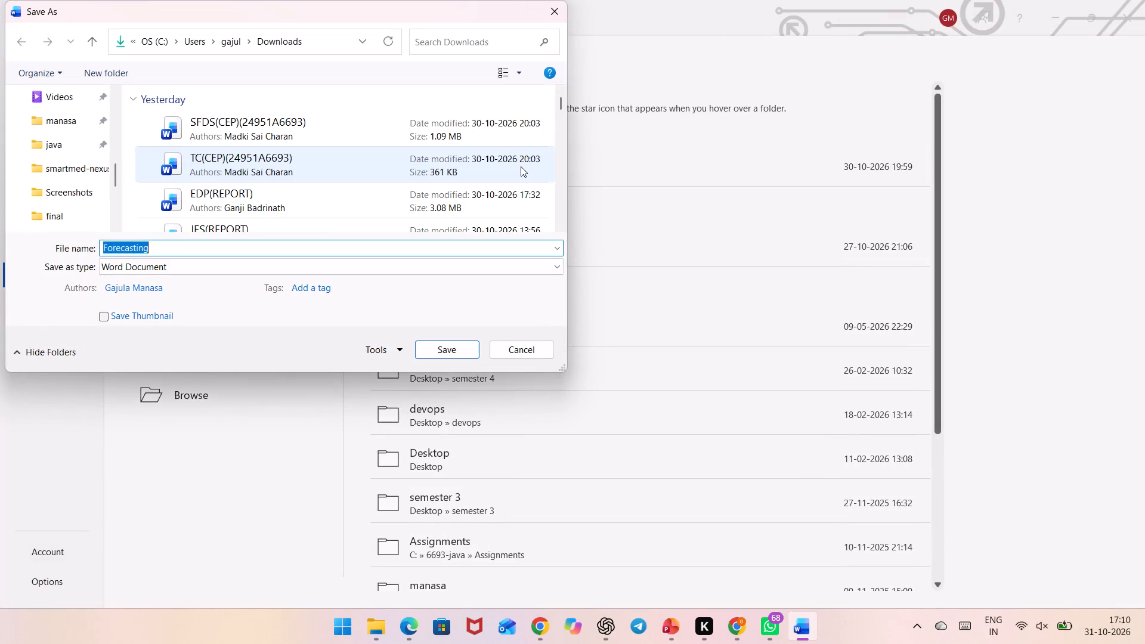
text(MLA())
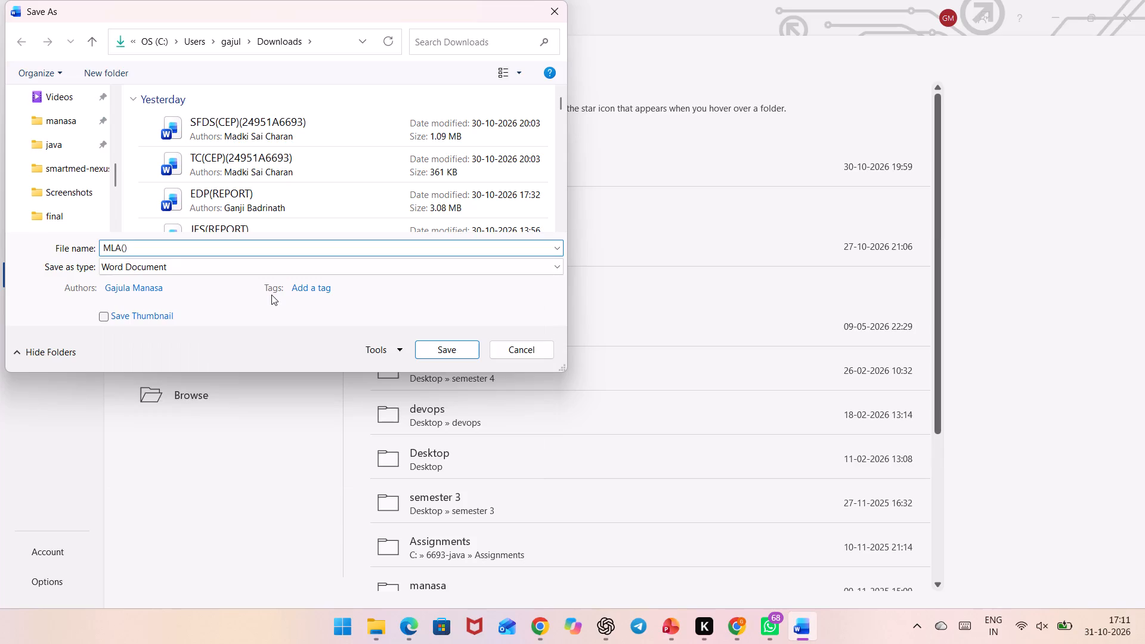
key(Left)
key(5)
key(Return)
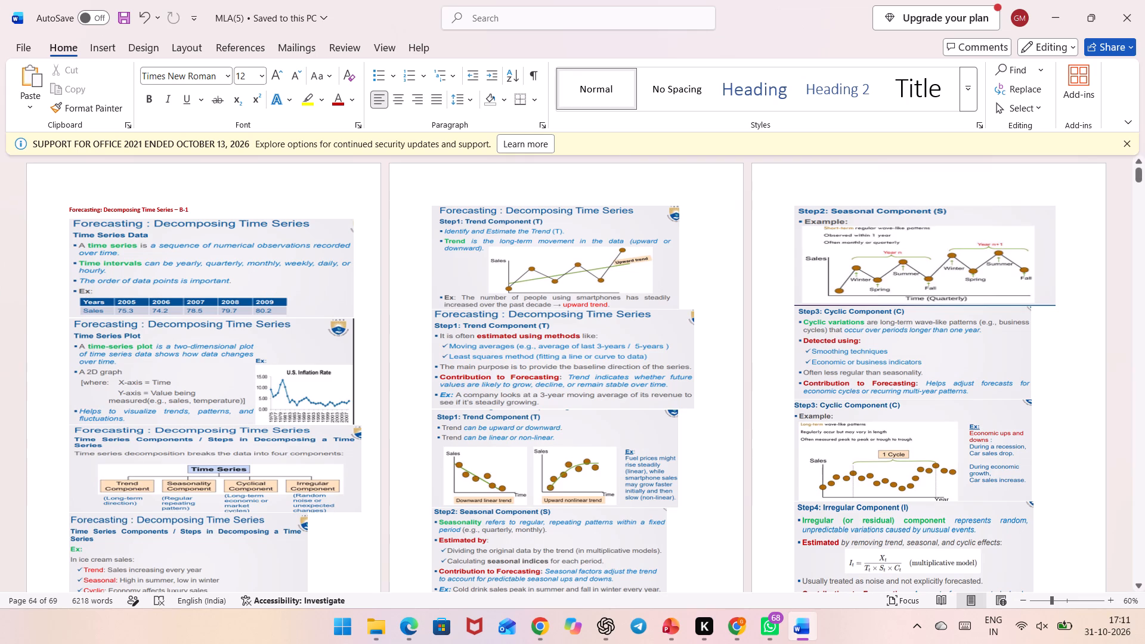
Switch to File Explorer and search the Downloads folder for "OOS".
click(392, 561)
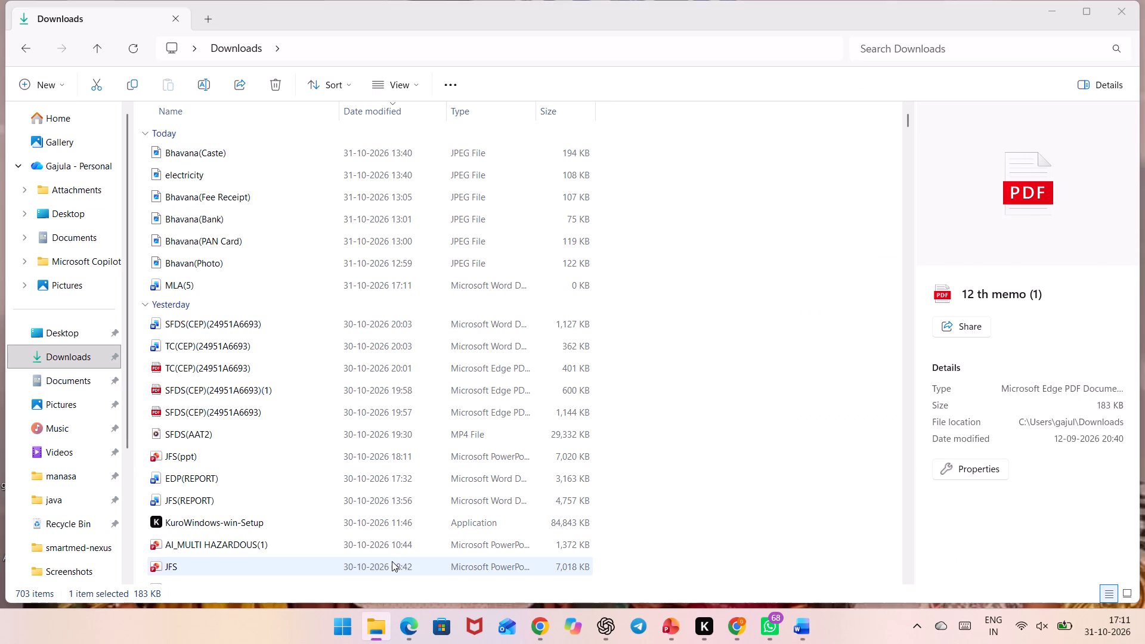
scroll(335, 438, up, 4)
click(948, 47)
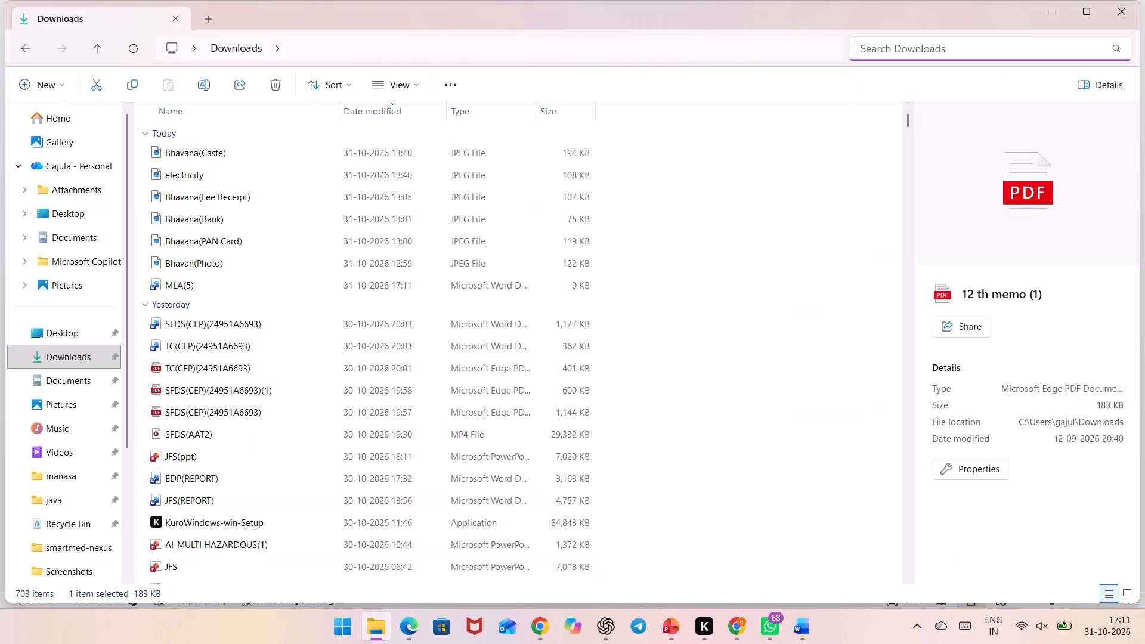
text(OOS)
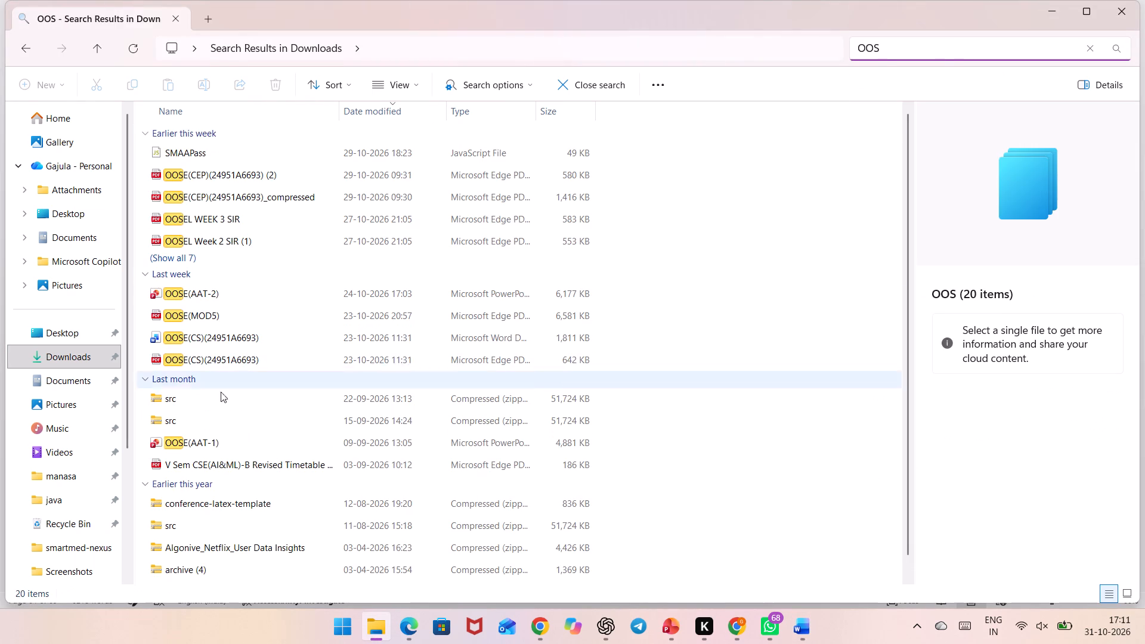
scroll(205, 463, down, 4)
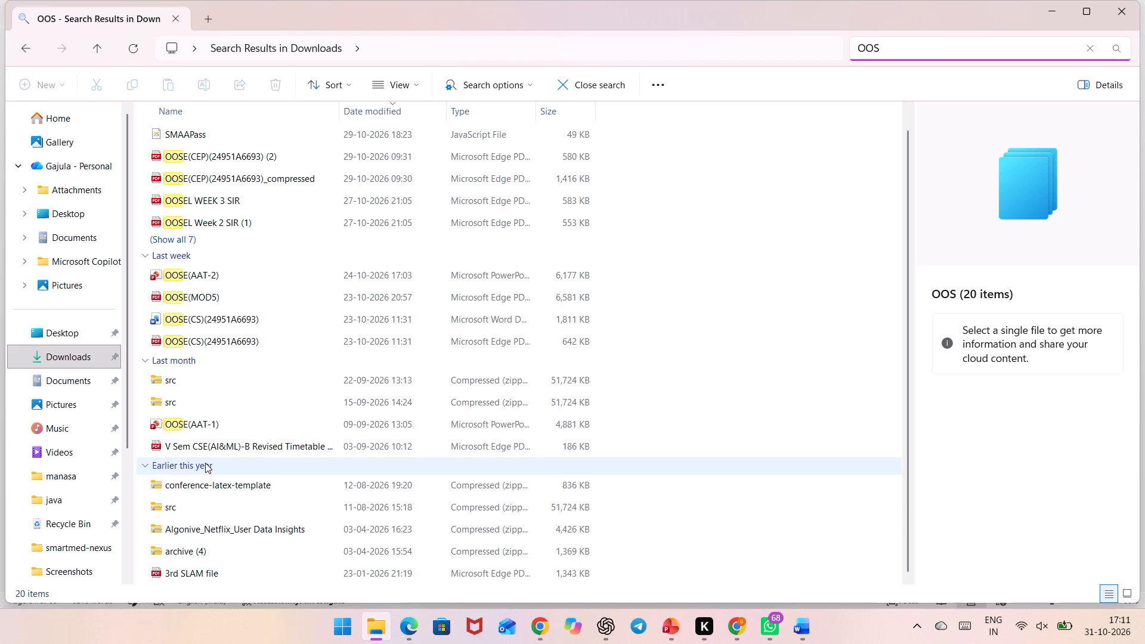
scroll(205, 463, up, 6)
Switch to Word and look through the full list of recently opened documents for earlier course files.
click(817, 626)
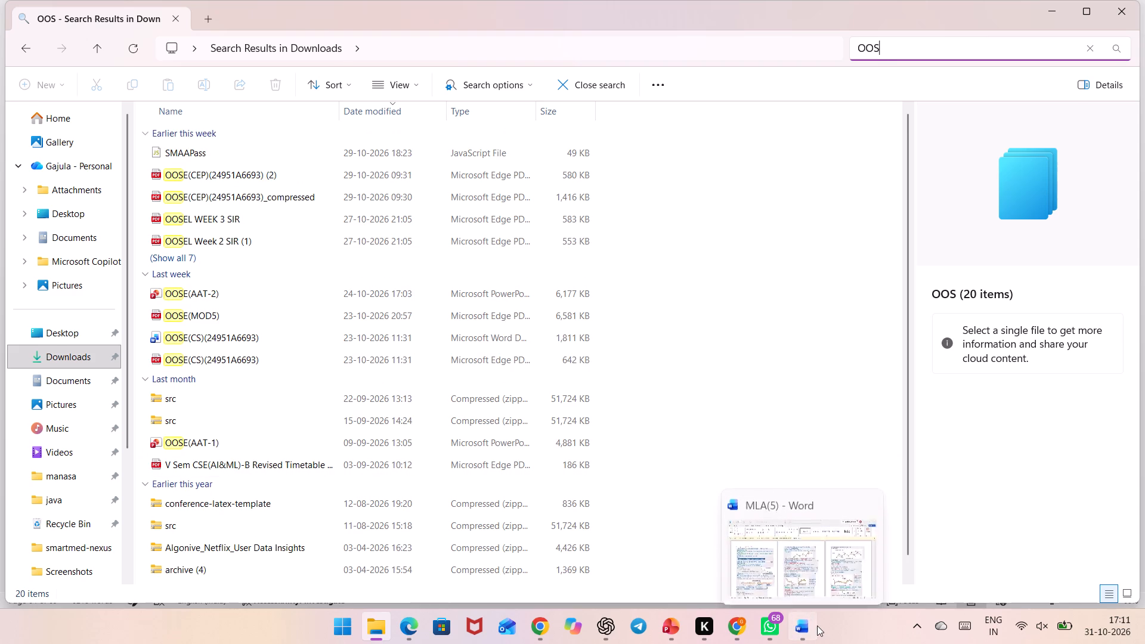
click(19, 45)
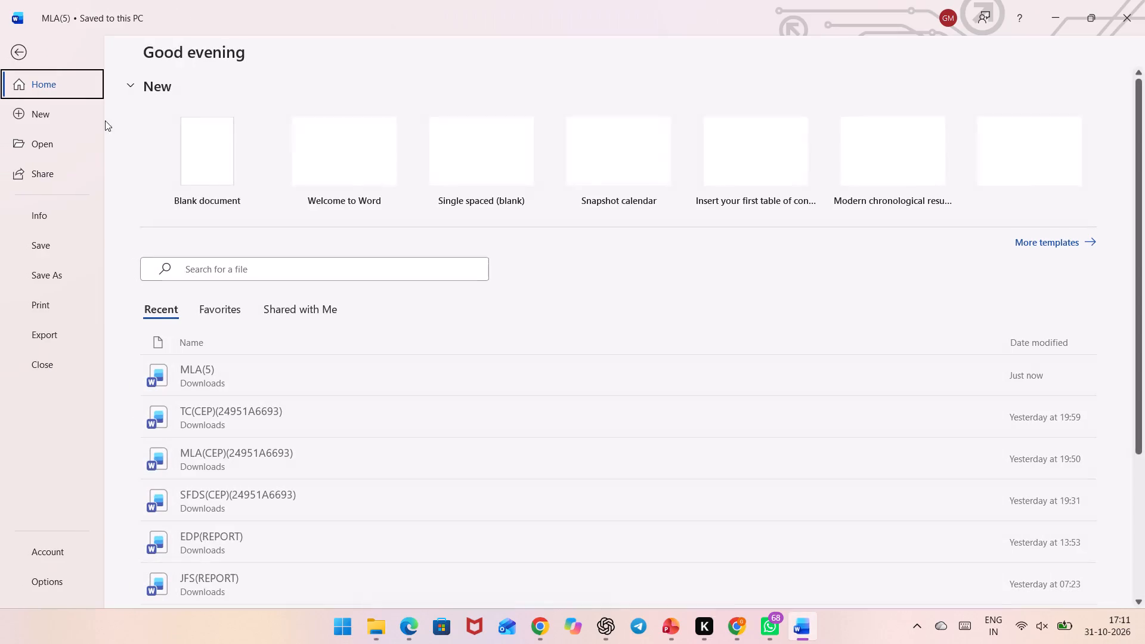
scroll(391, 390, down, 6)
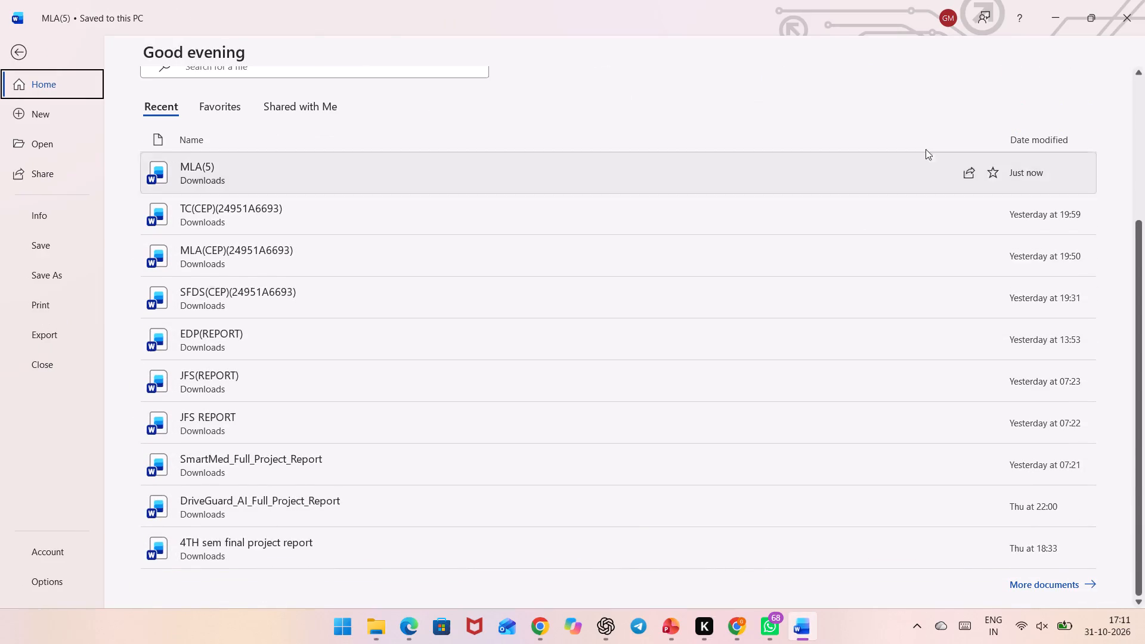
click(1020, 581)
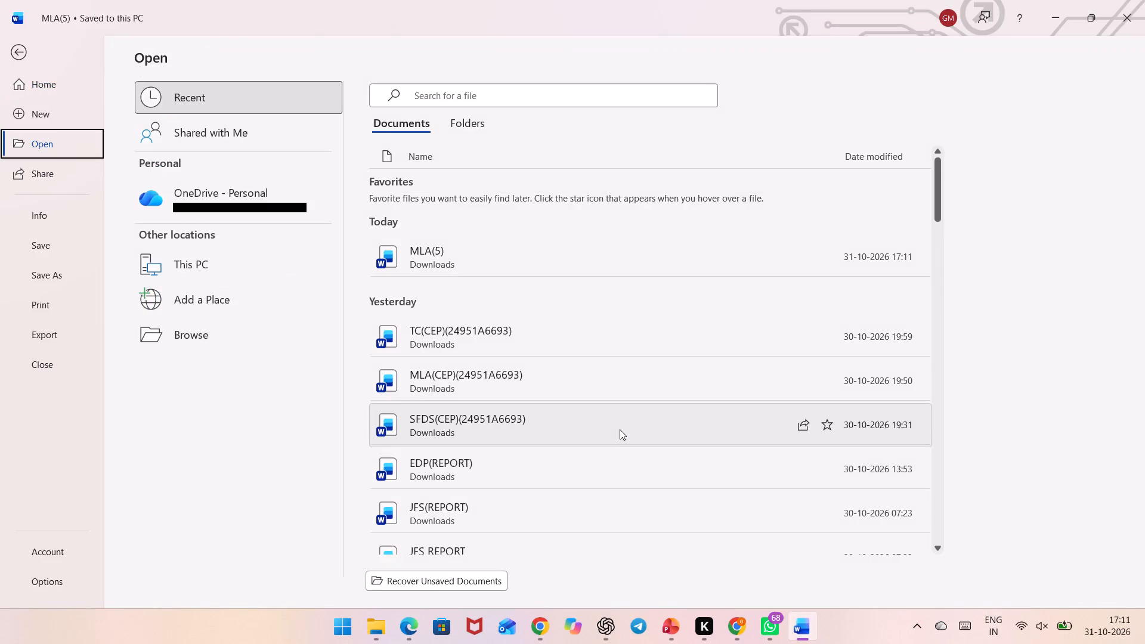
scroll(620, 429, down, 4)
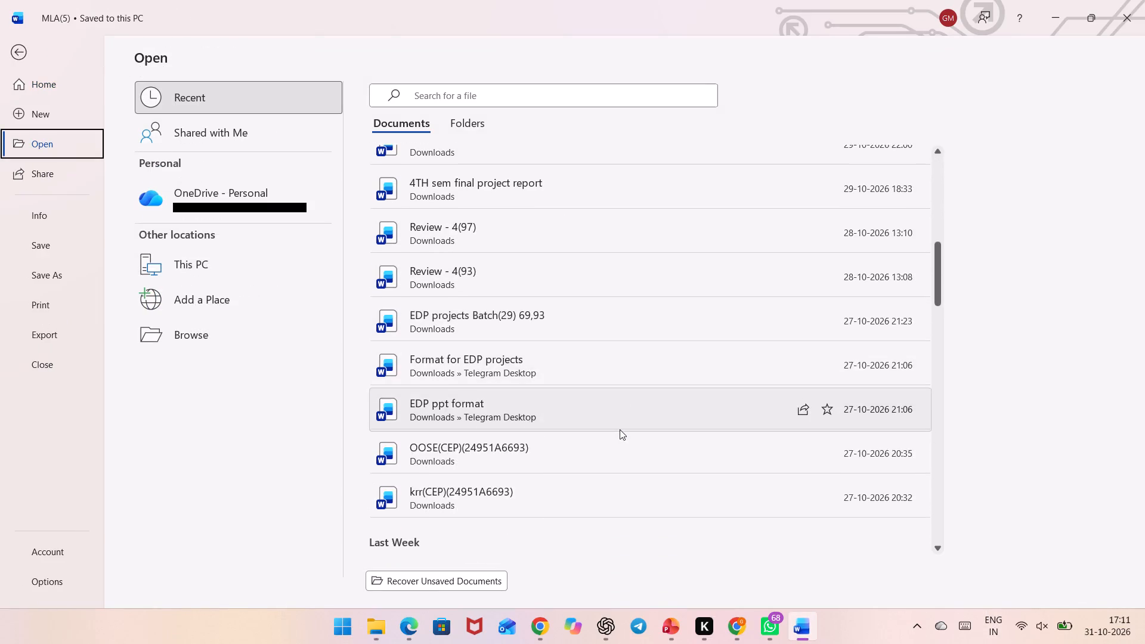
scroll(620, 429, down, 1)
scroll(504, 454, down, 1)
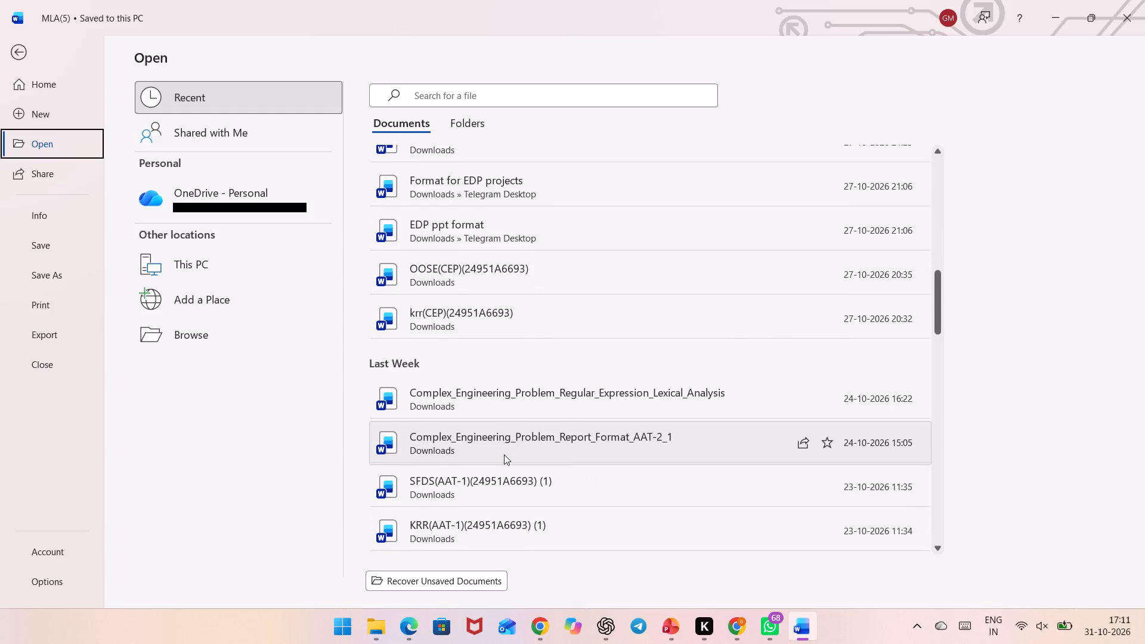
scroll(504, 454, down, 4)
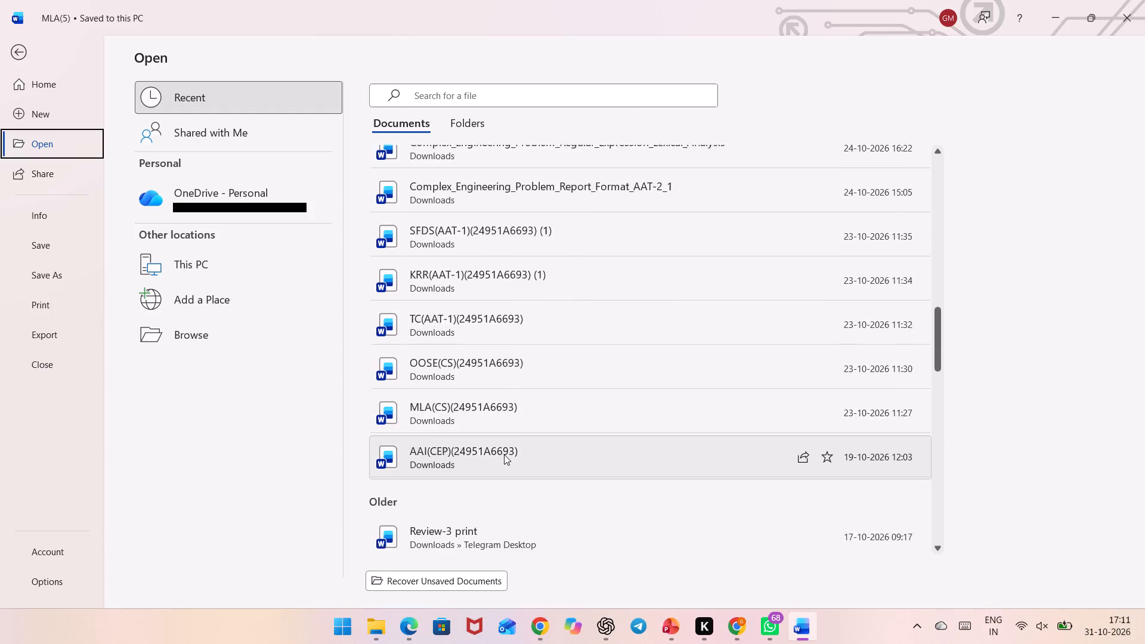
scroll(504, 454, down, 4)
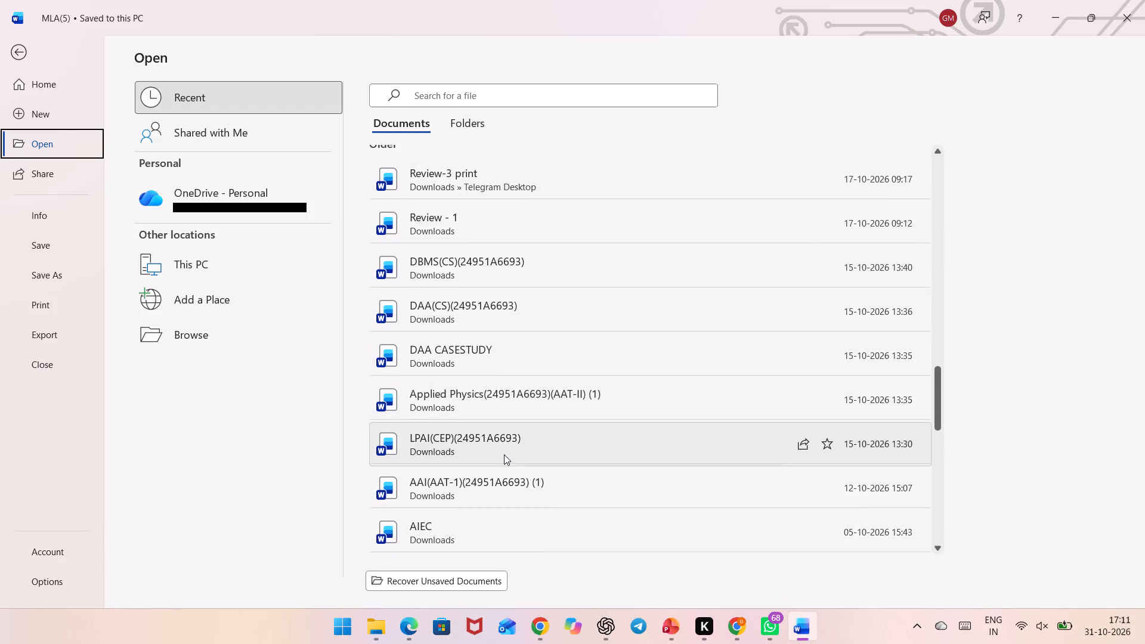
scroll(504, 454, down, 4)
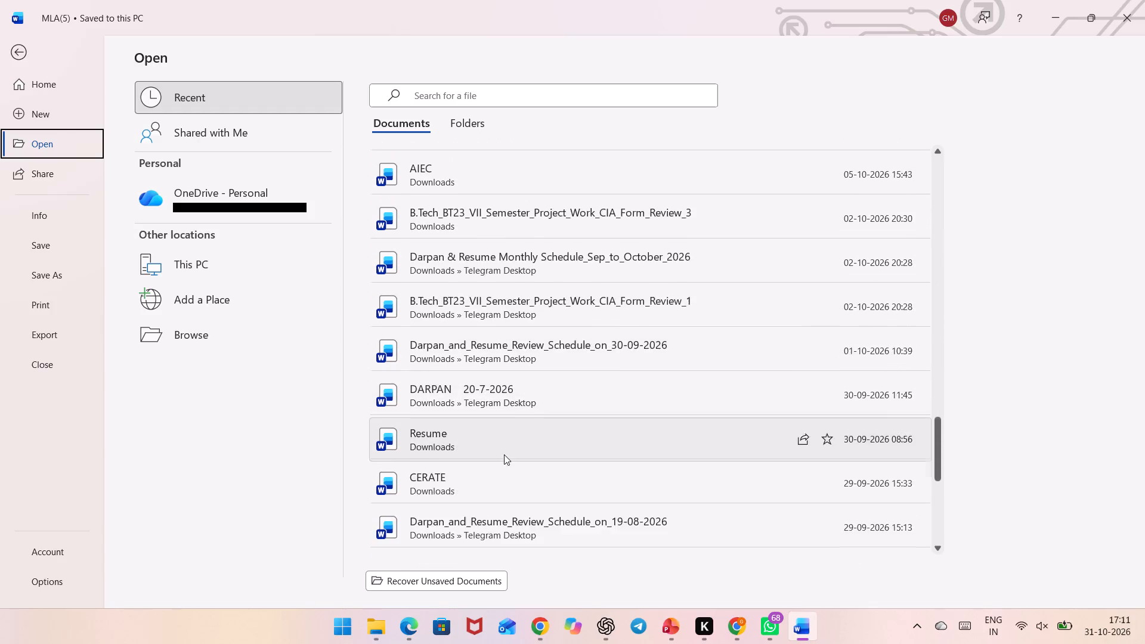
scroll(504, 454, down, 3)
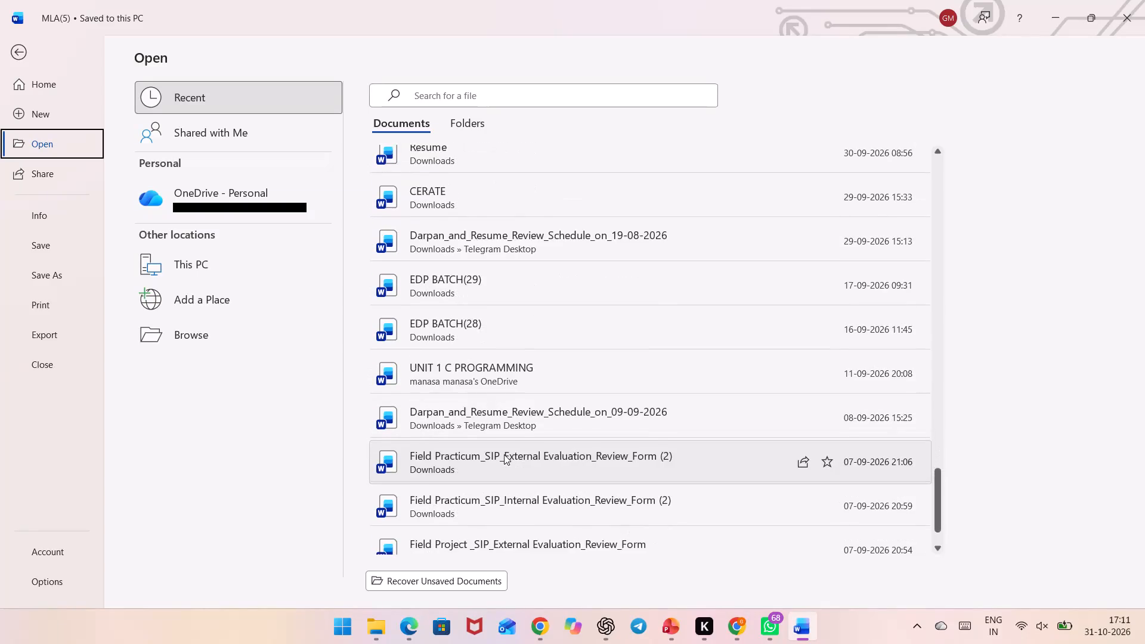
scroll(504, 454, down, 4)
scroll(504, 454, up, 1)
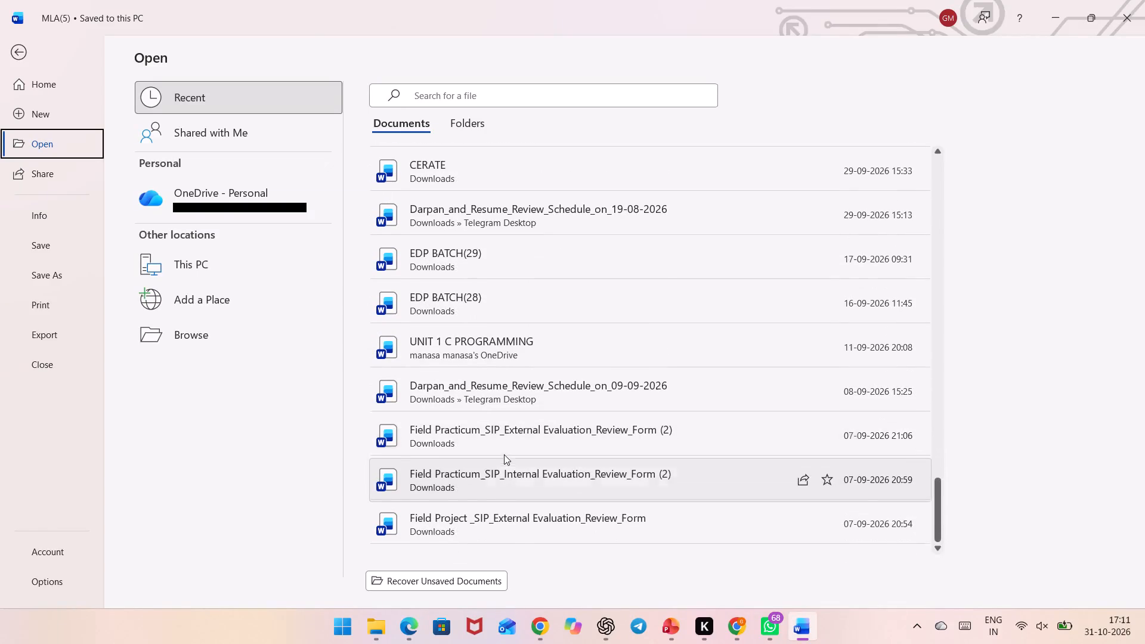
scroll(504, 454, up, 1)
scroll(523, 311, up, 2)
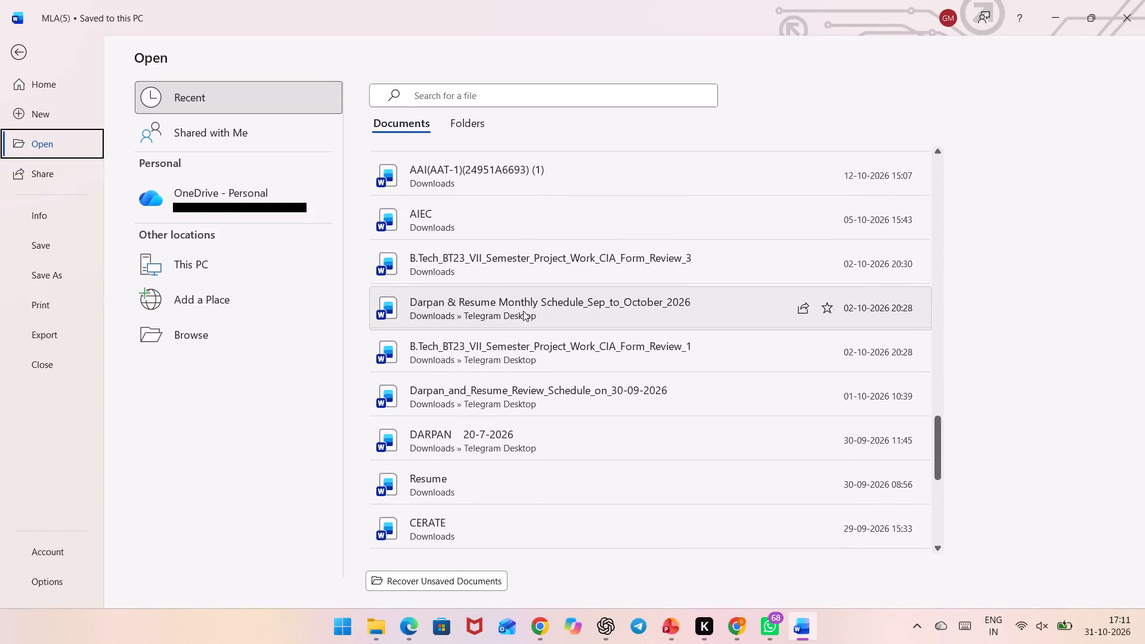
scroll(523, 311, up, 3)
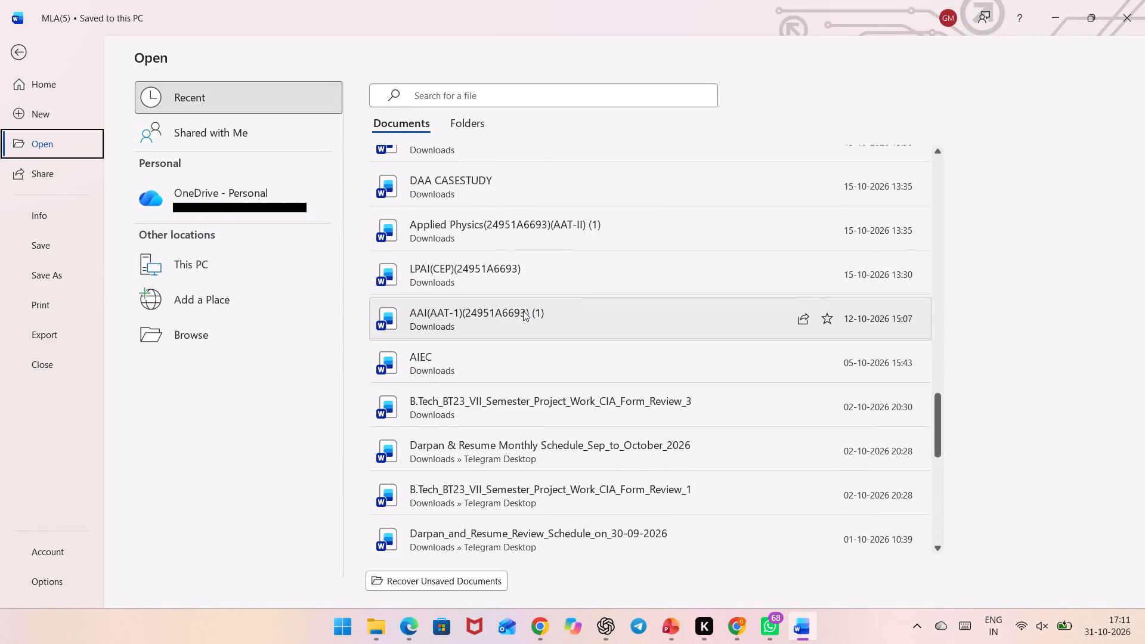
scroll(523, 311, up, 5)
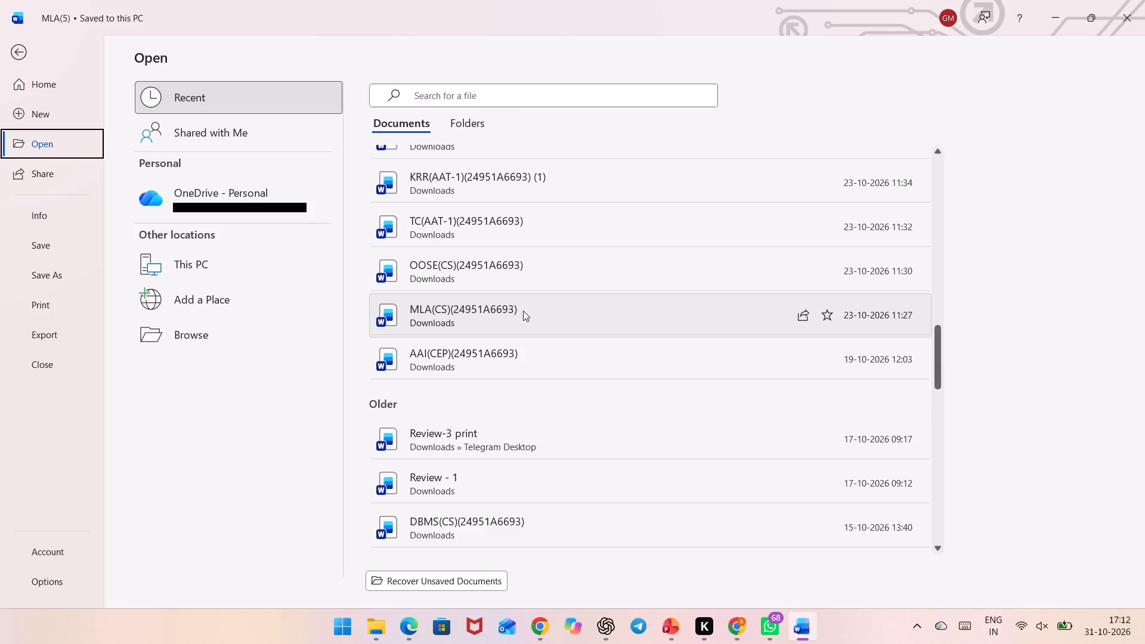
scroll(523, 311, down, 1)
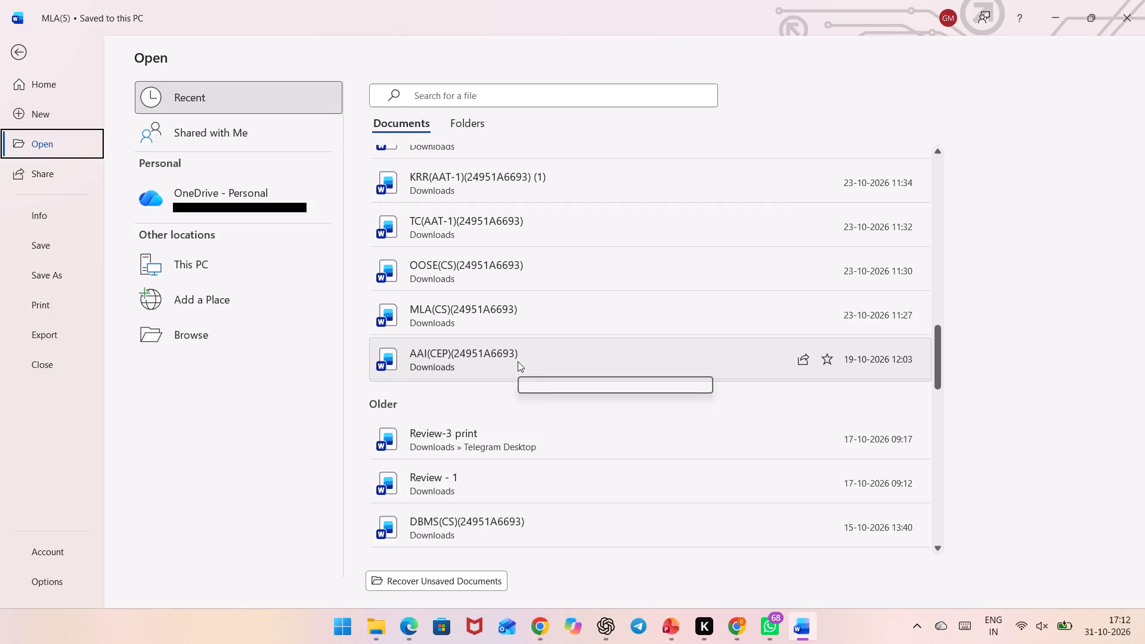
scroll(564, 299, up, 4)
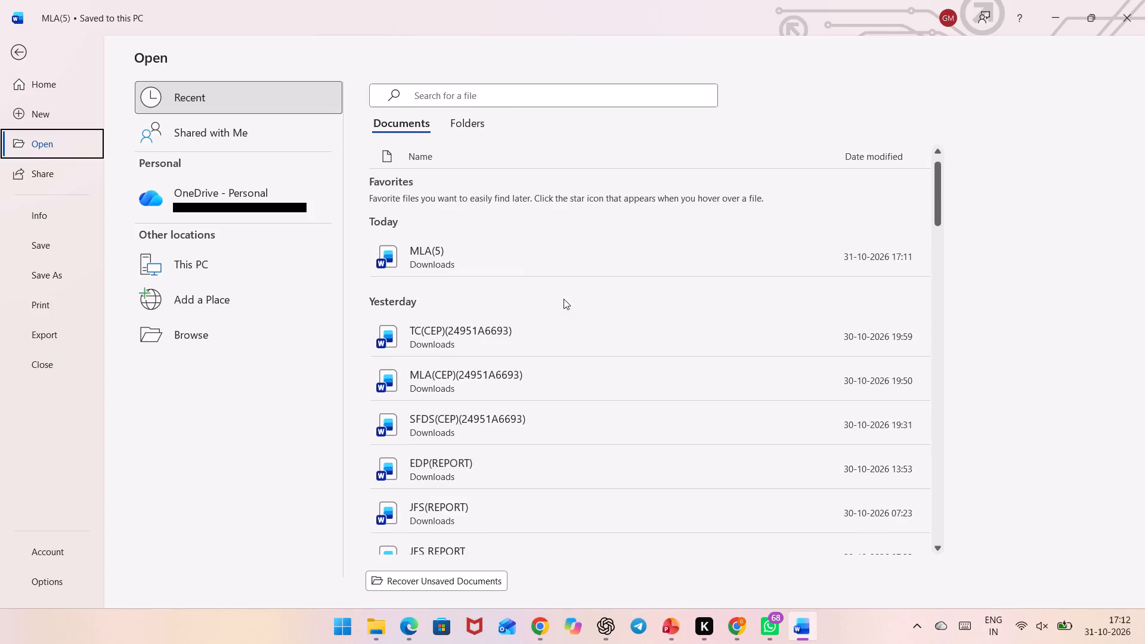
Switch to File Explorer, leave the search results and look through the Downloads folder's files from today back to last week.
click(375, 624)
scroll(318, 278, up, 7)
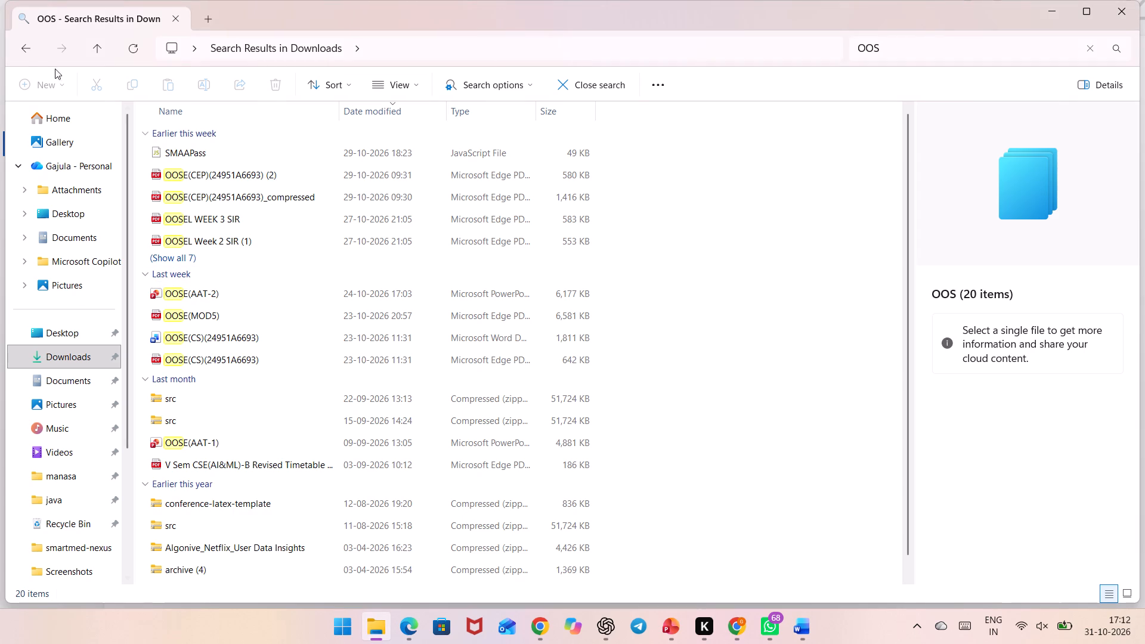
click(19, 45)
scroll(311, 244, up, 14)
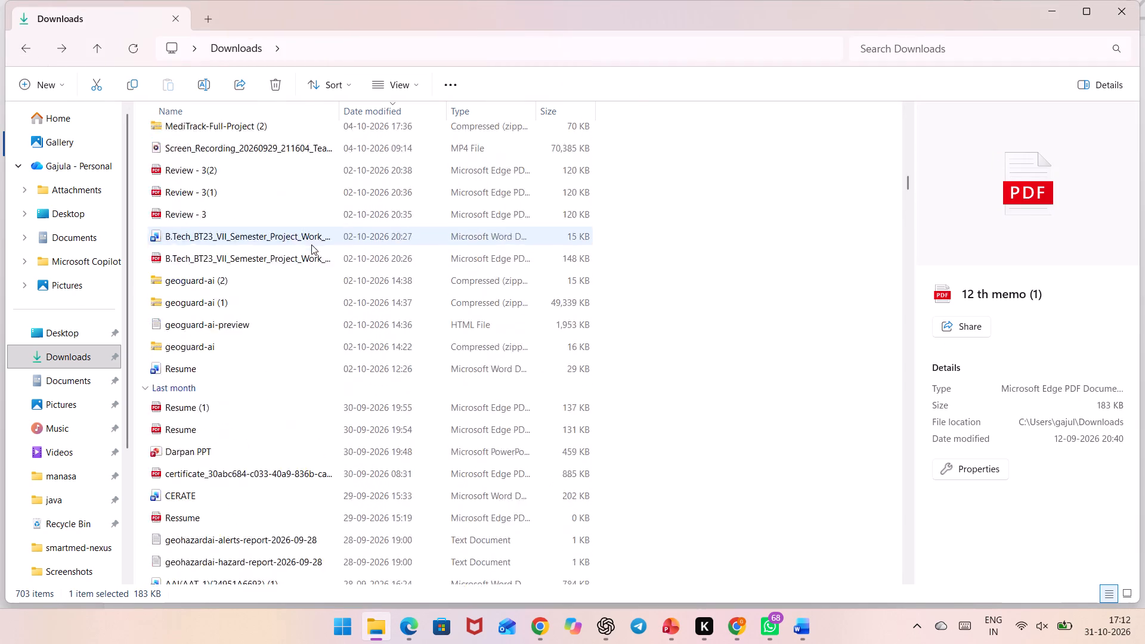
scroll(311, 244, up, 15)
scroll(311, 244, up, 8)
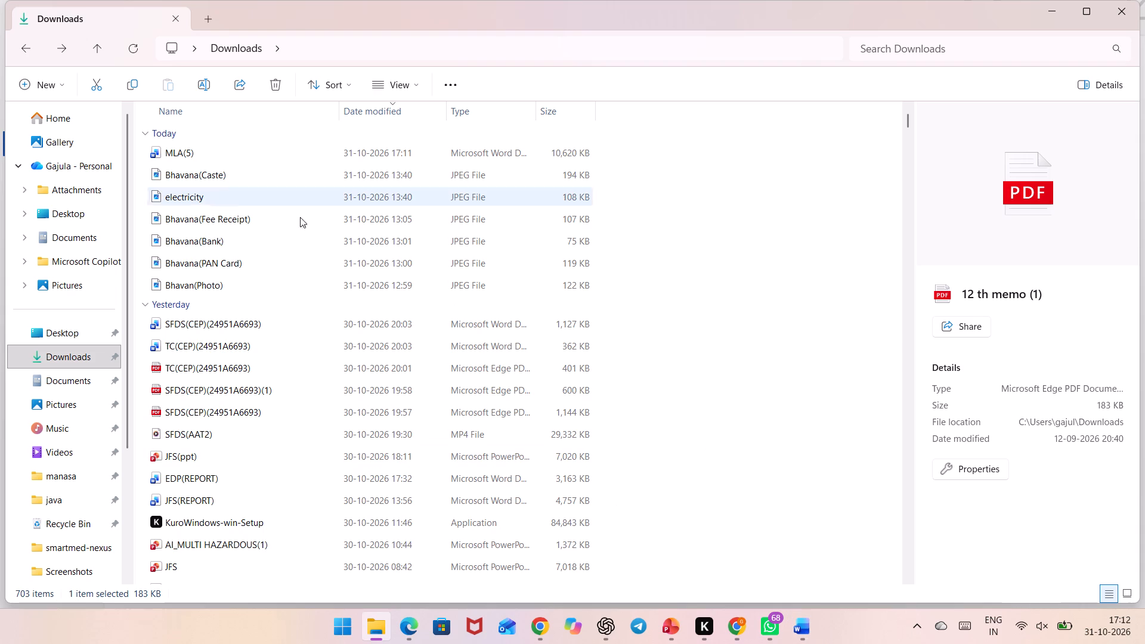
scroll(293, 358, down, 3)
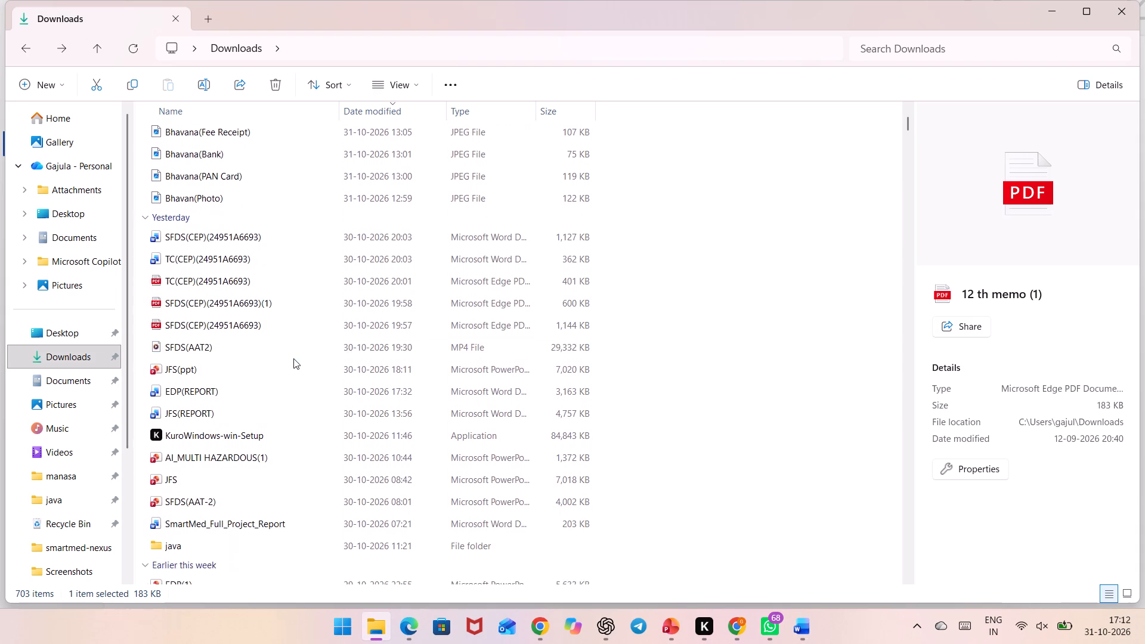
scroll(293, 358, down, 3)
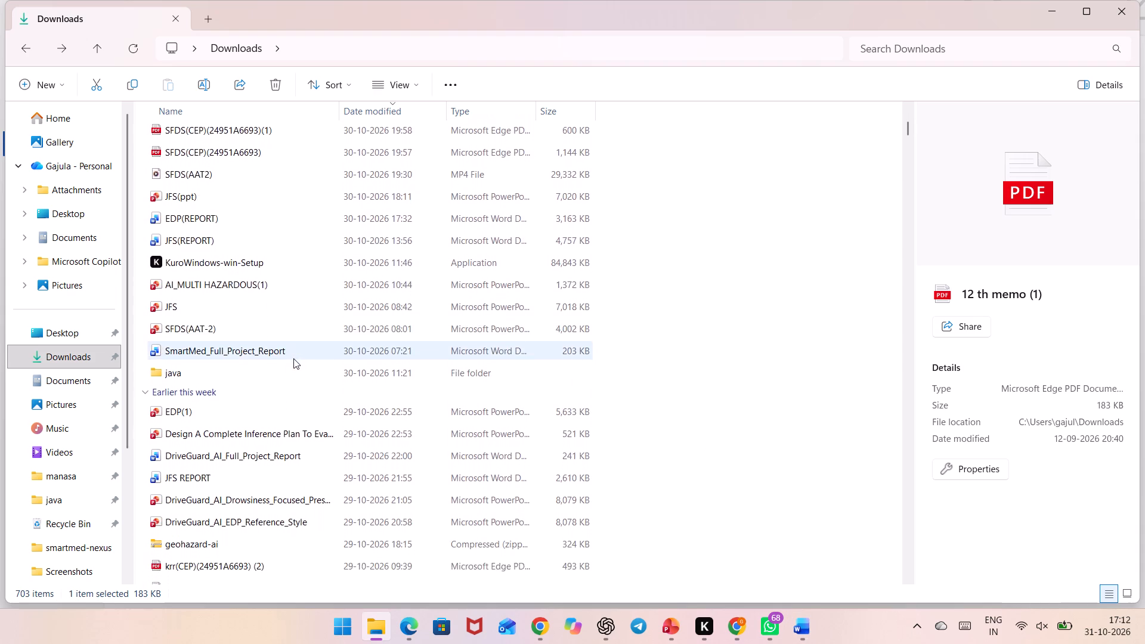
scroll(293, 358, down, 5)
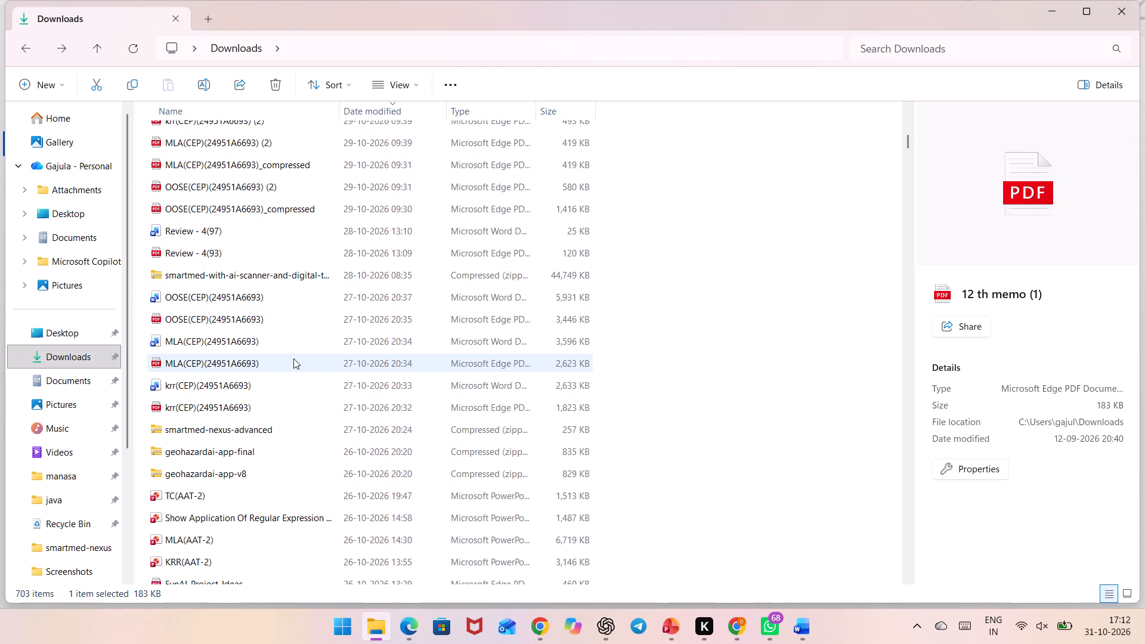
scroll(293, 358, down, 2)
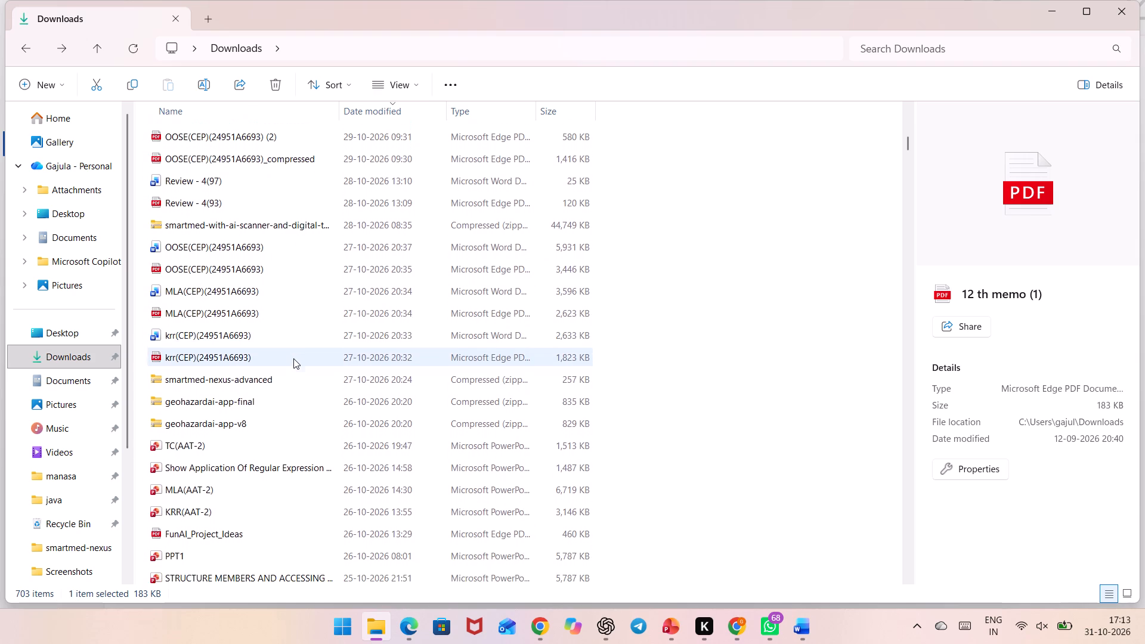
scroll(293, 358, down, 1)
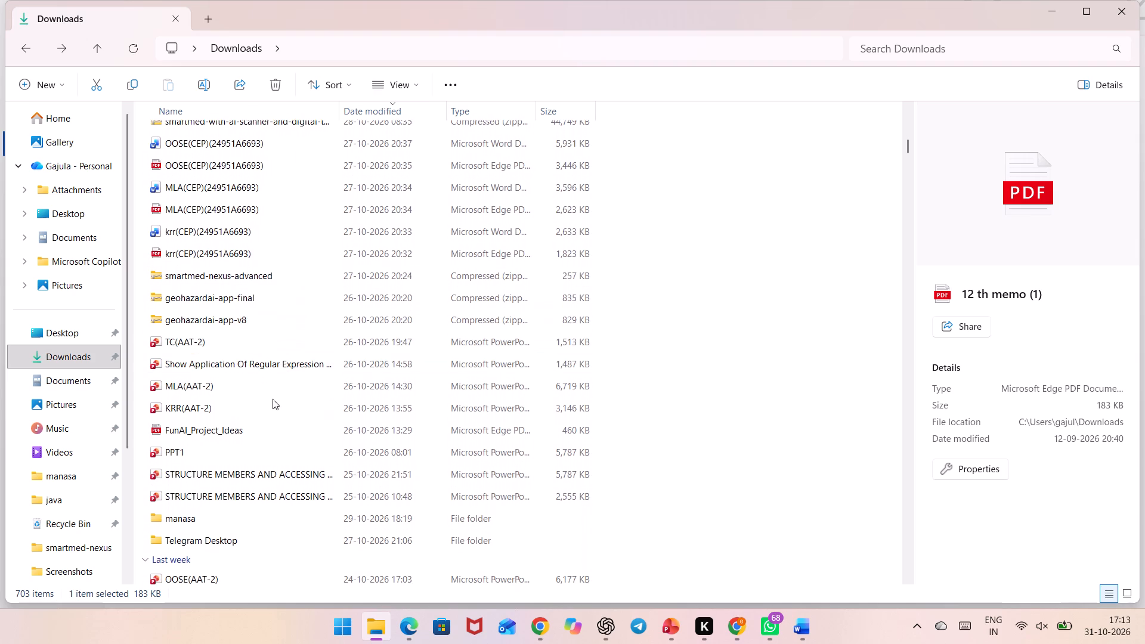
scroll(249, 438, down, 5)
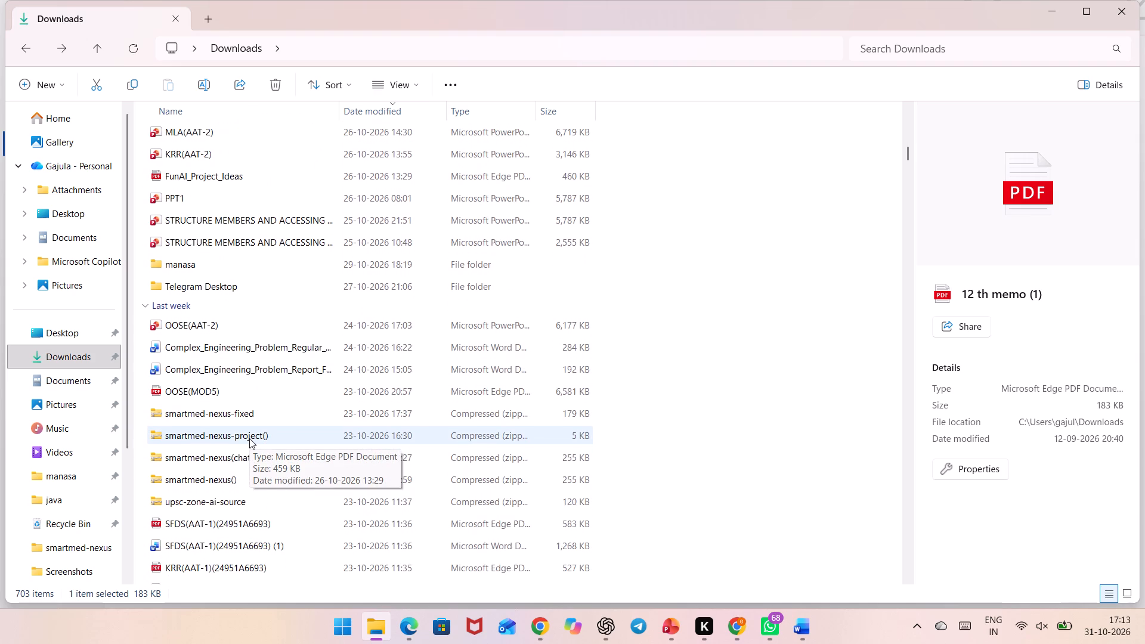
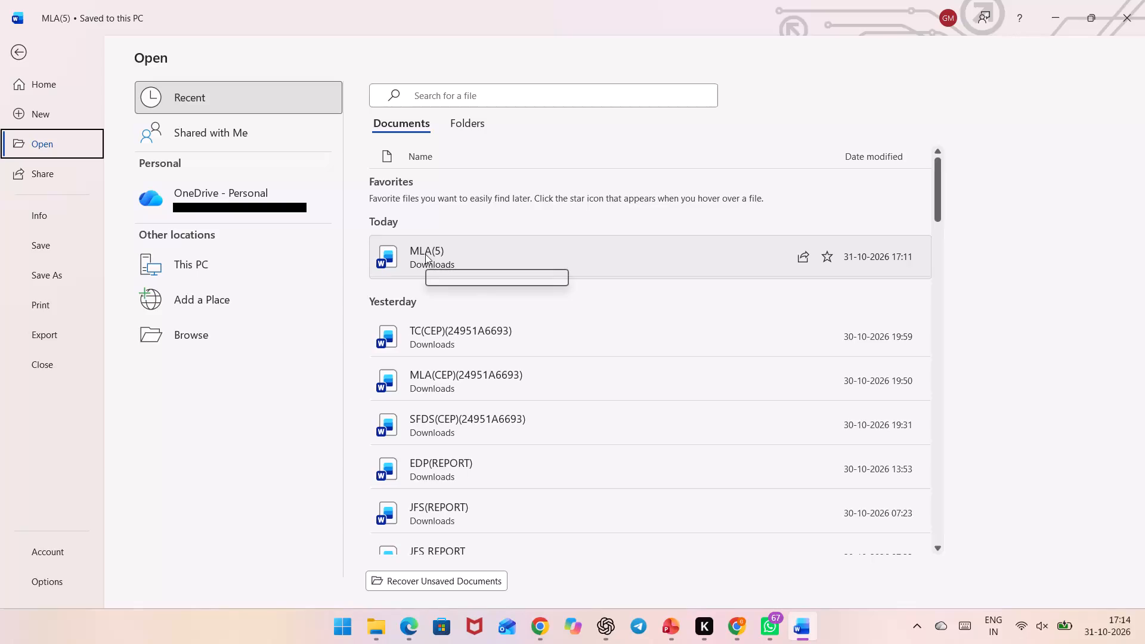
Switch to Word and save a copy of the MLA(5) document as a PDF in the Downloads folder.
click(11, 47)
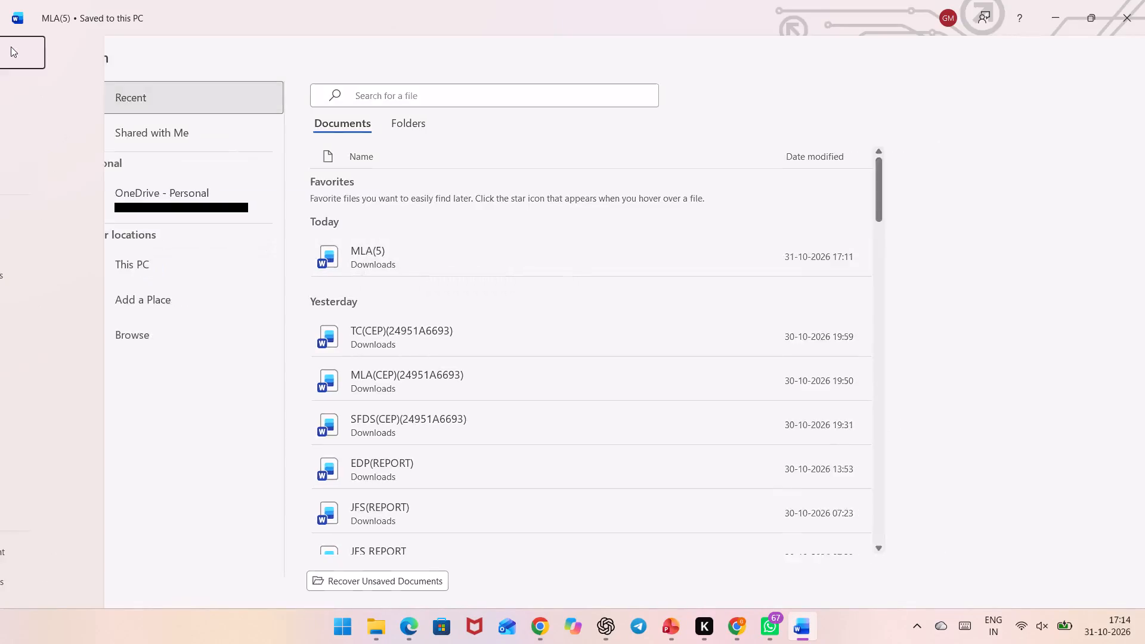
click(30, 47)
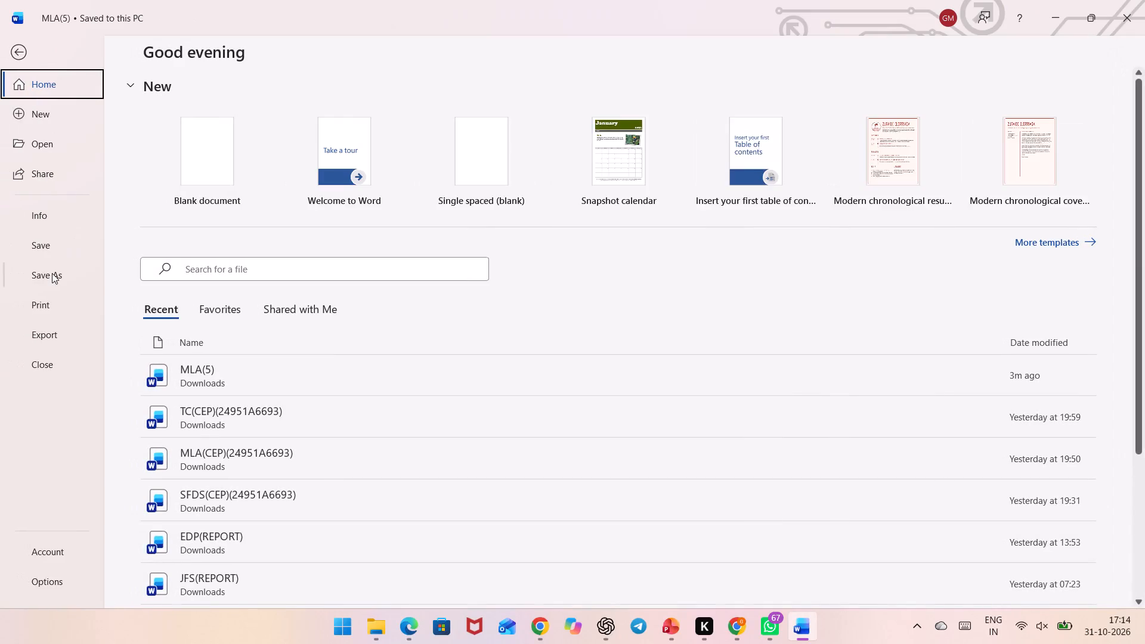
click(52, 273)
click(466, 161)
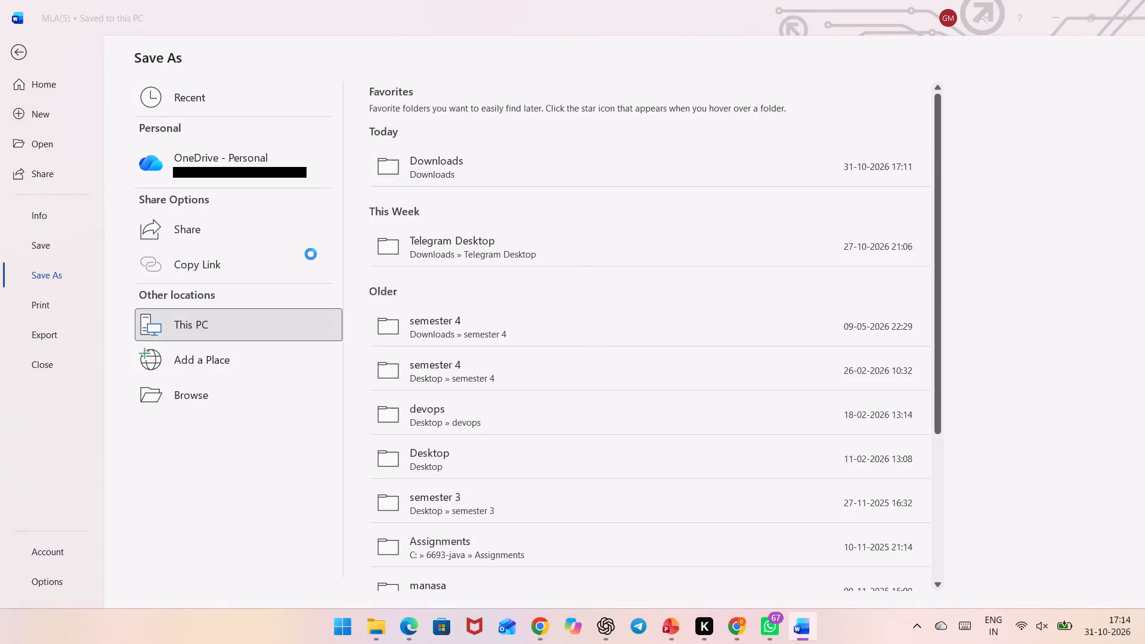
click(148, 268)
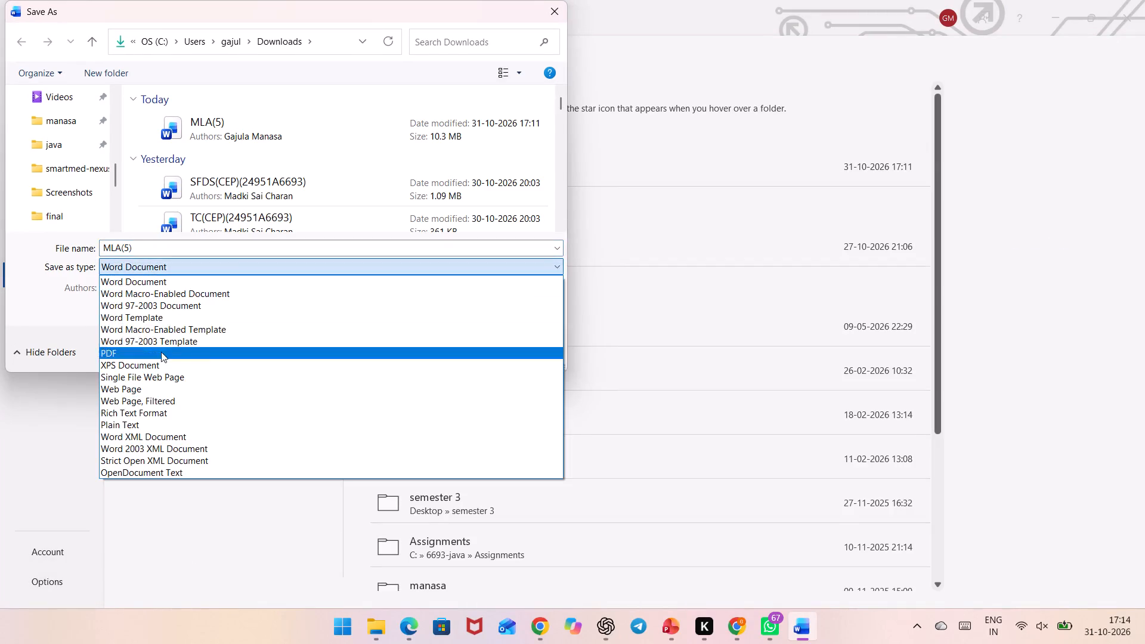
click(161, 352)
click(461, 382)
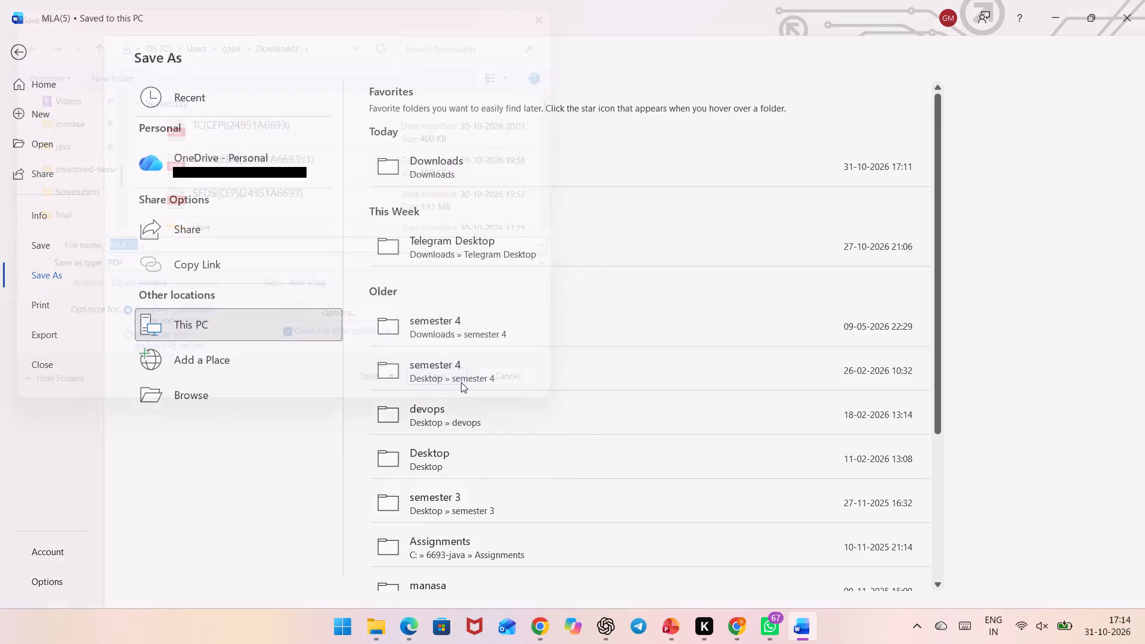
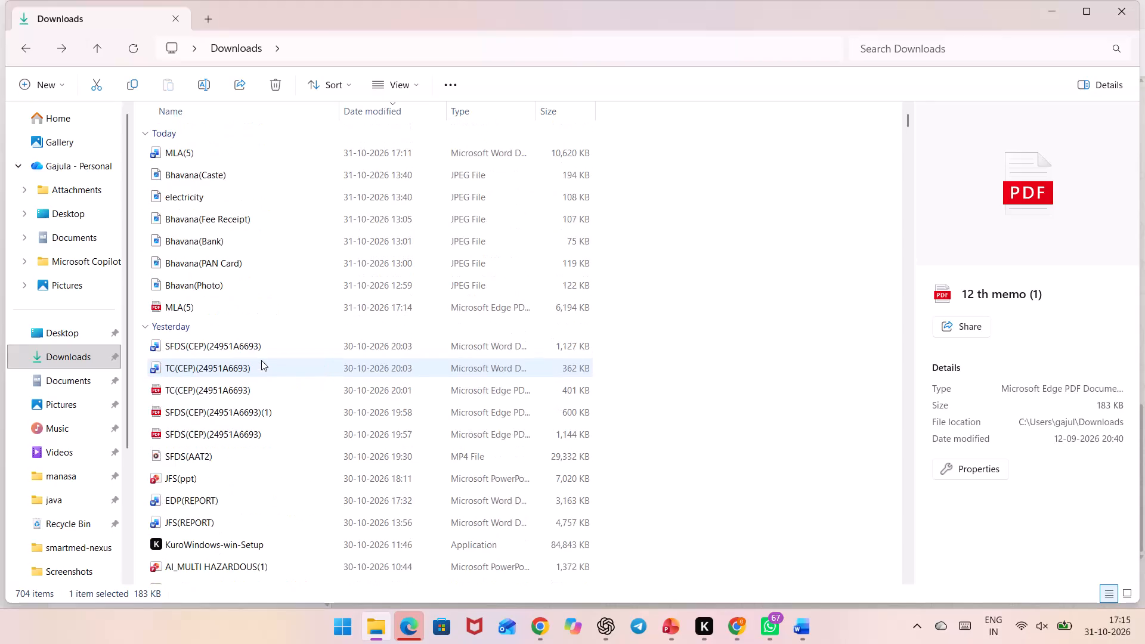
Open the EDP(REPORT) Word document from the Downloads folder and look through its front pages, including the declaration, approval sheet and abstract.
double_click(262, 504)
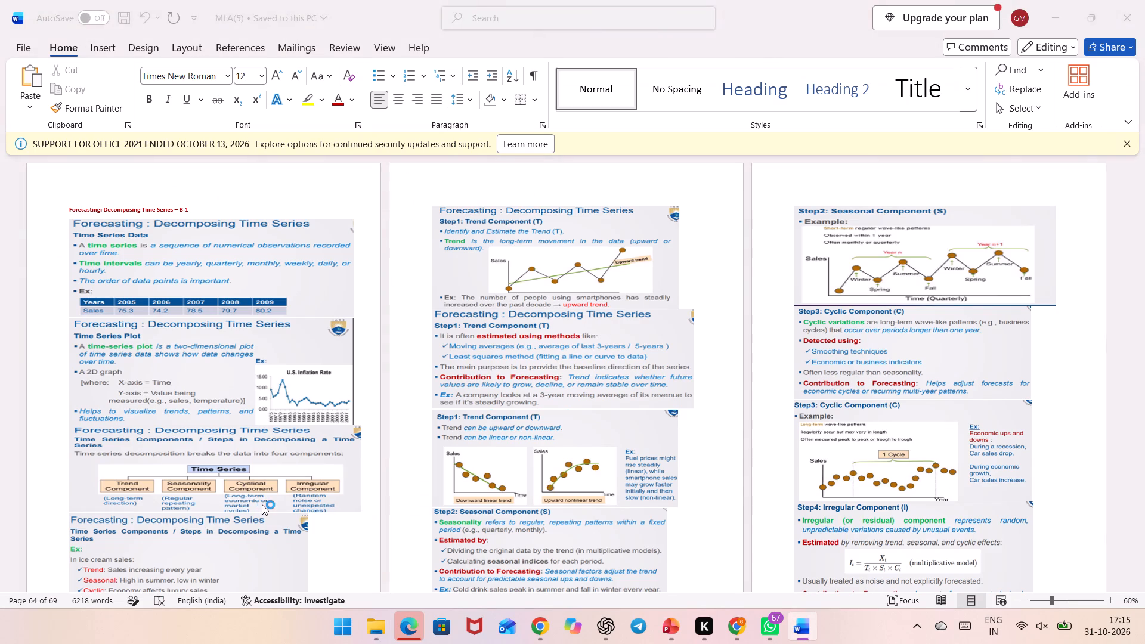
scroll(539, 474, down, 1)
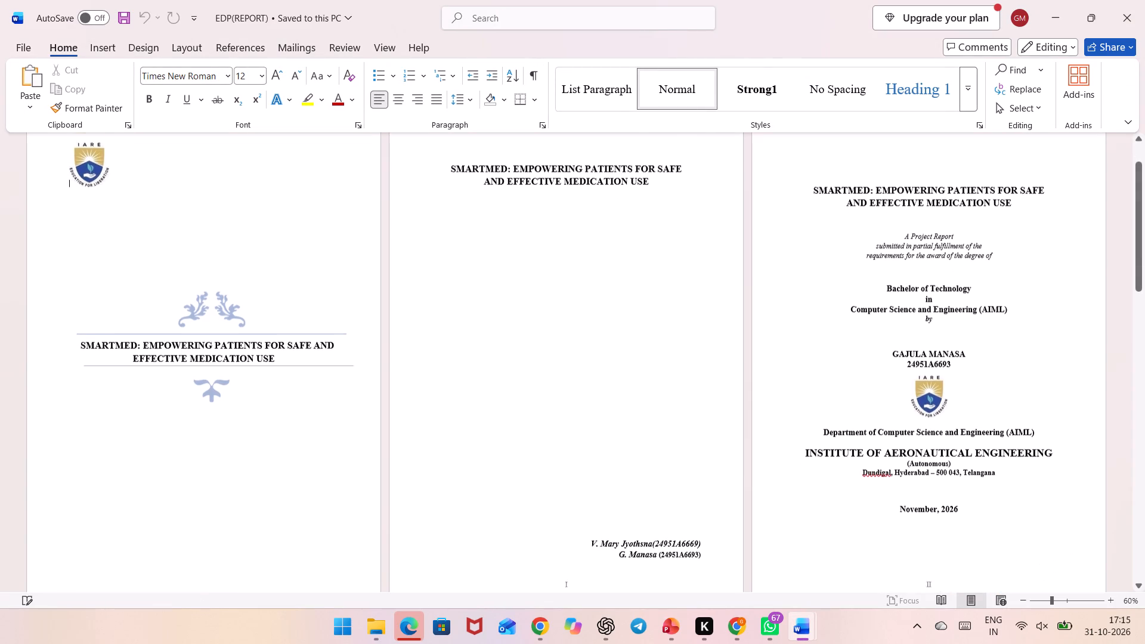
scroll(539, 474, down, 1)
scroll(760, 463, down, 3)
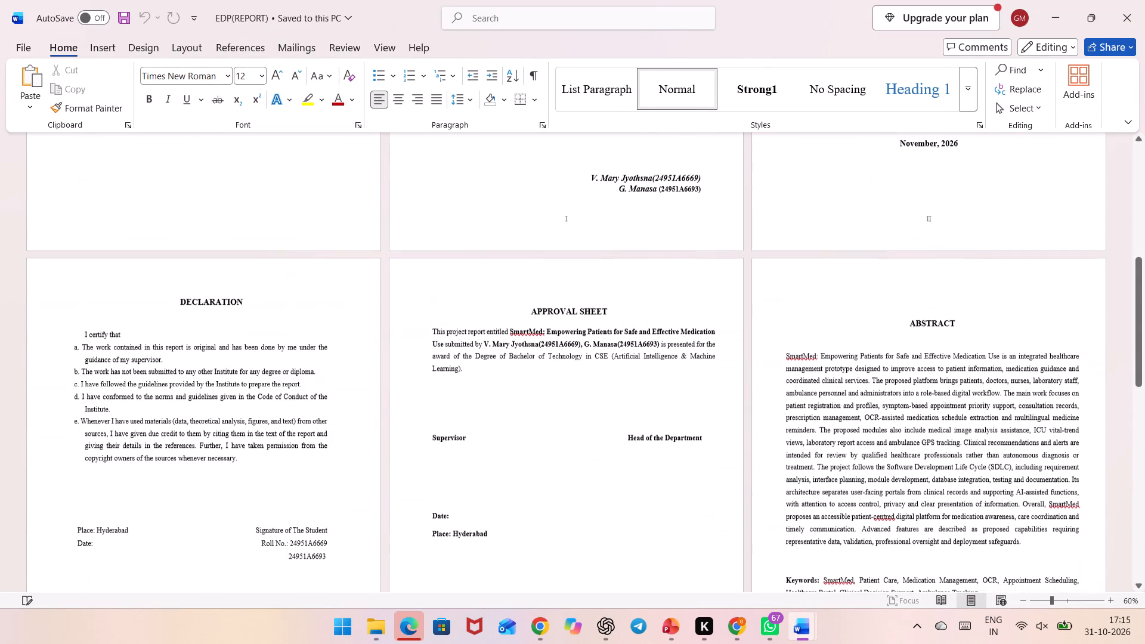
scroll(531, 465, down, 1)
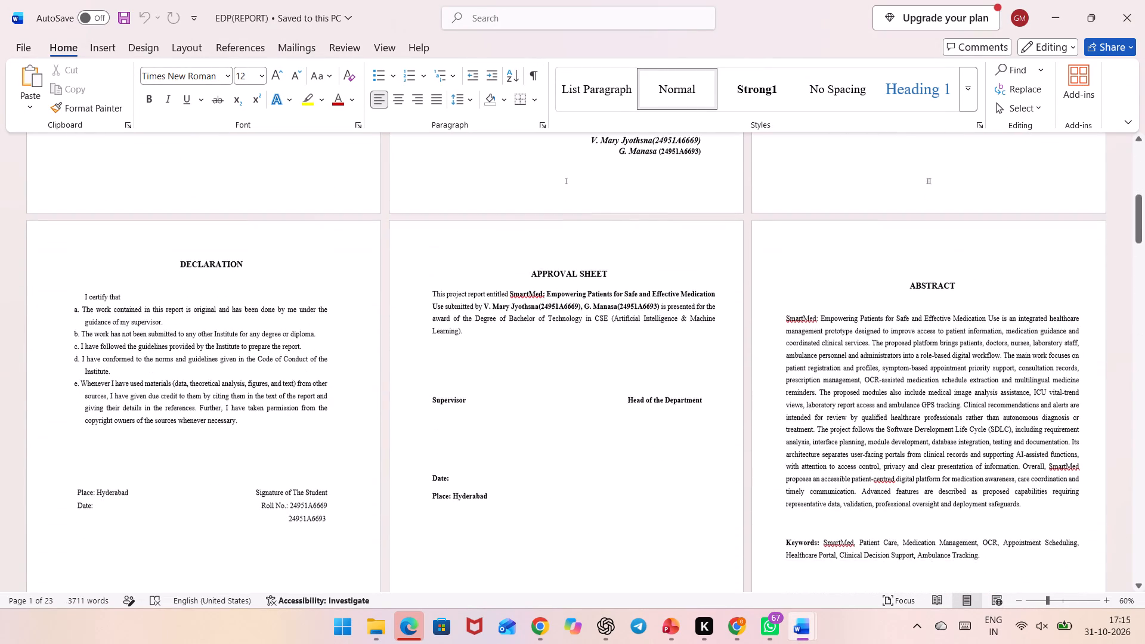
Look through the EDP(REPORT) document from the table of contents and Chapter 1 onward to the references.
scroll(531, 465, down, 4)
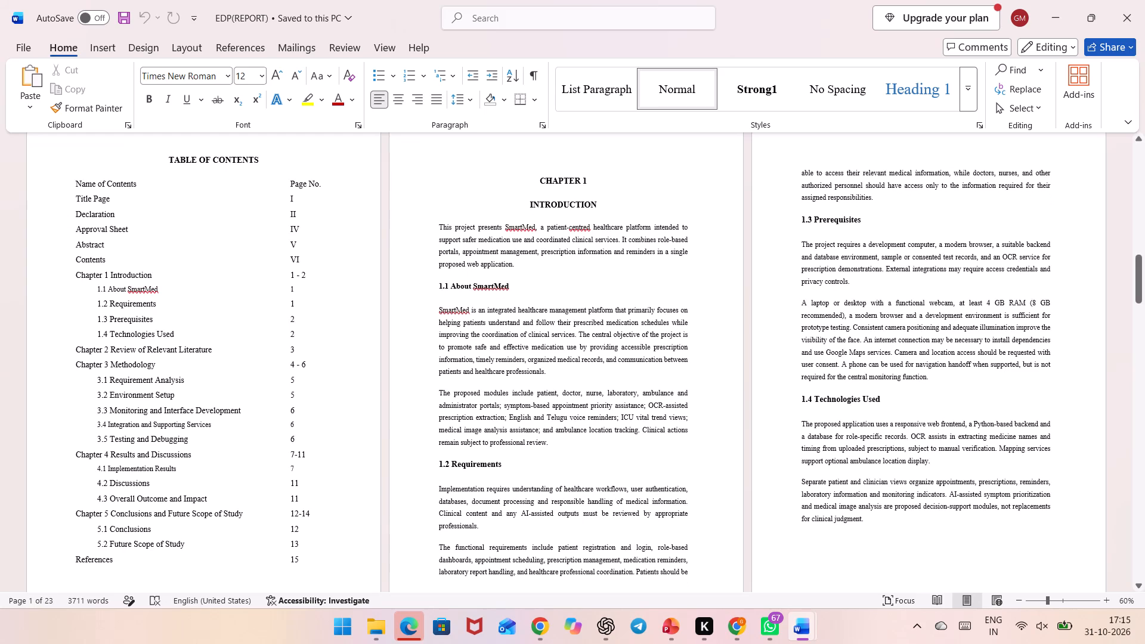
scroll(531, 465, down, 9)
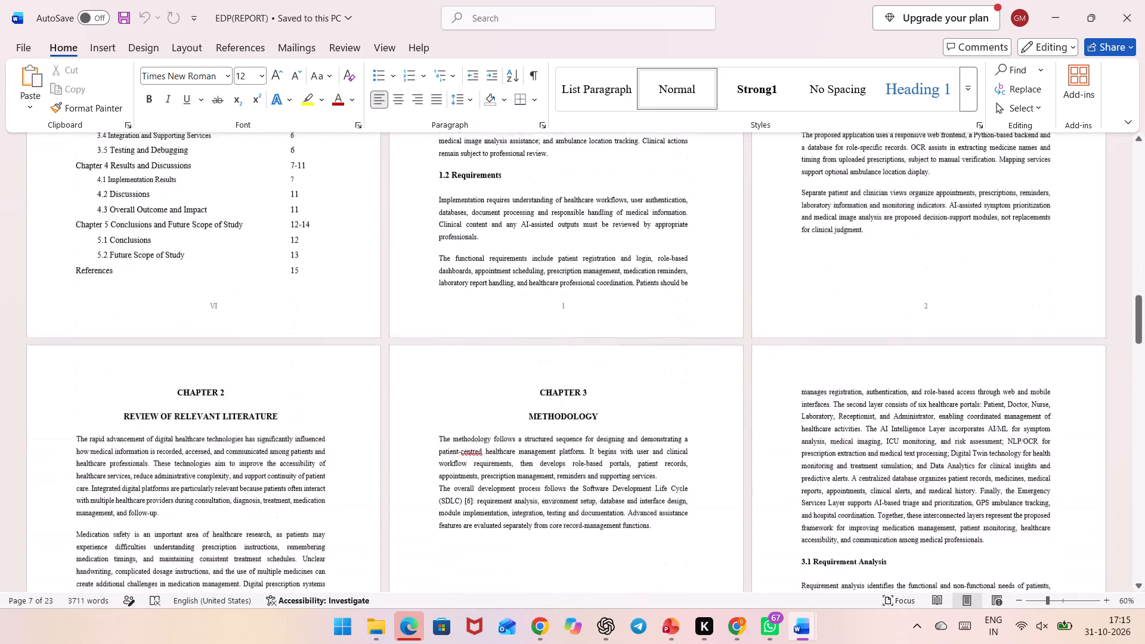
scroll(531, 465, down, 20)
scroll(531, 465, down, 17)
Look back from the references to the start of Chapter 4, examining the conclusions and the SmartMed interface figures.
scroll(531, 465, up, 2)
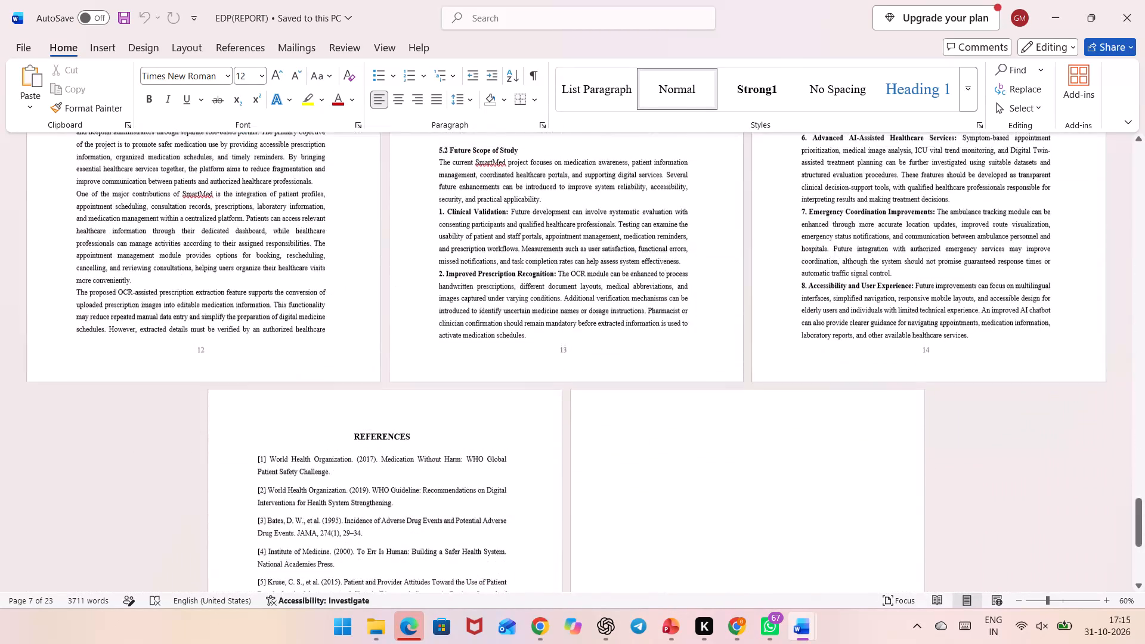
scroll(531, 465, up, 5)
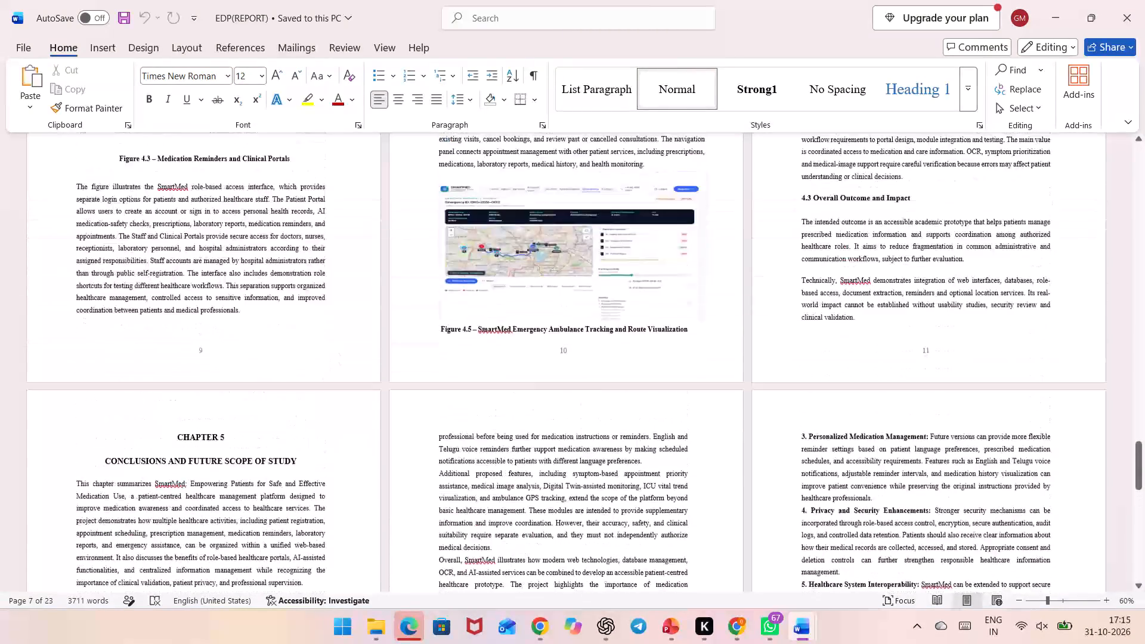
scroll(531, 465, up, 2)
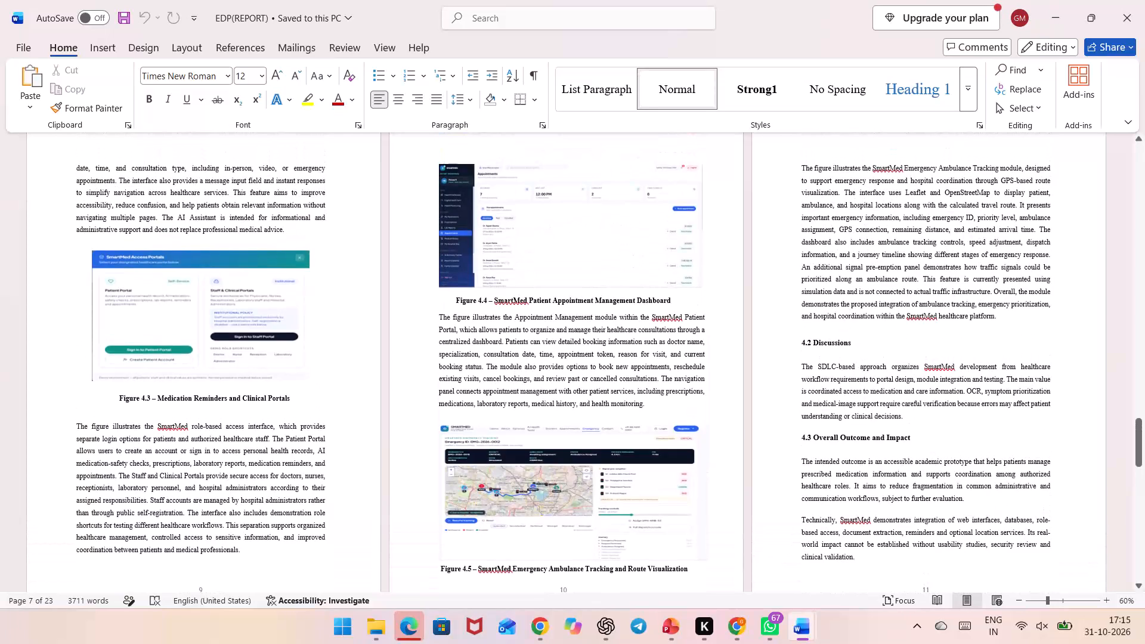
scroll(531, 465, up, 4)
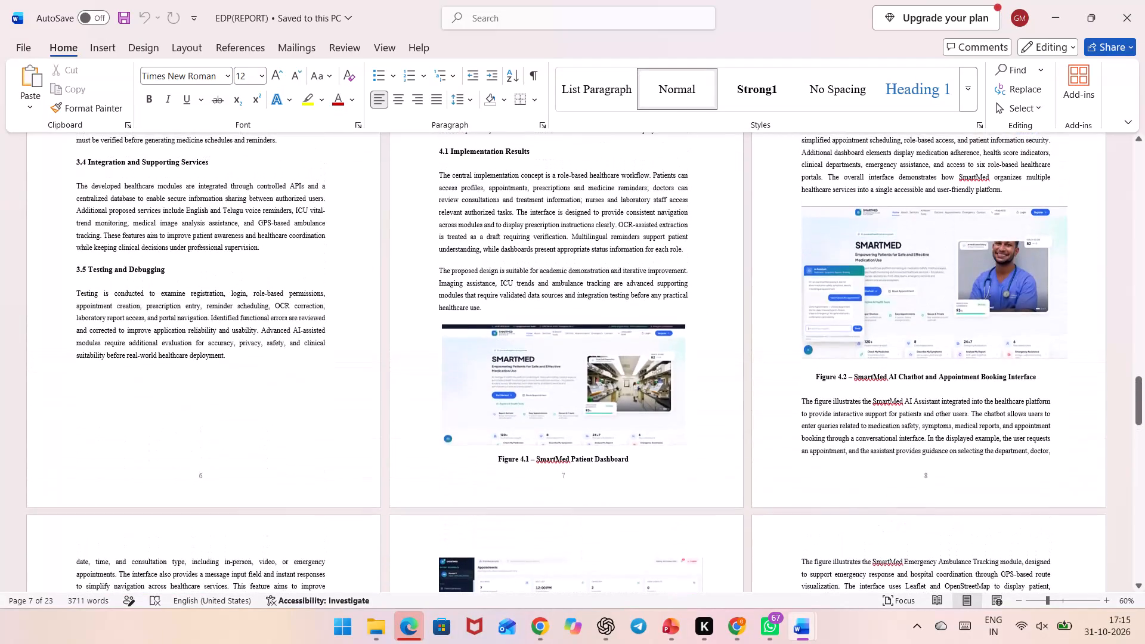
scroll(531, 465, up, 2)
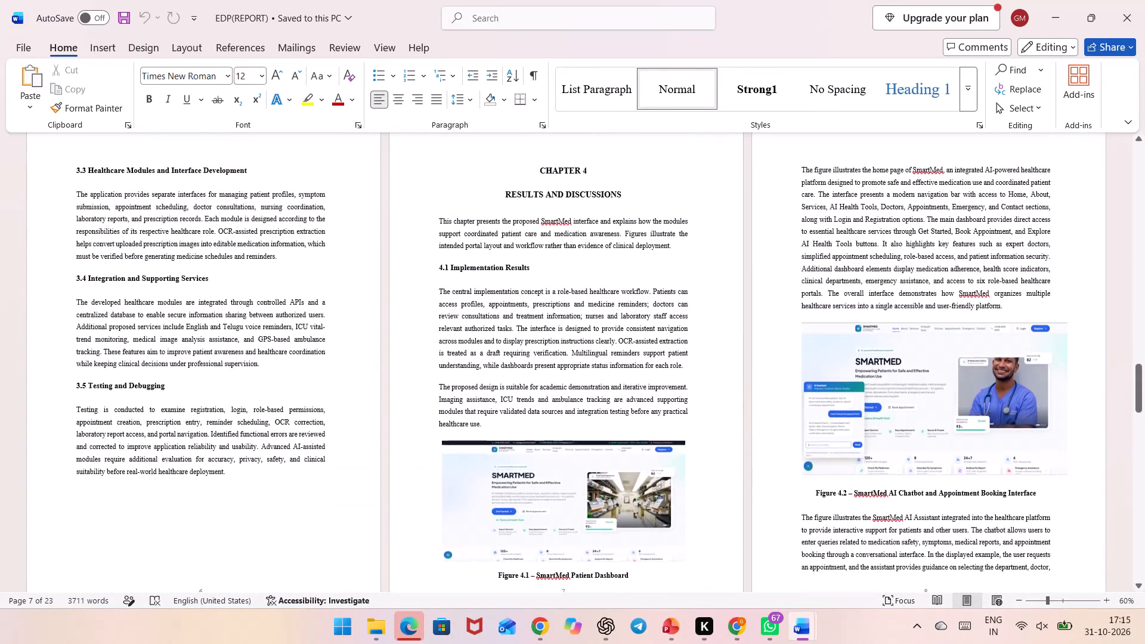
Re-examine the report's methodology, the Chapter 4 results with Figures 4.1 to 4.5, and the Chapter 5 conclusions and future scope.
scroll(614, 419, down, 3)
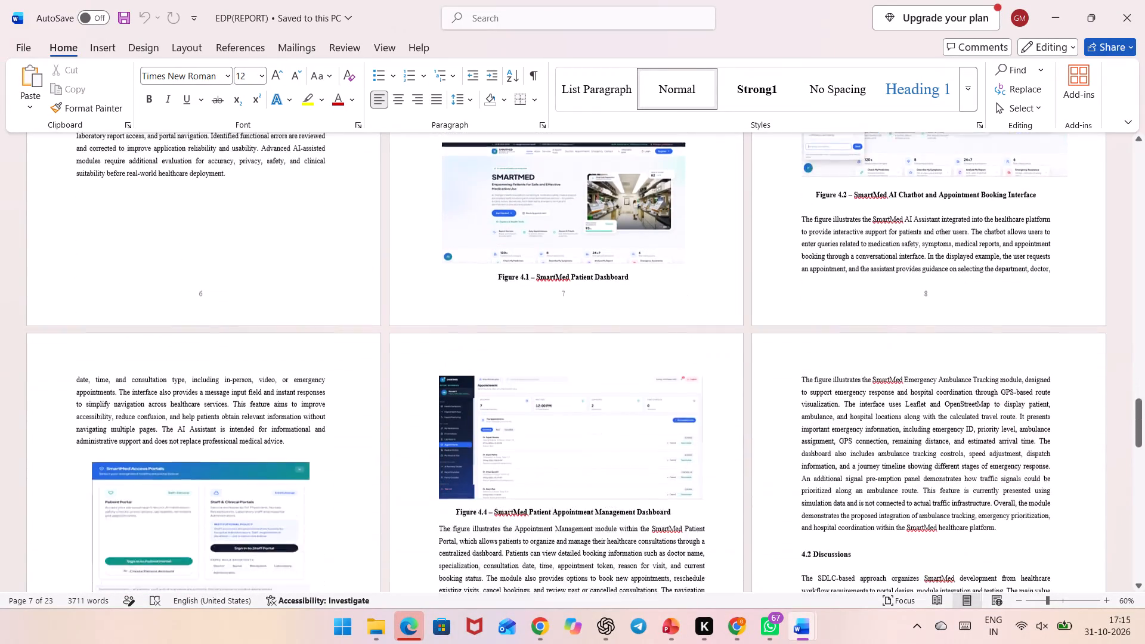
scroll(614, 419, down, 3)
scroll(614, 419, up, 5)
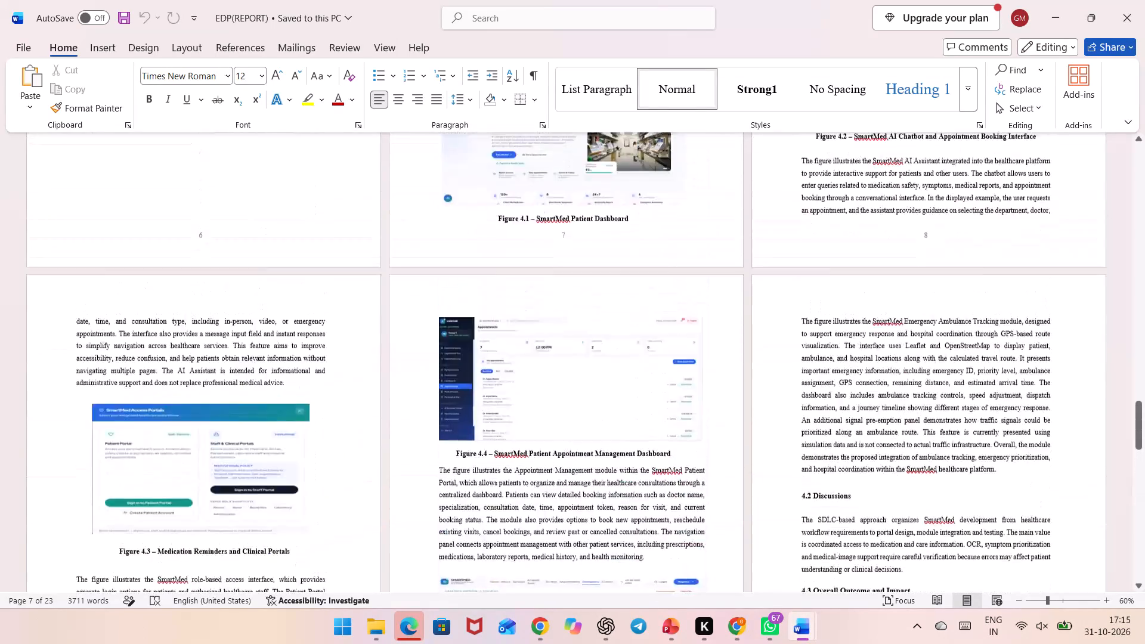
scroll(614, 419, up, 2)
scroll(614, 419, down, 2)
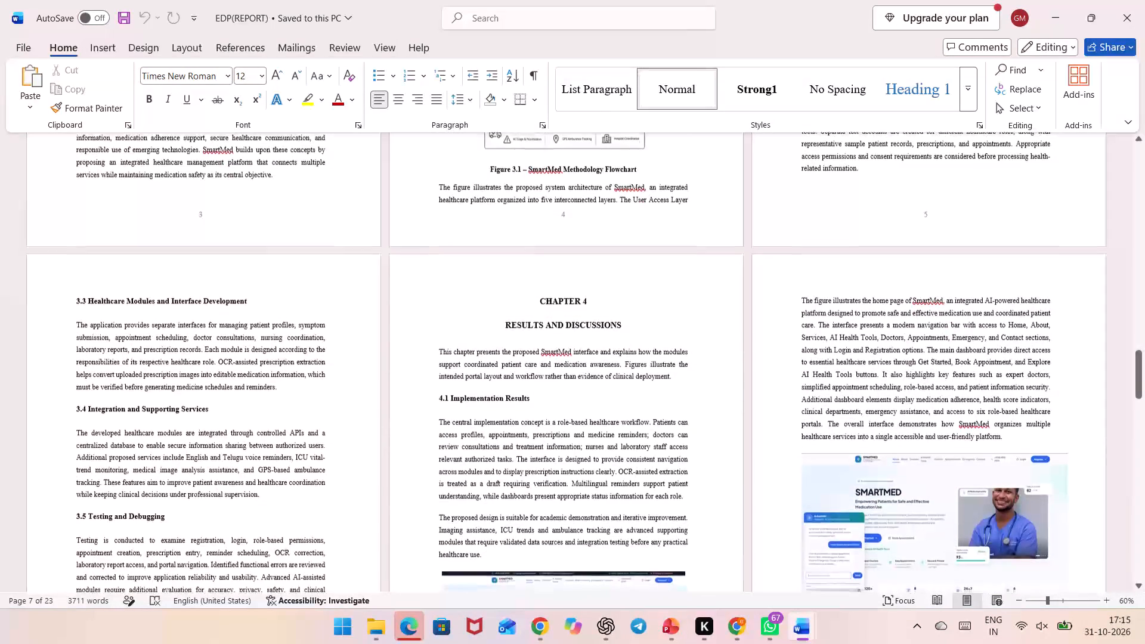
scroll(614, 419, down, 13)
scroll(614, 419, up, 3)
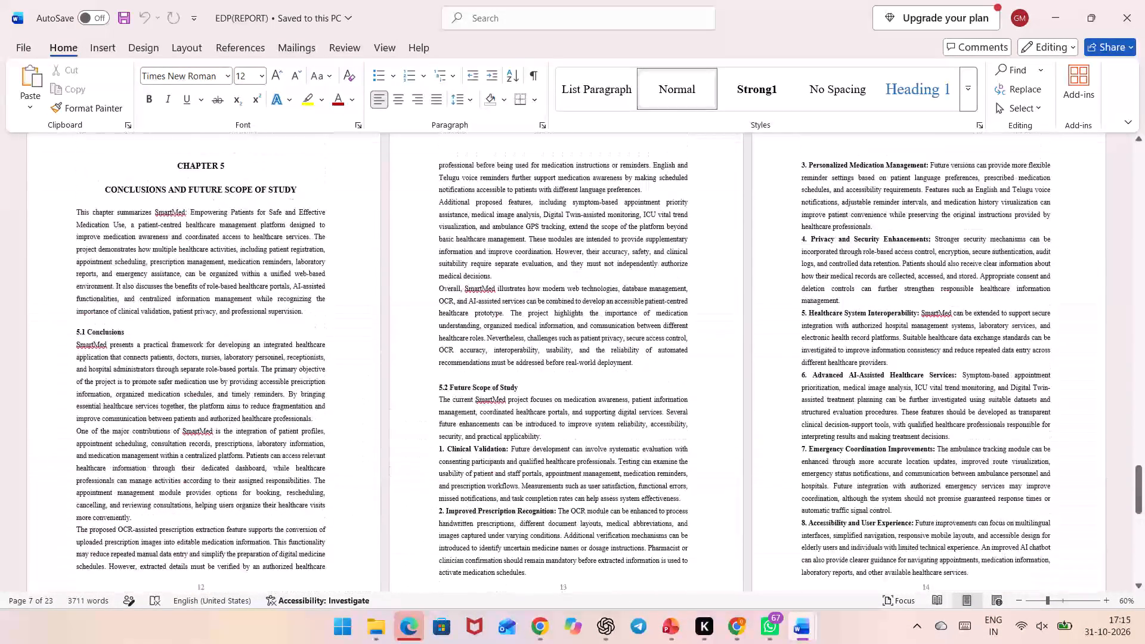
scroll(614, 419, up, 1)
scroll(785, 287, up, 1)
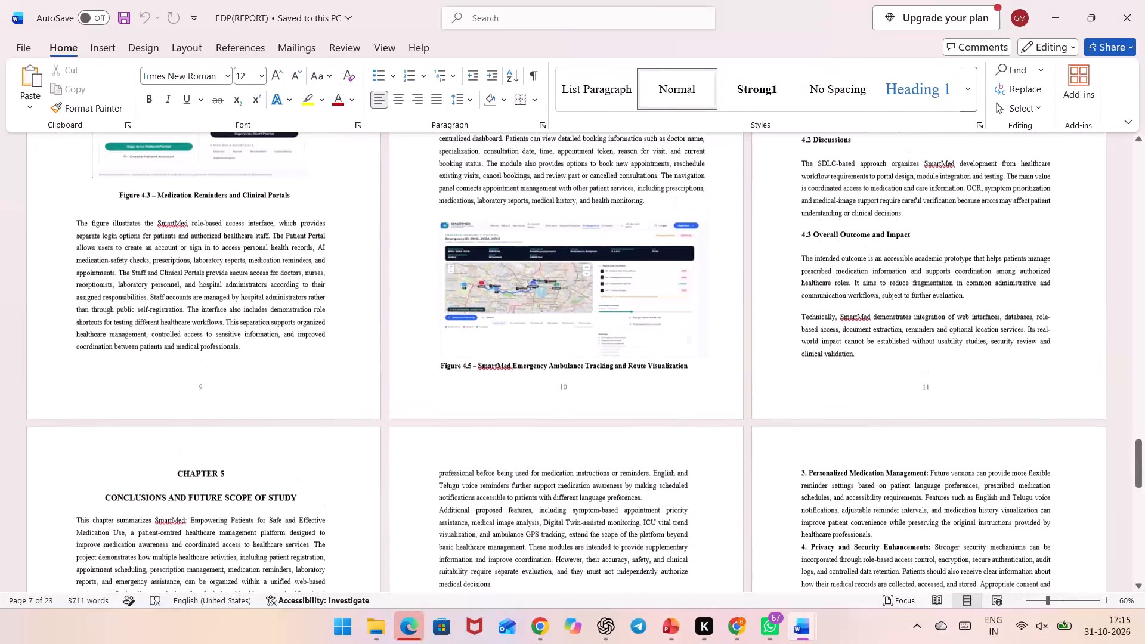
scroll(785, 287, up, 1)
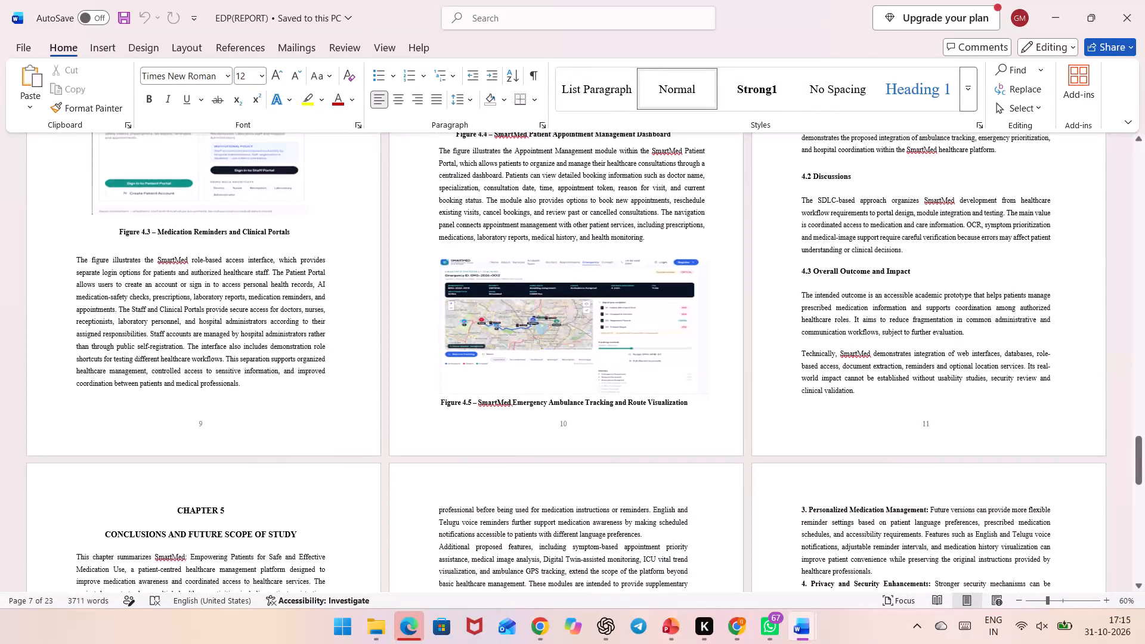
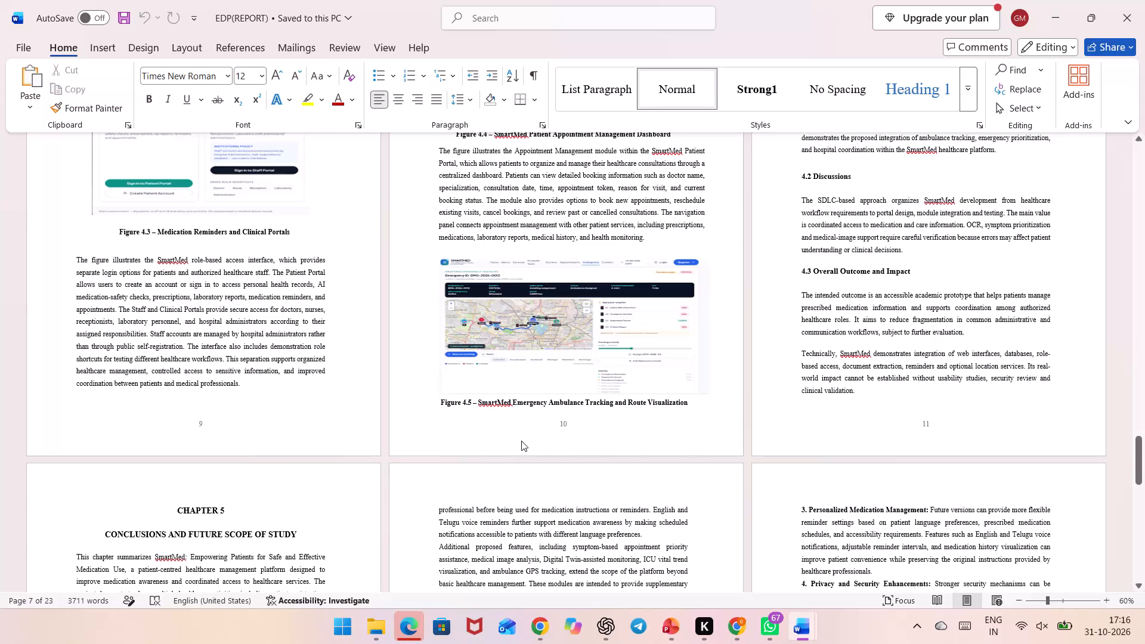
Look back through the SmartMed report from the Chapter 4 figures to the table of contents, then review the Chapter 2 and Chapter 3 pages.
scroll(521, 441, up, 2)
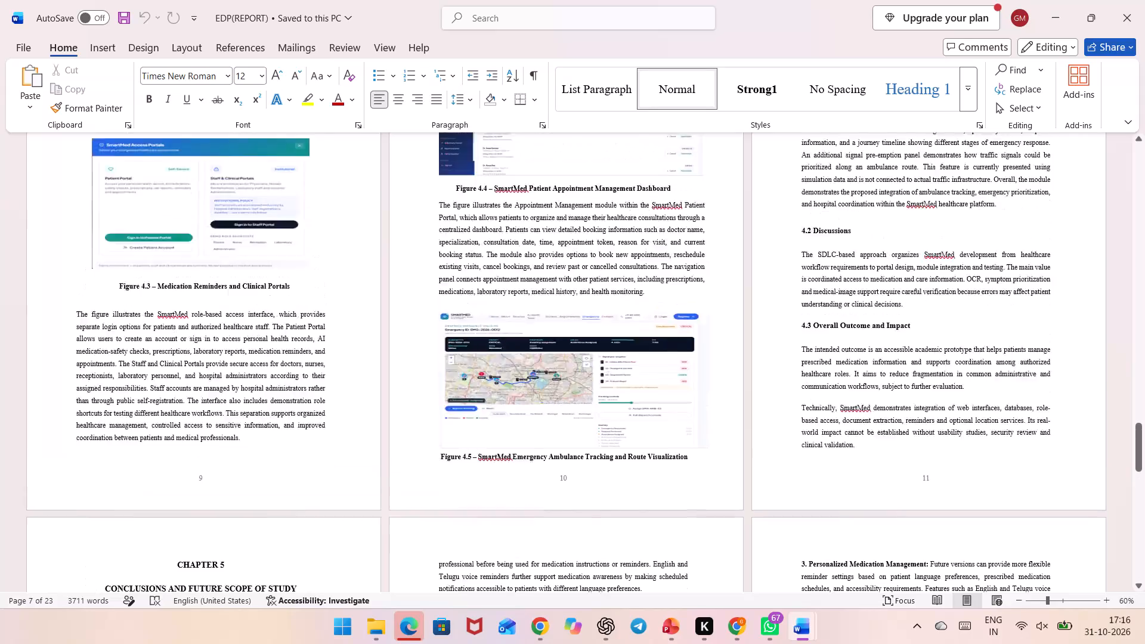
scroll(521, 441, up, 5)
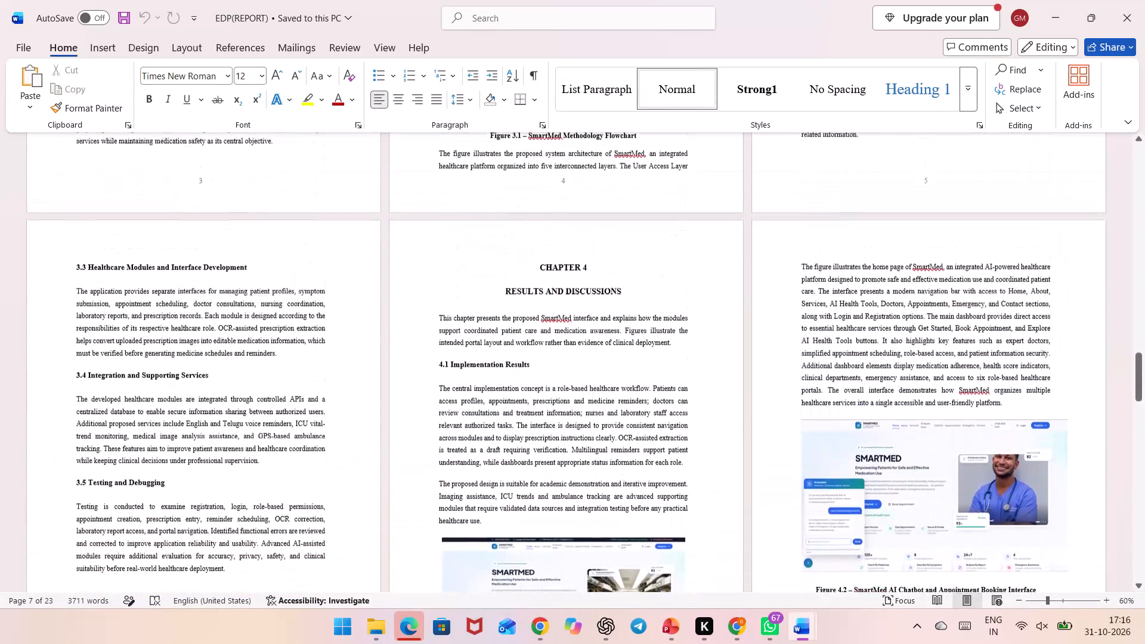
scroll(521, 441, down, 2)
scroll(521, 441, up, 3)
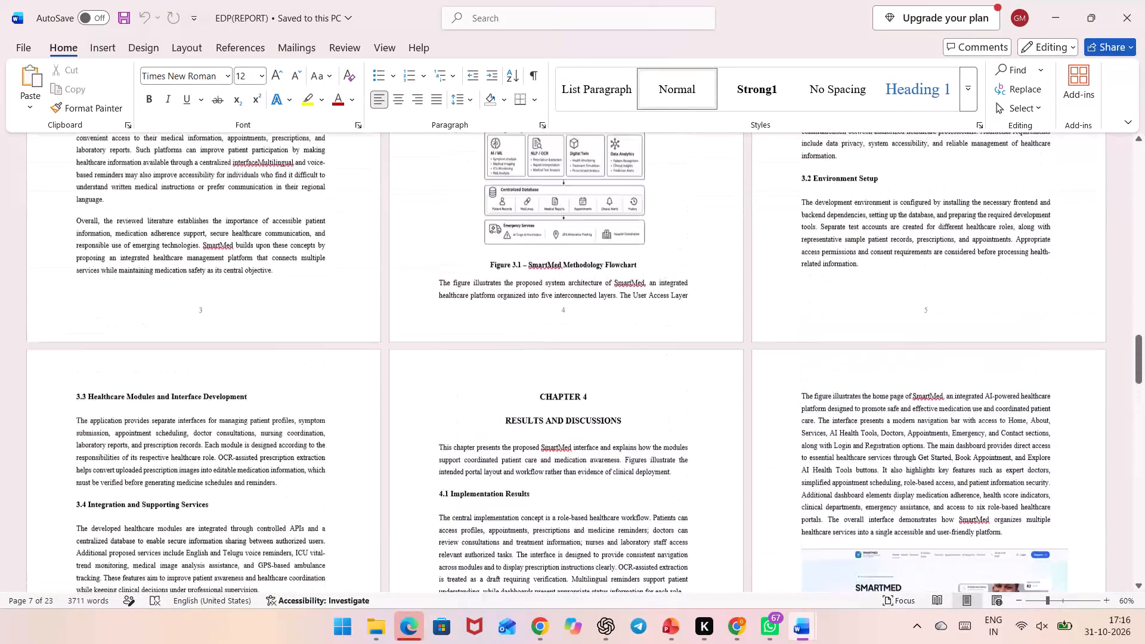
scroll(521, 441, up, 1)
scroll(526, 365, up, 4)
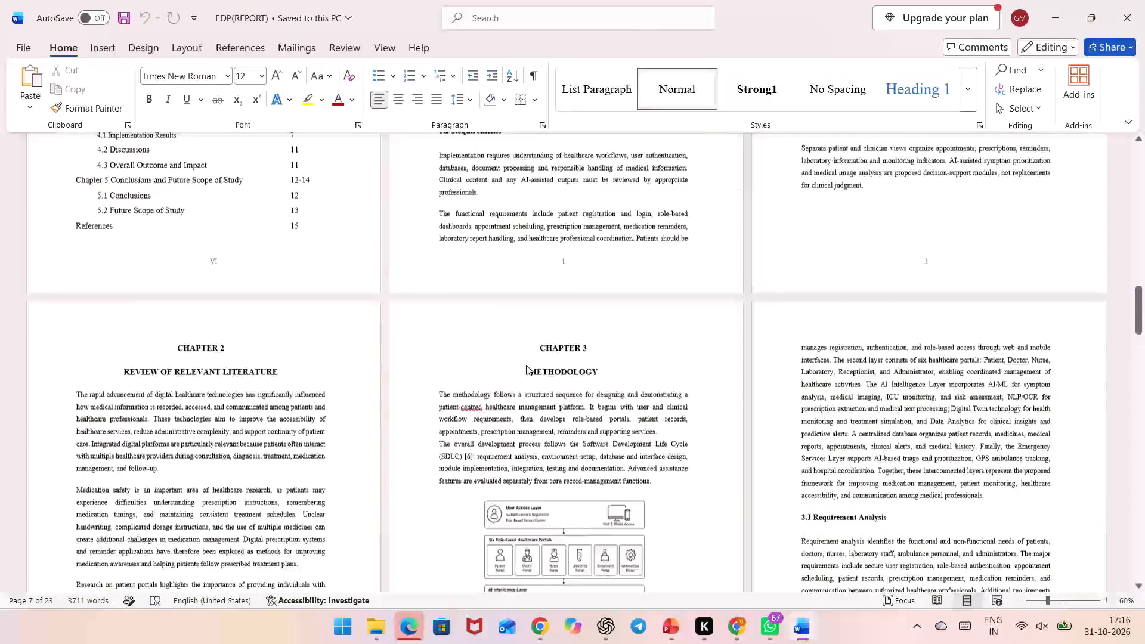
scroll(526, 365, up, 1)
scroll(526, 365, down, 3)
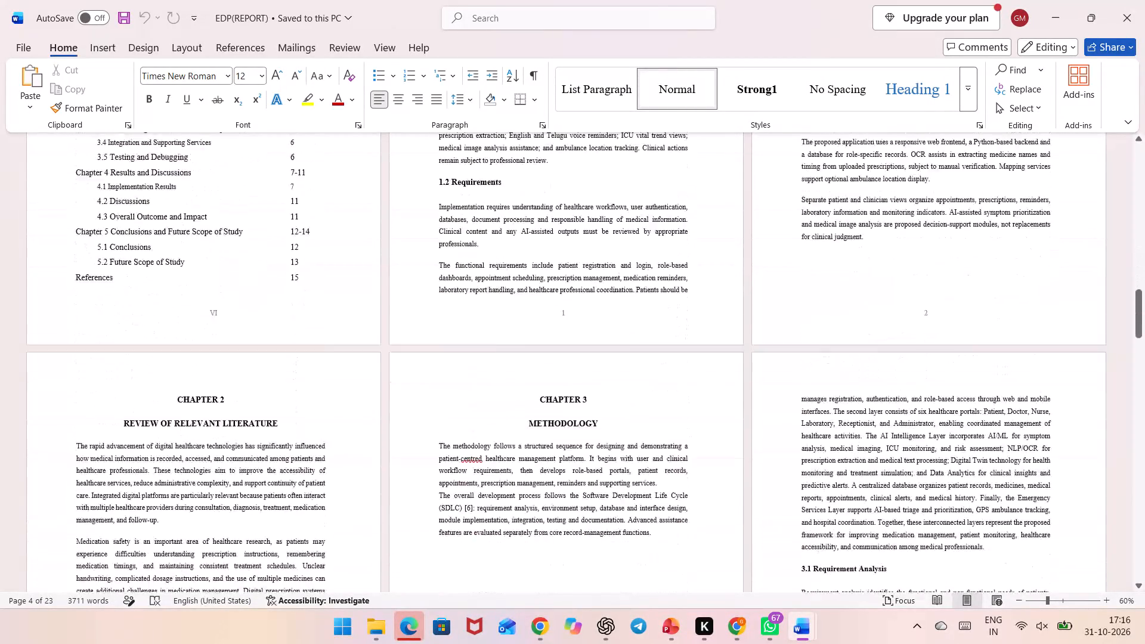
scroll(526, 365, down, 2)
scroll(526, 365, up, 1)
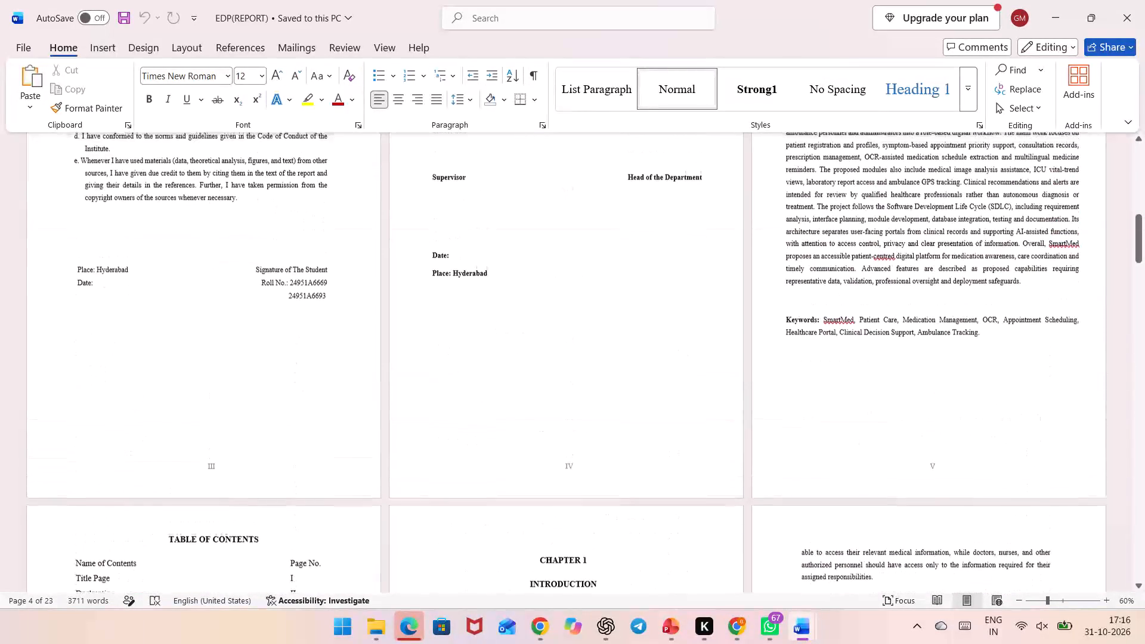
scroll(448, 351, down, 5)
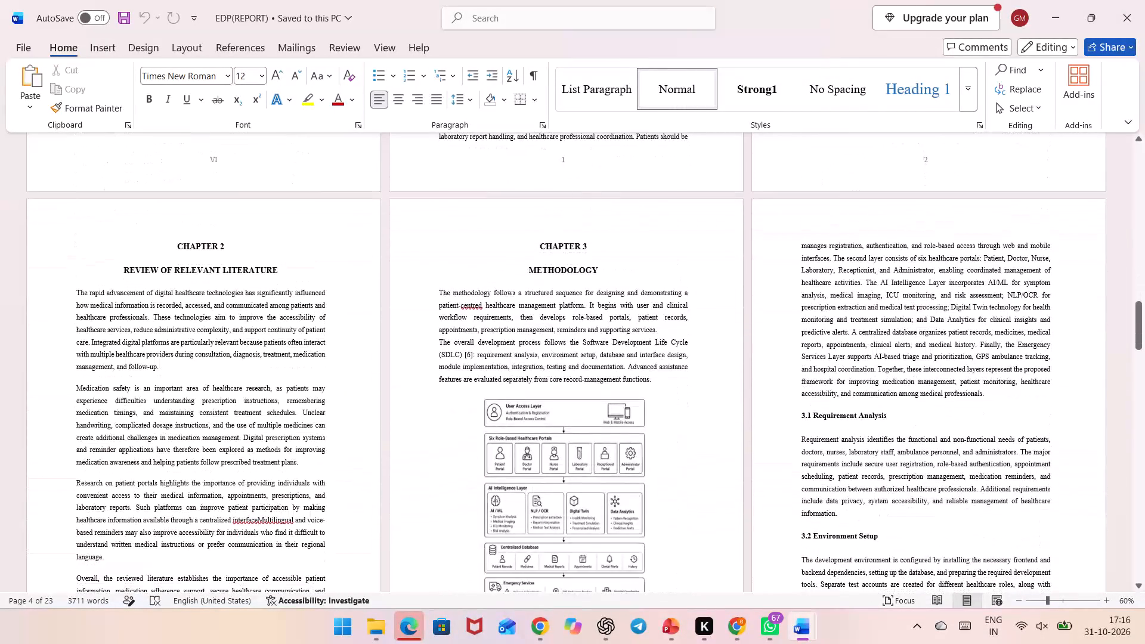
scroll(338, 393, down, 2)
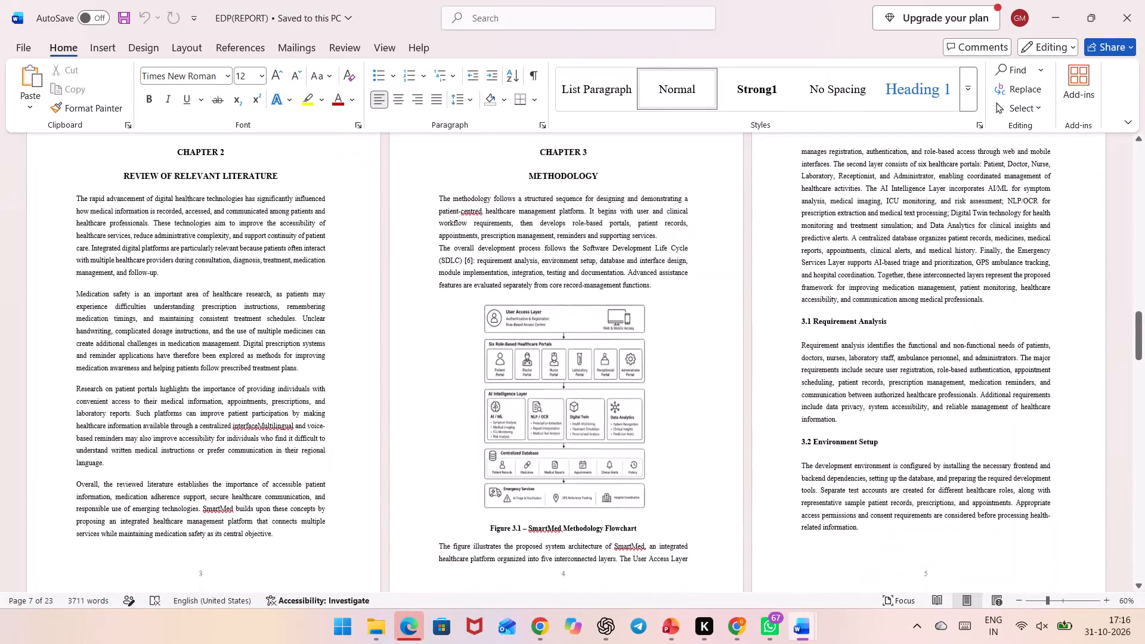
Look through the EDP(REPORT) chapters from the methodology to the conclusions and future scope, and save the document.
scroll(338, 393, down, 6)
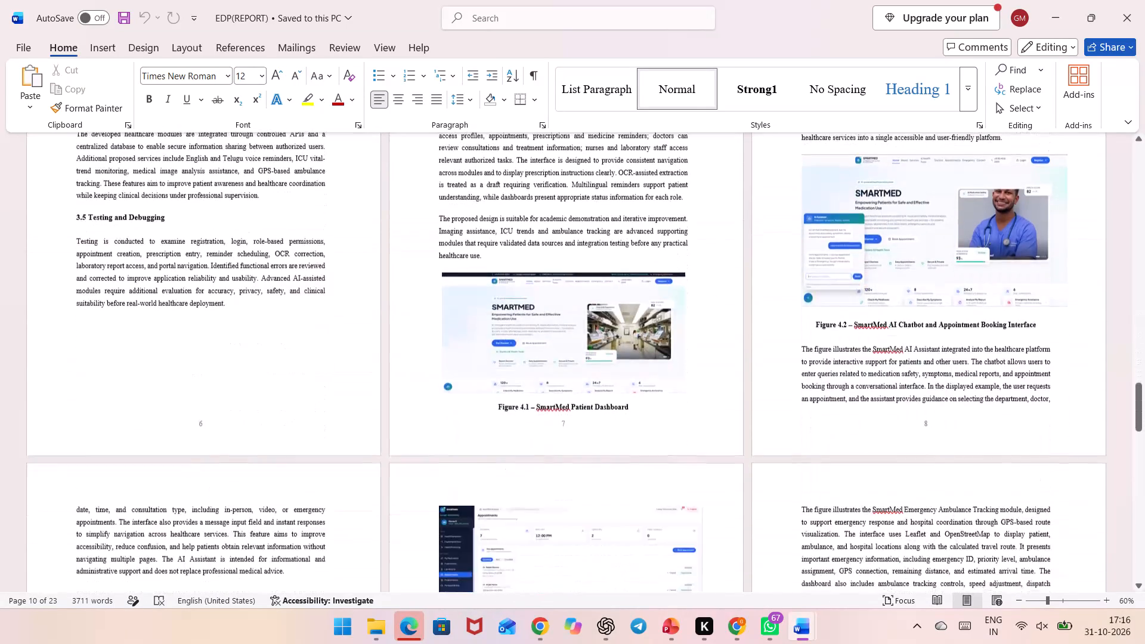
scroll(338, 393, down, 2)
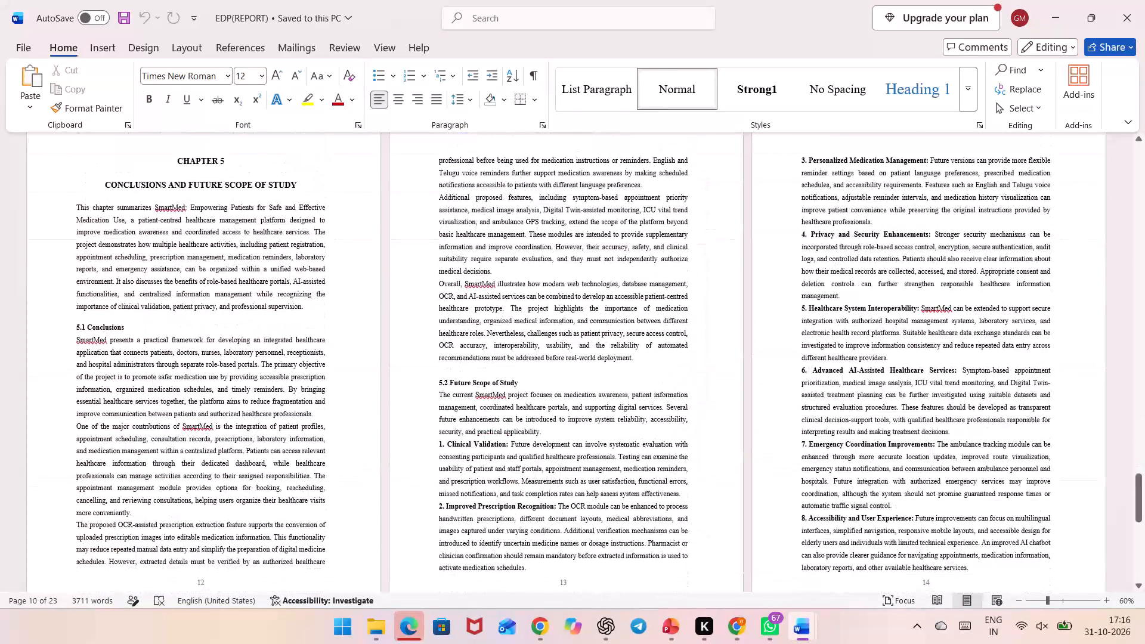
key(ctrl+s)
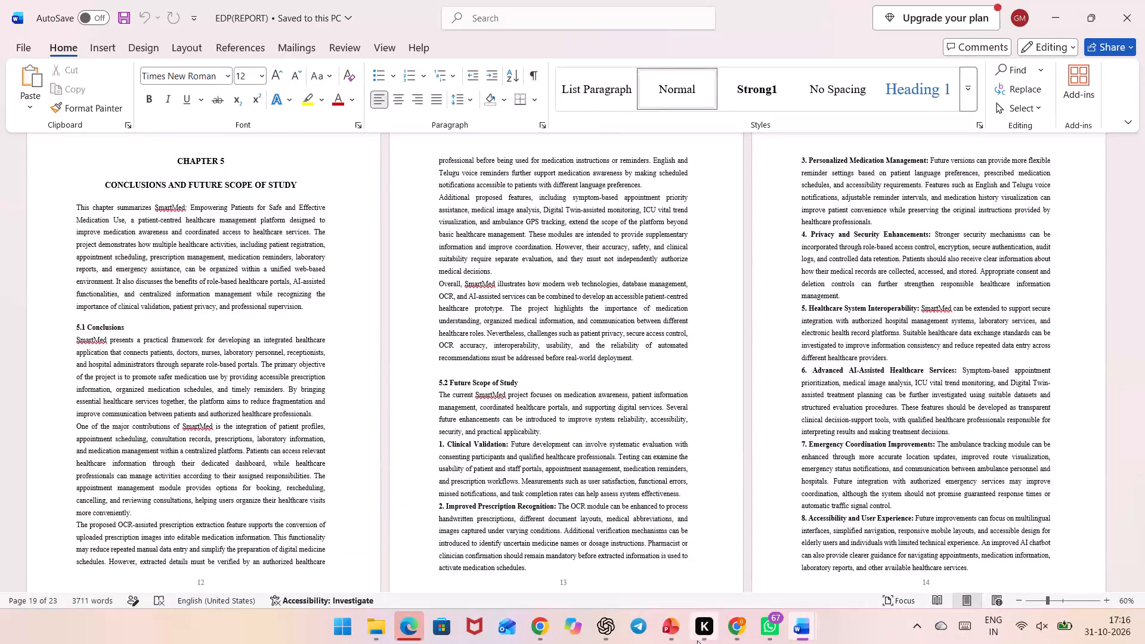